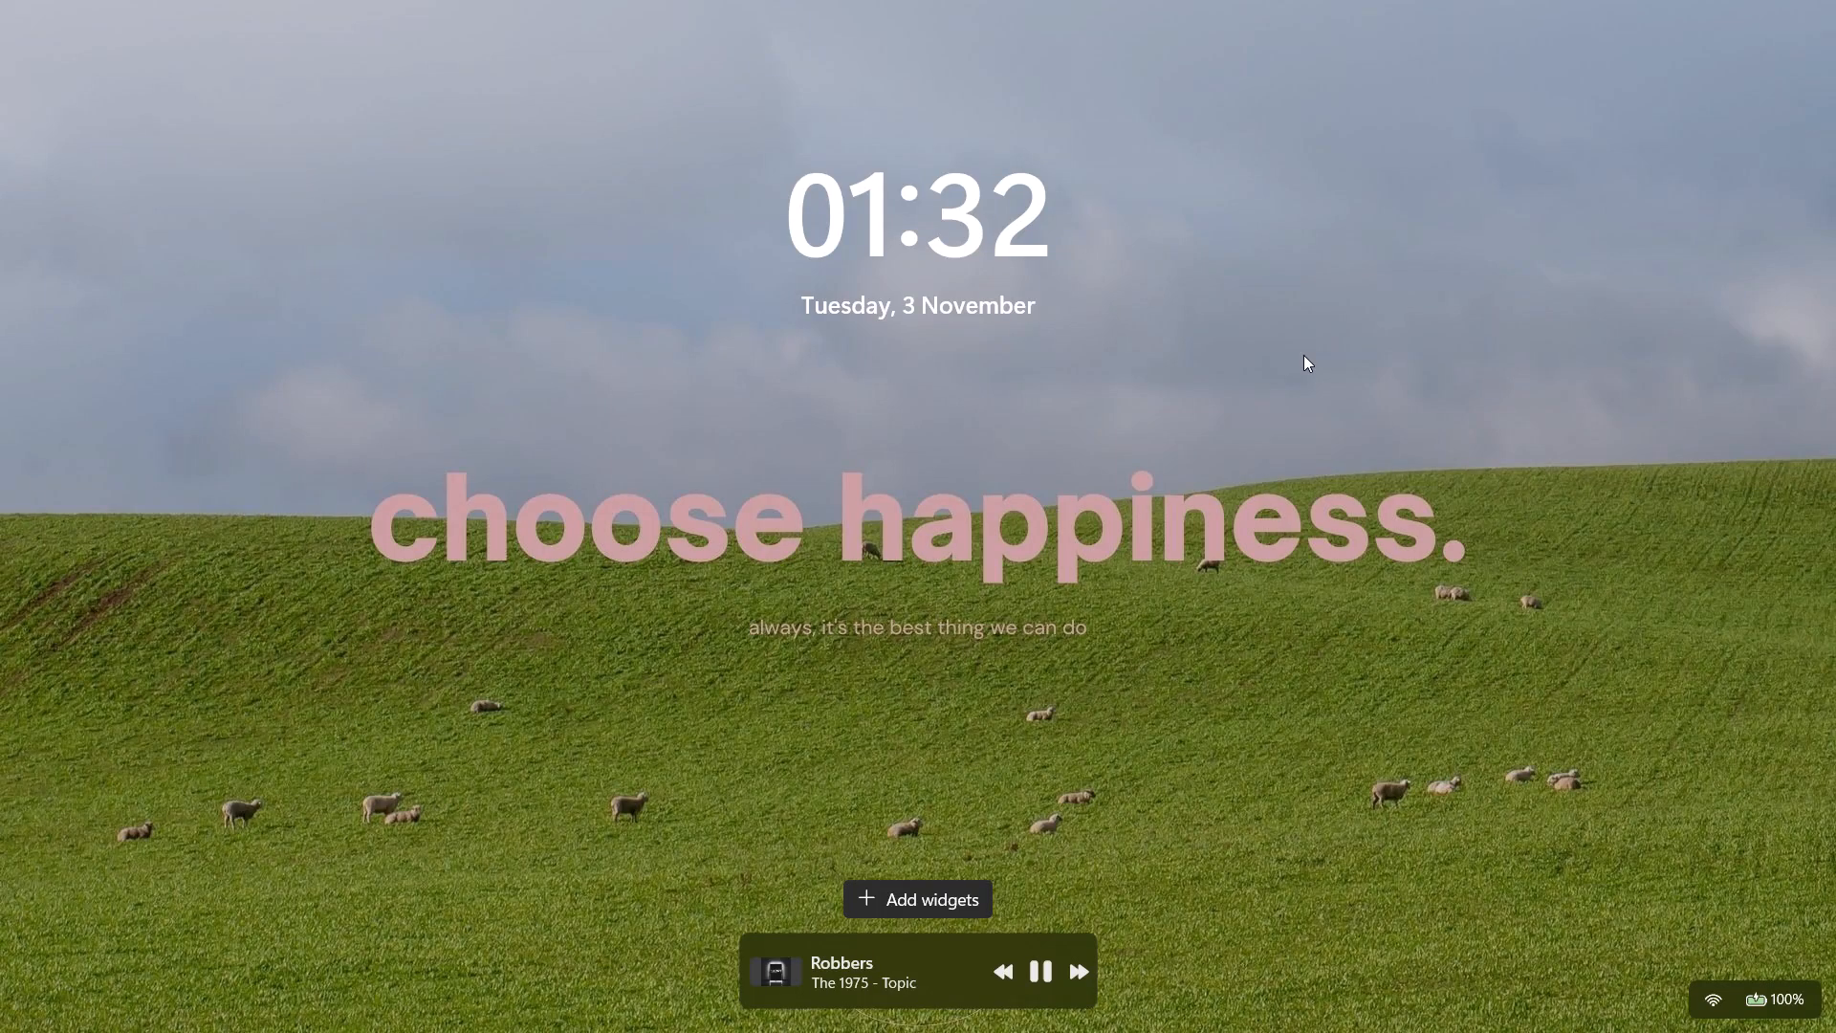
Dismiss the lock screen to return to the open report document.
{"action": "key", "text": "space"}
{"action": "key", "text": "space"}
{"action": "left_click", "coordinate": [1366, 430]}
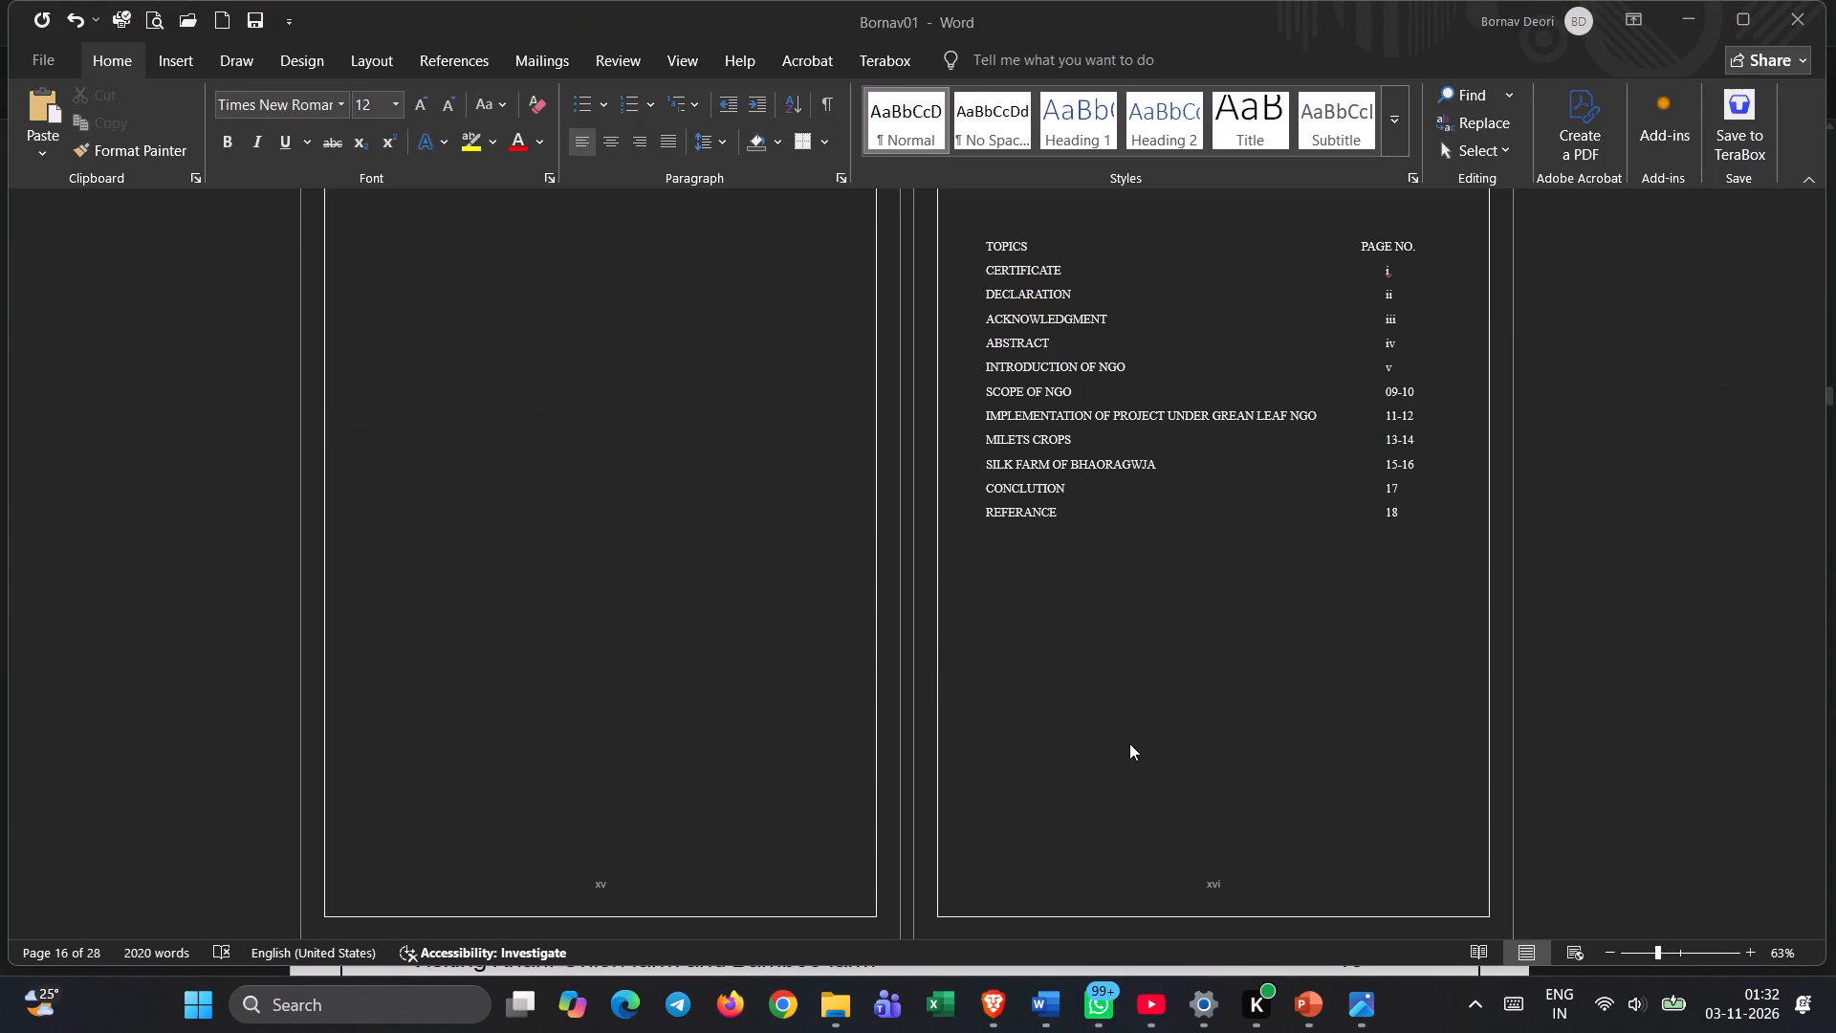
Ignore all spelling flags for the page number "i" in the CERTIFICATE row of the table of contents.
{"action": "scroll", "coordinate": [1115, 743], "scroll_direction": "up", "scroll_amount": 2}
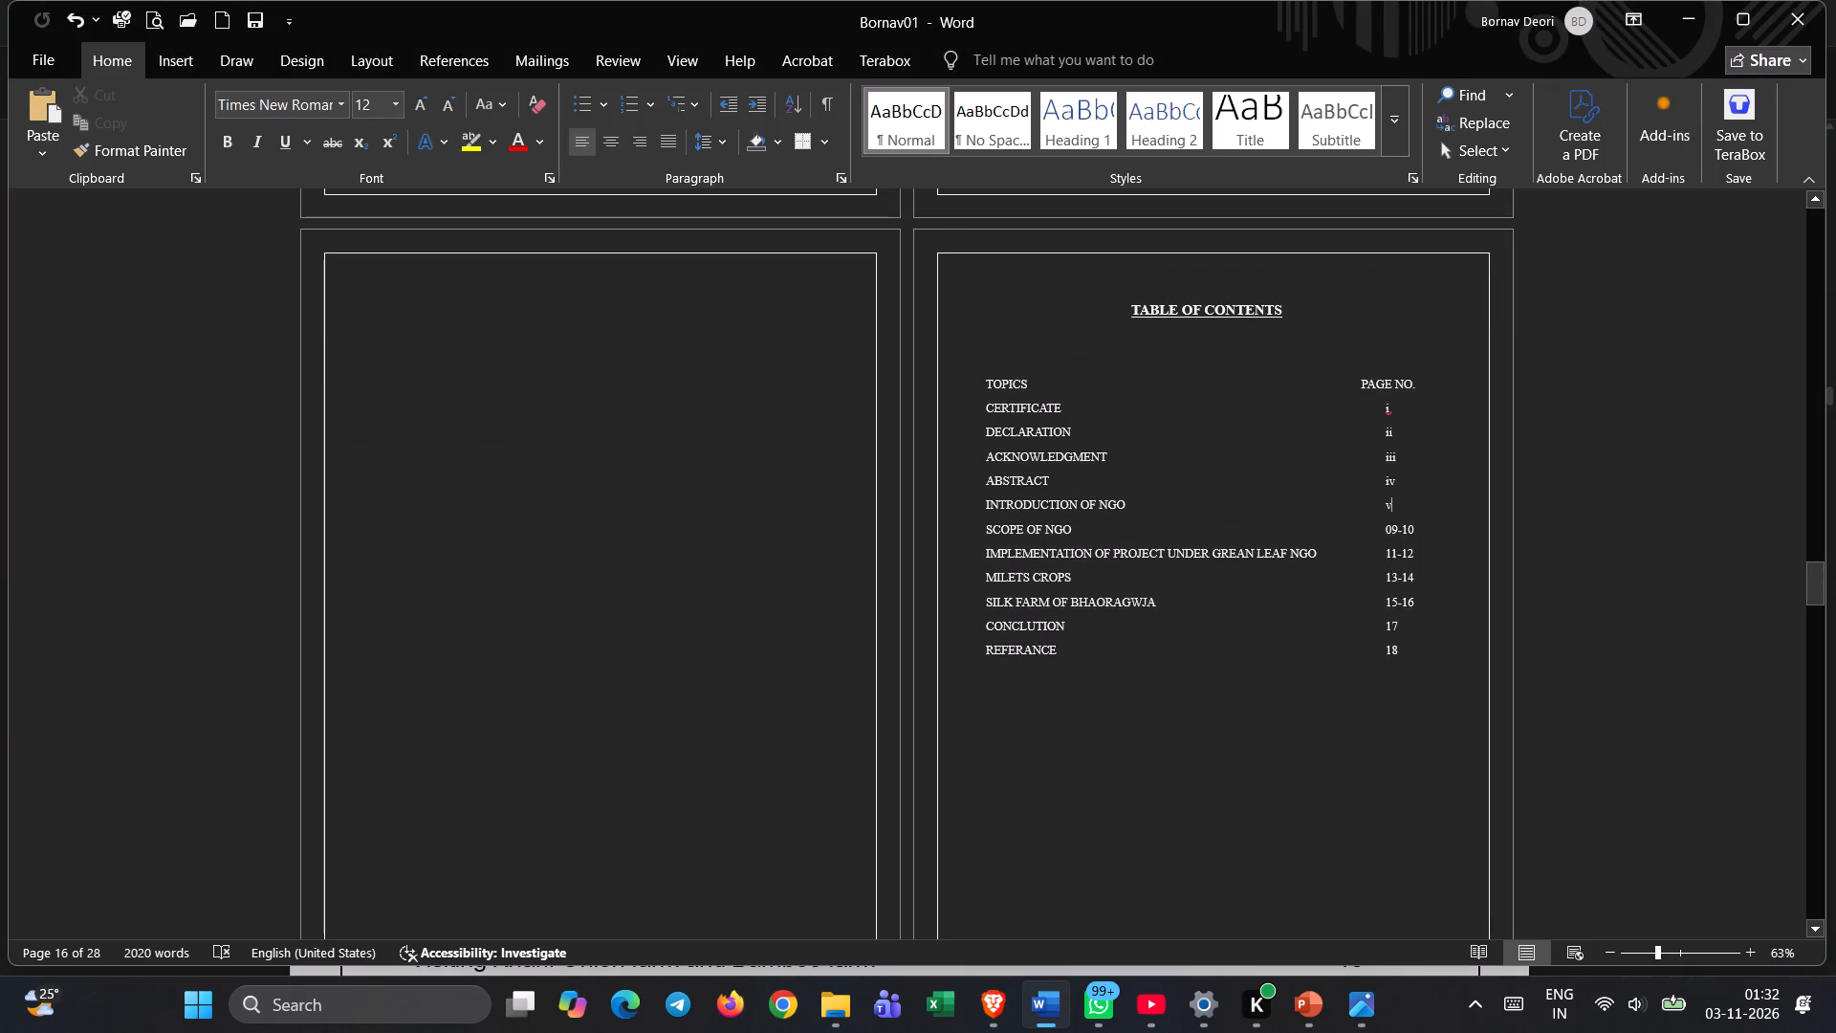
{"action": "scroll", "coordinate": [1115, 743], "scroll_direction": "up", "scroll_amount": 1}
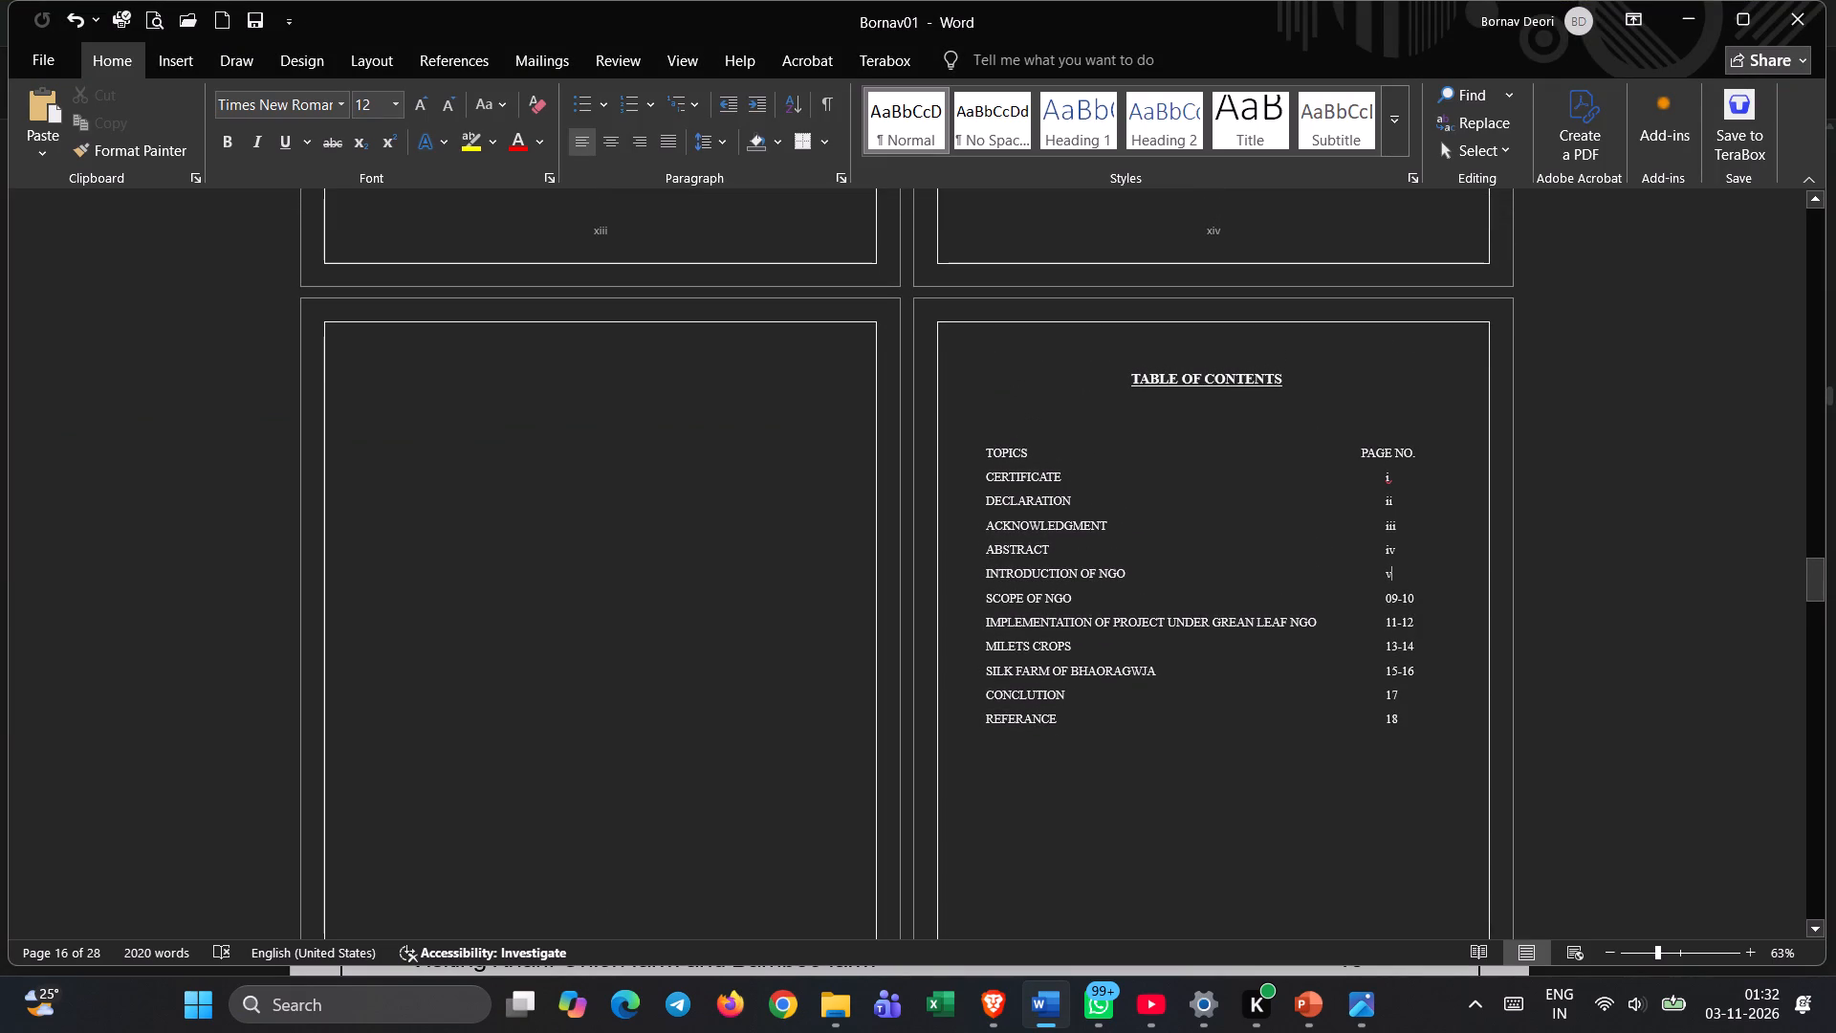
{"action": "right_click", "coordinate": [1382, 476]}
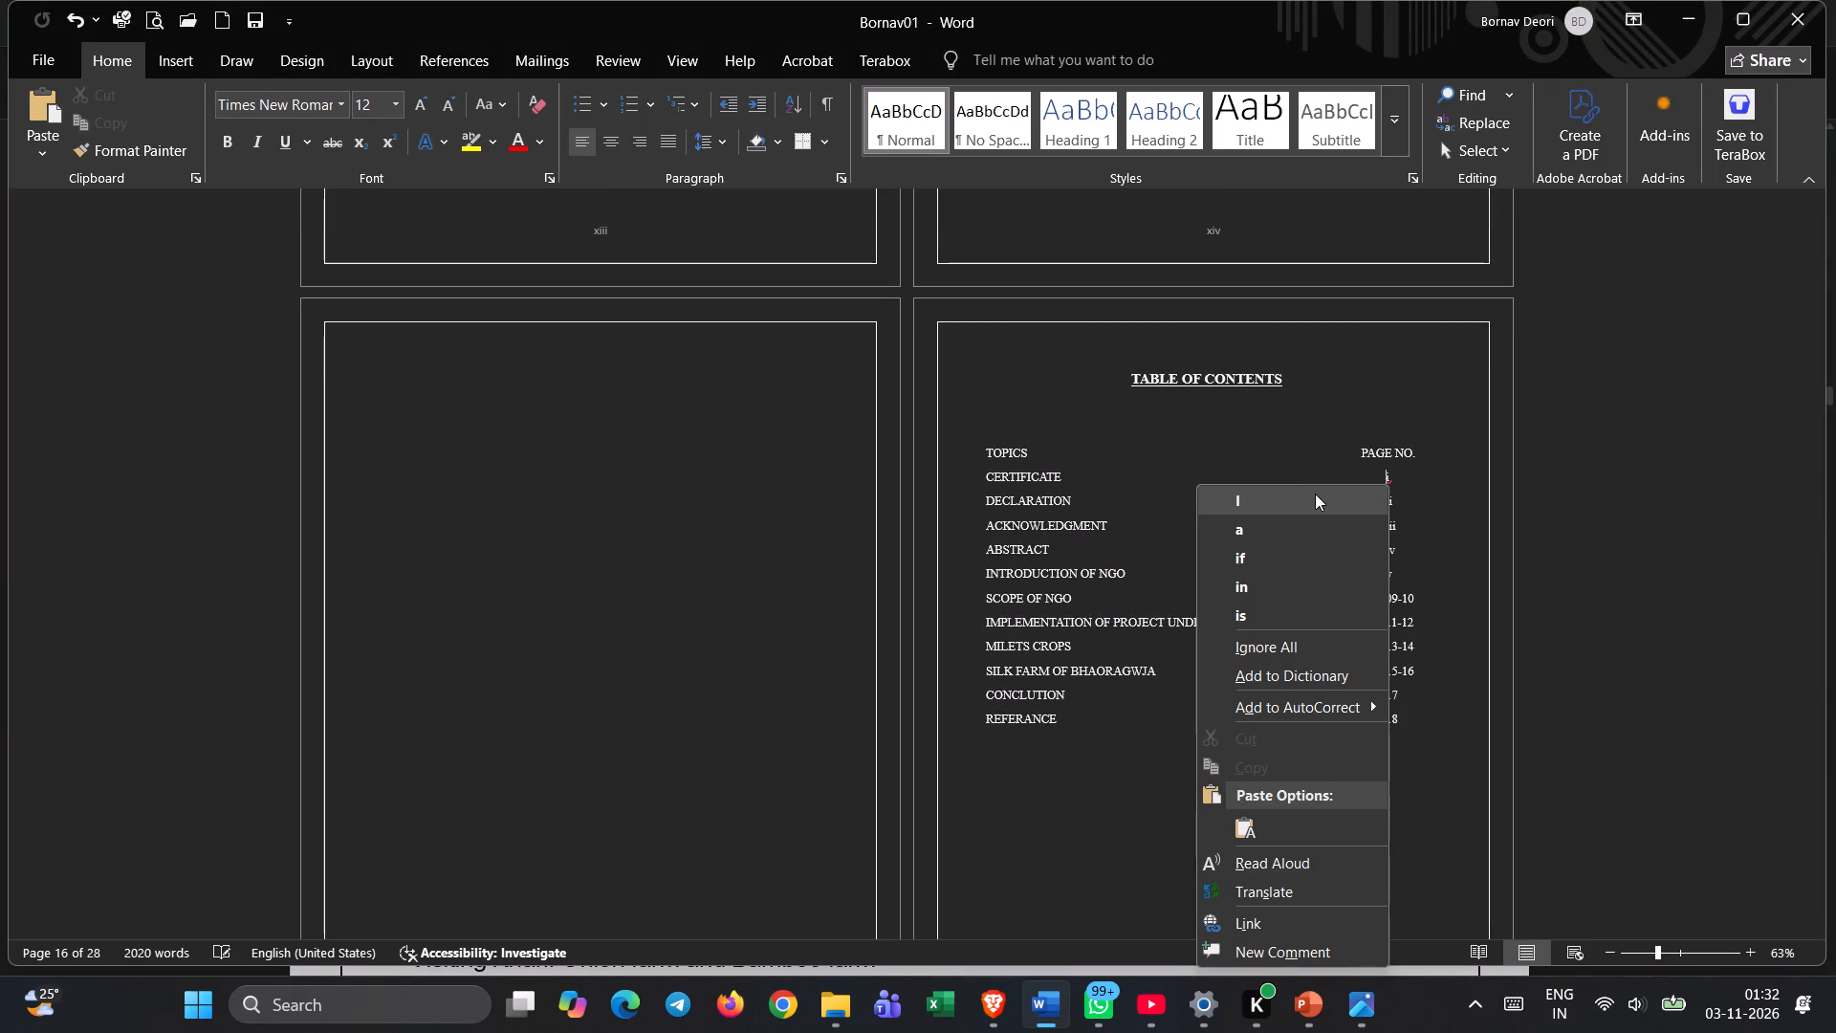
{"action": "left_click", "coordinate": [1404, 468]}
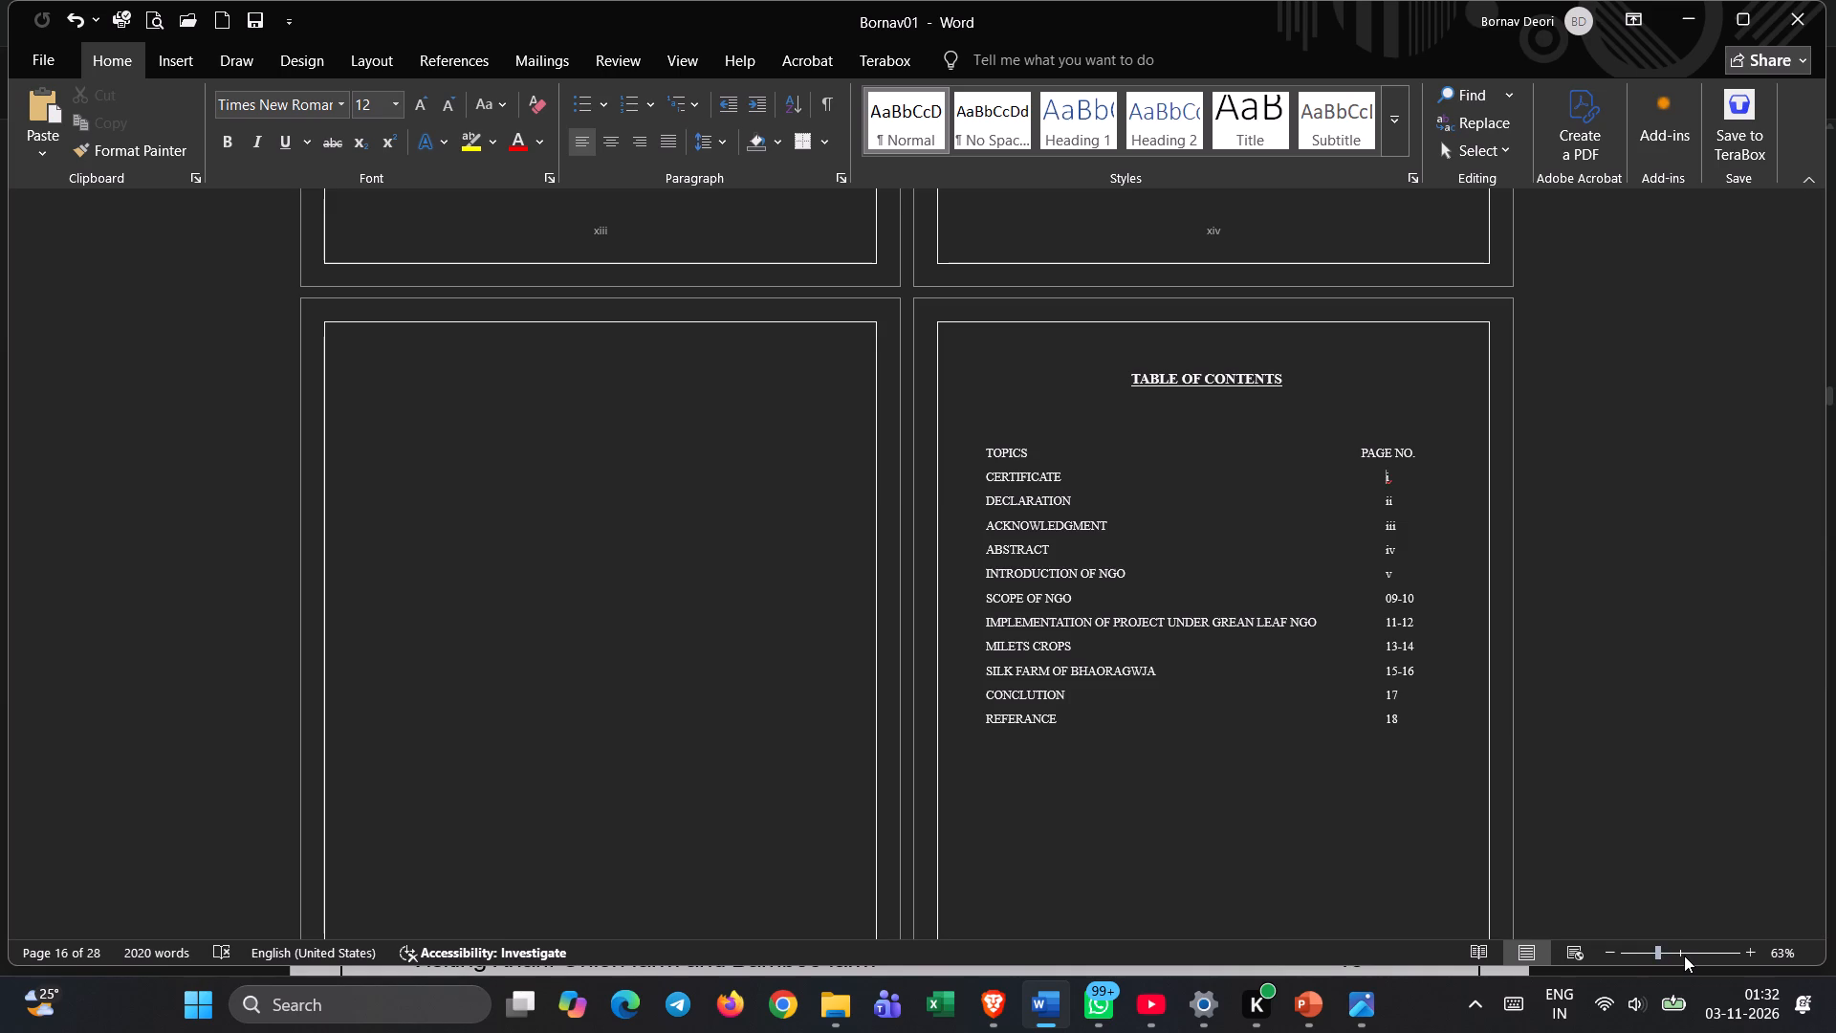
{"action": "left_click", "coordinate": [1684, 956]}
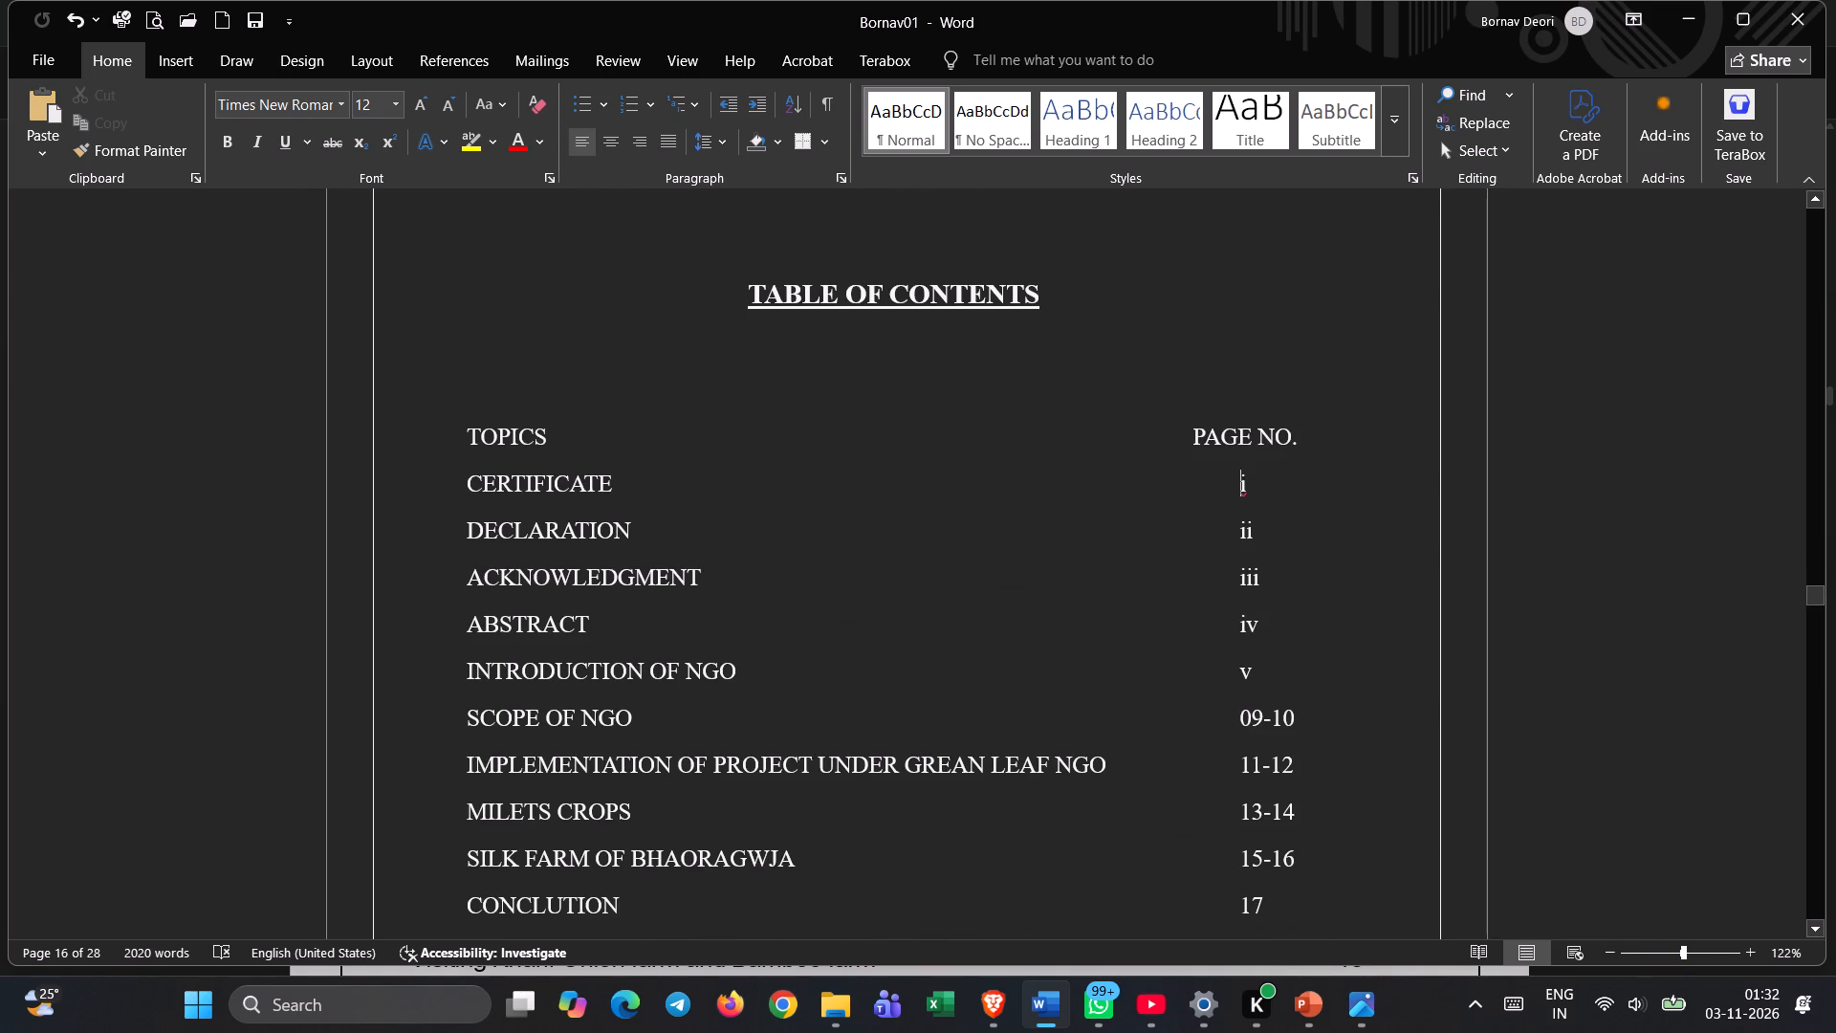
{"action": "left_click", "coordinate": [1242, 485]}
{"action": "right_click", "coordinate": [1241, 485]}
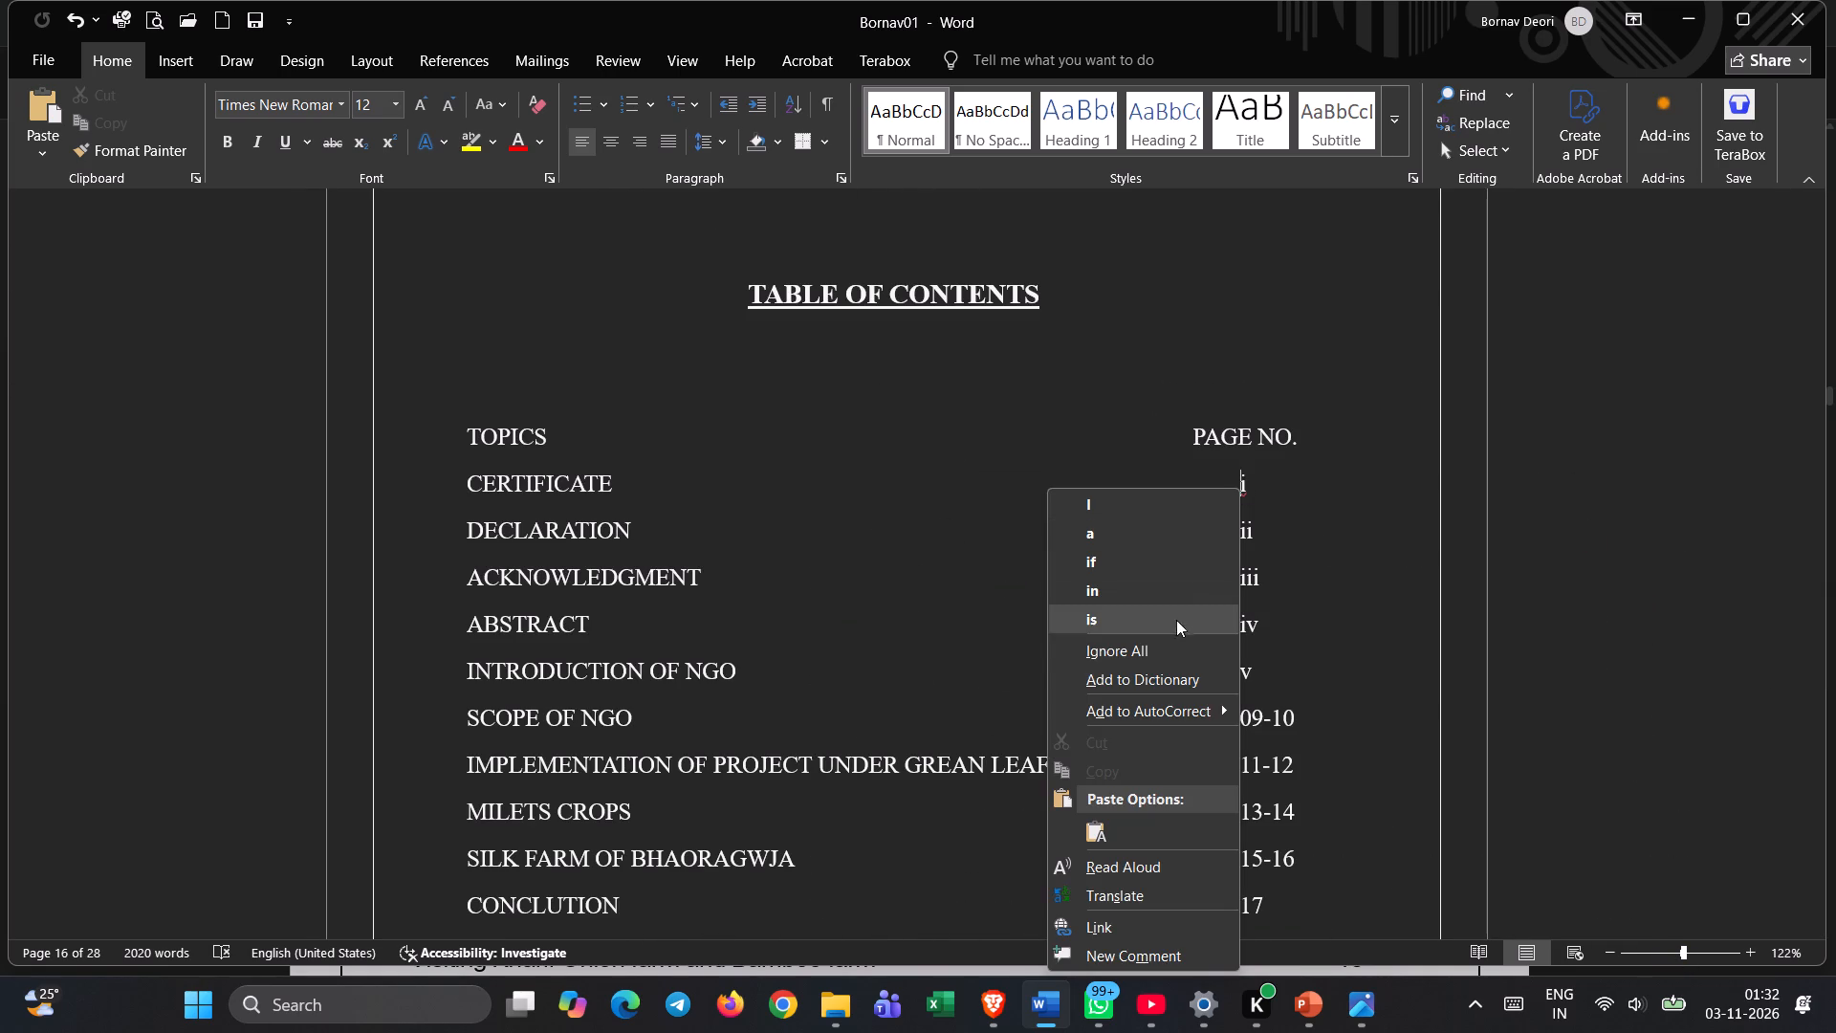
{"action": "left_click", "coordinate": [1176, 647]}
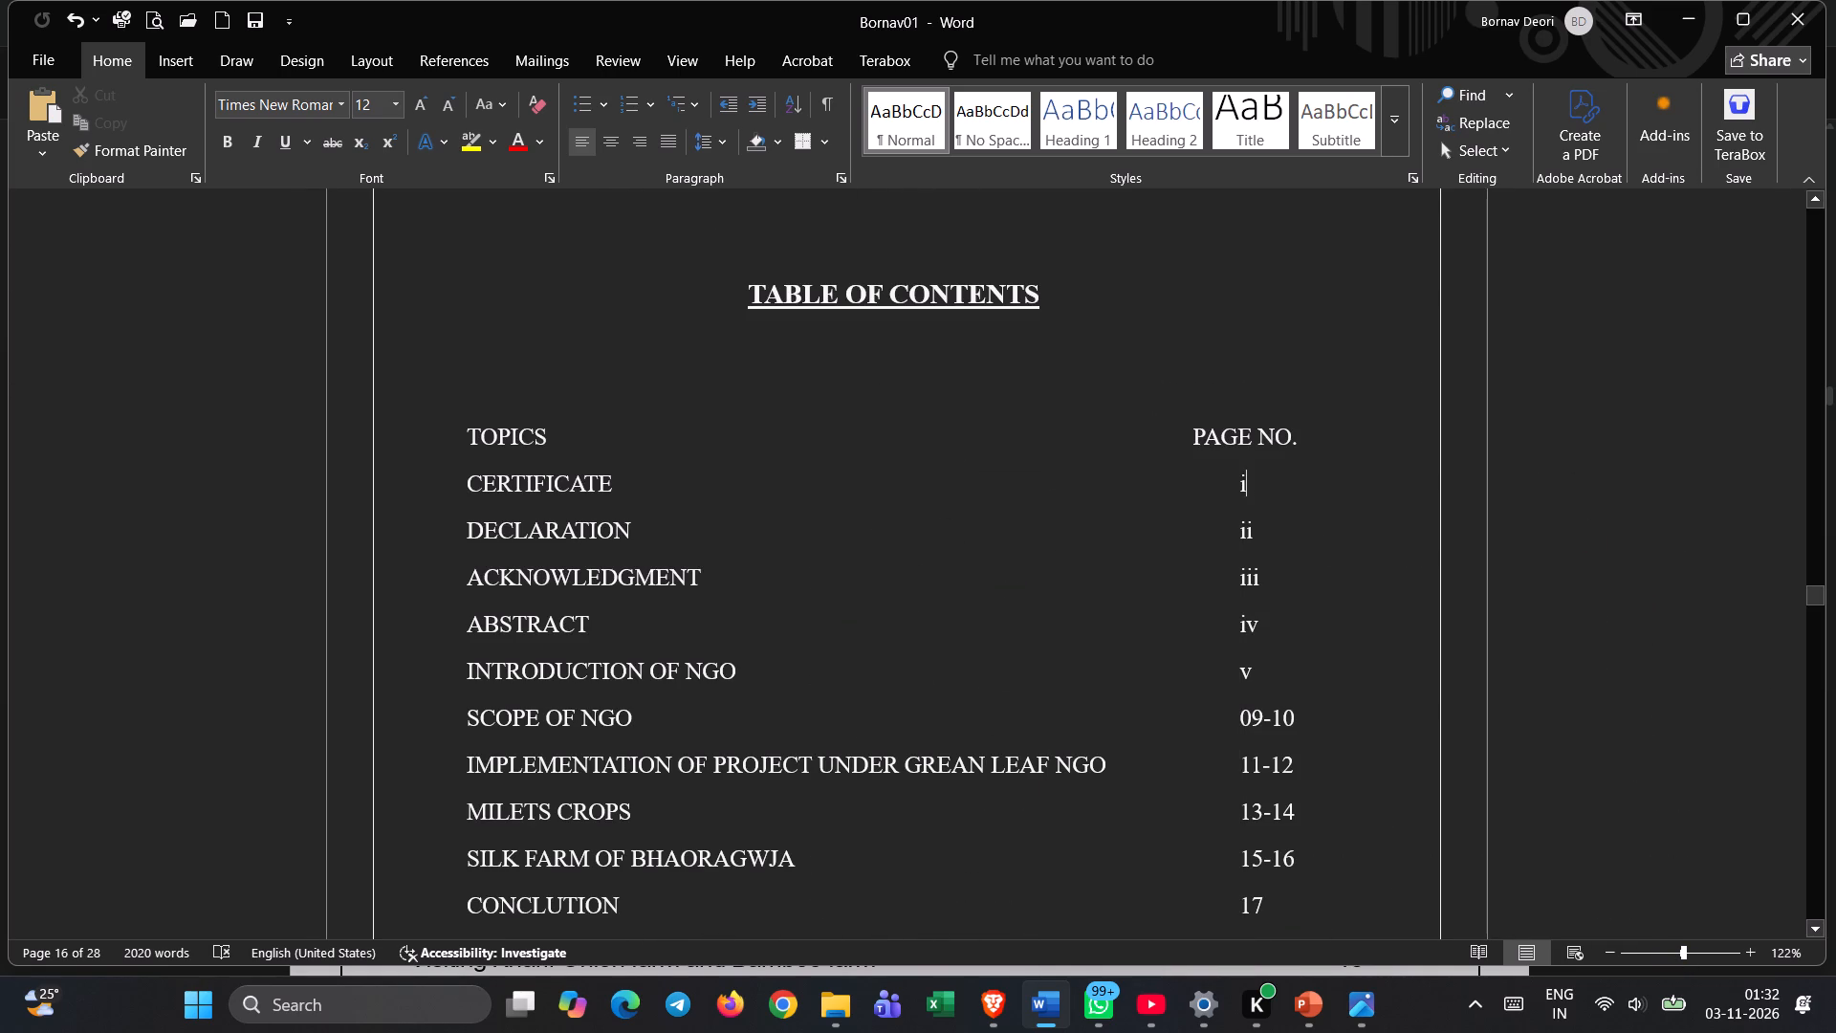
Ignore once the grammar flag on "B.Tech" in the cover page heading.
{"action": "scroll", "coordinate": [1330, 684], "scroll_direction": "down", "scroll_amount": 1}
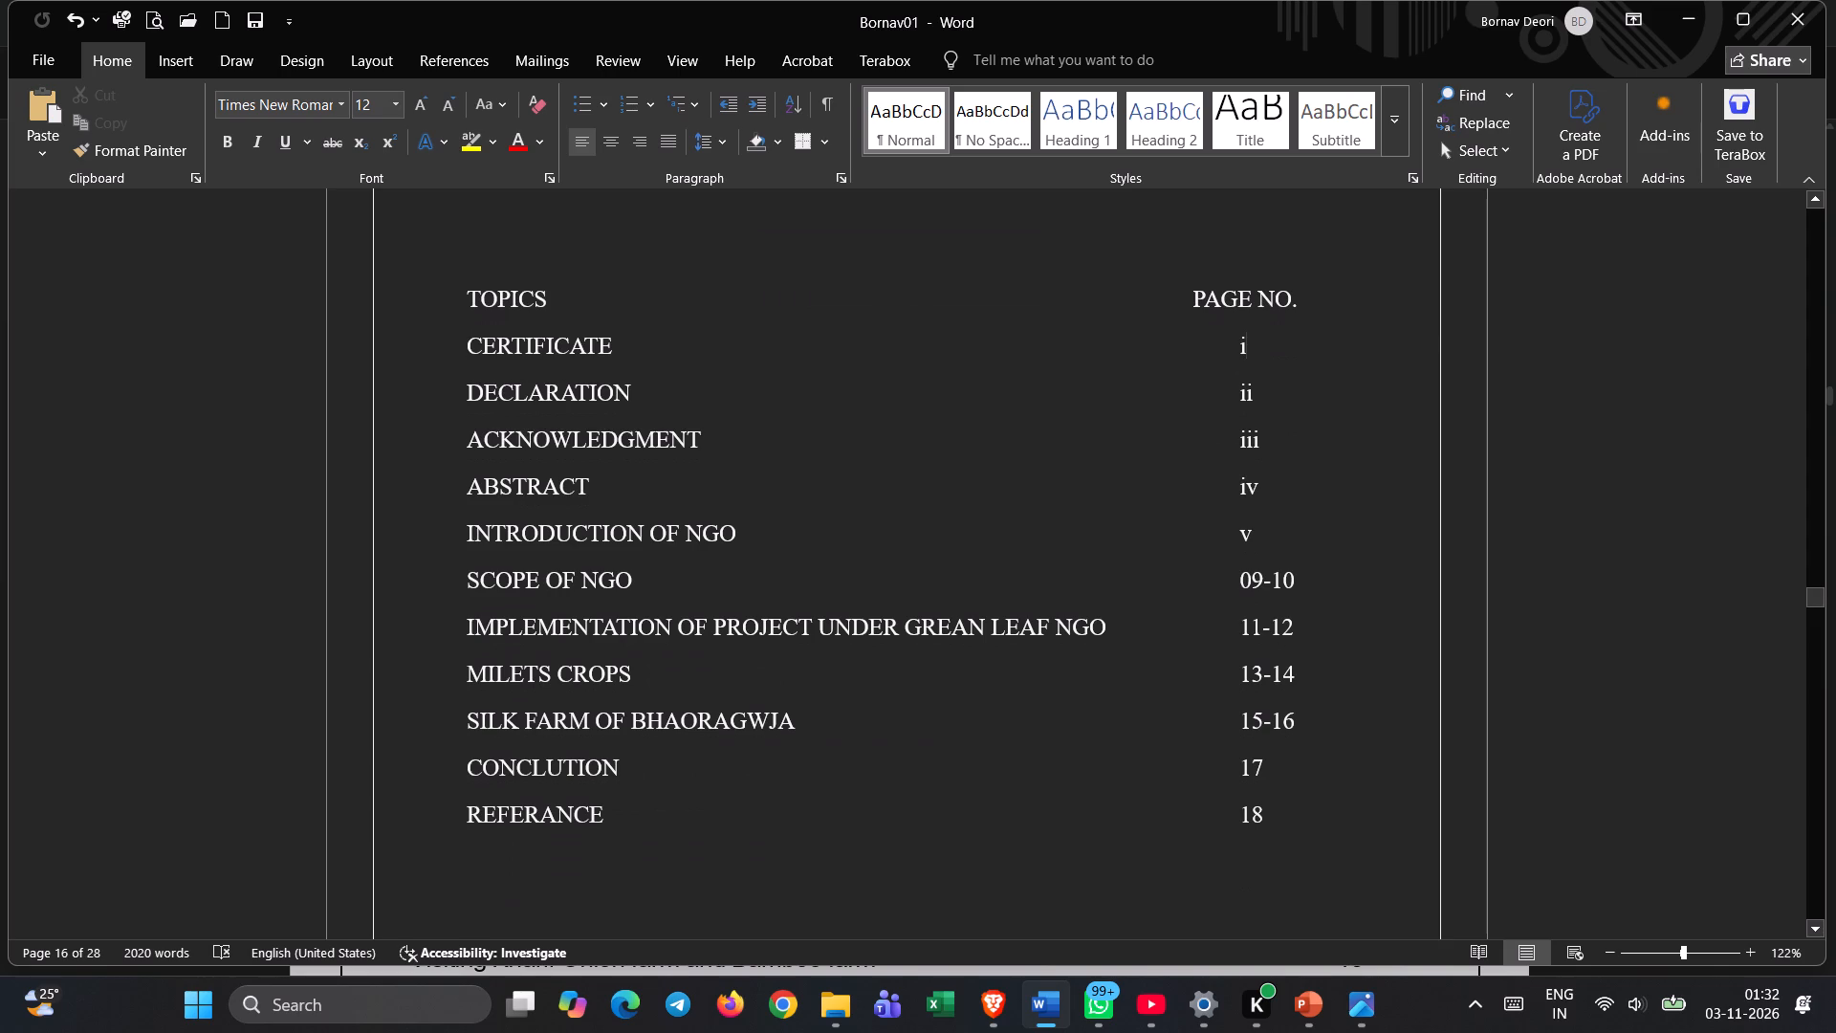
{"action": "scroll", "coordinate": [1317, 757], "scroll_direction": "up", "scroll_amount": 20}
{"action": "scroll", "coordinate": [1317, 757], "scroll_direction": "up", "scroll_amount": 4}
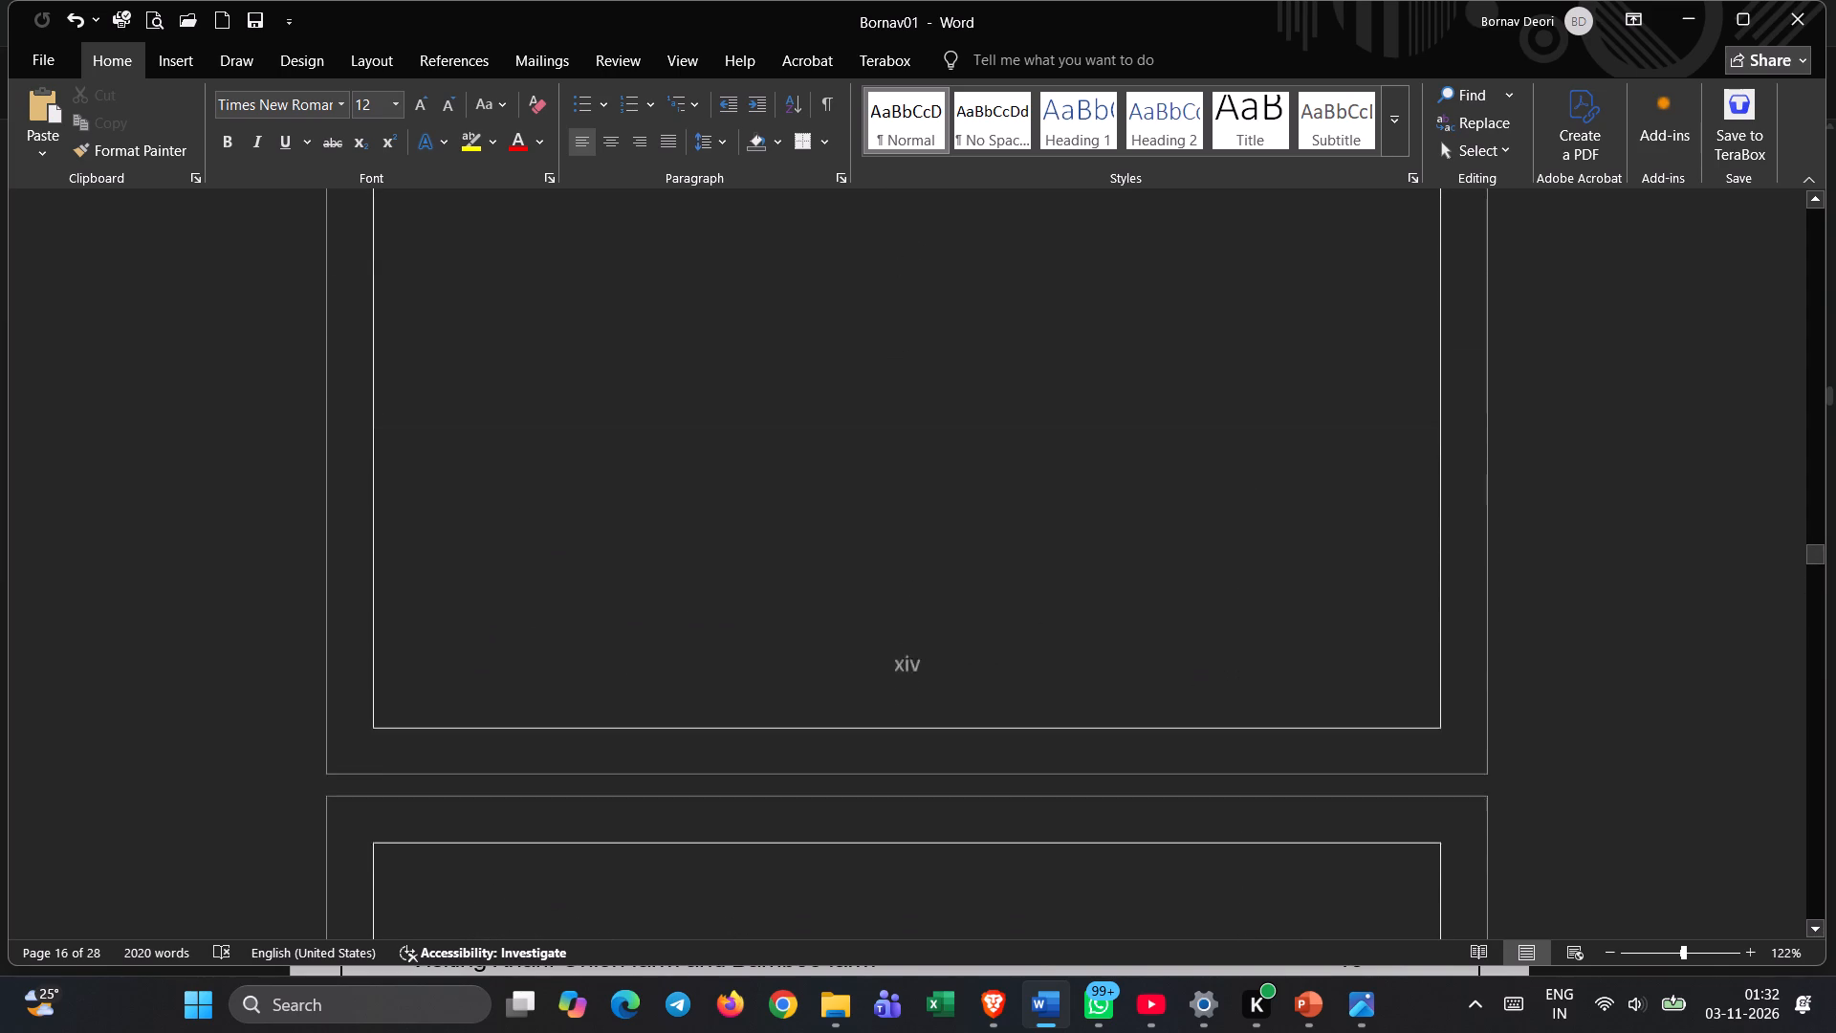
{"action": "scroll", "coordinate": [1298, 734], "scroll_direction": "up", "scroll_amount": 20}
{"action": "scroll", "coordinate": [1298, 734], "scroll_direction": "up", "scroll_amount": 20}
{"action": "scroll", "coordinate": [1298, 734], "scroll_direction": "up", "scroll_amount": 1}
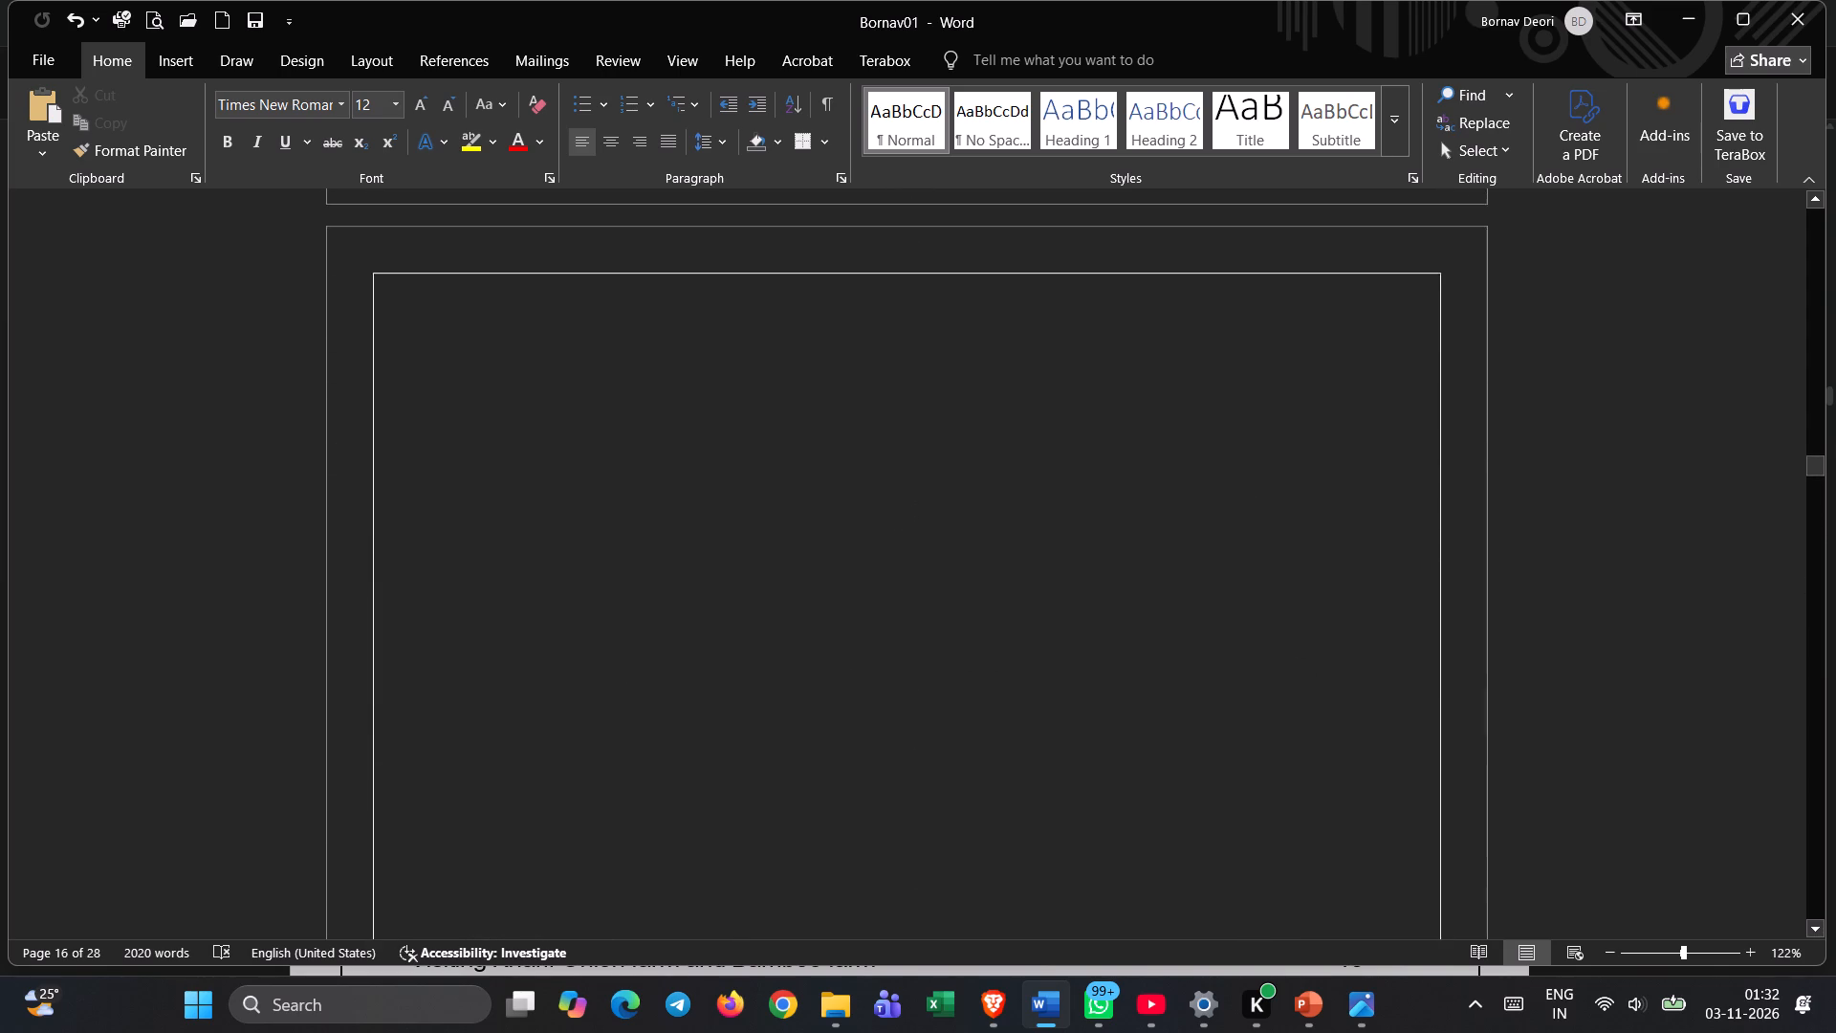
{"action": "scroll", "coordinate": [1291, 650], "scroll_direction": "up", "scroll_amount": 12}
{"action": "left_click_drag", "start_coordinate": [1817, 434], "coordinate": [1779, 166]}
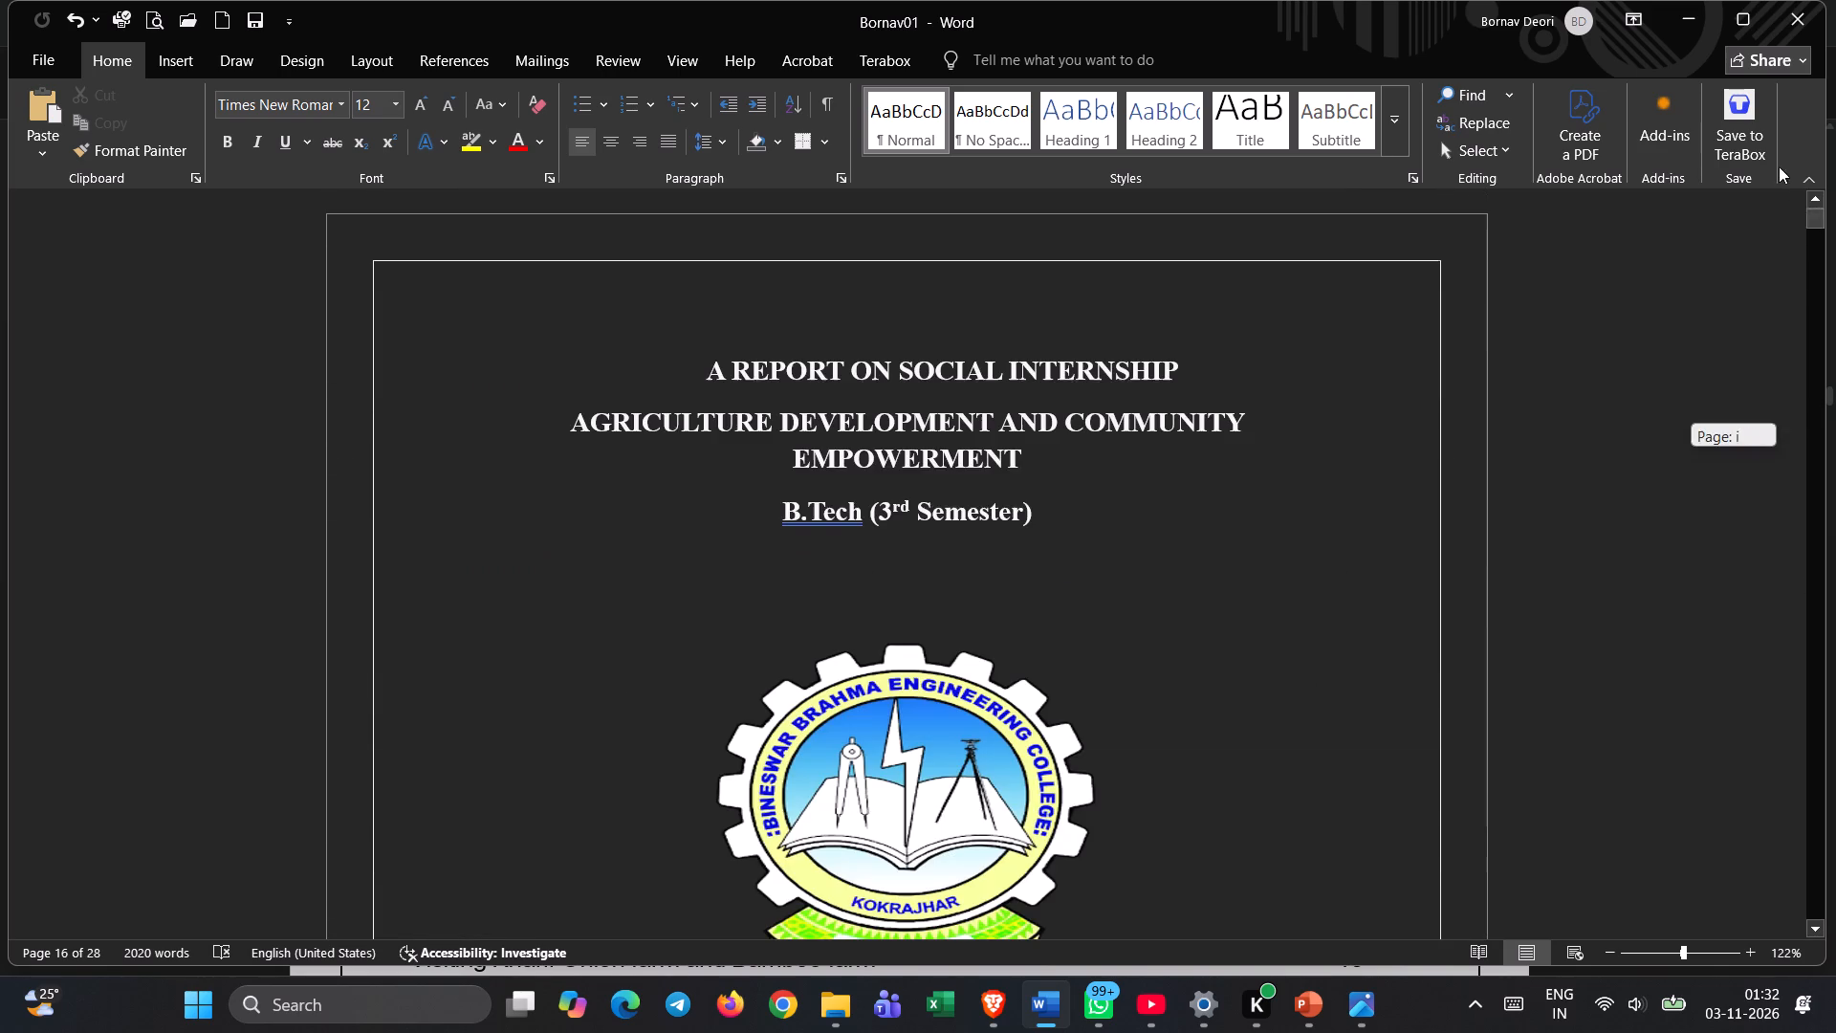
{"action": "left_click_drag", "start_coordinate": [1779, 166], "coordinate": [1779, 165]}
{"action": "scroll", "coordinate": [1354, 531], "scroll_direction": "down", "scroll_amount": 4}
{"action": "scroll", "coordinate": [1337, 528], "scroll_direction": "up", "scroll_amount": 4}
{"action": "right_click", "coordinate": [840, 513]}
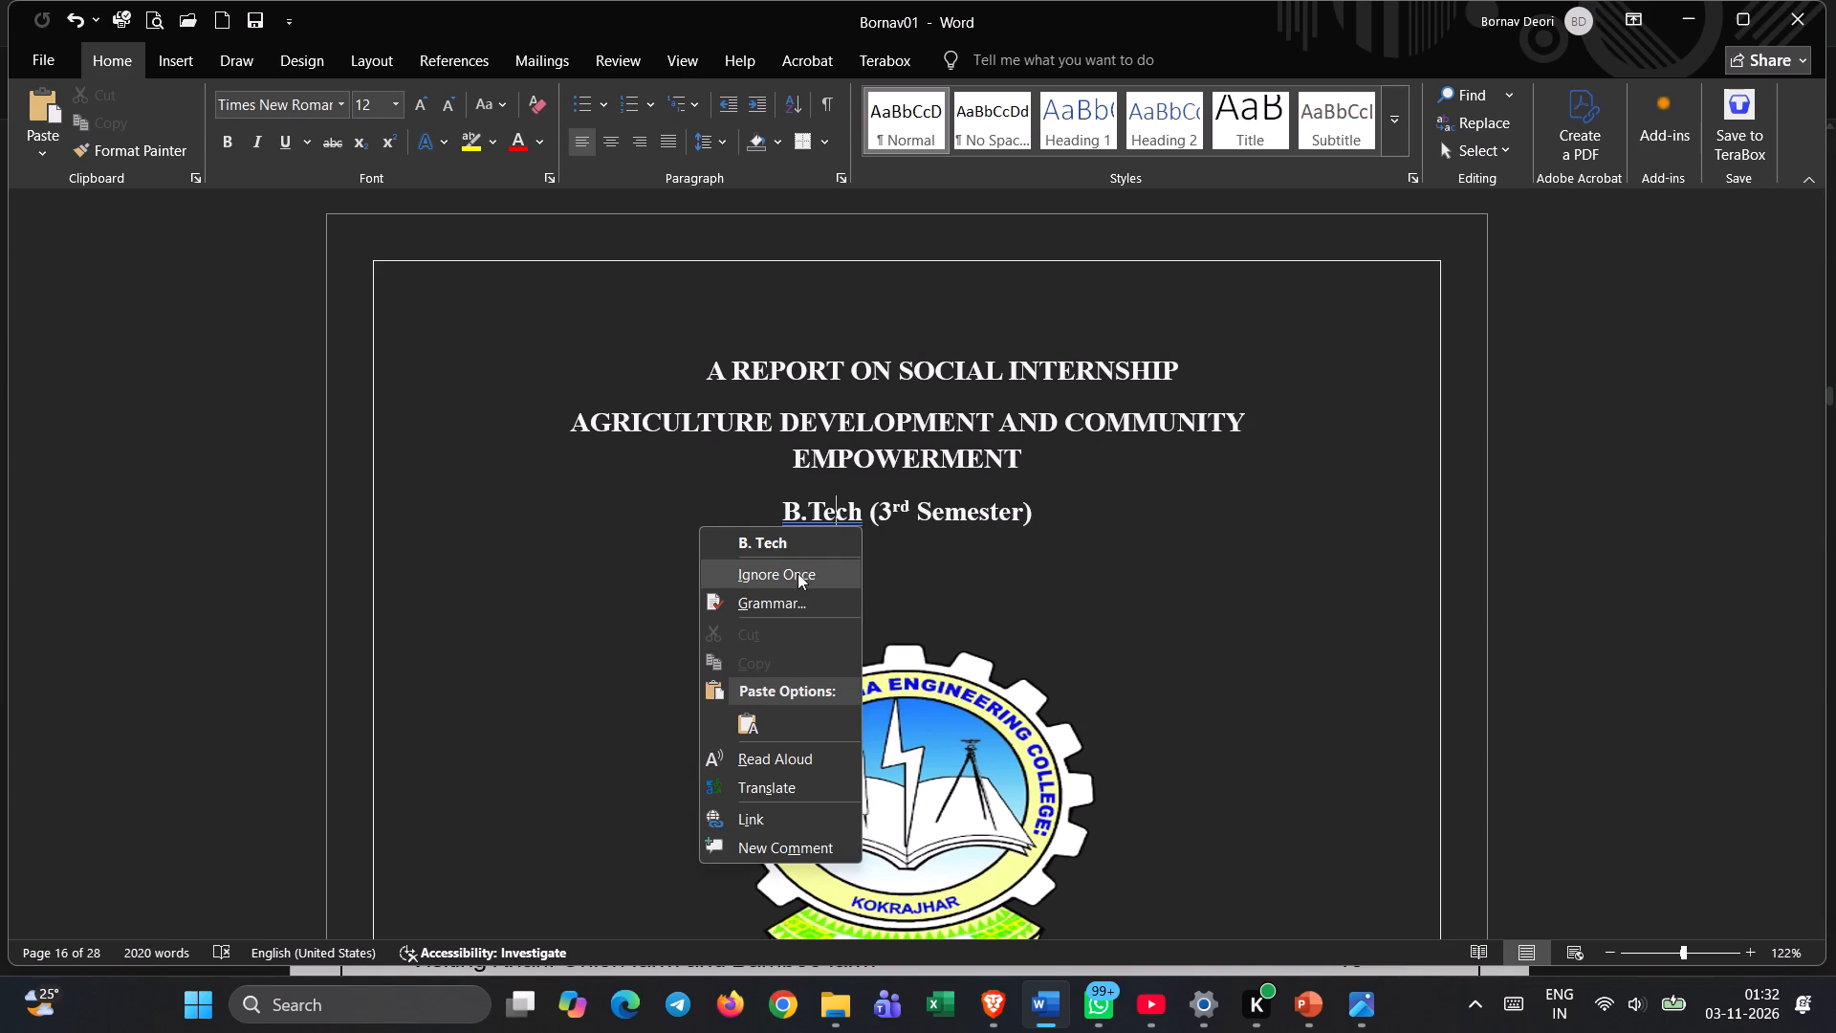
{"action": "left_click", "coordinate": [794, 597]}
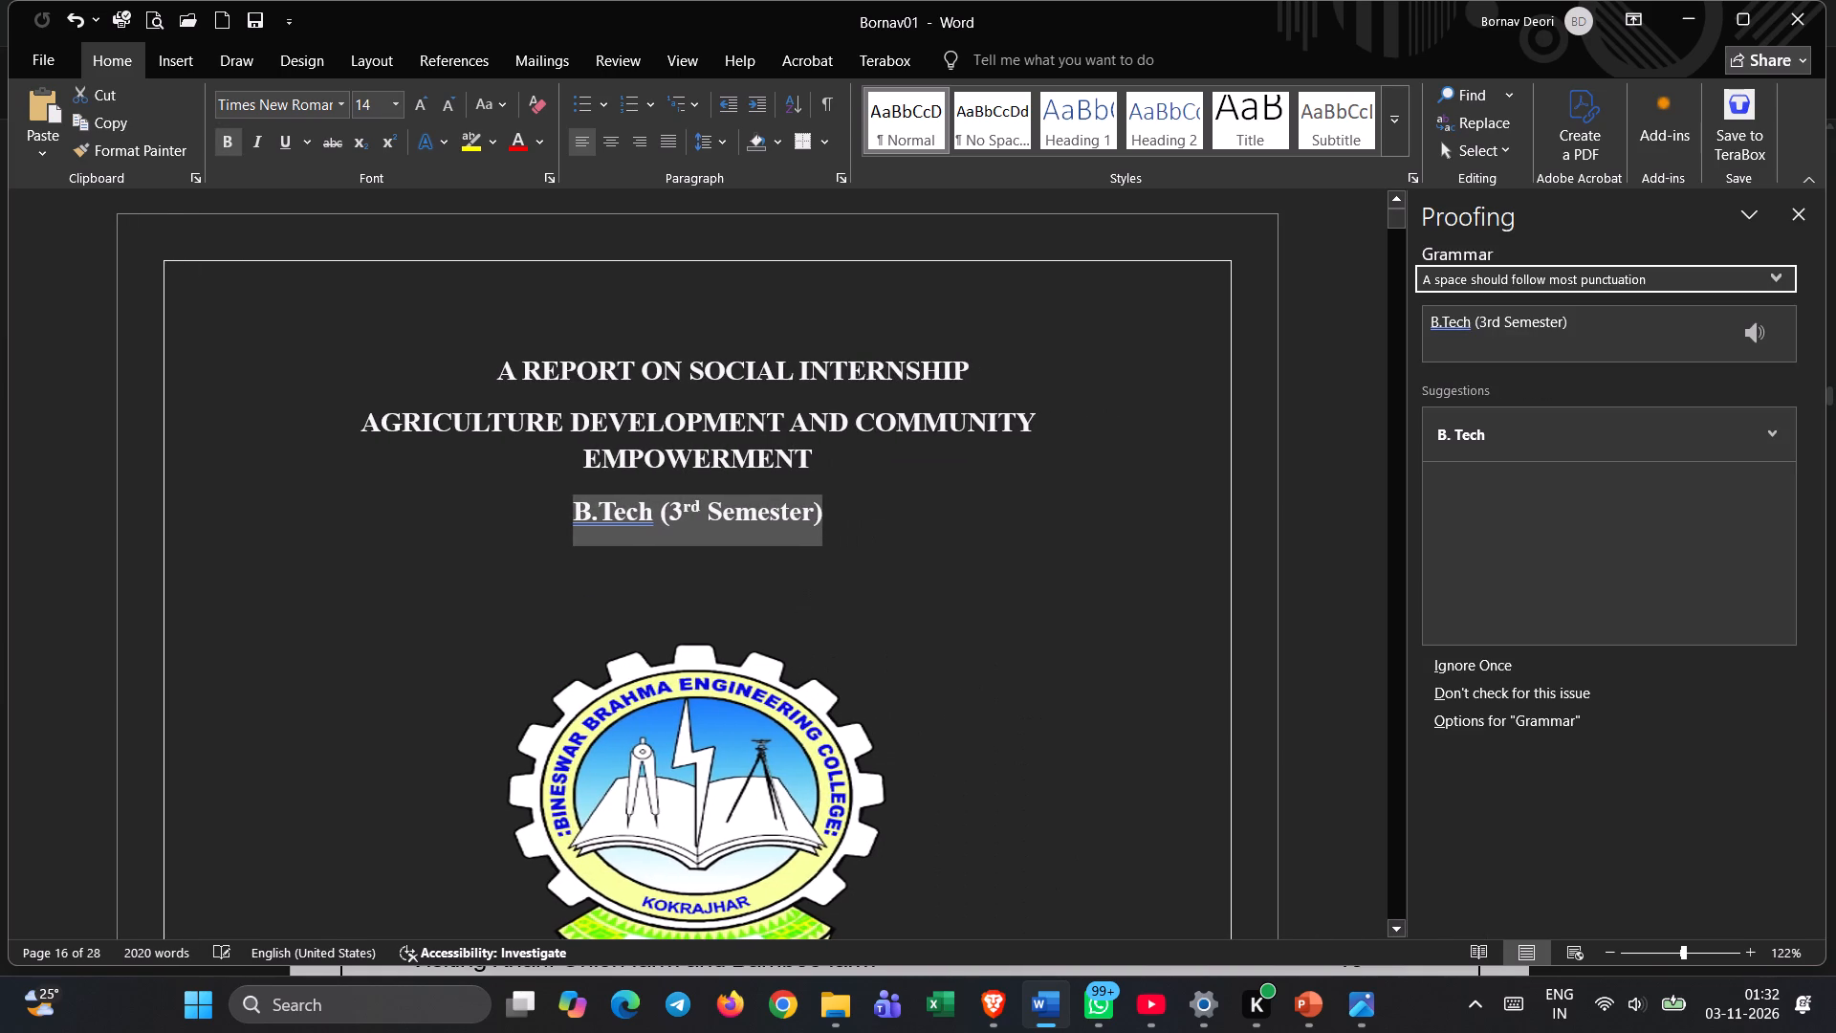
{"action": "left_click", "coordinate": [1458, 321]}
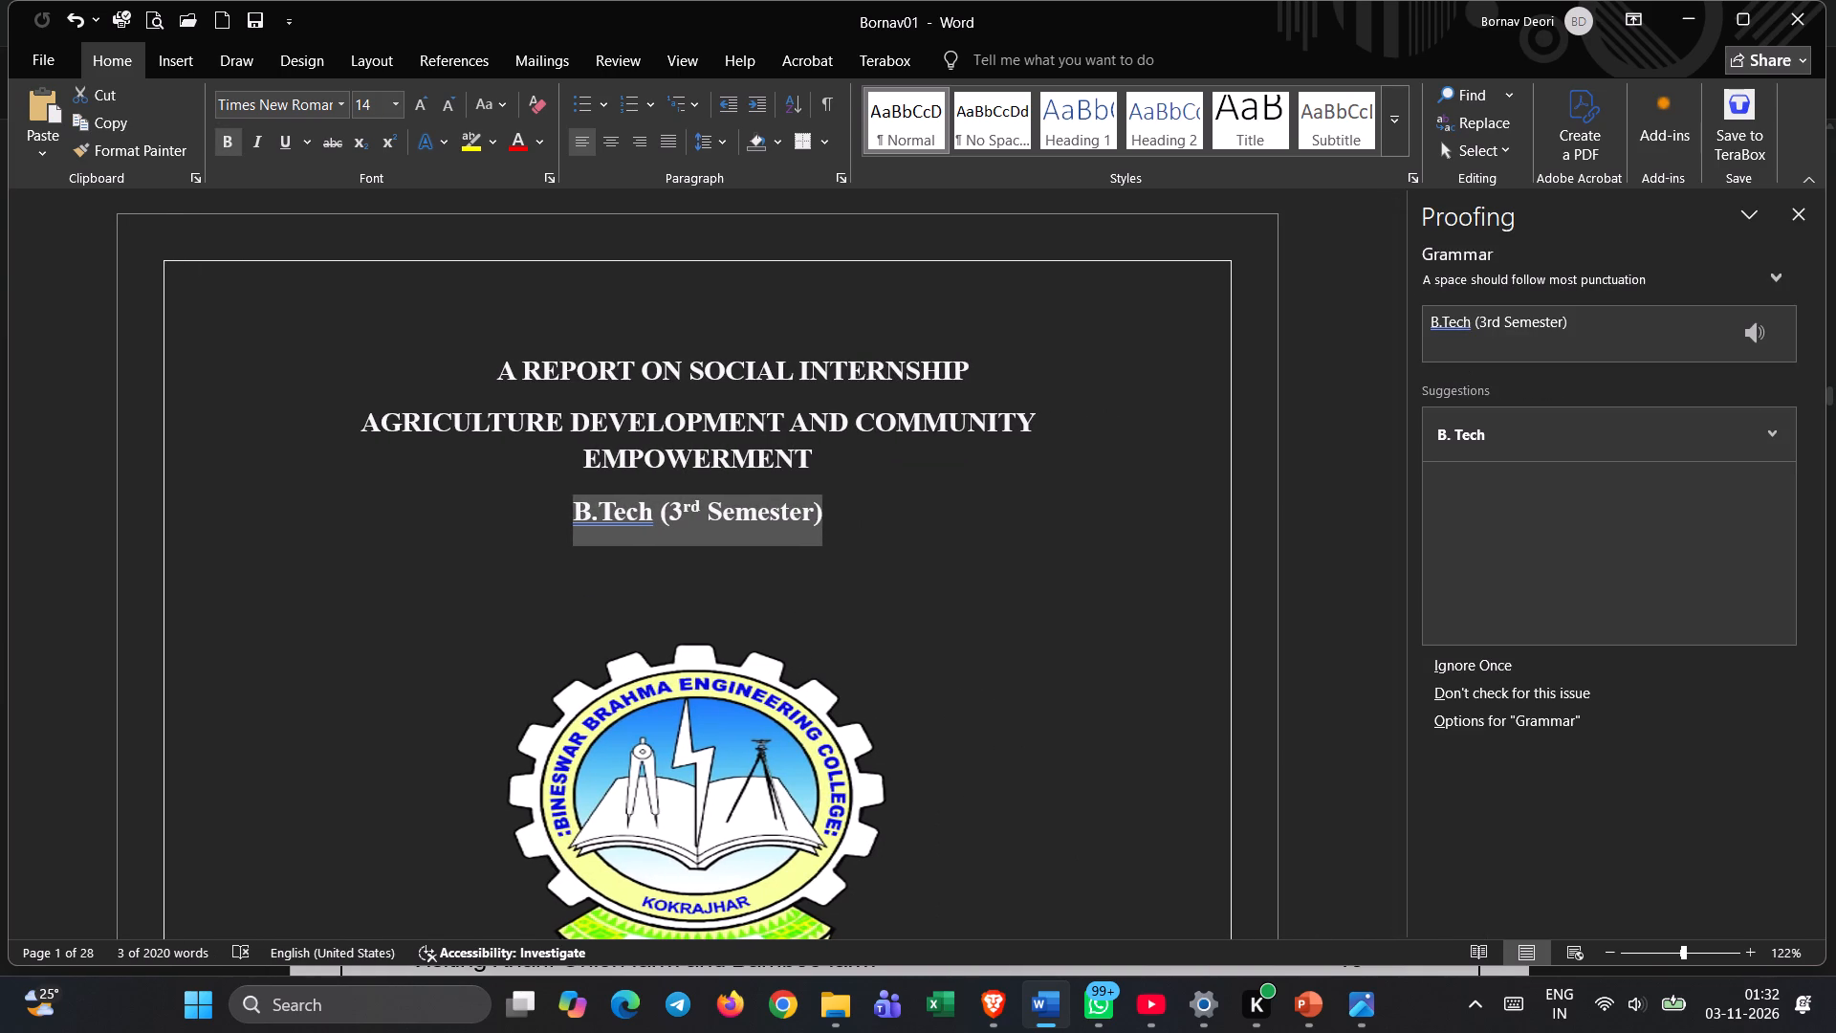
{"action": "right_click", "coordinate": [1454, 320]}
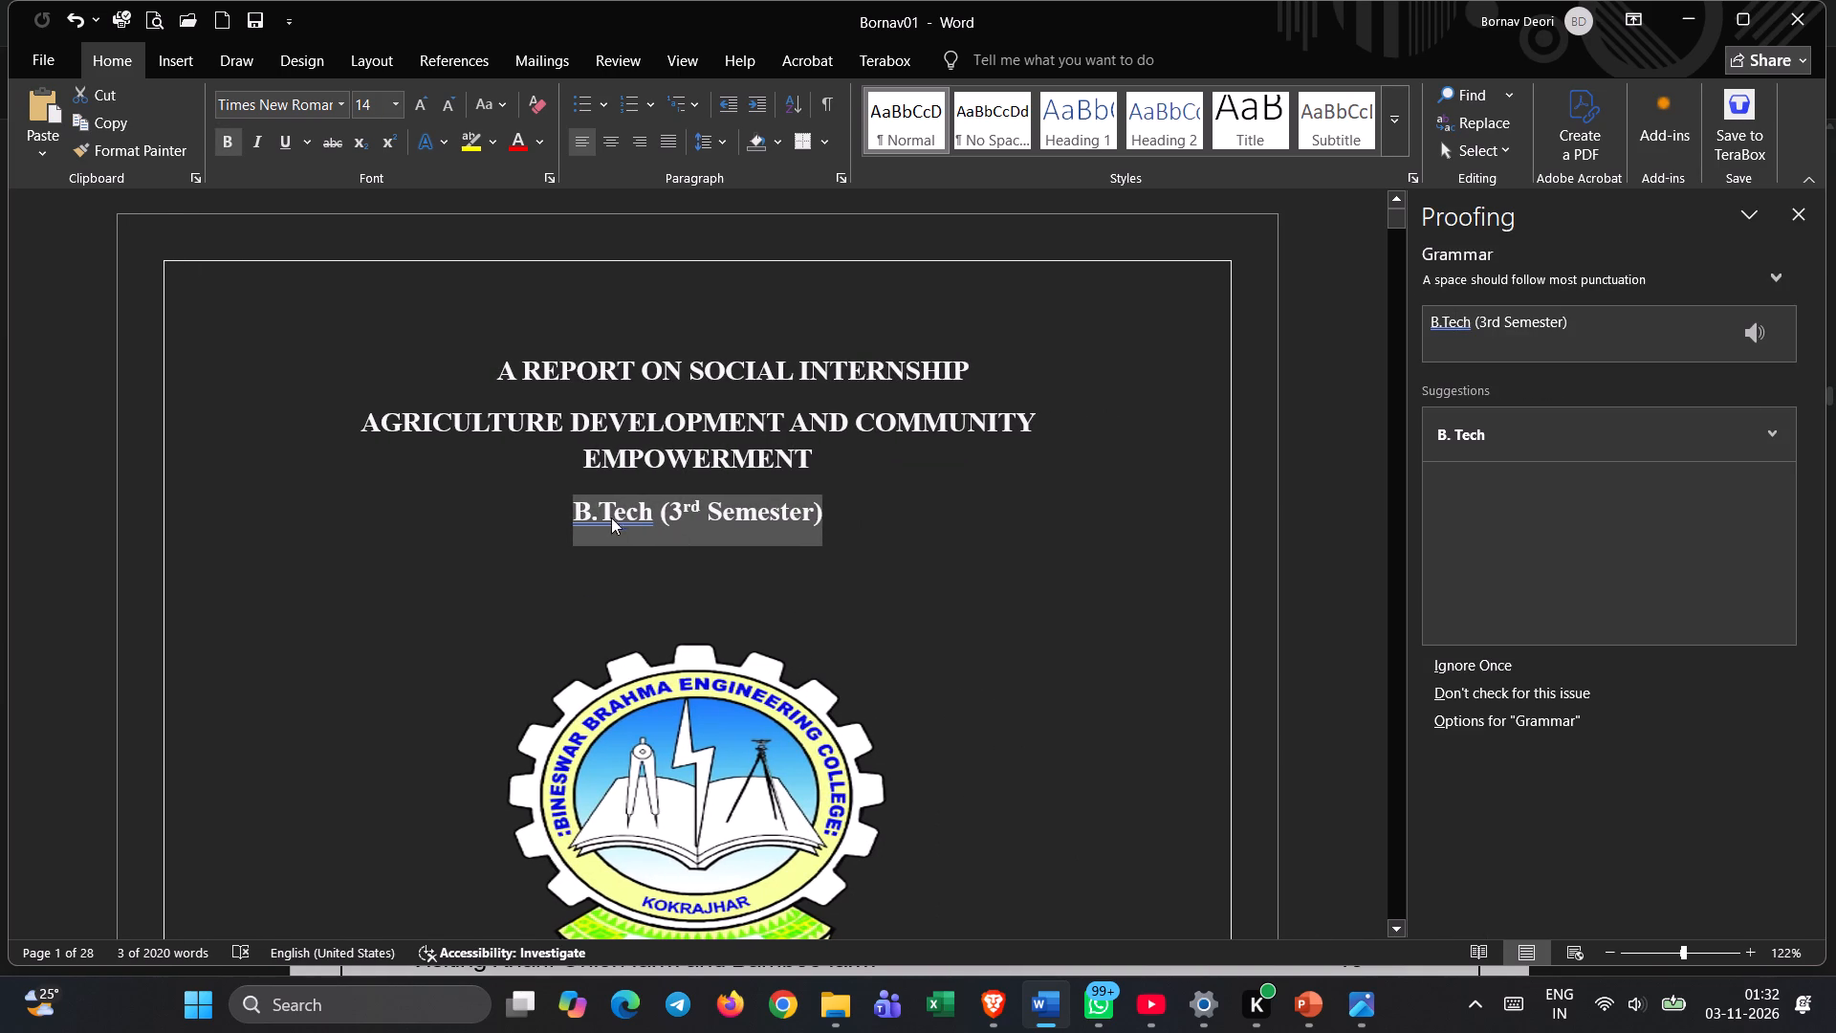
{"action": "right_click", "coordinate": [613, 513]}
{"action": "left_click", "coordinate": [570, 567]}
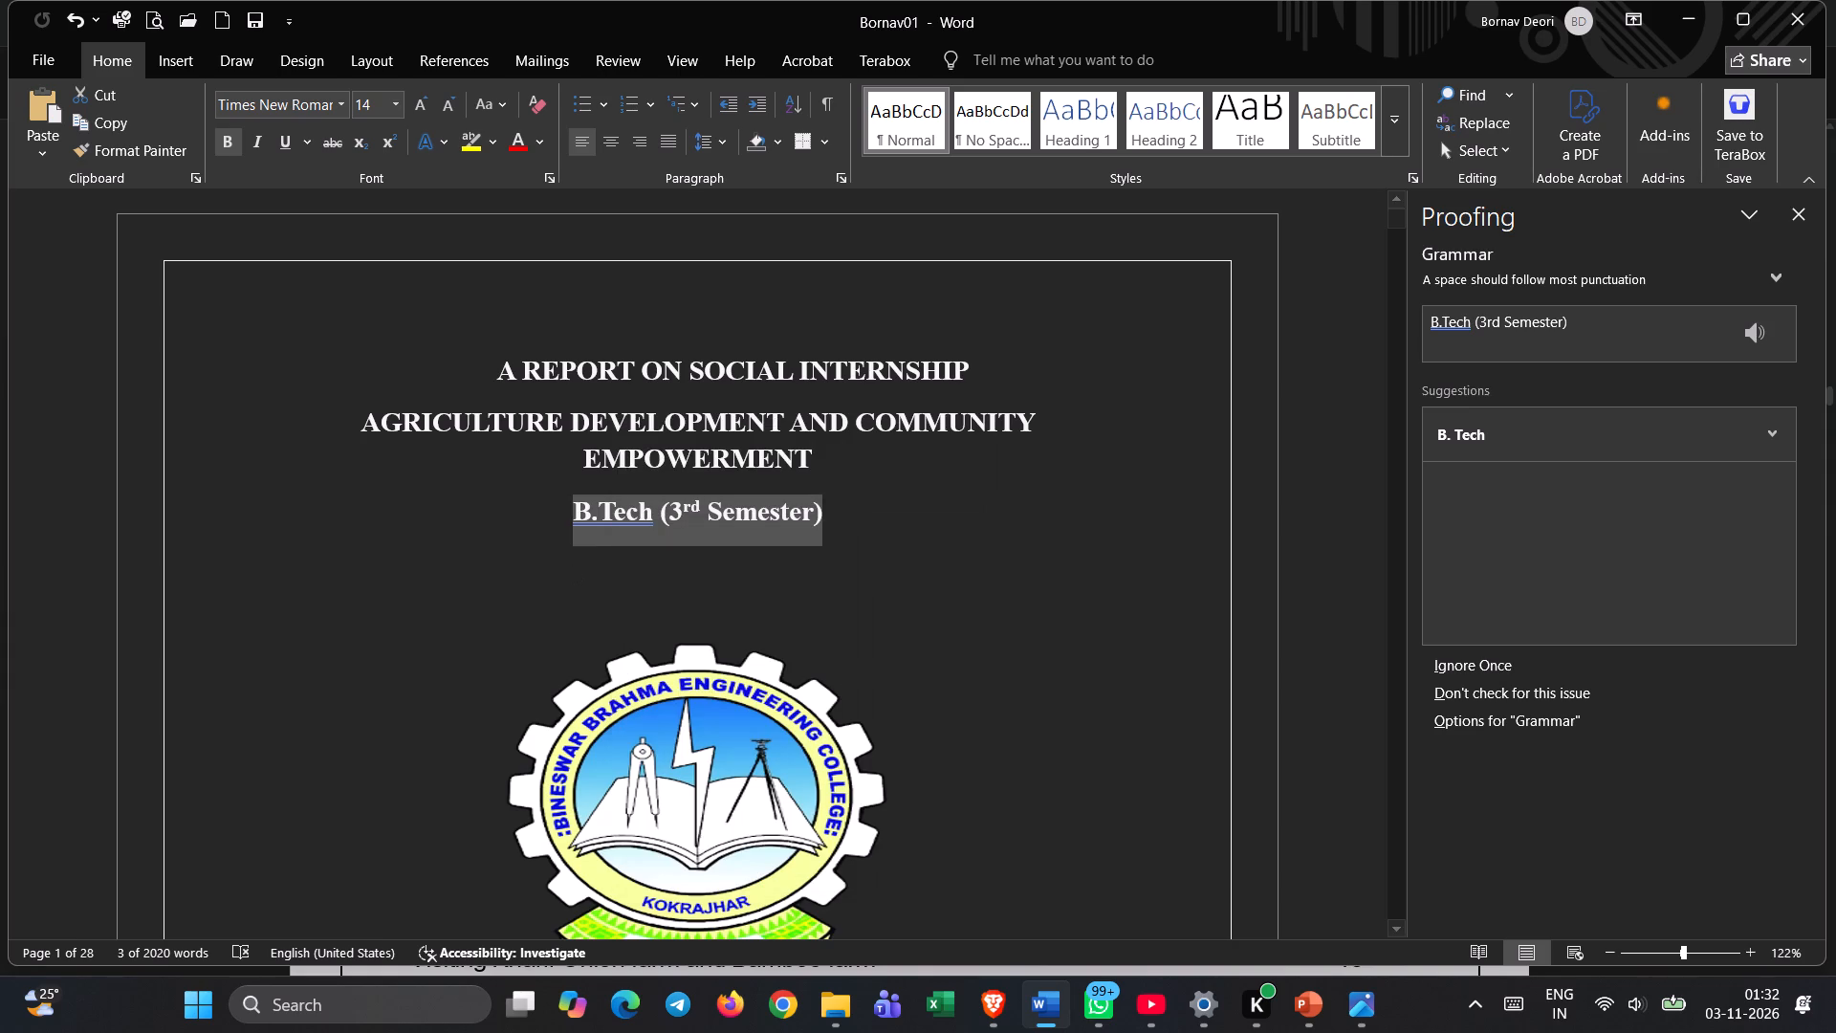
{"action": "left_click", "coordinate": [595, 546]}
{"action": "right_click", "coordinate": [618, 512]}
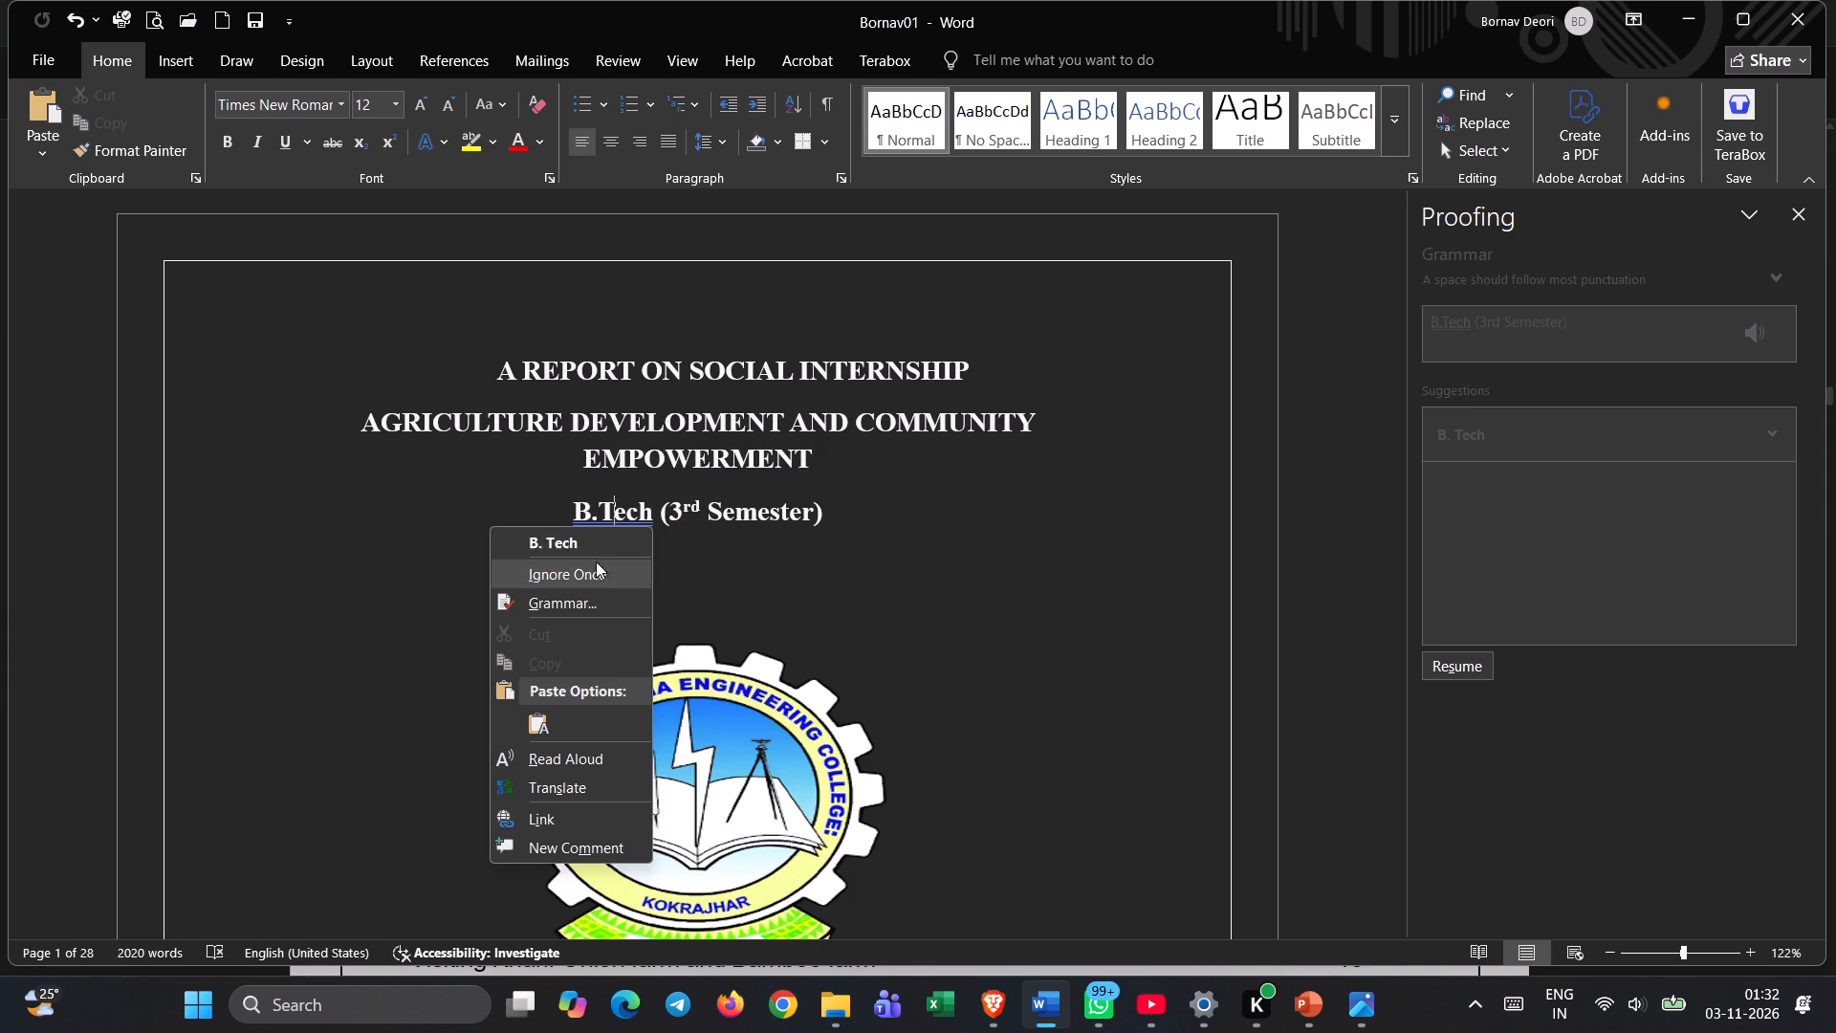
{"action": "left_click", "coordinate": [593, 579]}
Separate the first student's name from the roll number with two tabs in the cover page's "Submitted by:" list.
{"action": "scroll", "coordinate": [665, 576], "scroll_direction": "down", "scroll_amount": 11}
{"action": "scroll", "coordinate": [678, 573], "scroll_direction": "up", "scroll_amount": 5}
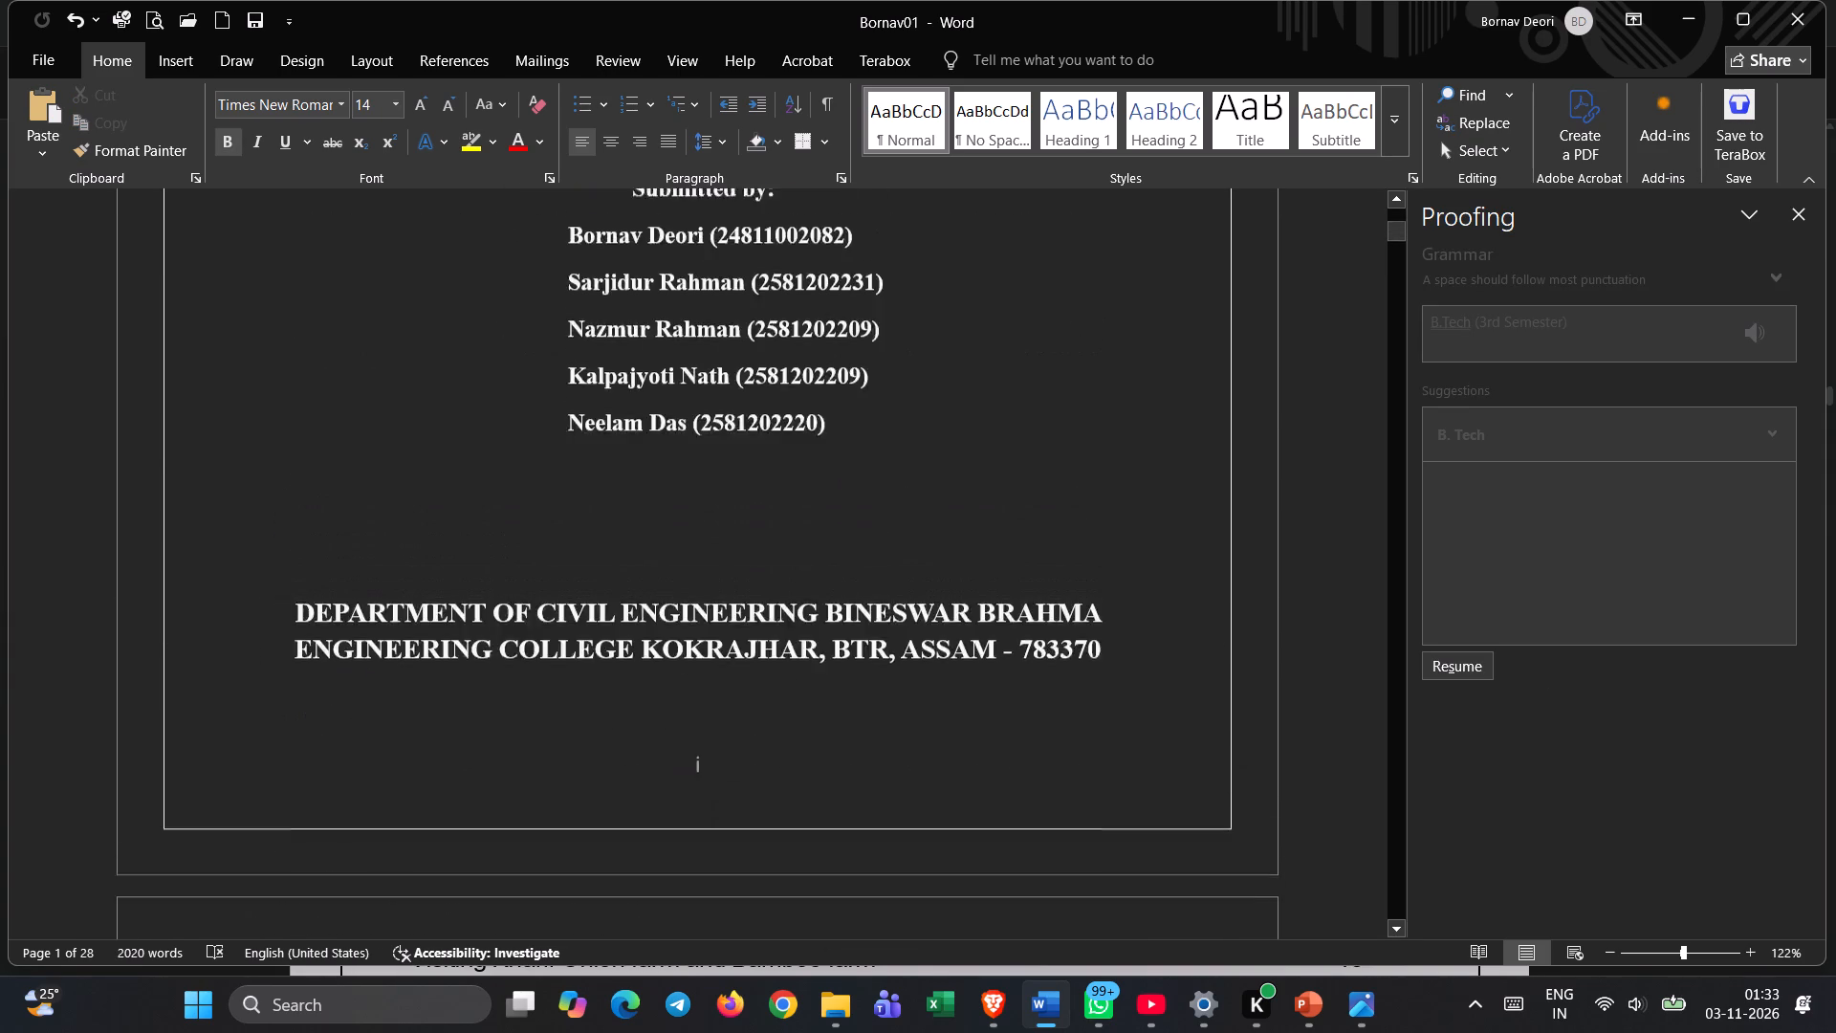
{"action": "scroll", "coordinate": [679, 571], "scroll_direction": "up", "scroll_amount": 2}
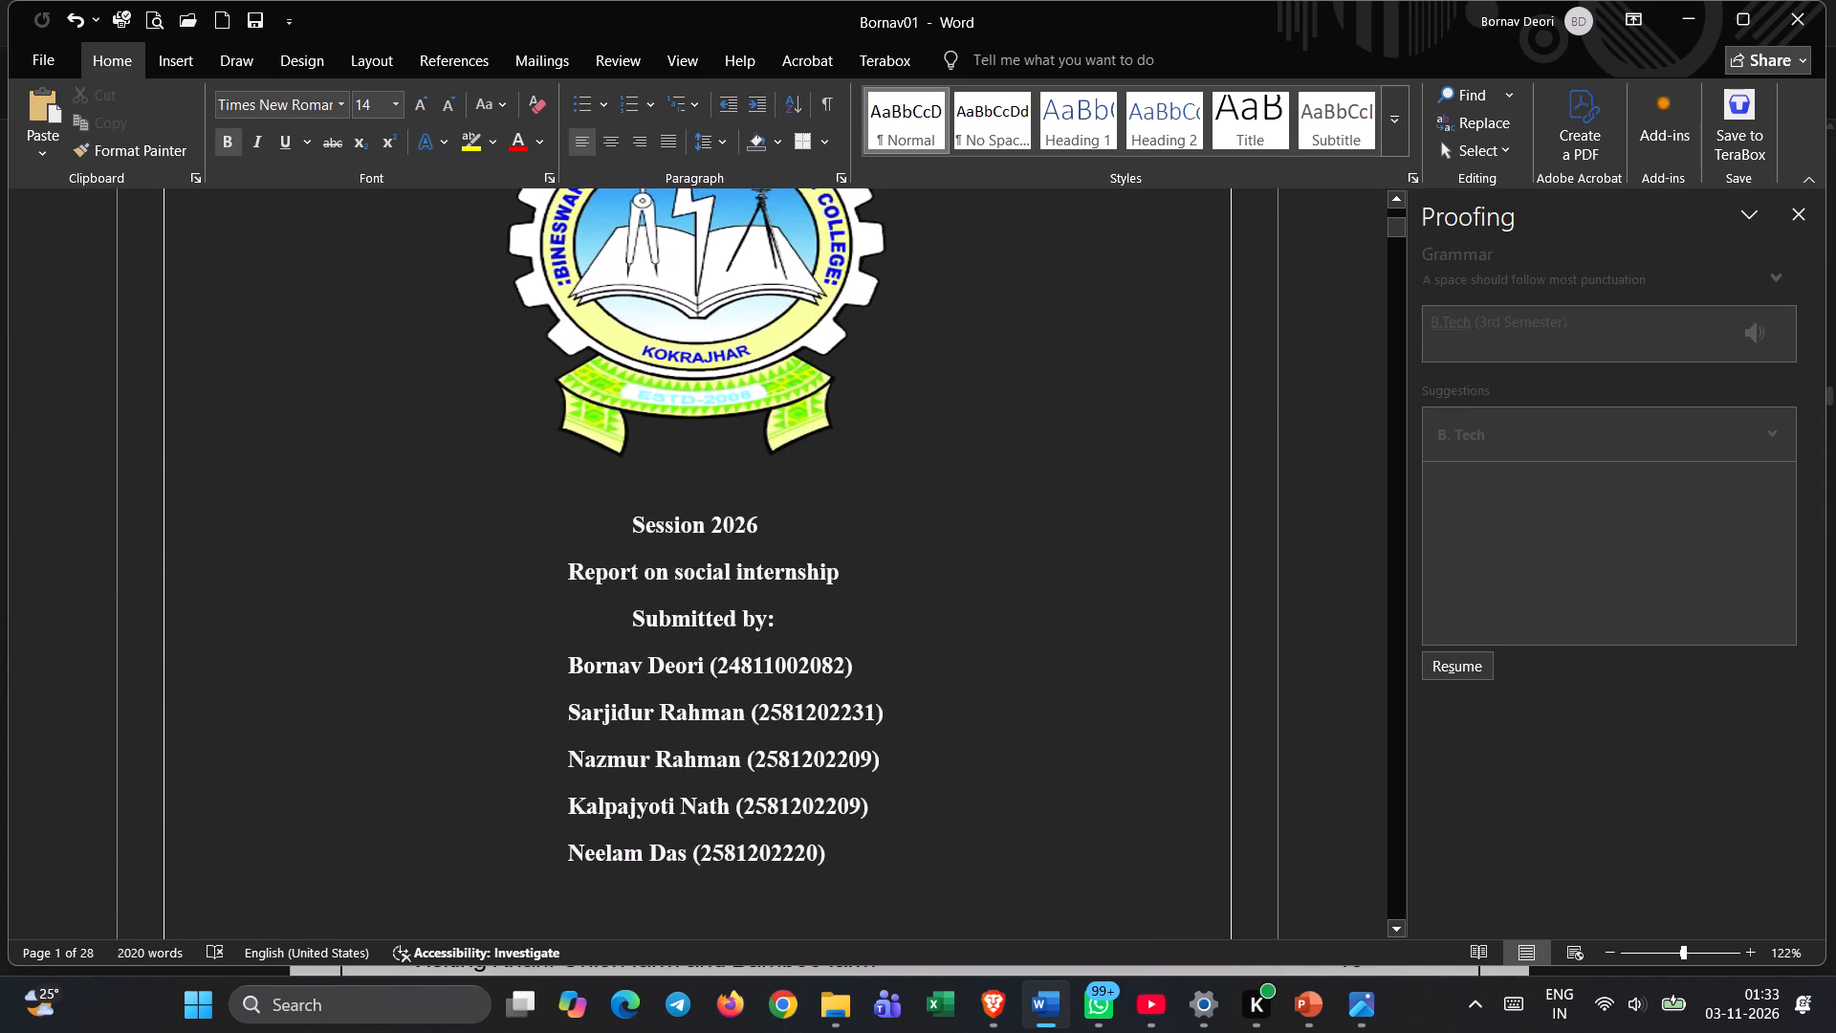
{"action": "left_click", "coordinate": [706, 671]}
{"action": "key", "text": "Tab"}
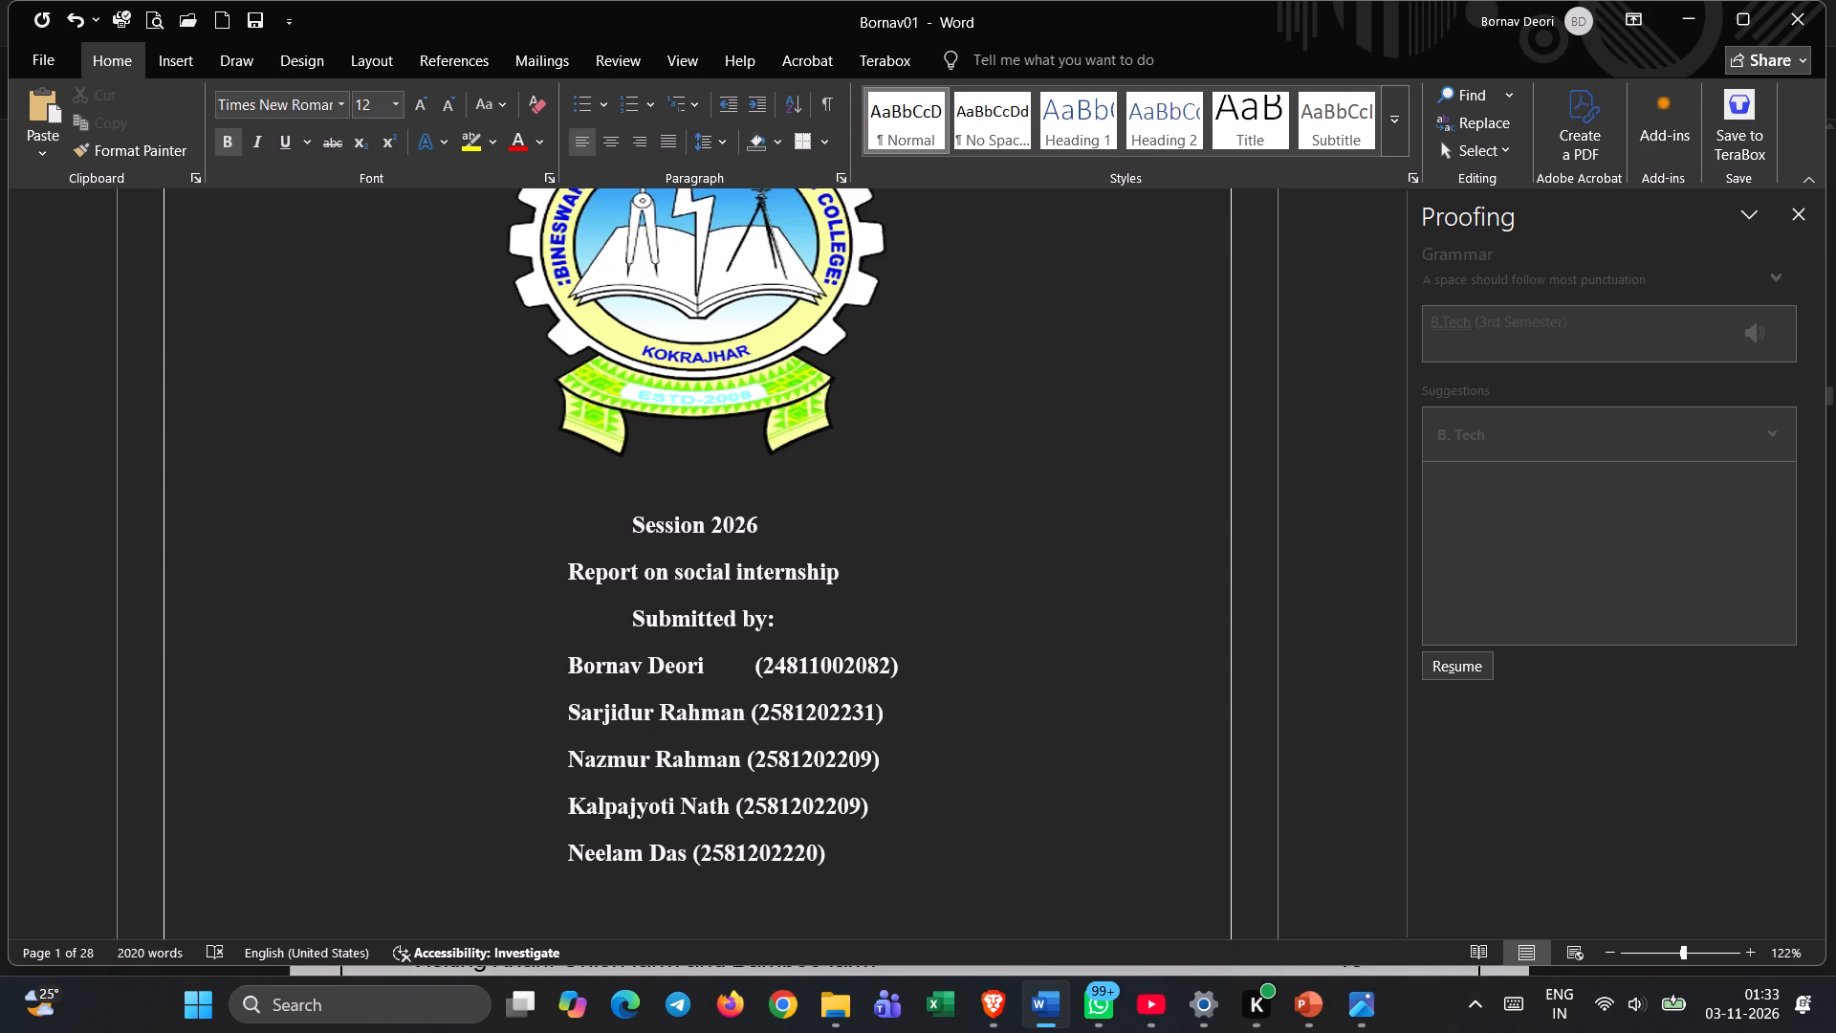
{"action": "key", "text": "Tab"}
{"action": "key", "text": "Tab"}
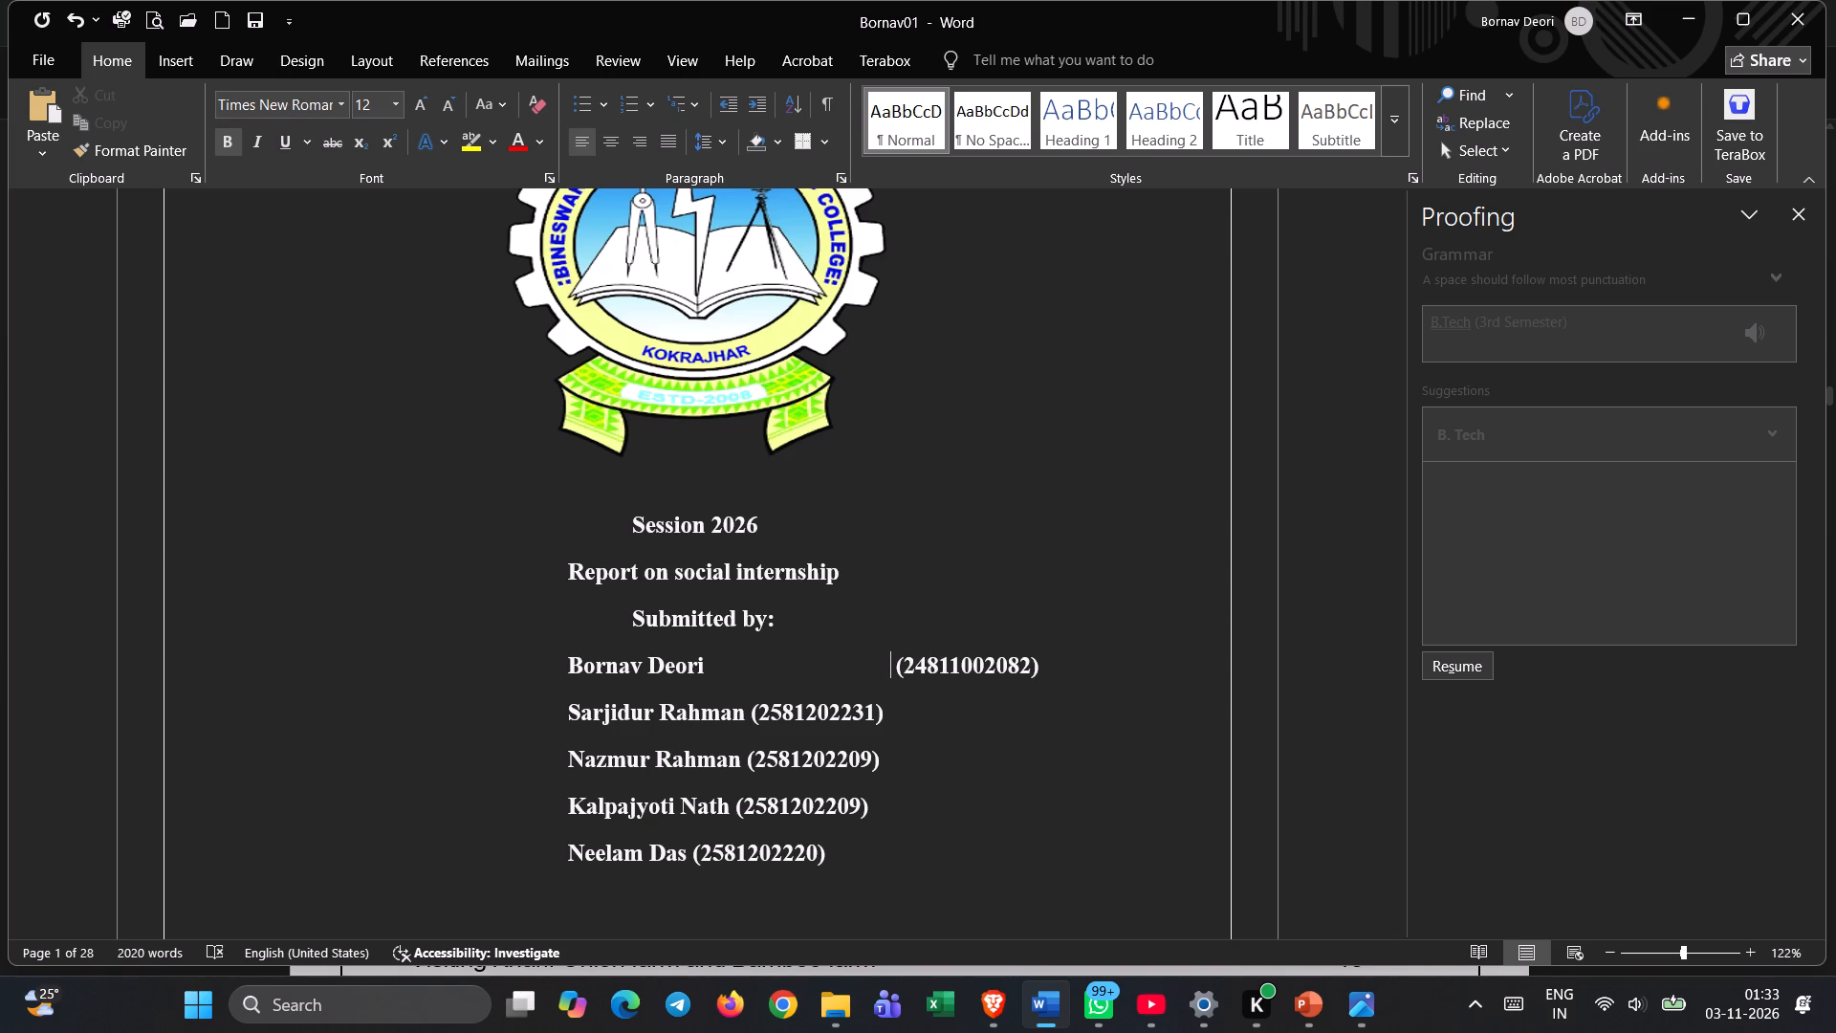
{"action": "key", "text": "BackSpace"}
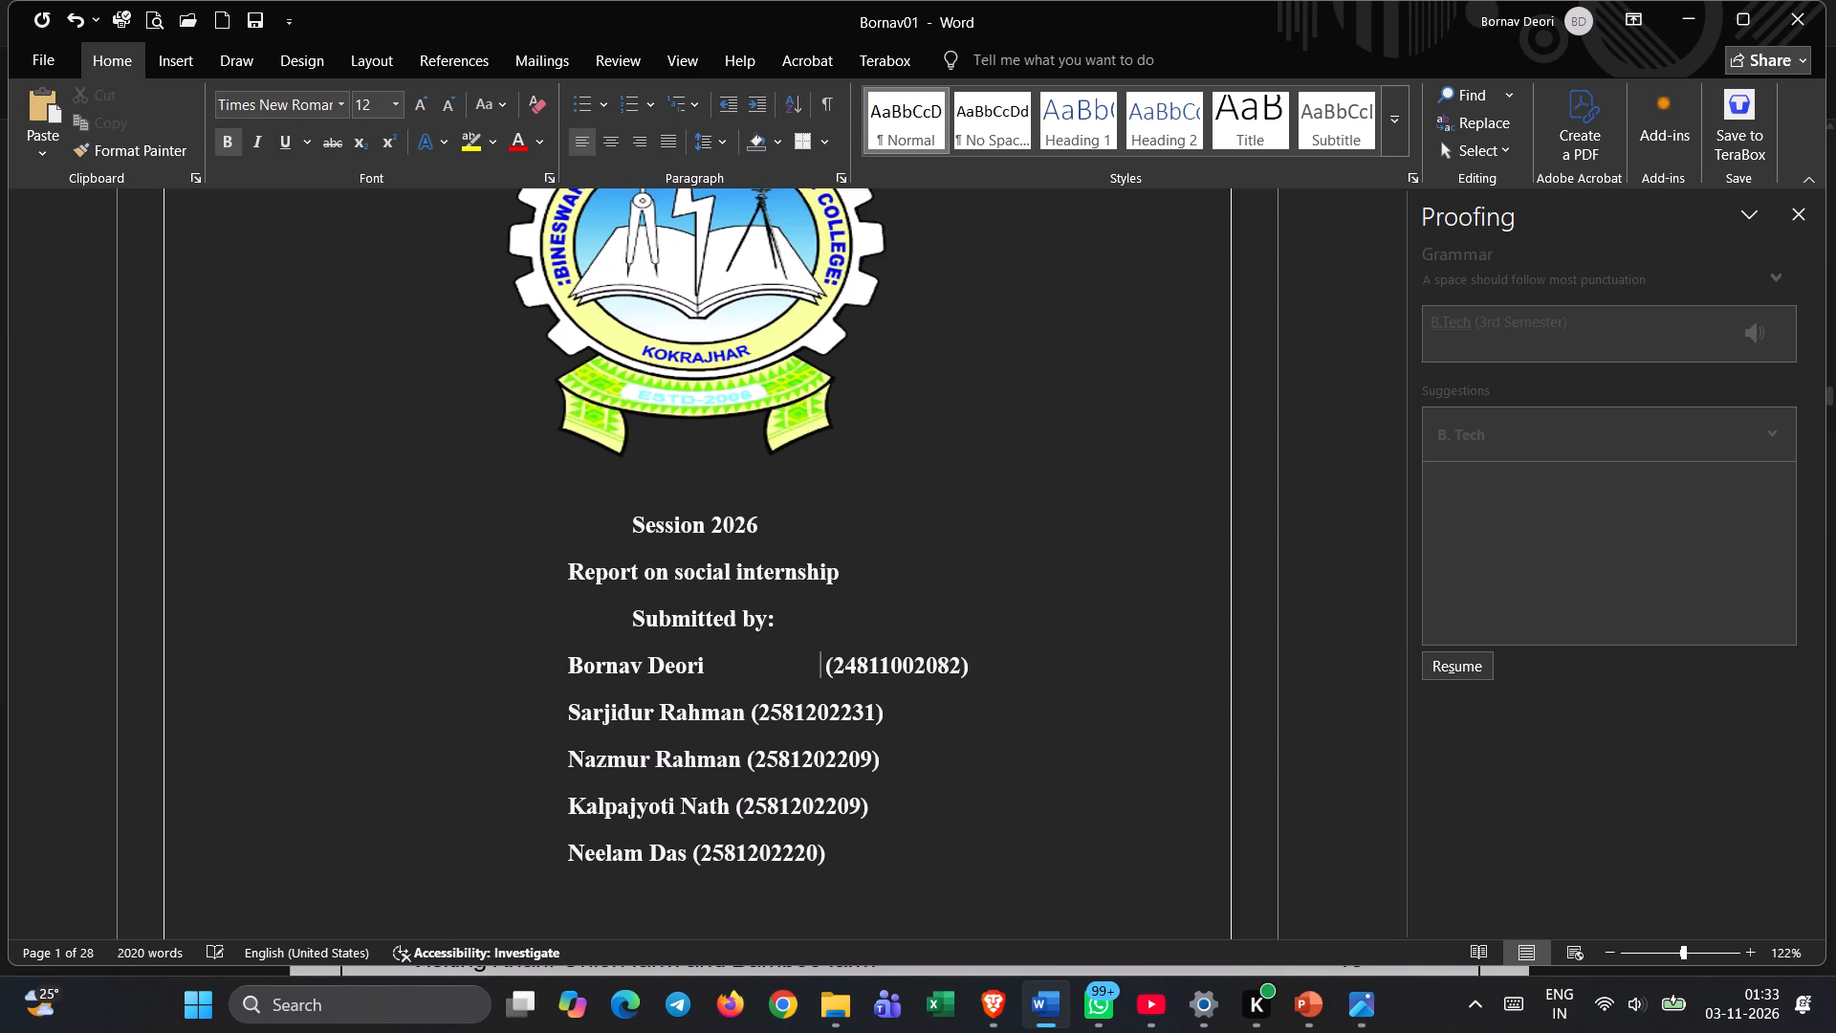
Delete leading blank space before the first student's name so the line starts farther left than the other students.
{"action": "key", "text": "Left"}
{"action": "key", "text": "Left"}
{"action": "key", "text": "Left"}
{"action": "key", "text": "Left"}
{"action": "key", "text": "Left"}
{"action": "key", "text": "Left"}
{"action": "key", "text": "Left"}
{"action": "key", "text": "Left"}
{"action": "key", "text": "Left"}
{"action": "key", "text": "Left"}
{"action": "key", "text": "Left"}
{"action": "key", "text": "Left"}
{"action": "key", "text": "Left"}
{"action": "key", "text": "Left"}
{"action": "key", "text": "BackSpace"}
{"action": "key", "text": "BackSpace"}
{"action": "key", "text": "BackSpace"}
{"action": "key", "text": "BackSpace"}
{"action": "key", "text": "BackSpace"}
{"action": "key", "text": "BackSpace"}
{"action": "key", "text": "BackSpace"}
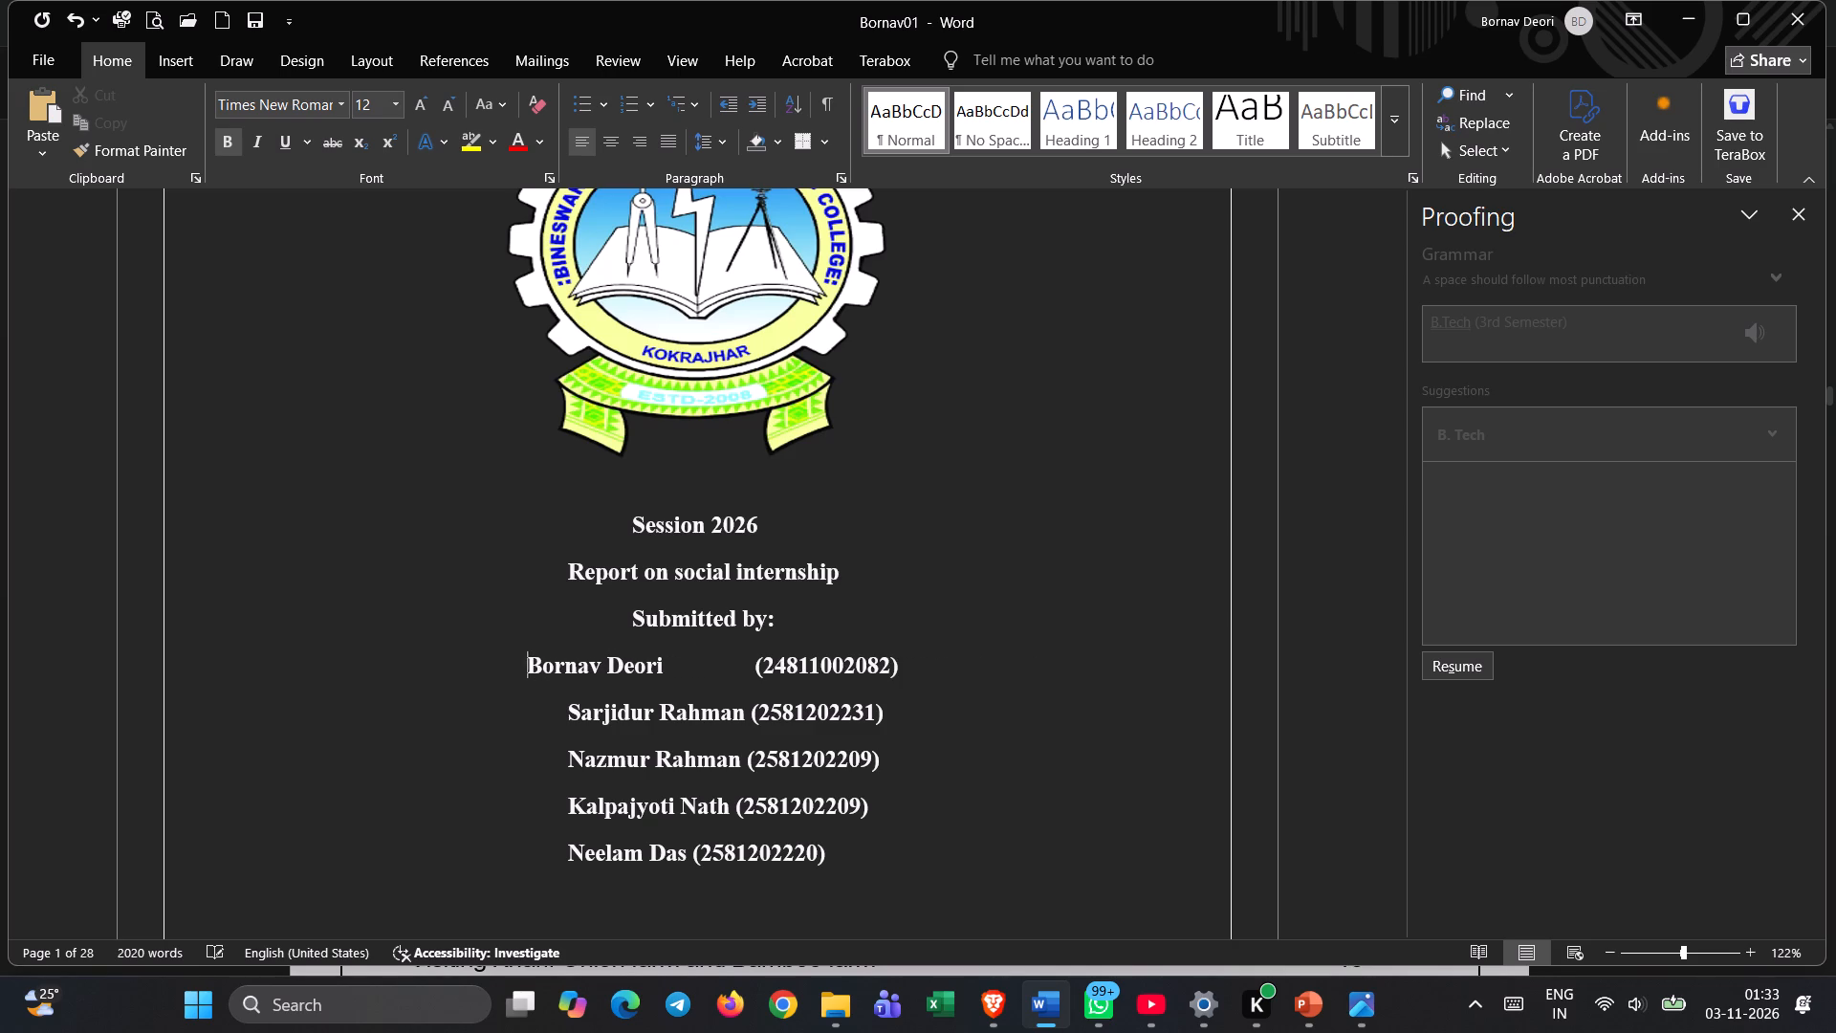
{"action": "key", "text": "BackSpace"}
{"action": "key", "text": "BackSpace"}
{"action": "key", "text": "BackSpace"}
{"action": "key", "text": "BackSpace"}
{"action": "key", "text": "BackSpace"}
{"action": "key", "text": "BackSpace"}
{"action": "key", "text": "BackSpace"}
{"action": "key", "text": "BackSpace"}
{"action": "key", "text": "BackSpace"}
{"action": "key", "text": "BackSpace"}
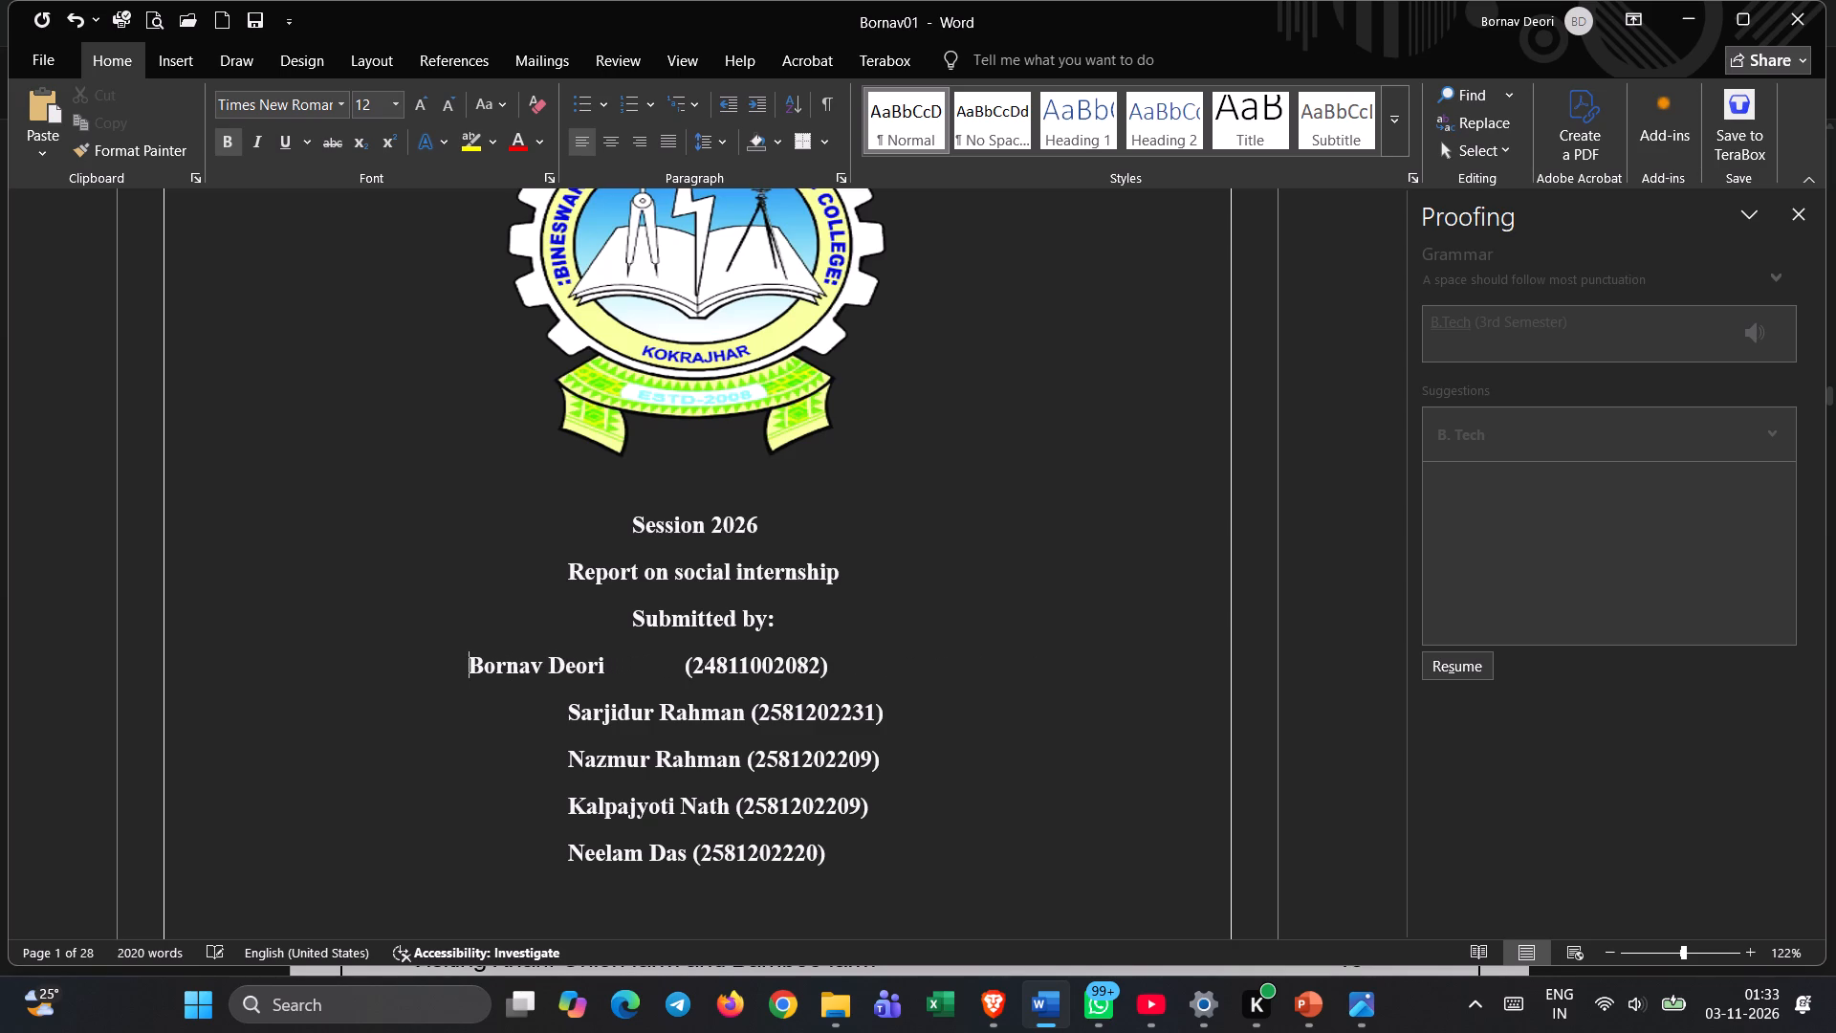
{"action": "key", "text": "BackSpace"}
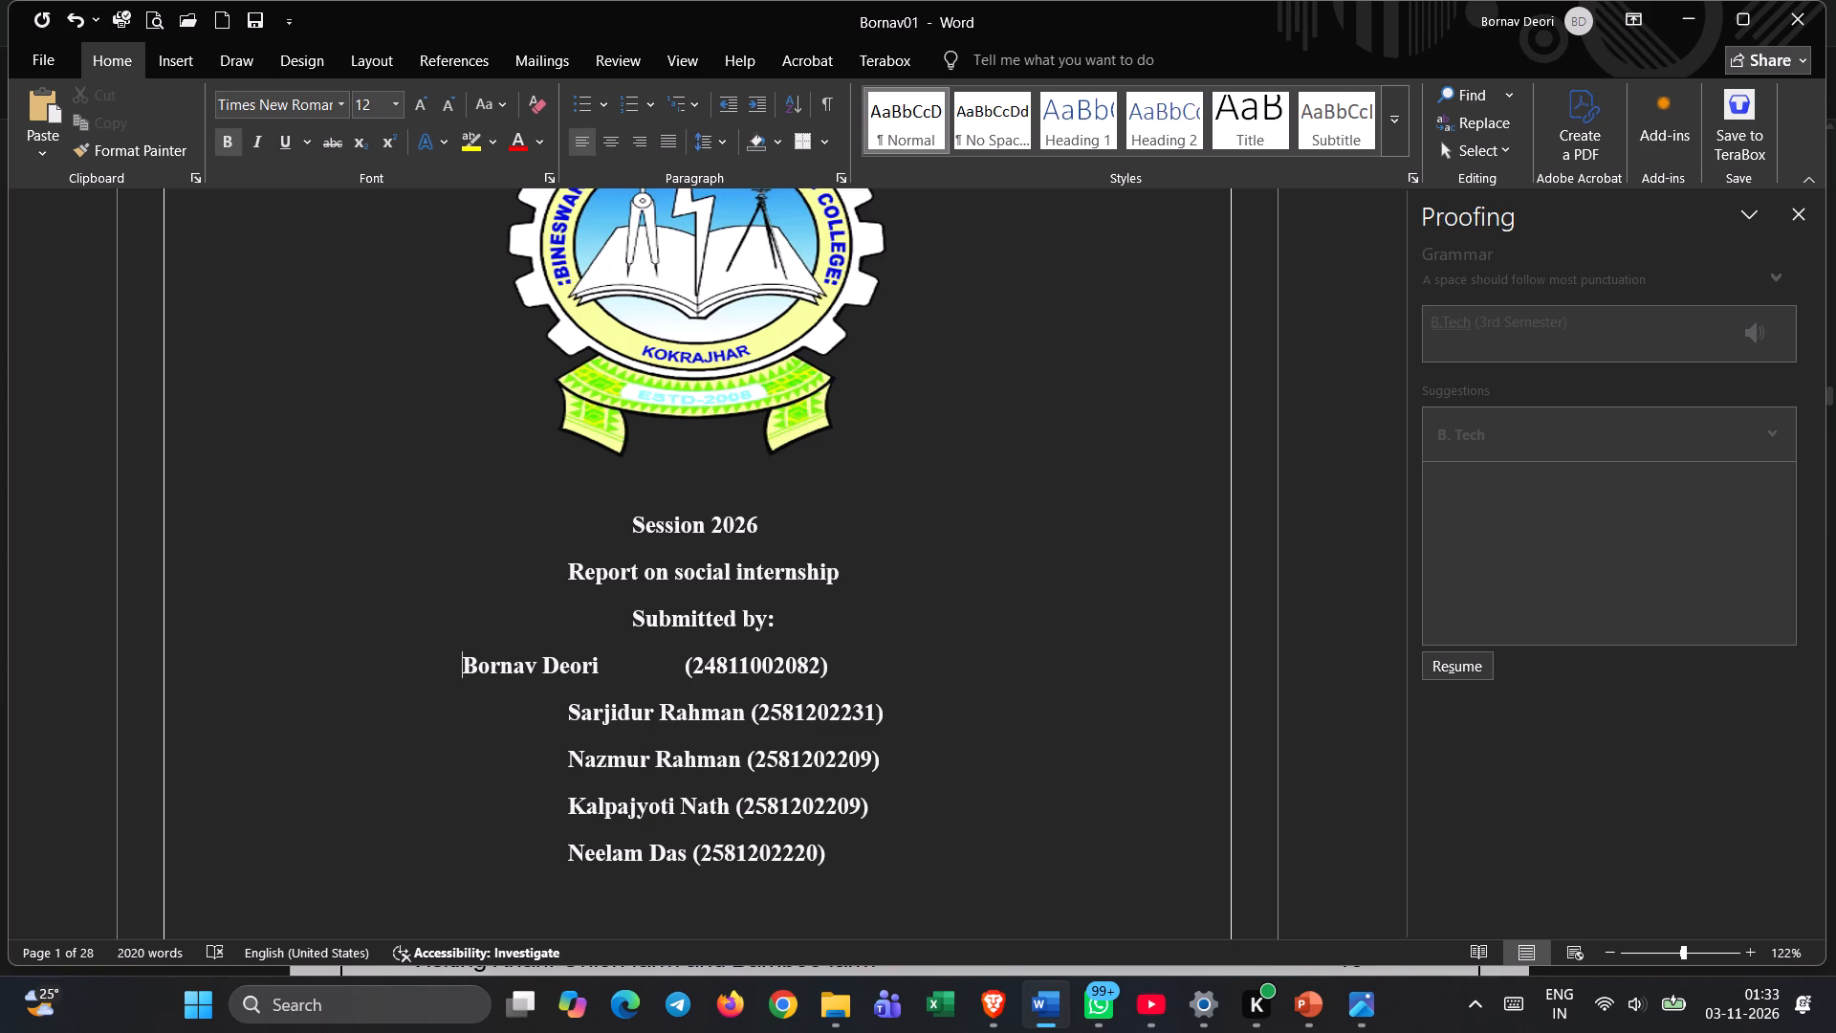
Indent the first student's line in the "Submitted by:" list by one tab.
{"action": "key", "text": "Tab"}
{"action": "key", "text": "Tab"}
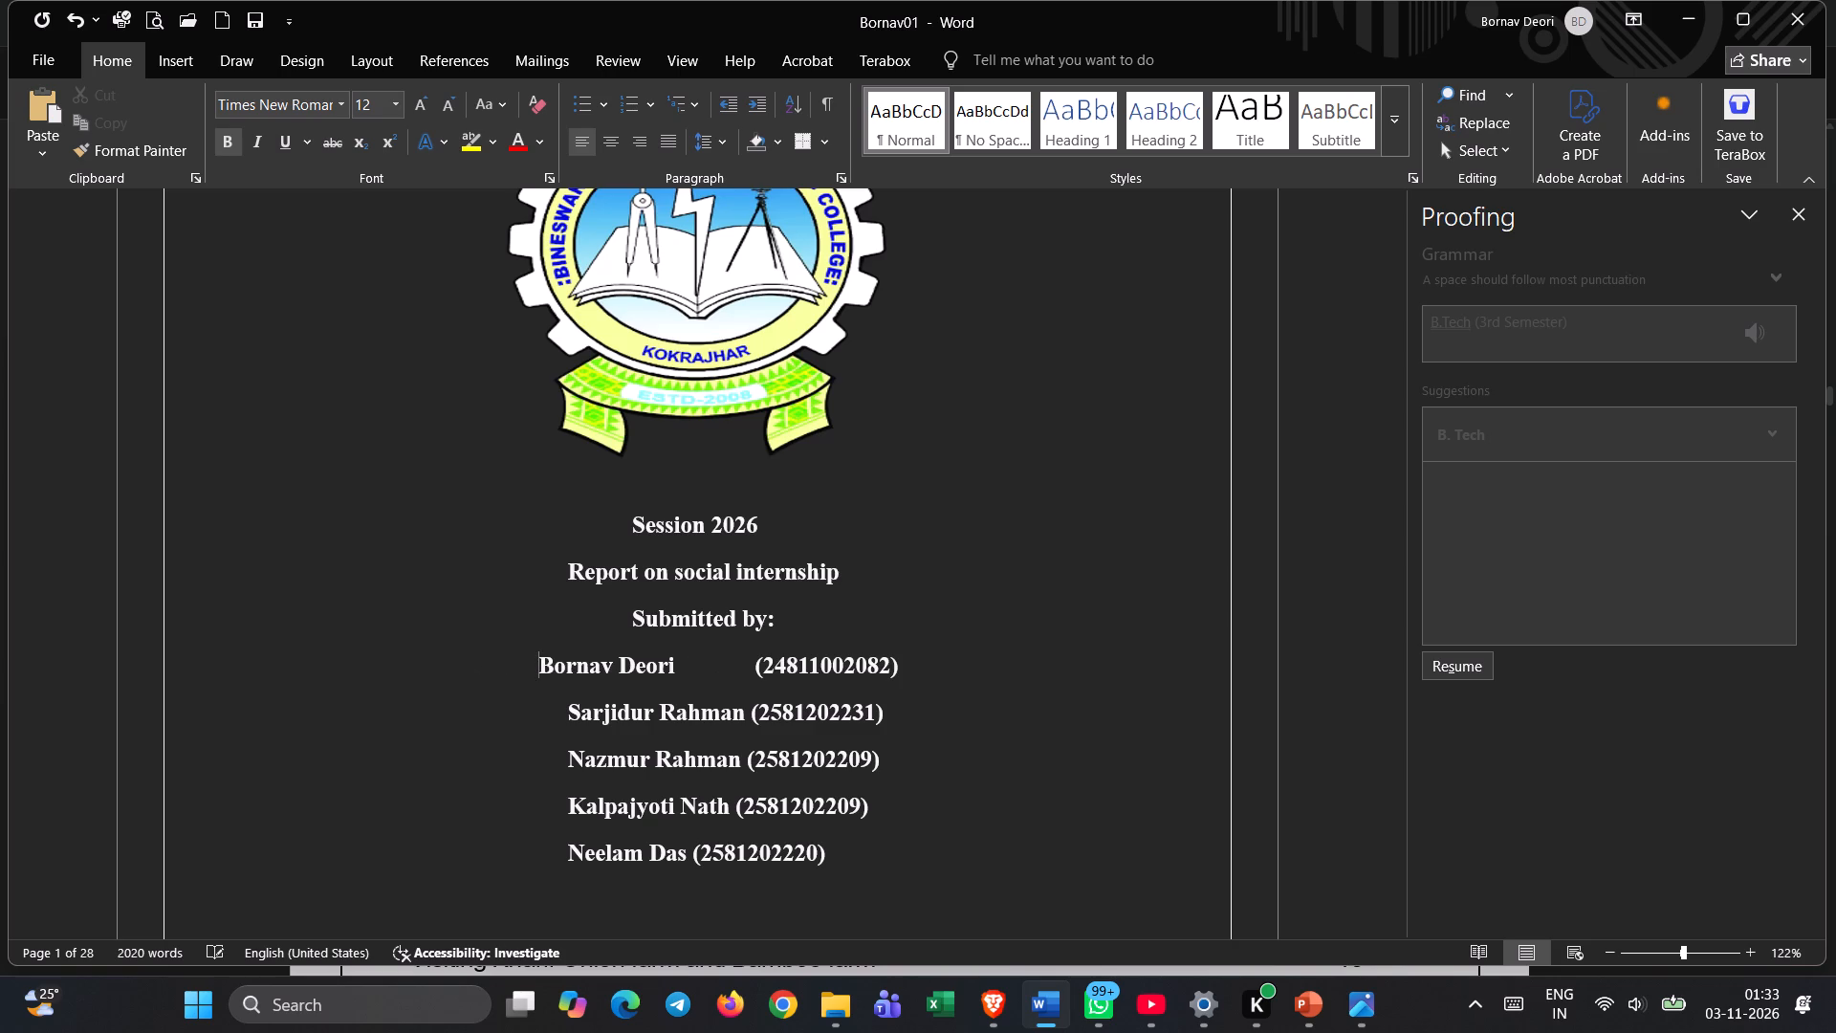
{"action": "key", "text": "BackSpace"}
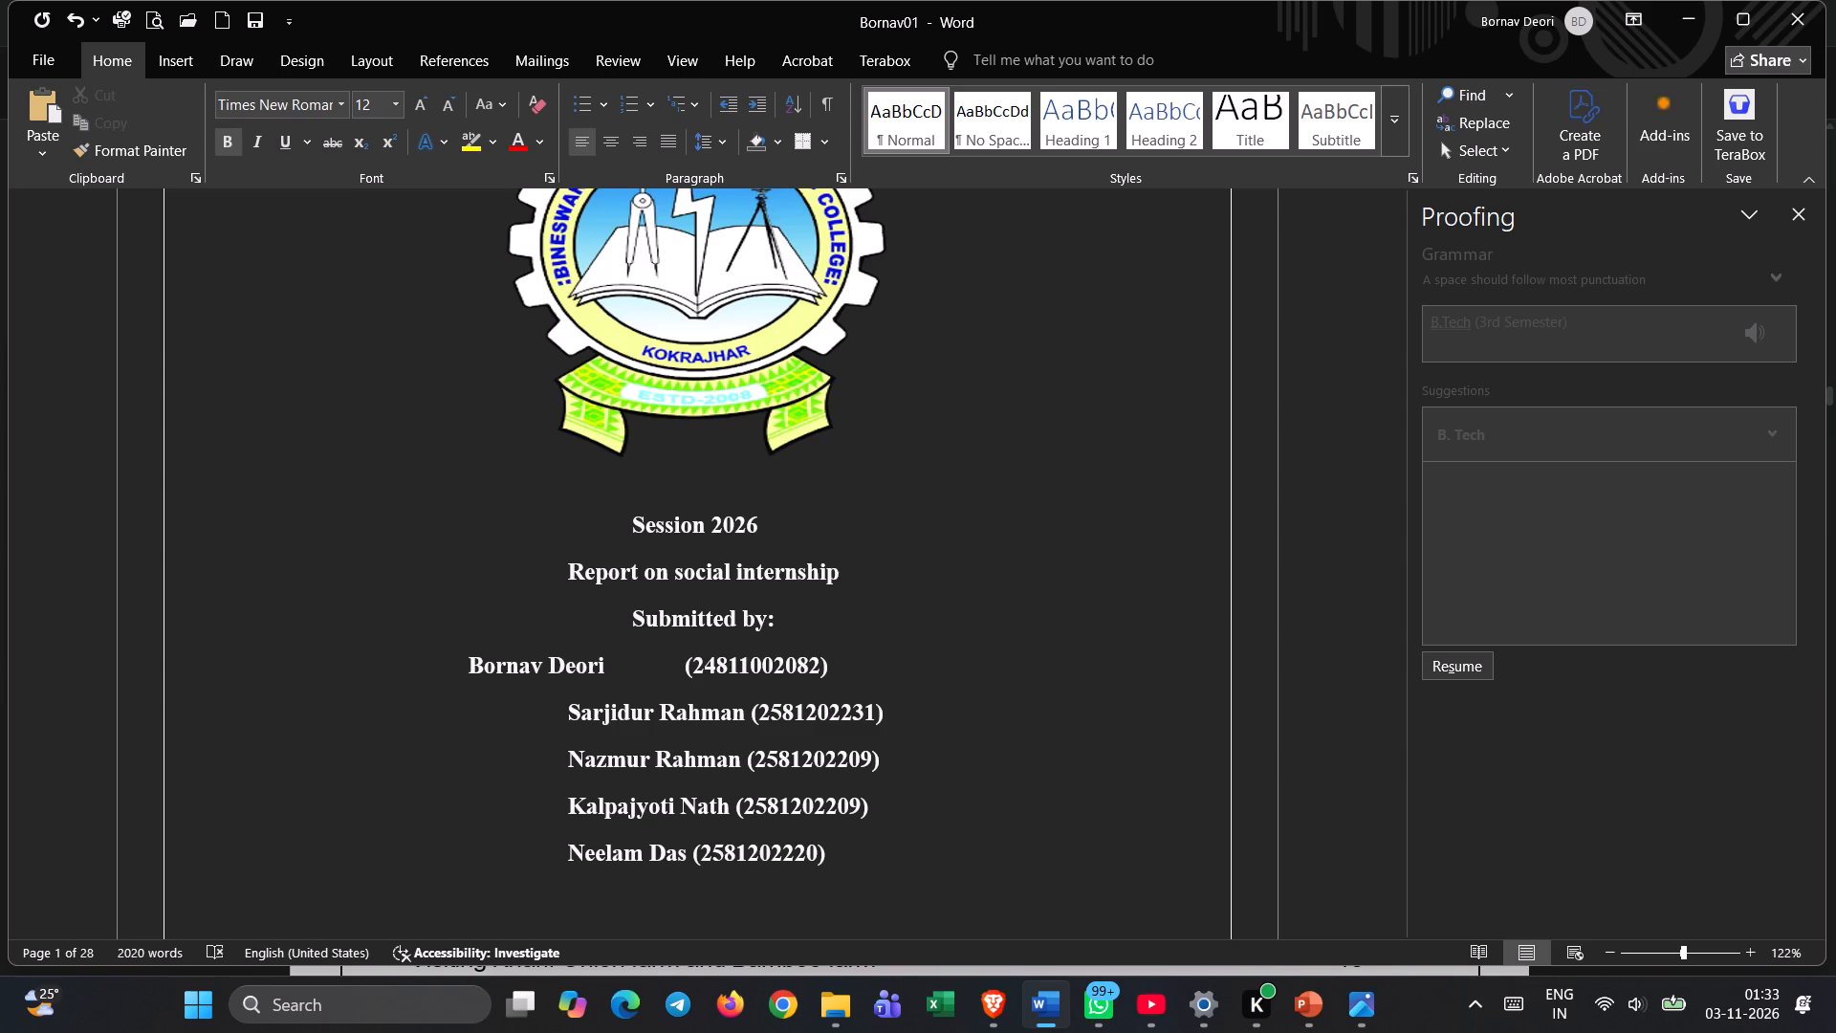
Add two more tabs between the first student's name and roll number to widen the gap.
{"action": "key", "text": "Right"}
{"action": "key", "text": "Right"}
{"action": "key", "text": "Right"}
{"action": "key", "text": "Right"}
{"action": "key", "text": "Right"}
{"action": "key", "text": "Right"}
{"action": "key", "text": "Right"}
{"action": "key", "text": "Right"}
{"action": "key", "text": "Right"}
{"action": "key", "text": "Right"}
{"action": "key", "text": "Right"}
{"action": "key", "text": "Right"}
{"action": "key", "text": "Tab"}
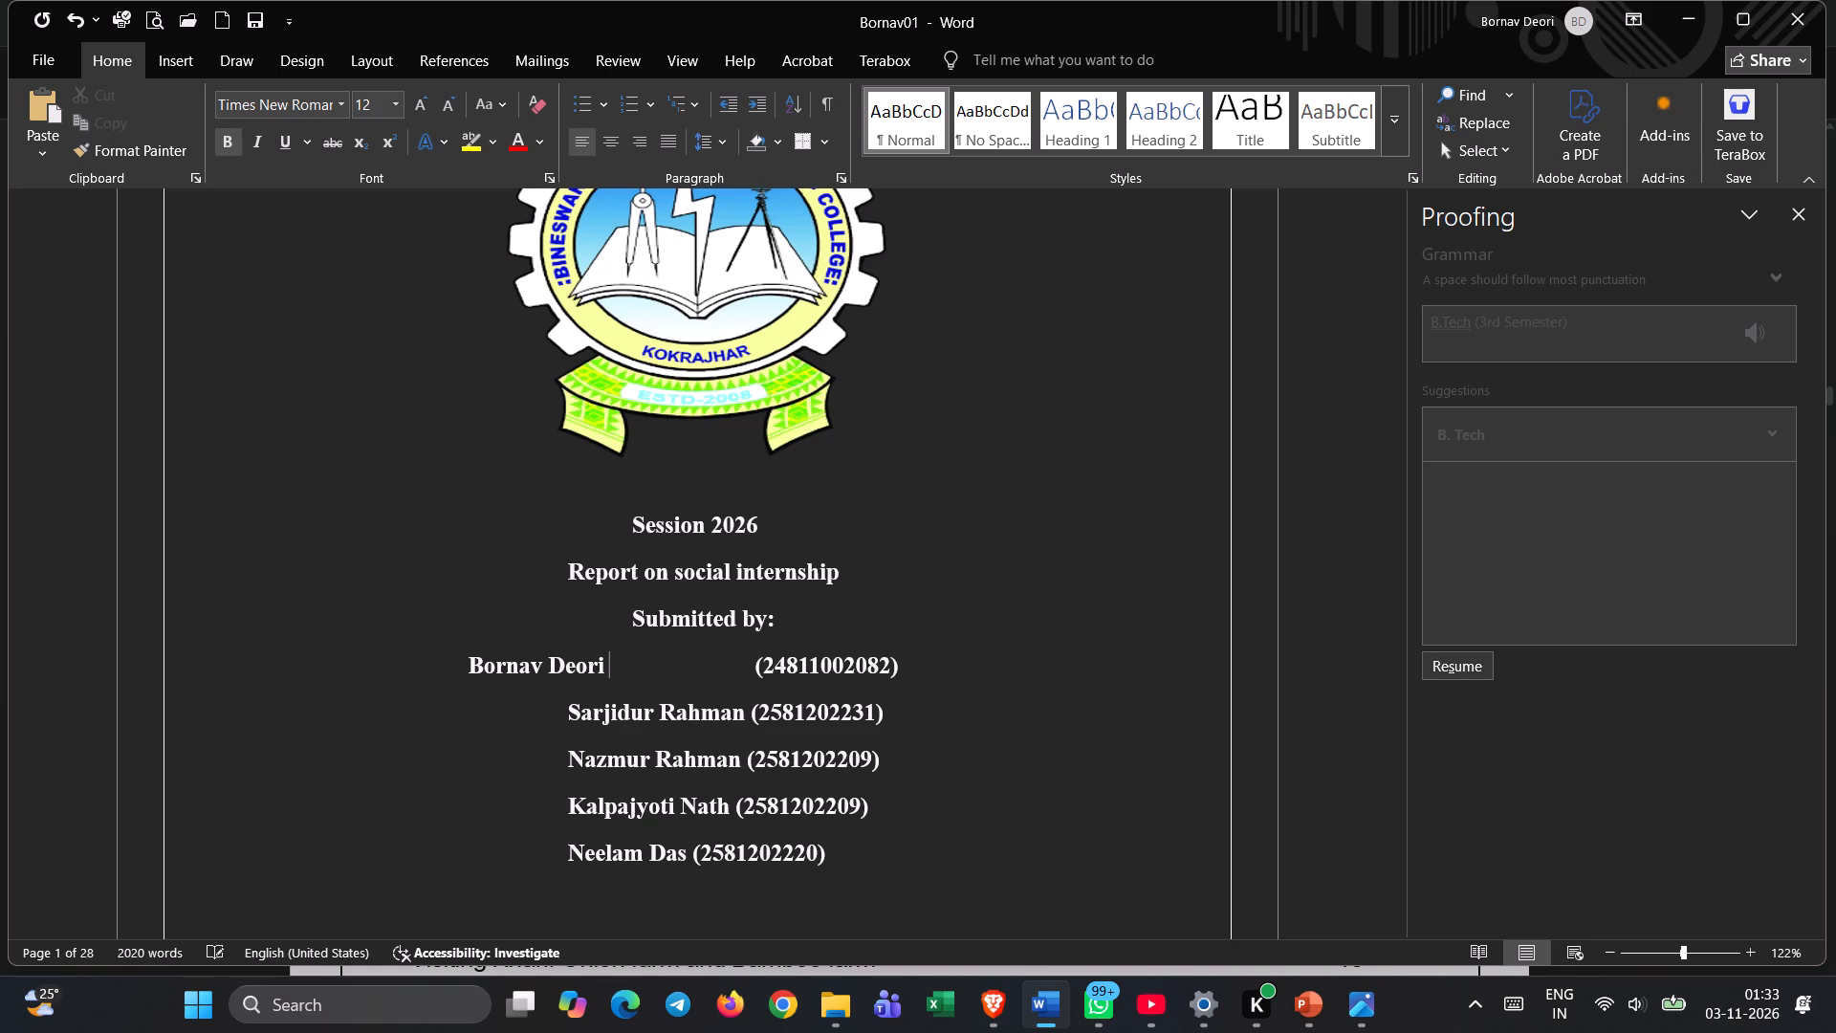
{"action": "key", "text": "Tab"}
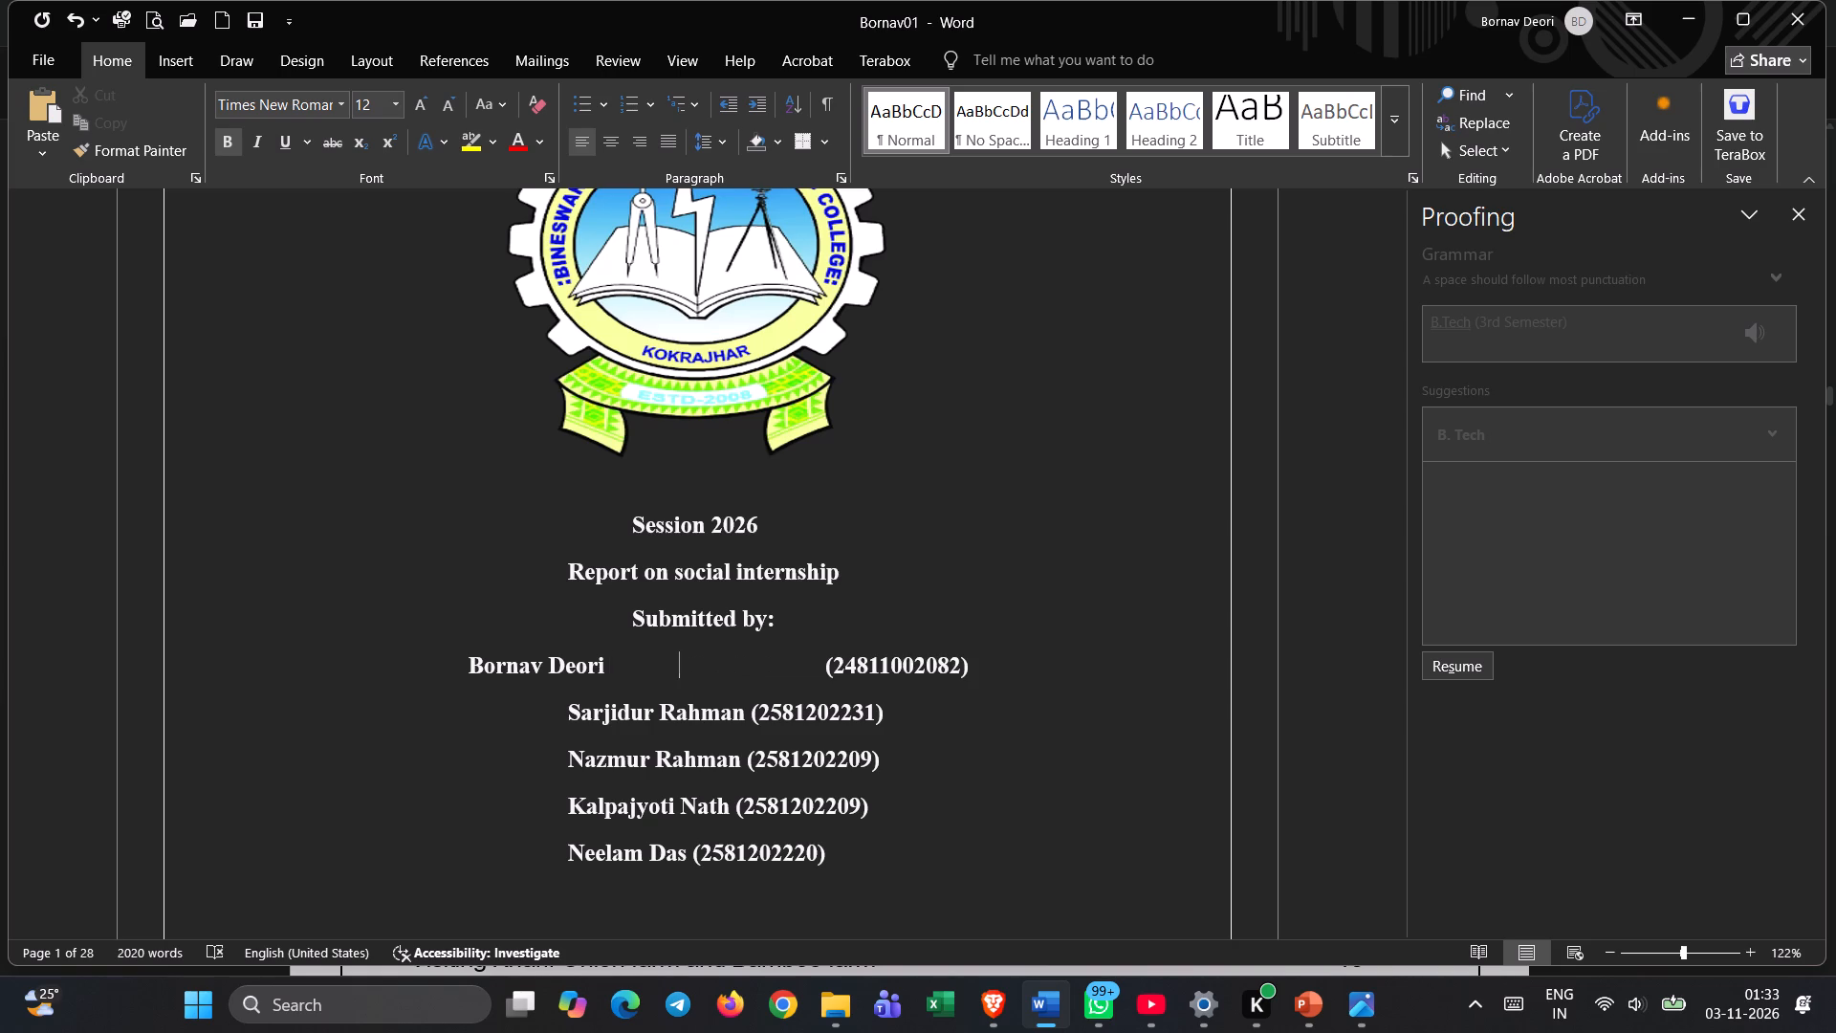
Insert the column heading "Name" on its own line between "Submitted by:" and the first student's entry.
{"action": "left_click", "coordinate": [481, 637]}
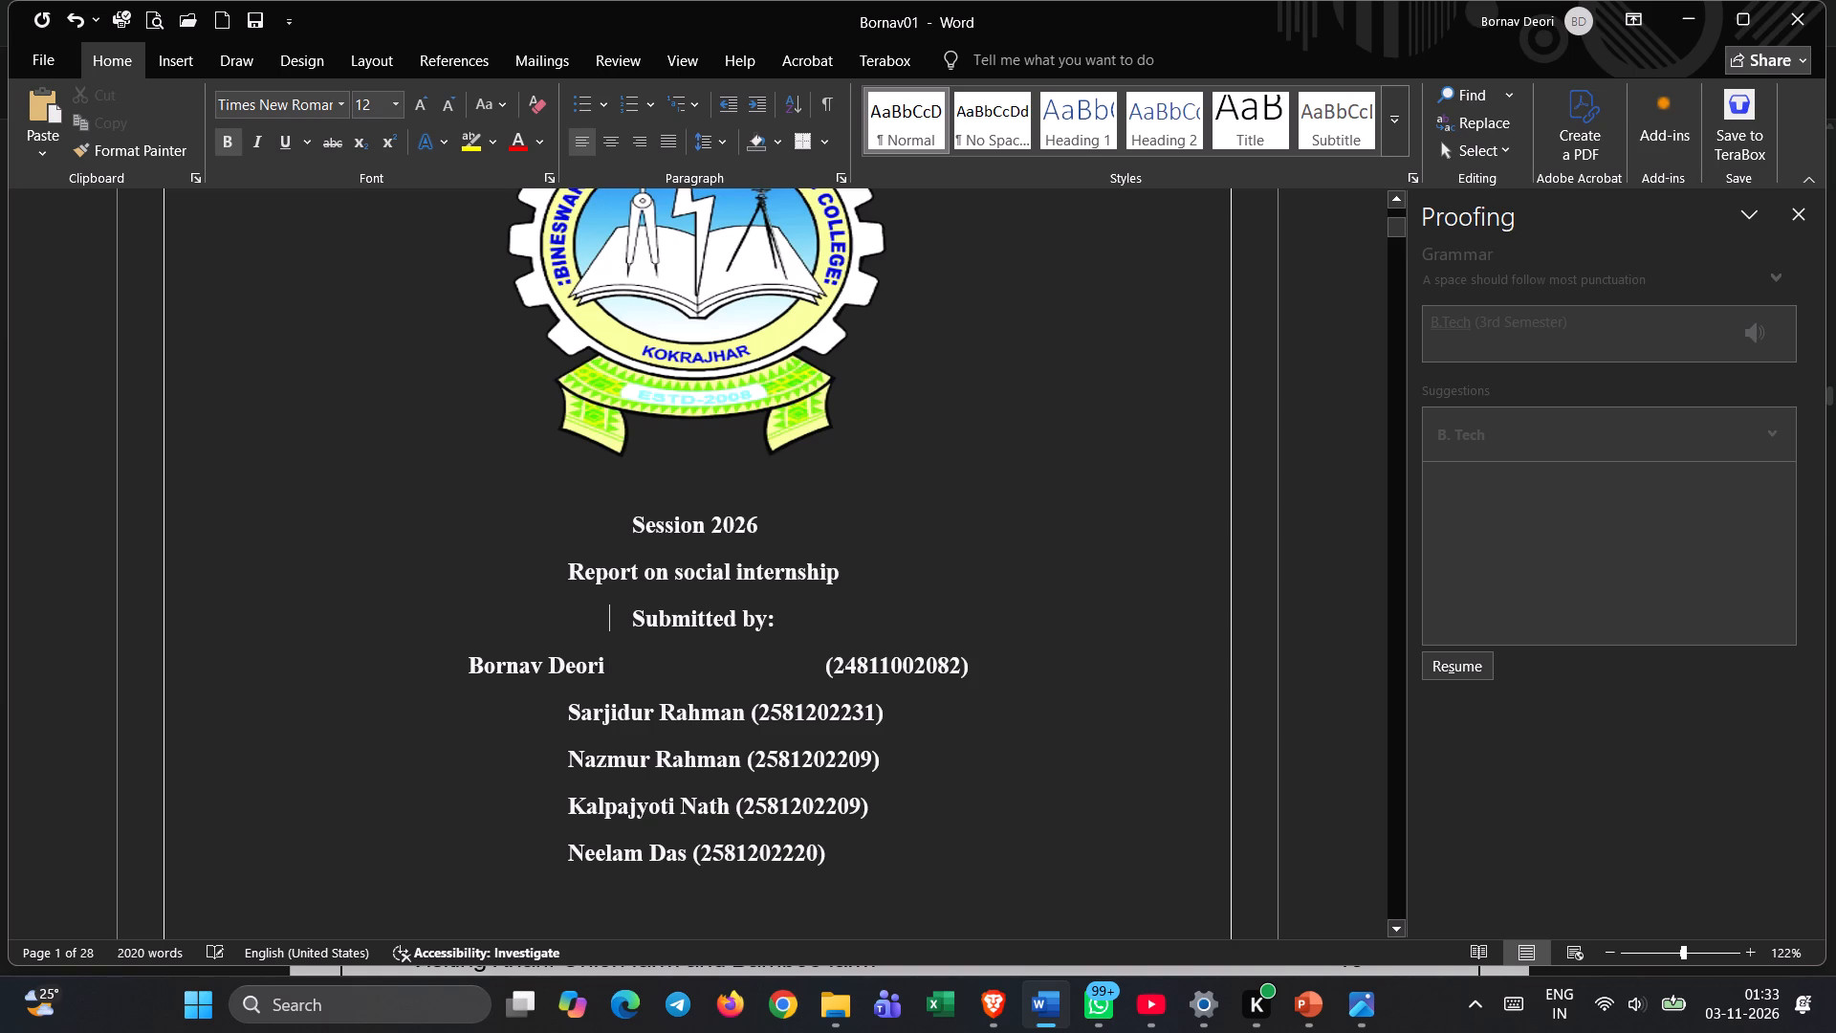
{"action": "left_click", "coordinate": [811, 619]}
{"action": "left_click", "coordinate": [454, 662]}
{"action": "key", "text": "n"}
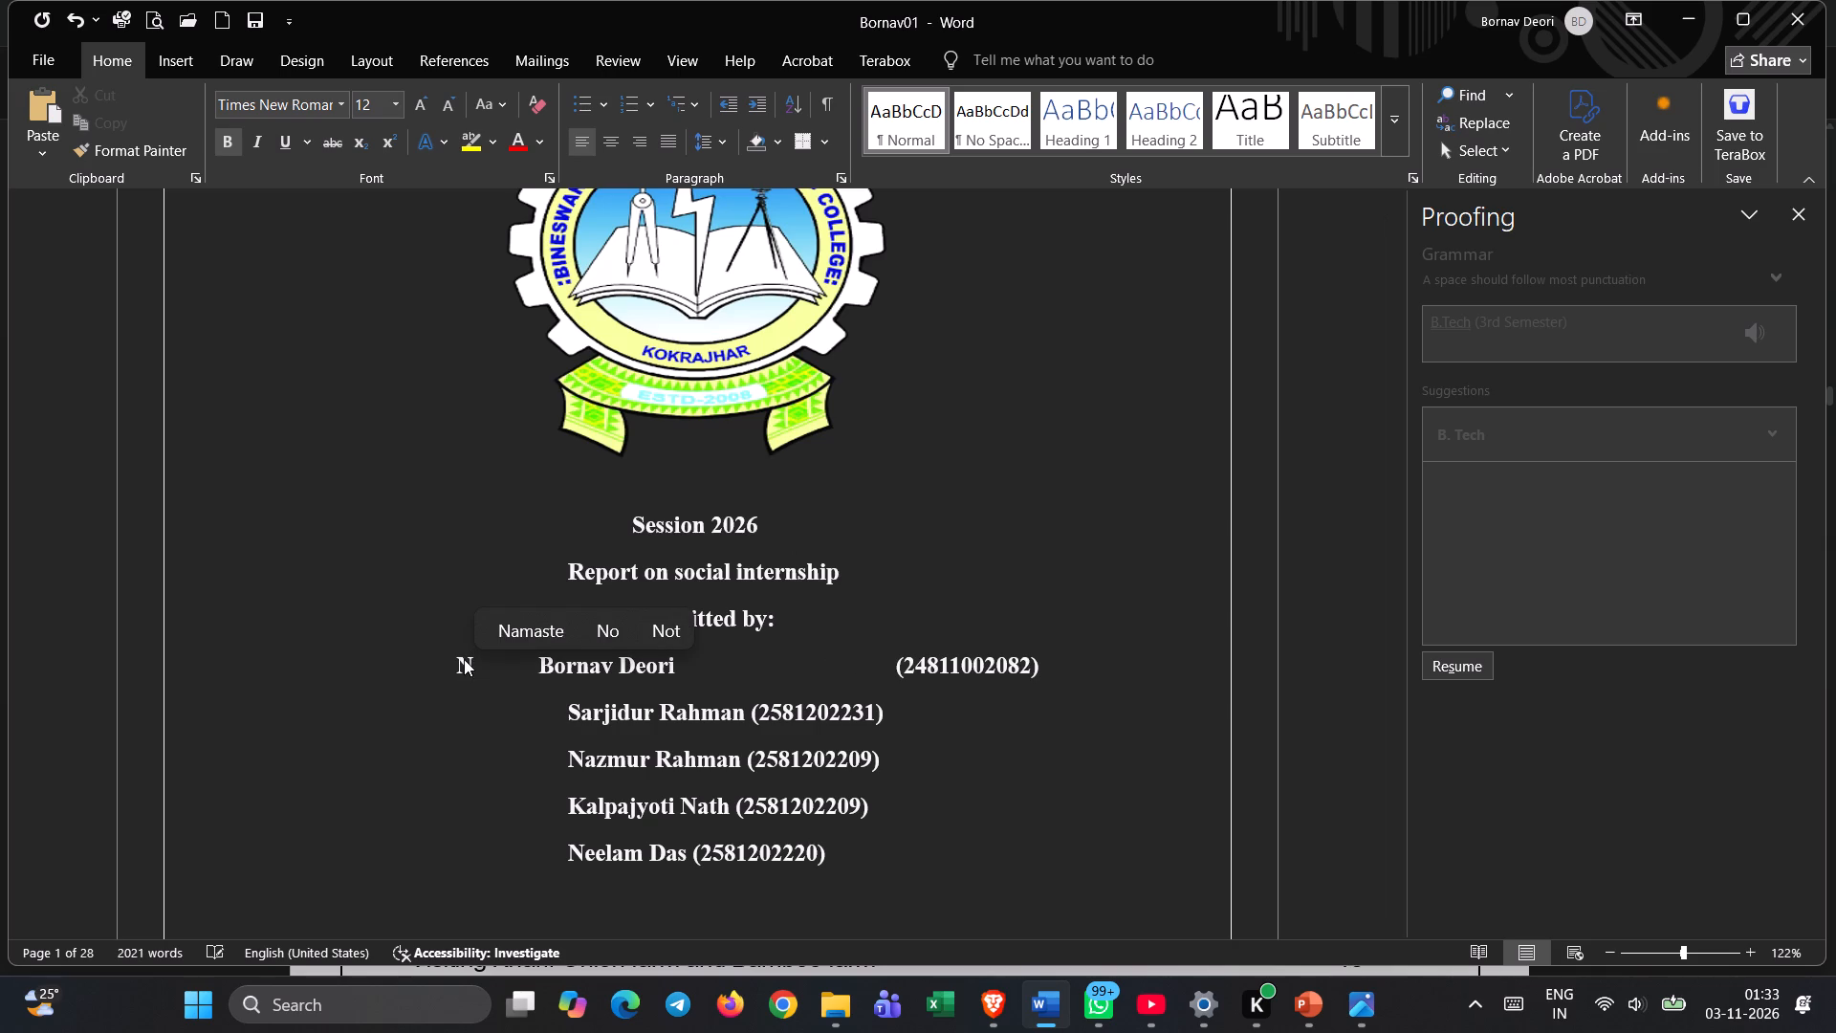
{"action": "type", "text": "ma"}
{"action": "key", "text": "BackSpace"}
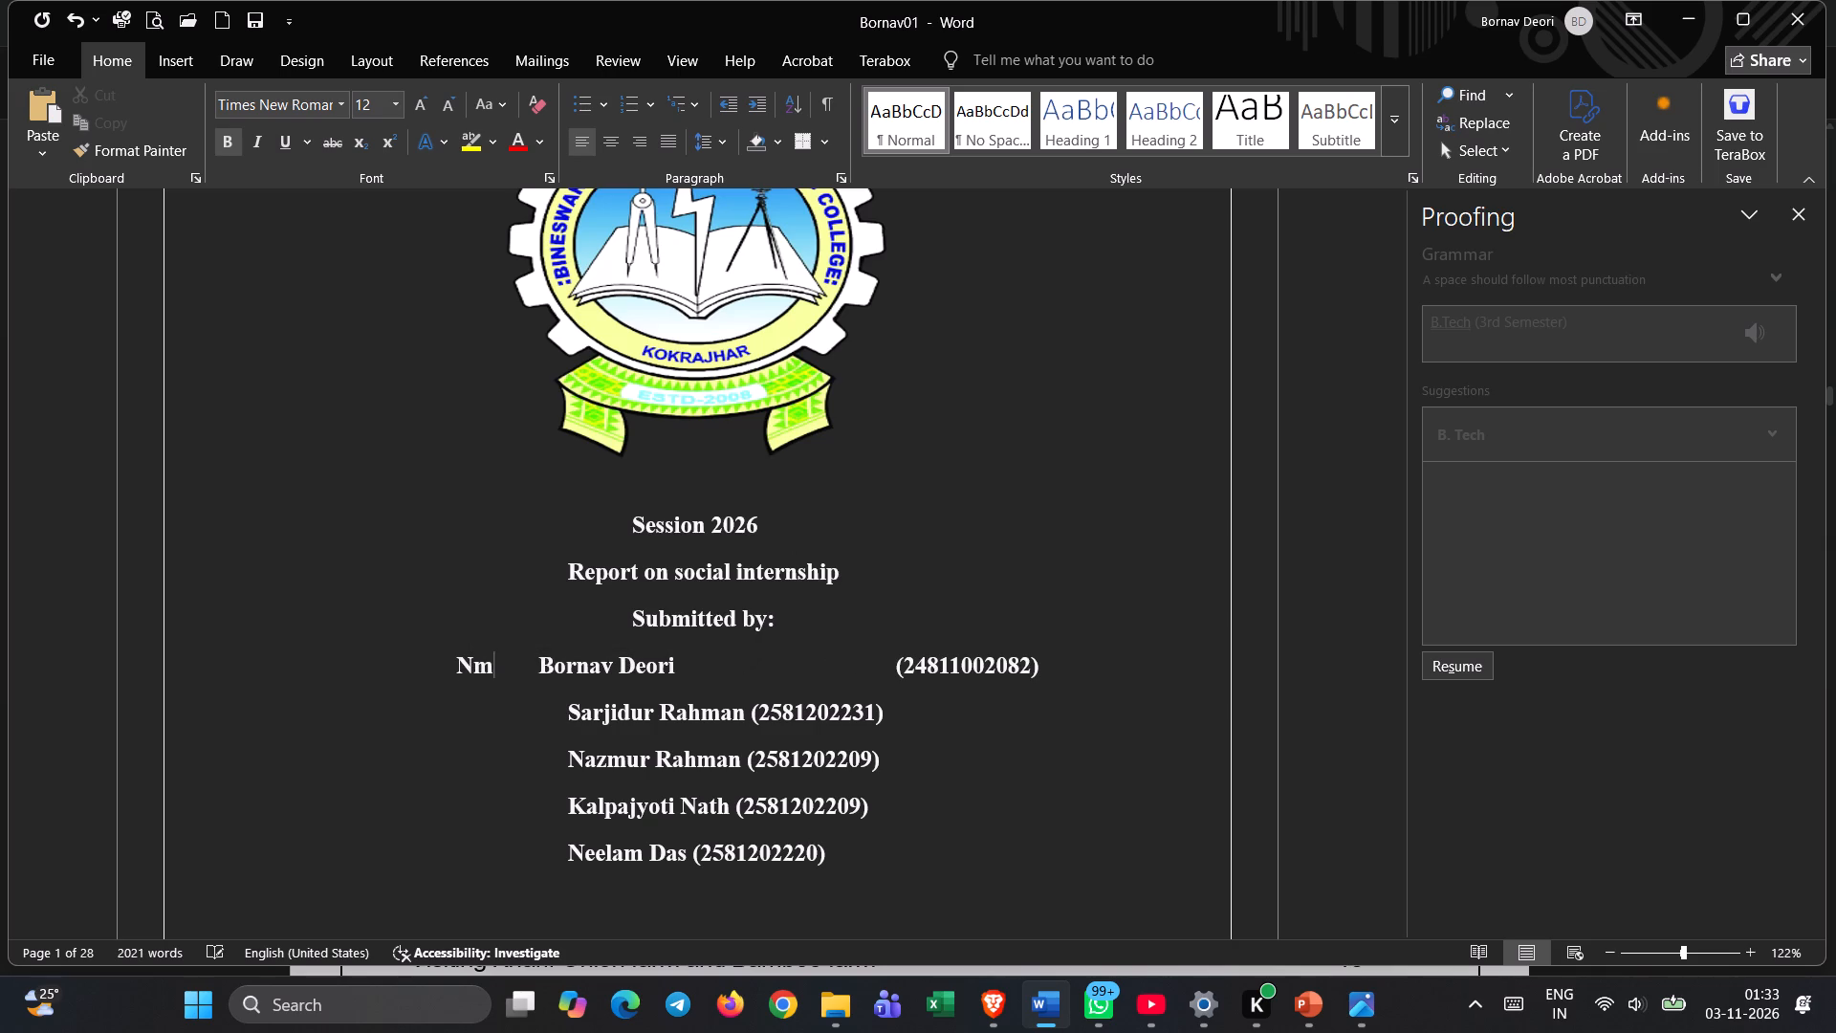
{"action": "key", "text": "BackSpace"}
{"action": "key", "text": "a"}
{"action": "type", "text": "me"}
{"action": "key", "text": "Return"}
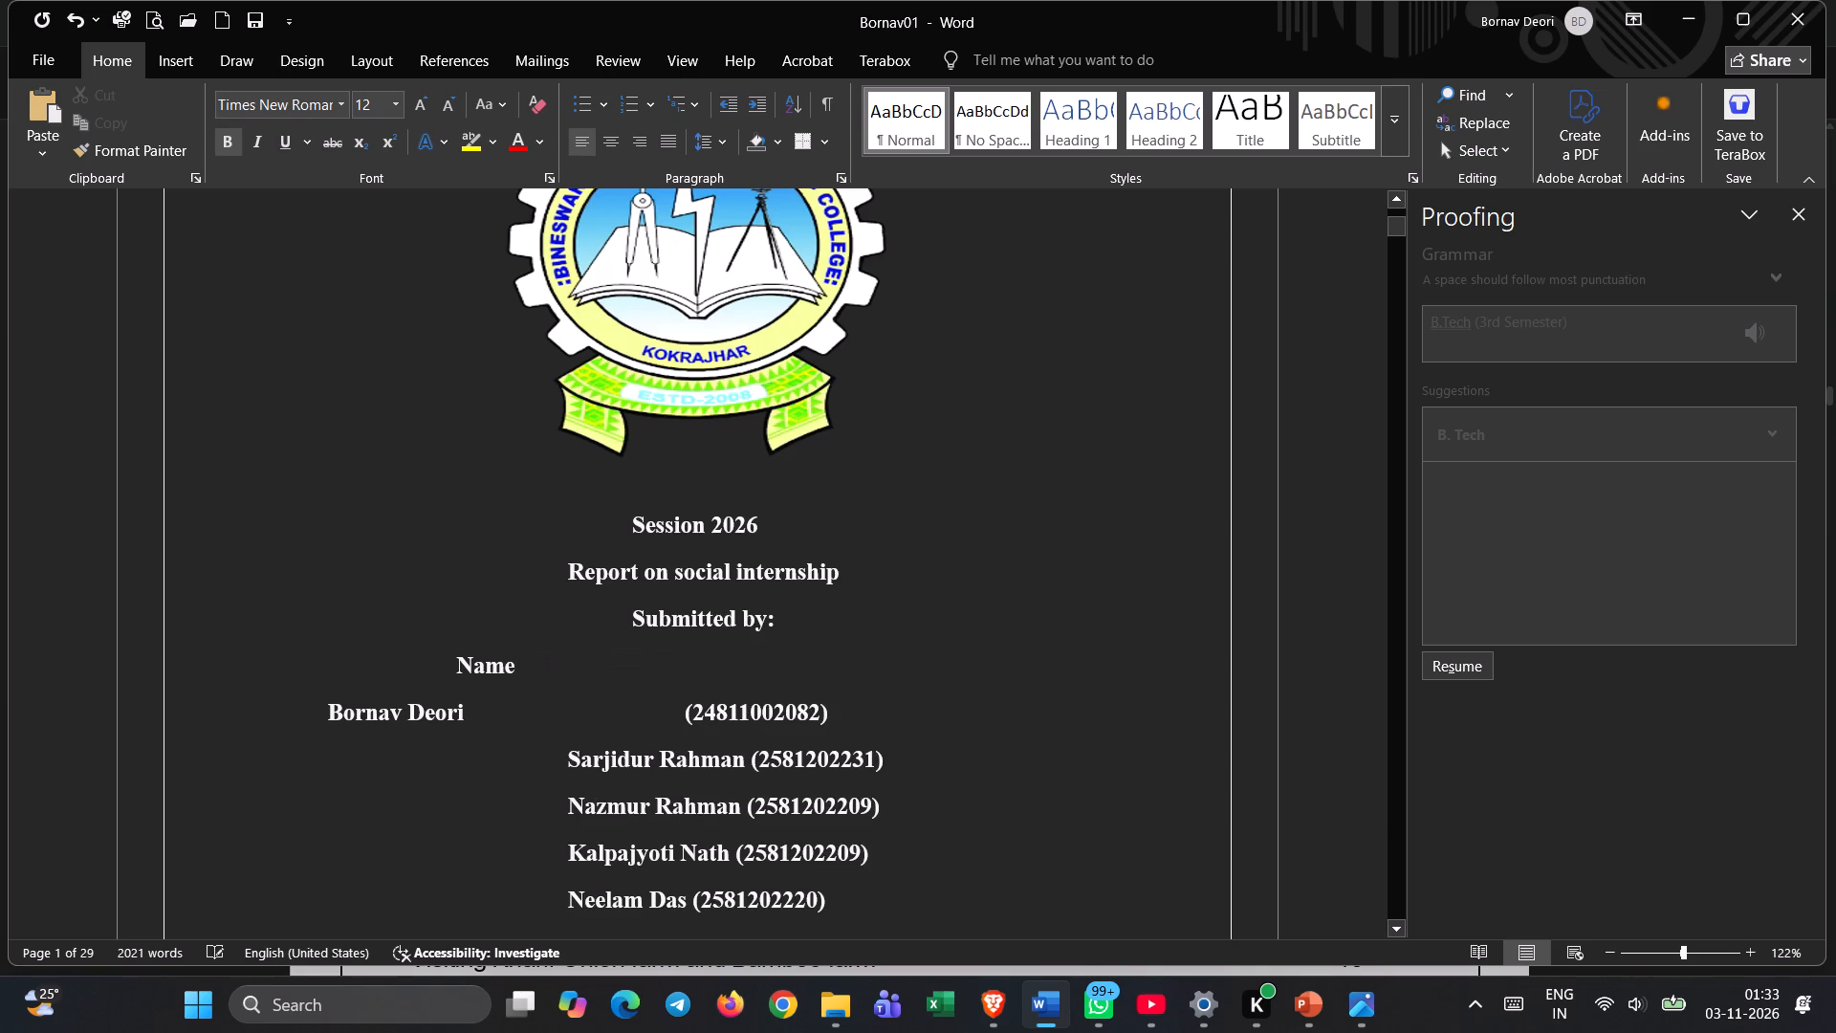
Indent the first student's line with two tabs so the name sits beneath the "Name" heading.
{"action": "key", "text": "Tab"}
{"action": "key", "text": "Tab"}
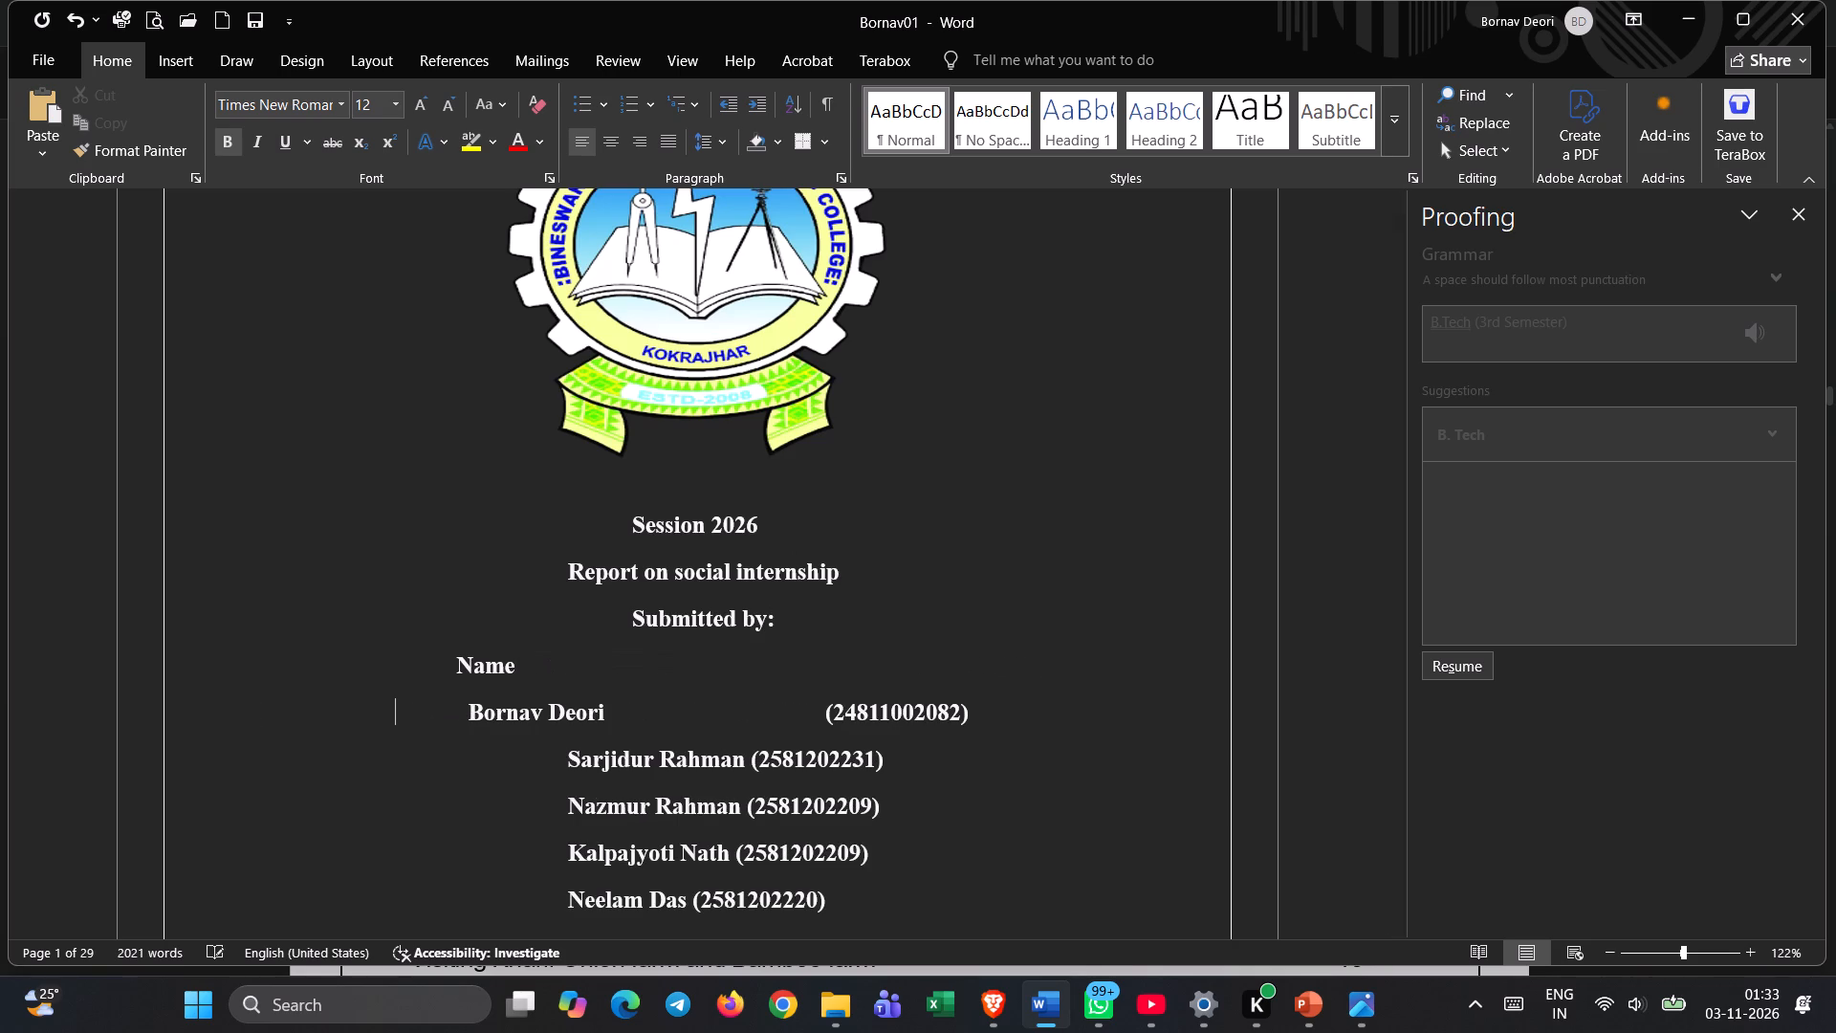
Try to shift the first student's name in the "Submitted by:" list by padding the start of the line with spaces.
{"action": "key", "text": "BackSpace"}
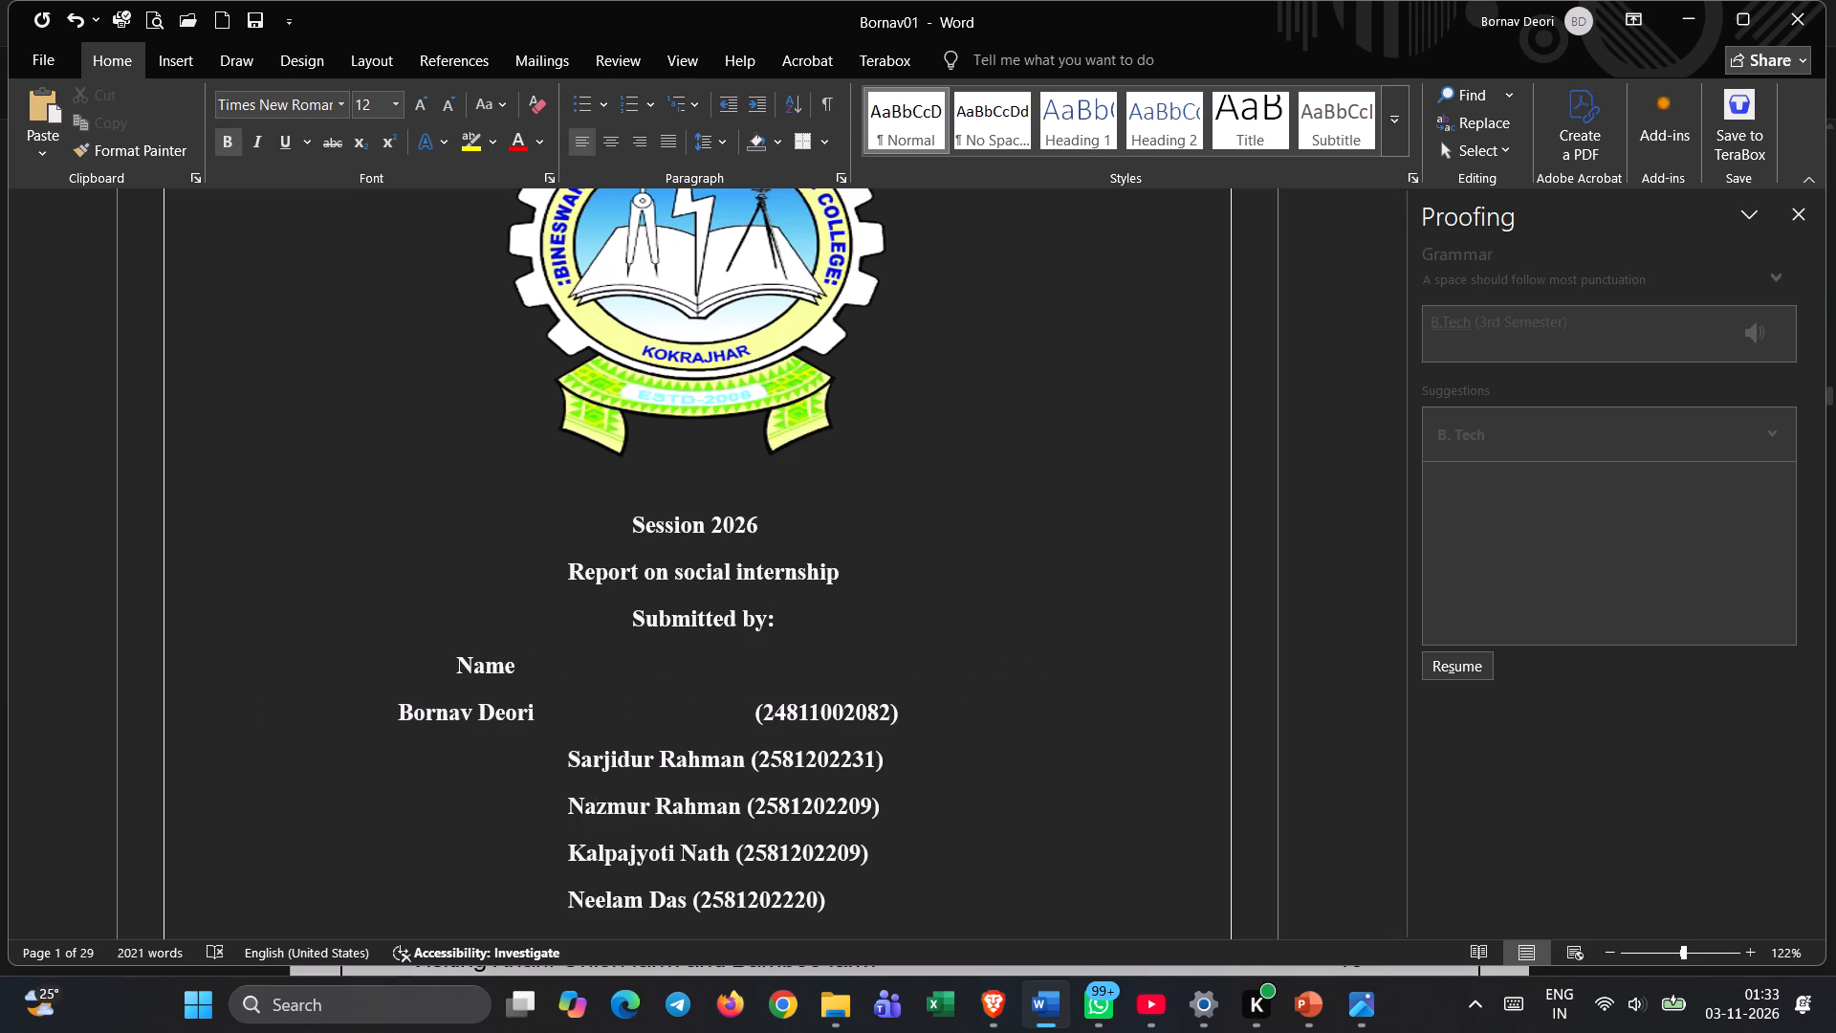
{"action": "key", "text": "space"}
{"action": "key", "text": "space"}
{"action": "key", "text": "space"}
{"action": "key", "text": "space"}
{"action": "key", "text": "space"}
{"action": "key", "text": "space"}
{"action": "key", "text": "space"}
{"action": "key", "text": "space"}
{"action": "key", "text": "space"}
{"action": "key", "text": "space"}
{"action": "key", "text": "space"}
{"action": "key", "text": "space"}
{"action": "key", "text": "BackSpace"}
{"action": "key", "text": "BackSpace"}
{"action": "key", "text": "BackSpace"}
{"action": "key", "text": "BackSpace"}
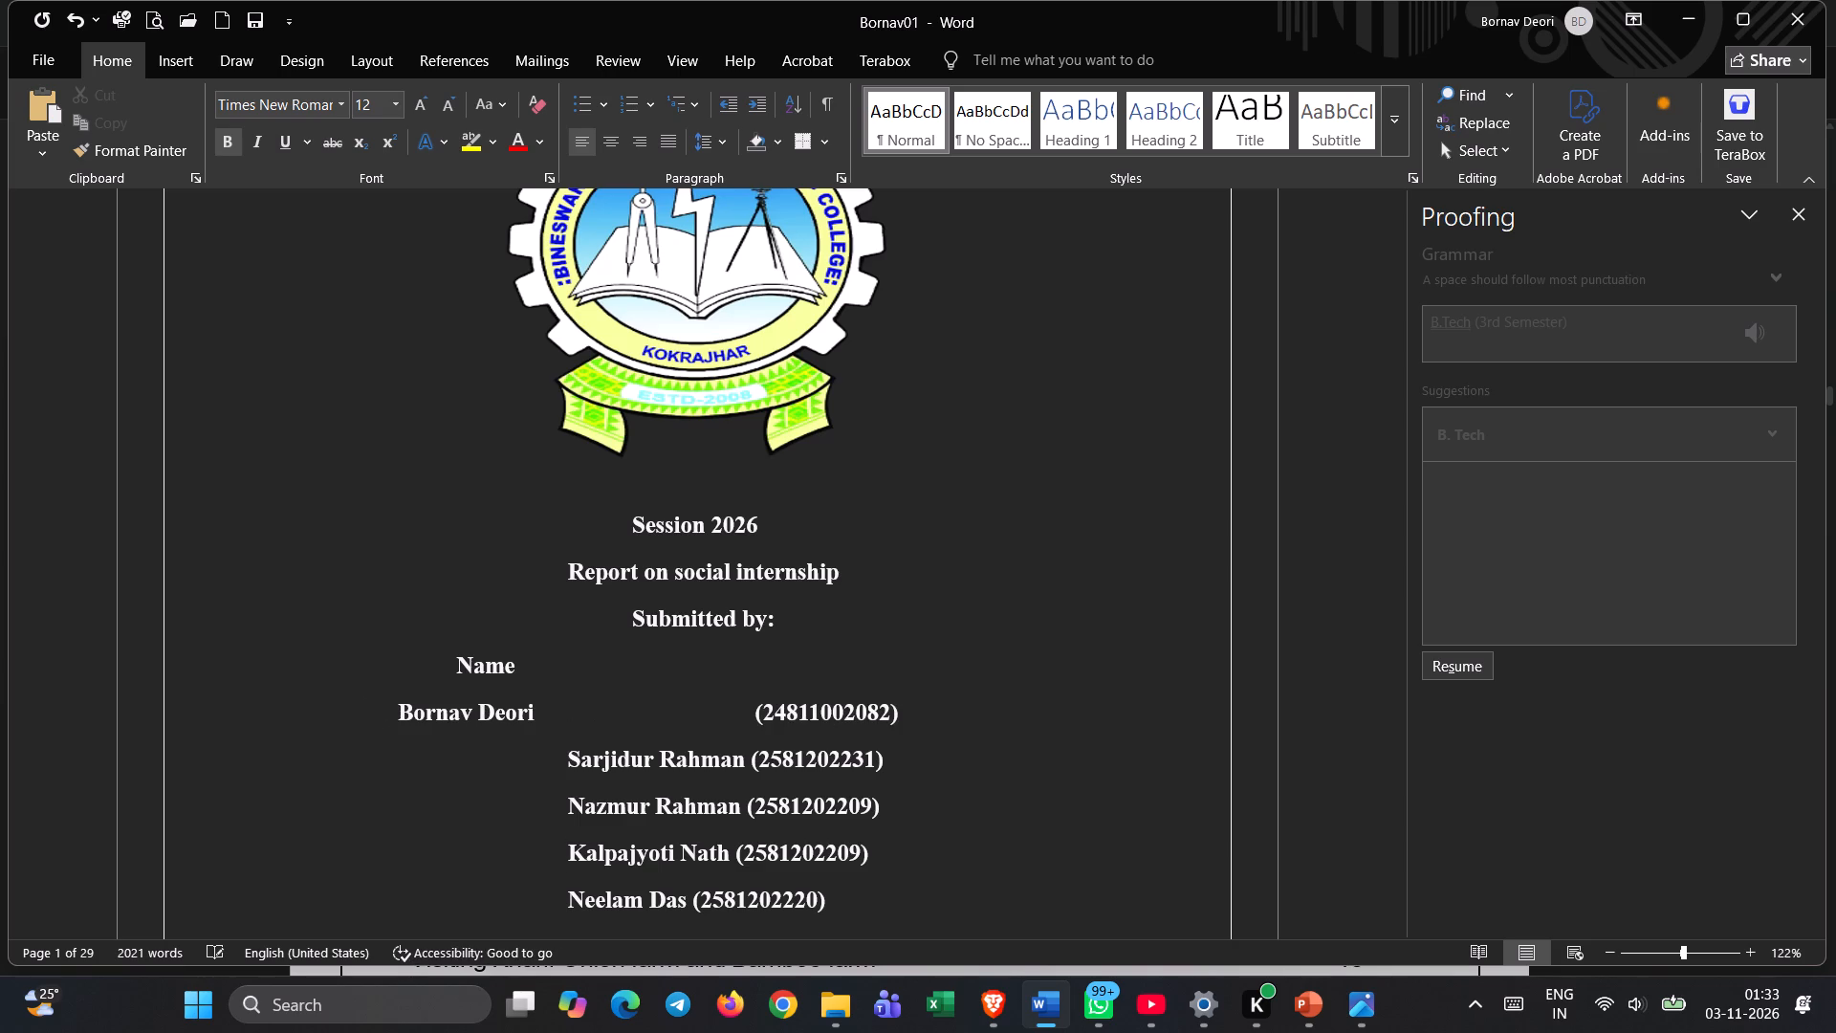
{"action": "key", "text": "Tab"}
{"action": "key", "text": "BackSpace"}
Delete the remaining spaces and tab directly before the first student's name.
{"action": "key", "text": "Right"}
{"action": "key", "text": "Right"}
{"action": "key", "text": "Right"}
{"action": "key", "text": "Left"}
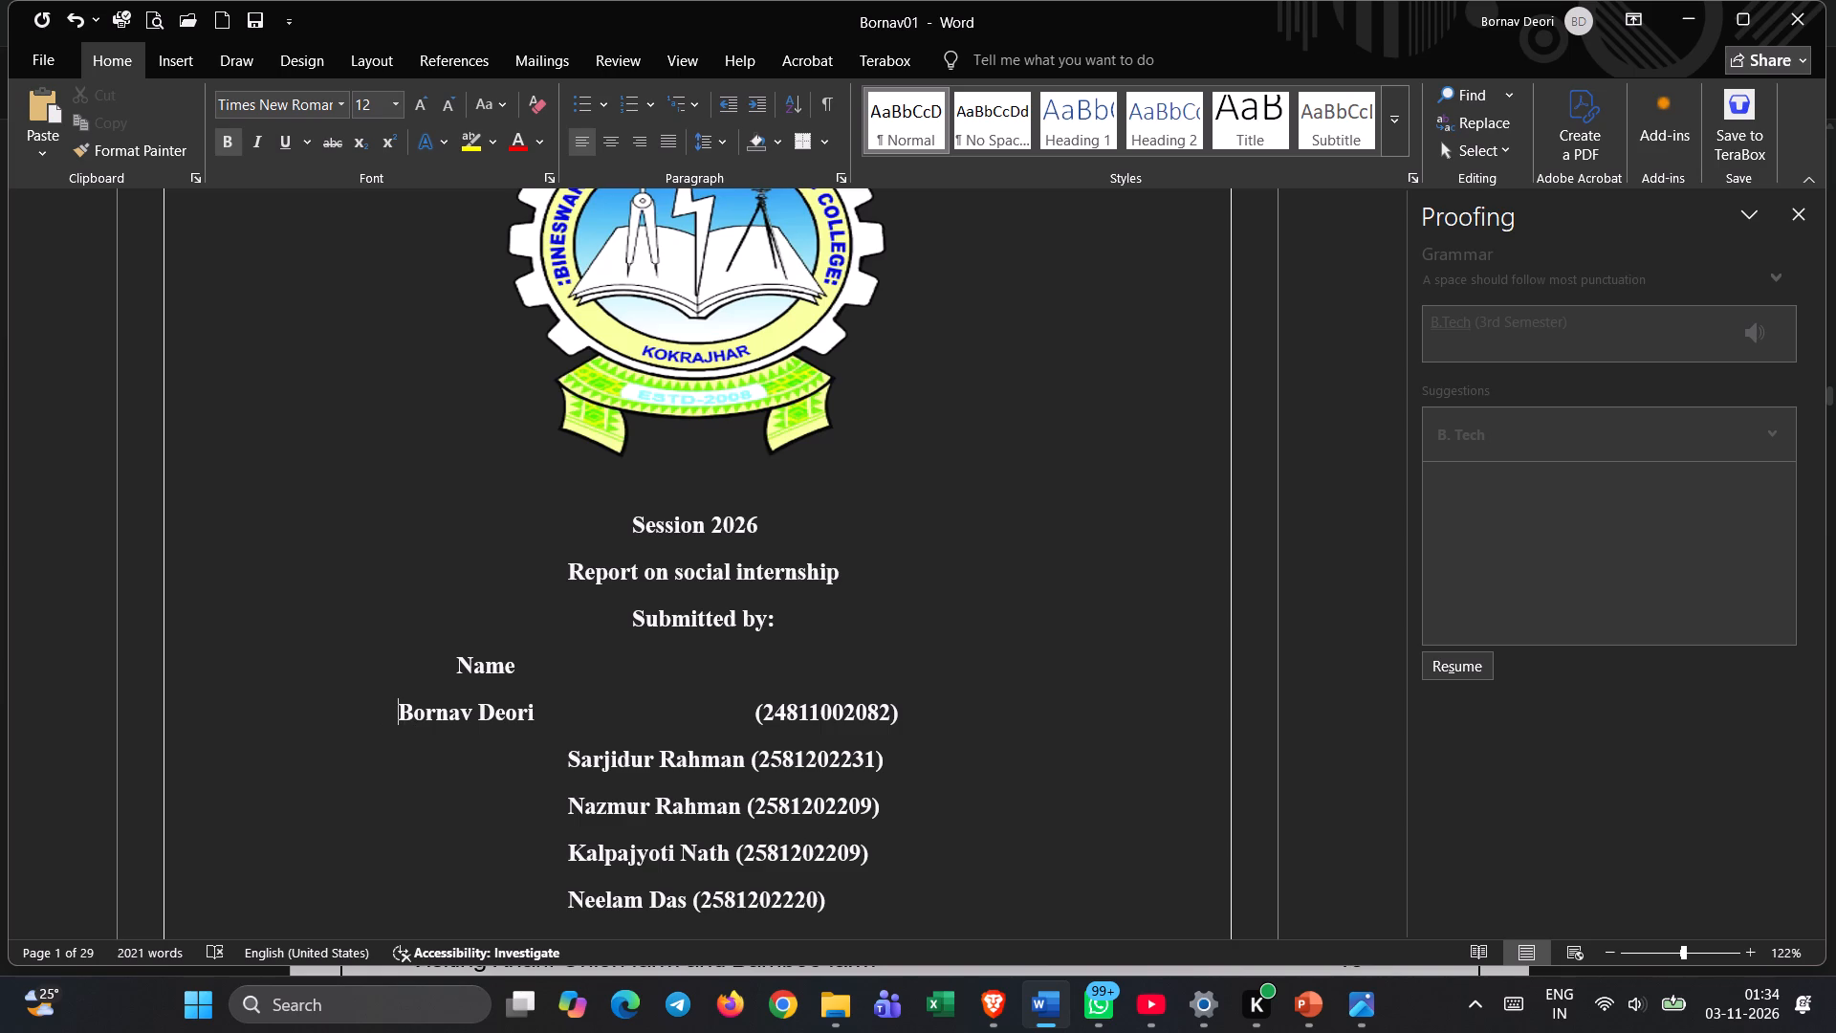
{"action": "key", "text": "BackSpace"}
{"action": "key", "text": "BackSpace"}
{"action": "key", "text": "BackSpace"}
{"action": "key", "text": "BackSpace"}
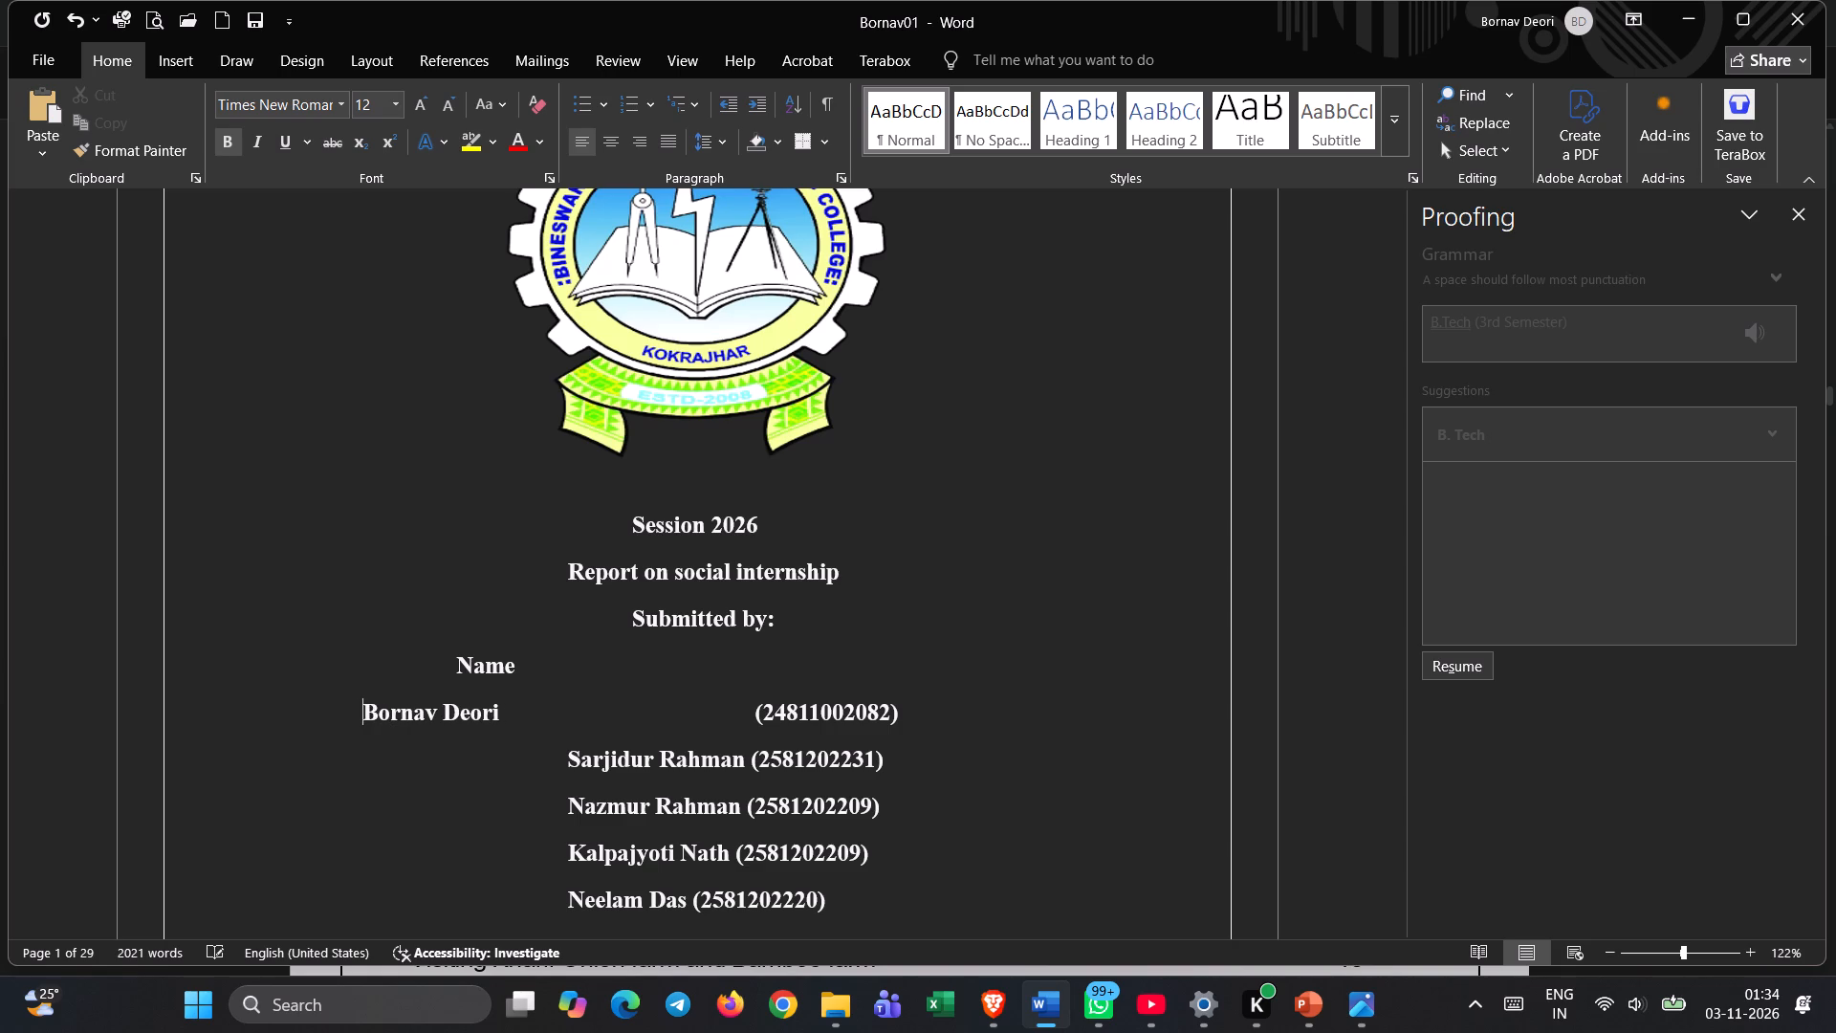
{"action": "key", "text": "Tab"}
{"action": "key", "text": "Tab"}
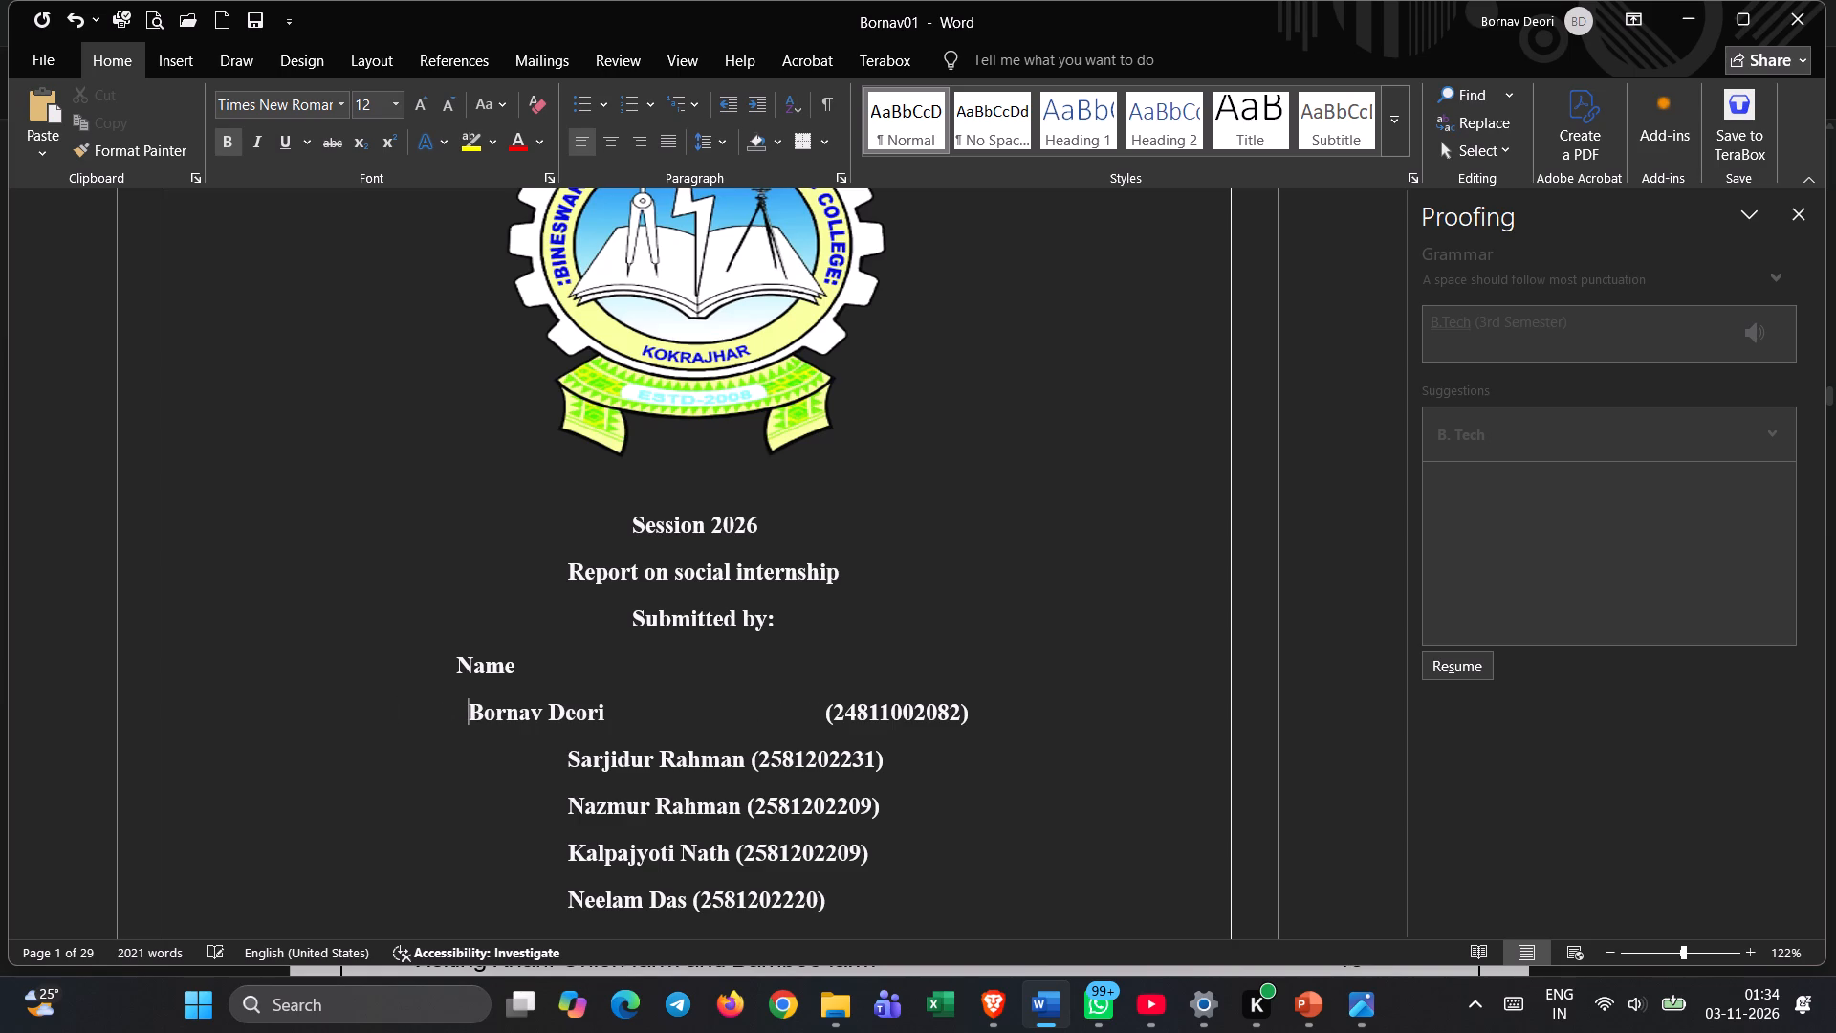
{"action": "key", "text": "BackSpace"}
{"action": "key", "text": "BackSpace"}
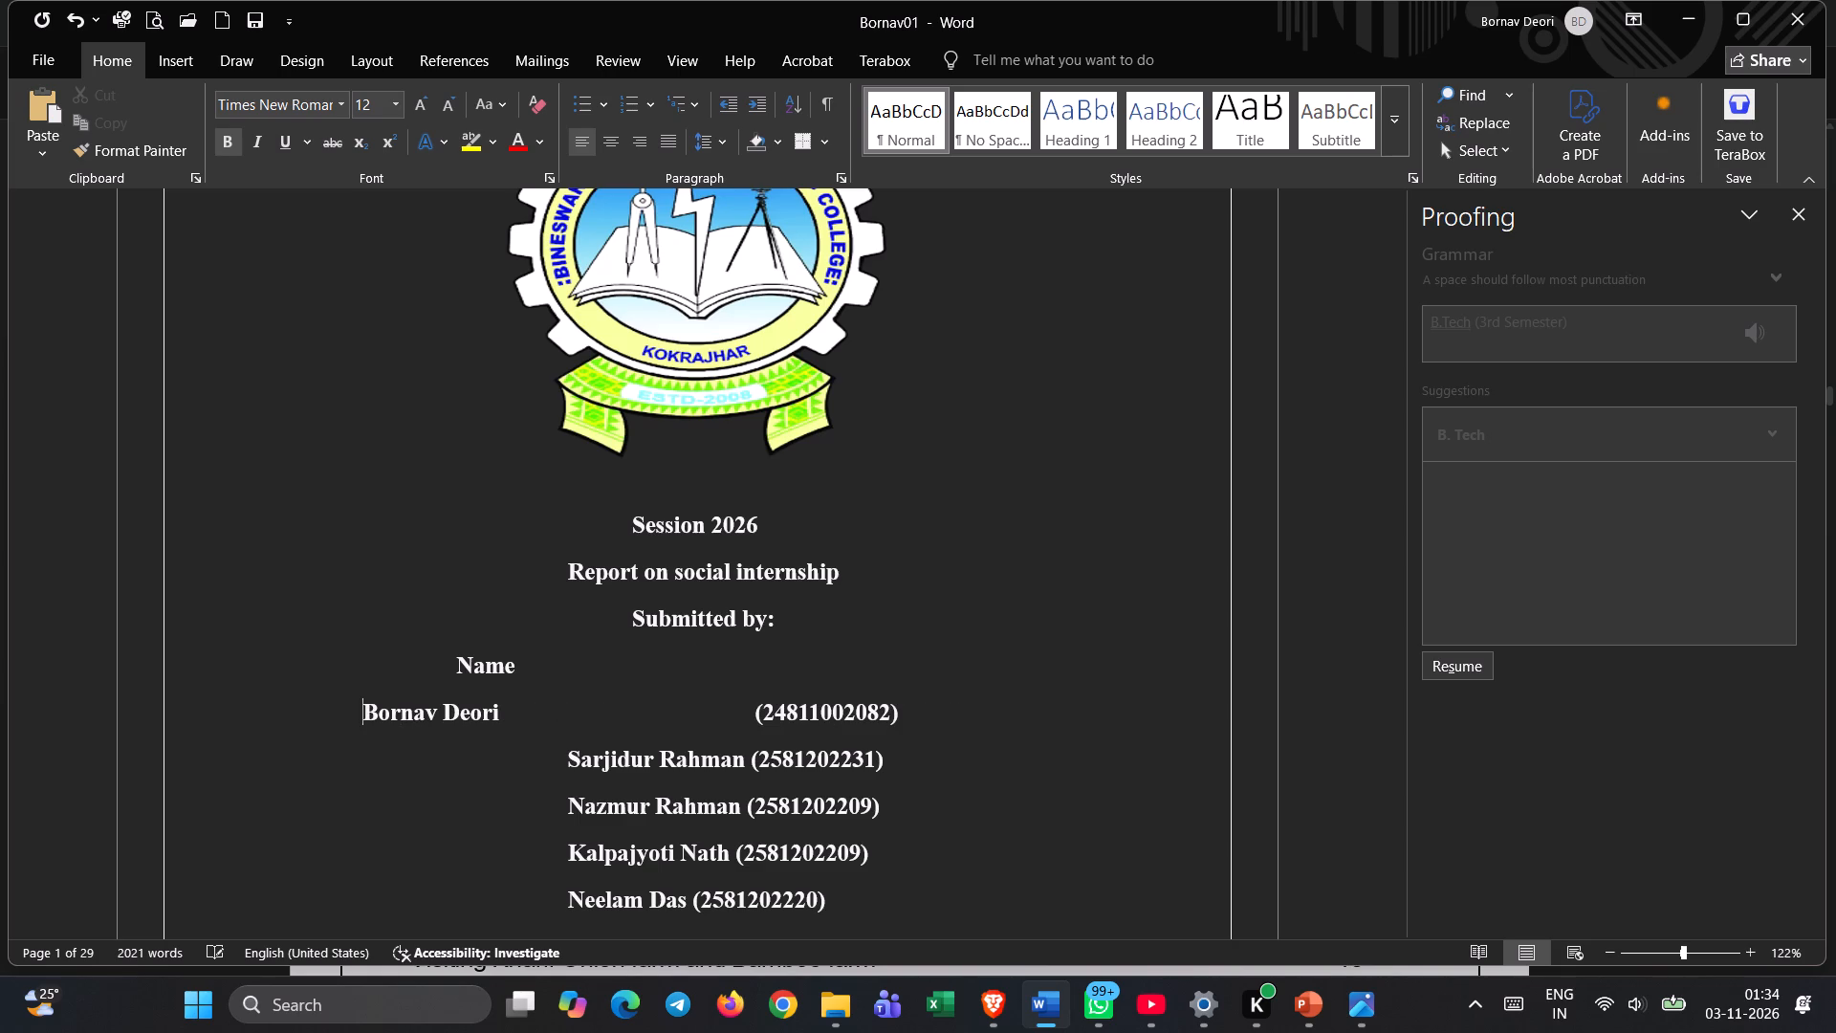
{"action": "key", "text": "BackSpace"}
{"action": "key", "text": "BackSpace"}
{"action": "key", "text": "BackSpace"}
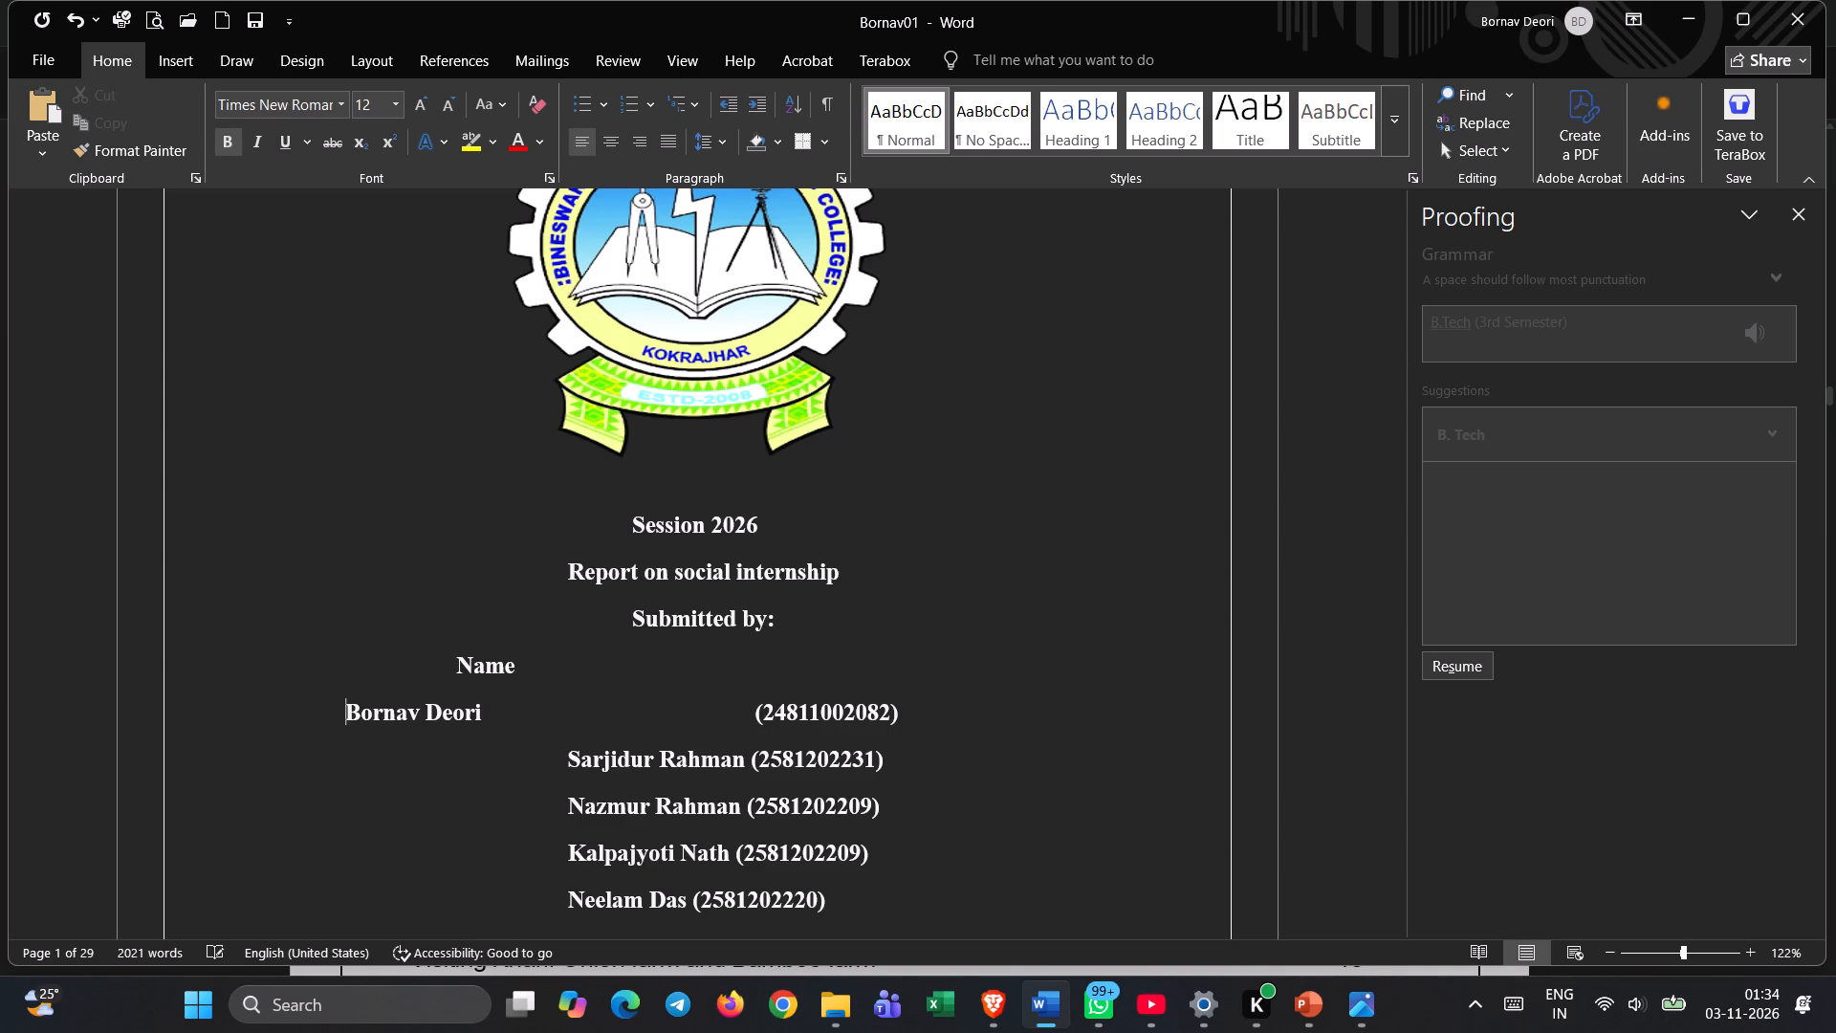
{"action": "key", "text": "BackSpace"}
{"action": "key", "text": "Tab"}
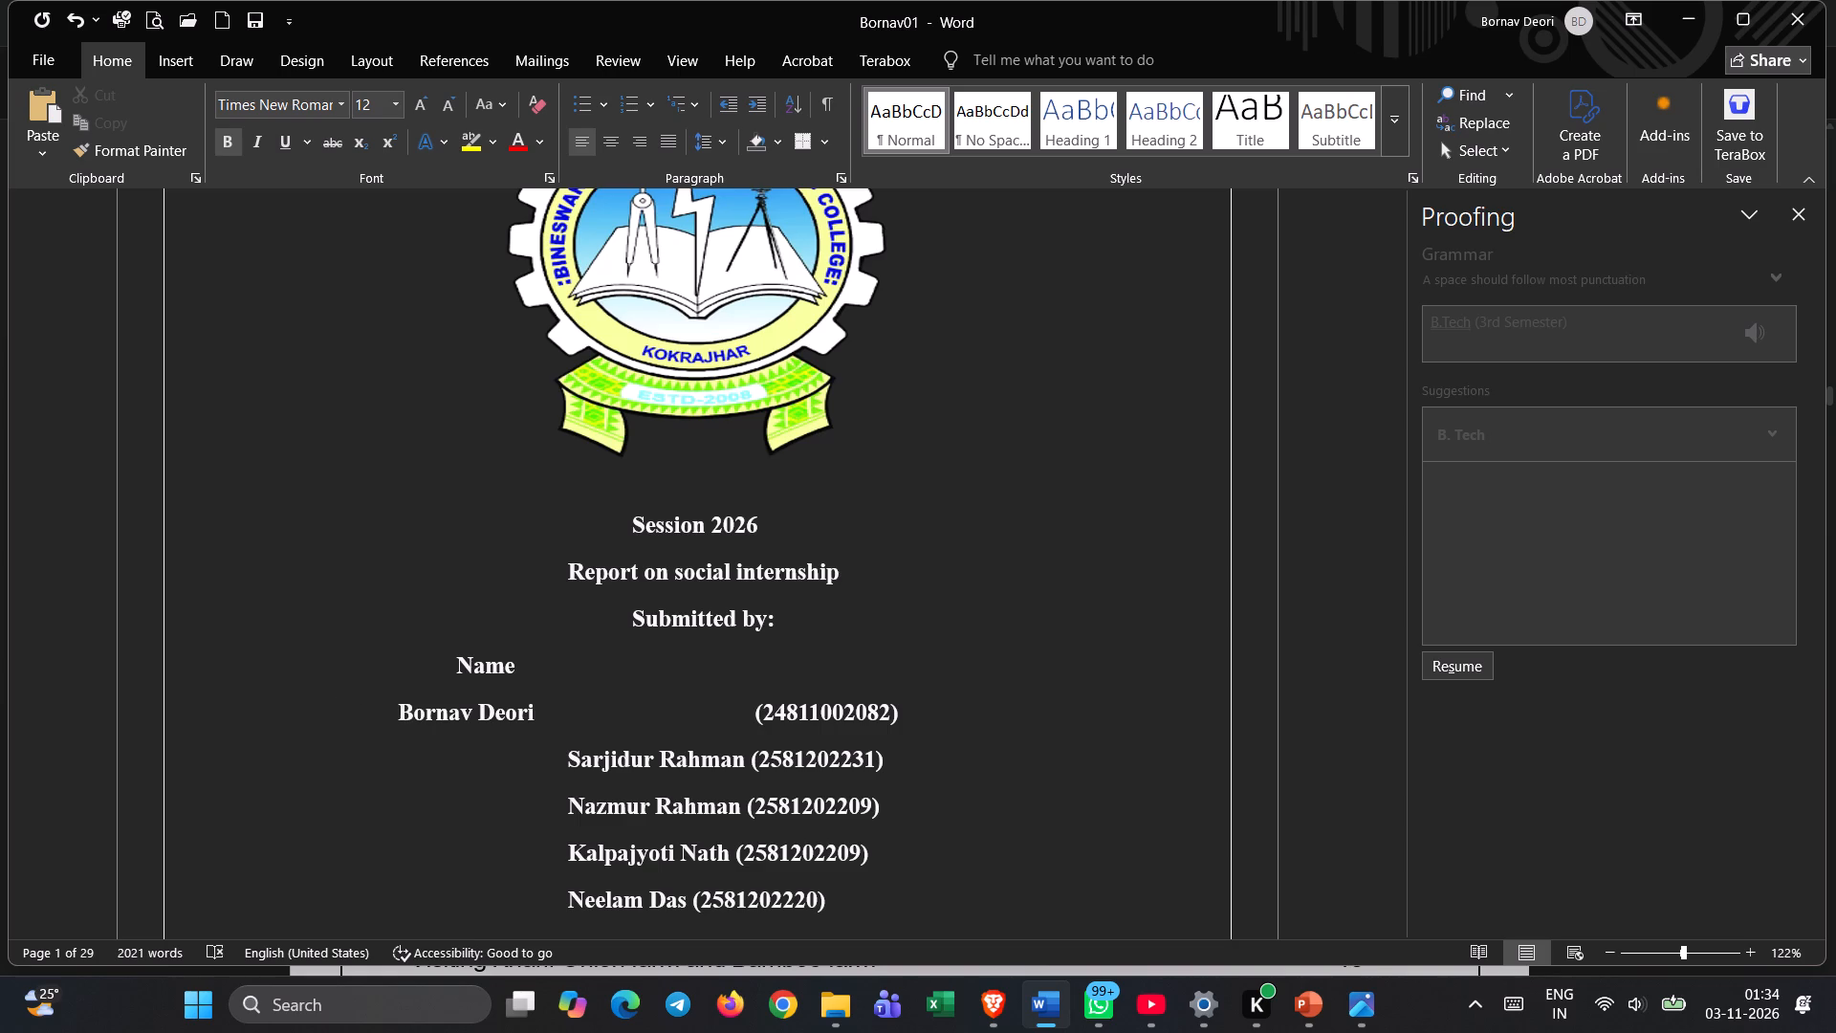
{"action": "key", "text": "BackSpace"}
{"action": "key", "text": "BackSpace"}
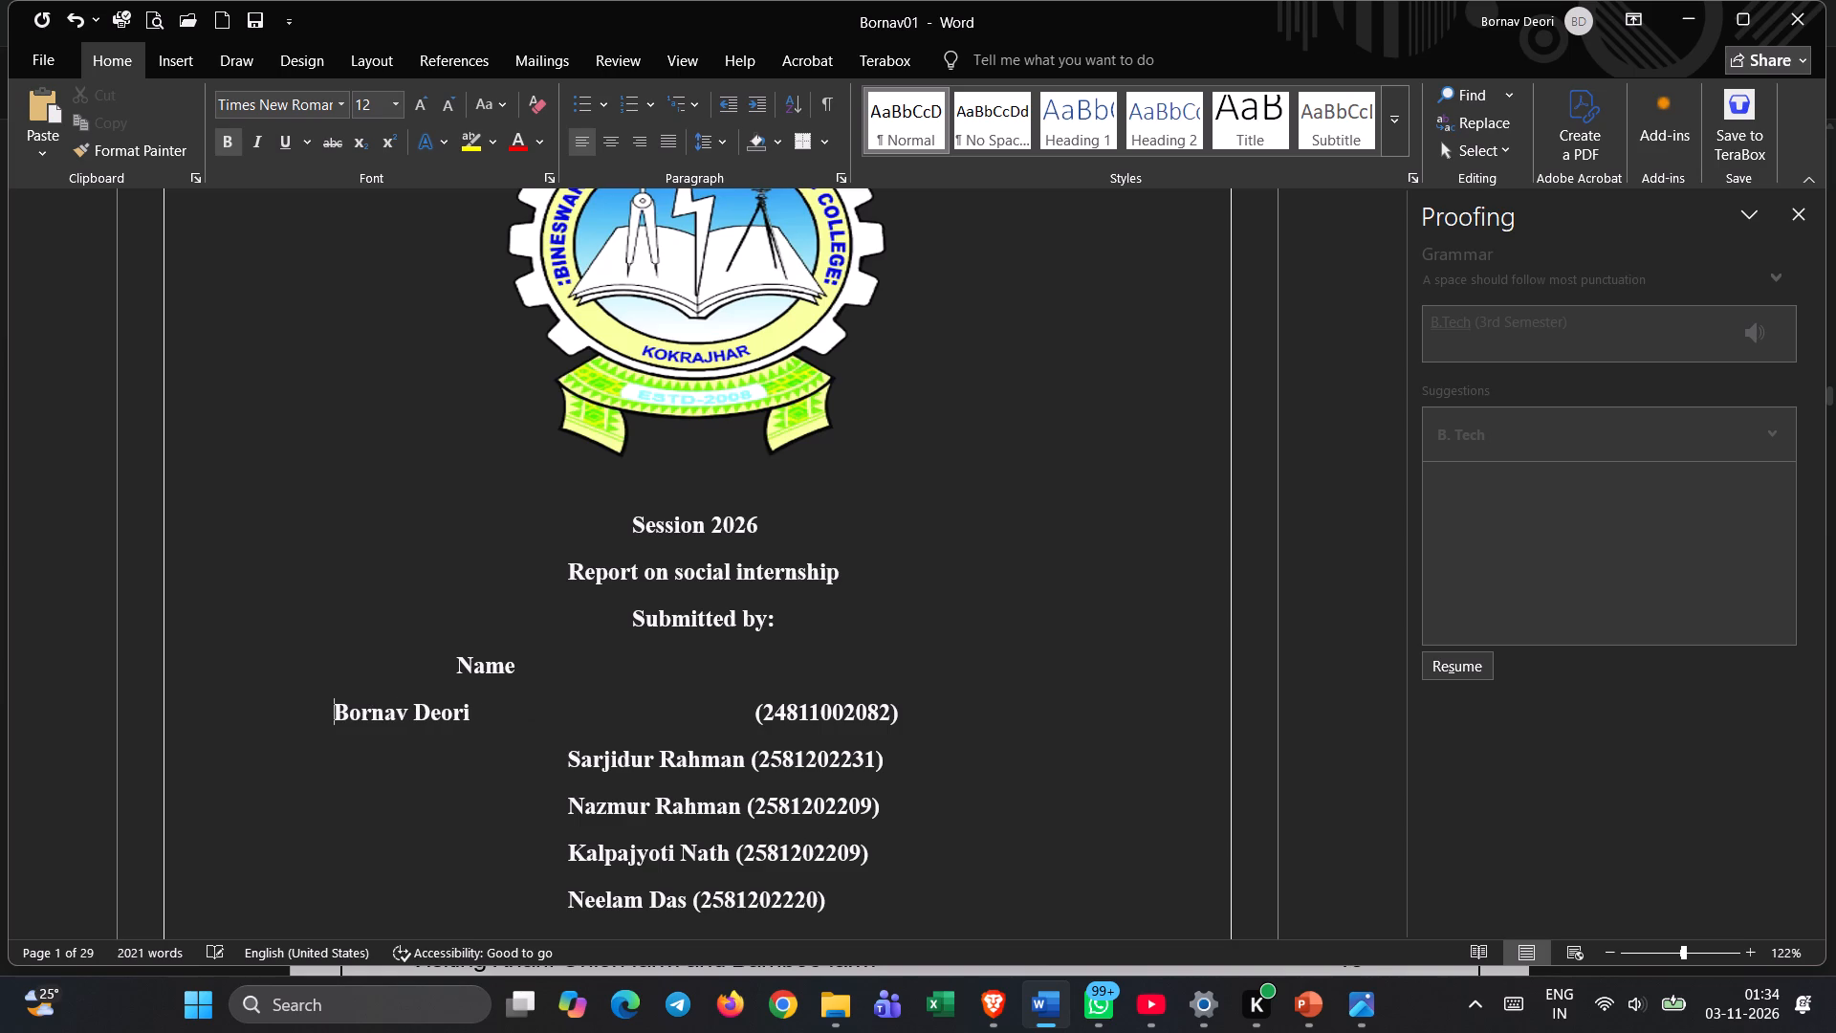
Indent the first student's name with two spaces, a tab and three more spaces to centre it under the "Name" heading.
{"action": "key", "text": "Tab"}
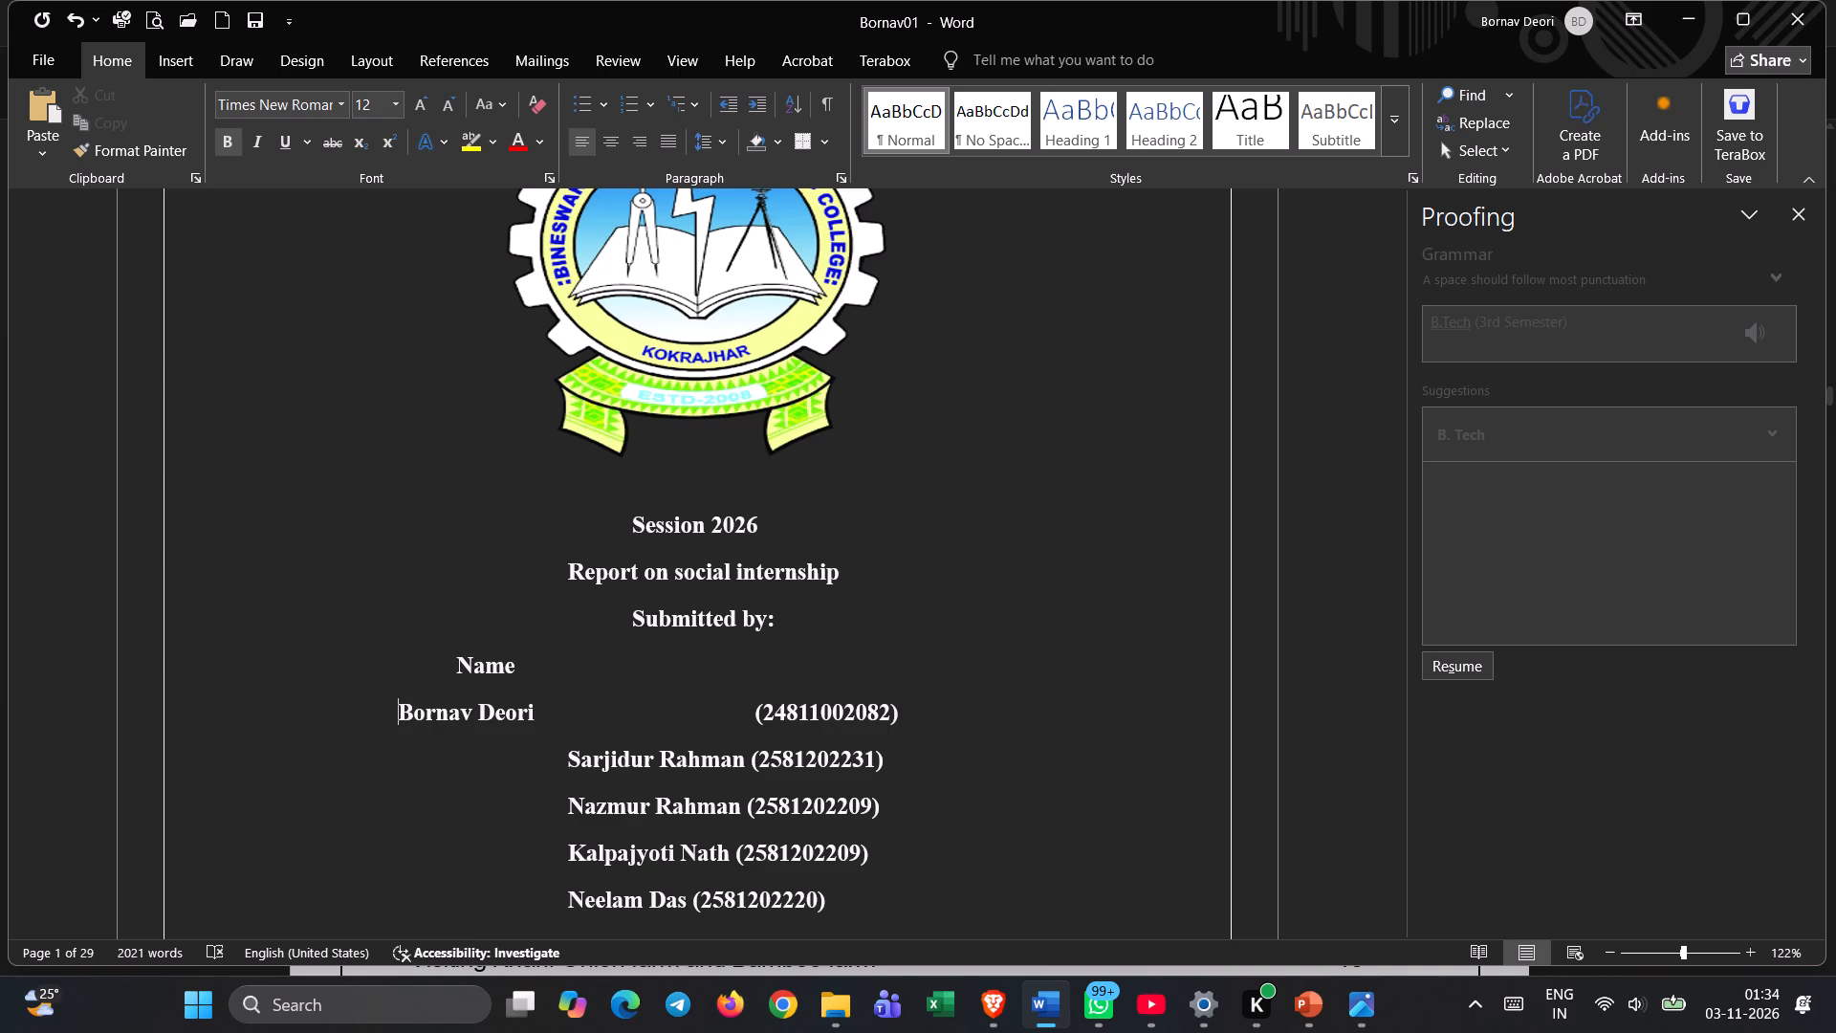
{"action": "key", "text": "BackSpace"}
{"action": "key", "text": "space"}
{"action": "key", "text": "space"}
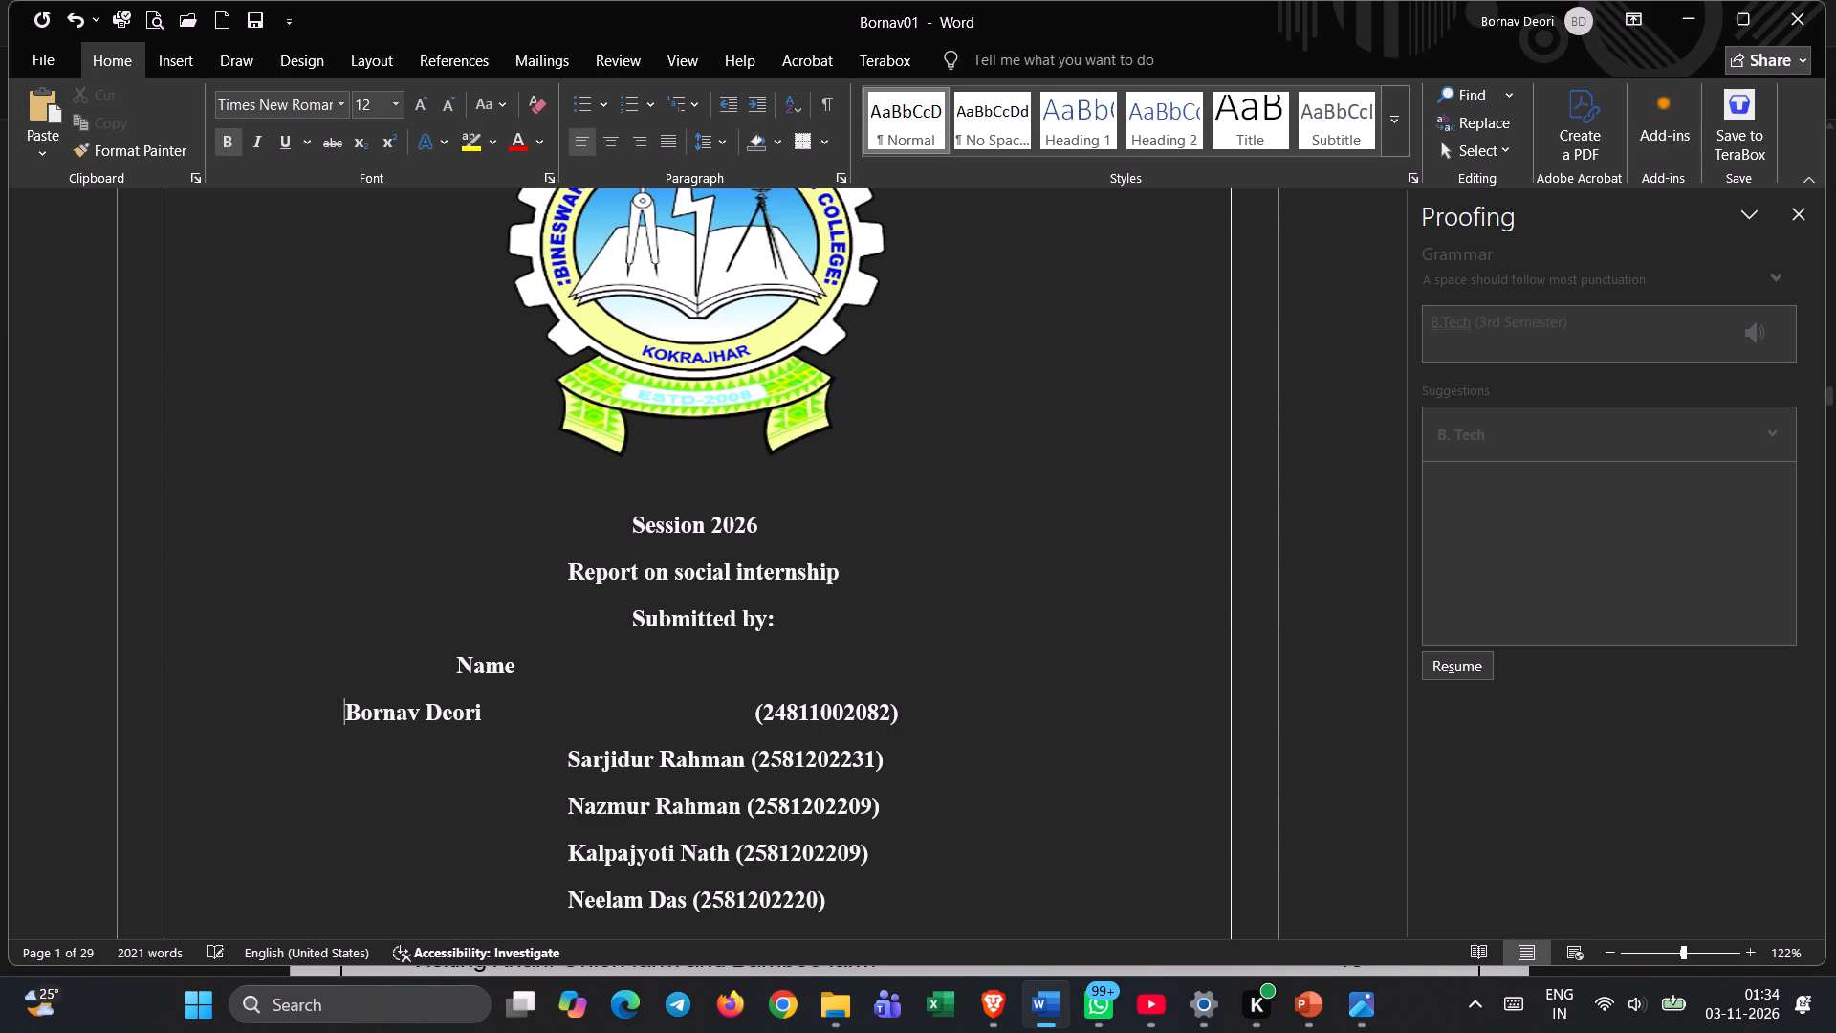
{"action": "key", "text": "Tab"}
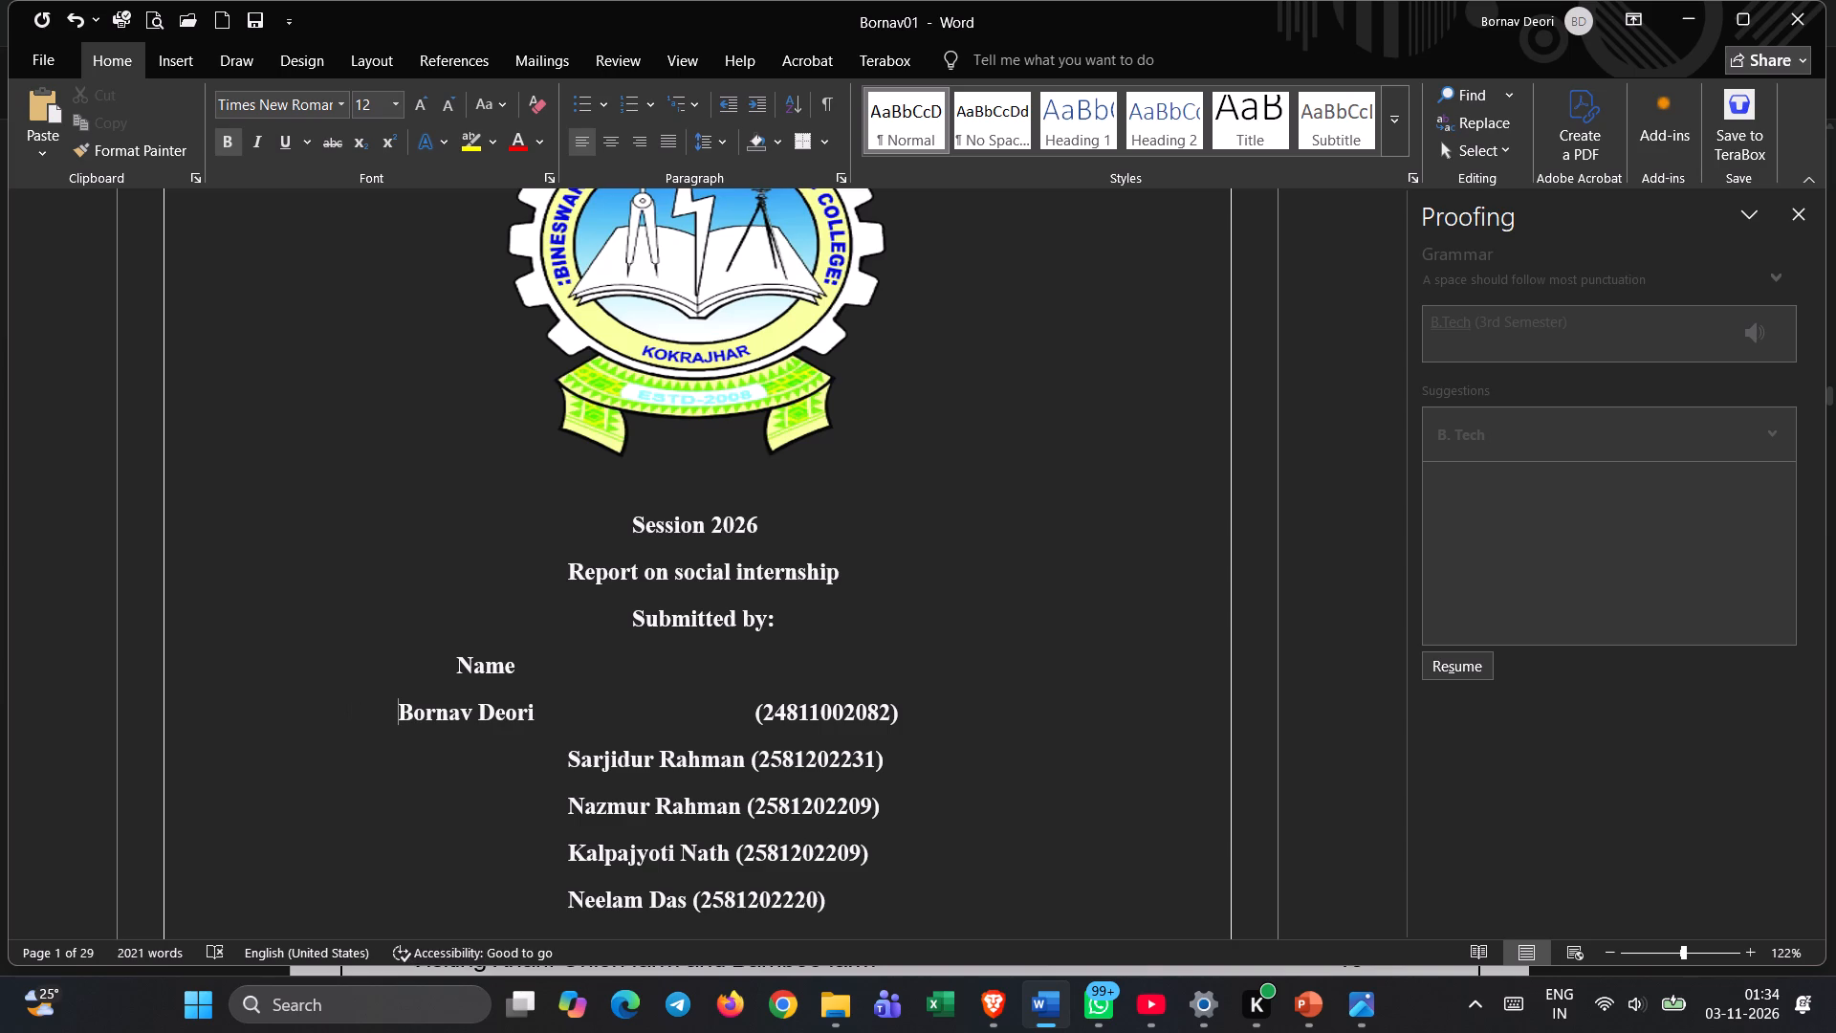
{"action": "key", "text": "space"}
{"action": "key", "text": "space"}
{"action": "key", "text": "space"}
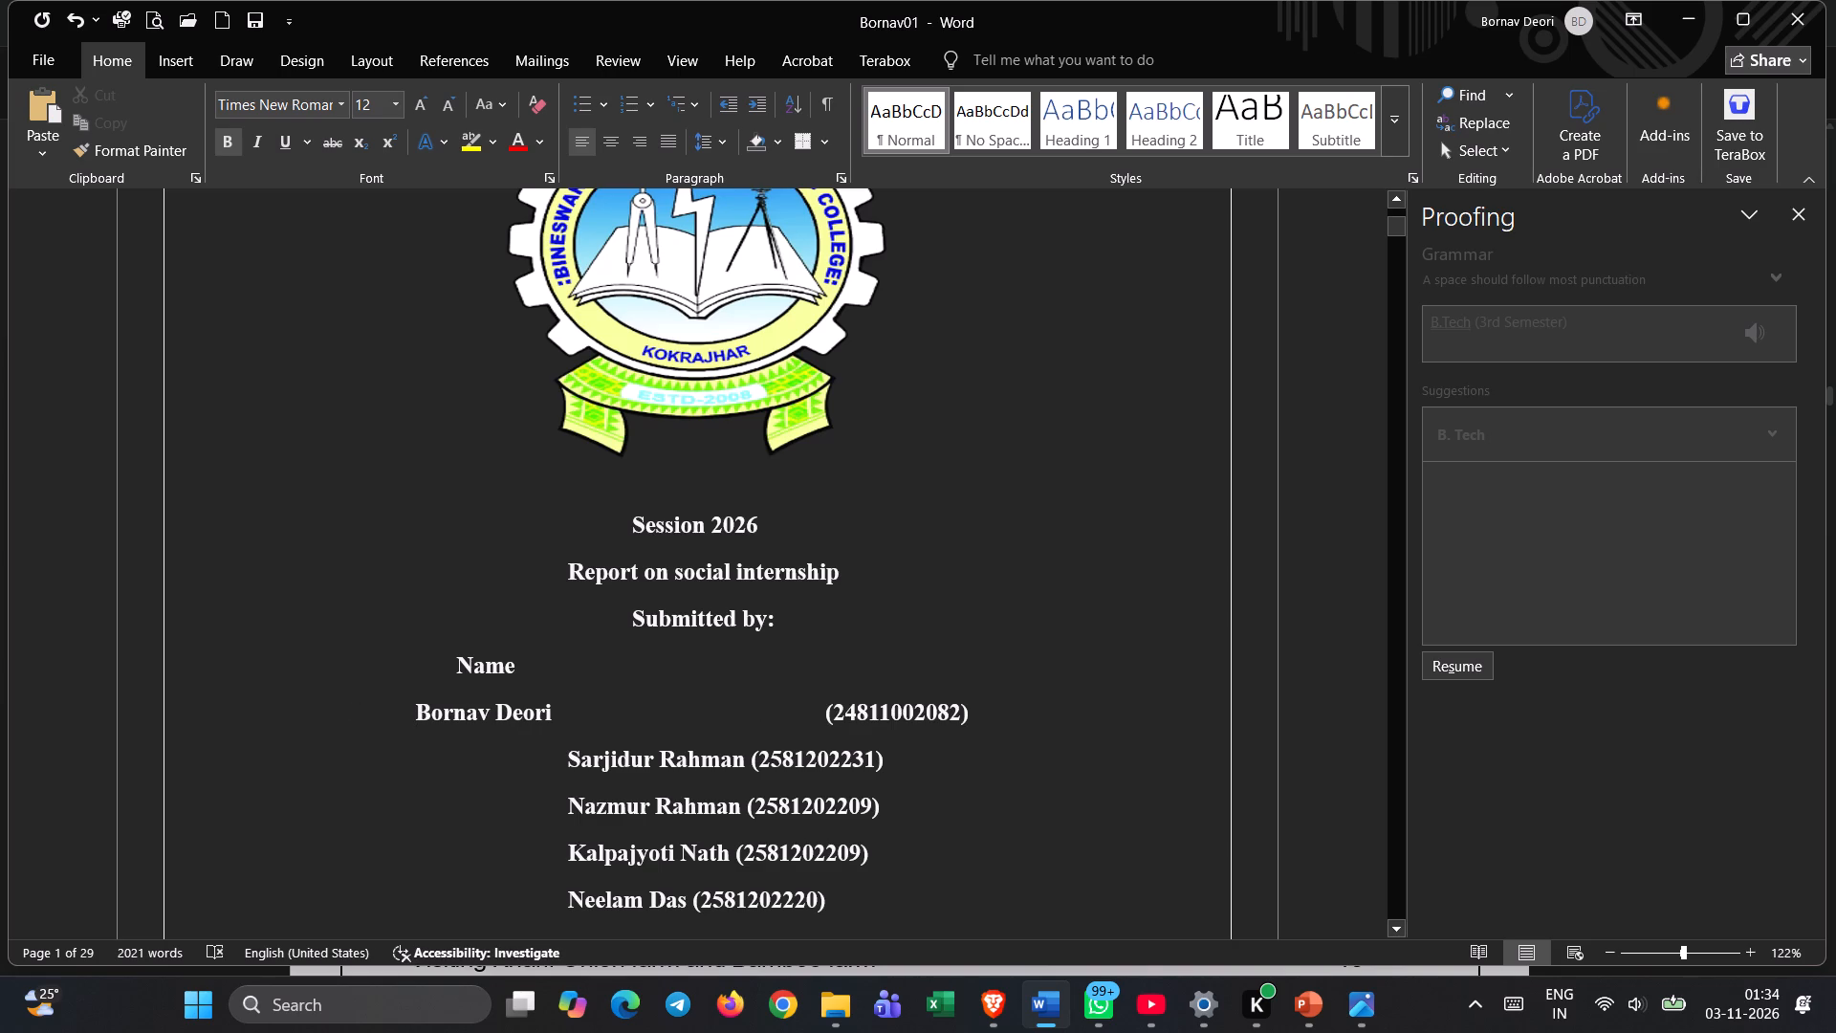
Add the heading "Roll no." on the "Name" line above the roll numbers and shift it over by three spaces.
{"action": "left_click", "coordinate": [890, 682]}
{"action": "double_click", "coordinate": [875, 663]}
{"action": "double_click", "coordinate": [830, 659]}
{"action": "key", "text": "r"}
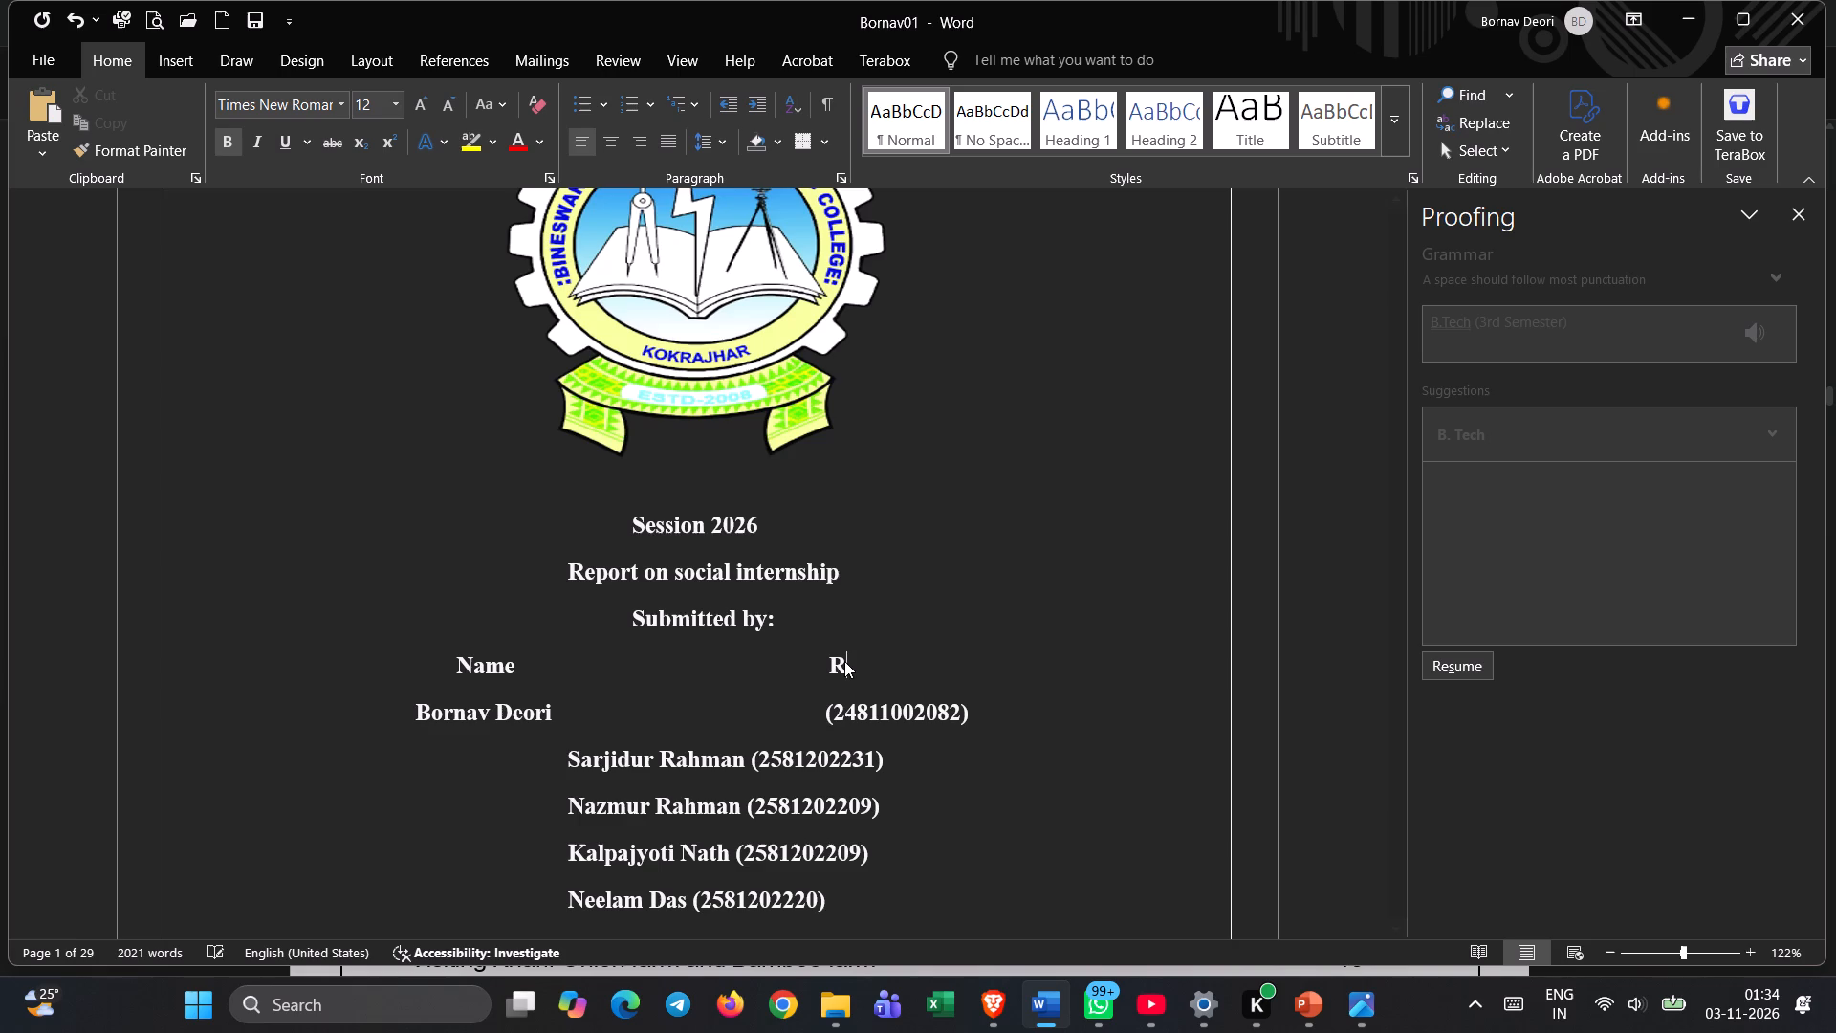
{"action": "type", "text": "ol"}
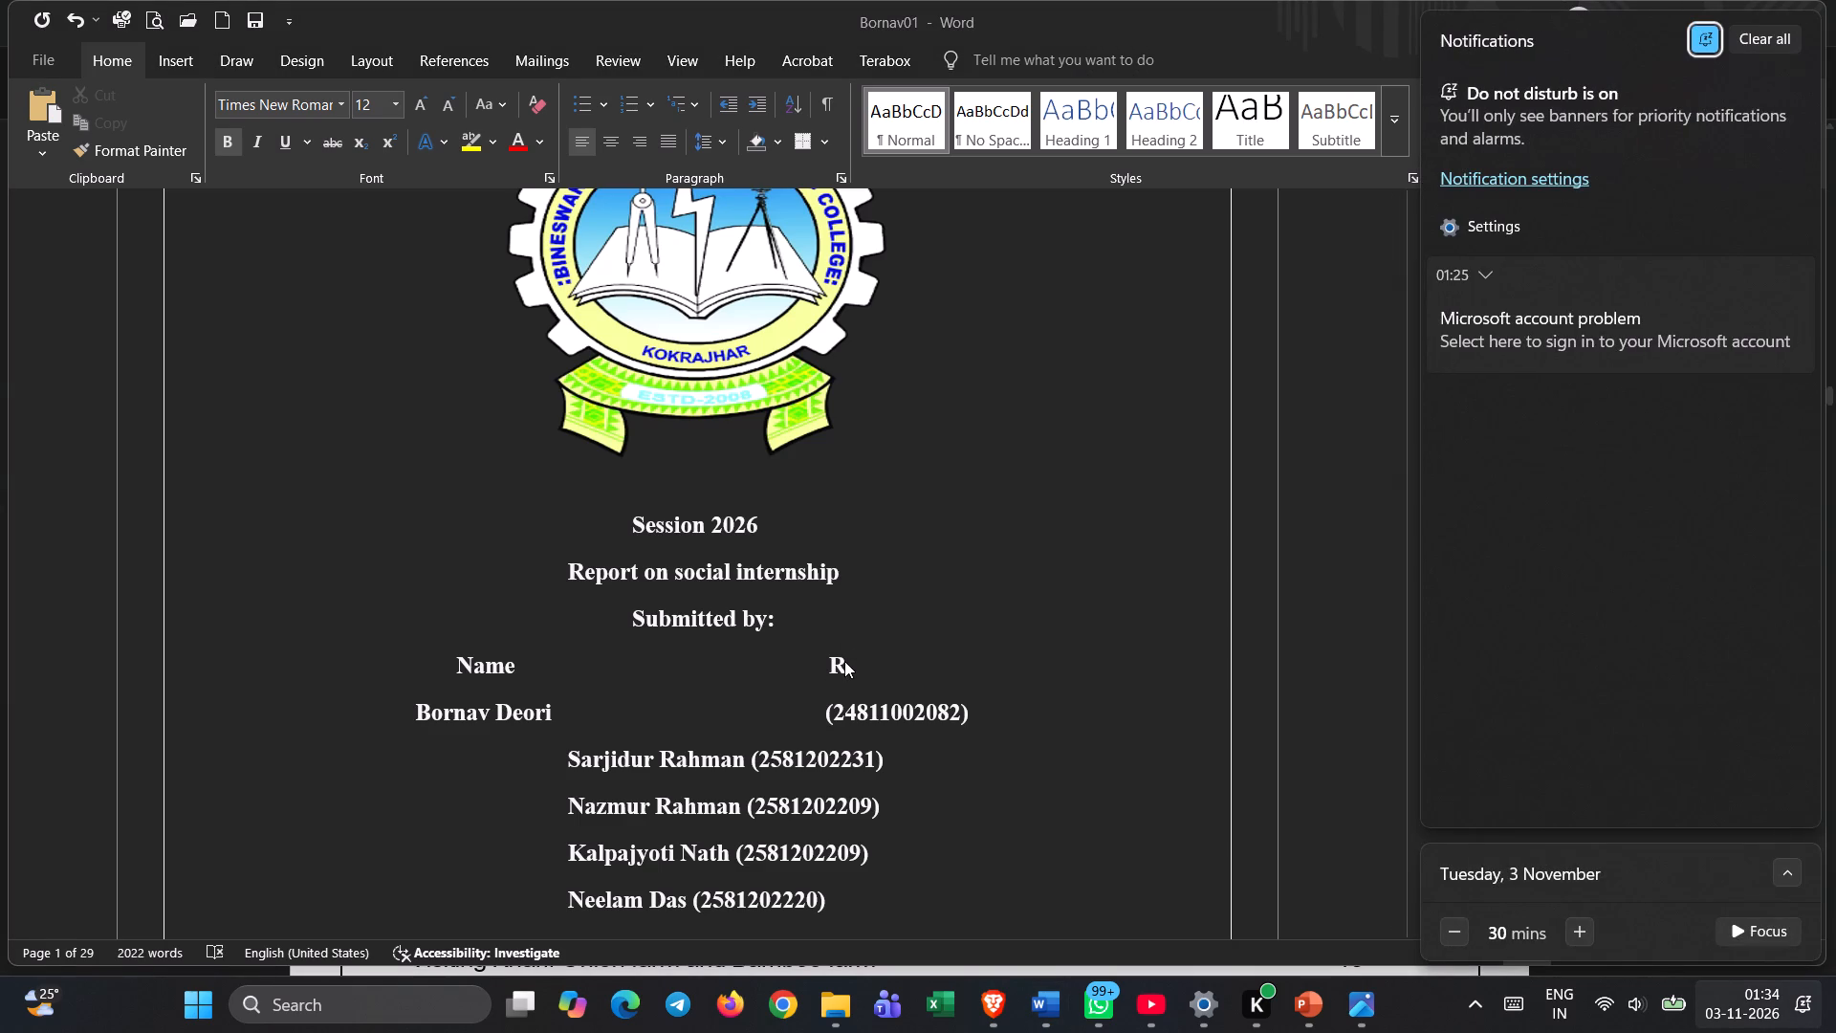
{"action": "left_click", "coordinate": [844, 661]}
{"action": "type", "text": "oll no"}
{"action": "key", "text": "period"}
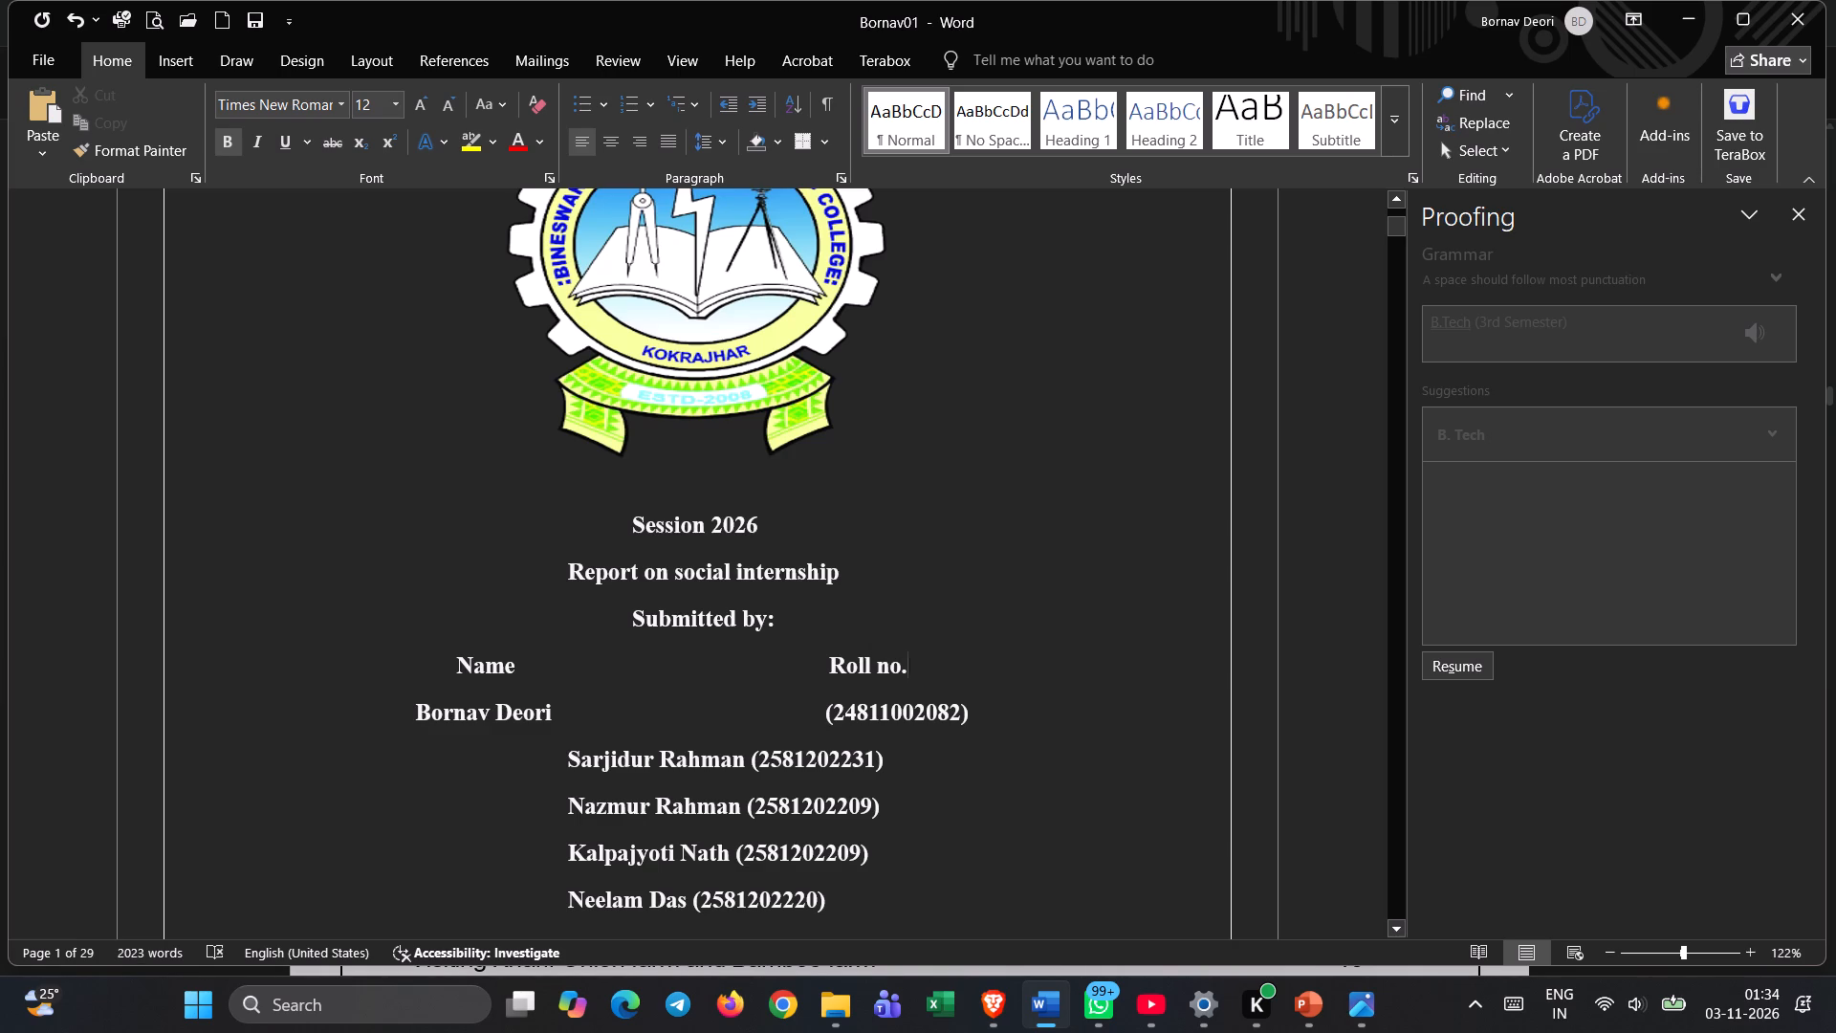
{"action": "left_click", "coordinate": [828, 669]}
{"action": "key", "text": "space"}
{"action": "key", "text": "space"}
{"action": "key", "text": "space"}
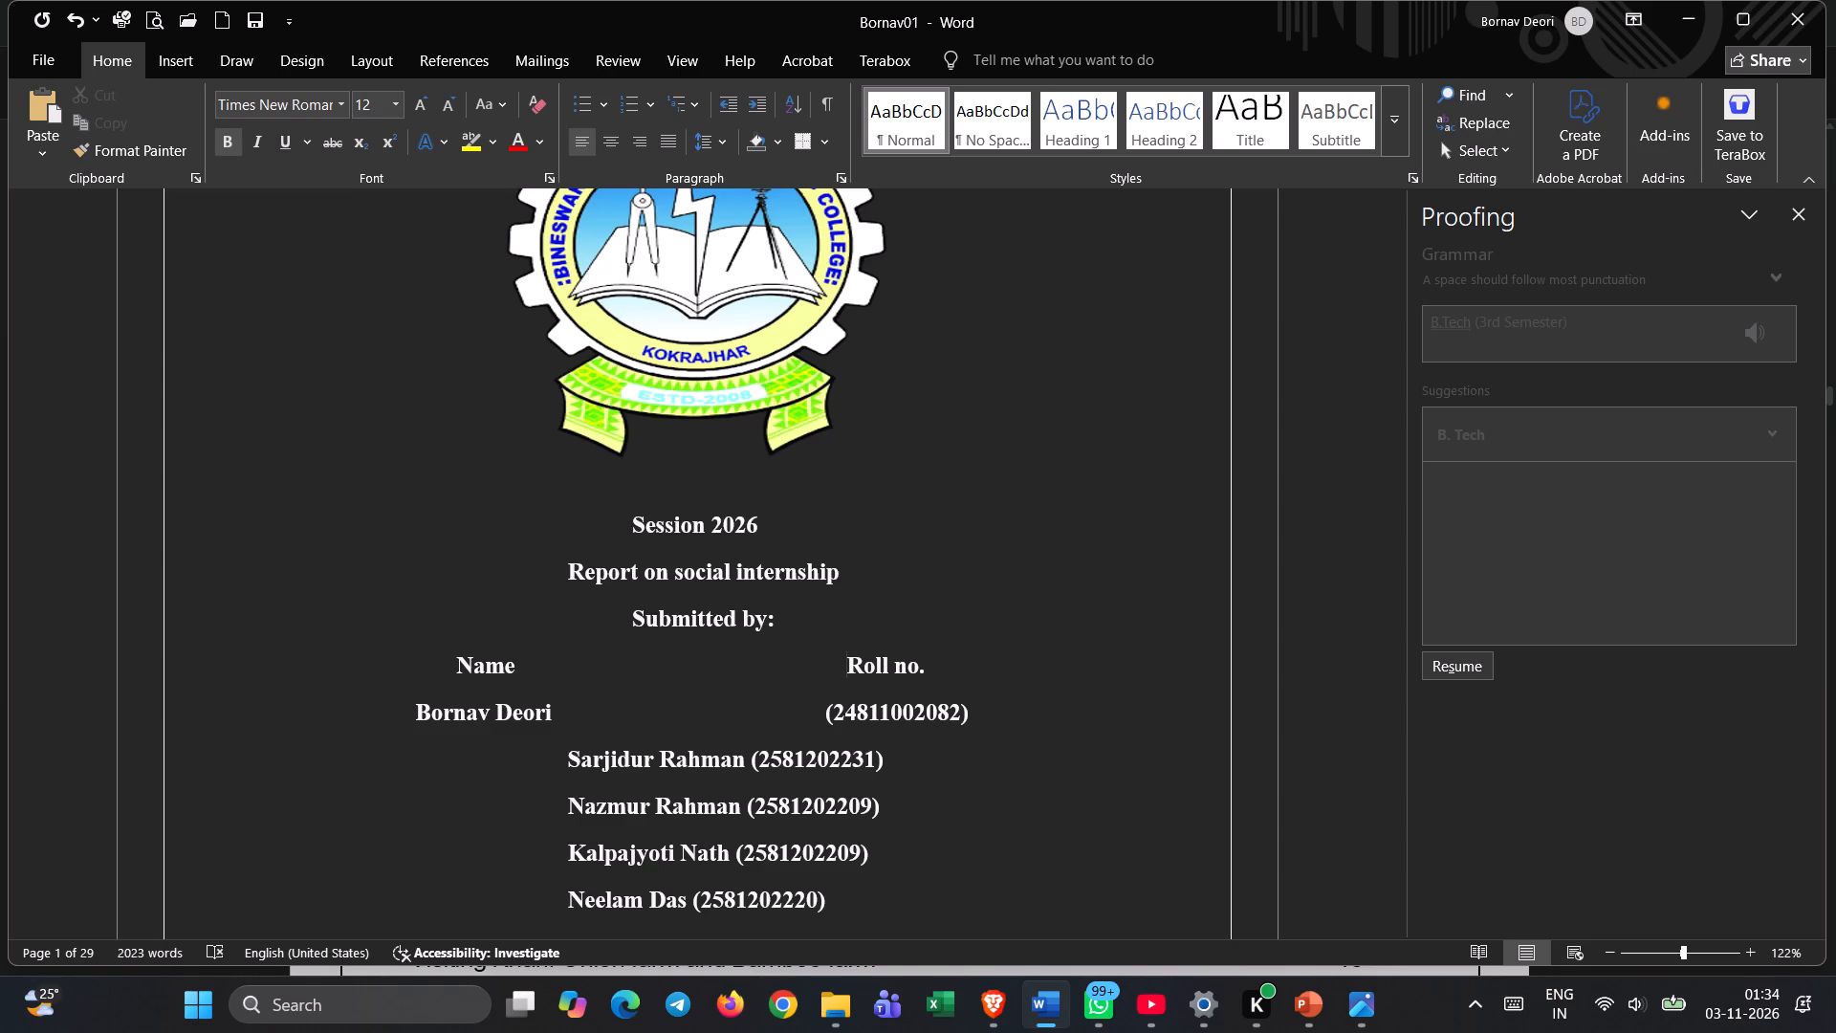
Replace the second student's leading blank space with two tabs and two spaces, keeping the name on its own line under "Name".
{"action": "left_click", "coordinate": [742, 766]}
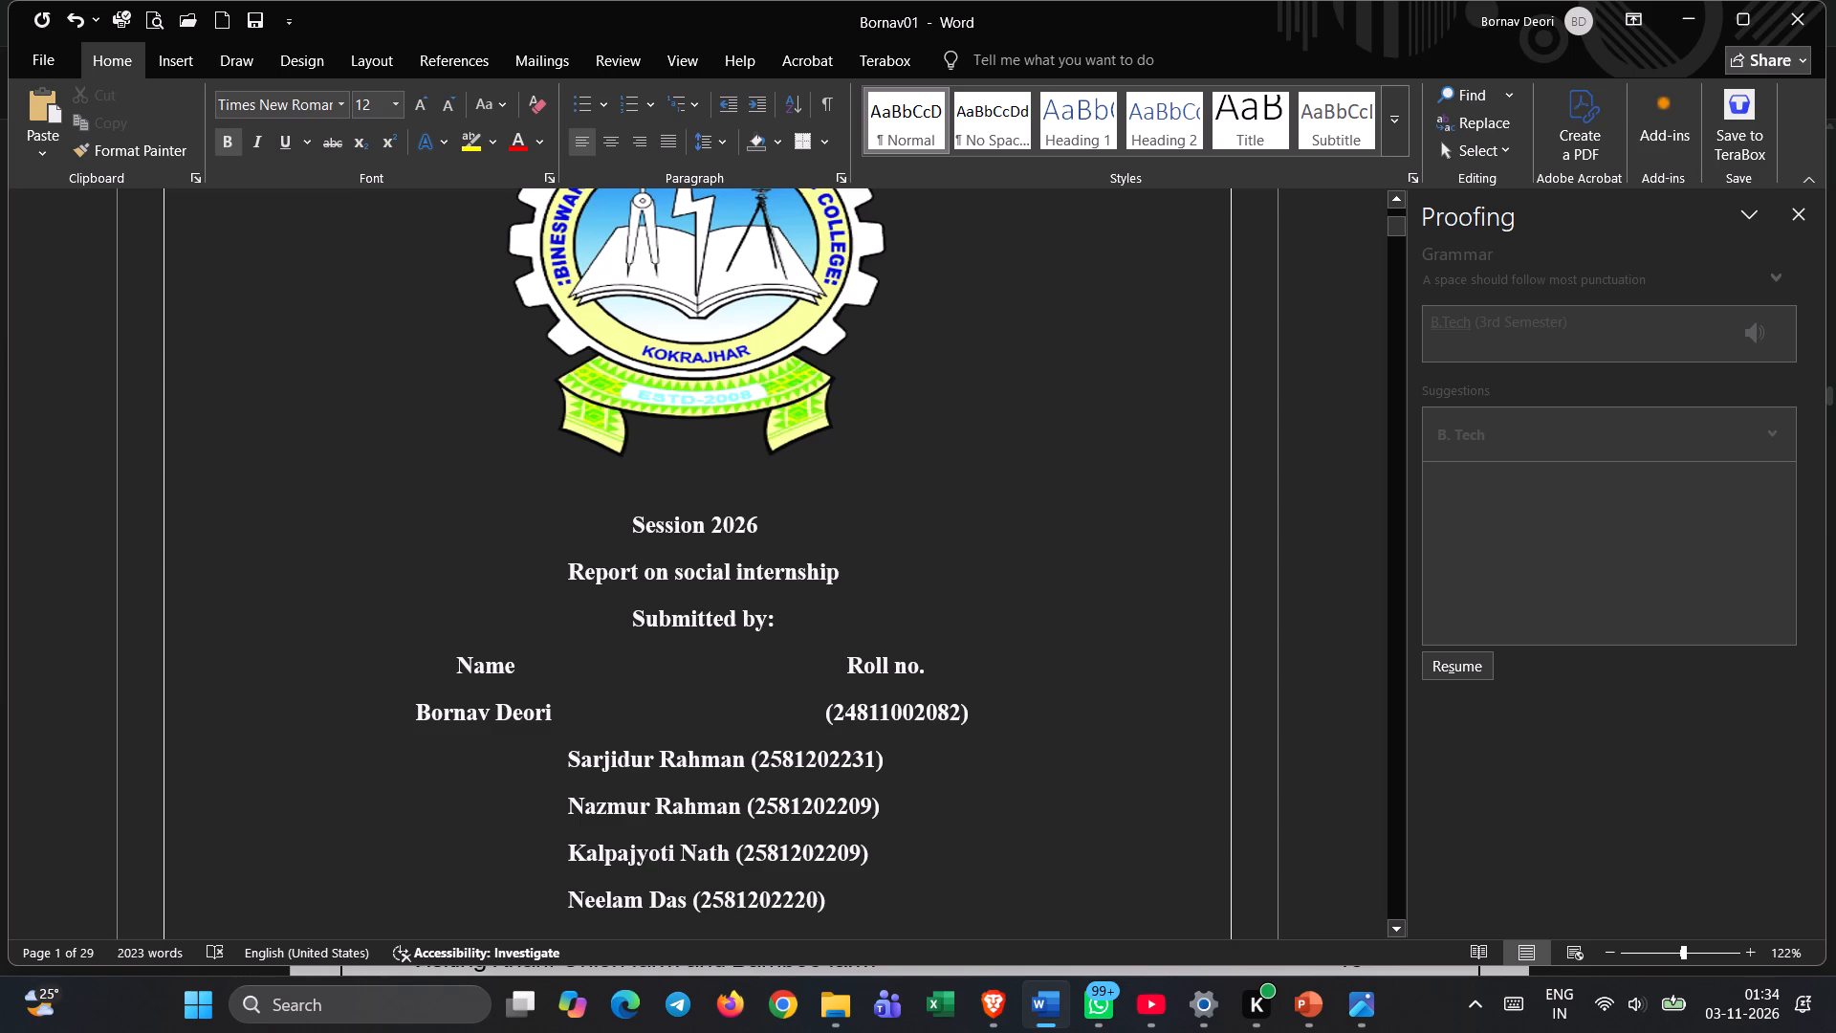
{"action": "left_click", "coordinate": [565, 758]}
{"action": "key", "text": "BackSpace"}
{"action": "key", "text": "BackSpace"}
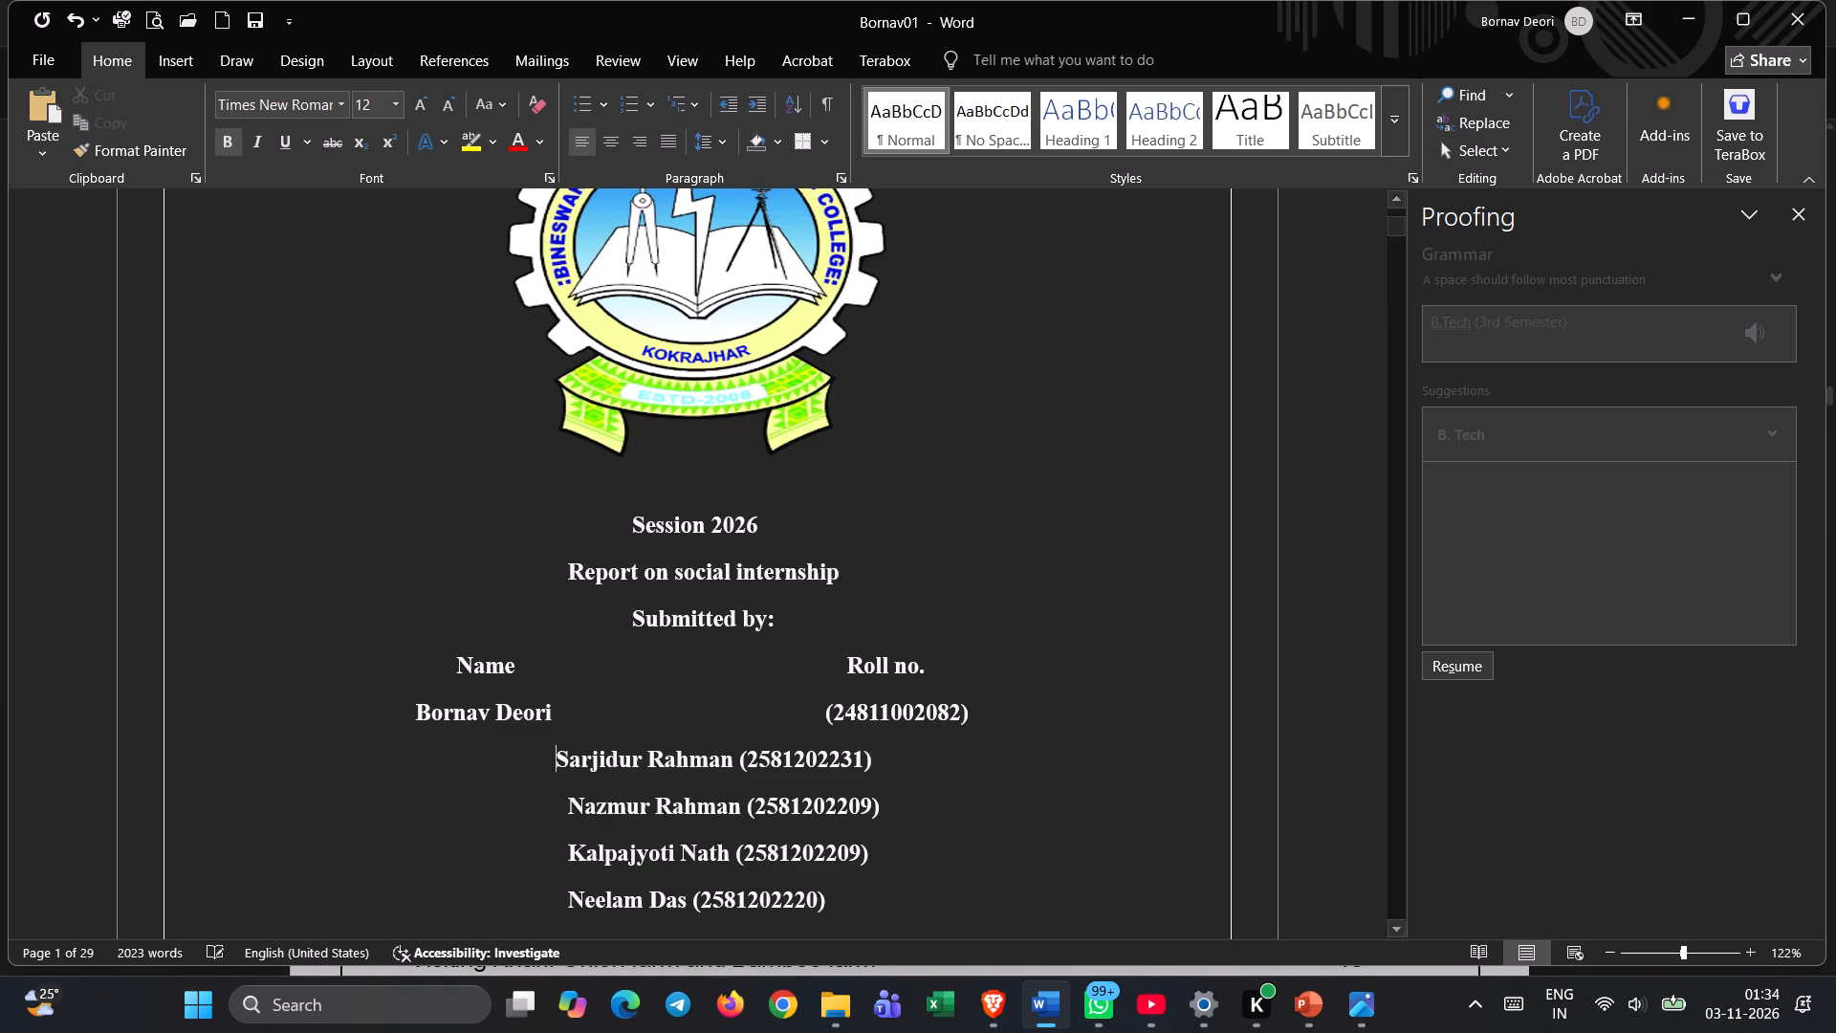
{"action": "key", "text": "BackSpace"}
{"action": "key", "text": "BackSpace"}
{"action": "key", "text": "BackSpace"}
{"action": "key", "text": "BackSpace"}
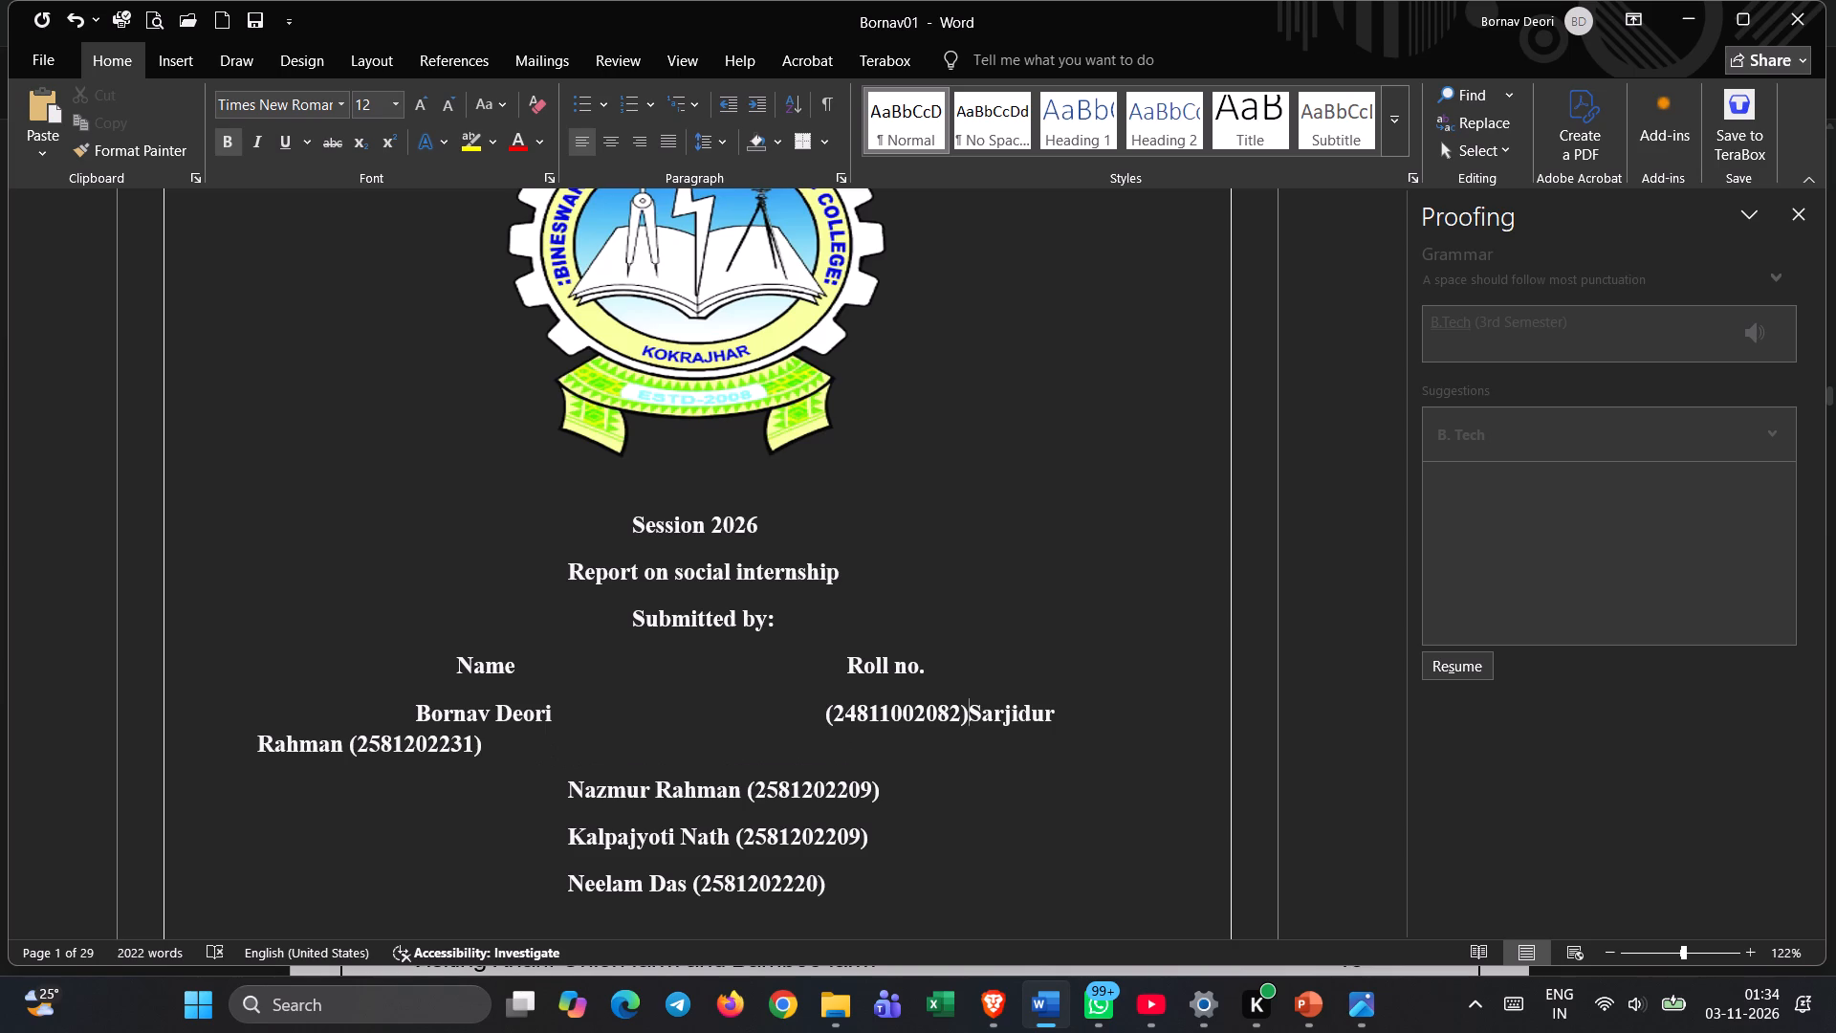
{"action": "key", "text": "Return"}
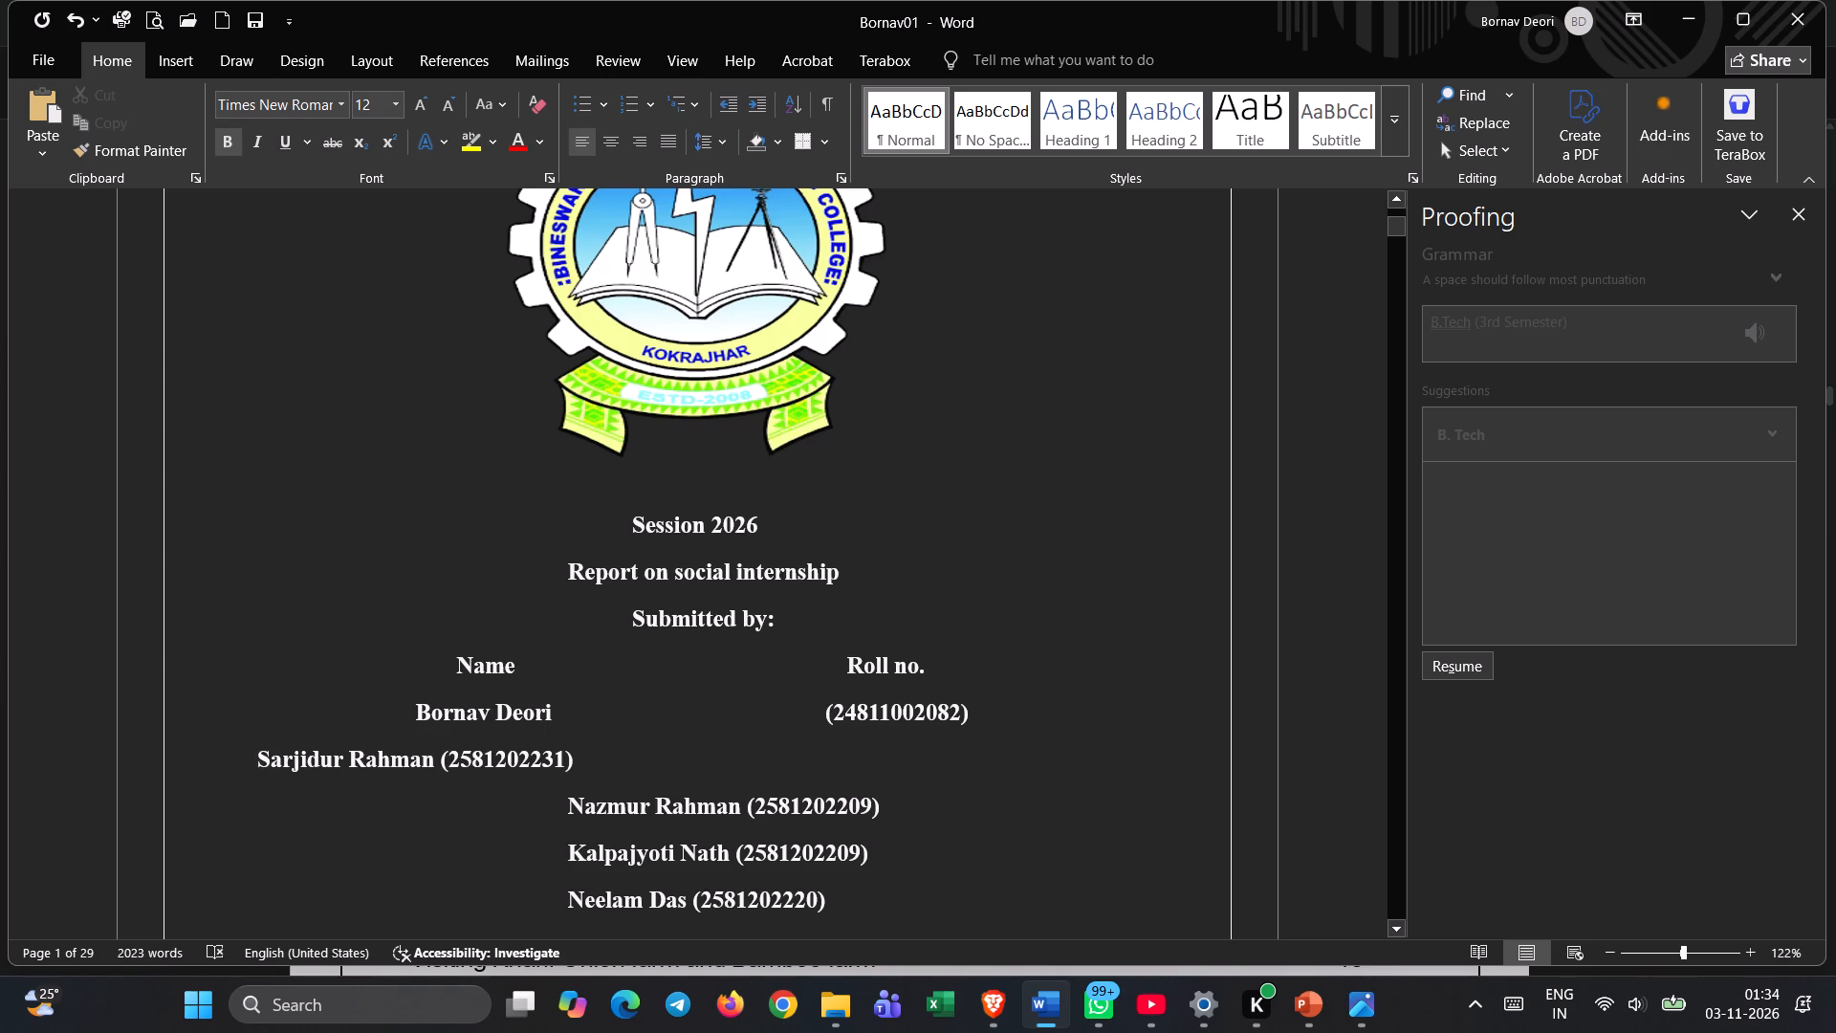
{"action": "key", "text": "Tab"}
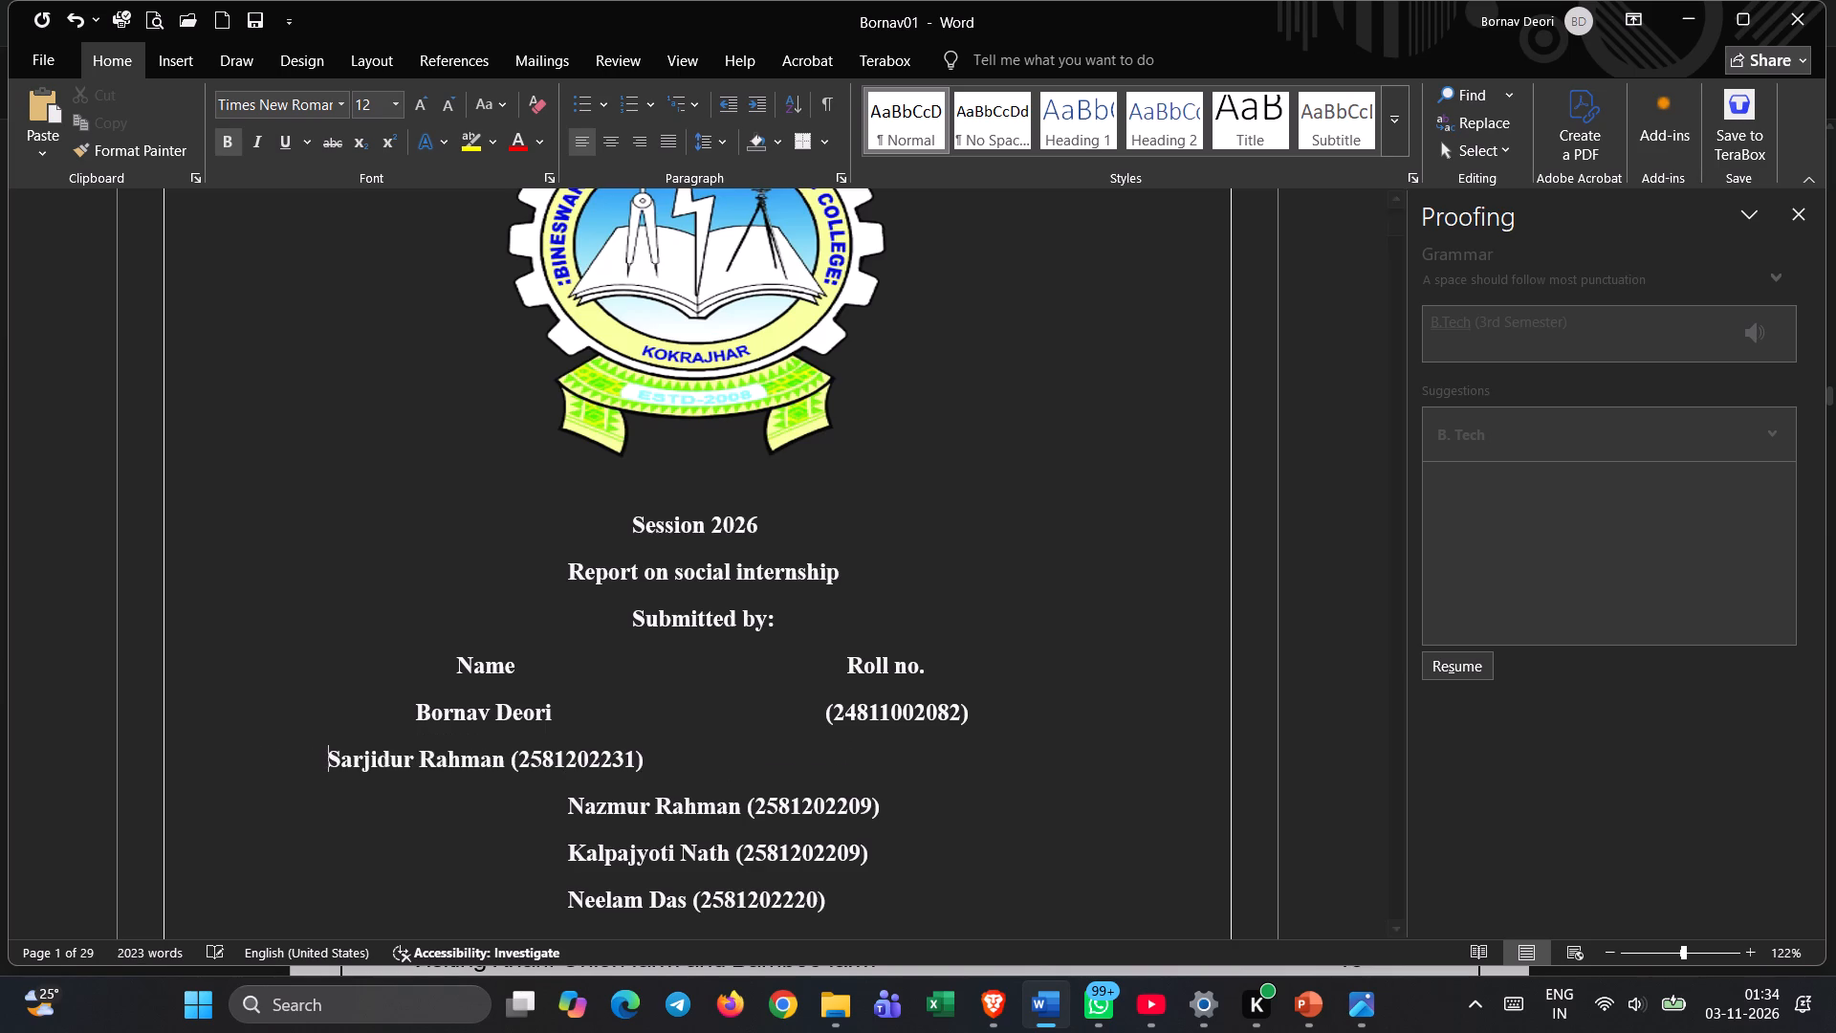
{"action": "key", "text": "Tab"}
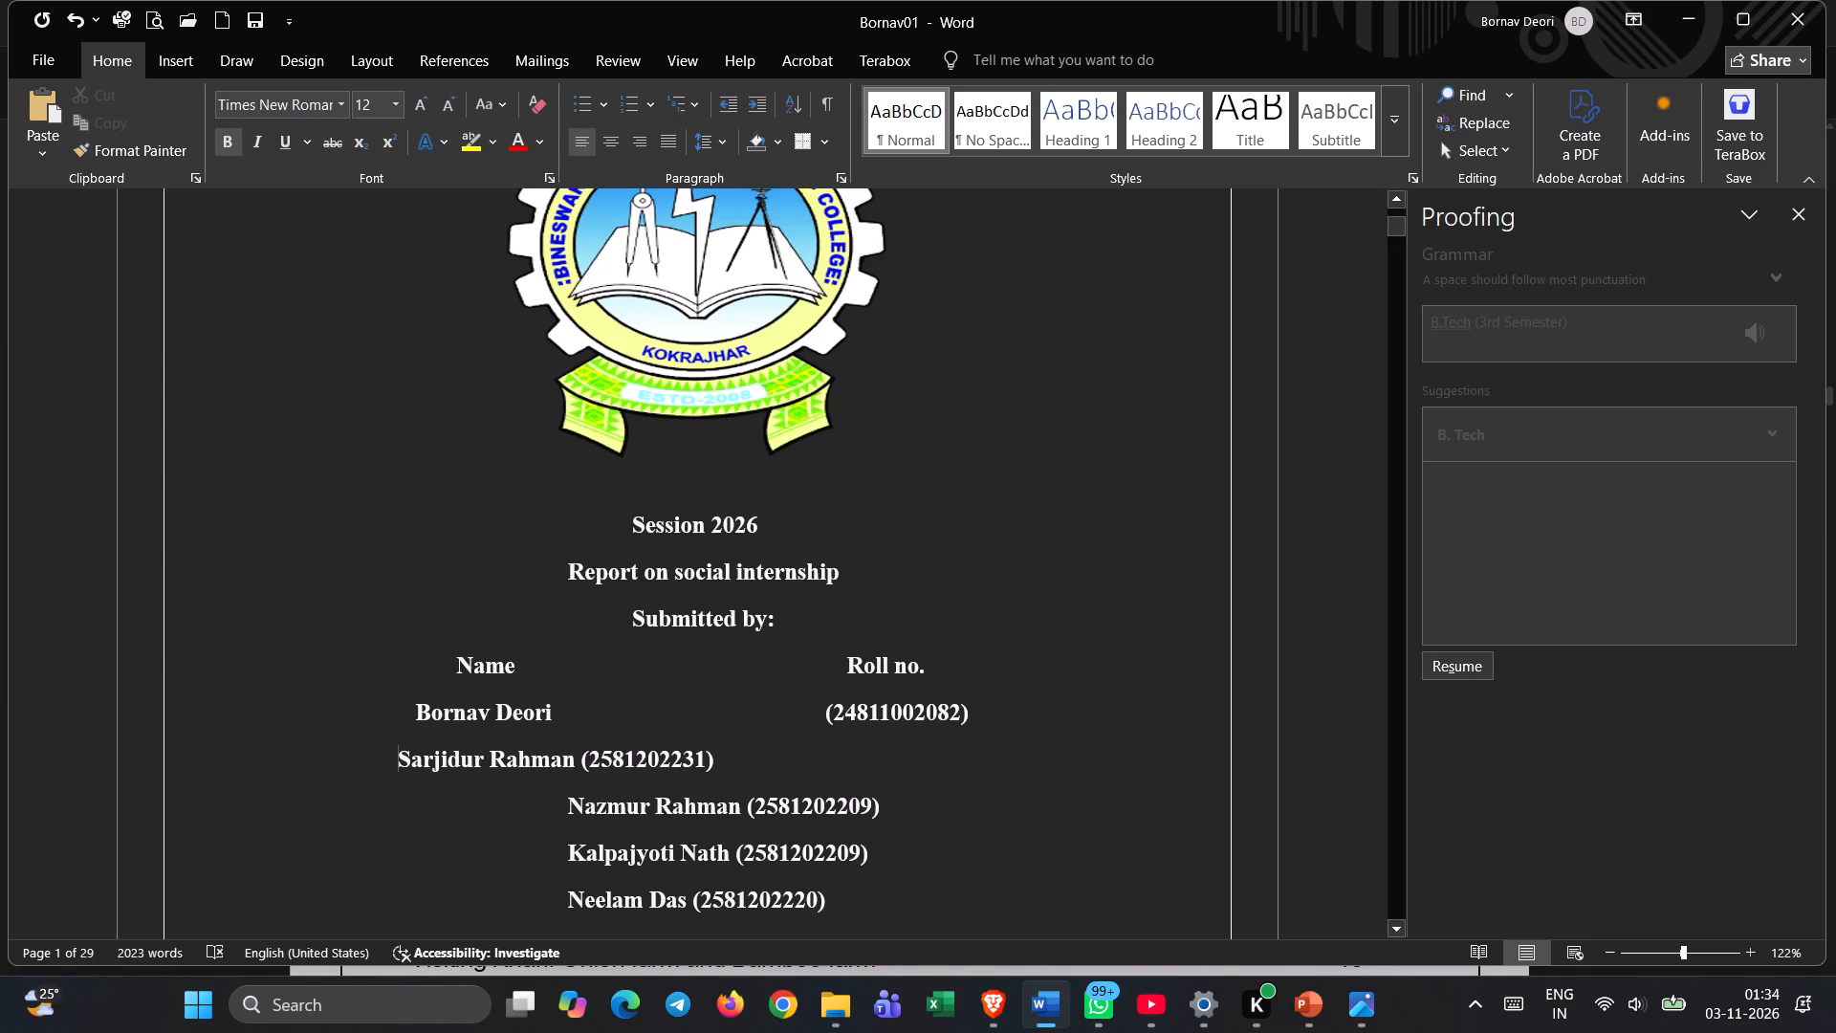
{"action": "key", "text": "space"}
{"action": "key", "text": "space"}
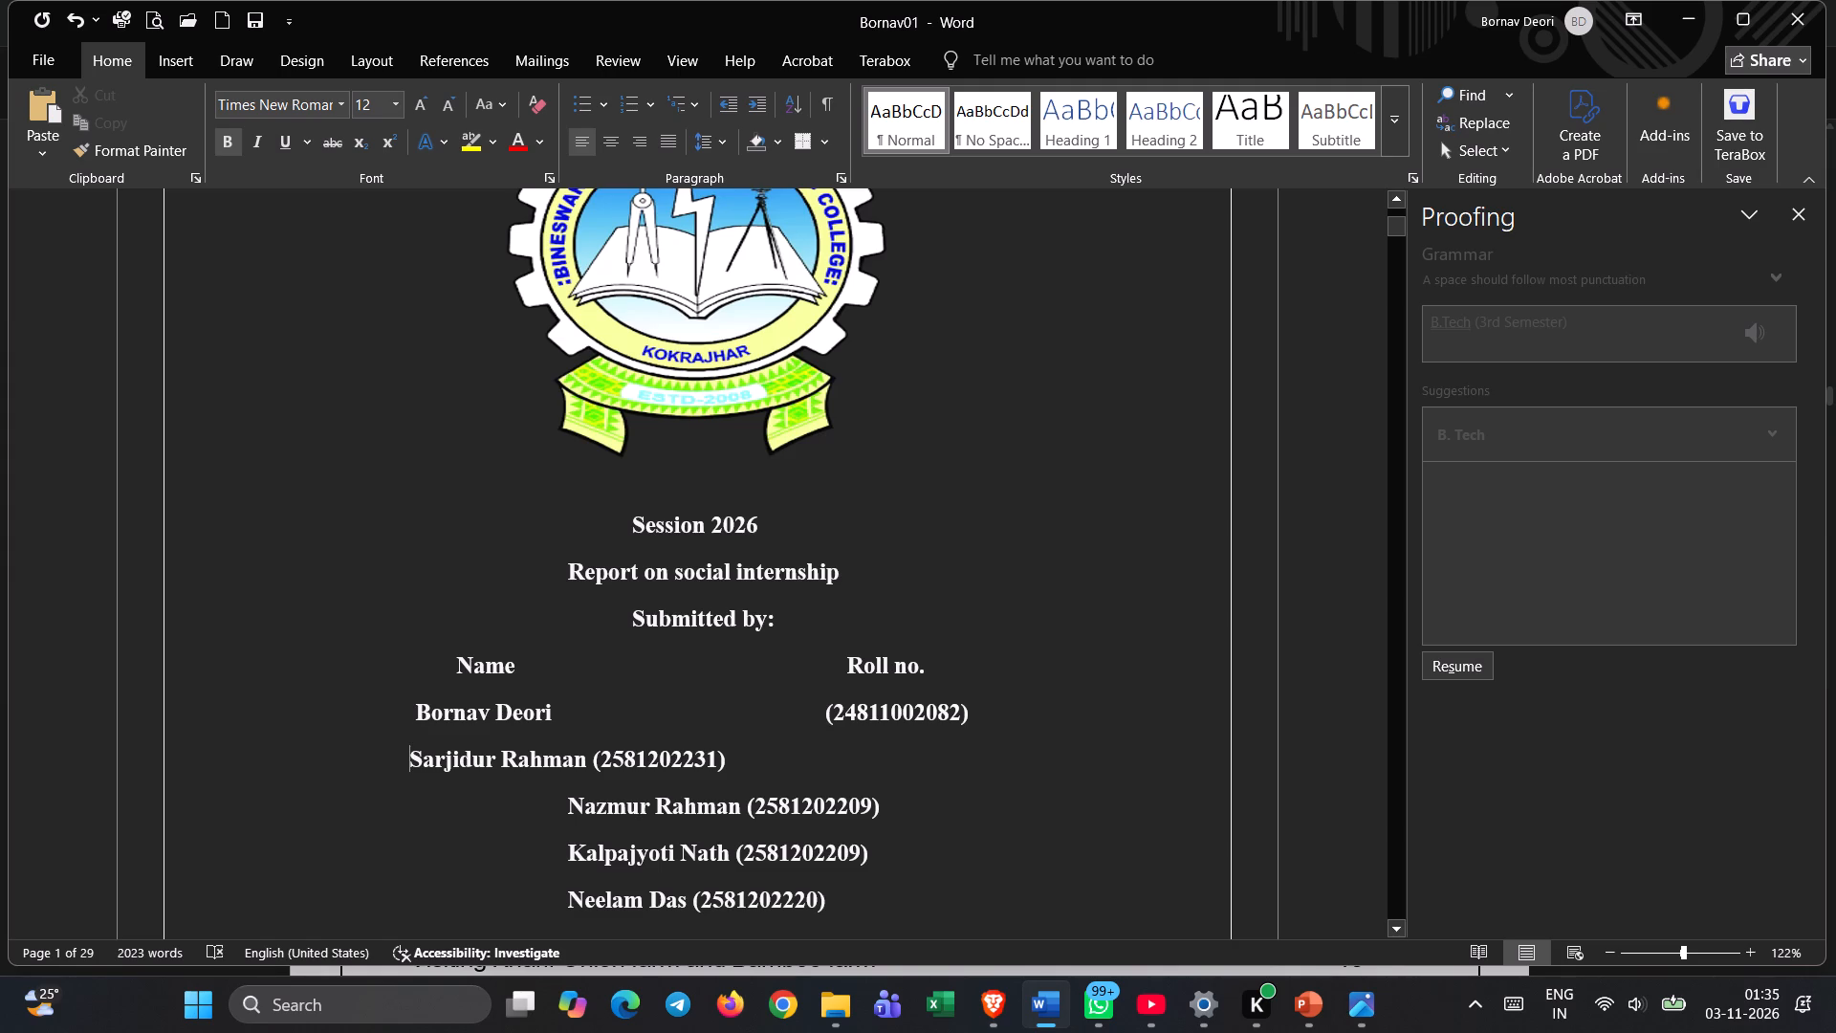
Separate the second student's name from the roll number with four tabs and a space, aligning it with the roll number above.
{"action": "left_click", "coordinate": [590, 763]}
{"action": "key", "text": "Tab"}
{"action": "key", "text": "Tab"}
{"action": "key", "text": "Tab"}
{"action": "key", "text": "Tab"}
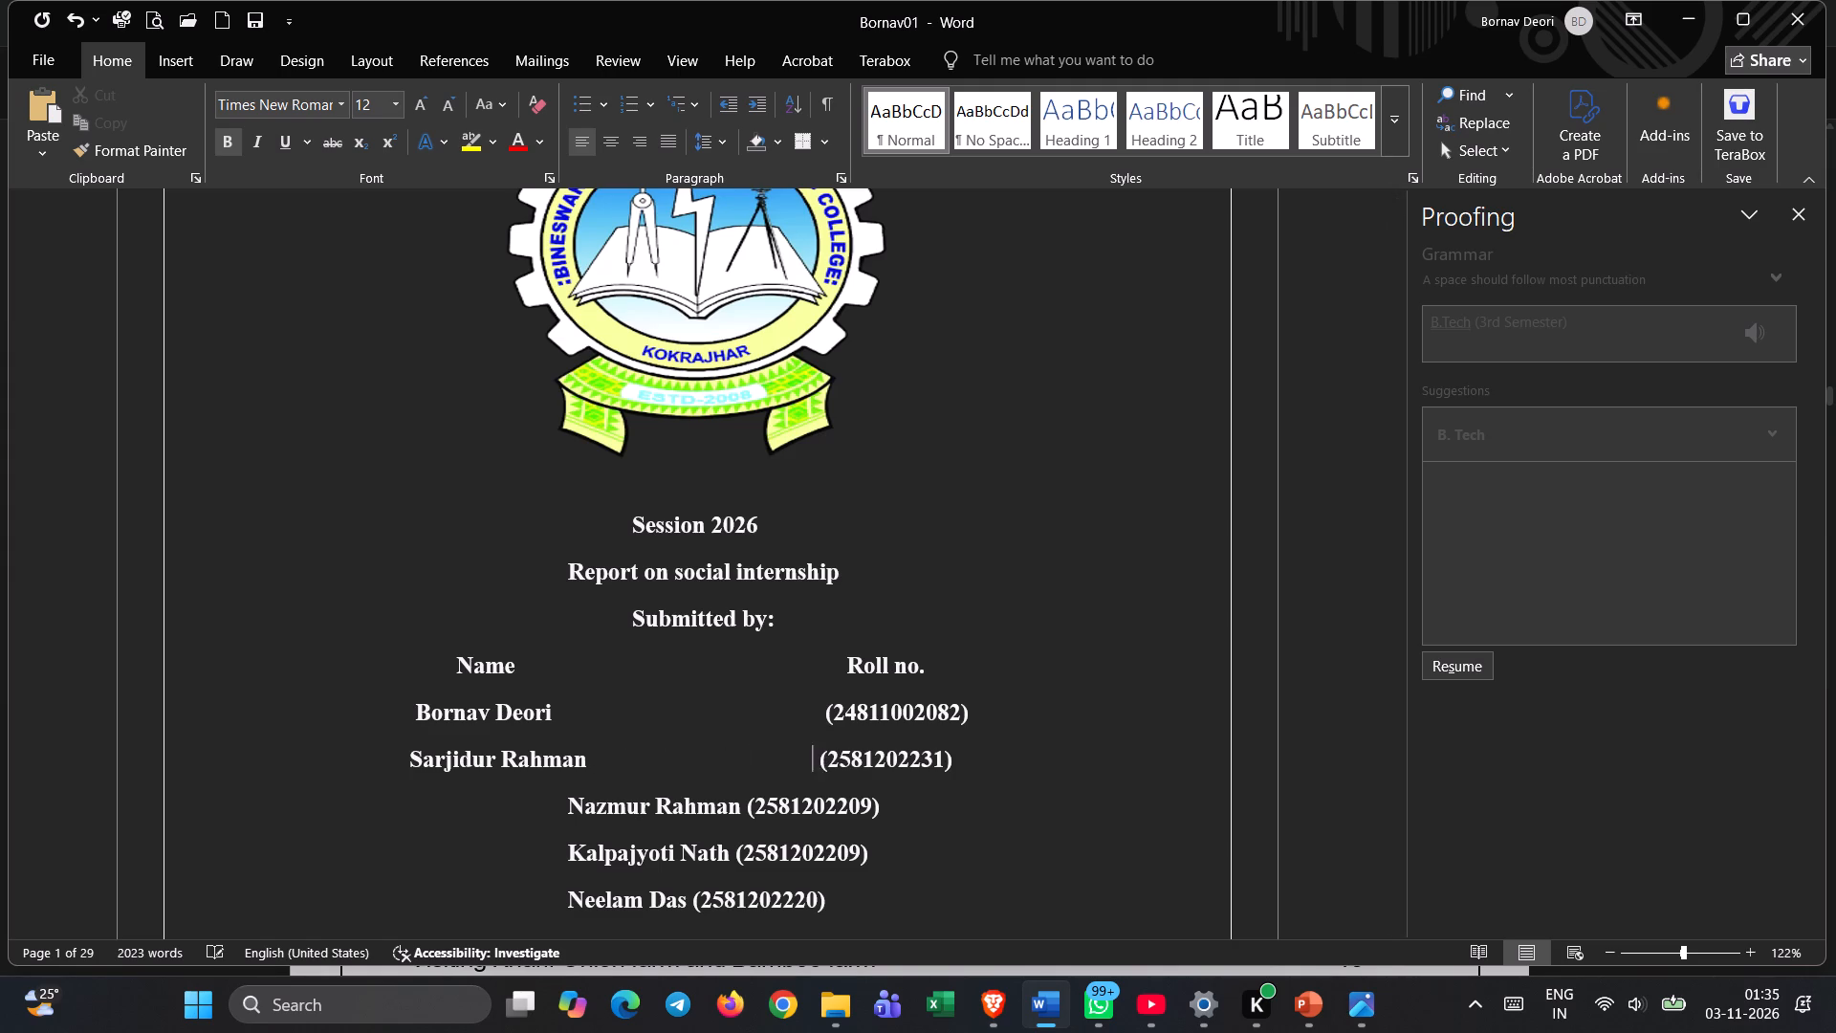
{"action": "key", "text": "Tab"}
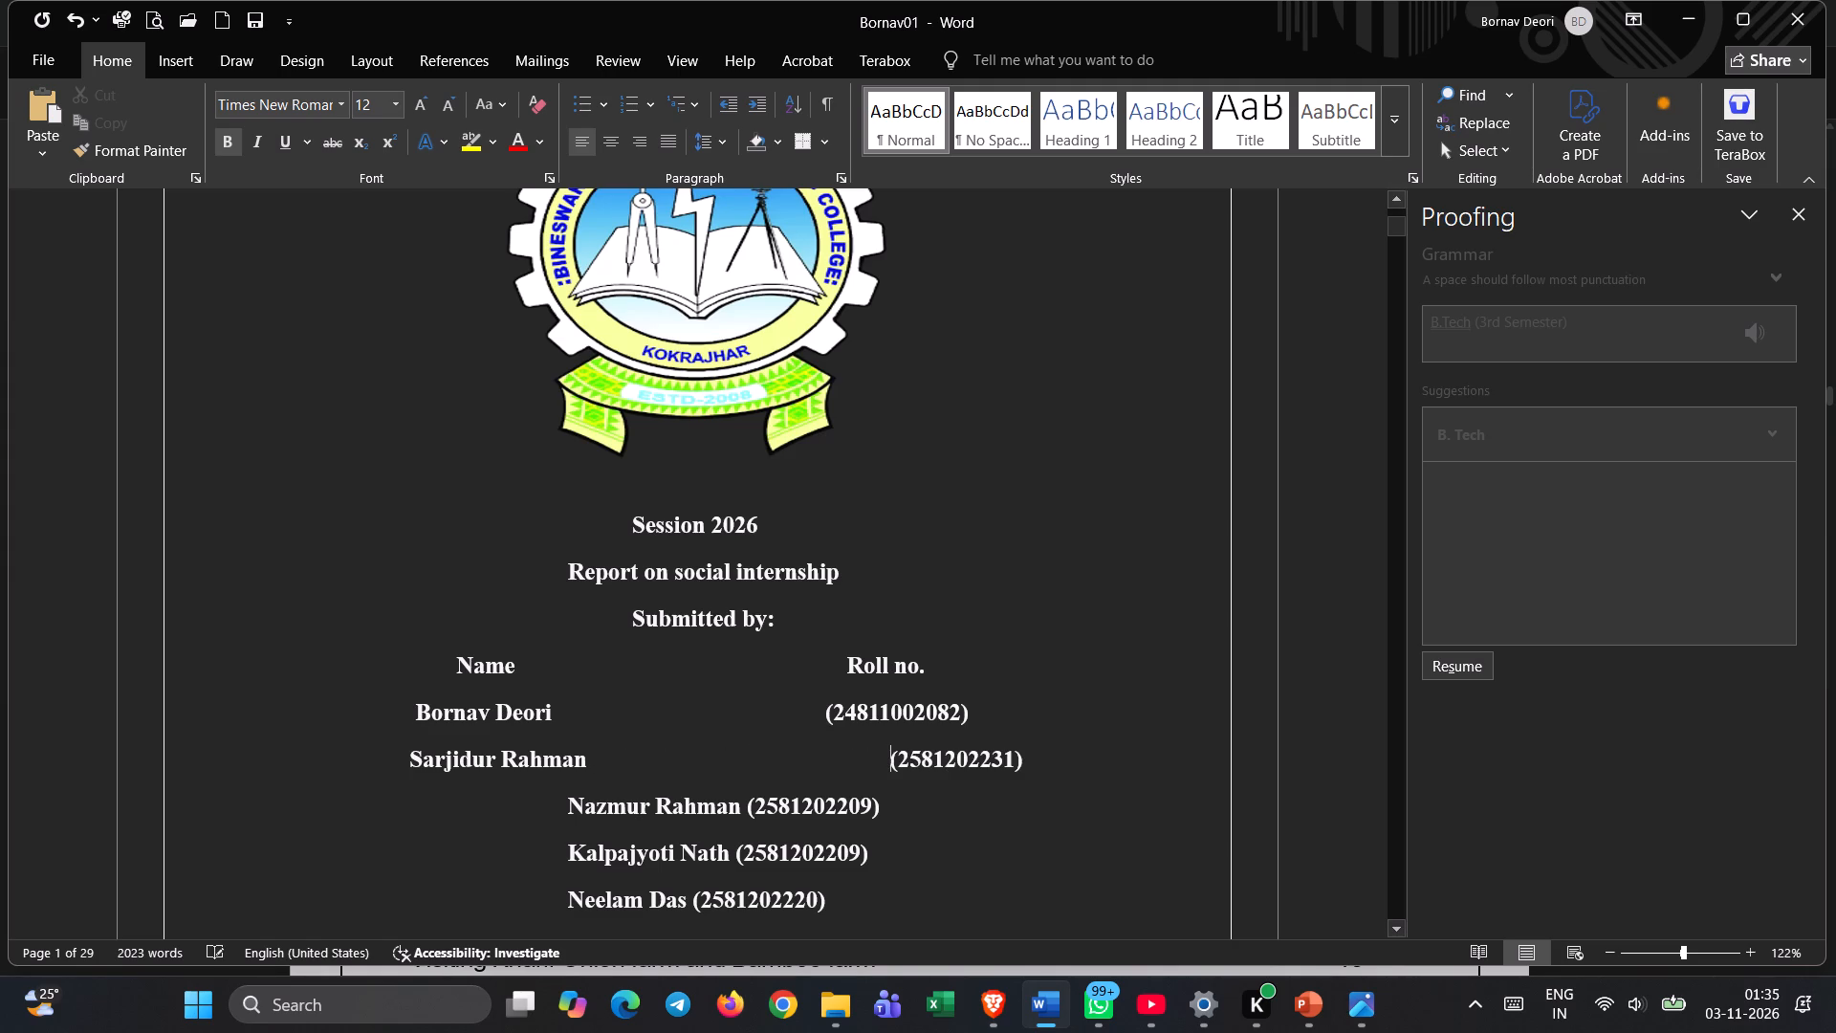
{"action": "key", "text": "BackSpace"}
{"action": "key", "text": "space"}
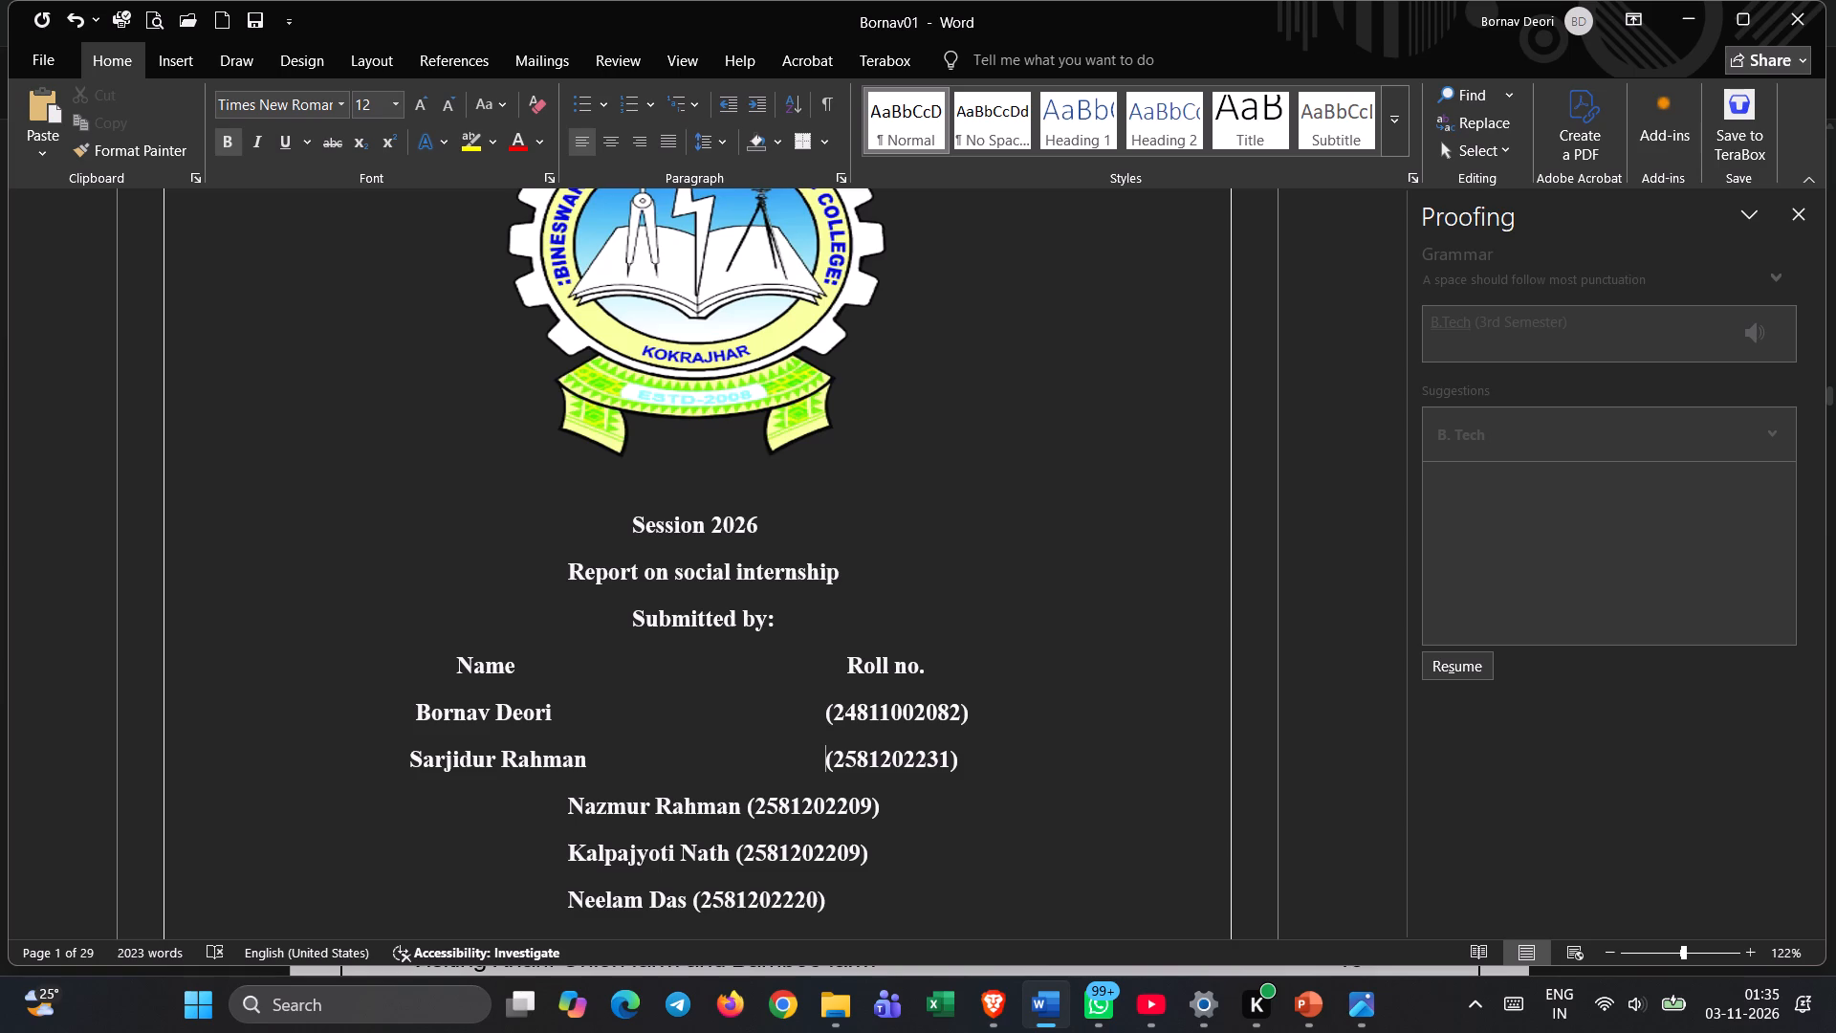
Separate the third student's name from the roll number with two tabs.
{"action": "key", "text": "Down"}
{"action": "key", "text": "Left"}
{"action": "key", "text": "Left"}
{"action": "key", "text": "Left"}
{"action": "key", "text": "Left"}
{"action": "key", "text": "Left"}
{"action": "key", "text": "Left"}
{"action": "key", "text": "Left"}
{"action": "key", "text": "Tab"}
{"action": "key", "text": "Tab"}
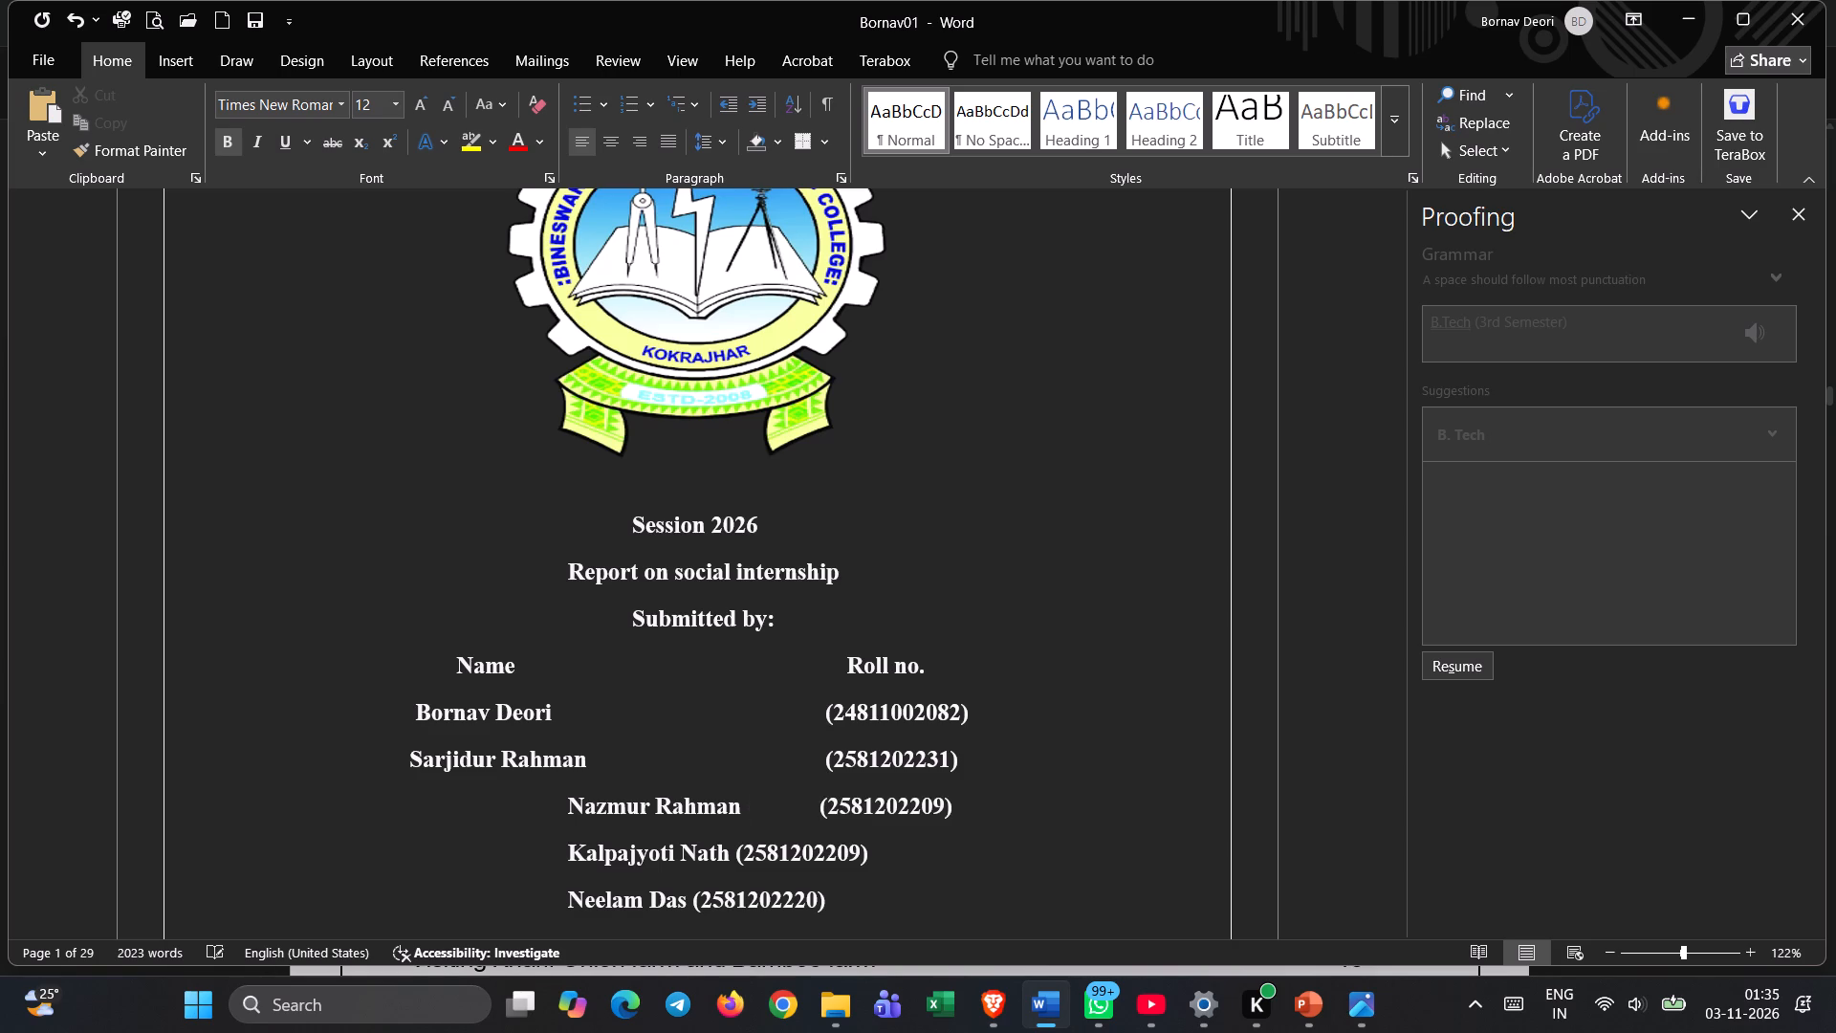
Add one space before the third student's roll number, aligning it with the roll numbers above.
{"action": "key", "text": "space"}
{"action": "key", "text": "space"}
{"action": "key", "text": "BackSpace"}
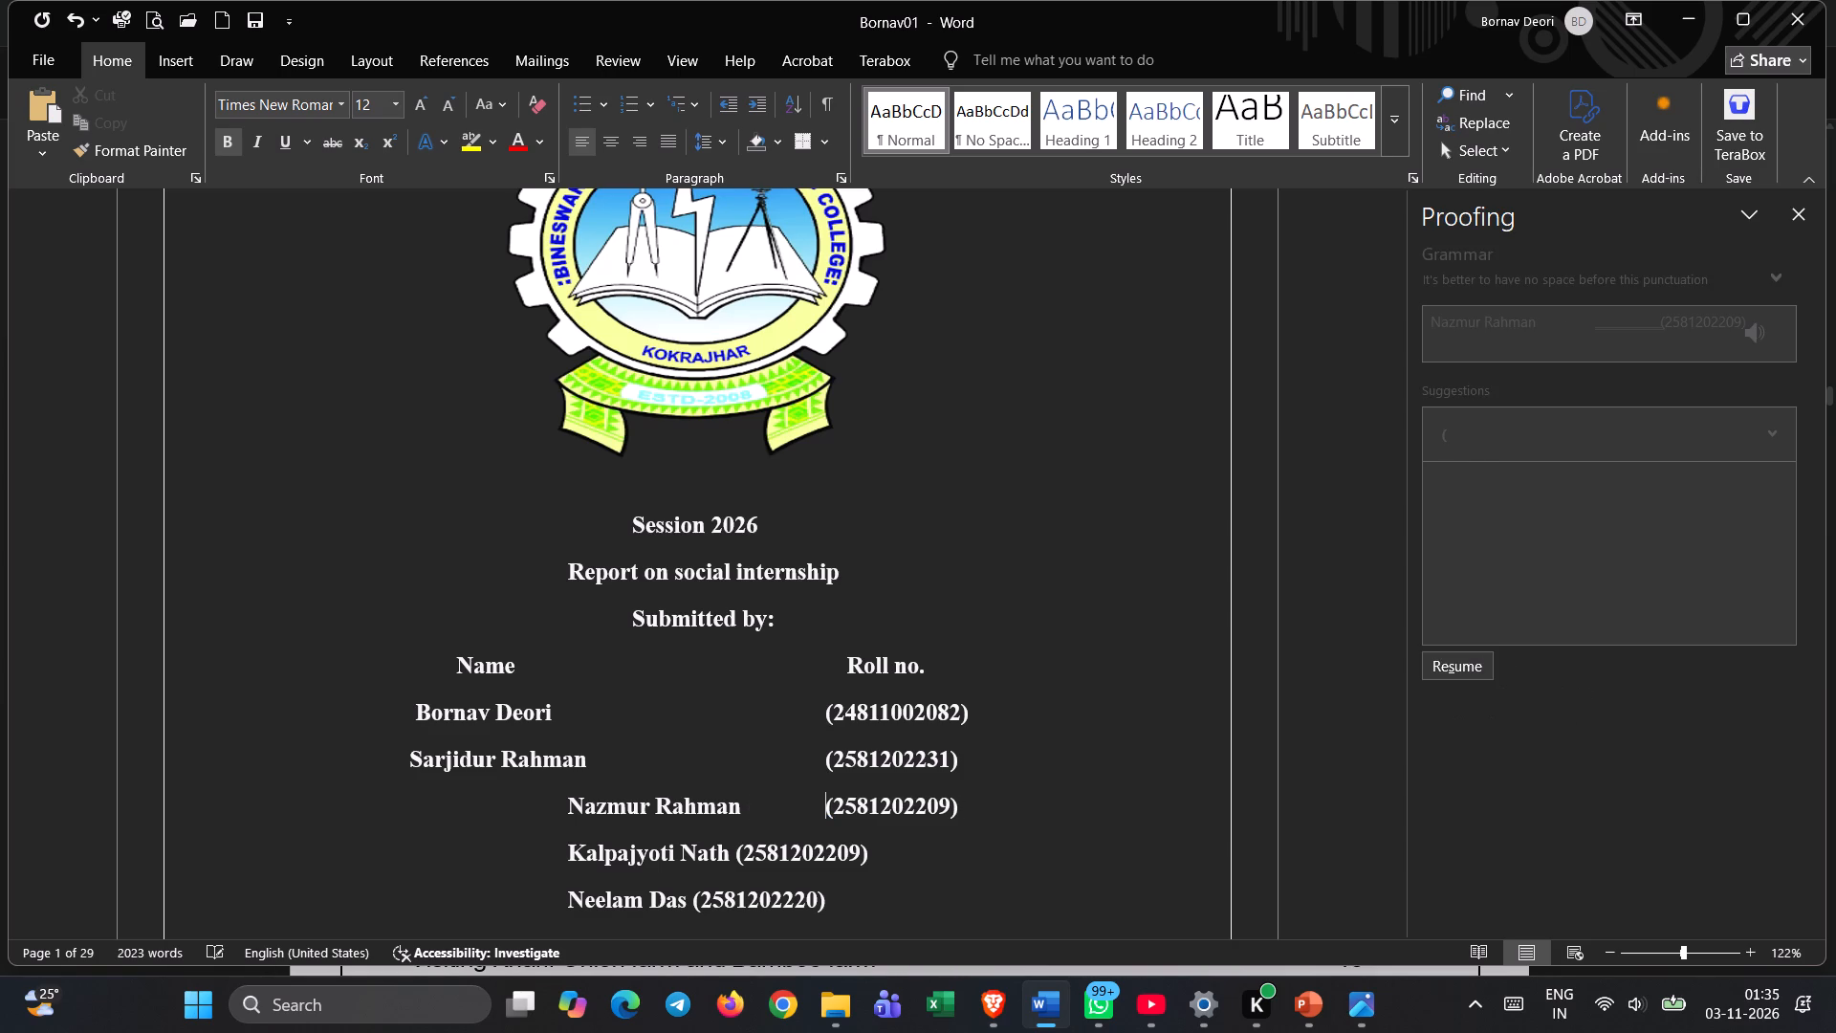
Replace the third student's leading blank space with two tabs and two spaces, keeping the name on its own line under "Name".
{"action": "key", "text": "Left"}
{"action": "key", "text": "Left"}
{"action": "key", "text": "Left"}
{"action": "key", "text": "Left"}
{"action": "key", "text": "Left"}
{"action": "key", "text": "Left"}
{"action": "key", "text": "Left"}
{"action": "key", "text": "Left"}
{"action": "key", "text": "Left"}
{"action": "key", "text": "Left"}
{"action": "key", "text": "Left"}
{"action": "key", "text": "Left"}
{"action": "key", "text": "Left"}
{"action": "key", "text": "Left"}
{"action": "key", "text": "Left"}
{"action": "key", "text": "Left"}
{"action": "key", "text": "Left"}
{"action": "key", "text": "BackSpace"}
{"action": "key", "text": "BackSpace"}
{"action": "key", "text": "BackSpace"}
{"action": "key", "text": "BackSpace"}
{"action": "key", "text": "BackSpace"}
{"action": "key", "text": "BackSpace"}
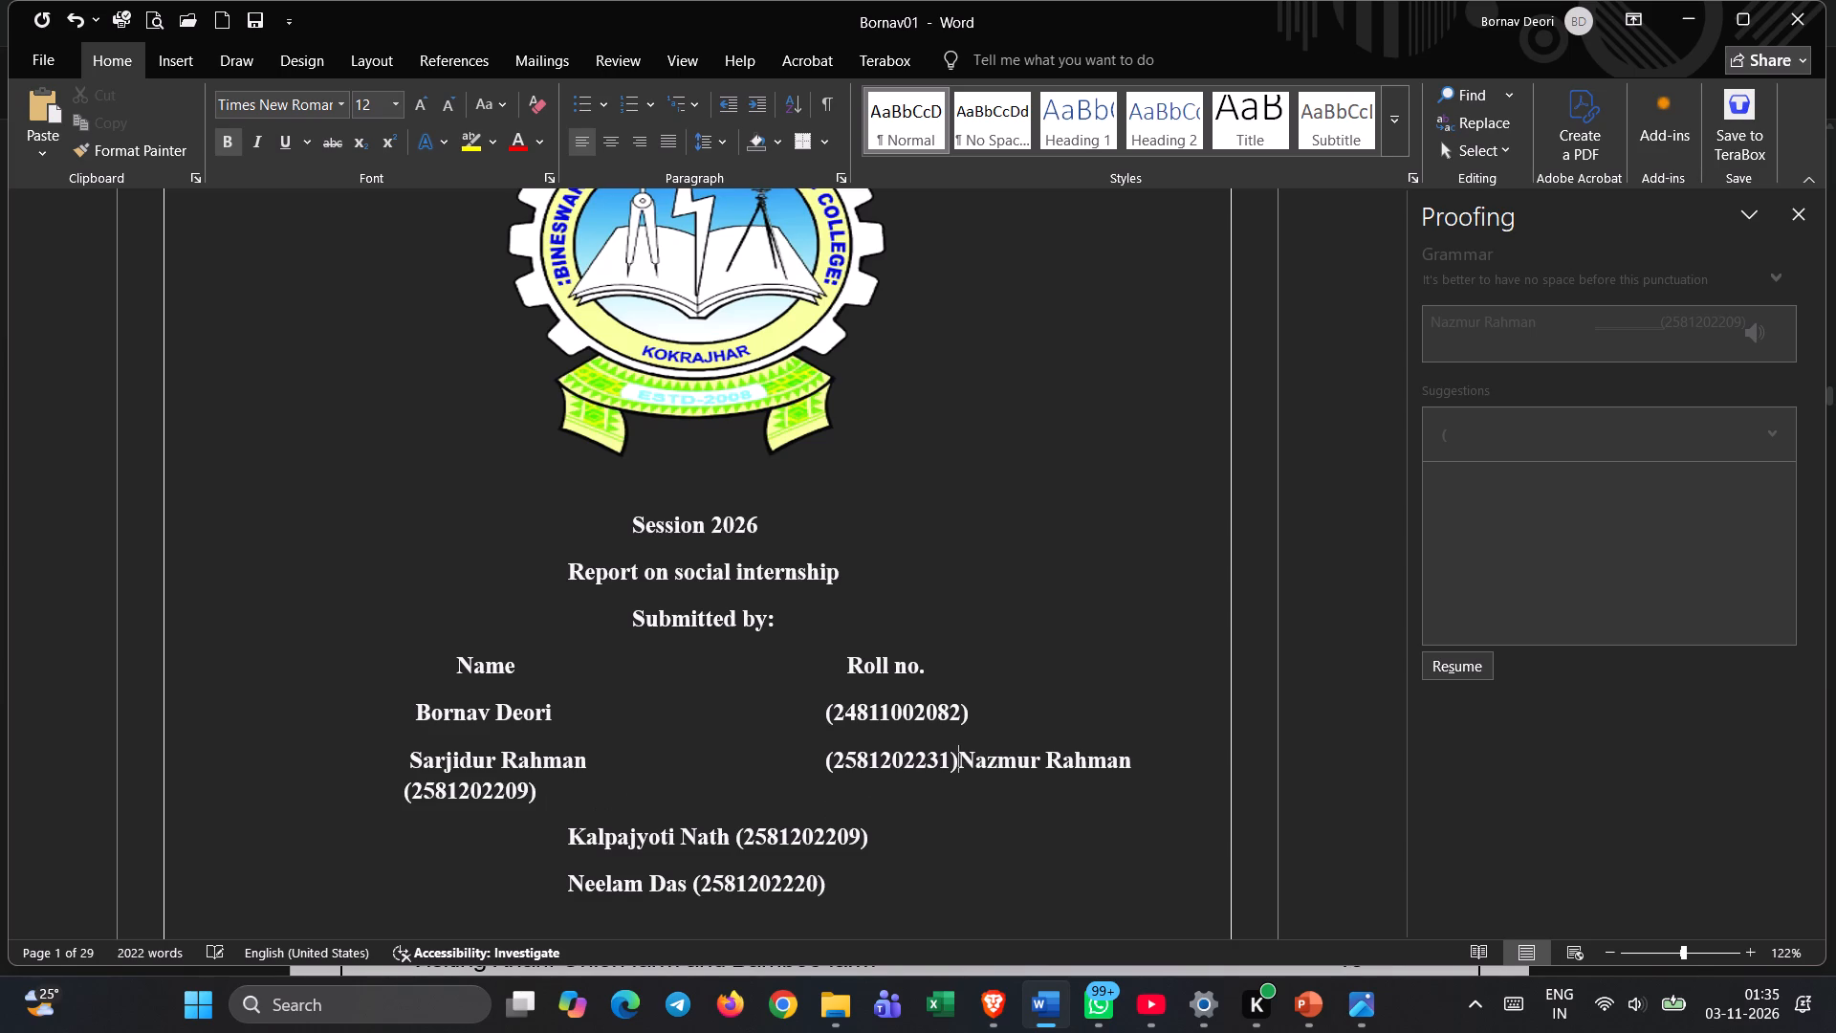
{"action": "key", "text": "Return"}
{"action": "key", "text": "Tab"}
{"action": "key", "text": "Tab"}
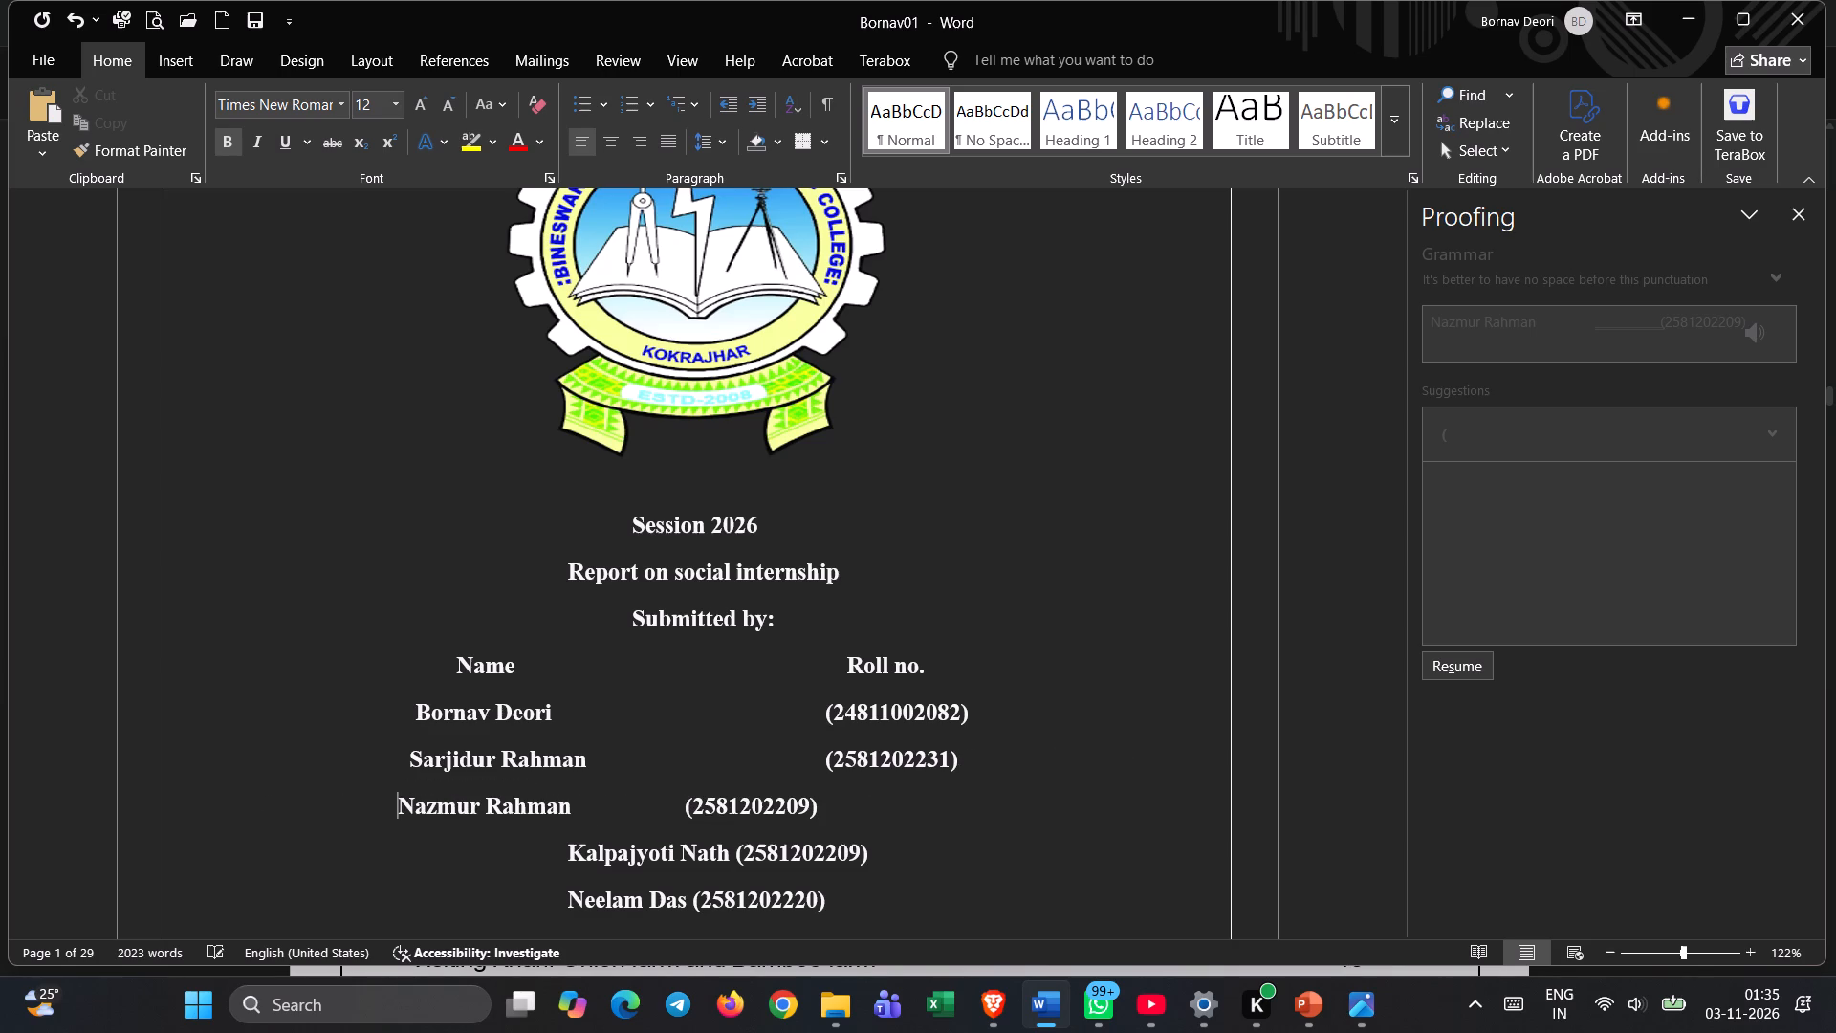
{"action": "key", "text": "space"}
{"action": "key", "text": "space"}
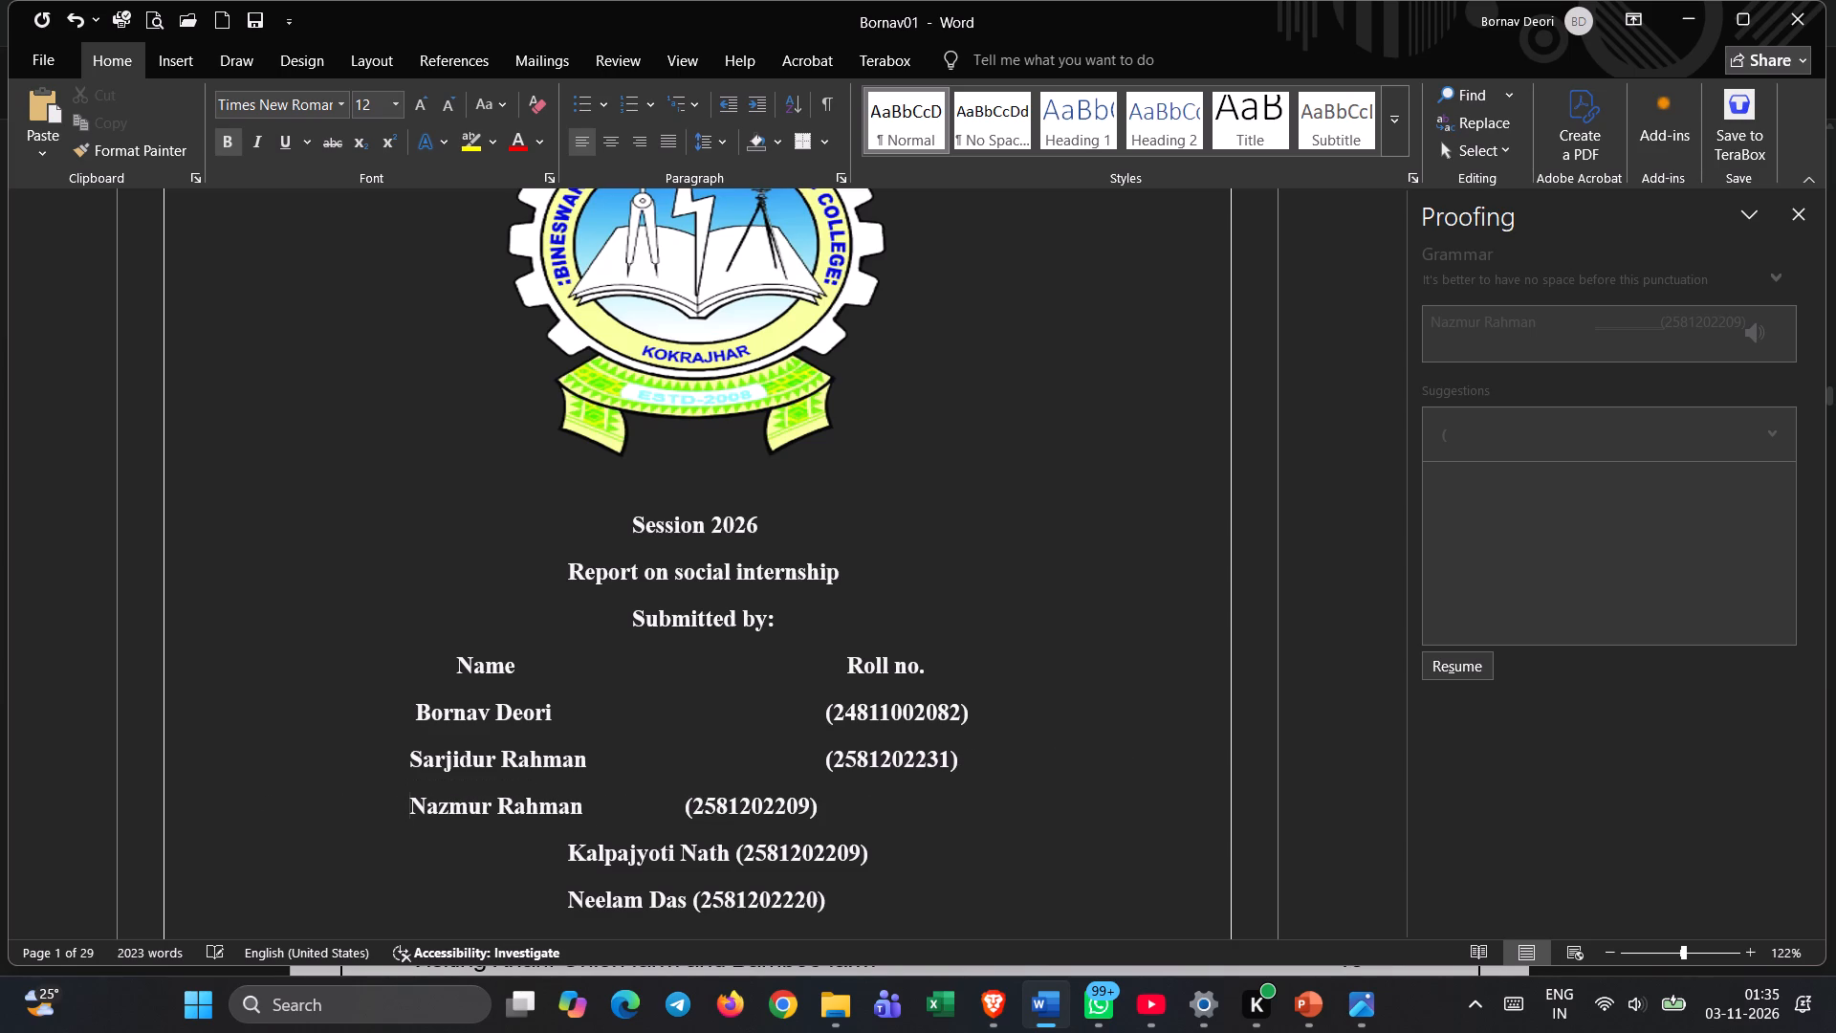
Add one more leading space before the second and third students' names, aligning both with the first student's name.
{"action": "key", "text": "Up"}
{"action": "key", "text": "Up"}
{"action": "key", "text": "Down"}
{"action": "key", "text": "space"}
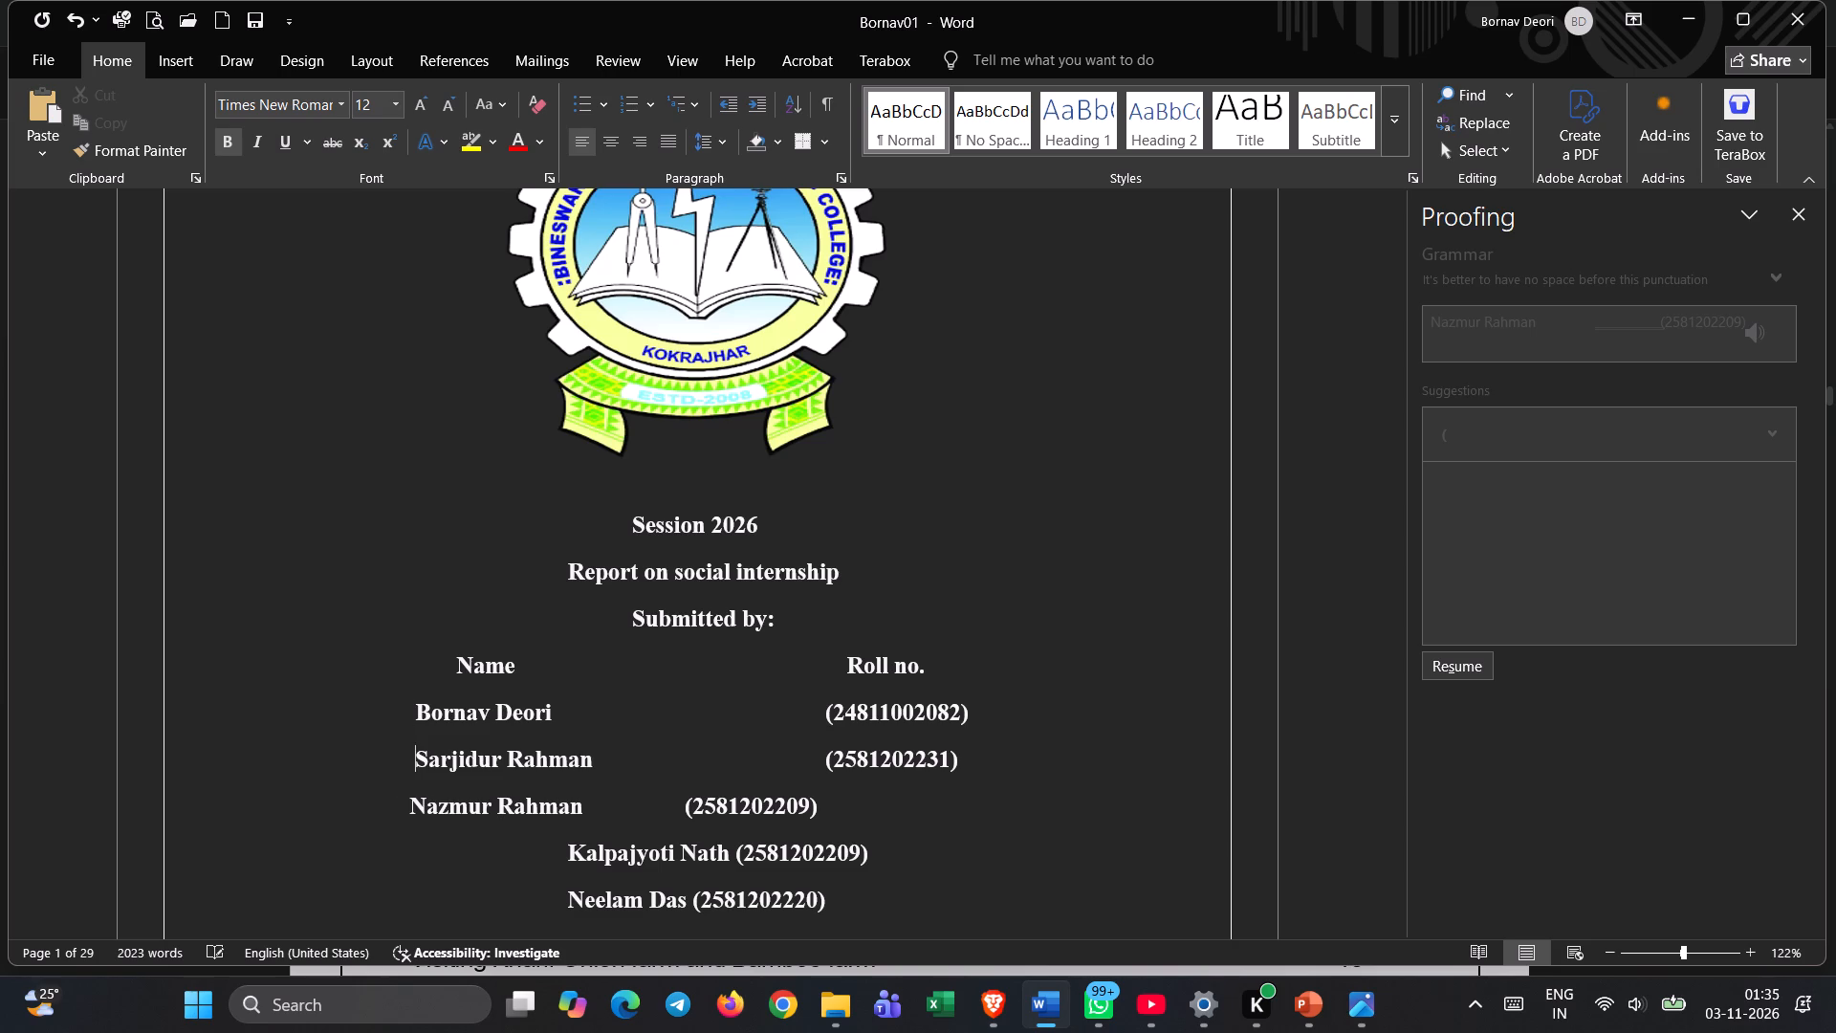
{"action": "key", "text": "Down"}
{"action": "key", "text": "space"}
Insert two more tabs after the third student's name, bringing the roll number back in line under "Roll no.".
{"action": "key", "text": "Right"}
{"action": "key", "text": "Right"}
{"action": "key", "text": "Right"}
{"action": "key", "text": "Right"}
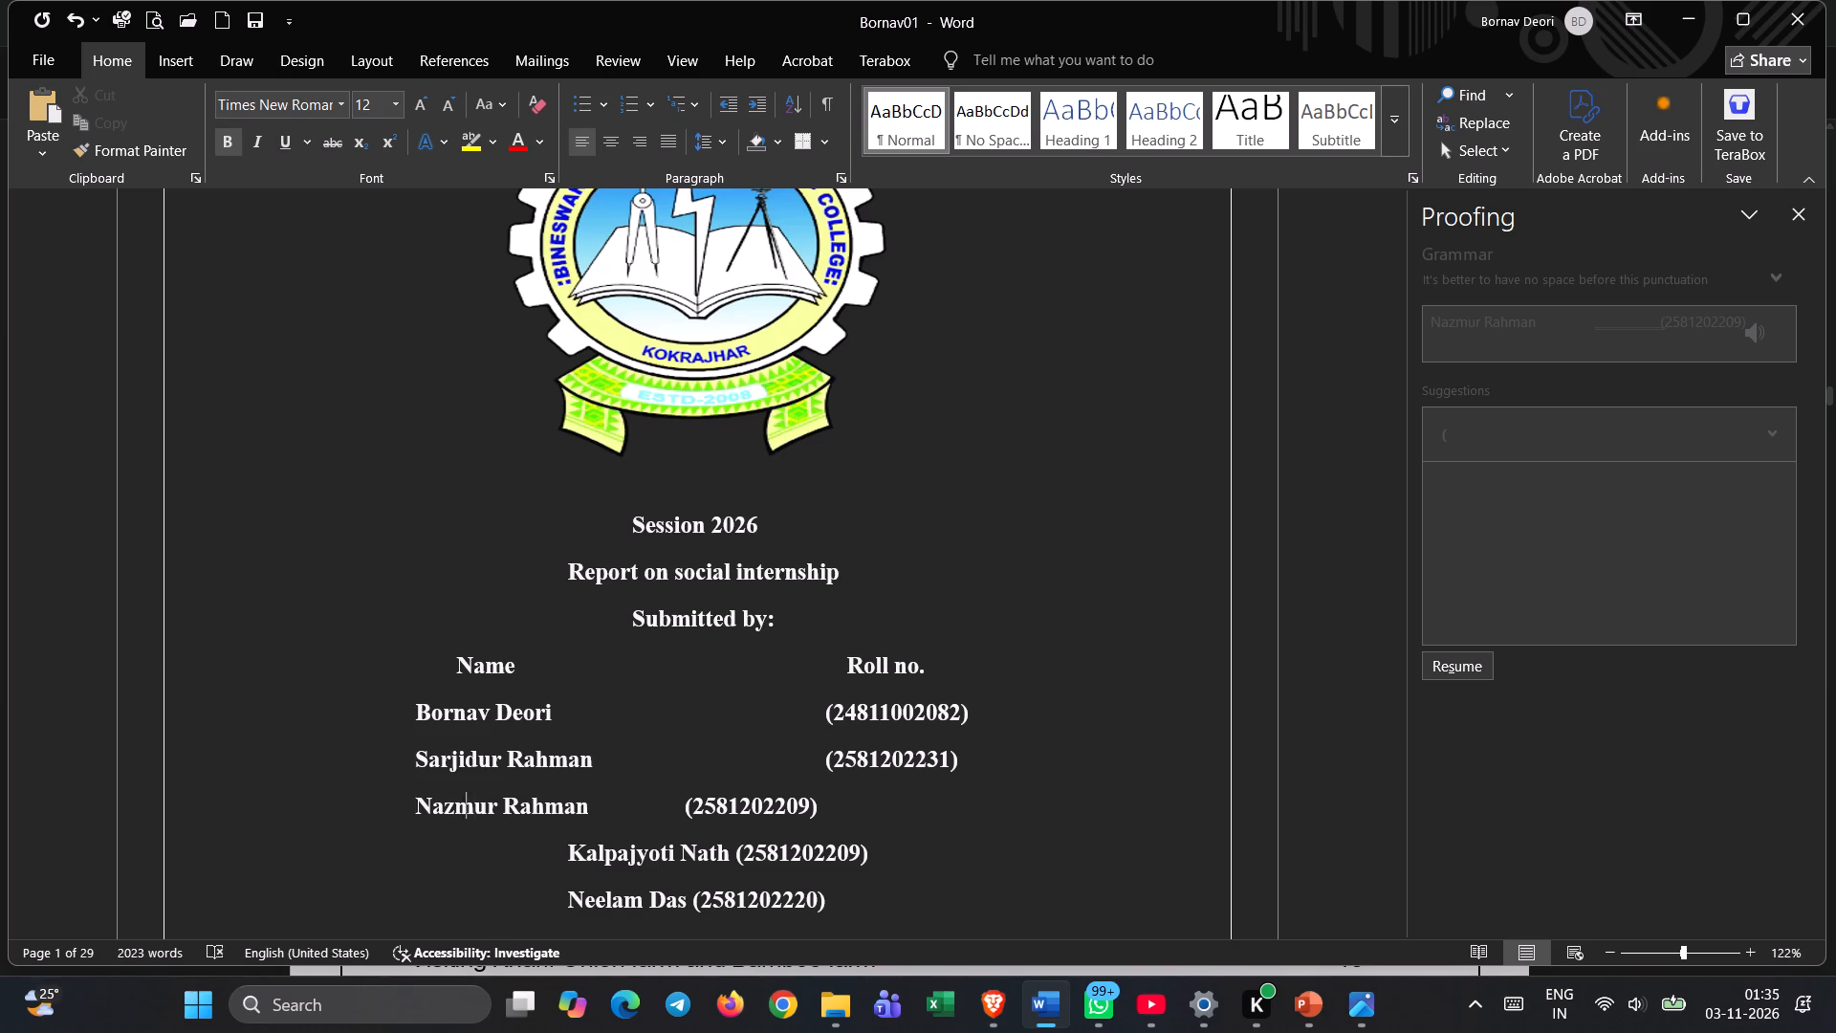
{"action": "key", "text": "Right"}
{"action": "key", "text": "Right"}
{"action": "key", "text": "Right"}
{"action": "key", "text": "Right"}
{"action": "key", "text": "Right"}
{"action": "key", "text": "Right"}
{"action": "key", "text": "Right"}
{"action": "key", "text": "Right"}
{"action": "key", "text": "Right"}
{"action": "key", "text": "Tab"}
{"action": "key", "text": "Tab"}
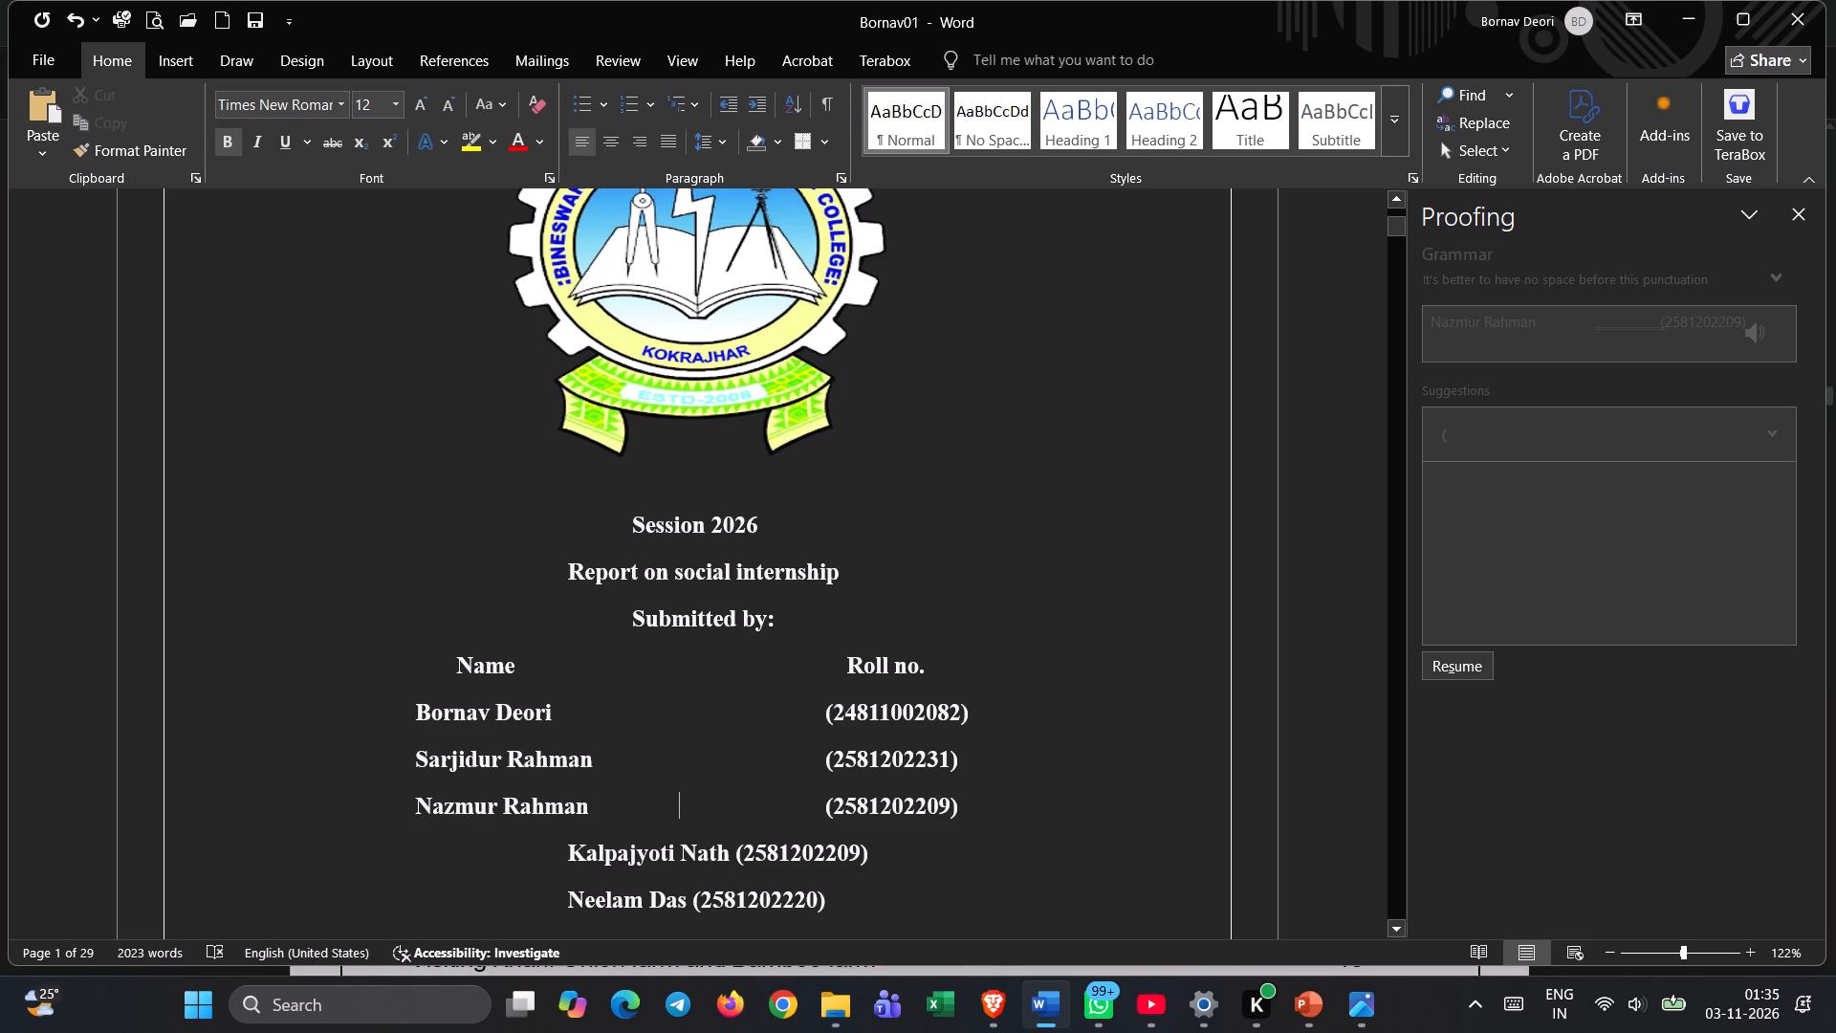
Replace the fourth student's leading blank space with two tabs and three spaces, keeping the name on its own line under "Name".
{"action": "left_click", "coordinate": [550, 844]}
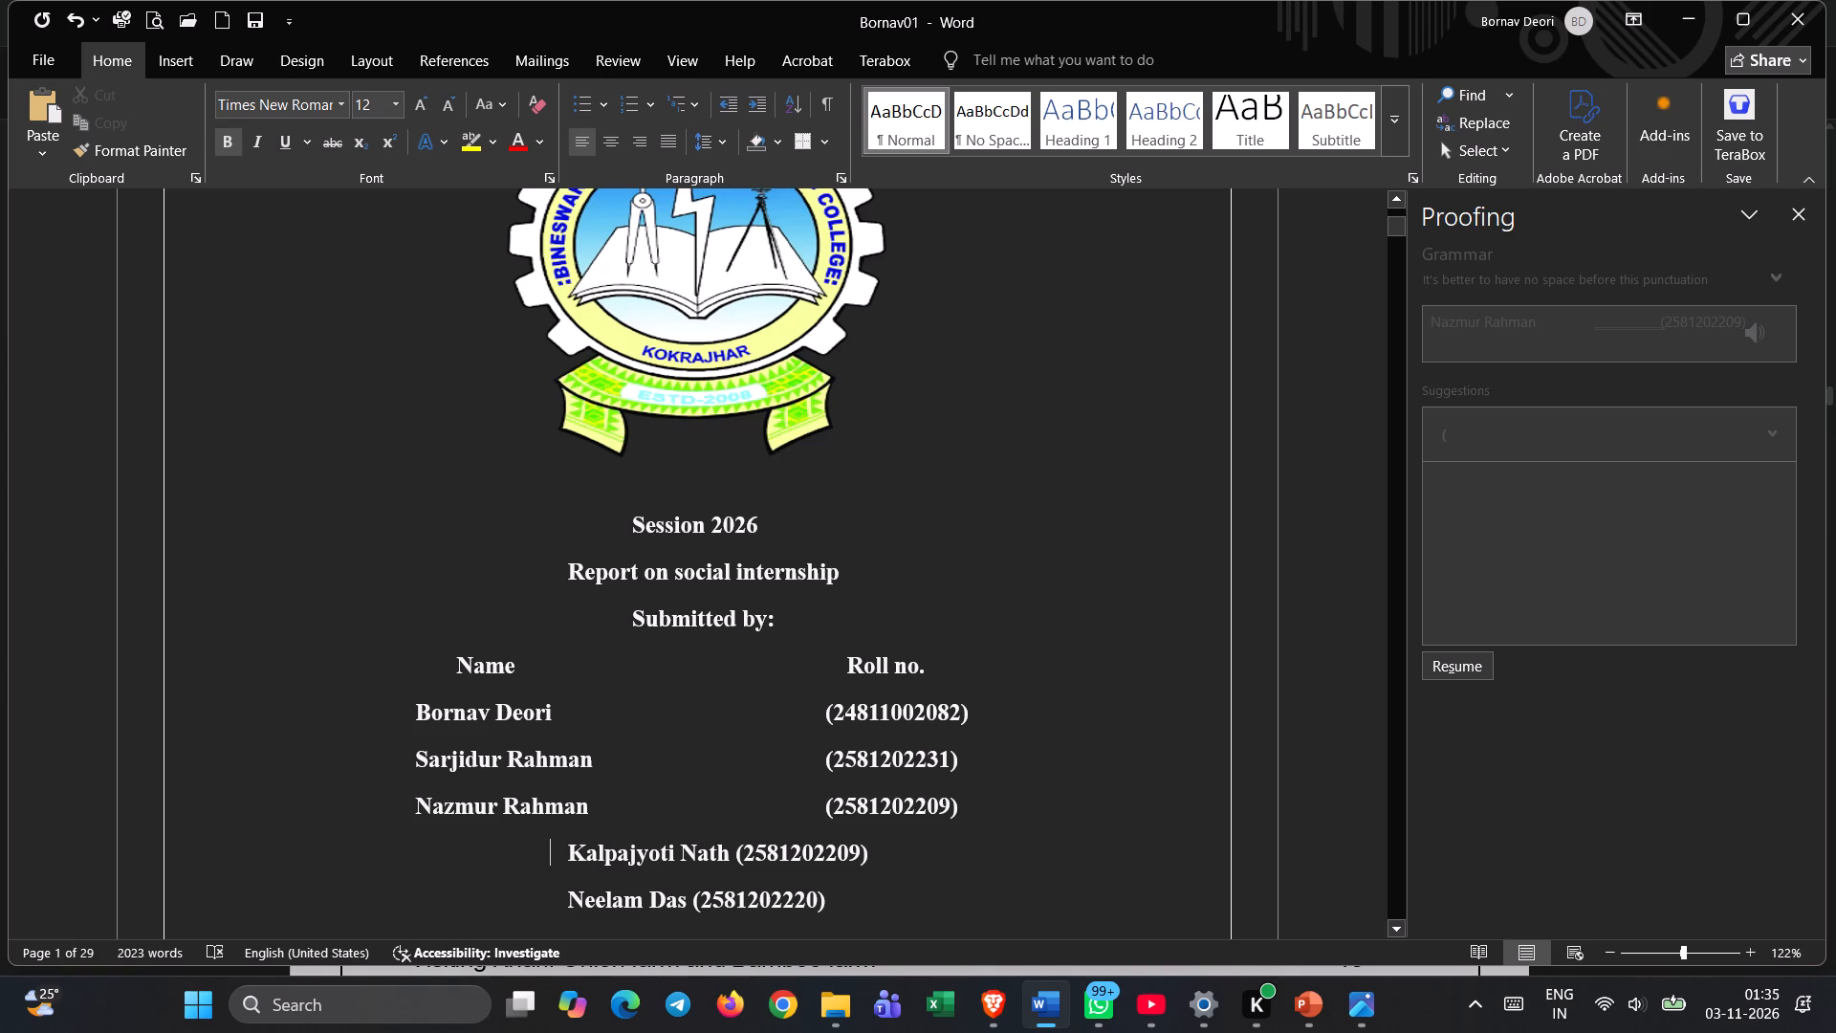
{"action": "left_click", "coordinate": [560, 851]}
{"action": "left_click", "coordinate": [567, 855]}
{"action": "key", "text": "BackSpace"}
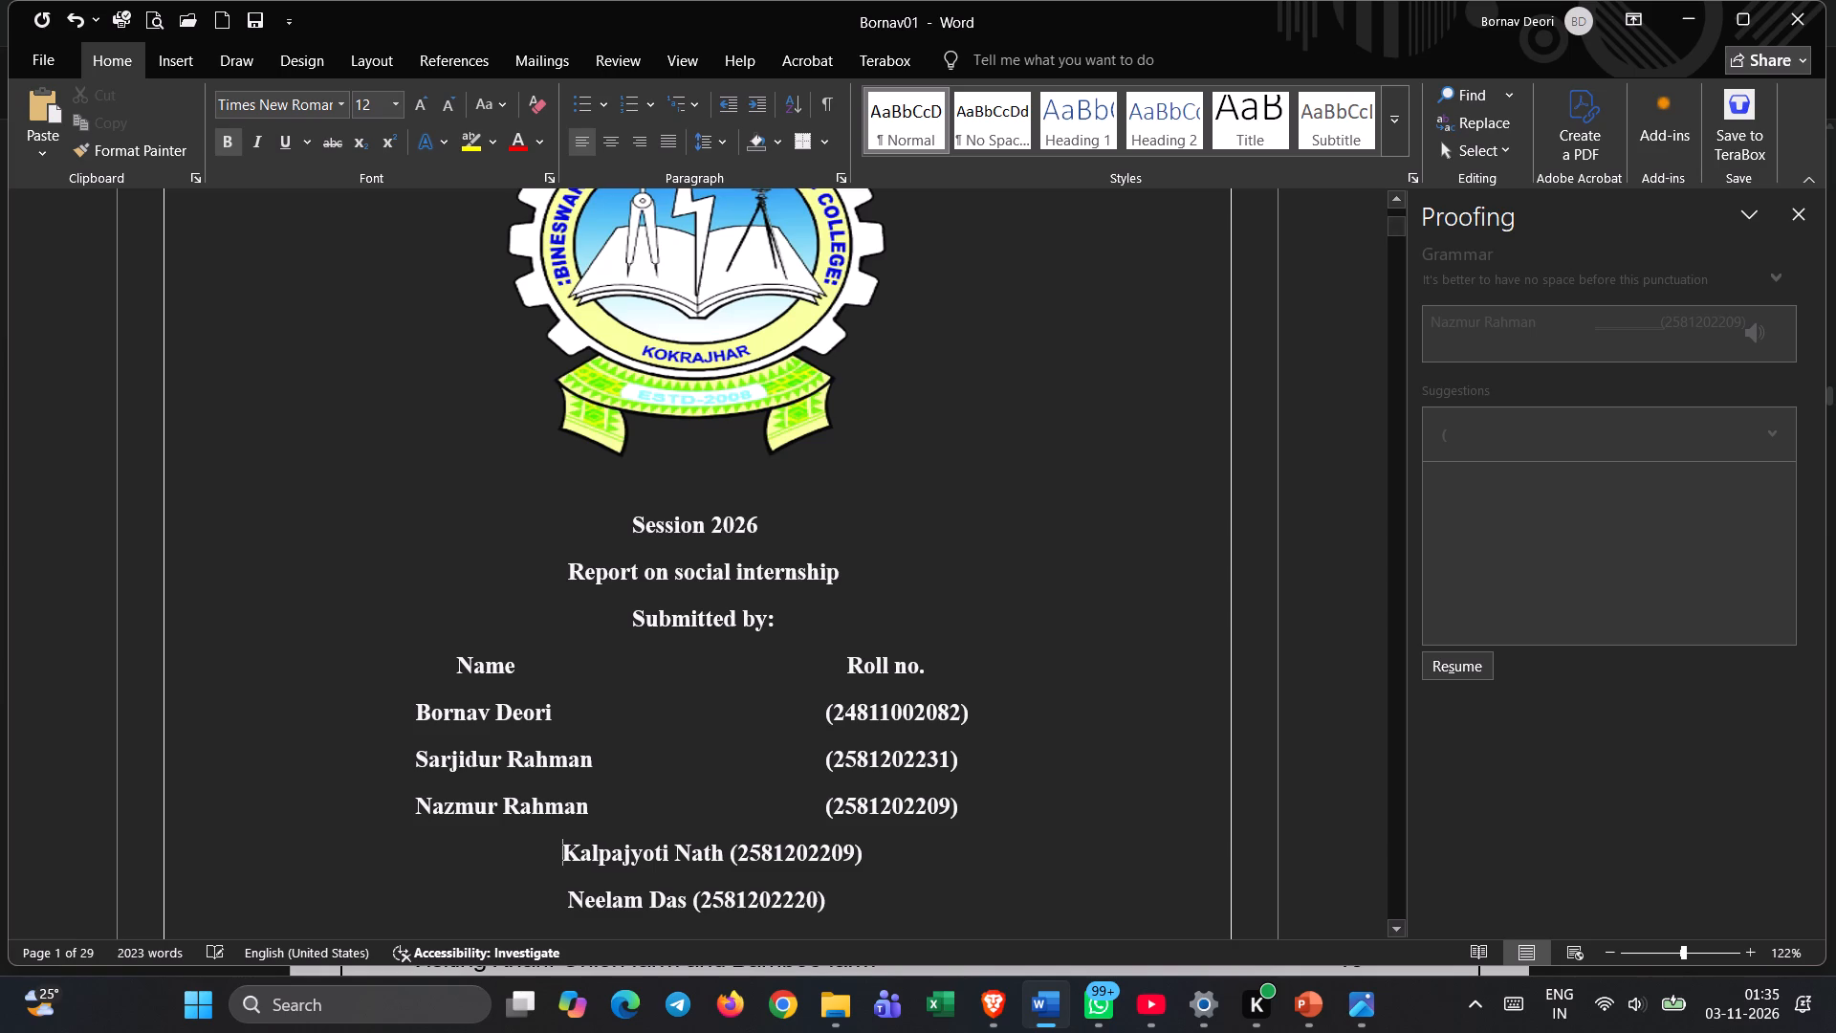
{"action": "key", "text": "BackSpace"}
{"action": "key", "text": "BackSpace"}
{"action": "key", "text": "BackSpace"}
{"action": "key", "text": "BackSpace"}
{"action": "key", "text": "BackSpace"}
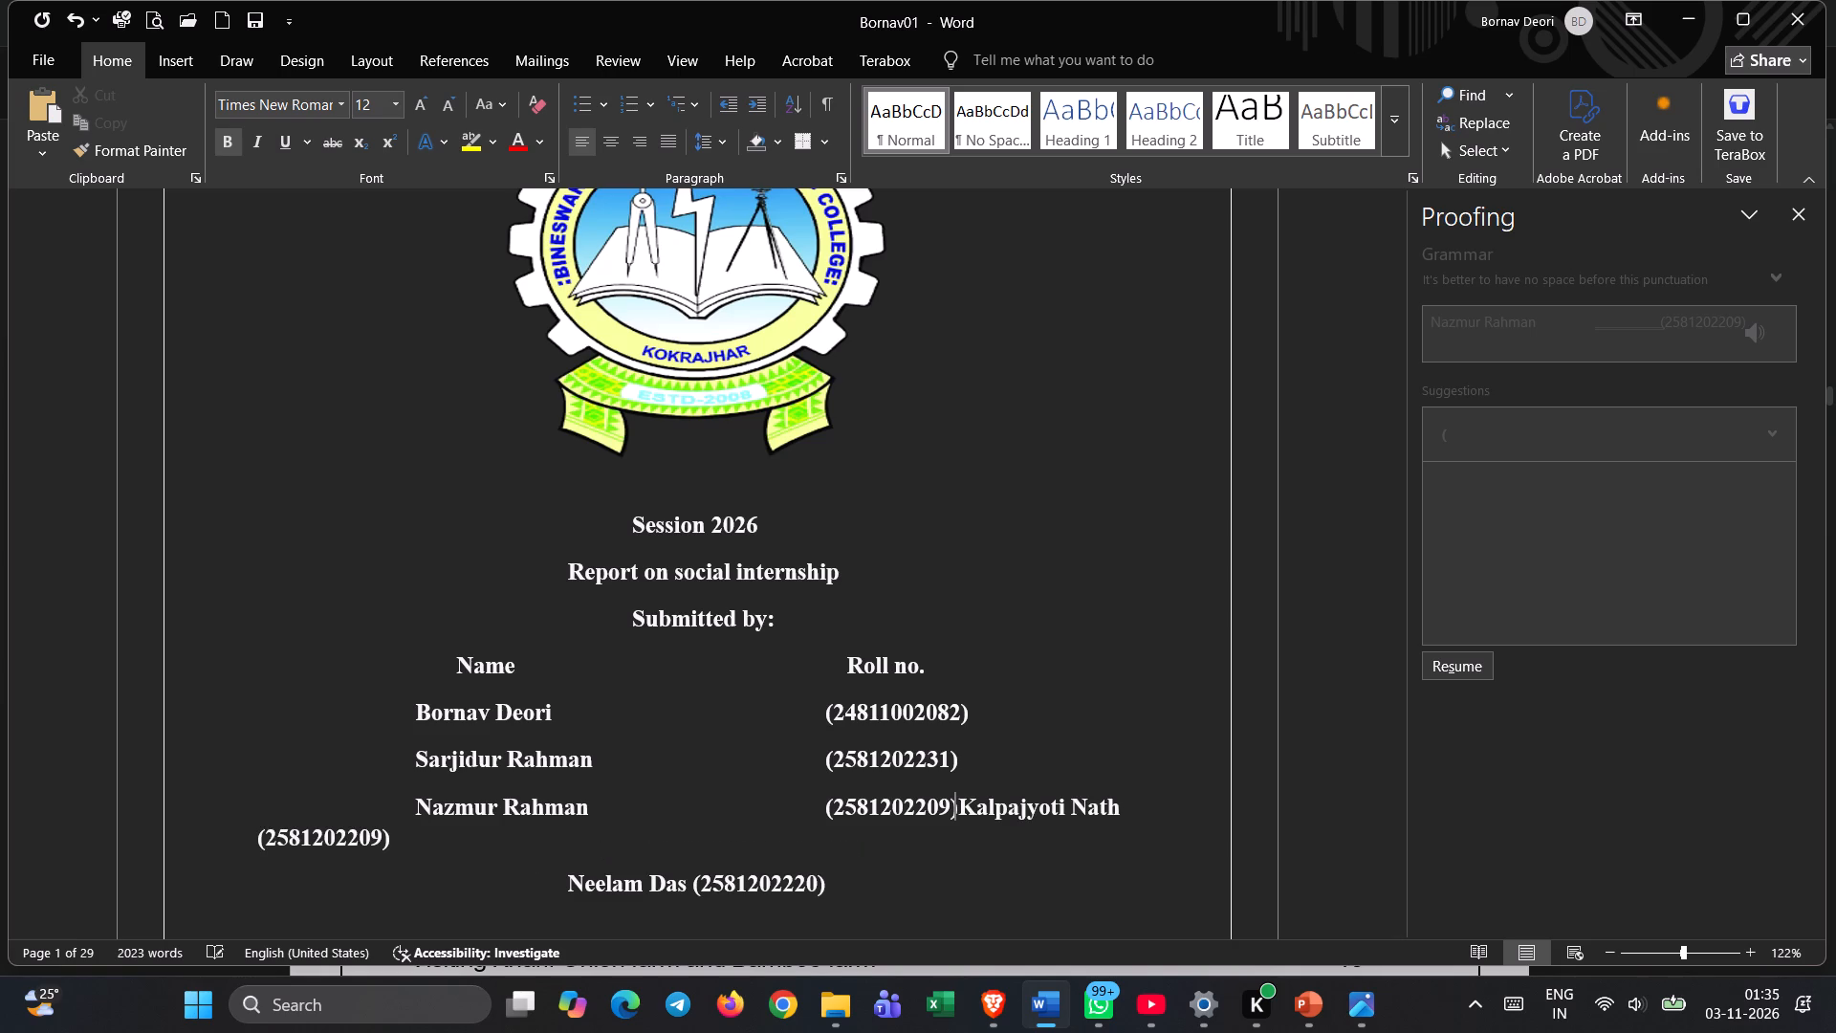
{"action": "key", "text": "Return"}
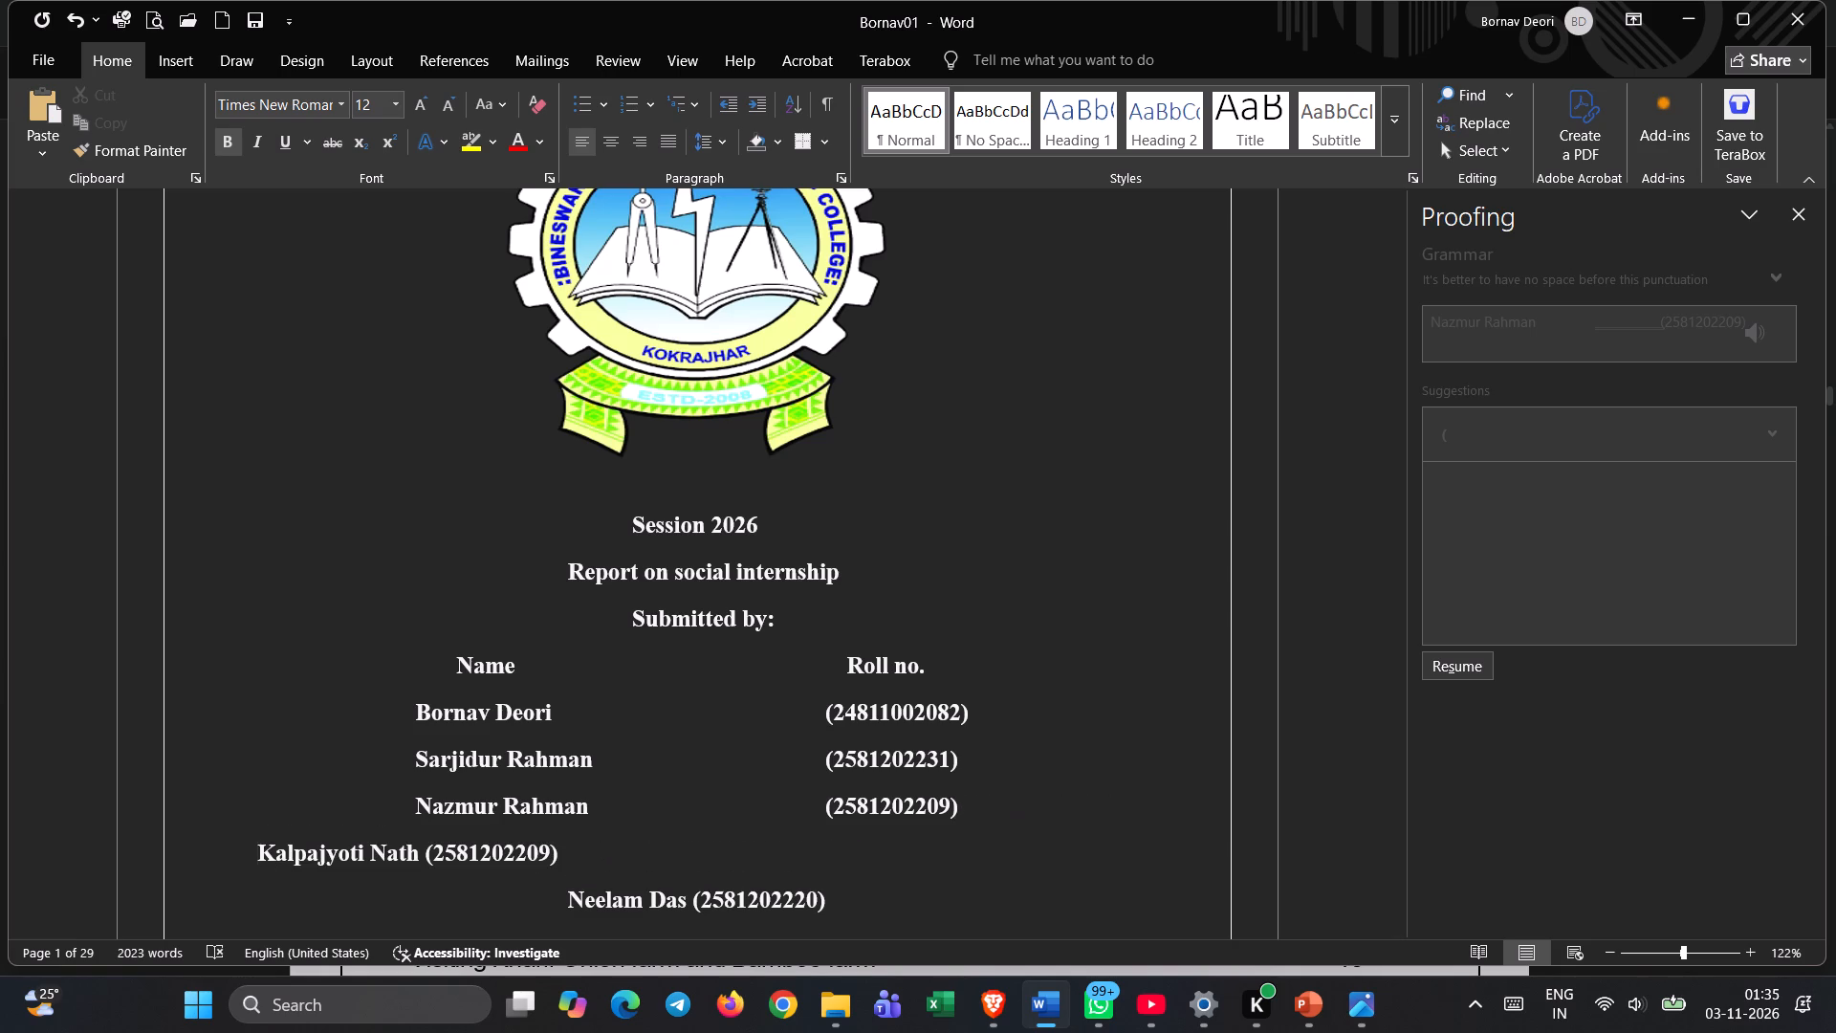
{"action": "key", "text": "Tab"}
{"action": "key", "text": "Tab"}
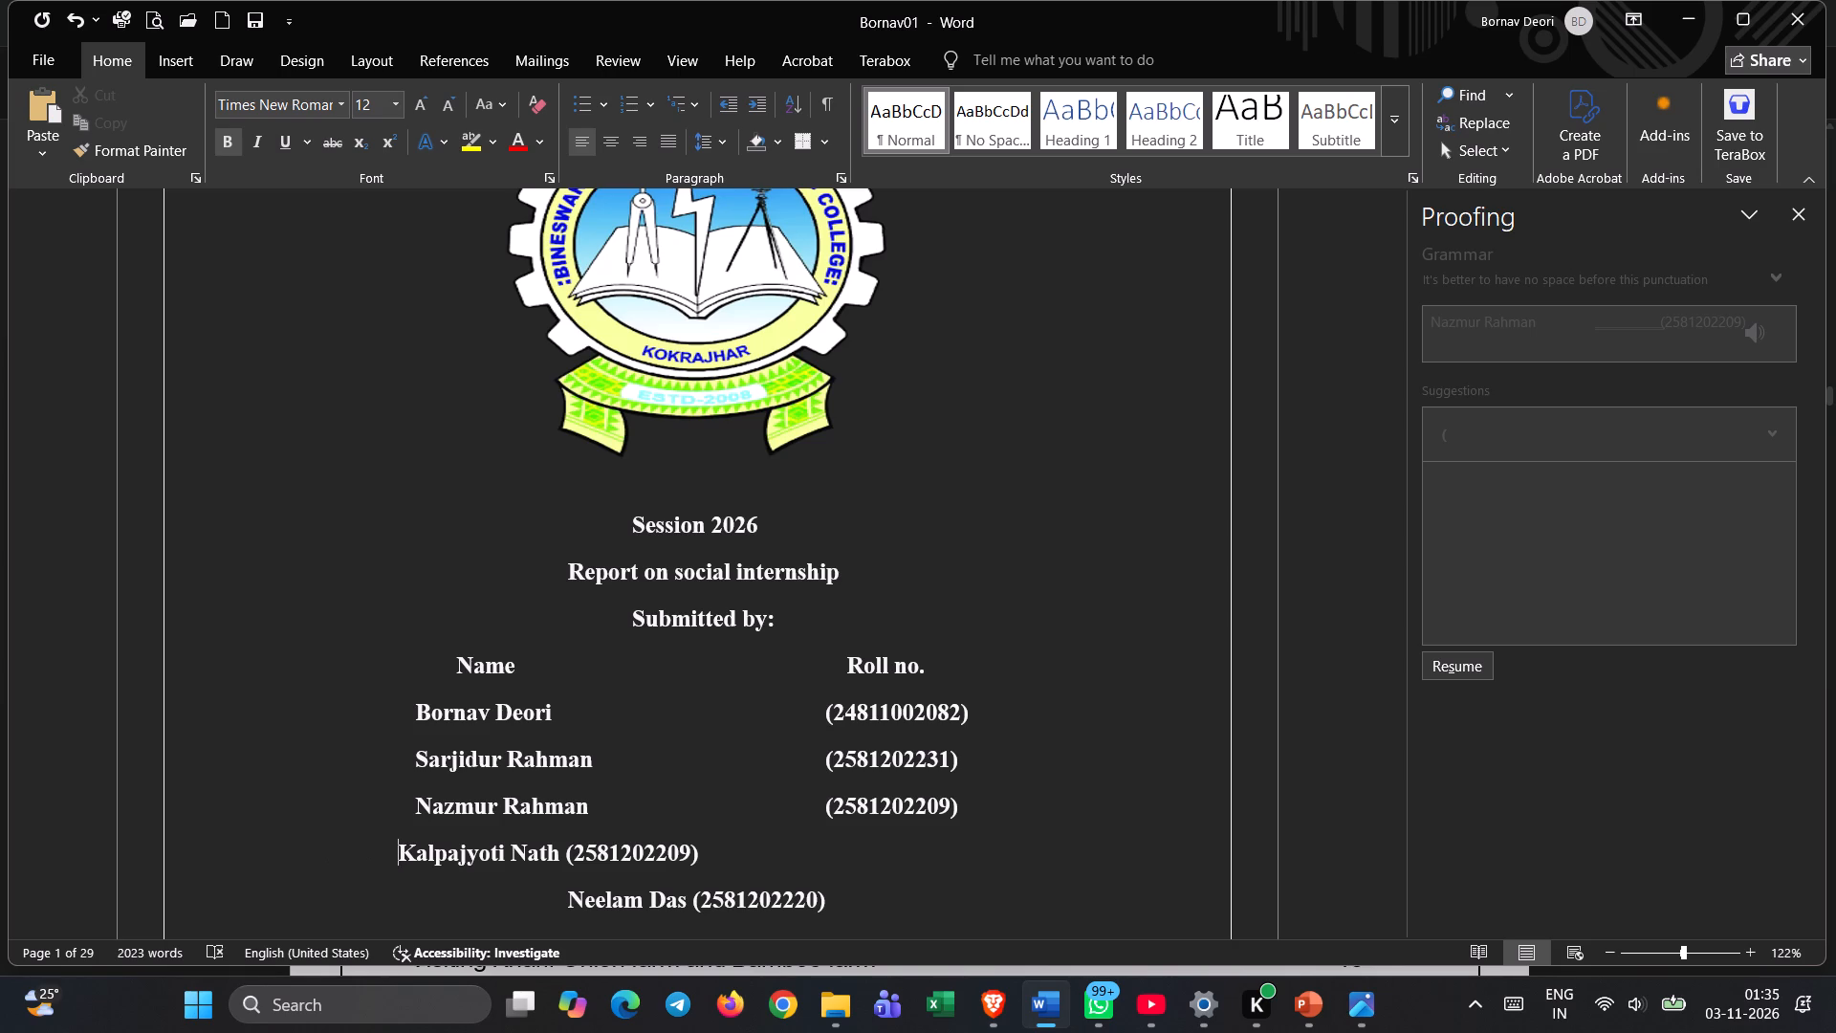
{"action": "key", "text": "space"}
{"action": "key", "text": "space"}
{"action": "key", "text": "space"}
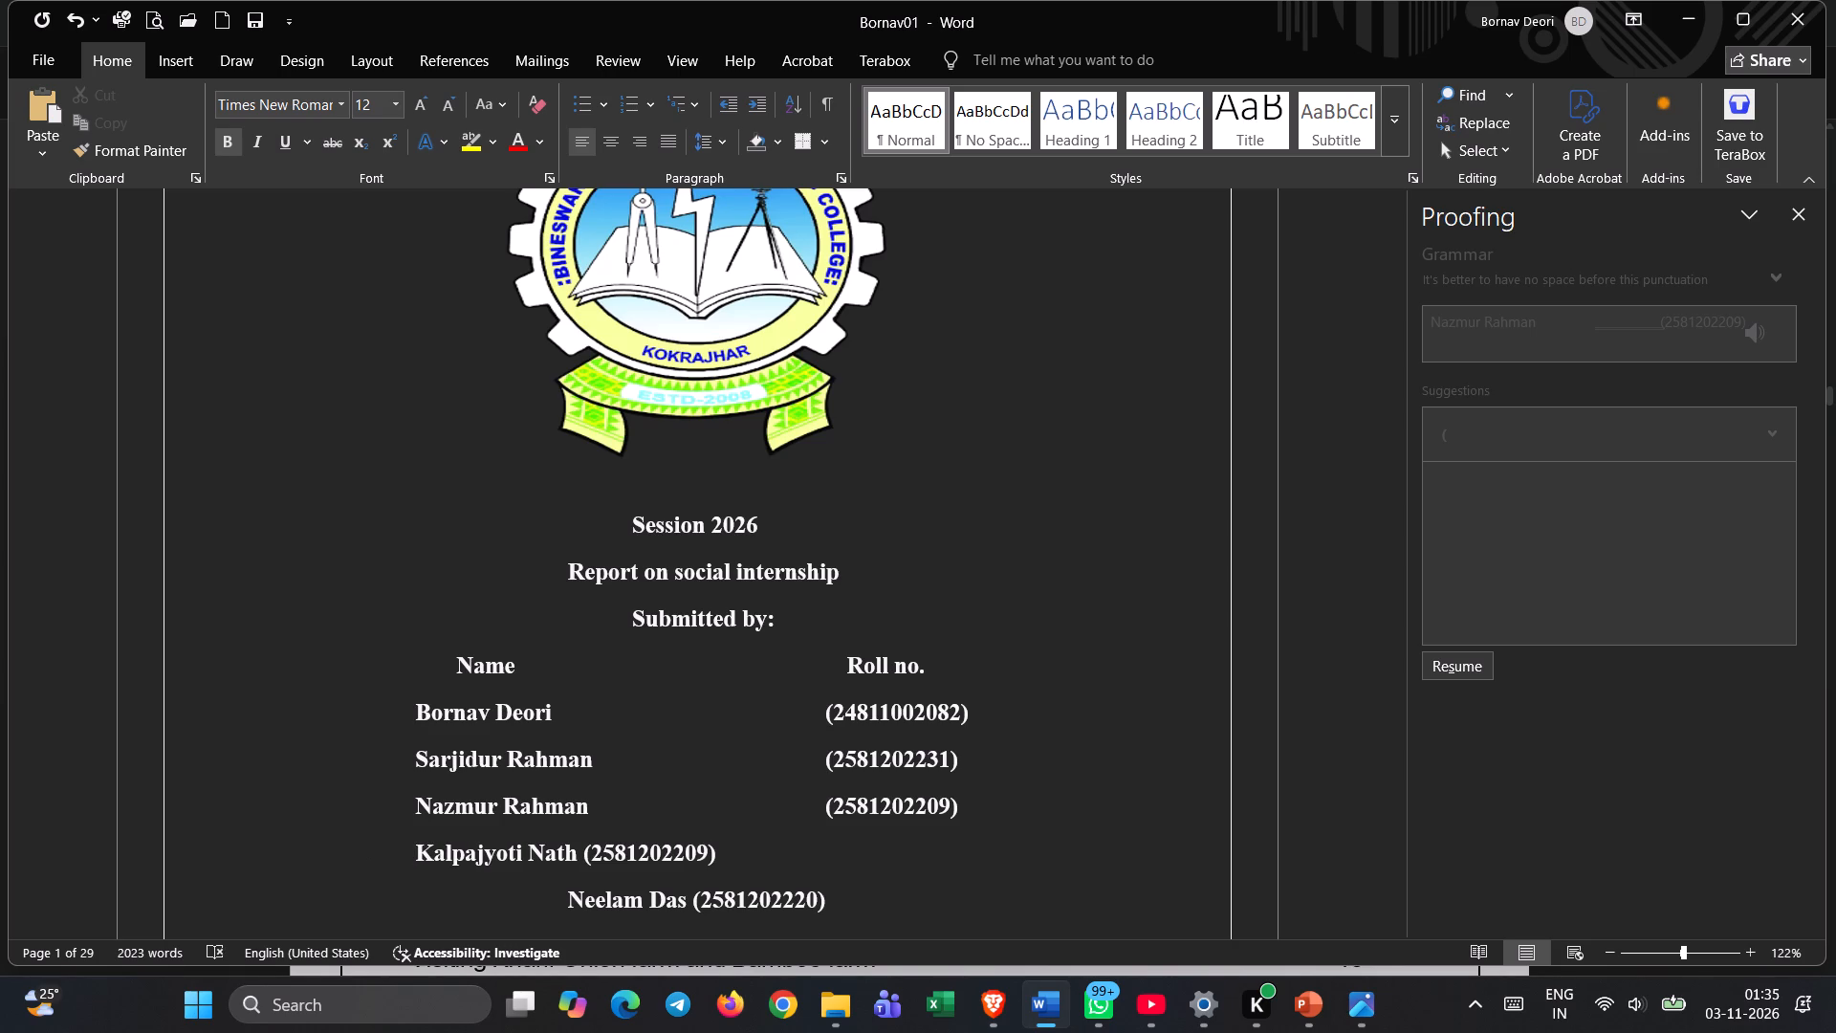
{"action": "key", "text": "Up"}
{"action": "key", "text": "Up"}
{"action": "key", "text": "Up"}
{"action": "key", "text": "Down"}
{"action": "key", "text": "Down"}
{"action": "key", "text": "Down"}
Separate the fourth student's name from the roll number with four tabs and a space, aligning it with the roll numbers above.
{"action": "key", "text": "ctrl+Right"}
{"action": "key", "text": "ctrl+Right"}
{"action": "key", "text": "Tab"}
{"action": "key", "text": "Tab"}
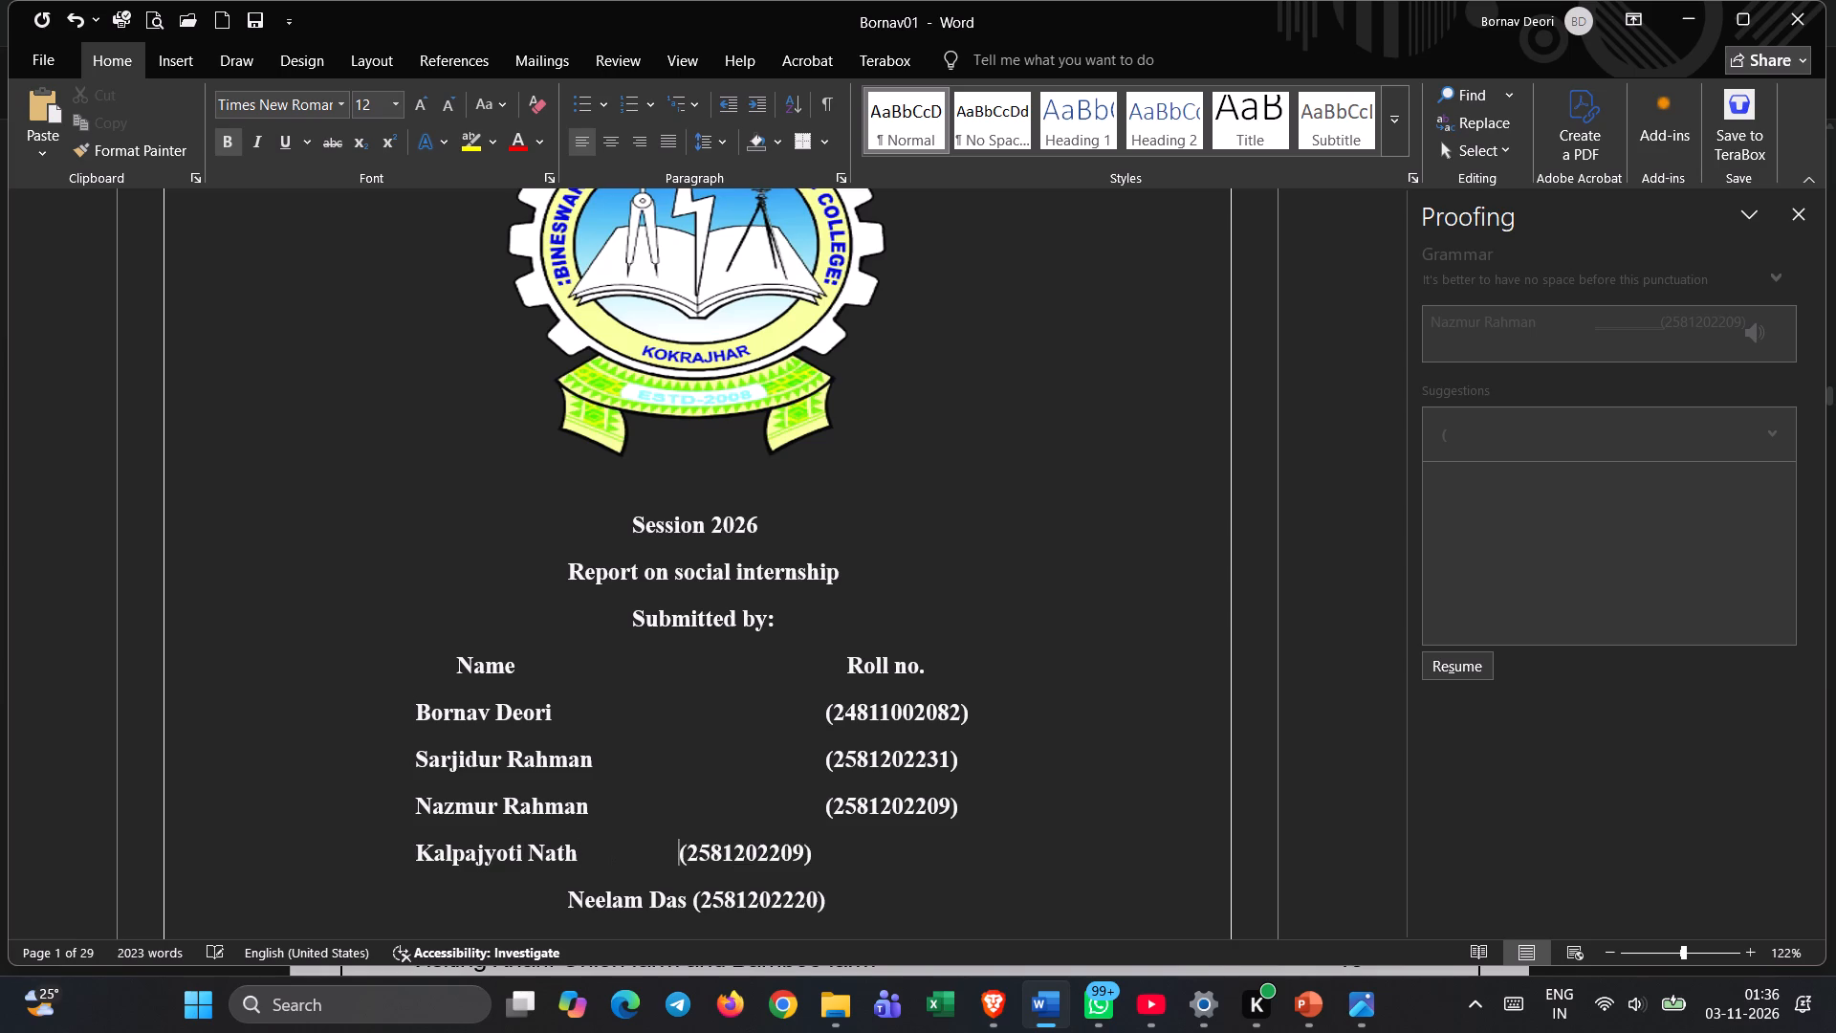
{"action": "key", "text": "Tab"}
{"action": "key", "text": "Tab"}
{"action": "key", "text": "space"}
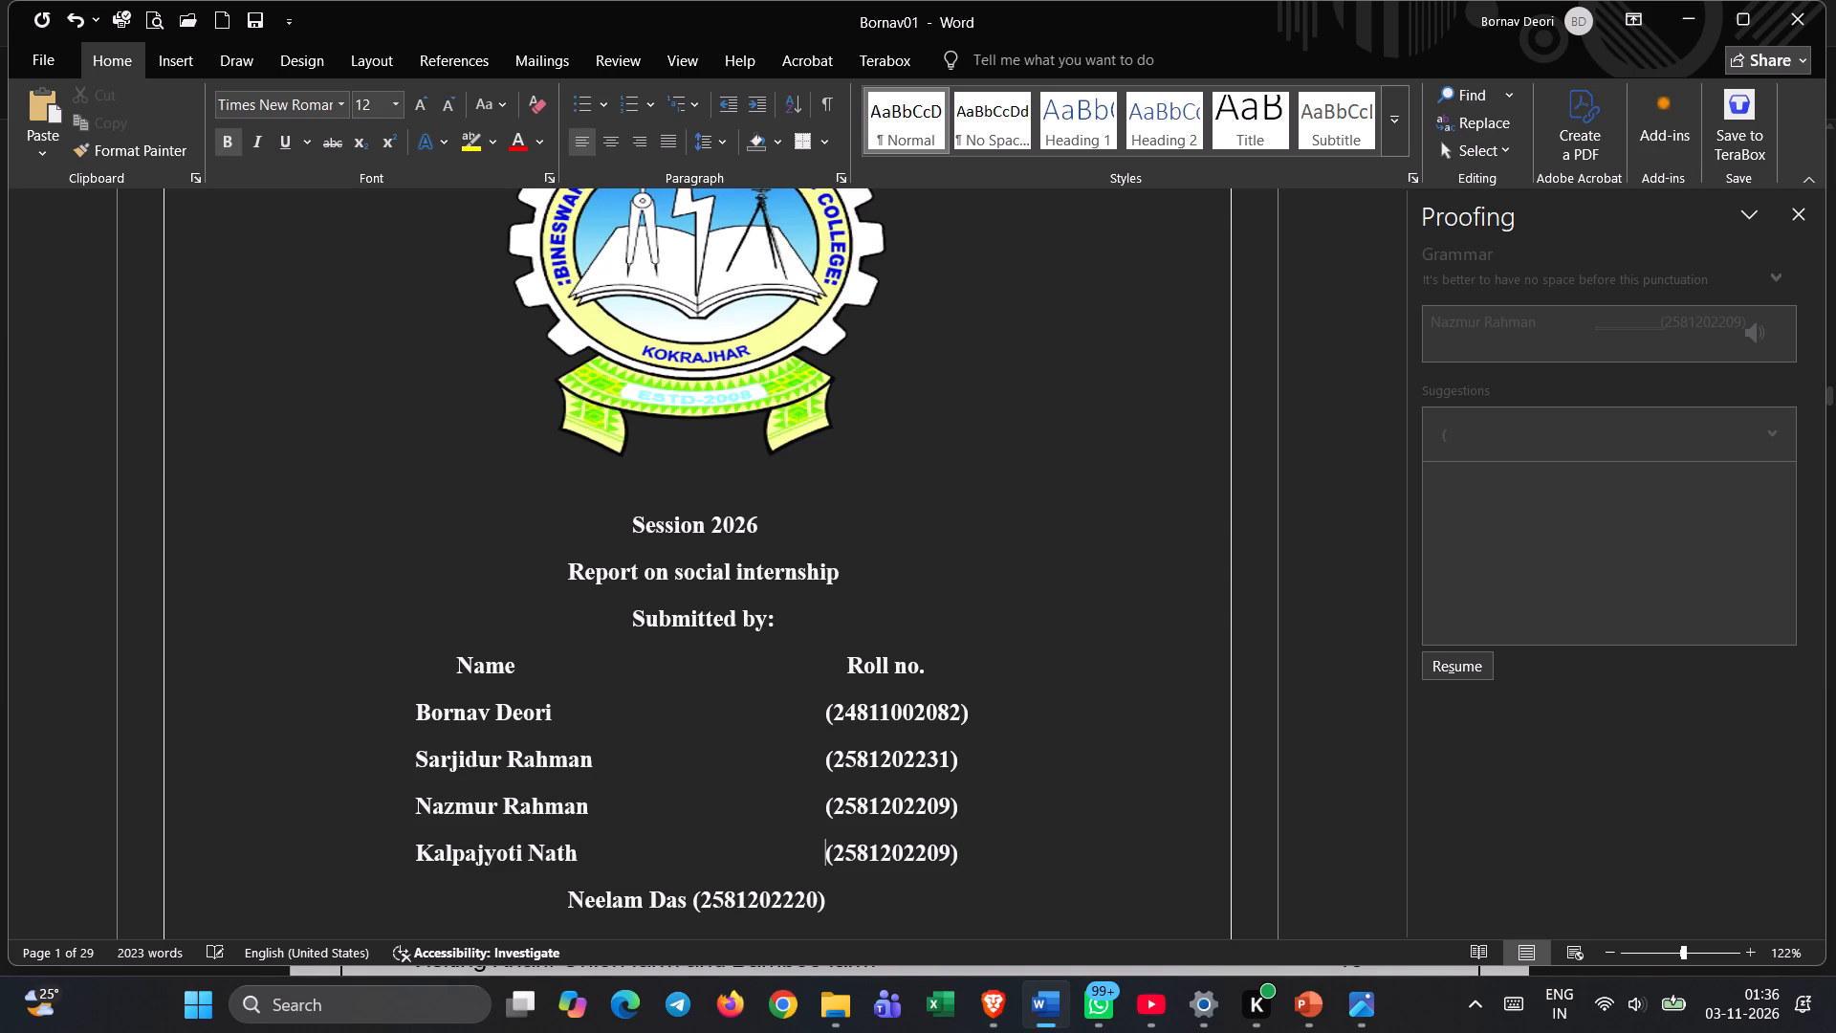
Replace the fifth student's leading blank space with two tabs and three spaces, keeping the name on its own line under "Name".
{"action": "key", "text": "Down"}
{"action": "key", "text": "ctrl+Left"}
{"action": "key", "text": "ctrl+Left"}
{"action": "key", "text": "Left"}
{"action": "key", "text": "ctrl+Left"}
{"action": "key", "text": "ctrl+Left"}
{"action": "key", "text": "BackSpace"}
{"action": "key", "text": "BackSpace"}
{"action": "key", "text": "BackSpace"}
{"action": "key", "text": "BackSpace"}
{"action": "key", "text": "BackSpace"}
{"action": "key", "text": "BackSpace"}
{"action": "key", "text": "BackSpace"}
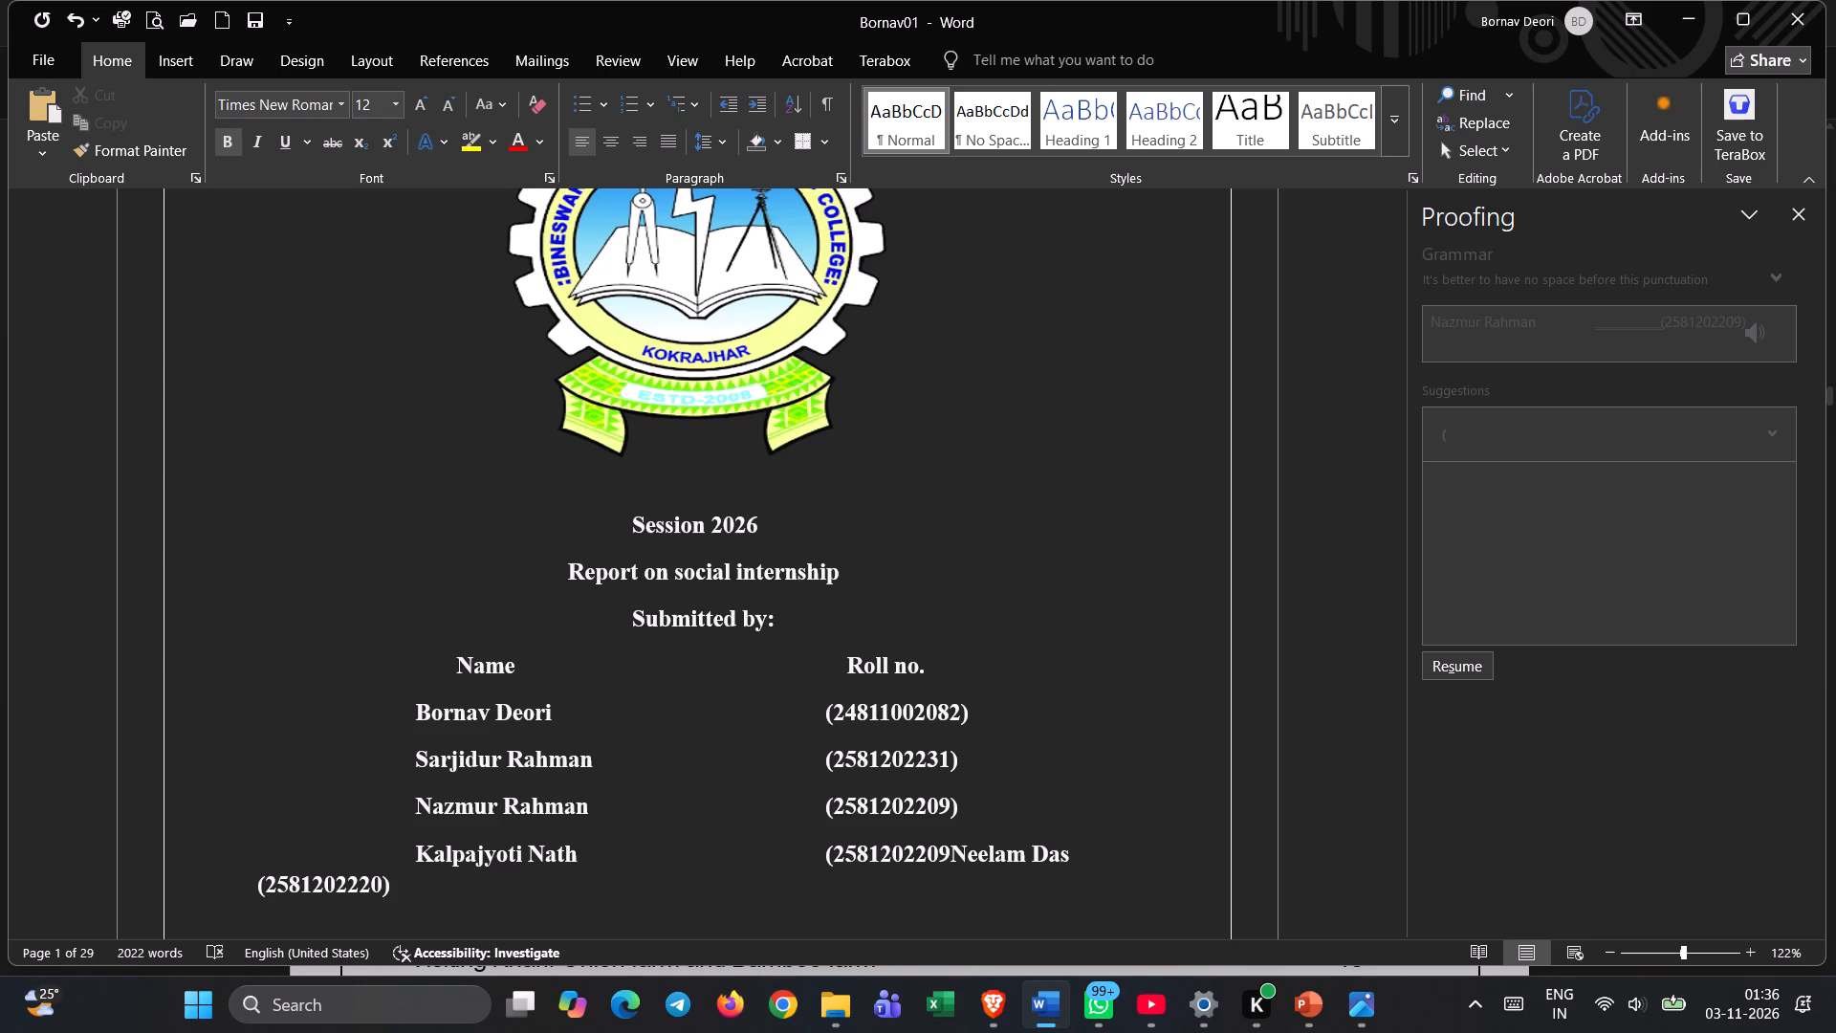
{"action": "key", "text": "shift+parenright"}
{"action": "key", "text": "Return"}
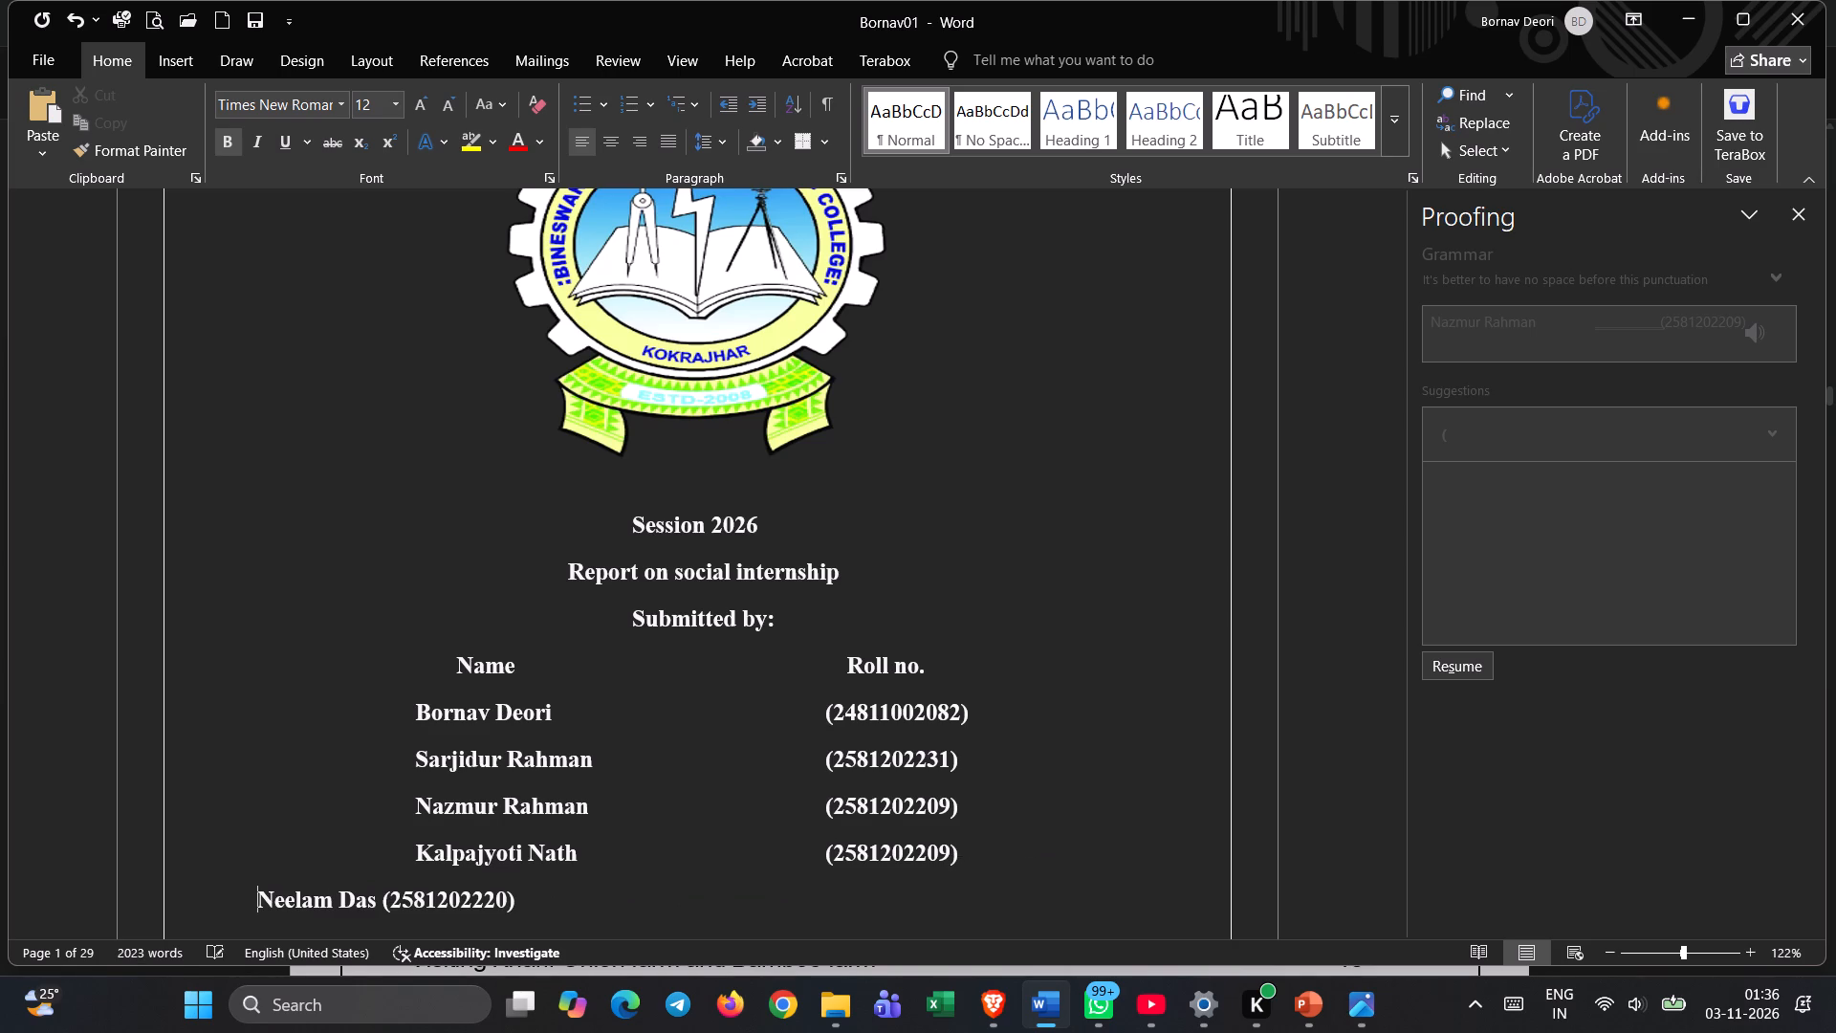
{"action": "key", "text": "Tab"}
{"action": "key", "text": "Tab"}
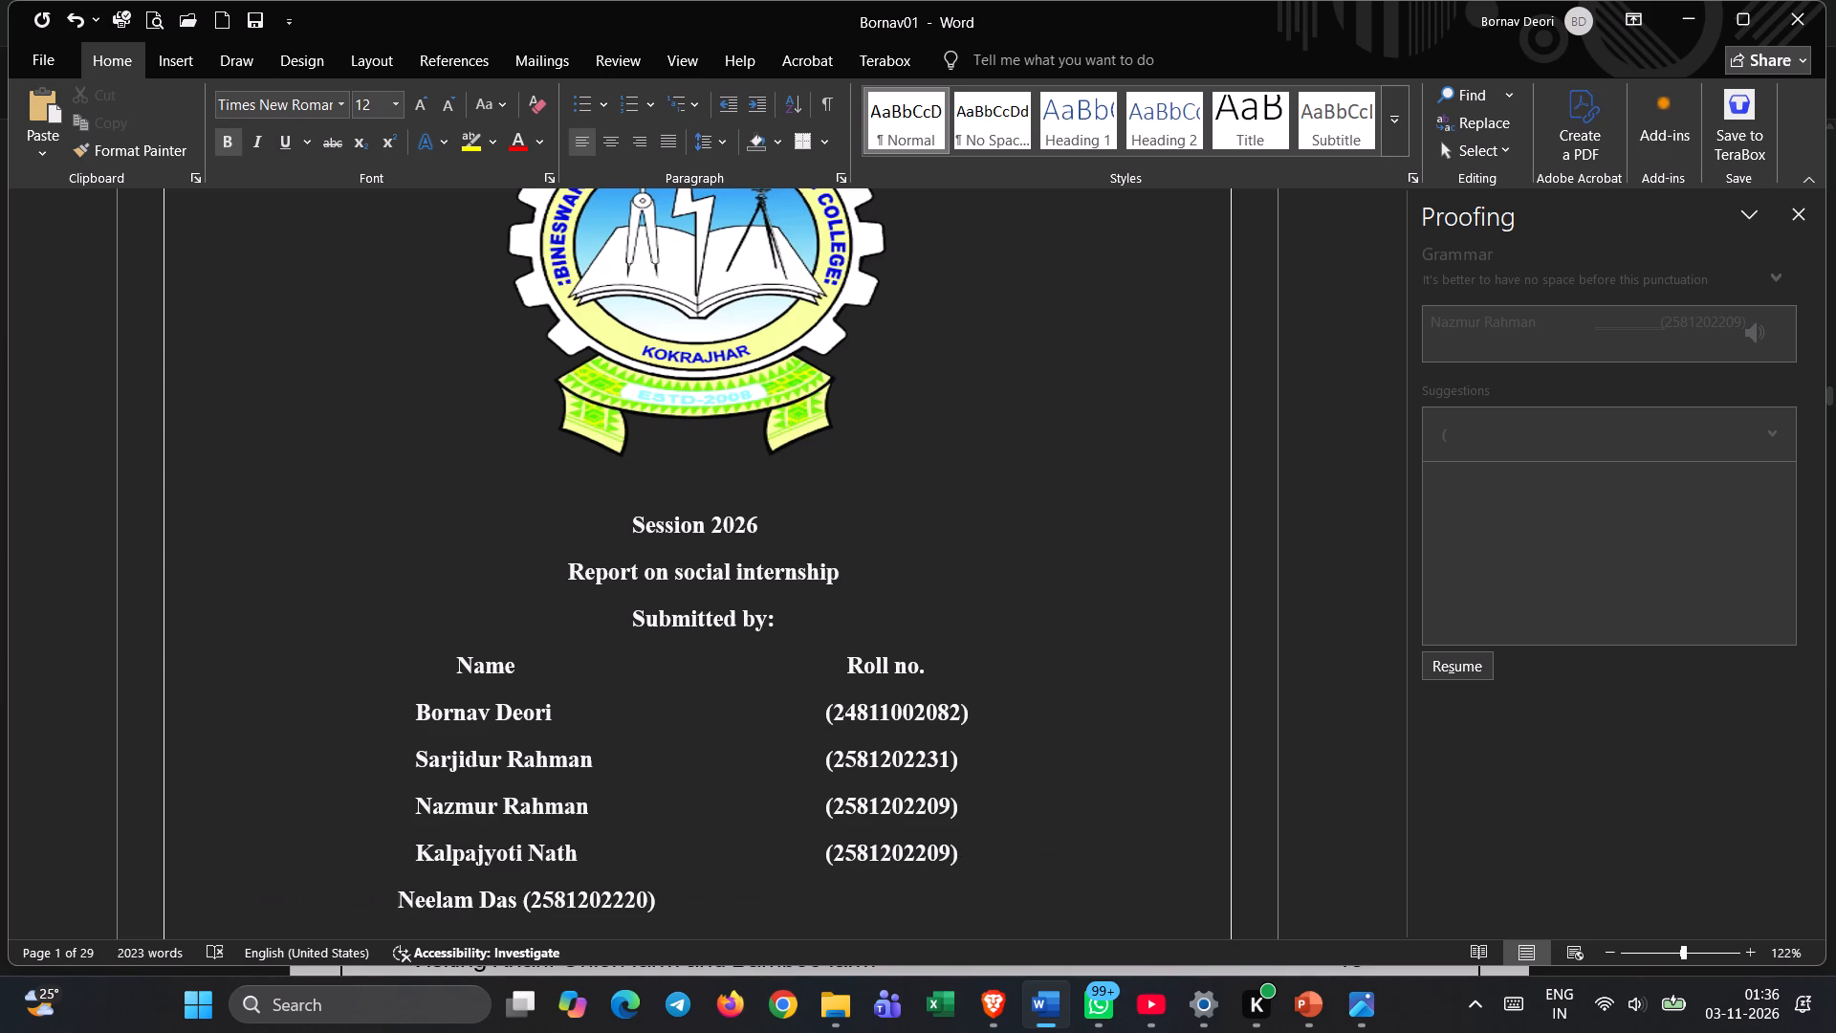
{"action": "key", "text": "Tab"}
{"action": "key", "text": "BackSpace"}
{"action": "key", "text": "space"}
{"action": "key", "text": "space"}
{"action": "key", "text": "space"}
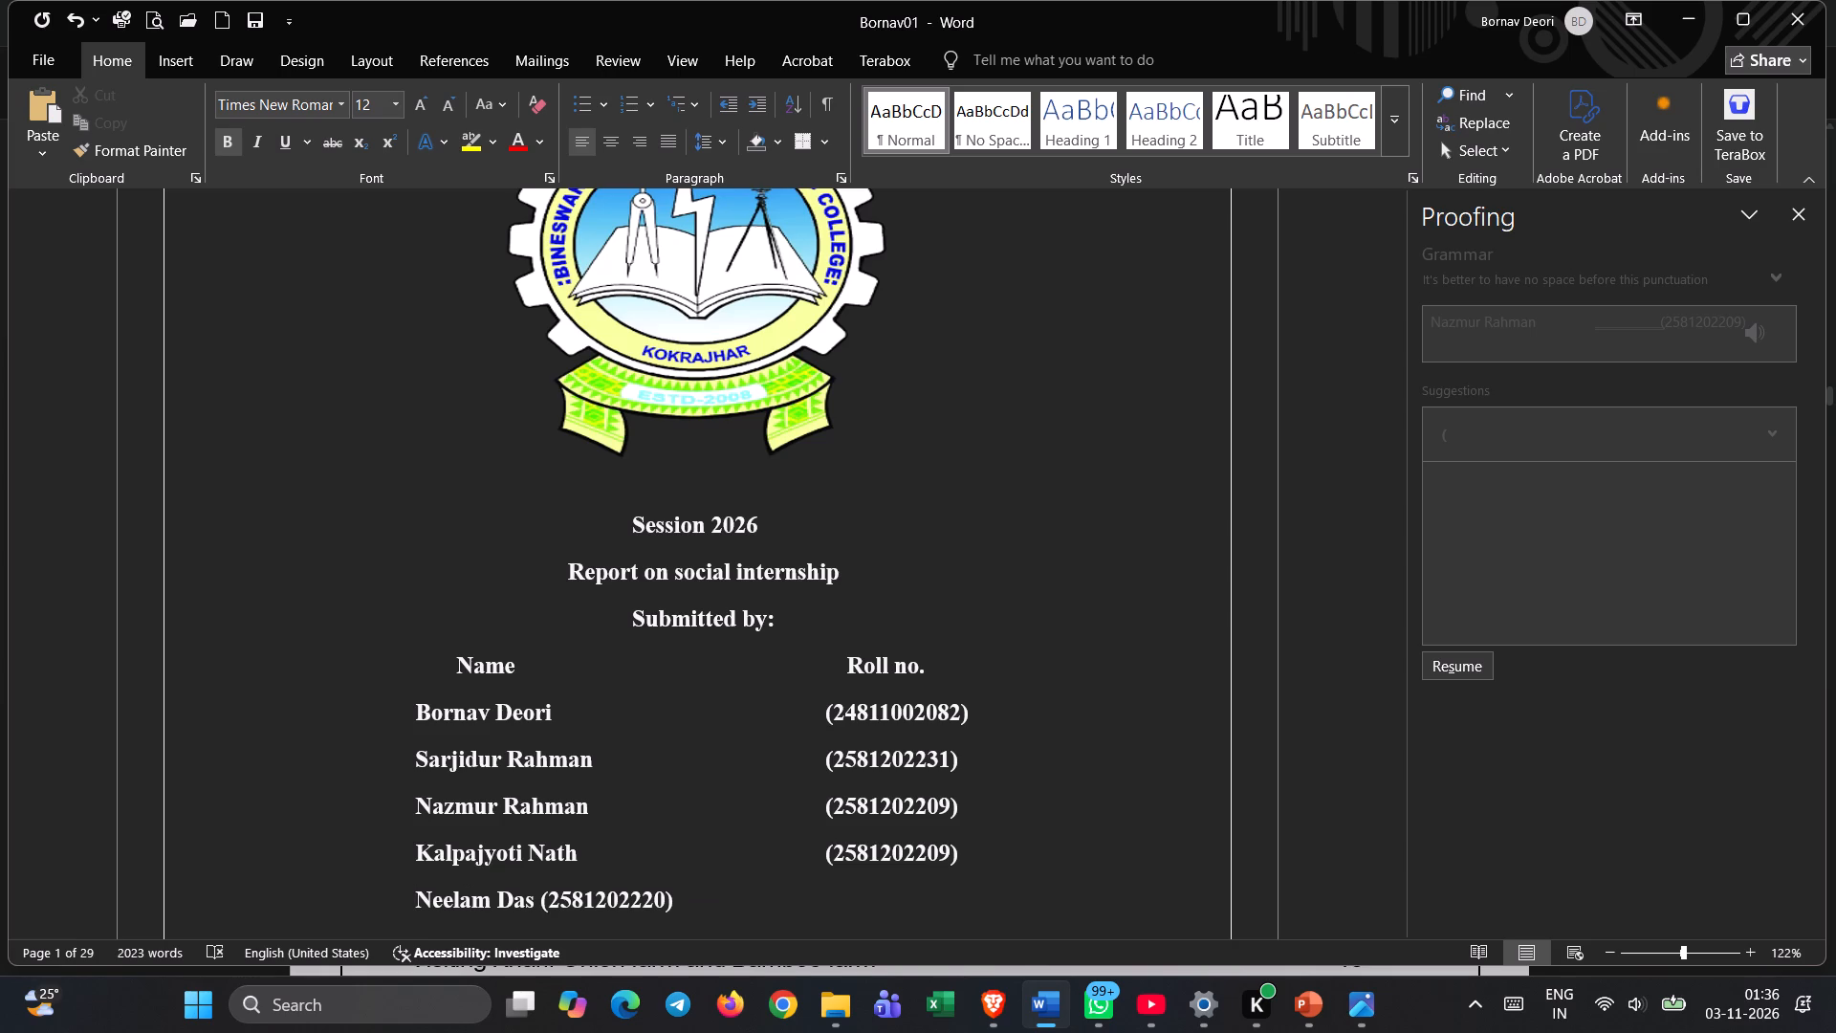
Separate the fifth student's name from the roll number with four tabs and a space, aligning it with the roll numbers above.
{"action": "key", "text": "ctrl+Right"}
{"action": "key", "text": "ctrl+Right"}
{"action": "key", "text": "Tab"}
{"action": "key", "text": "Tab"}
{"action": "key", "text": "Tab"}
{"action": "key", "text": "Tab"}
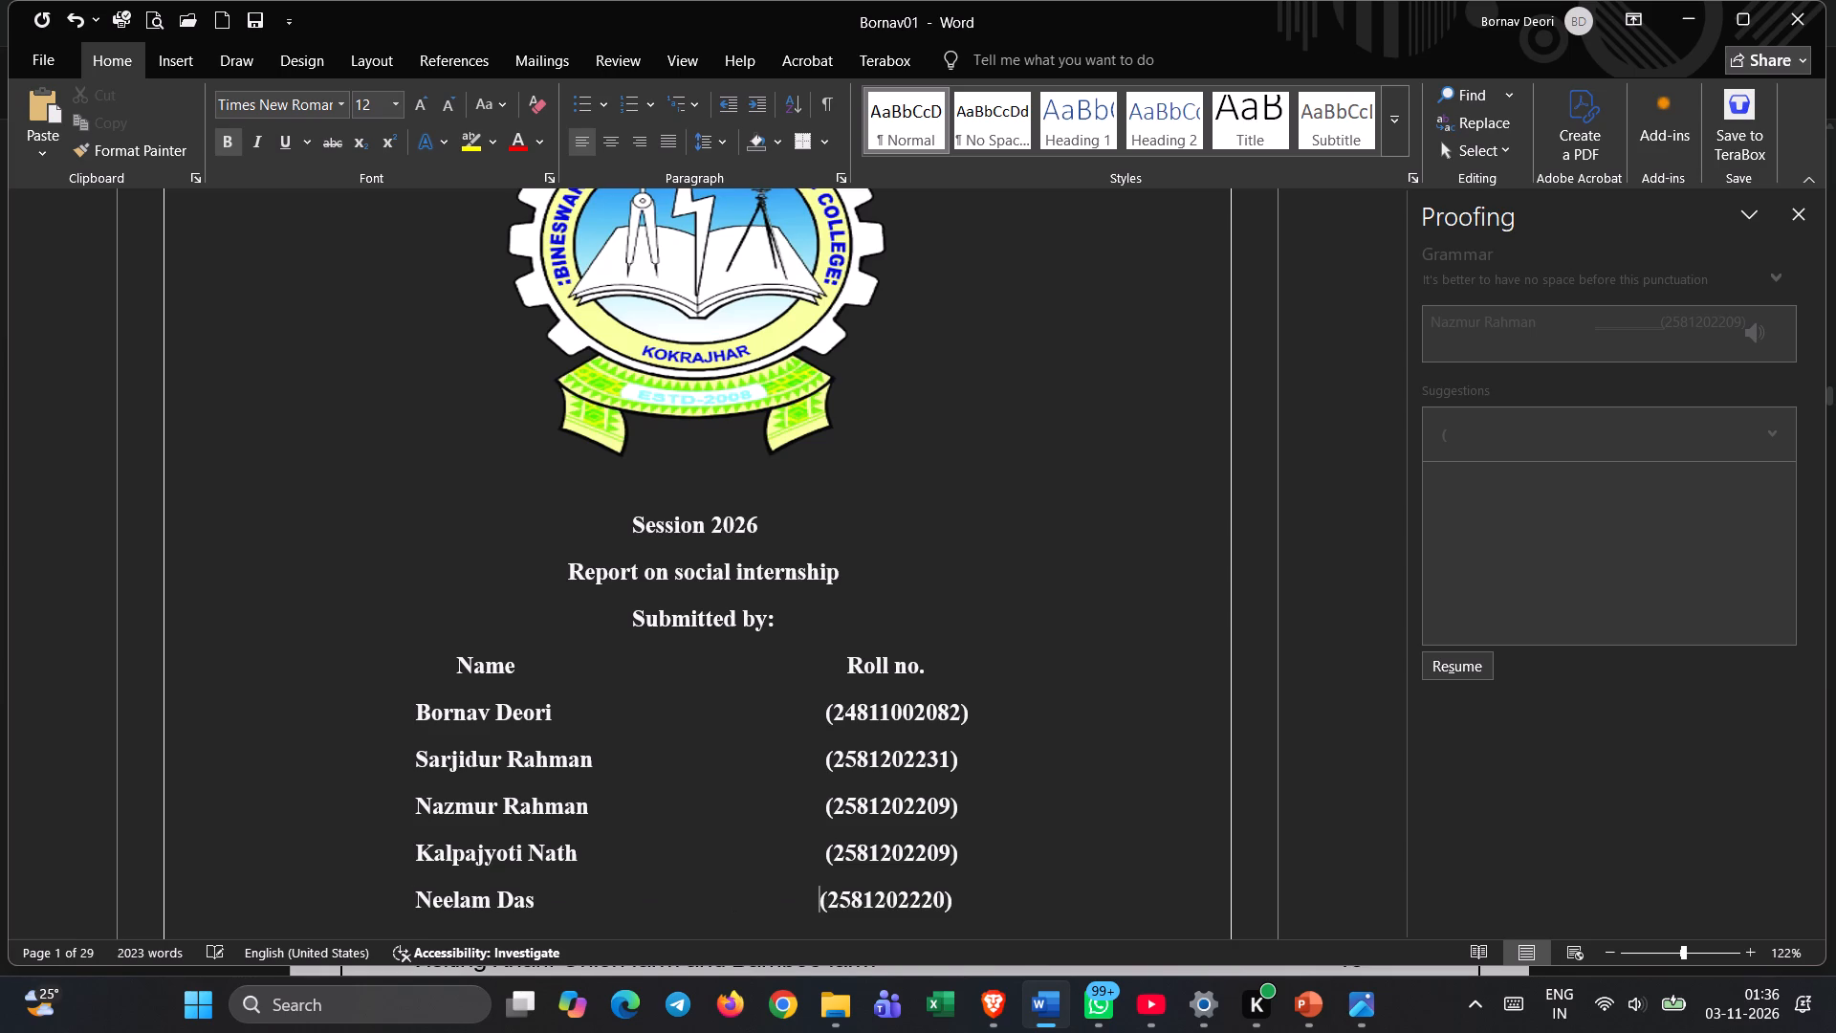
{"action": "key", "text": "space"}
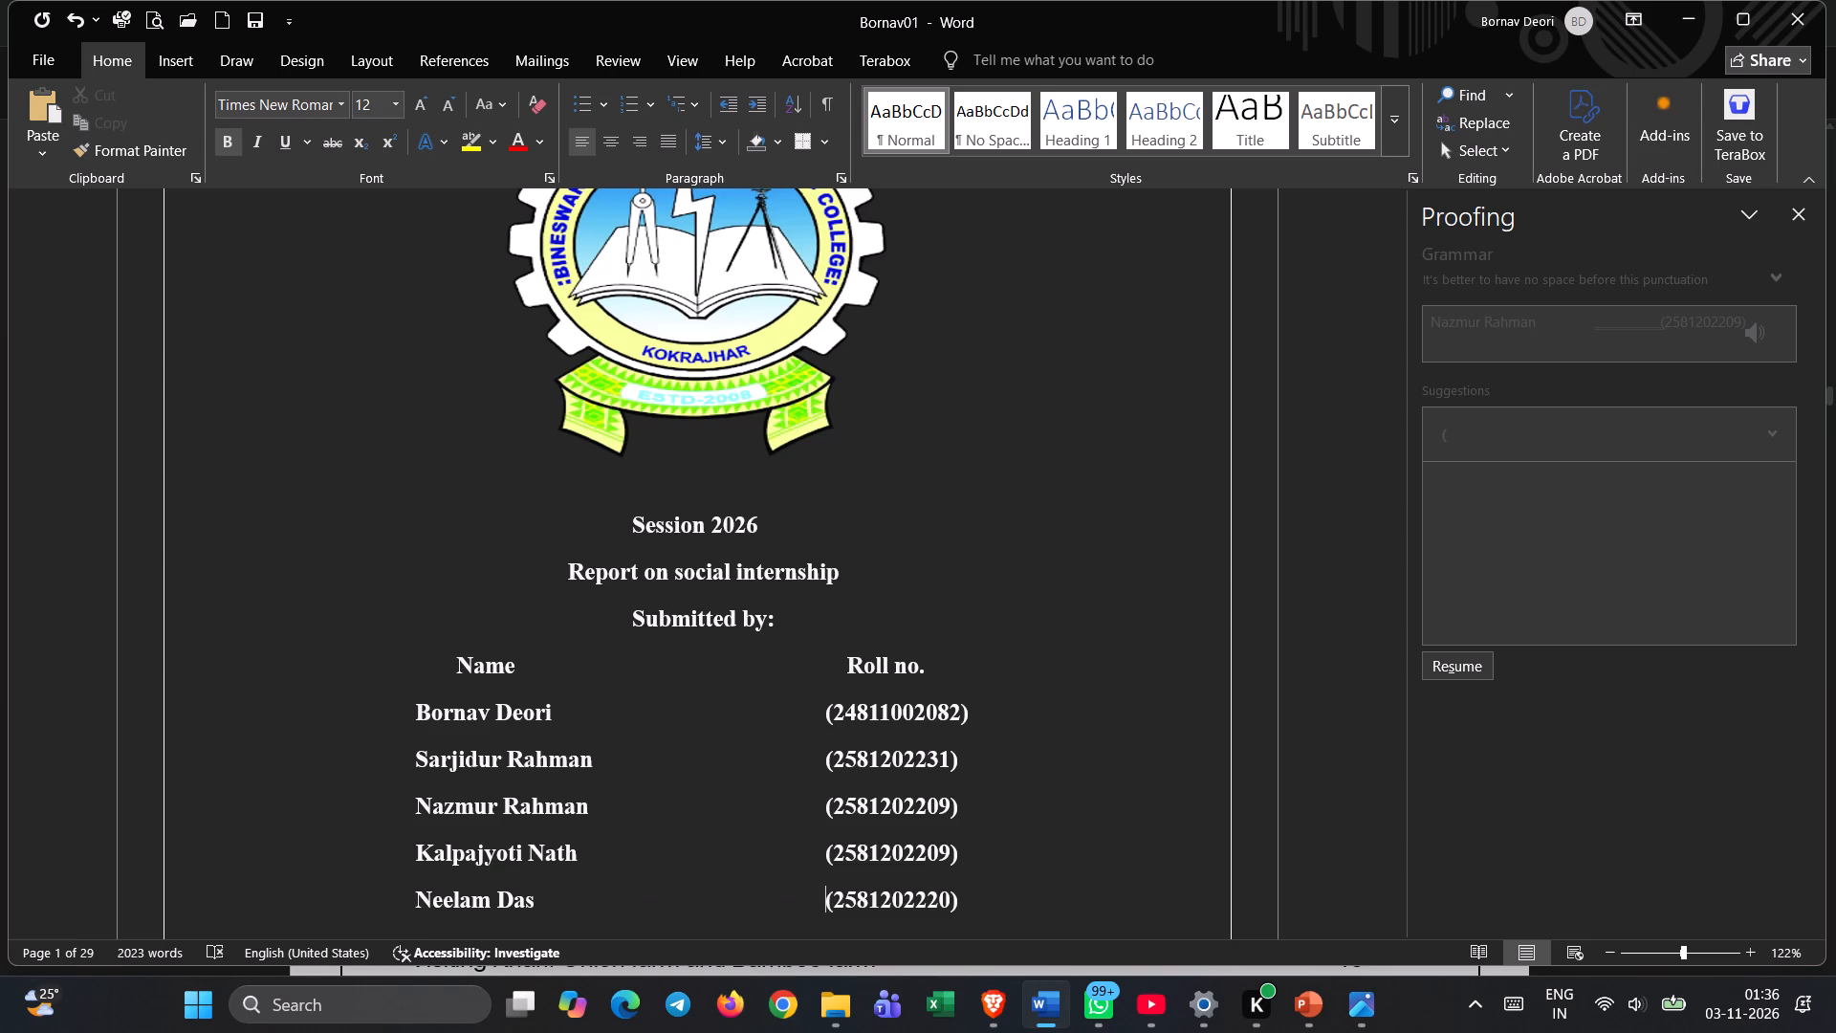
Review the cover page's student columns and the following pages through the certificate page.
{"action": "scroll", "coordinate": [603, 710], "scroll_direction": "down", "scroll_amount": 3}
{"action": "scroll", "coordinate": [696, 715], "scroll_direction": "up", "scroll_amount": 1}
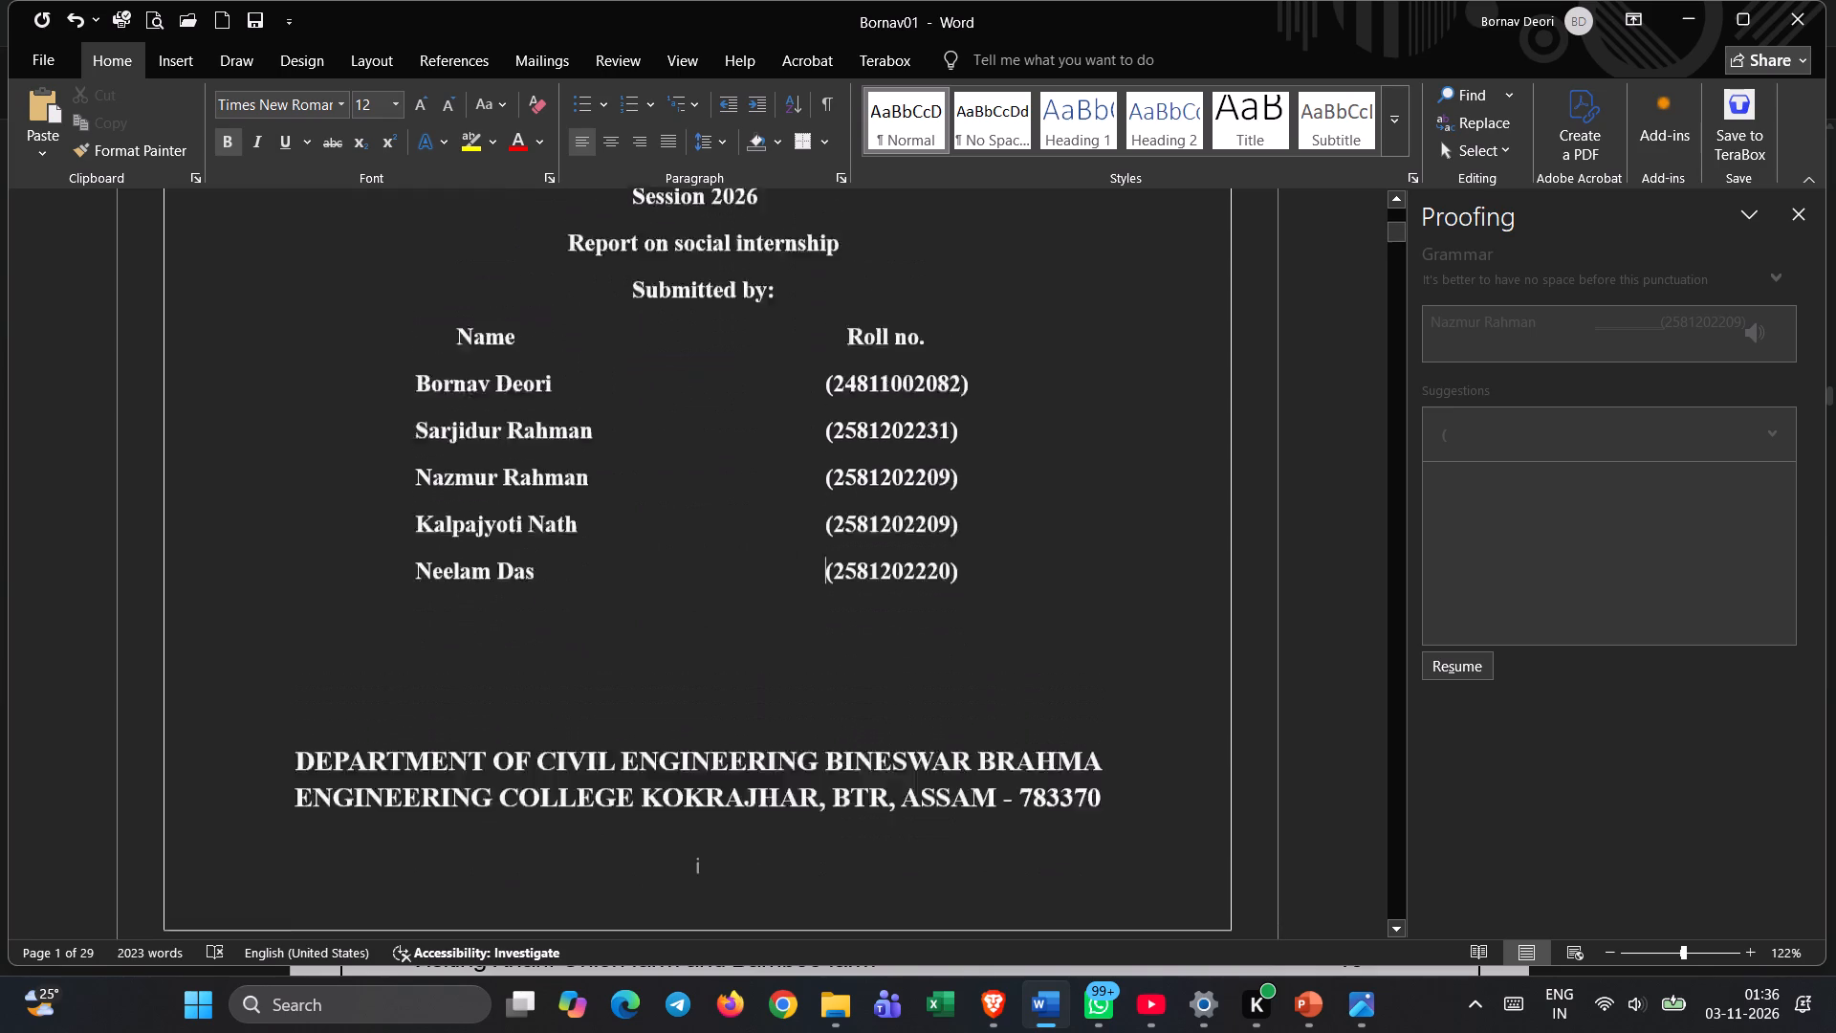
{"action": "scroll", "coordinate": [696, 715], "scroll_direction": "up", "scroll_amount": 2}
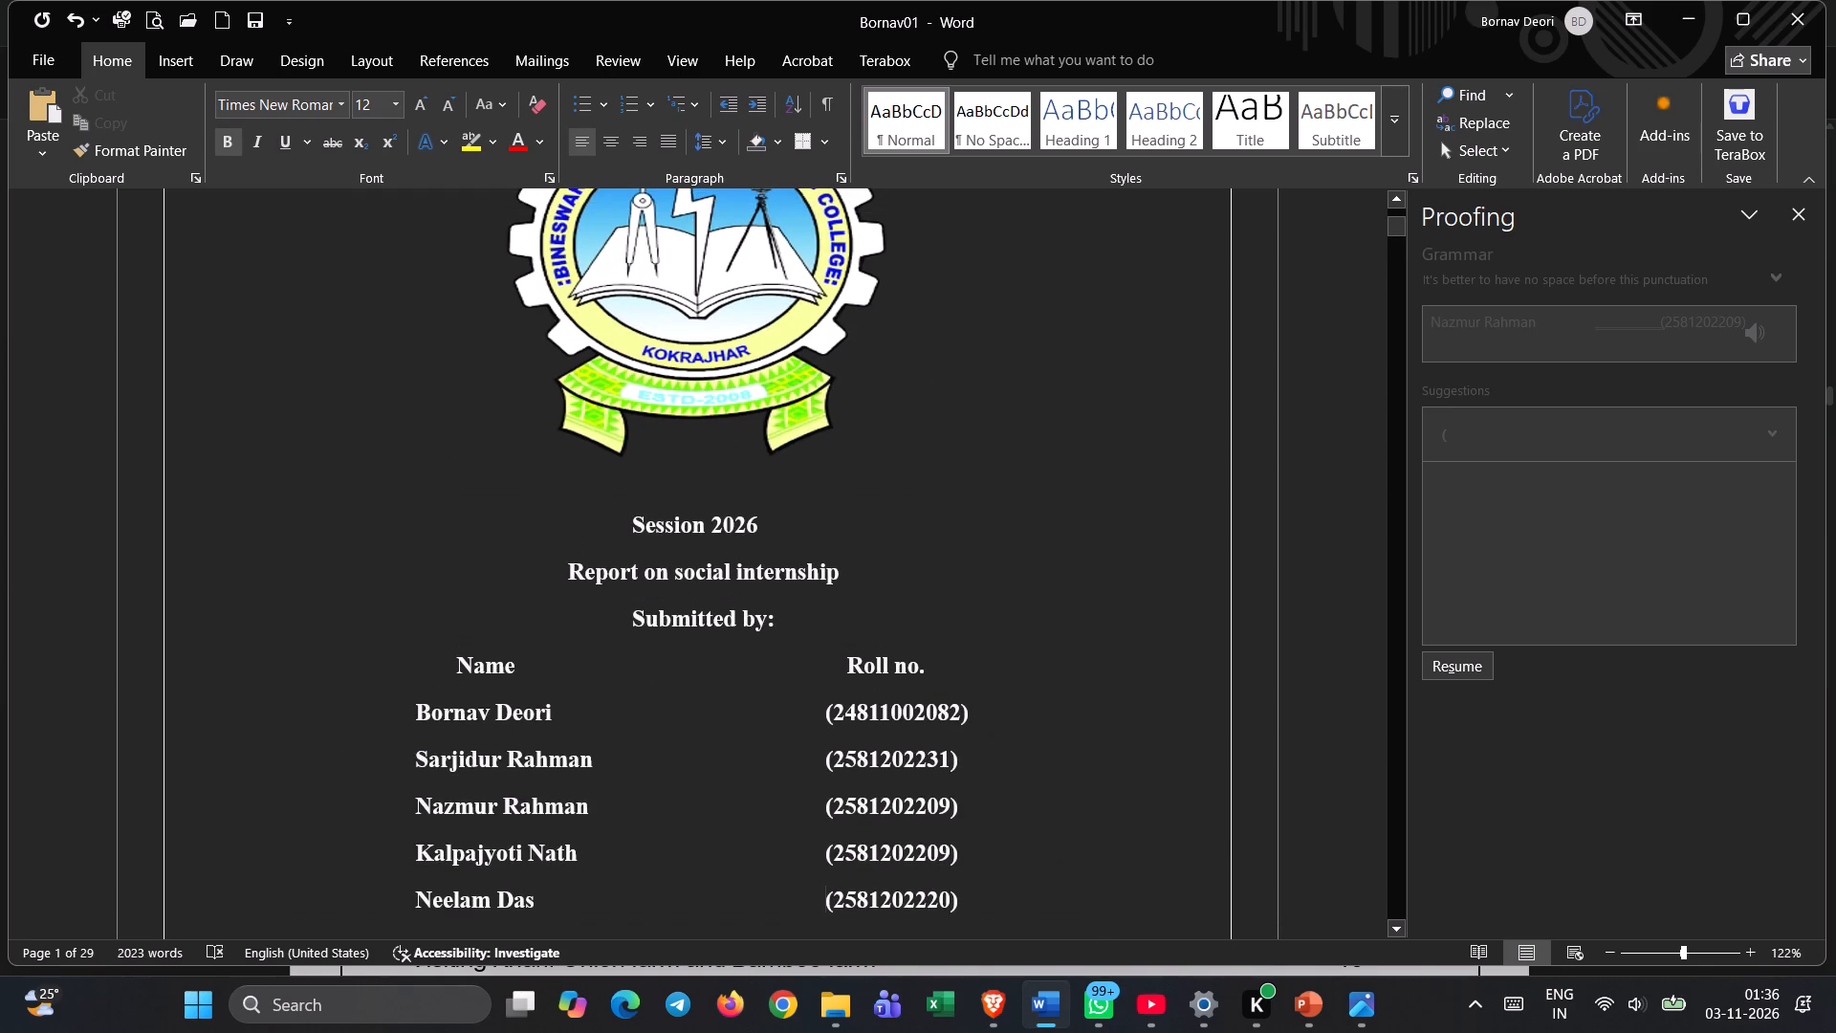
{"action": "scroll", "coordinate": [748, 734], "scroll_direction": "down", "scroll_amount": 8}
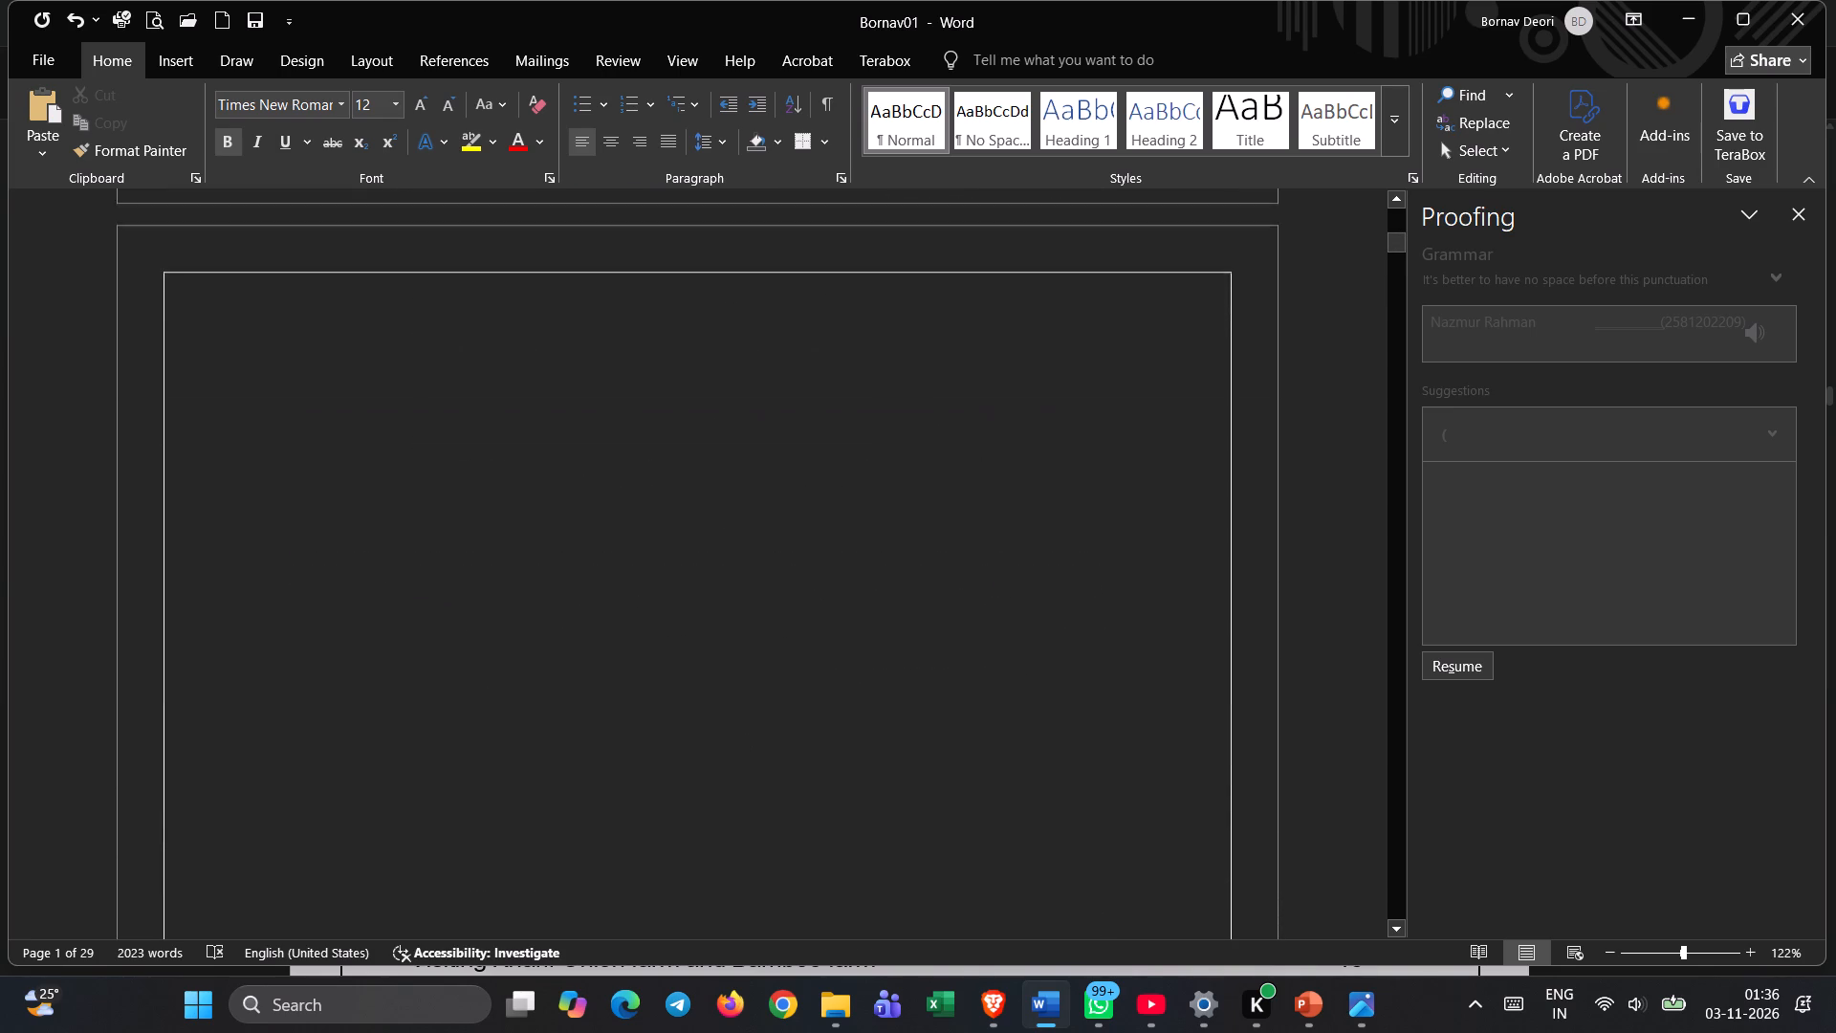
{"action": "scroll", "coordinate": [759, 762], "scroll_direction": "down", "scroll_amount": 18}
{"action": "scroll", "coordinate": [754, 754], "scroll_direction": "up", "scroll_amount": 1}
{"action": "scroll", "coordinate": [754, 743], "scroll_direction": "down", "scroll_amount": 6}
{"action": "scroll", "coordinate": [753, 740], "scroll_direction": "up", "scroll_amount": 8}
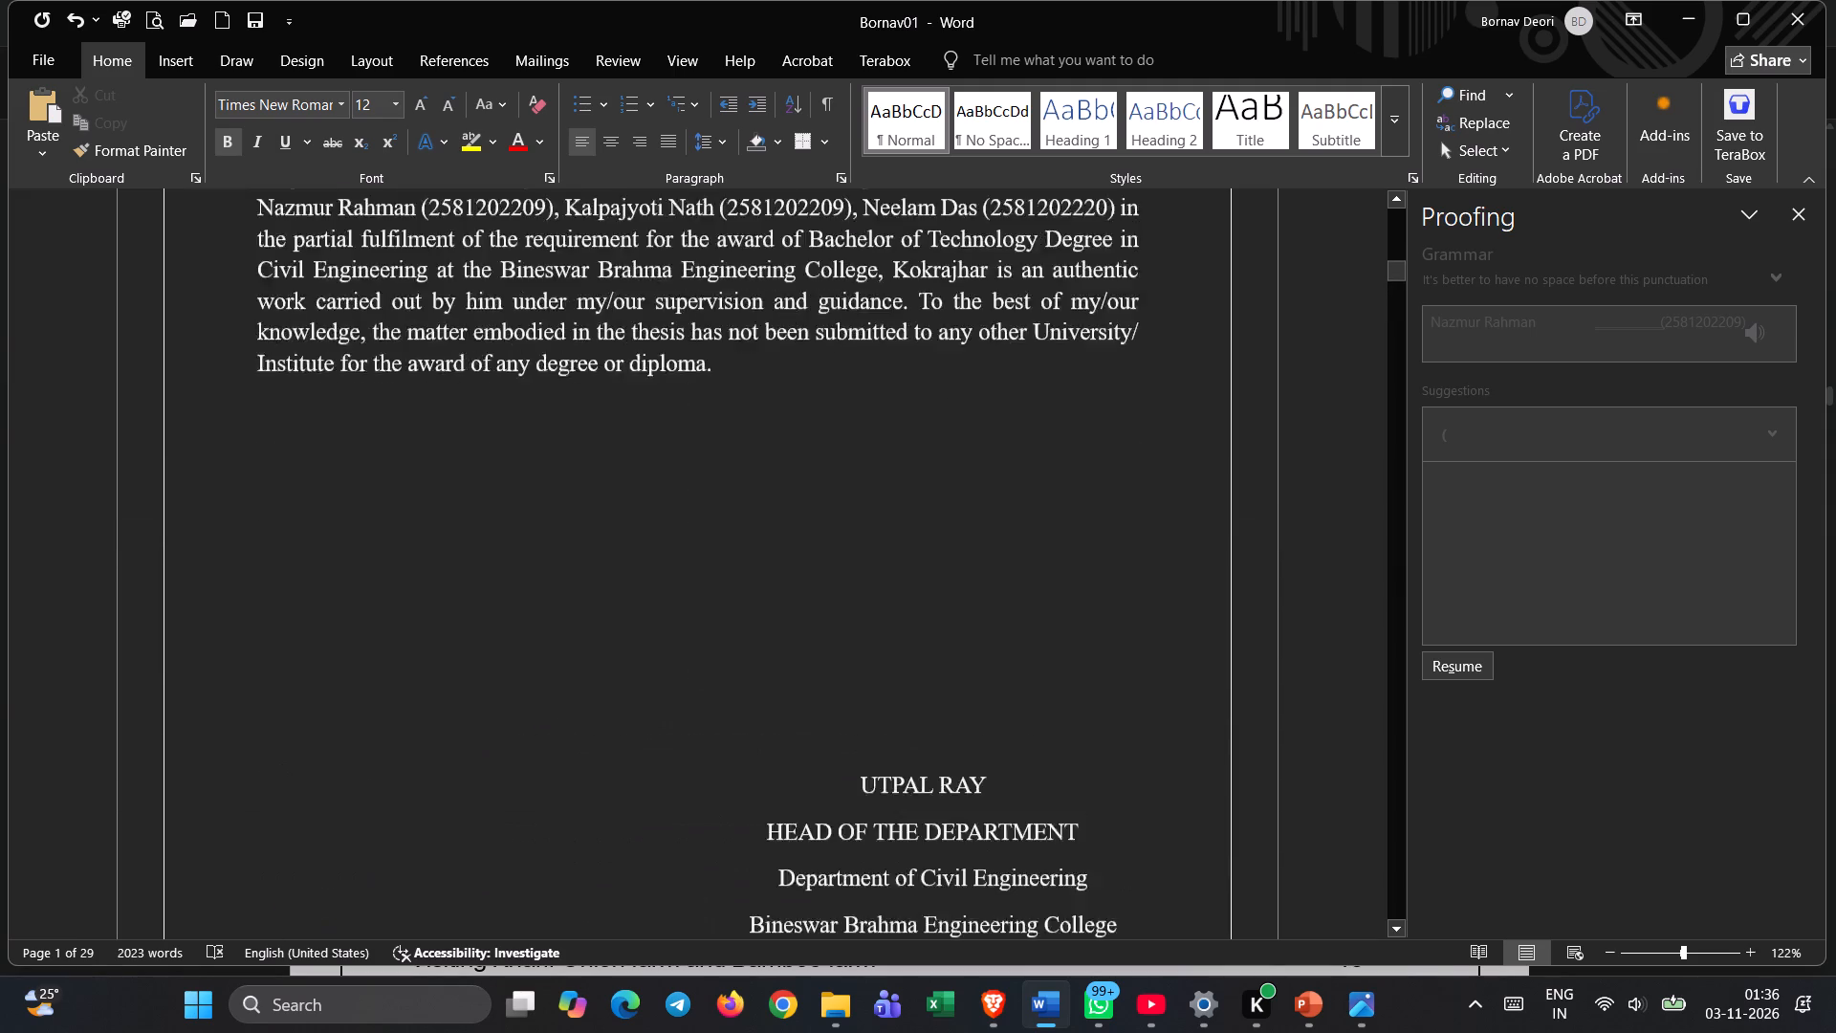
{"action": "scroll", "coordinate": [752, 738], "scroll_direction": "up", "scroll_amount": 10}
{"action": "scroll", "coordinate": [746, 746], "scroll_direction": "down", "scroll_amount": 6}
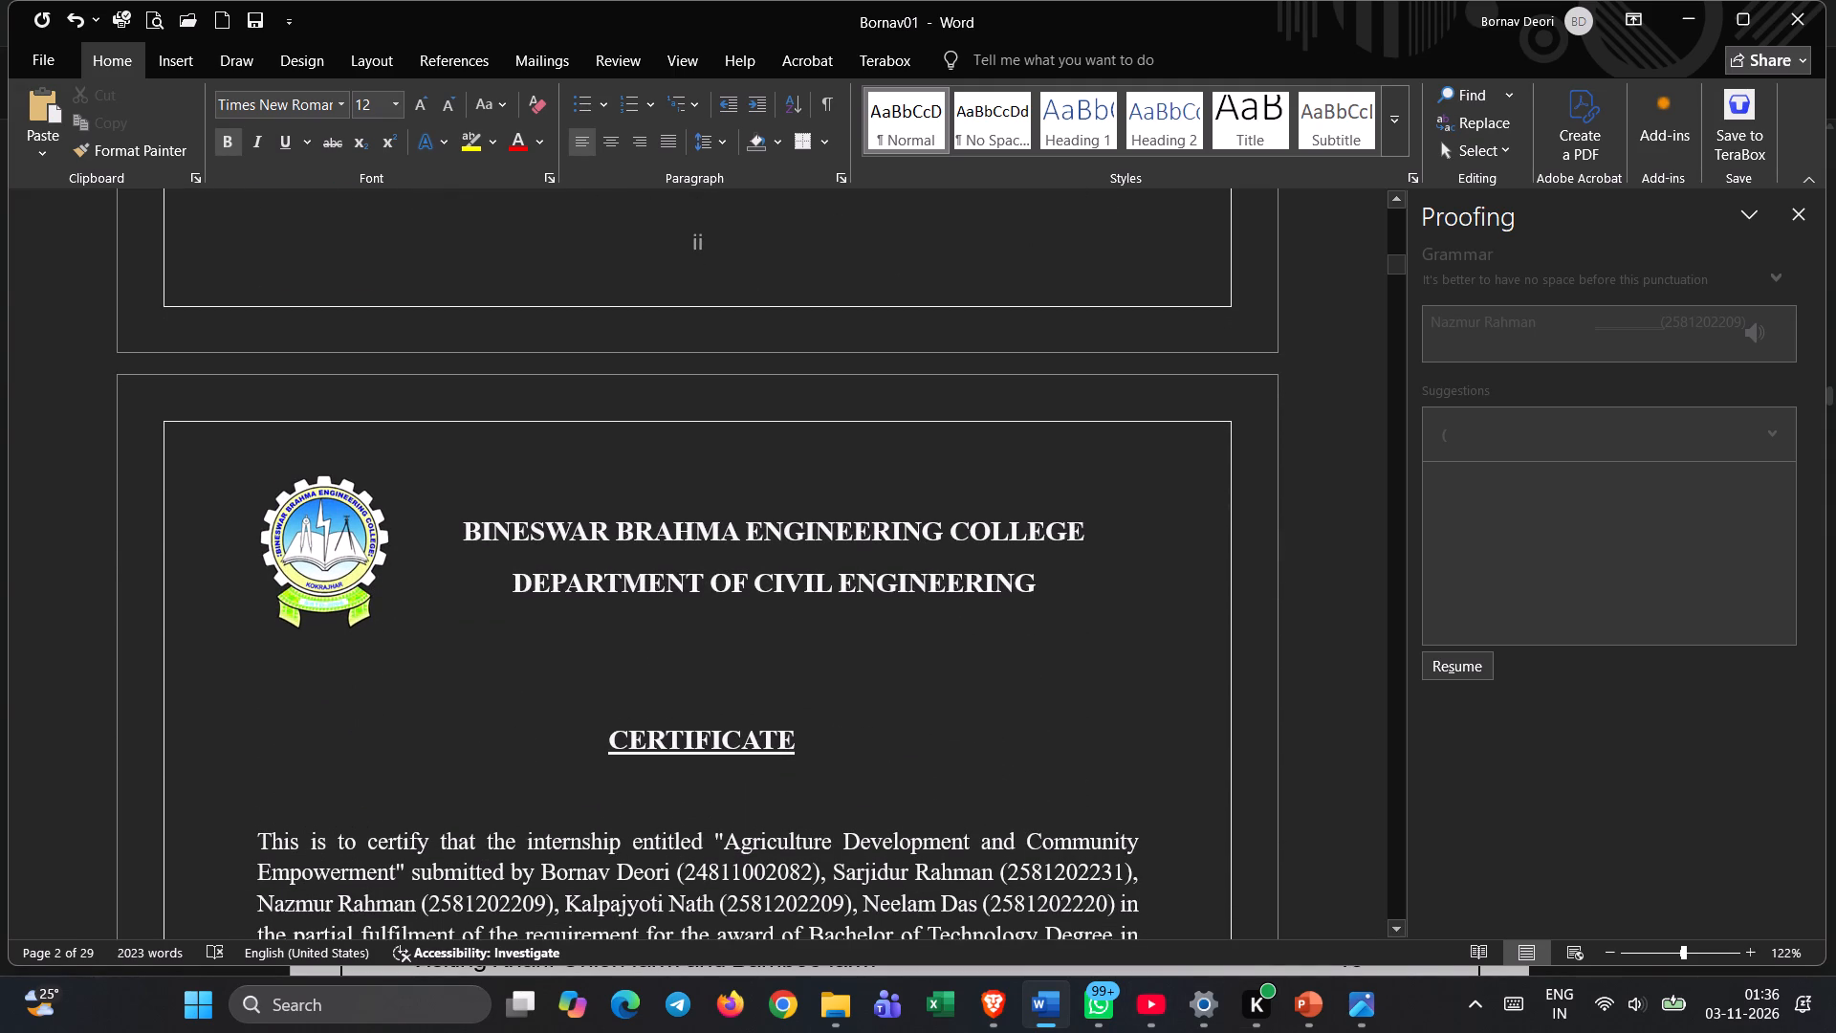
Close the Proofing pane.
{"action": "left_click", "coordinate": [1804, 214]}
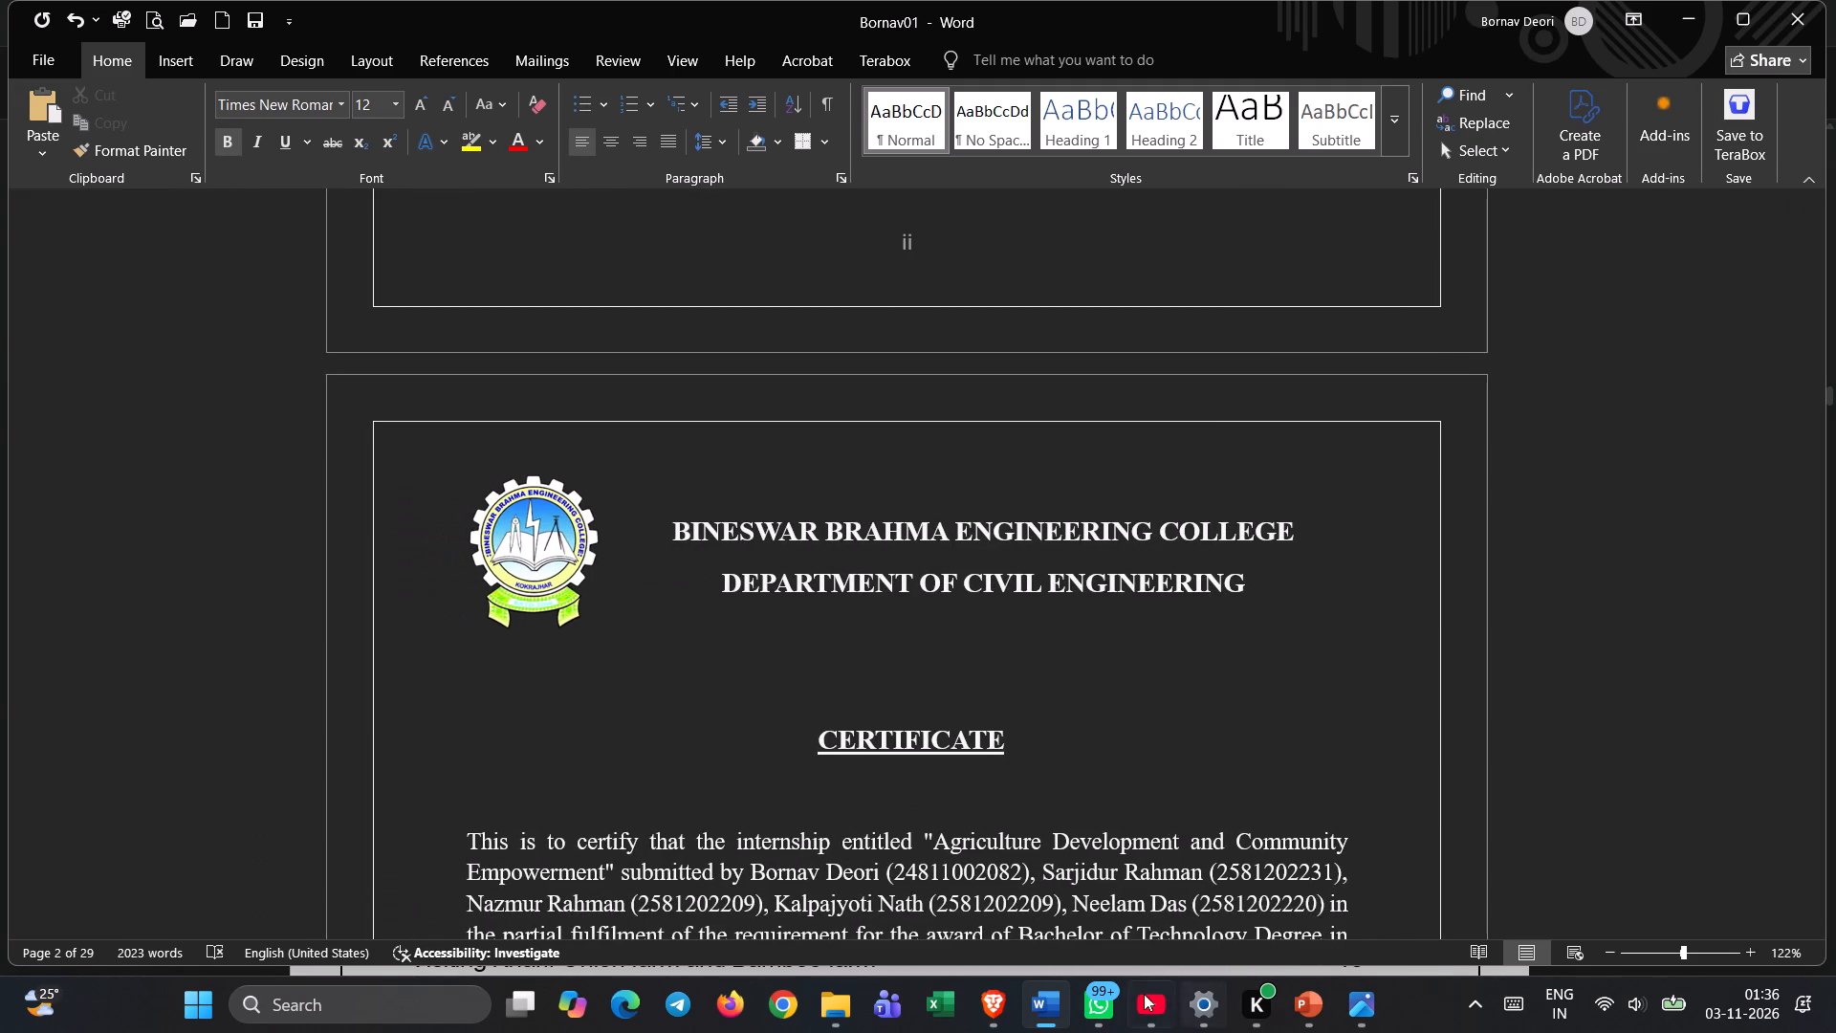
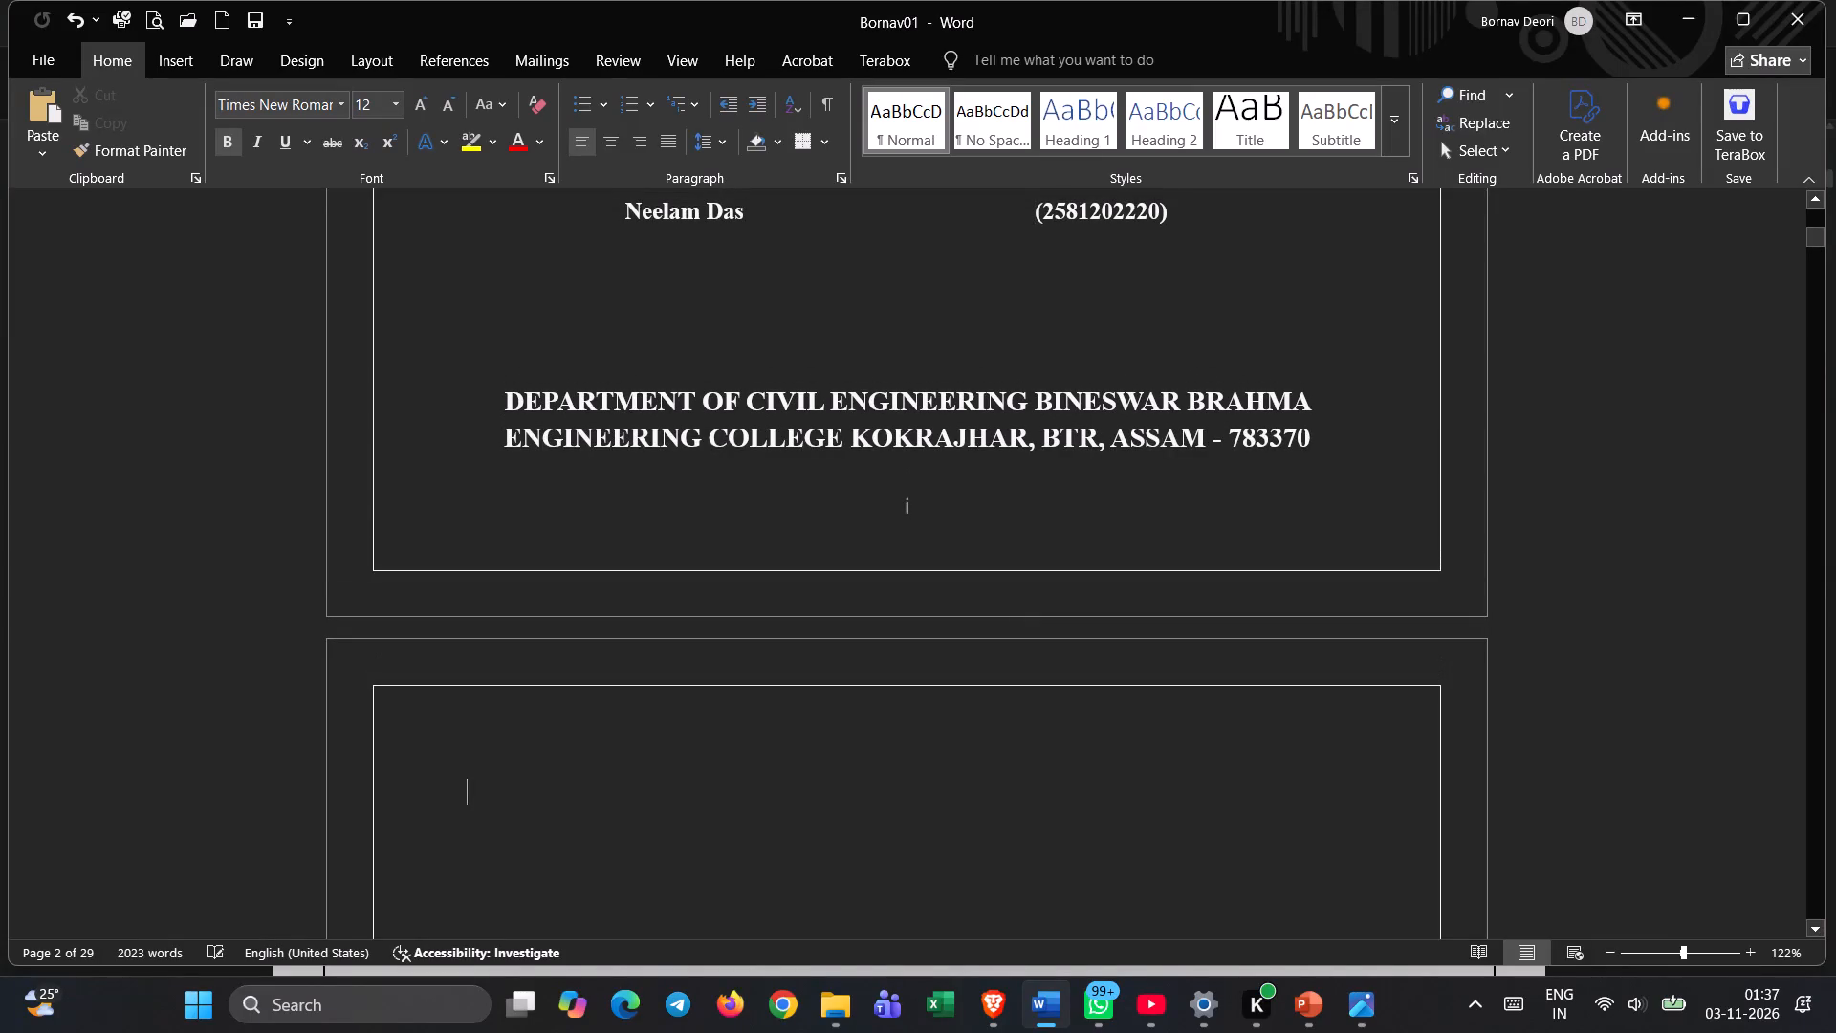
Remove the blank page after the cover page, retyping the final 0 of the college address line.
{"action": "key", "text": "BackSpace"}
{"action": "key", "text": "BackSpace"}
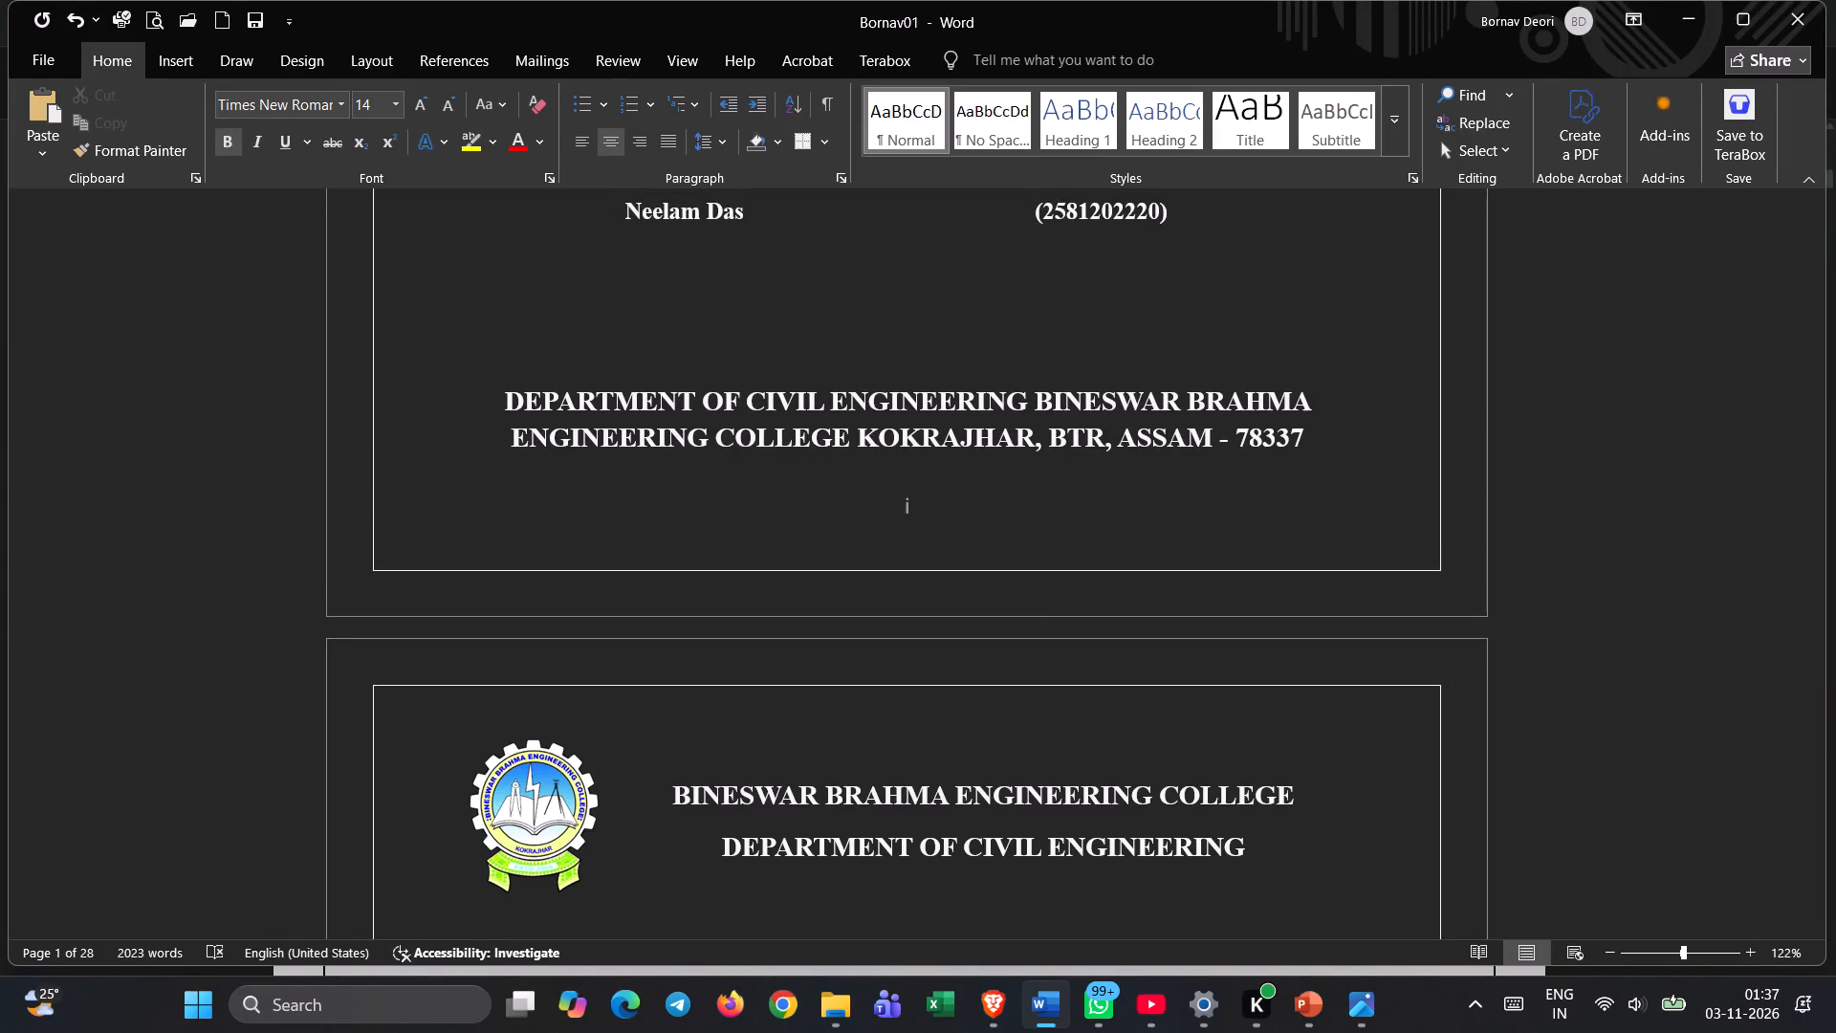
{"action": "key", "text": "0"}
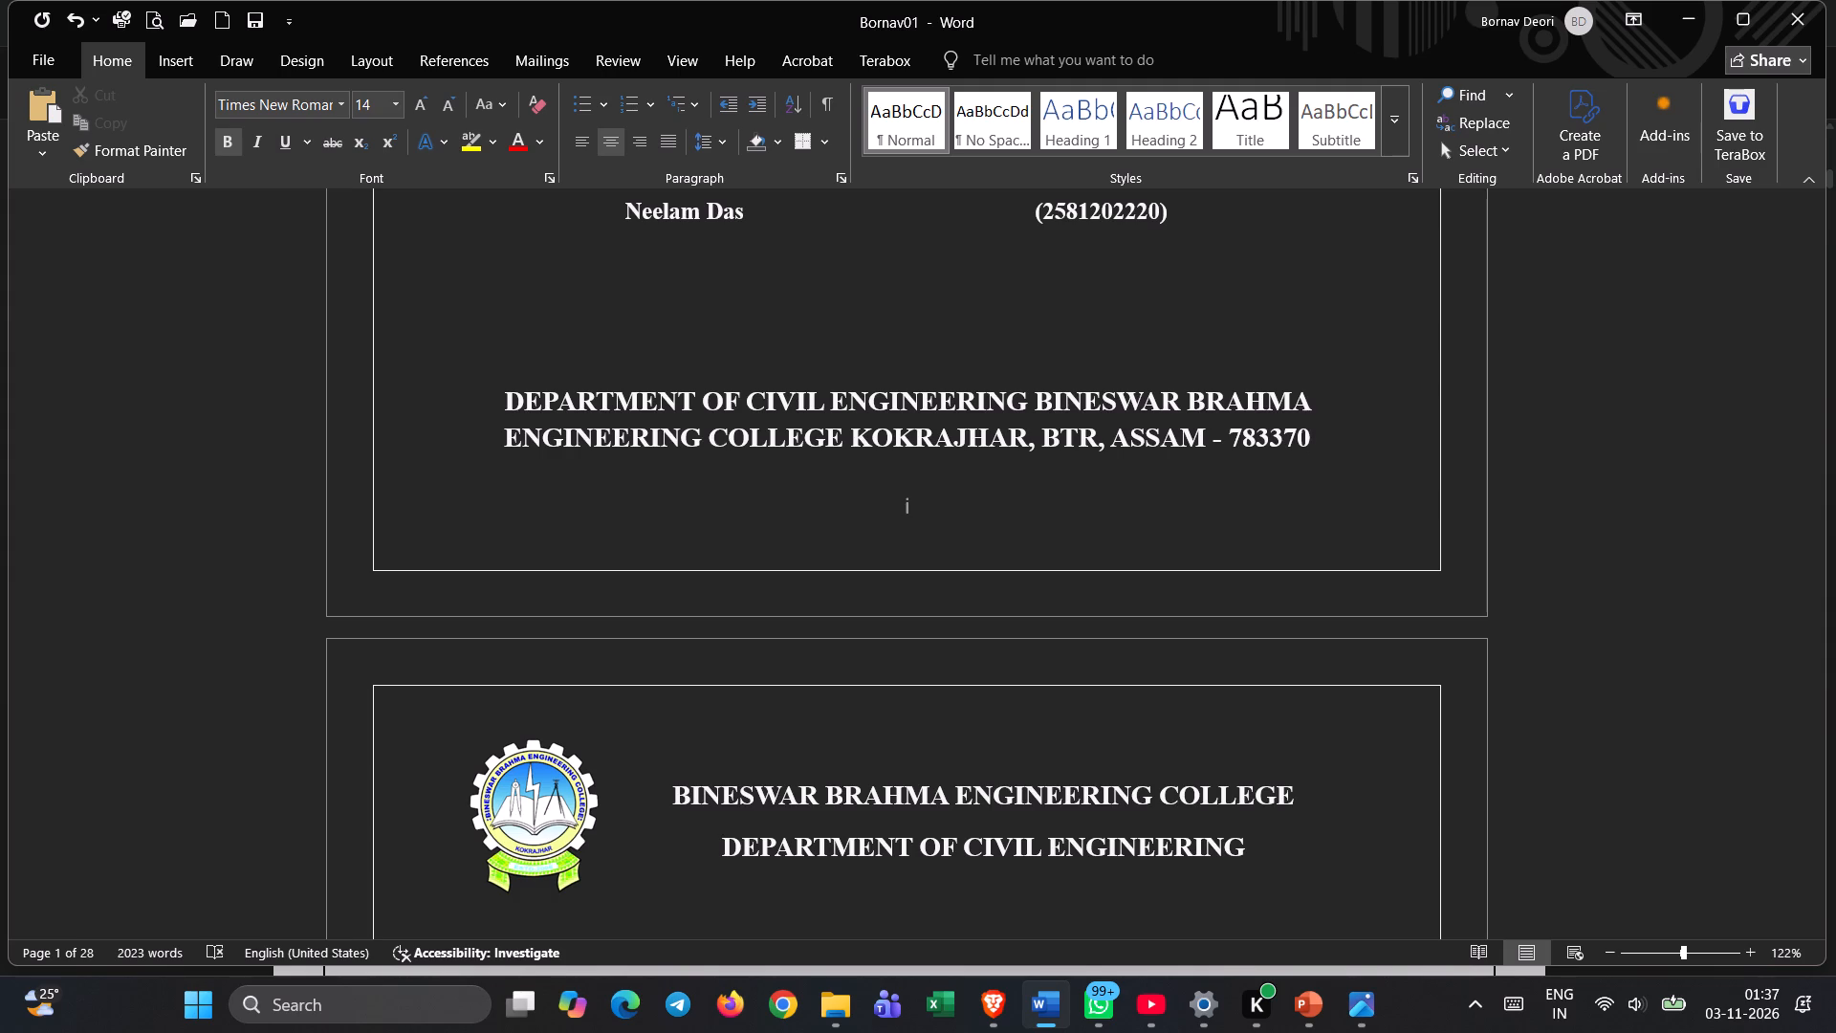
Ignore once the grammar flag on "B.Tech" in the declaration page's first paragraph.
{"action": "scroll", "coordinate": [695, 717], "scroll_direction": "down", "scroll_amount": 6}
{"action": "scroll", "coordinate": [786, 710], "scroll_direction": "up", "scroll_amount": 3}
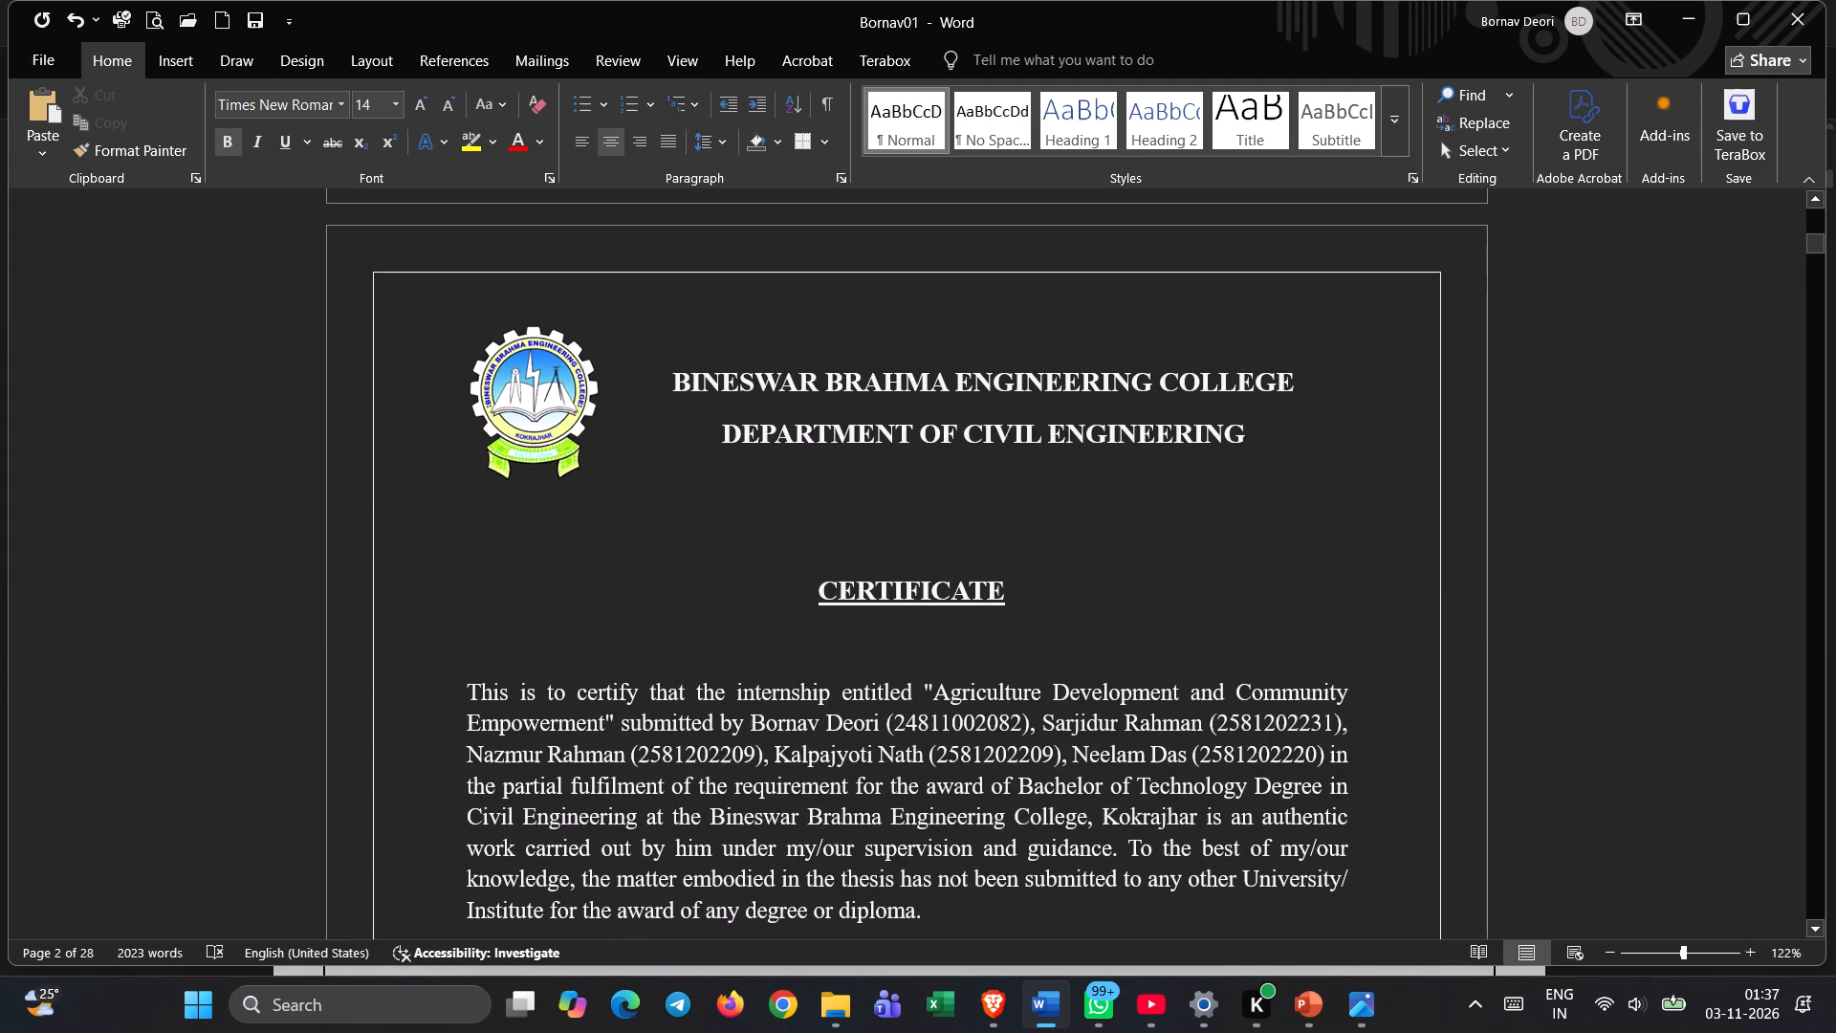
{"action": "scroll", "coordinate": [805, 633], "scroll_direction": "down", "scroll_amount": 10}
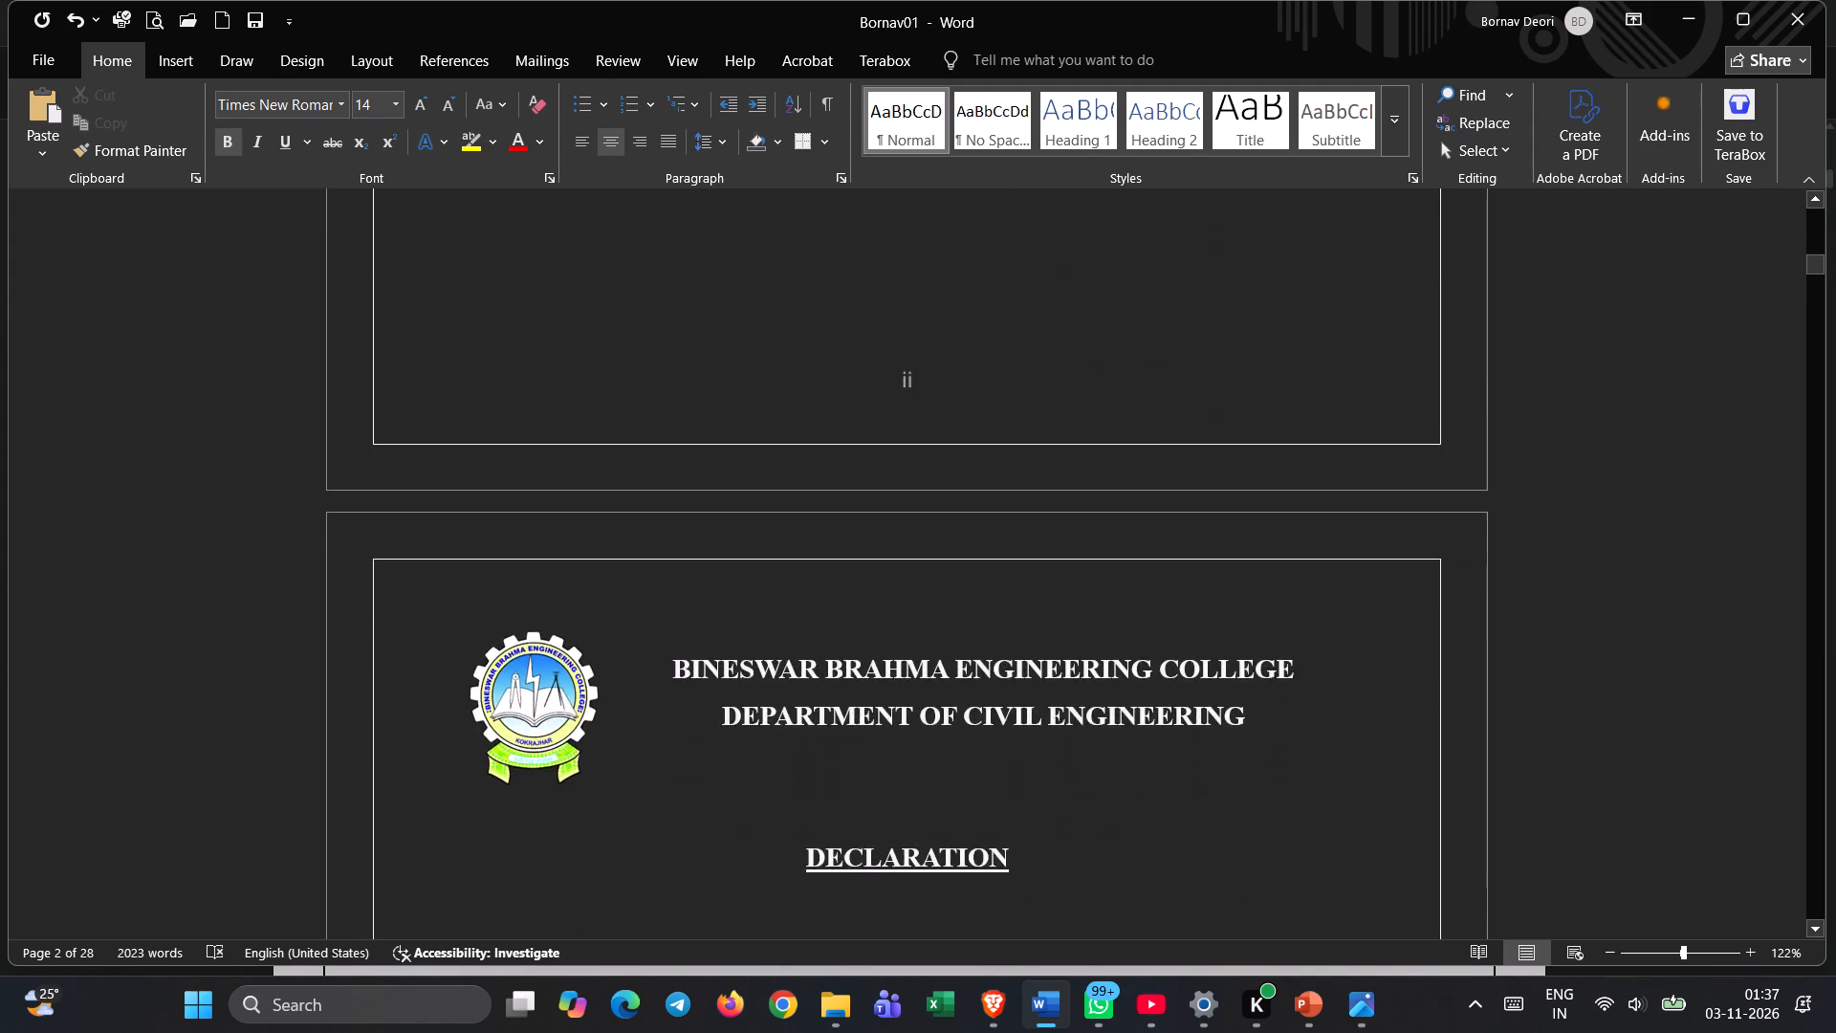
{"action": "scroll", "coordinate": [805, 636], "scroll_direction": "down", "scroll_amount": 5}
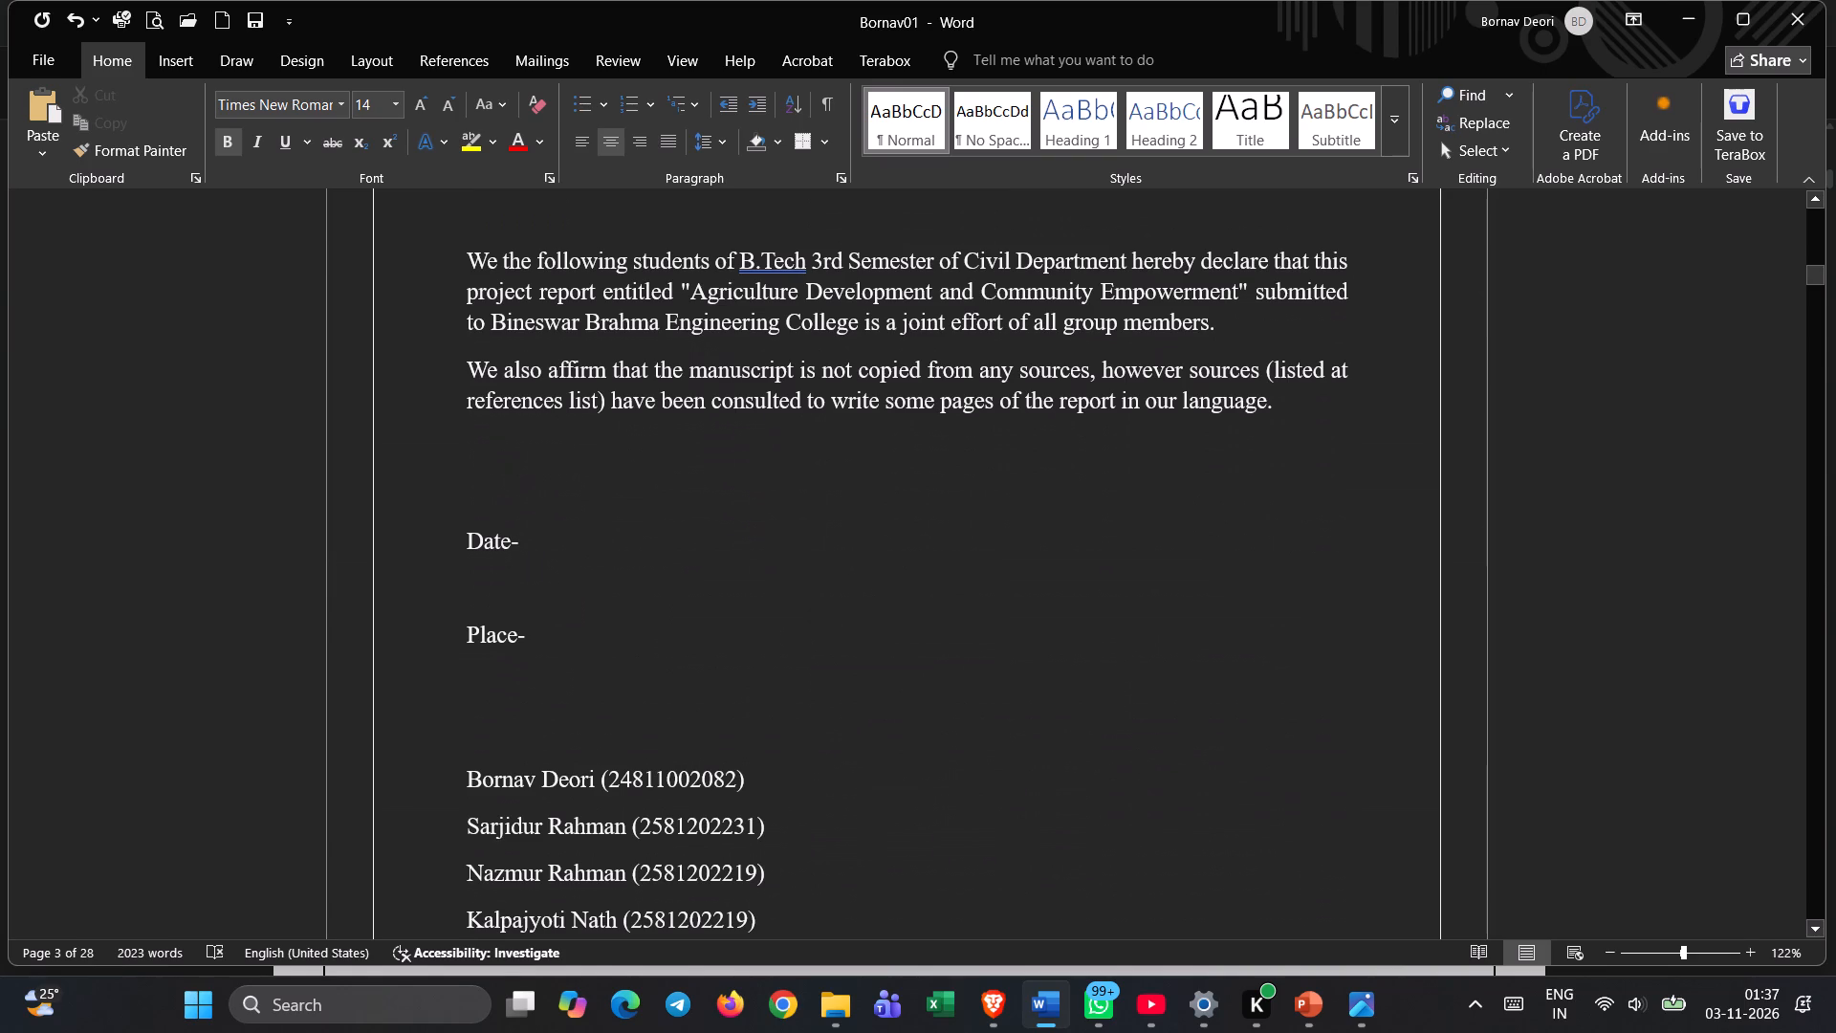
{"action": "right_click", "coordinate": [777, 257]}
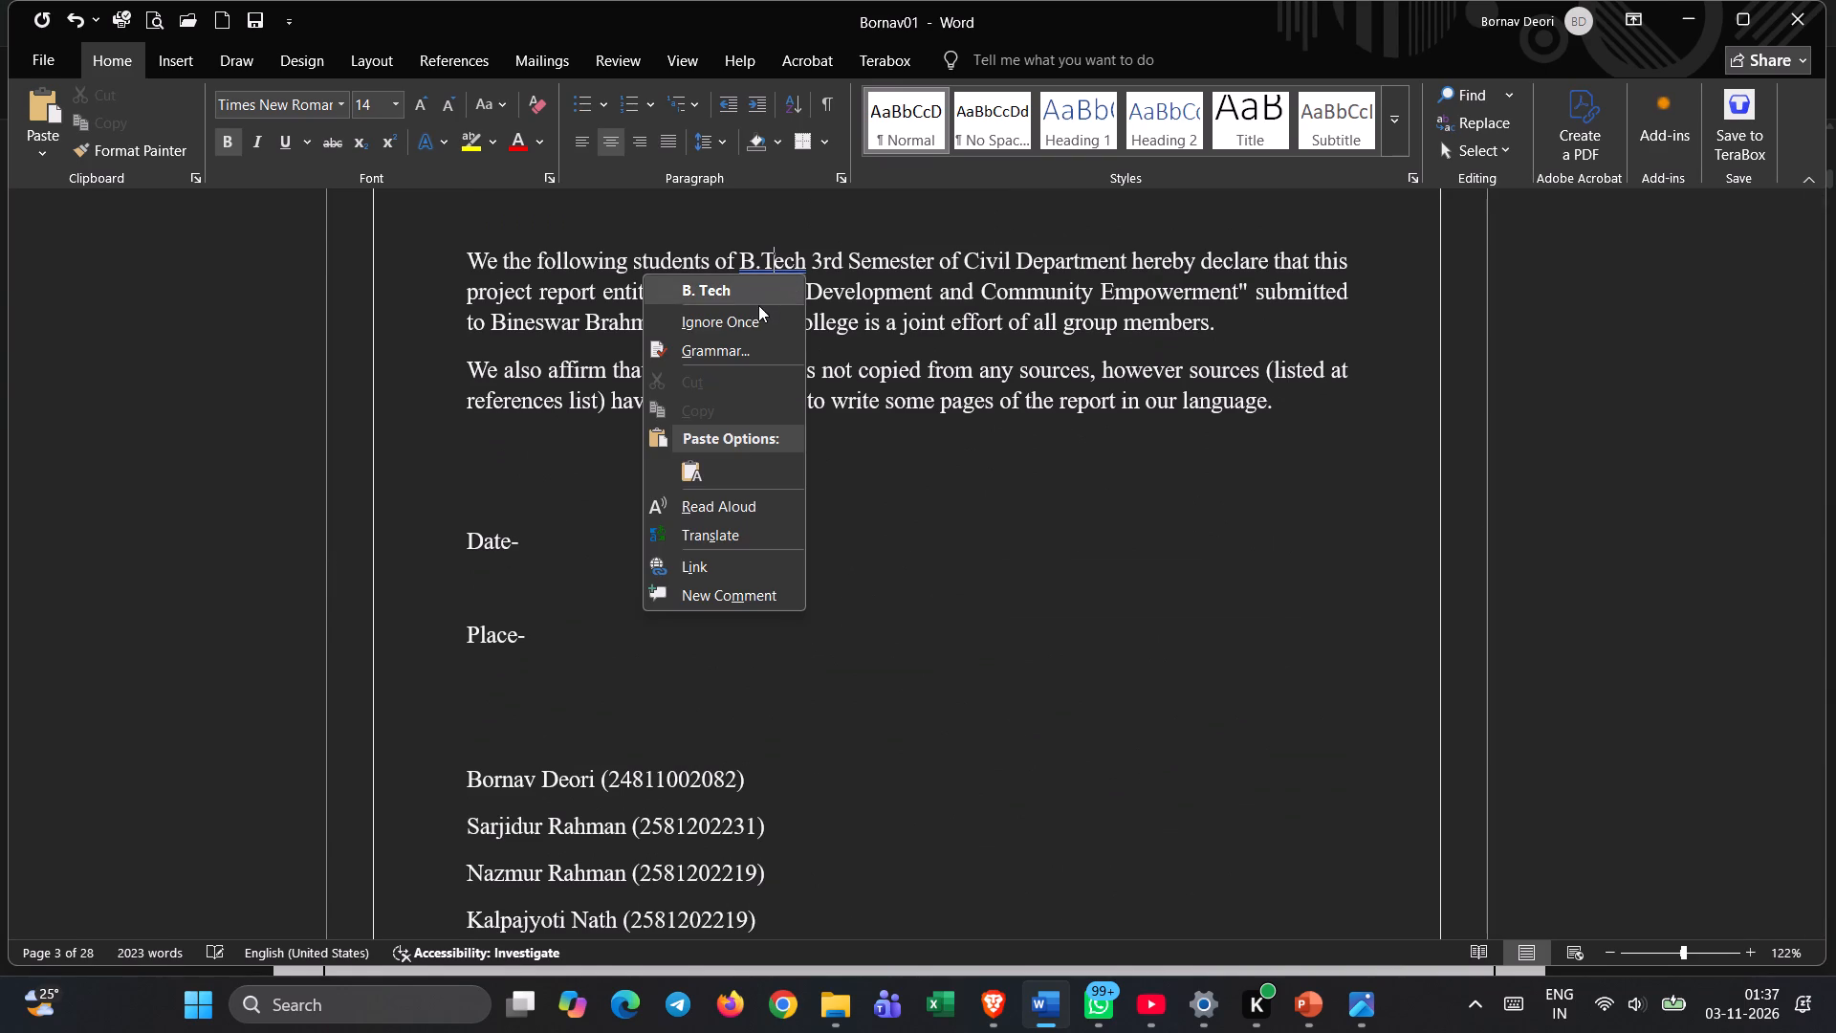
{"action": "left_click", "coordinate": [756, 319]}
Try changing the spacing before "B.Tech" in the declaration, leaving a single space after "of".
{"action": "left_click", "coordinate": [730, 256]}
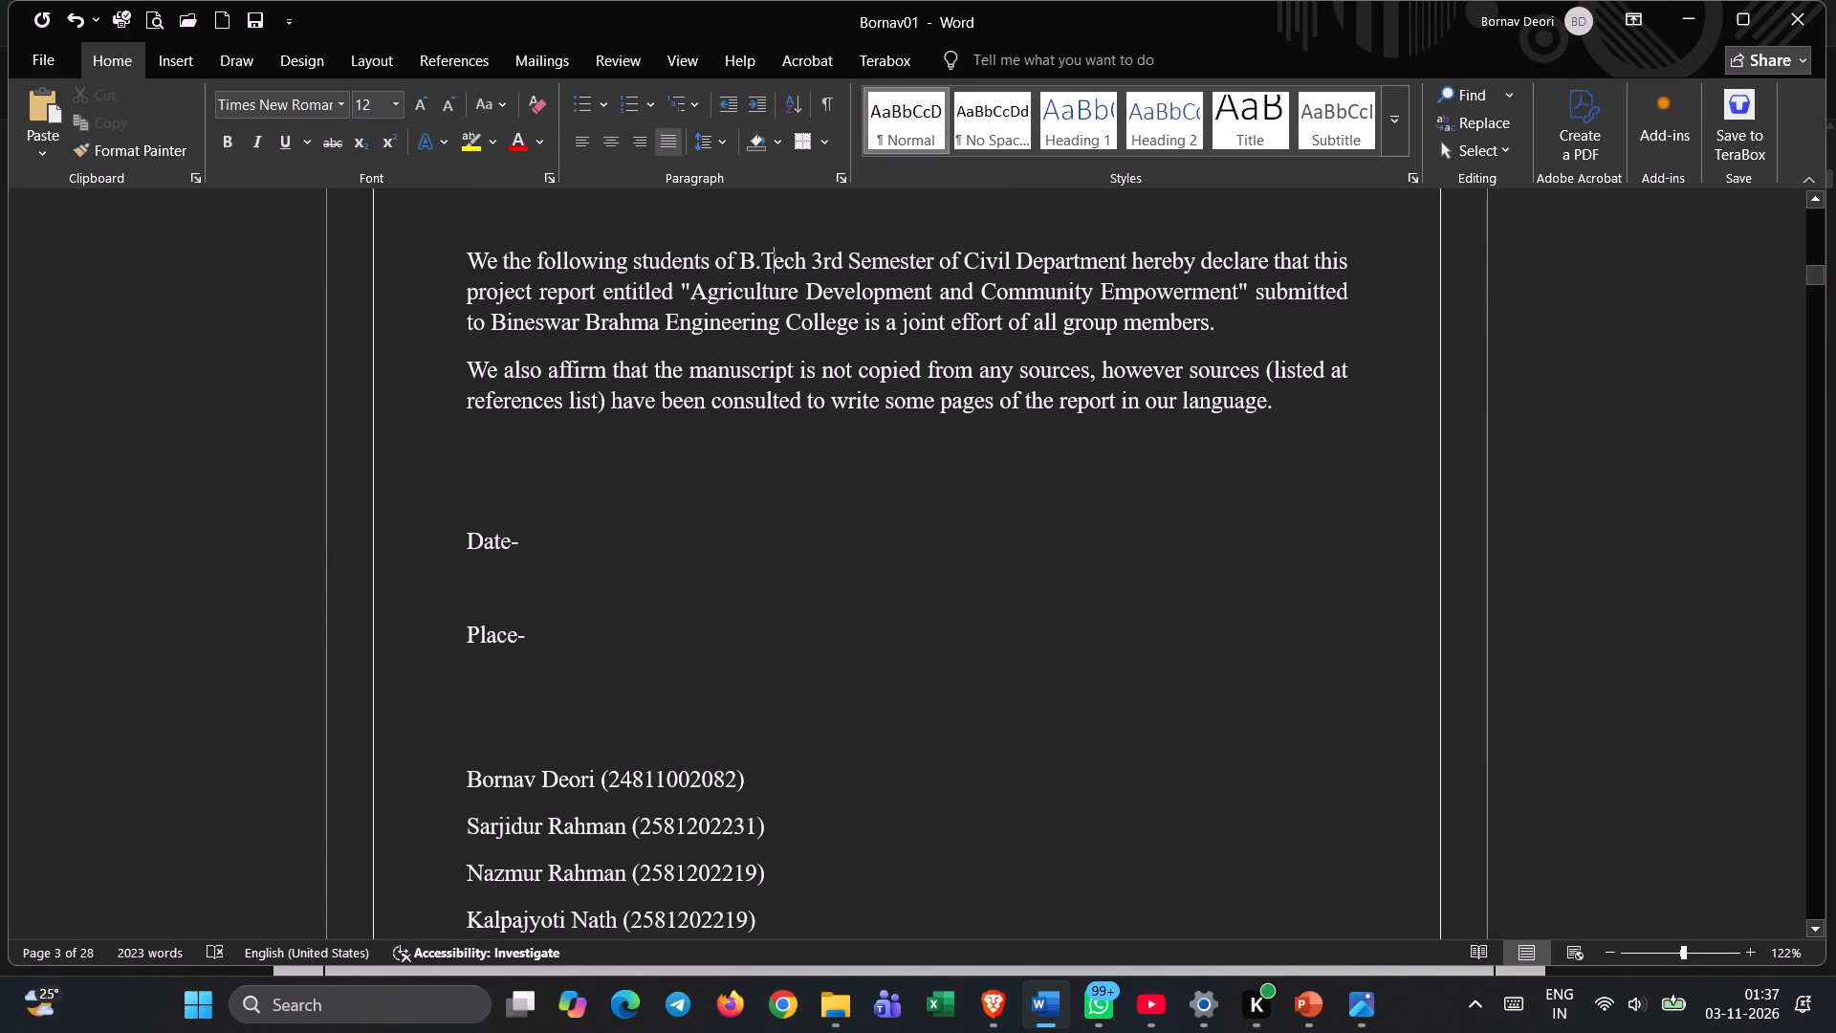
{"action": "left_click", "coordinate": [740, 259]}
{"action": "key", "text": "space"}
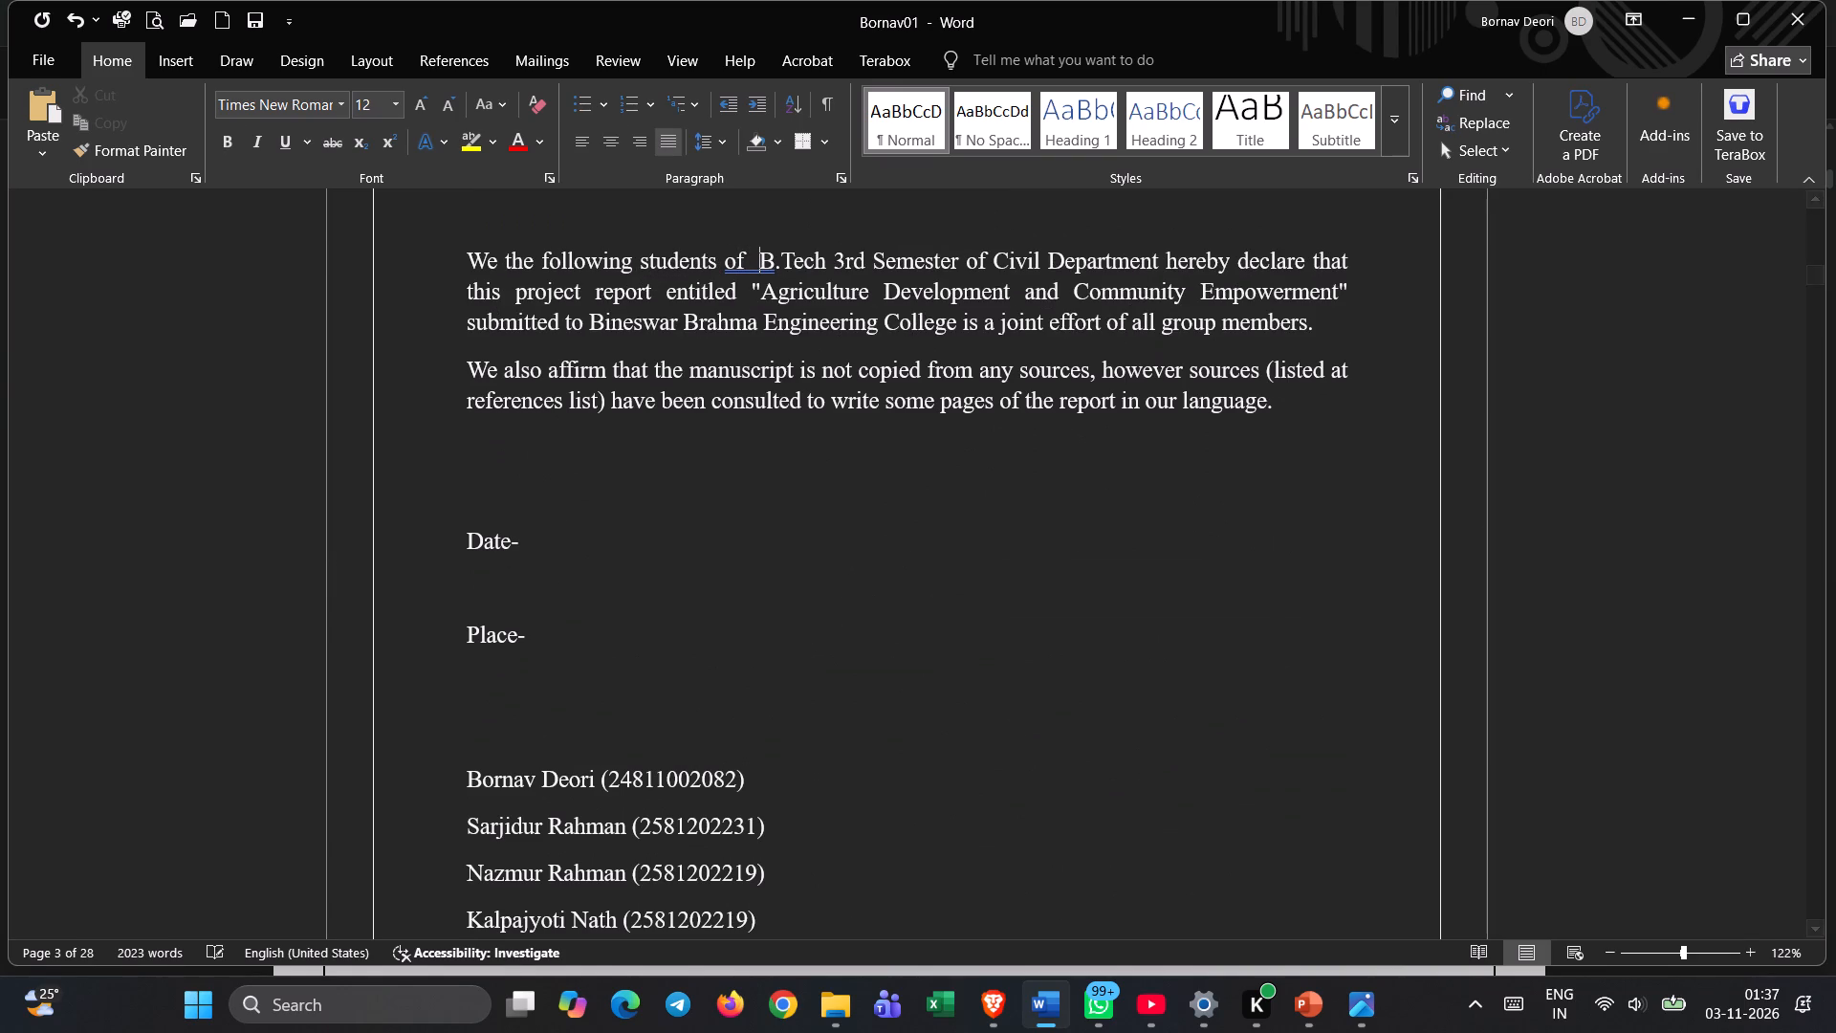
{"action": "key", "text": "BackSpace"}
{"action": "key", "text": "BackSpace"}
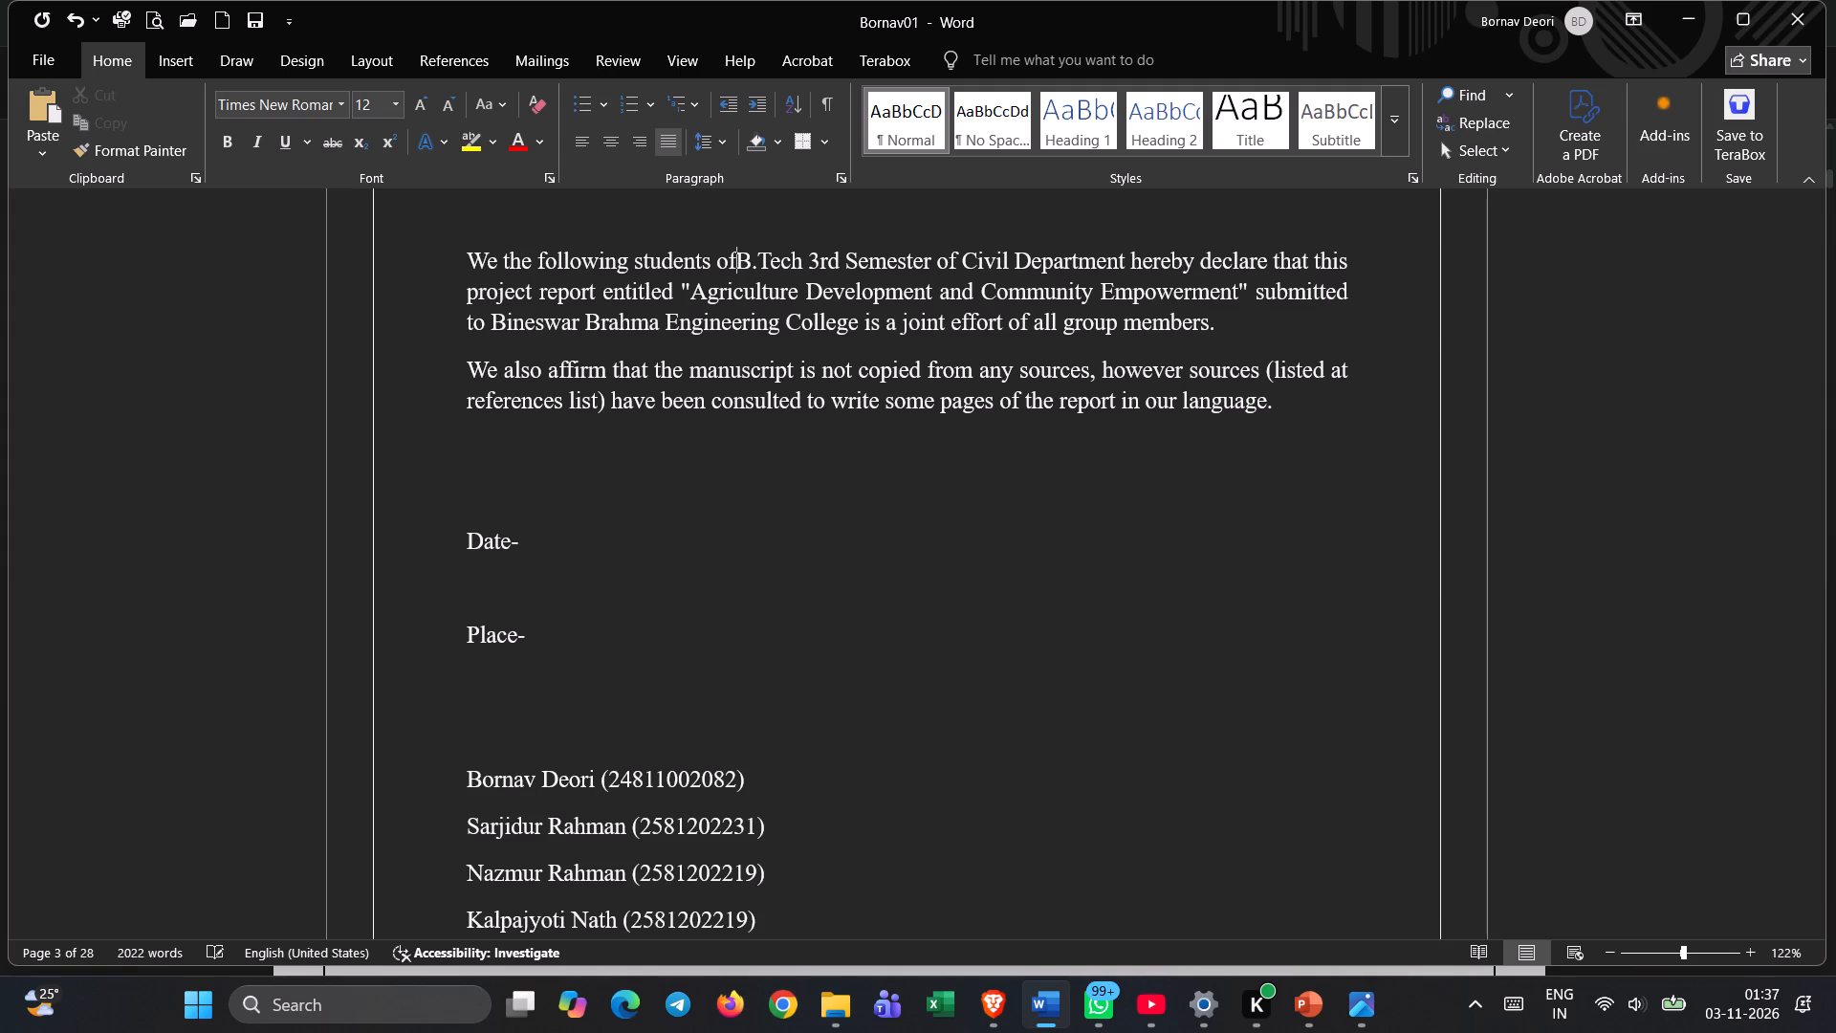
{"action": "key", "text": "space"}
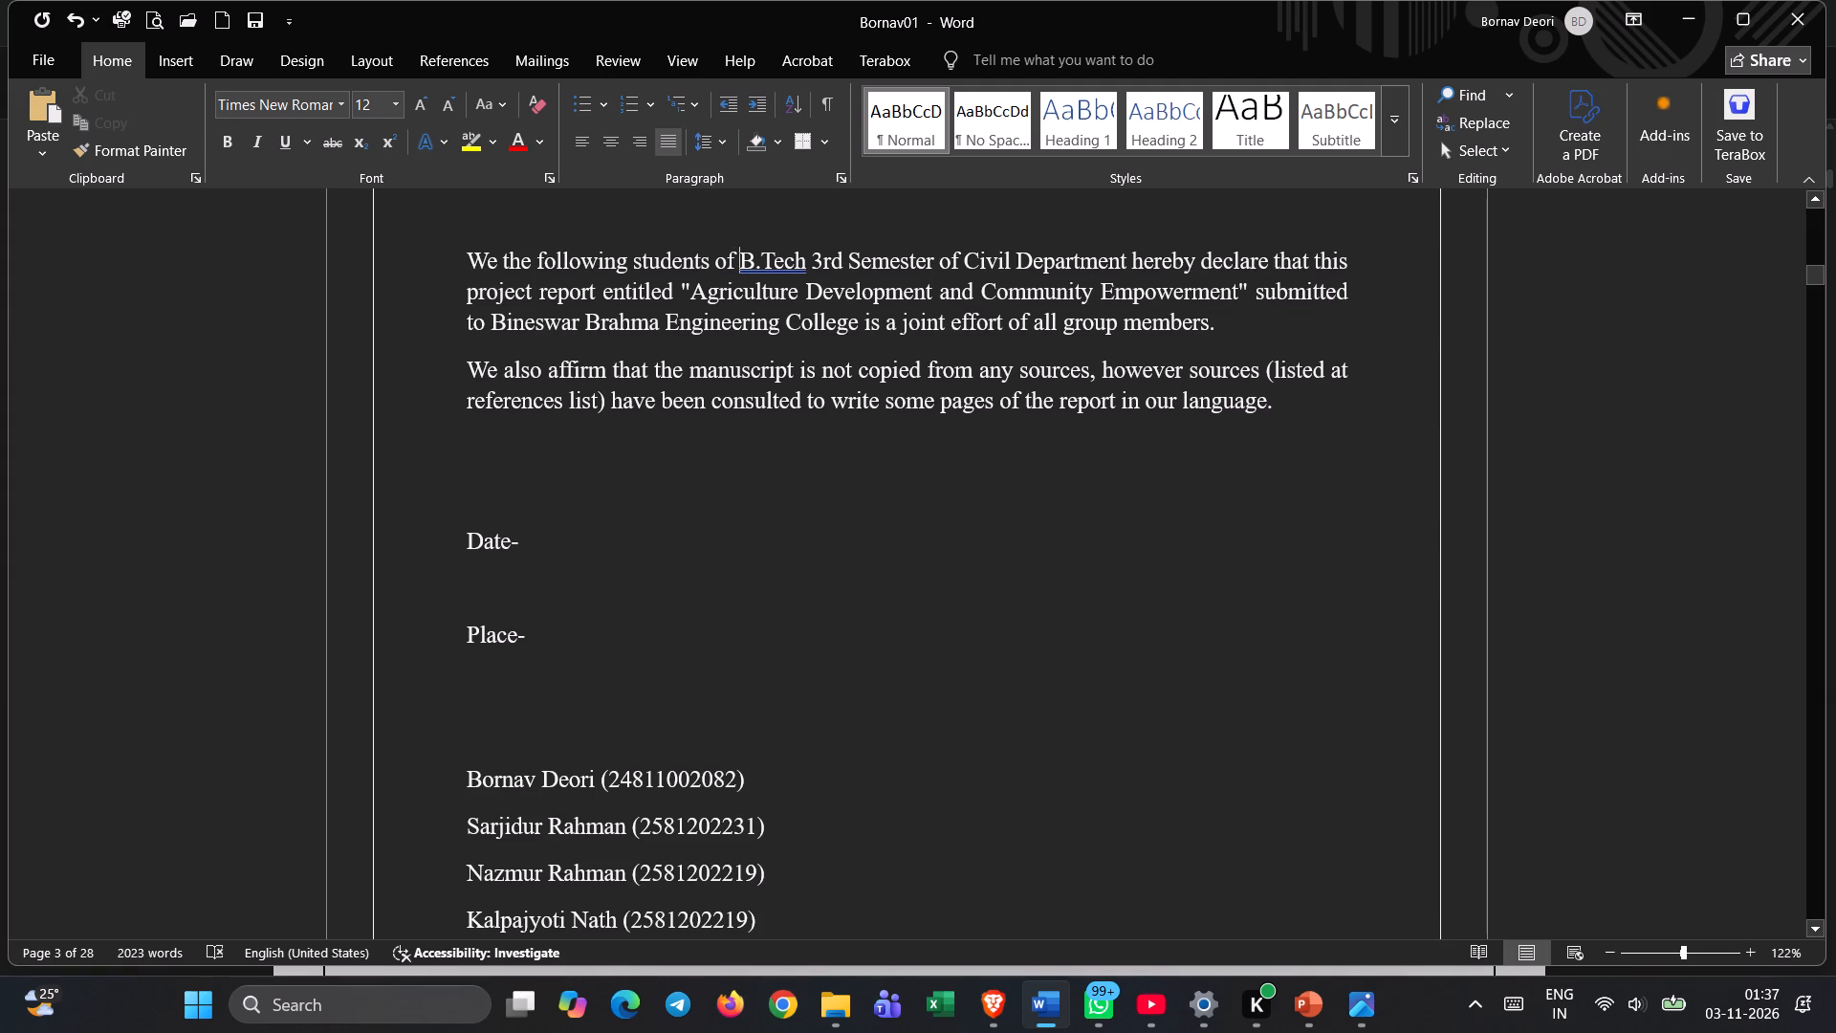
Ignore the grammar flag on "B.Tech" in the declaration once again.
{"action": "right_click_drag", "start_coordinate": [795, 254], "coordinate": [784, 263]}
{"action": "right_click", "coordinate": [783, 263]}
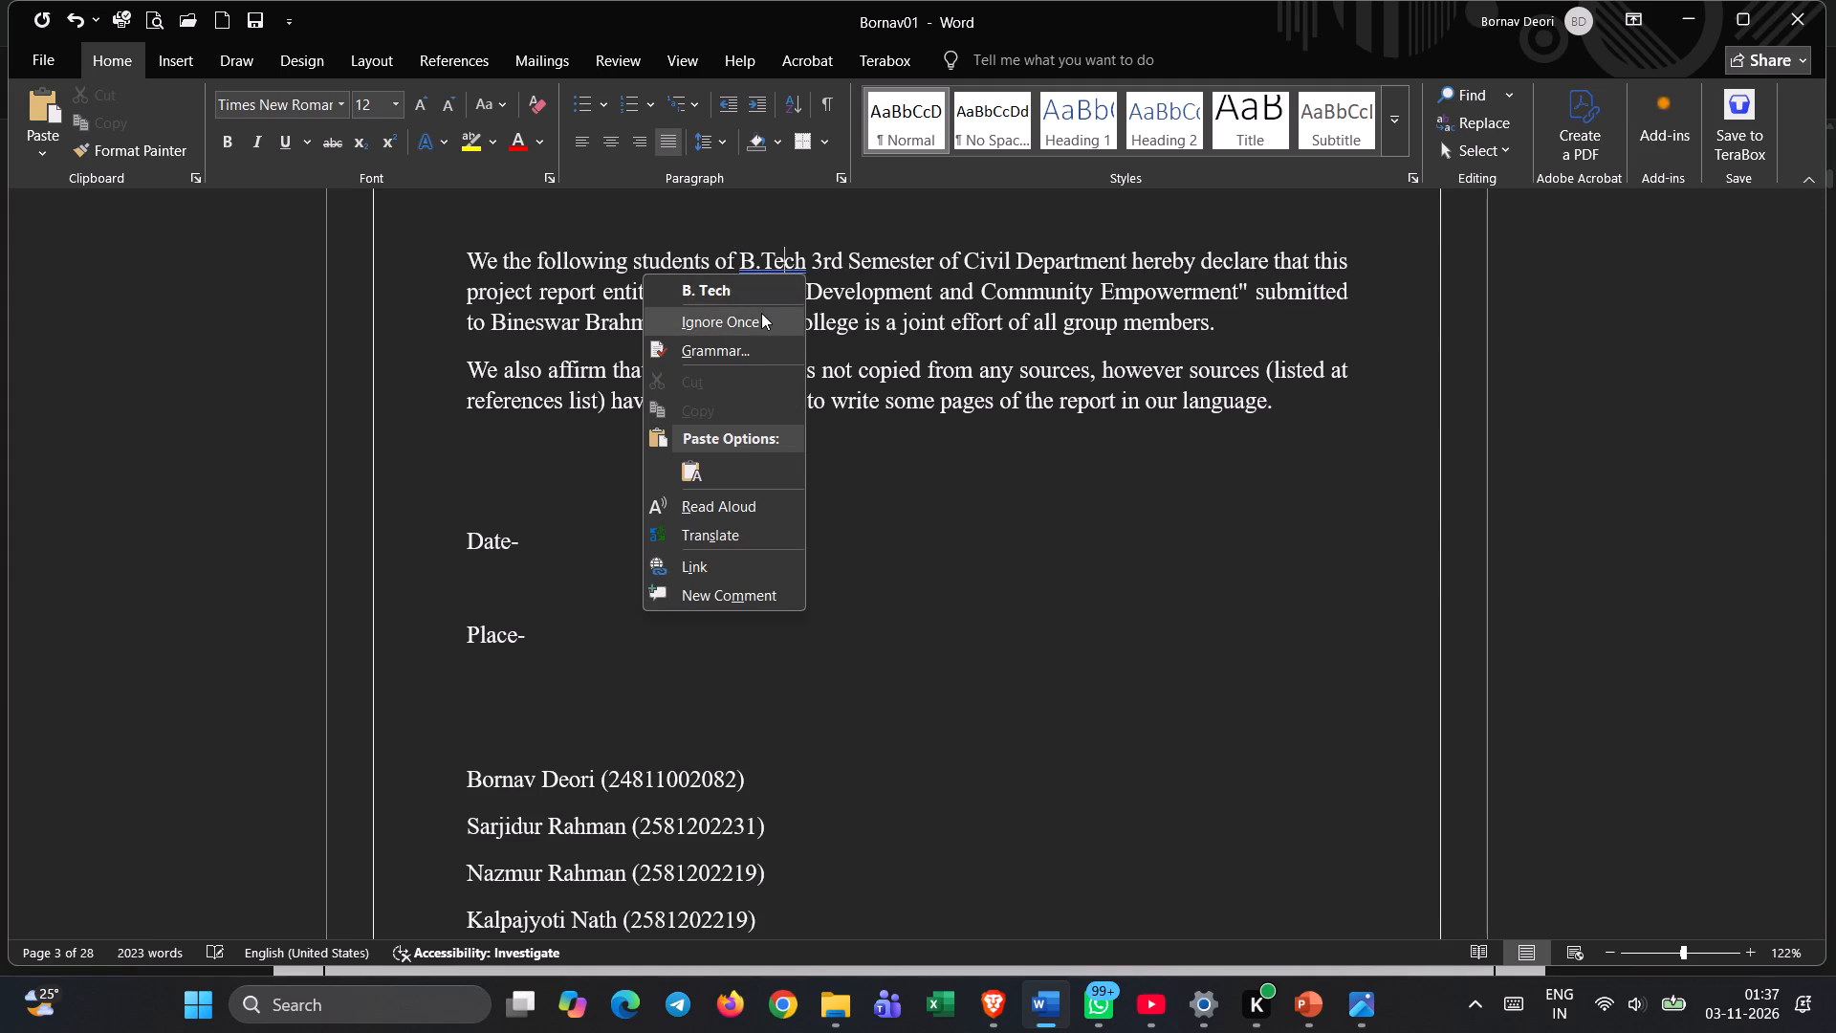
{"action": "left_click", "coordinate": [761, 313]}
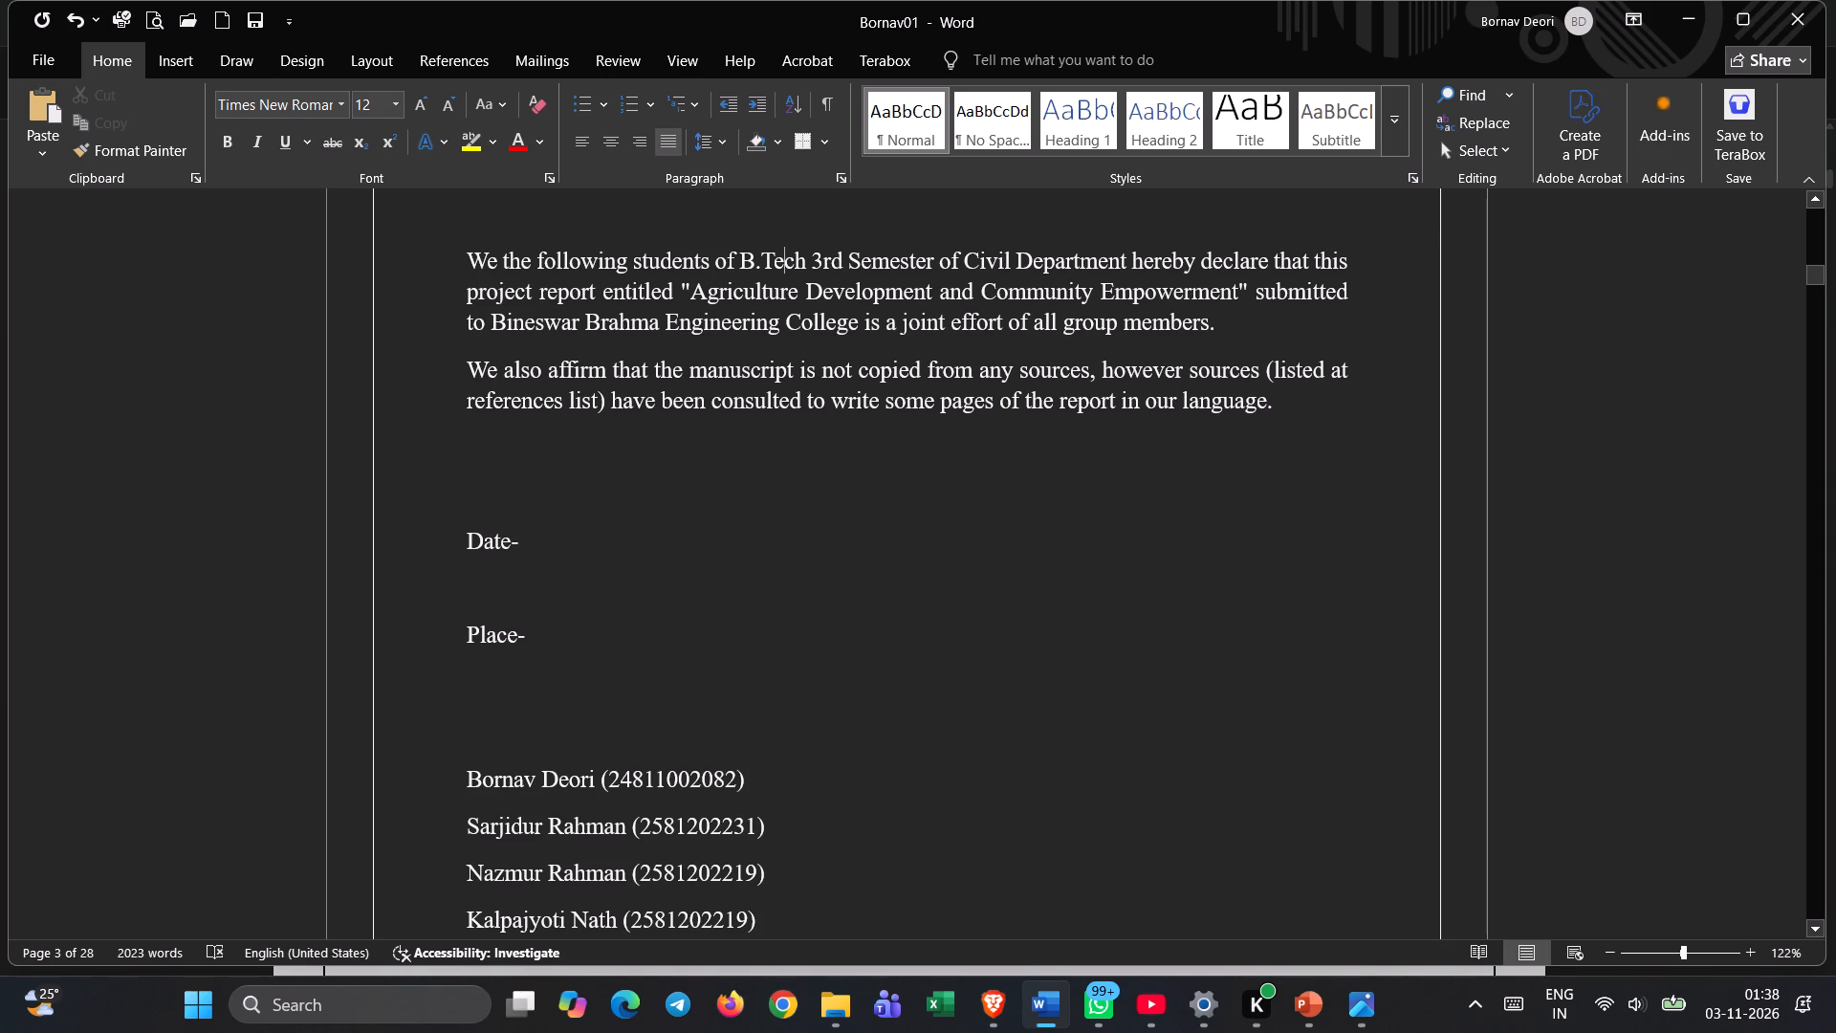
Review the acknowledgement and abstract pages, checking their headings, text and layout.
{"action": "scroll", "coordinate": [755, 557], "scroll_direction": "down", "scroll_amount": 9}
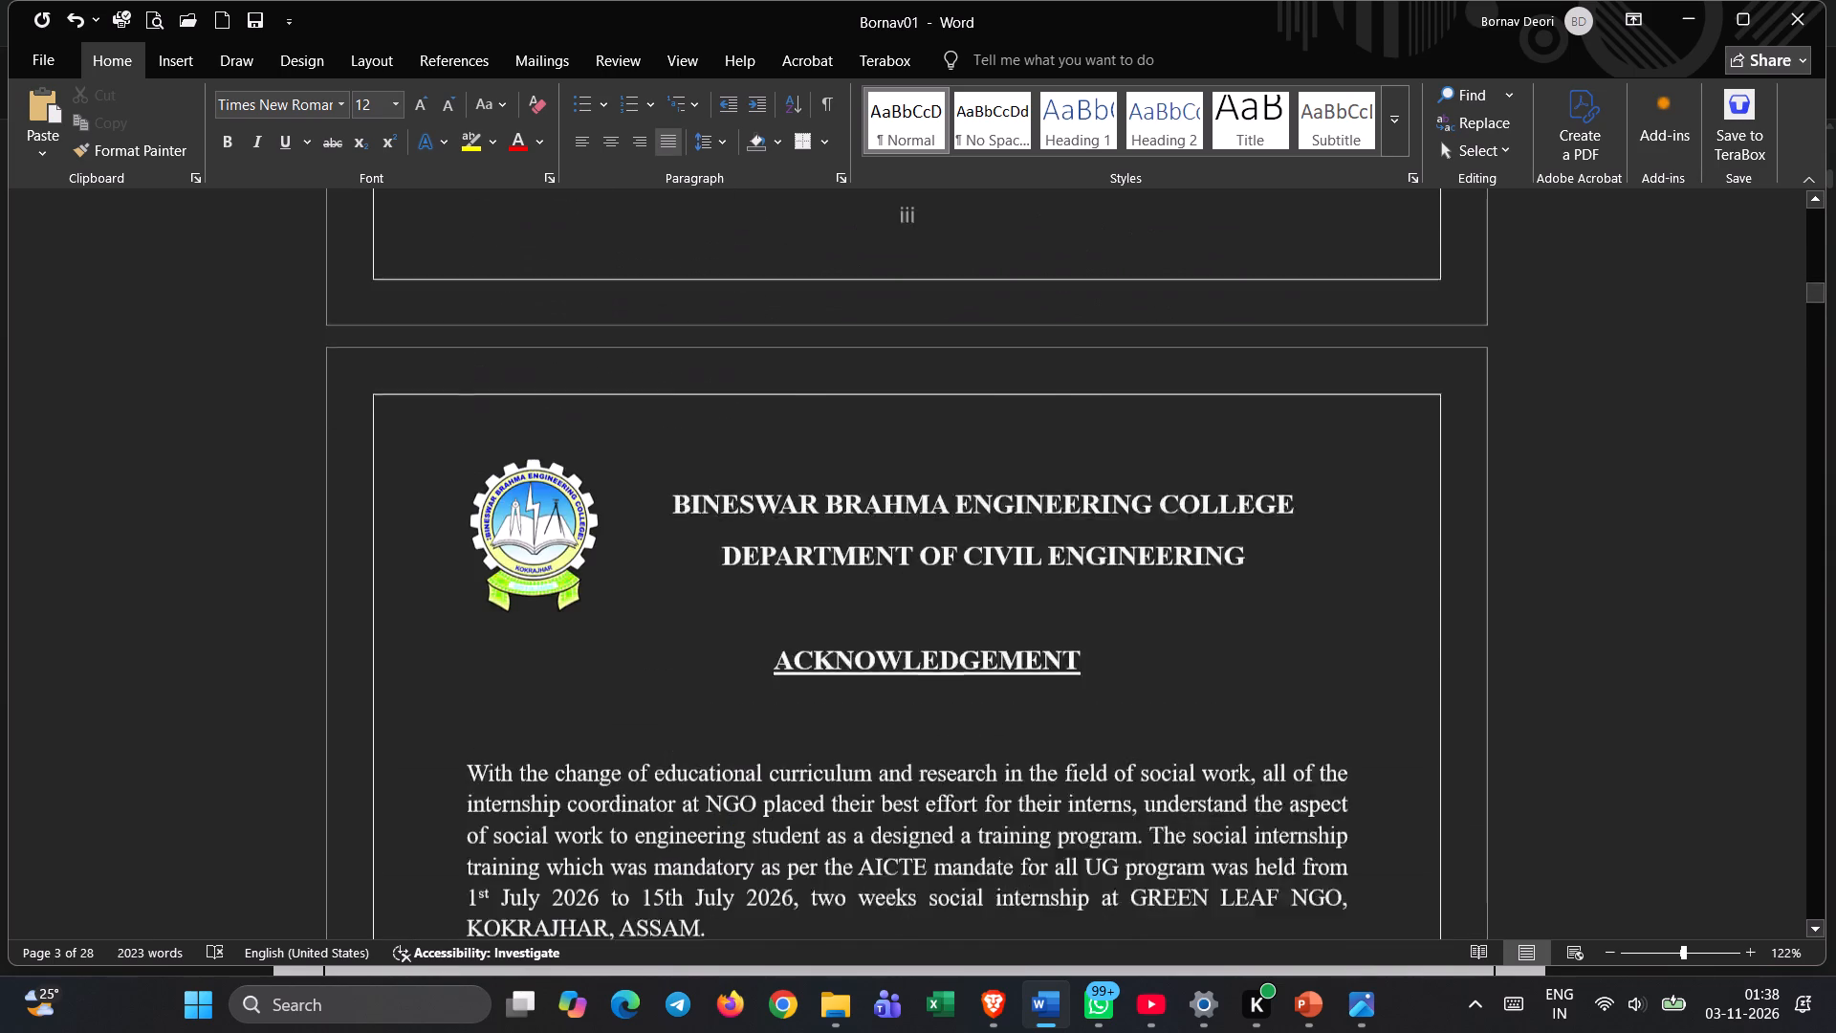
{"action": "scroll", "coordinate": [755, 555], "scroll_direction": "up", "scroll_amount": 9}
{"action": "scroll", "coordinate": [755, 555], "scroll_direction": "down", "scroll_amount": 14}
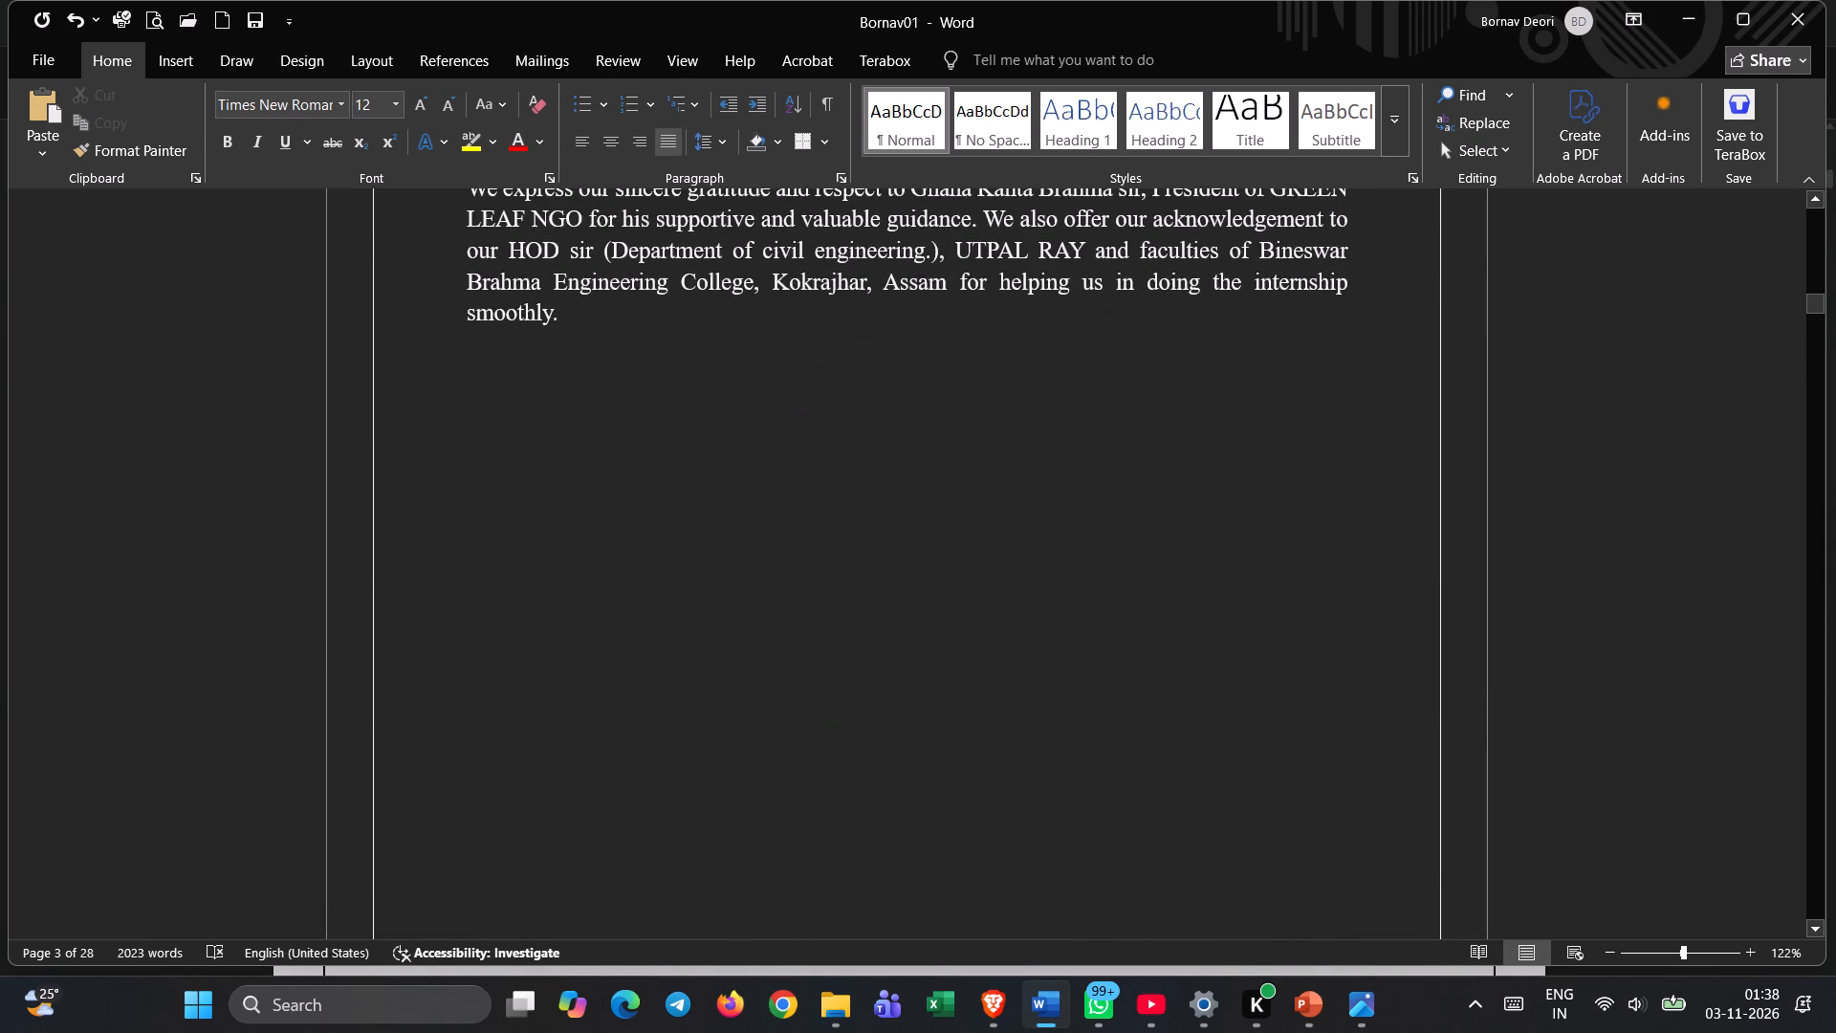
{"action": "scroll", "coordinate": [757, 552], "scroll_direction": "up", "scroll_amount": 7}
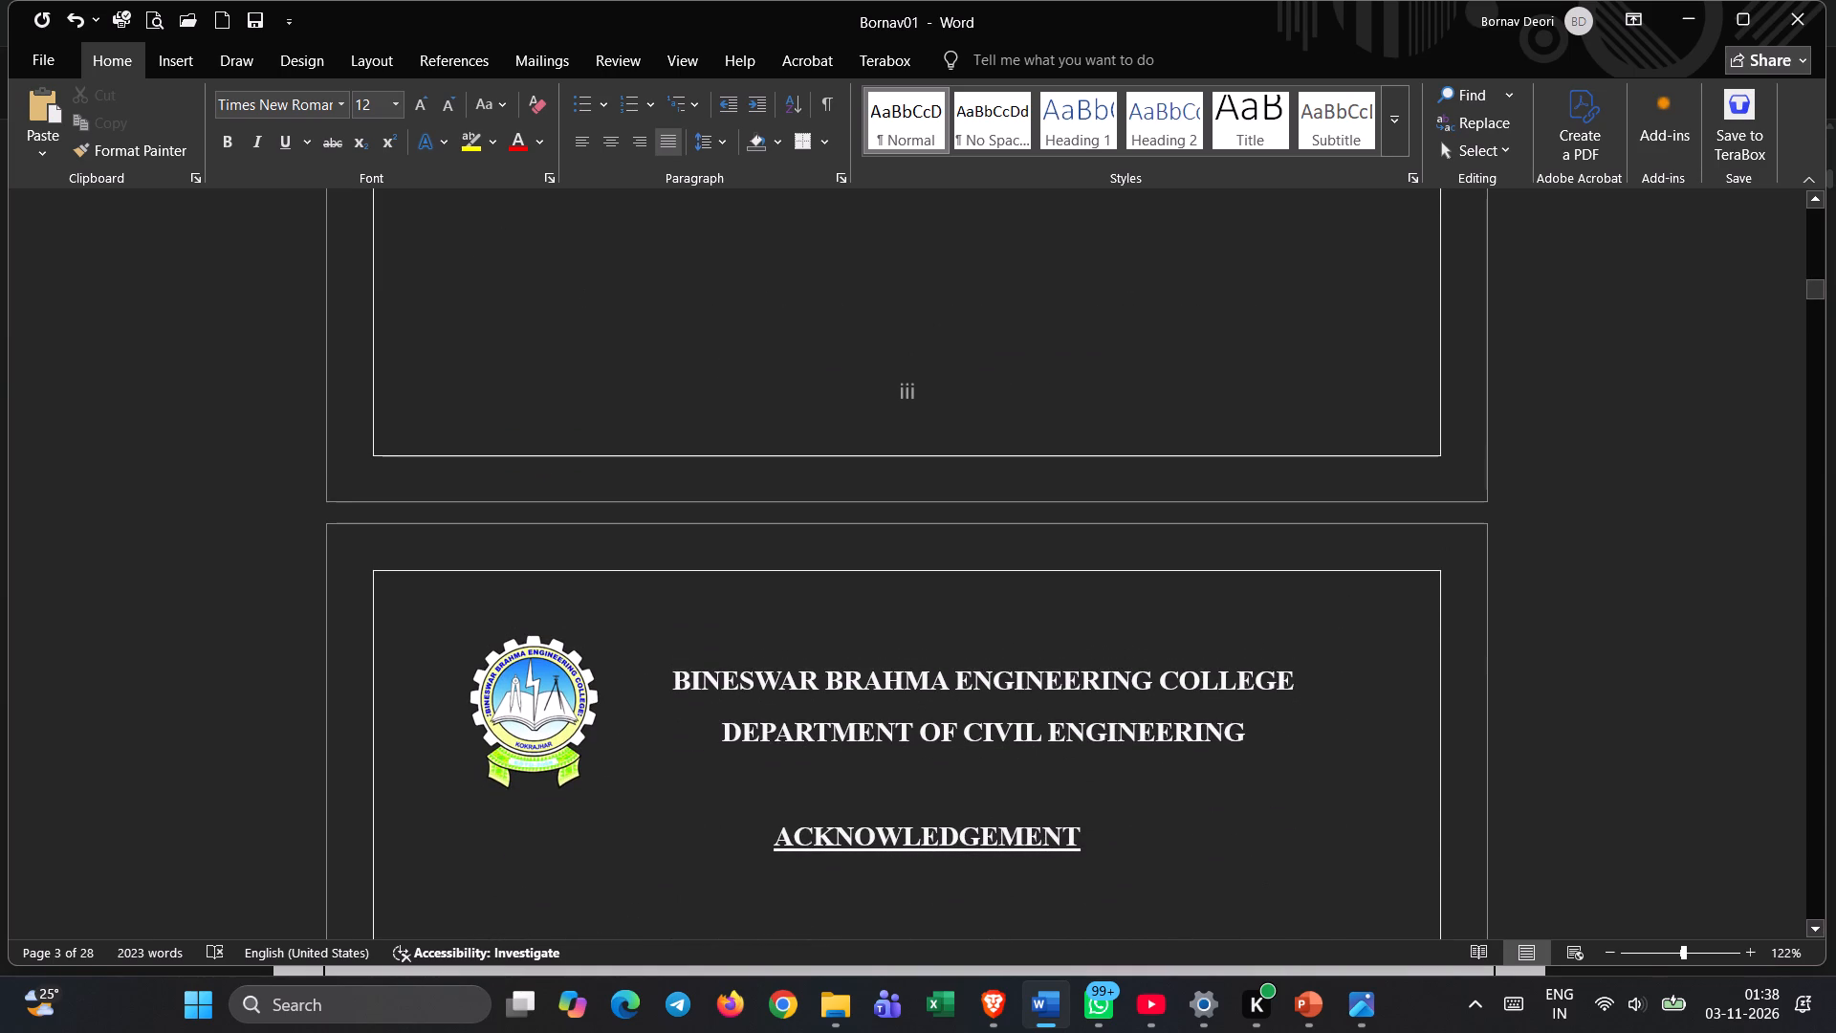
{"action": "scroll", "coordinate": [688, 606], "scroll_direction": "down", "scroll_amount": 5}
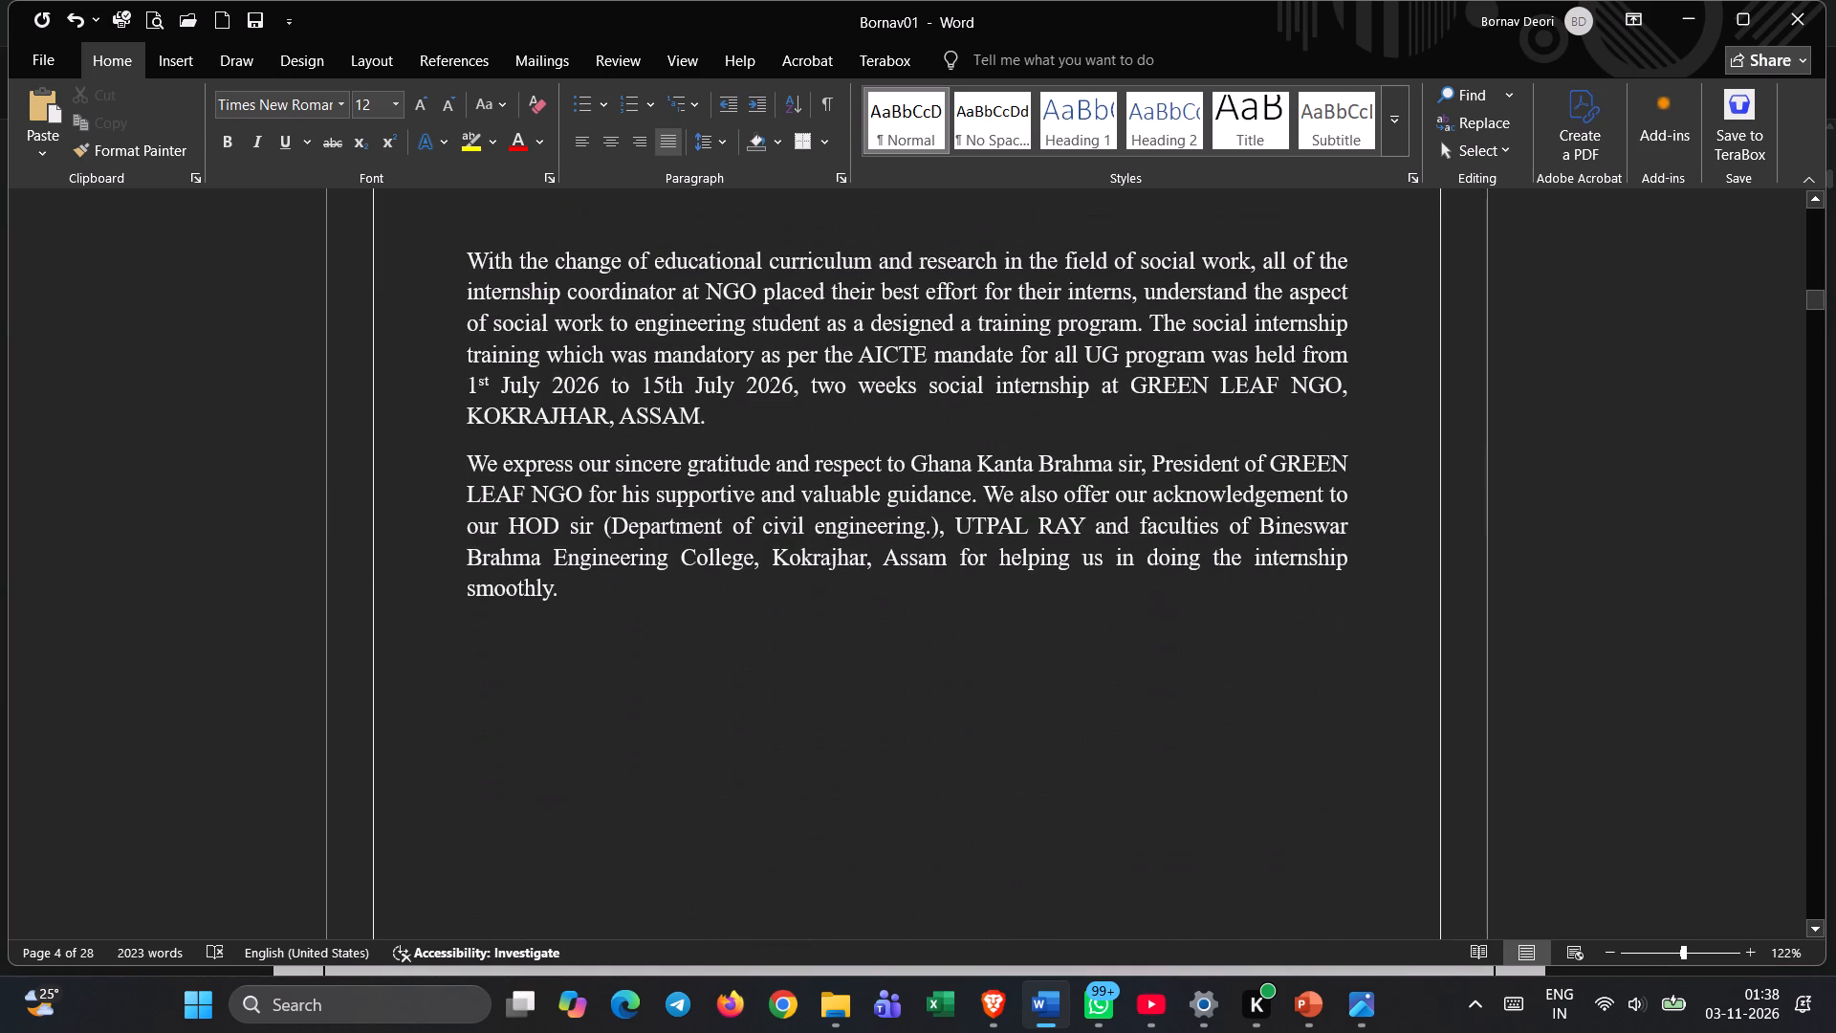
{"action": "scroll", "coordinate": [633, 561], "scroll_direction": "down", "scroll_amount": 5}
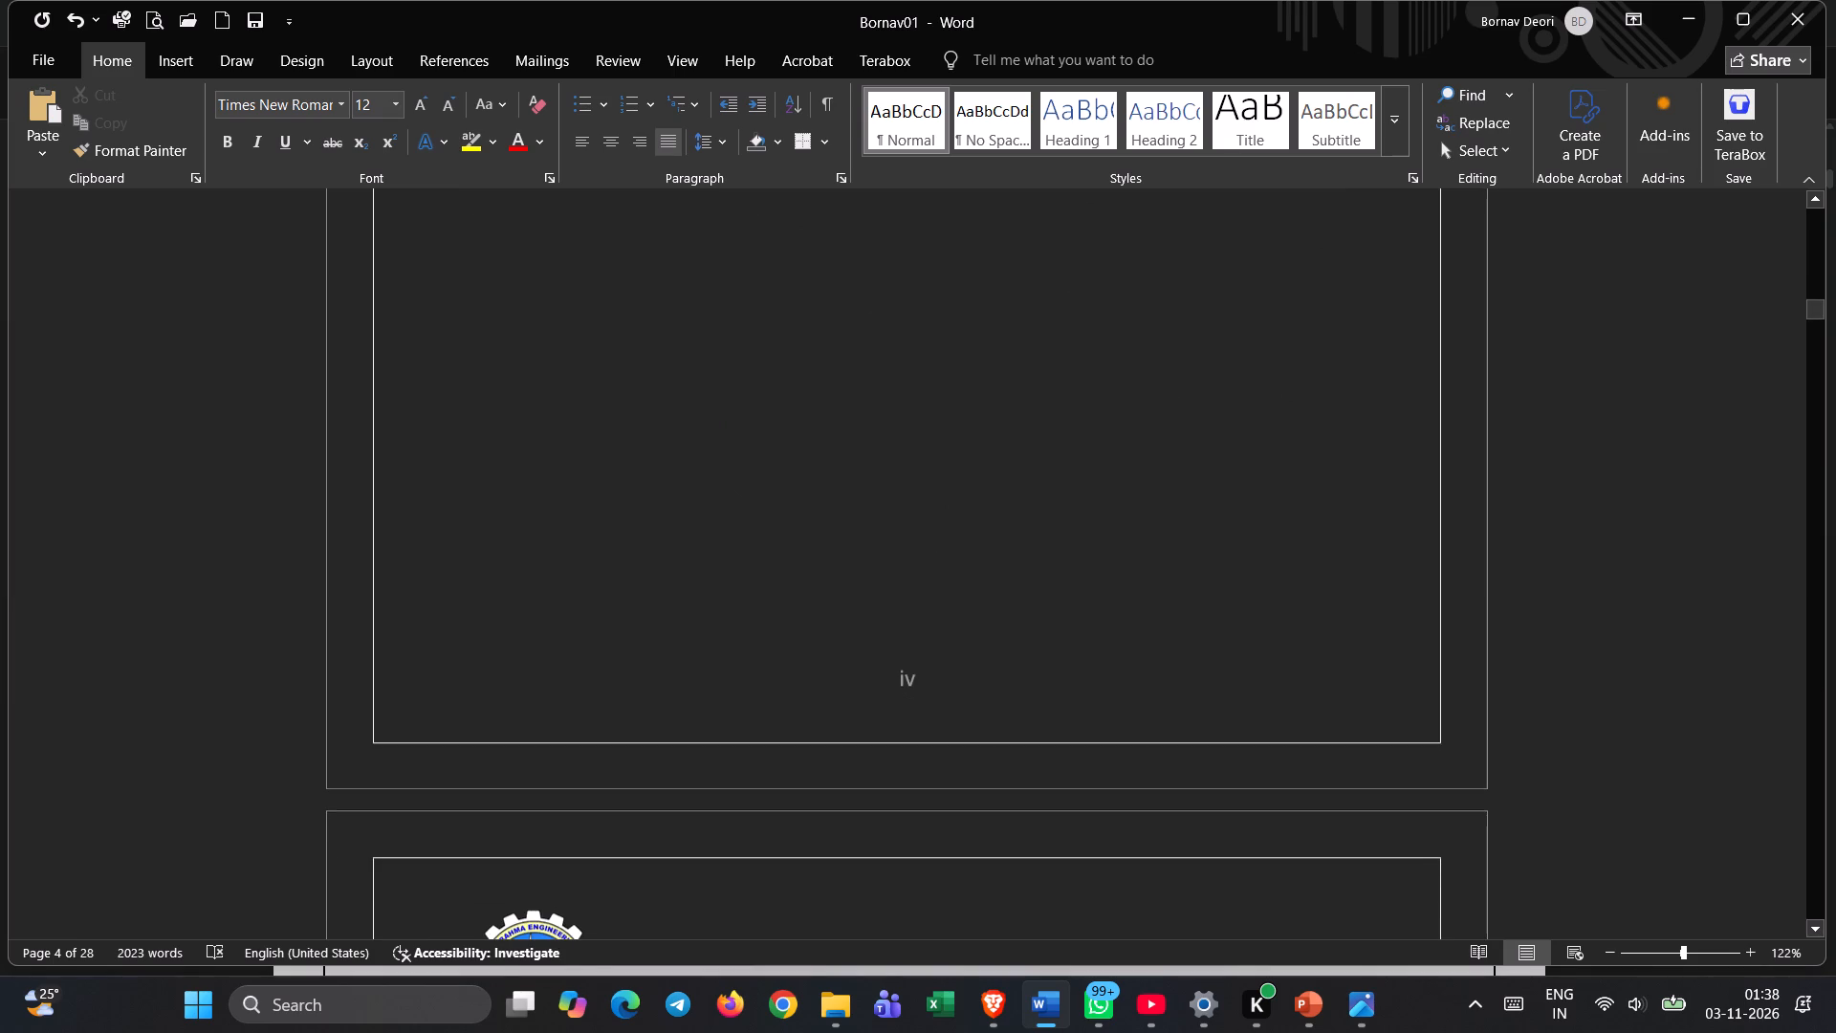
{"action": "scroll", "coordinate": [633, 560], "scroll_direction": "down", "scroll_amount": 6}
{"action": "scroll", "coordinate": [636, 560], "scroll_direction": "up", "scroll_amount": 4}
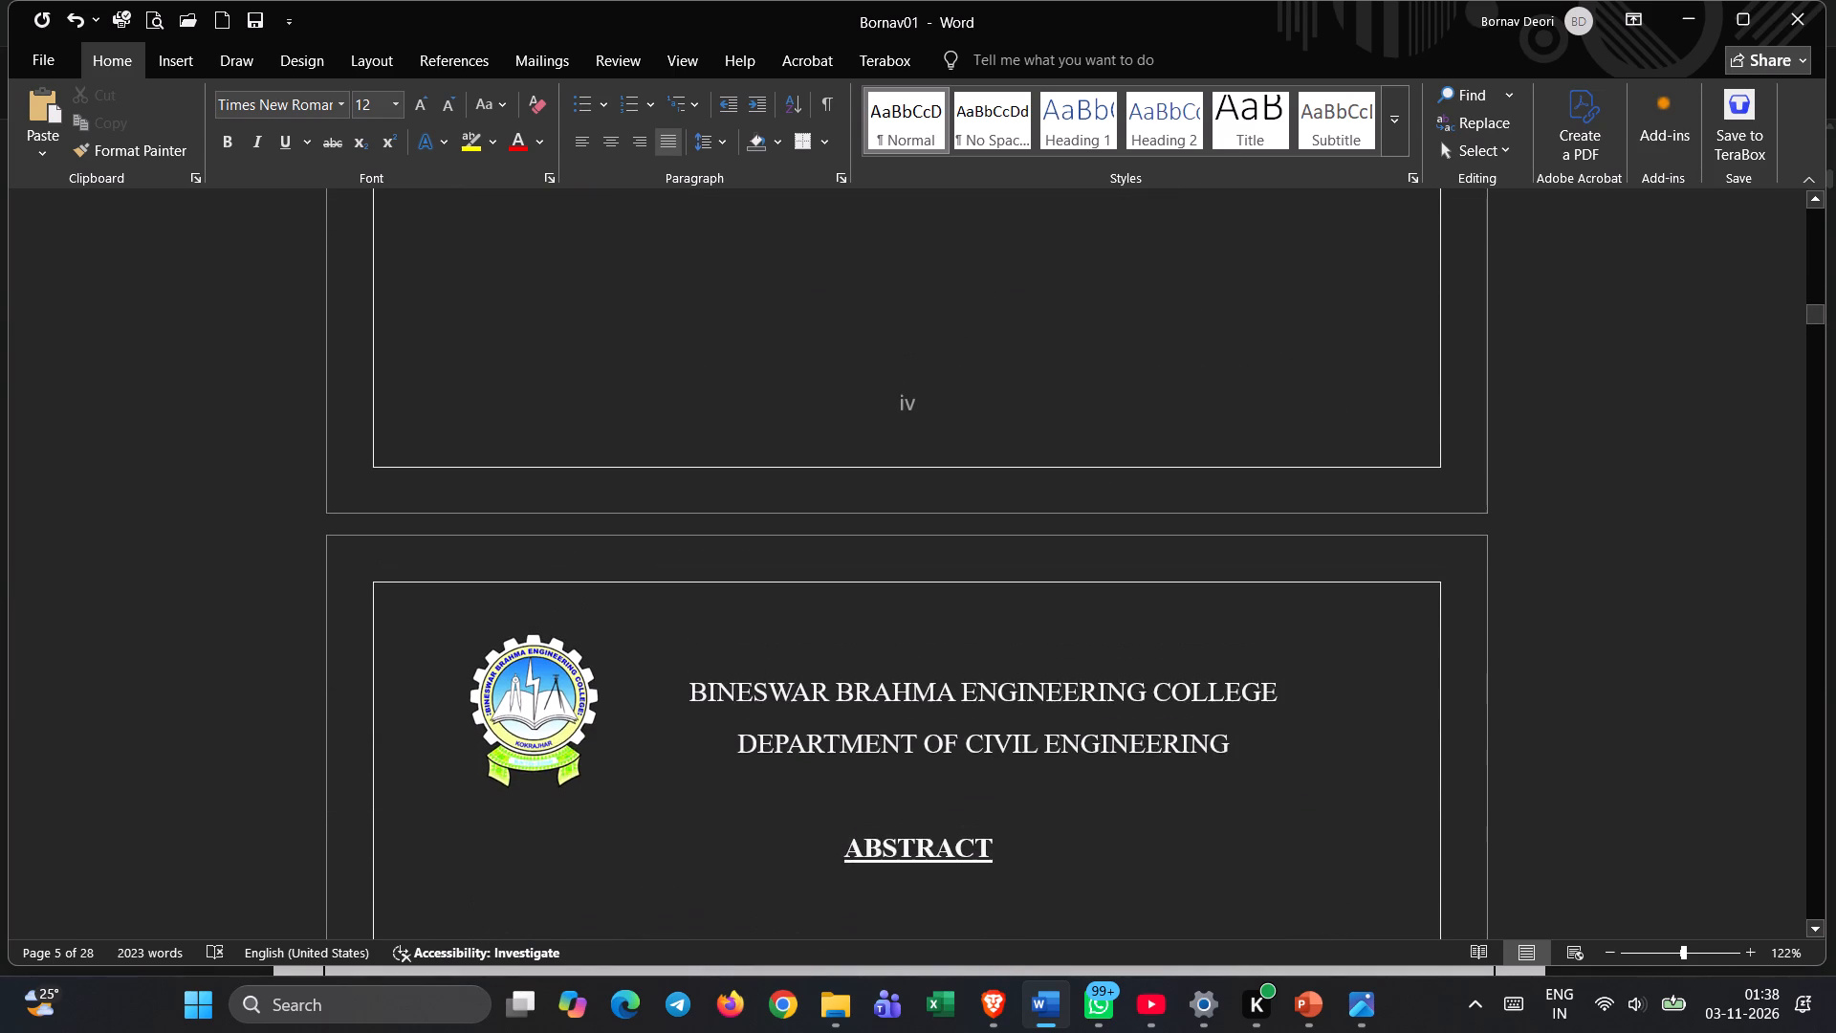
{"action": "scroll", "coordinate": [636, 560], "scroll_direction": "down", "scroll_amount": 2}
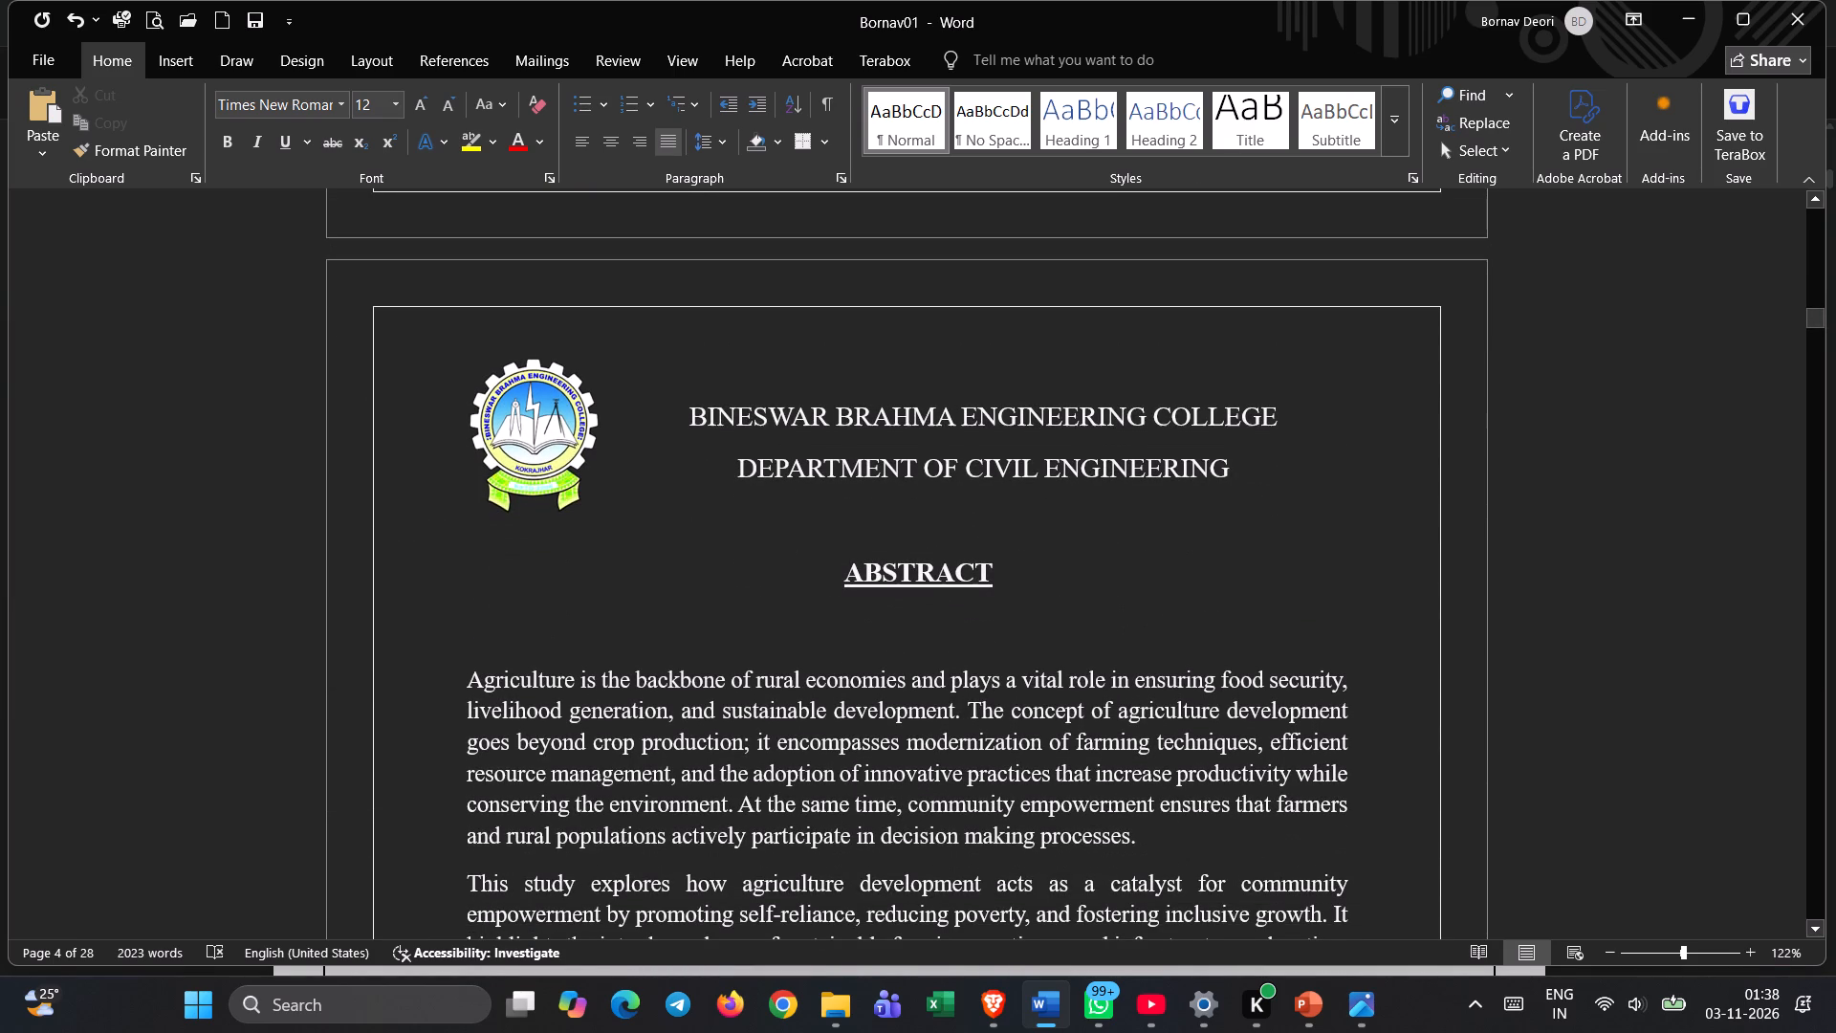
{"action": "scroll", "coordinate": [1102, 596], "scroll_direction": "down", "scroll_amount": 3}
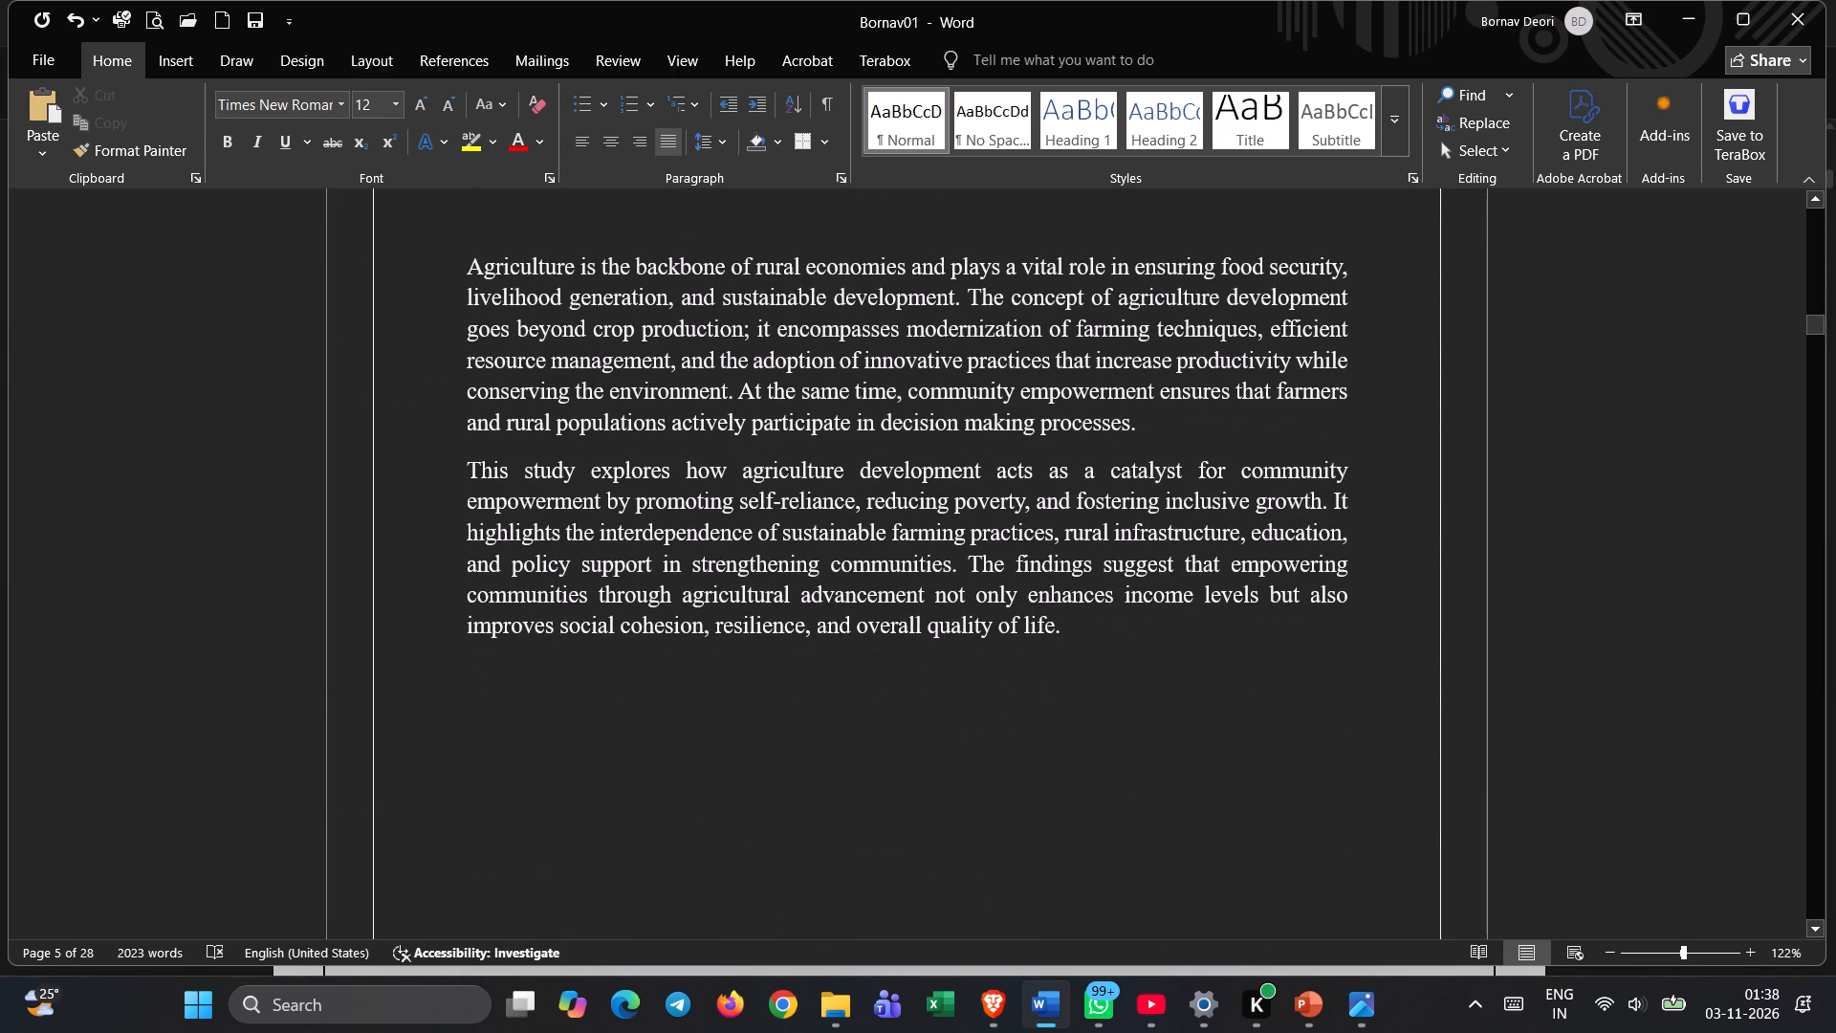
Review the Certificates heading page and the scanned internship certificate pages that follow, through the empty pages after them.
{"action": "scroll", "coordinate": [1104, 597], "scroll_direction": "down", "scroll_amount": 14}
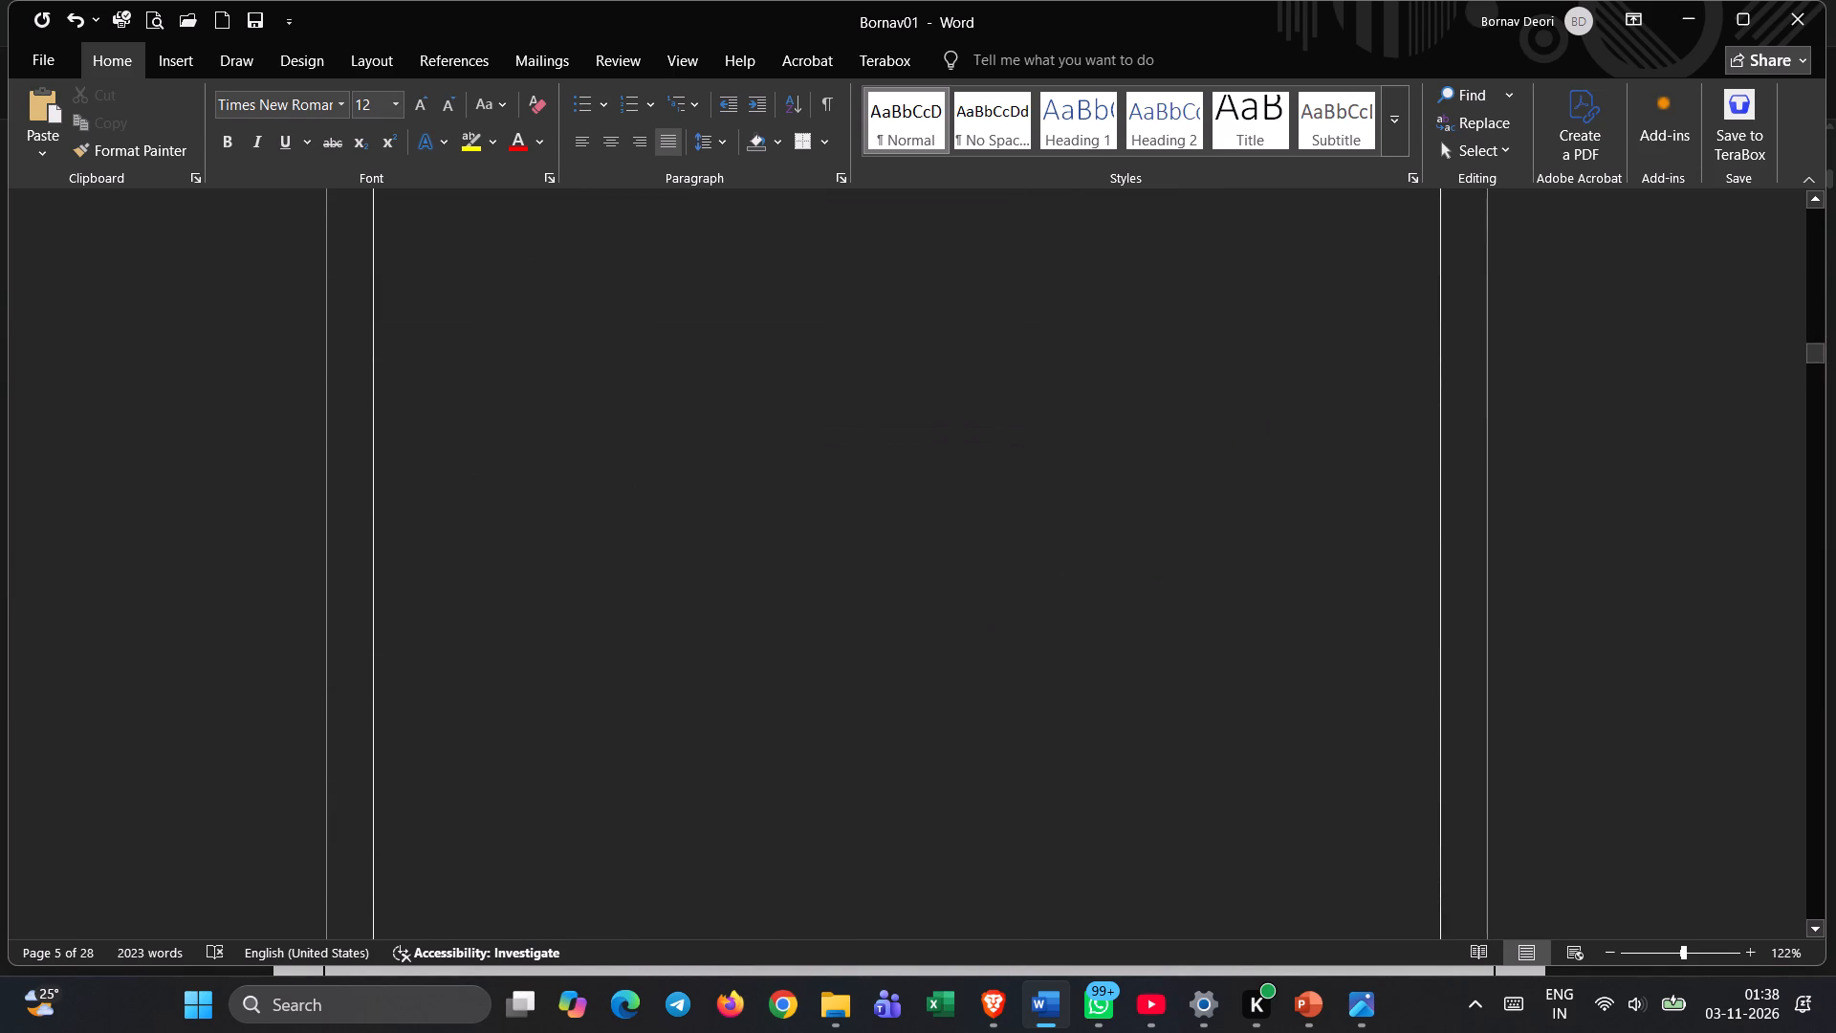
{"action": "scroll", "coordinate": [1106, 601], "scroll_direction": "up", "scroll_amount": 7}
{"action": "scroll", "coordinate": [1112, 600], "scroll_direction": "down", "scroll_amount": 14}
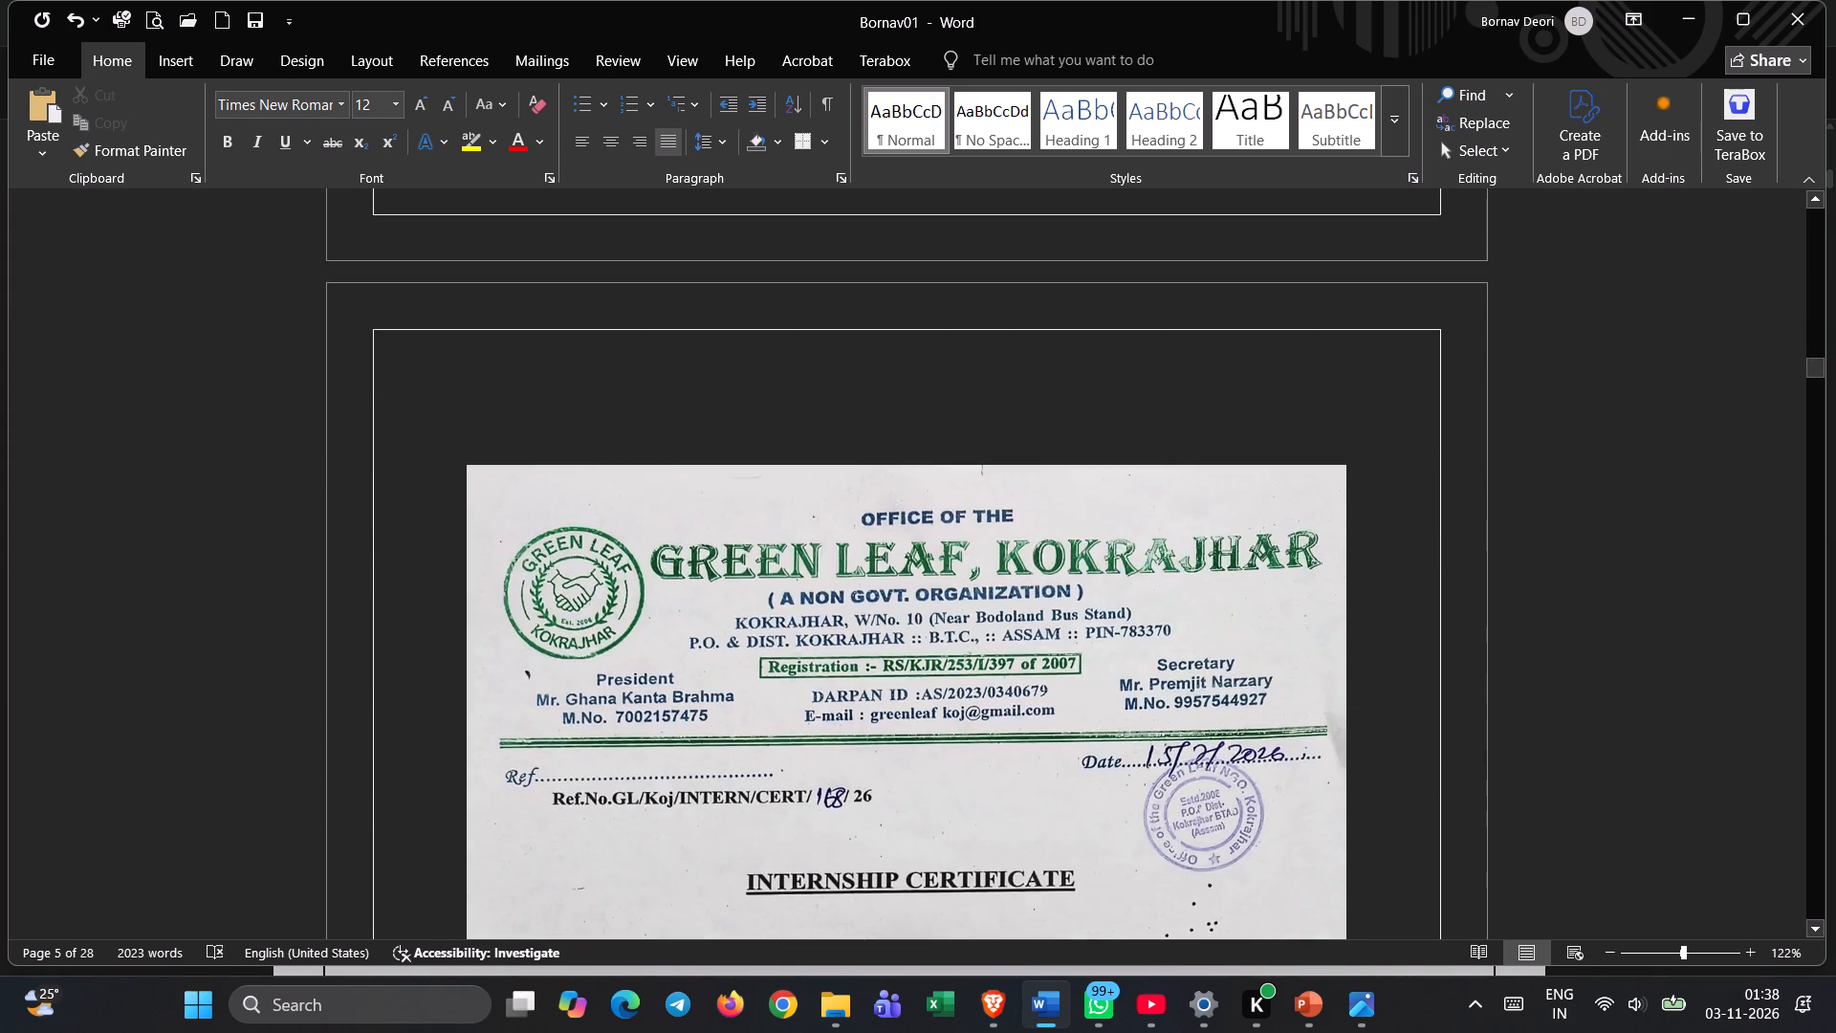
{"action": "scroll", "coordinate": [1116, 599], "scroll_direction": "up", "scroll_amount": 13}
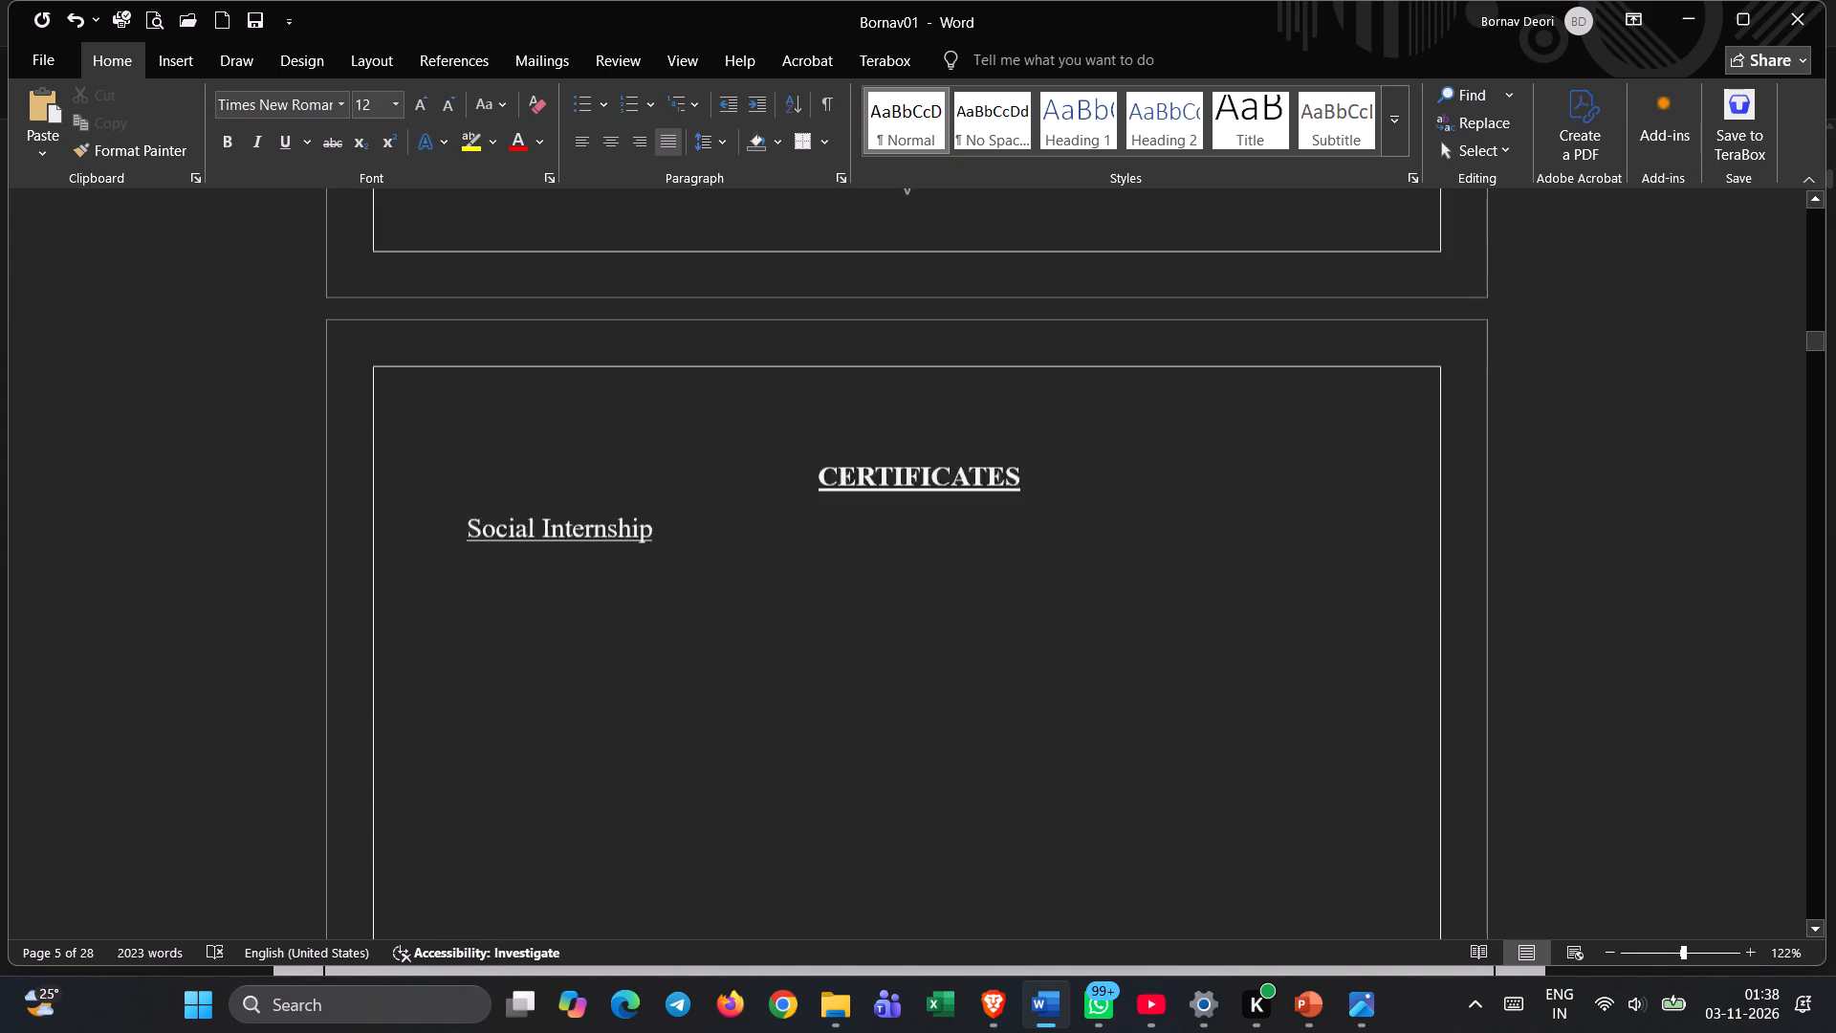
{"action": "scroll", "coordinate": [1118, 606], "scroll_direction": "down", "scroll_amount": 1}
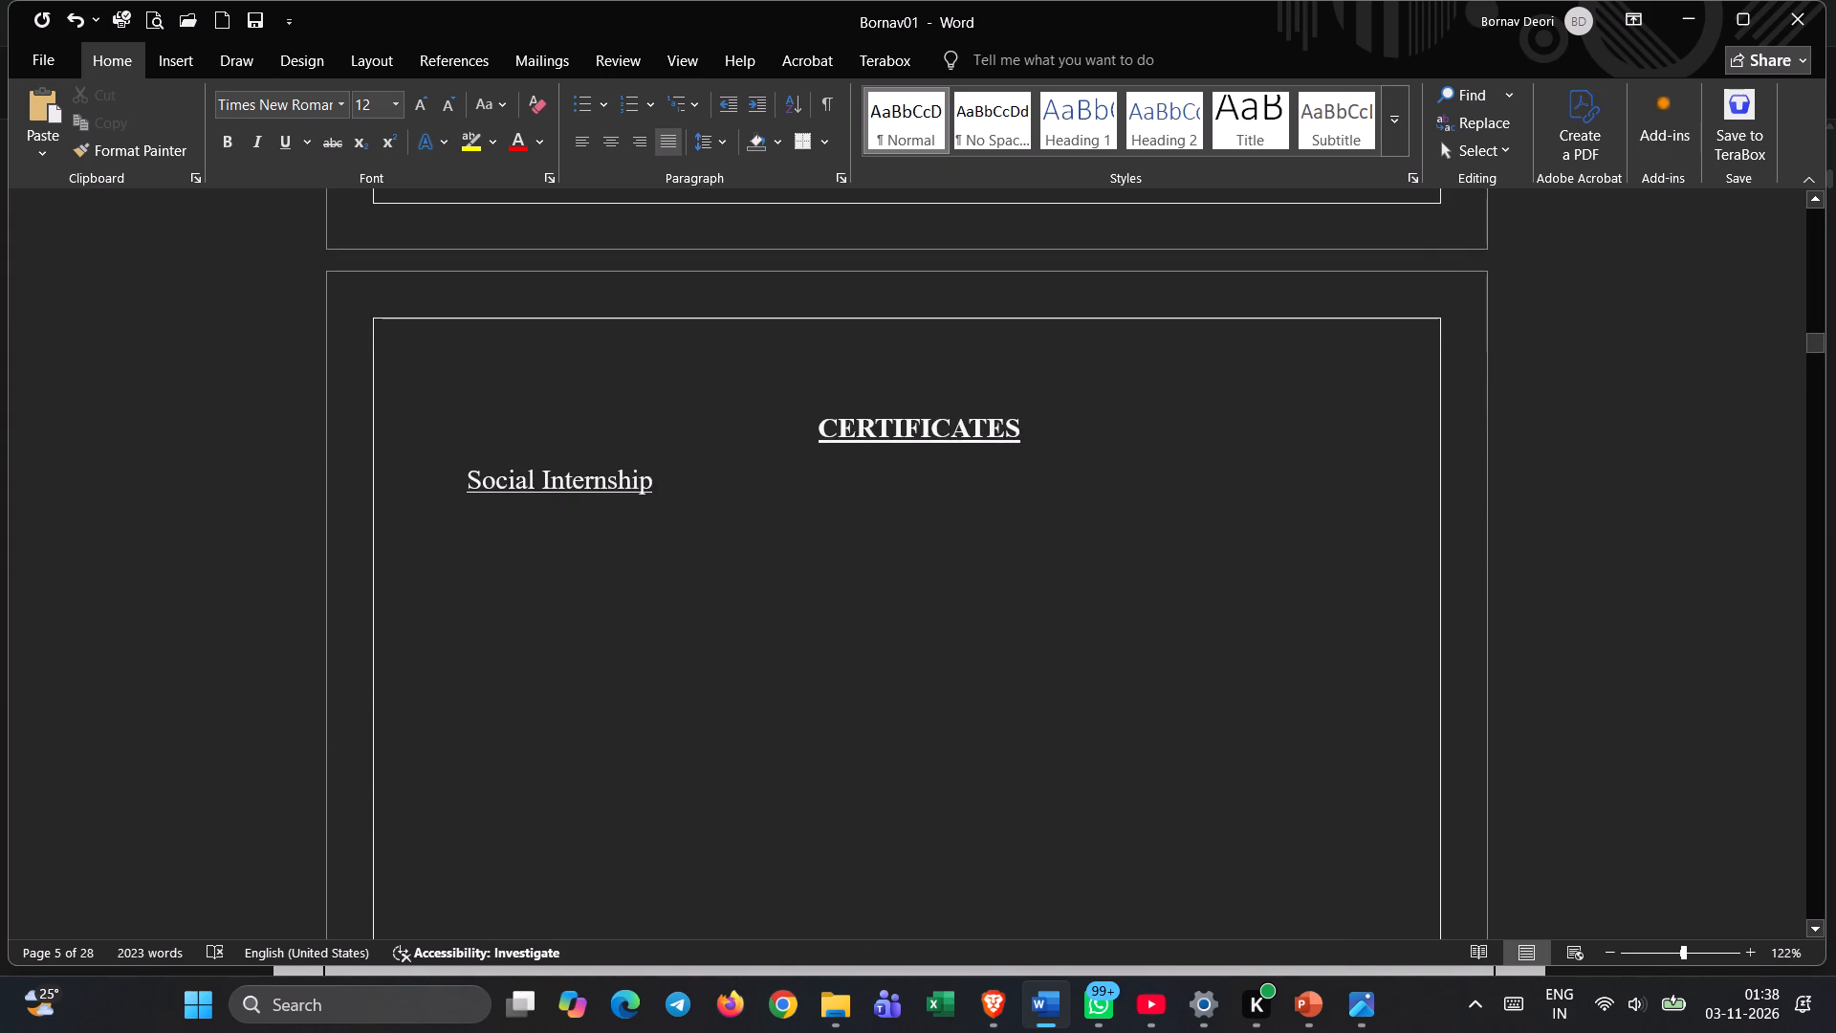
{"action": "scroll", "coordinate": [768, 678], "scroll_direction": "down", "scroll_amount": 19}
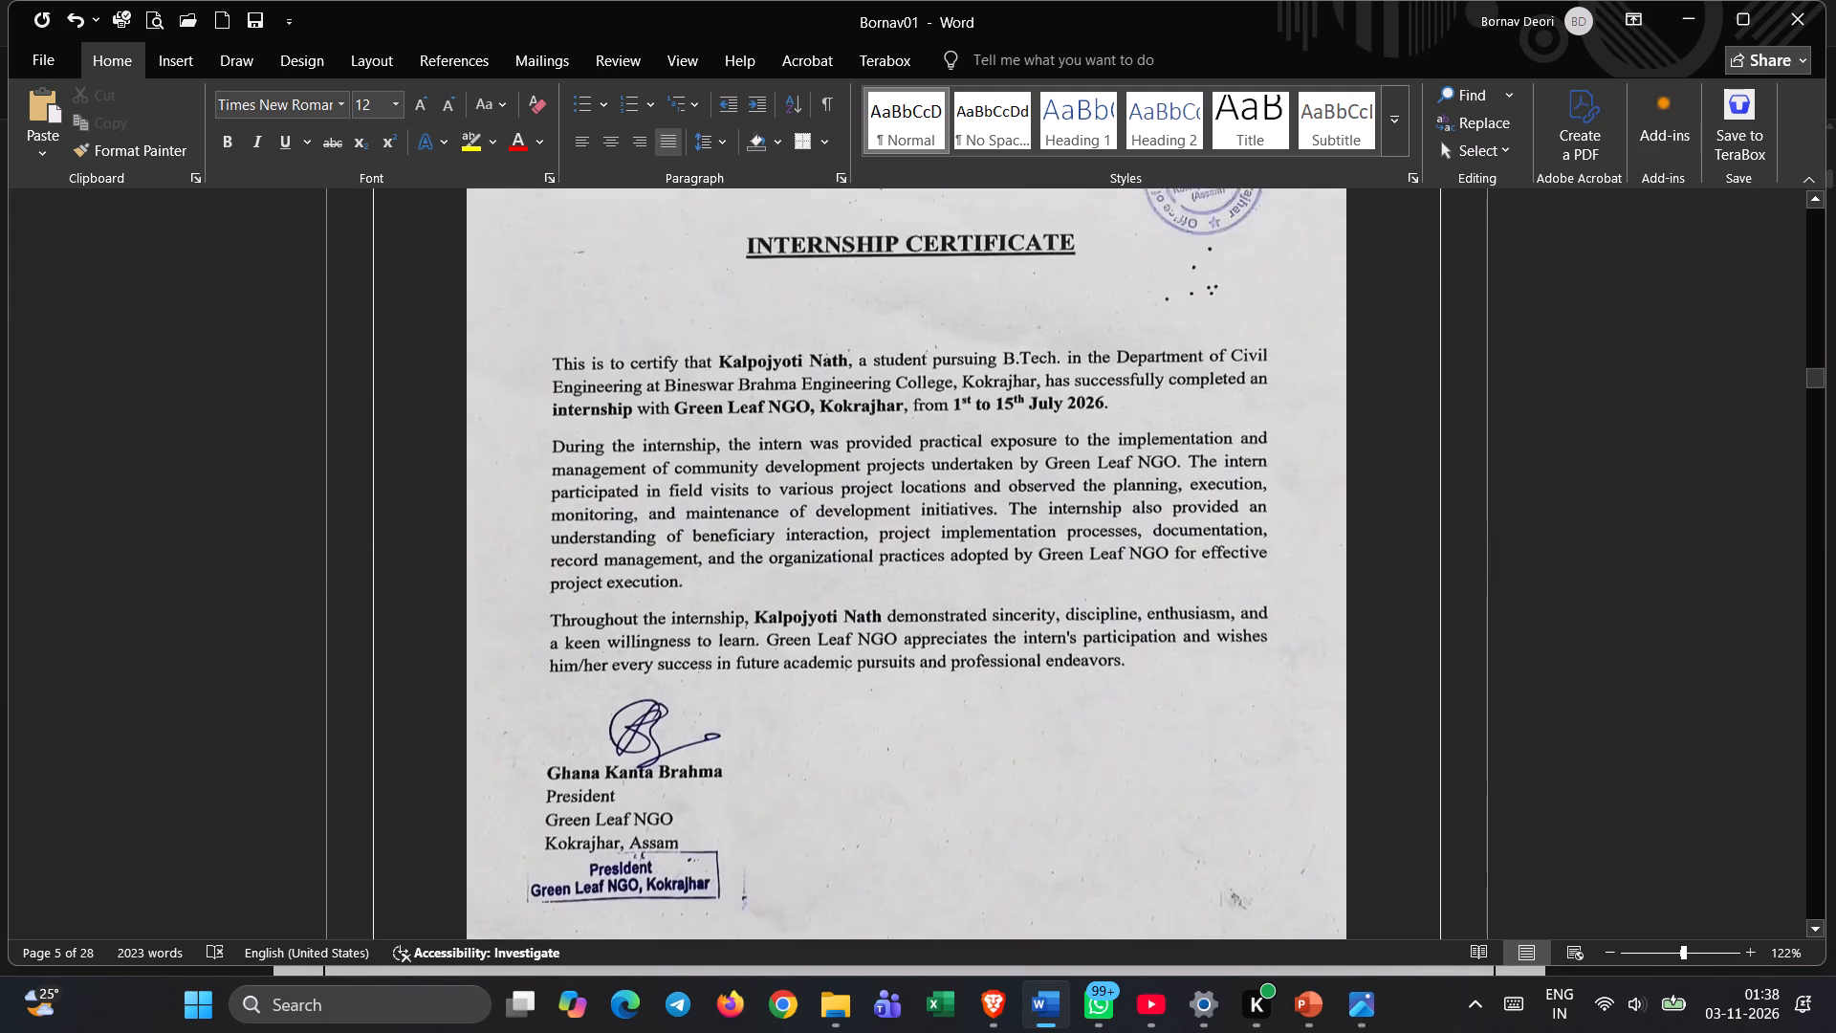
{"action": "scroll", "coordinate": [784, 644], "scroll_direction": "down", "scroll_amount": 16}
{"action": "scroll", "coordinate": [793, 662], "scroll_direction": "down", "scroll_amount": 11}
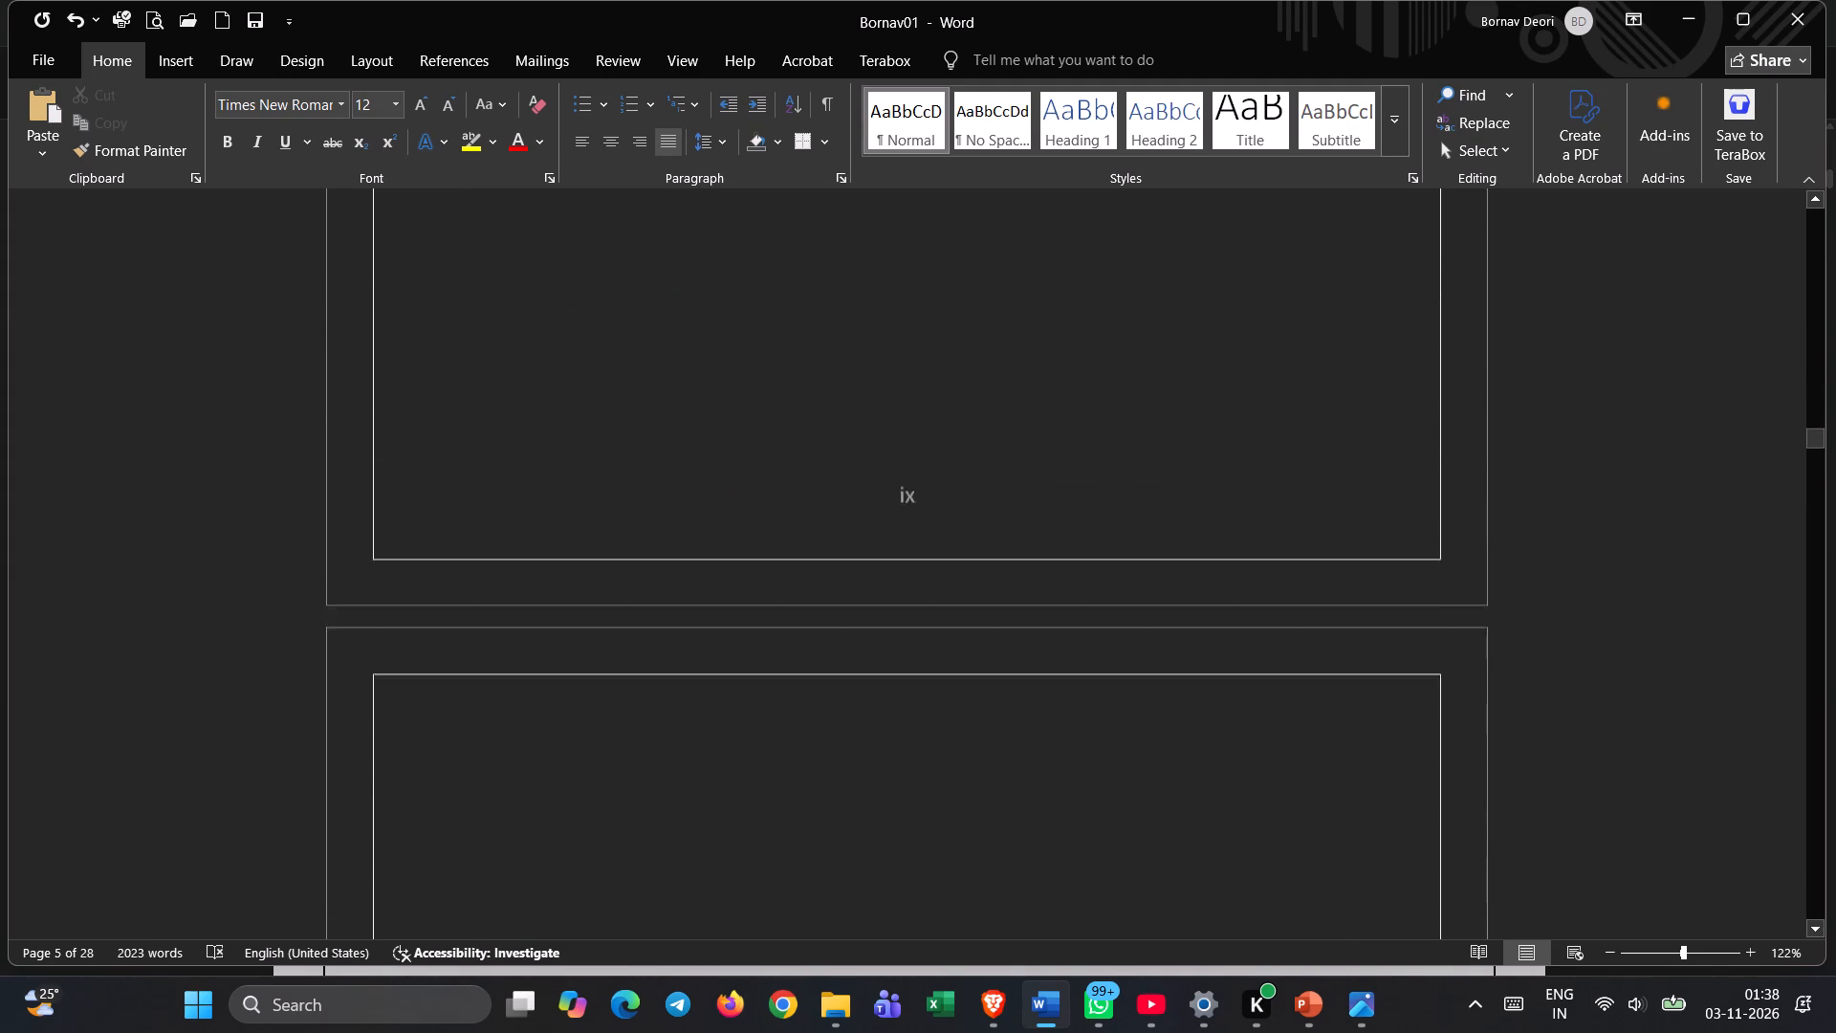
{"action": "scroll", "coordinate": [814, 665], "scroll_direction": "down", "scroll_amount": 5}
{"action": "scroll", "coordinate": [822, 652], "scroll_direction": "up", "scroll_amount": 6}
{"action": "scroll", "coordinate": [824, 649], "scroll_direction": "down", "scroll_amount": 4}
{"action": "scroll", "coordinate": [828, 646], "scroll_direction": "up", "scroll_amount": 20}
{"action": "scroll", "coordinate": [828, 646], "scroll_direction": "up", "scroll_amount": 4}
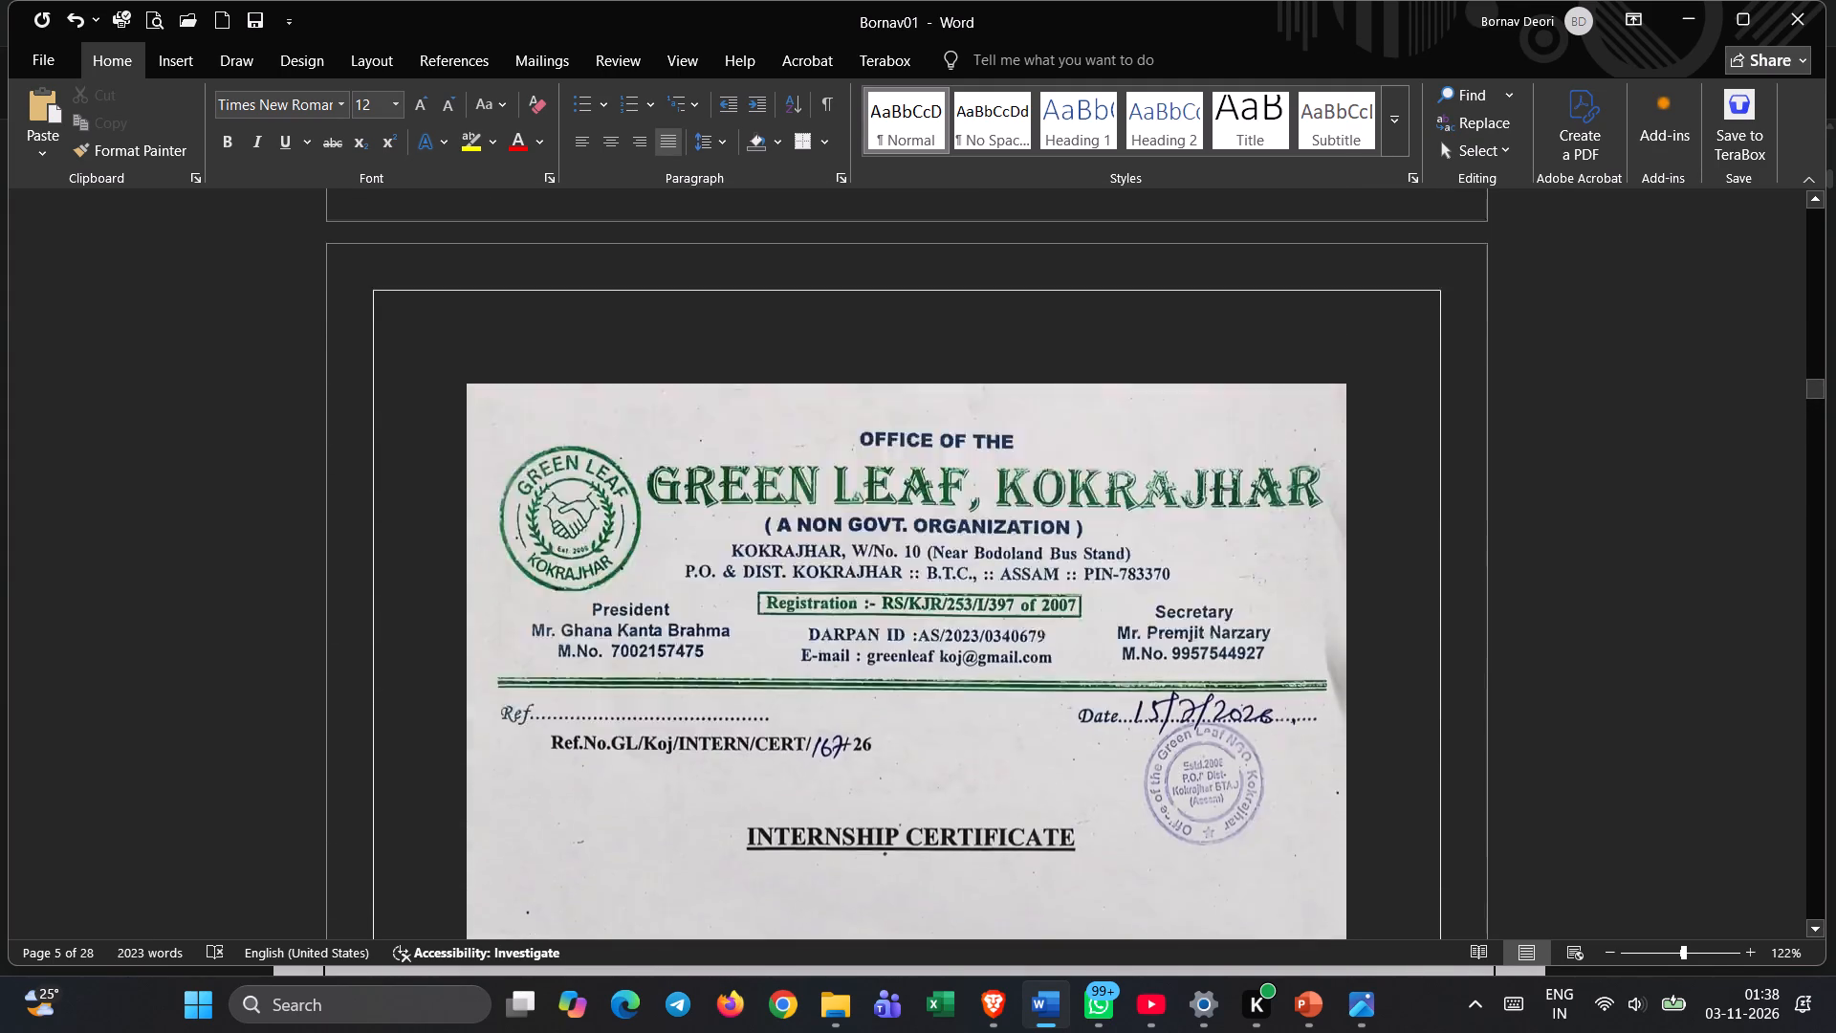
{"action": "scroll", "coordinate": [816, 611], "scroll_direction": "up", "scroll_amount": 17}
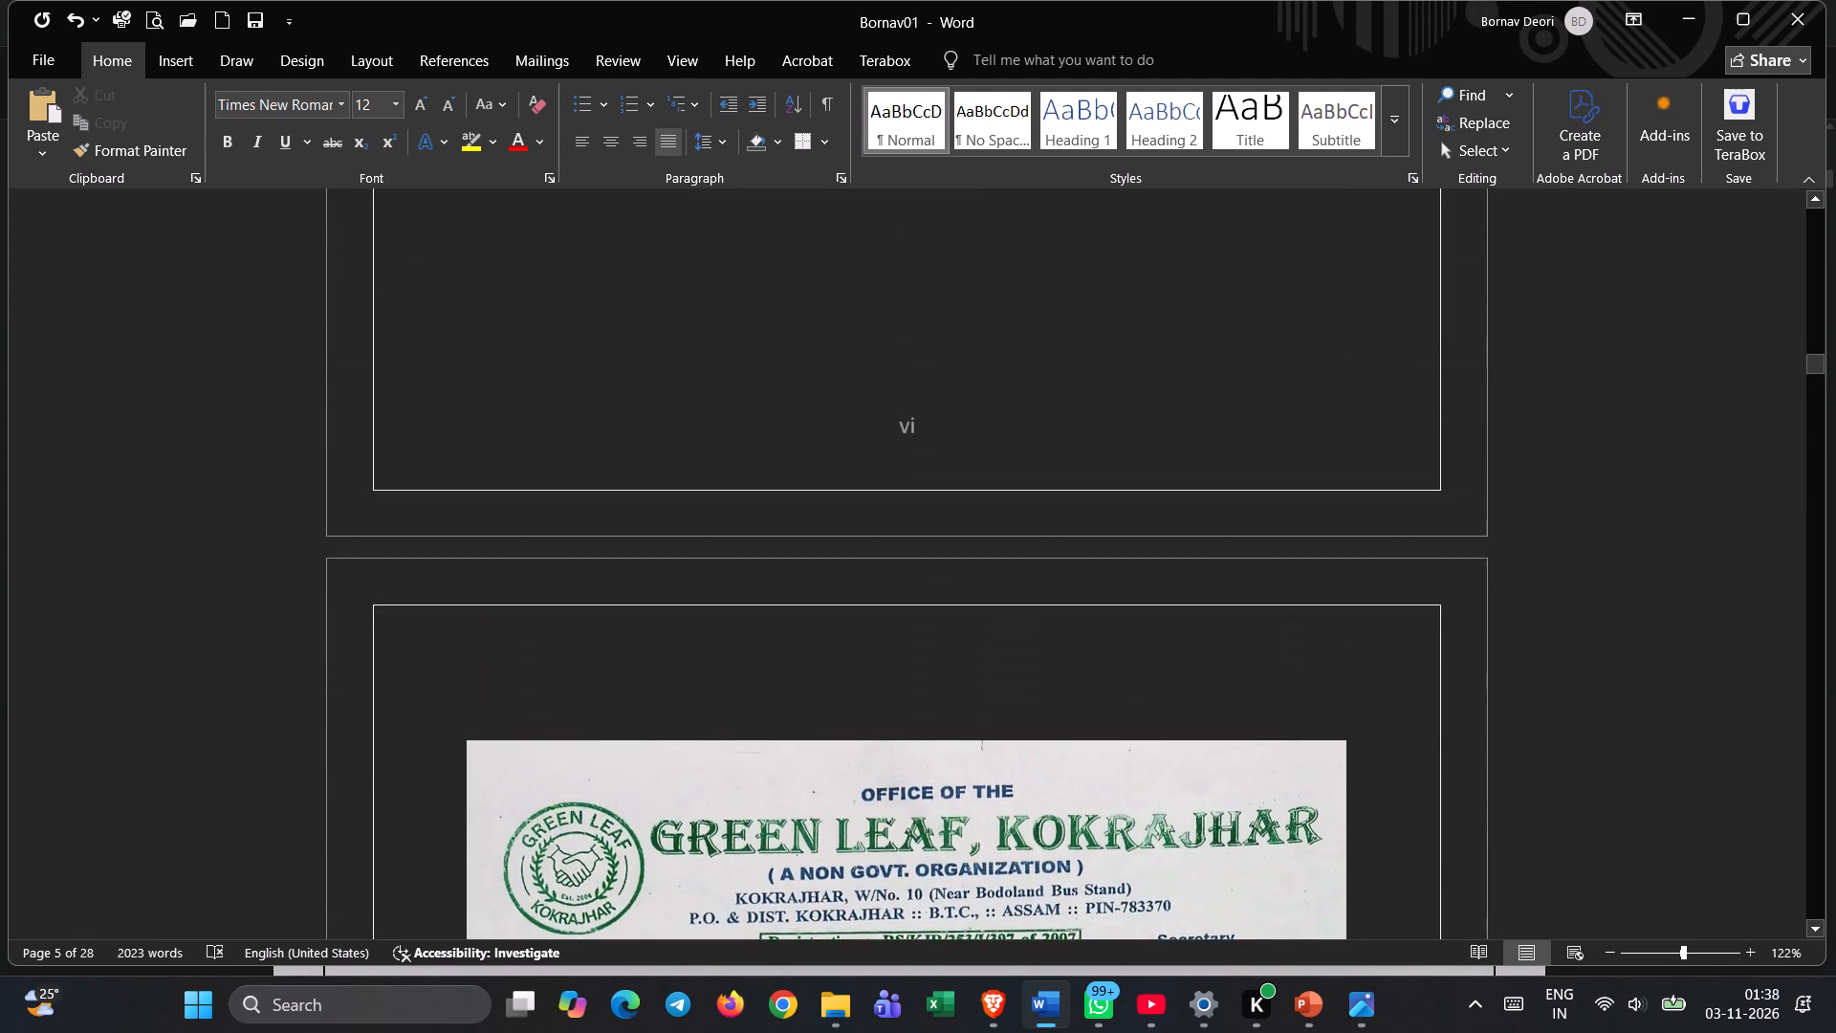
{"action": "scroll", "coordinate": [833, 598], "scroll_direction": "up", "scroll_amount": 5}
{"action": "scroll", "coordinate": [836, 612], "scroll_direction": "down", "scroll_amount": 13}
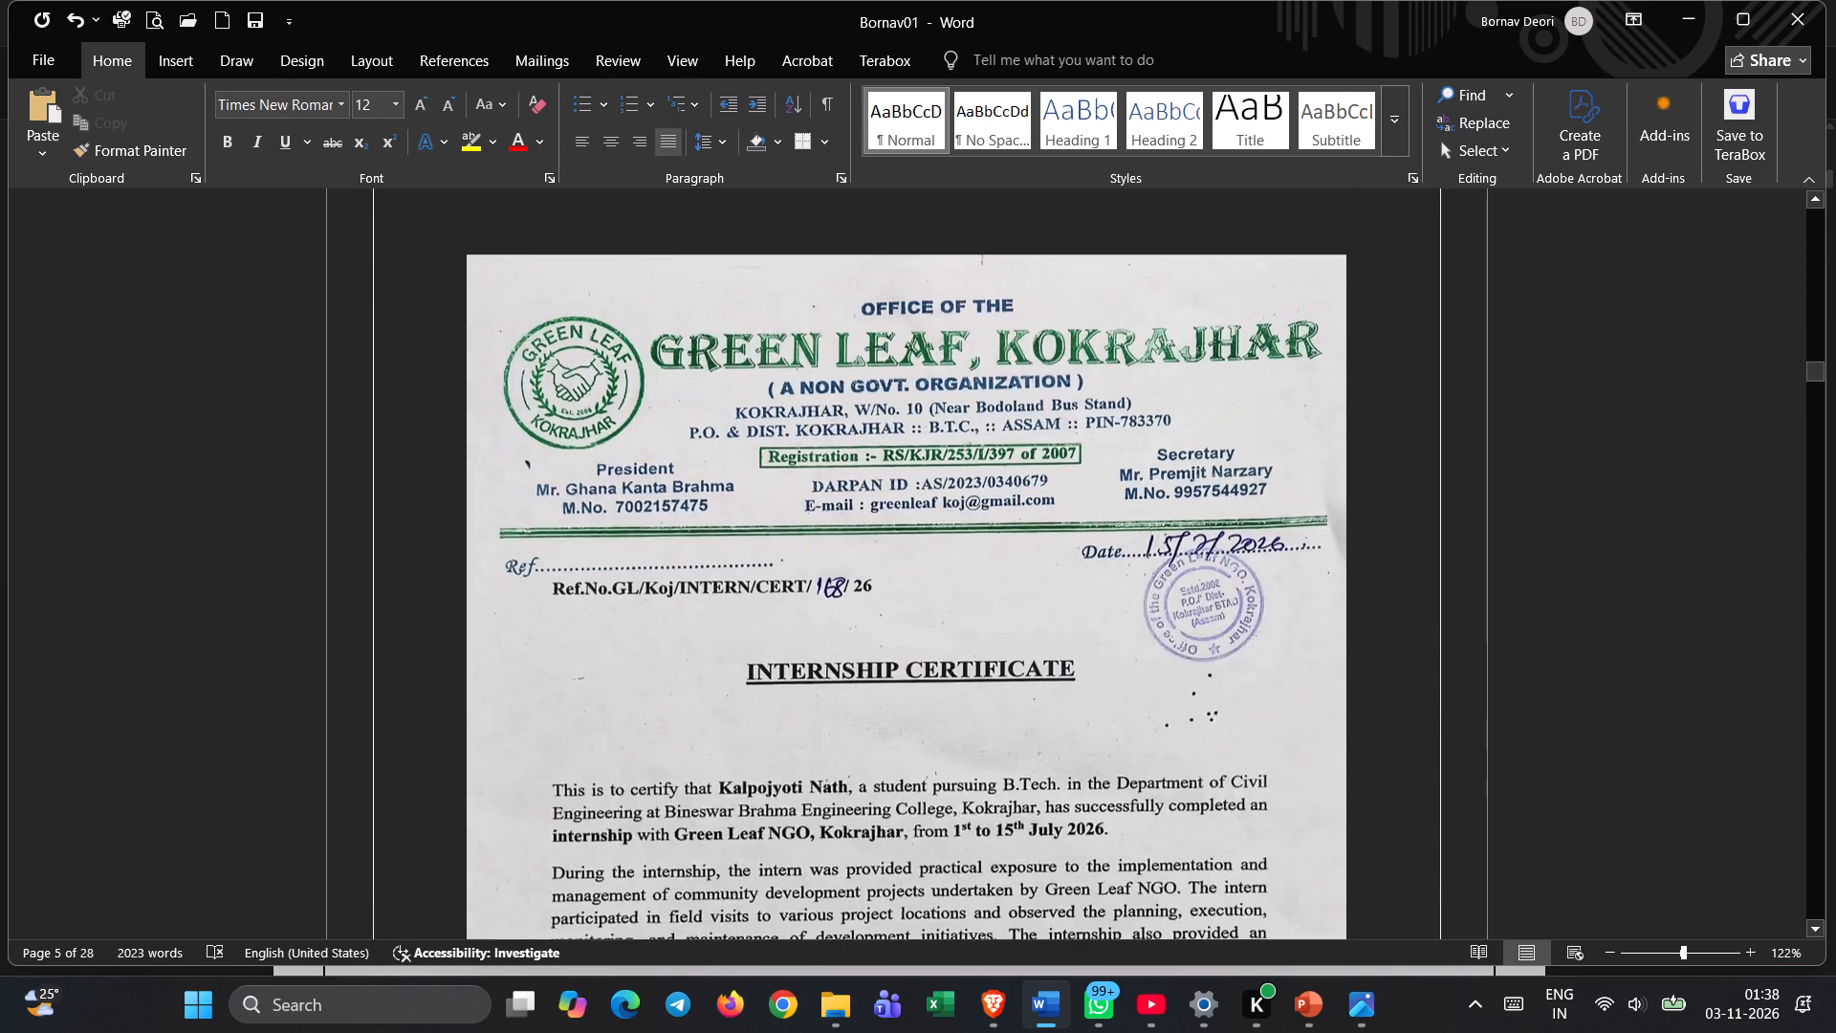
{"action": "scroll", "coordinate": [858, 608], "scroll_direction": "down", "scroll_amount": 19}
{"action": "scroll", "coordinate": [917, 697], "scroll_direction": "down", "scroll_amount": 2}
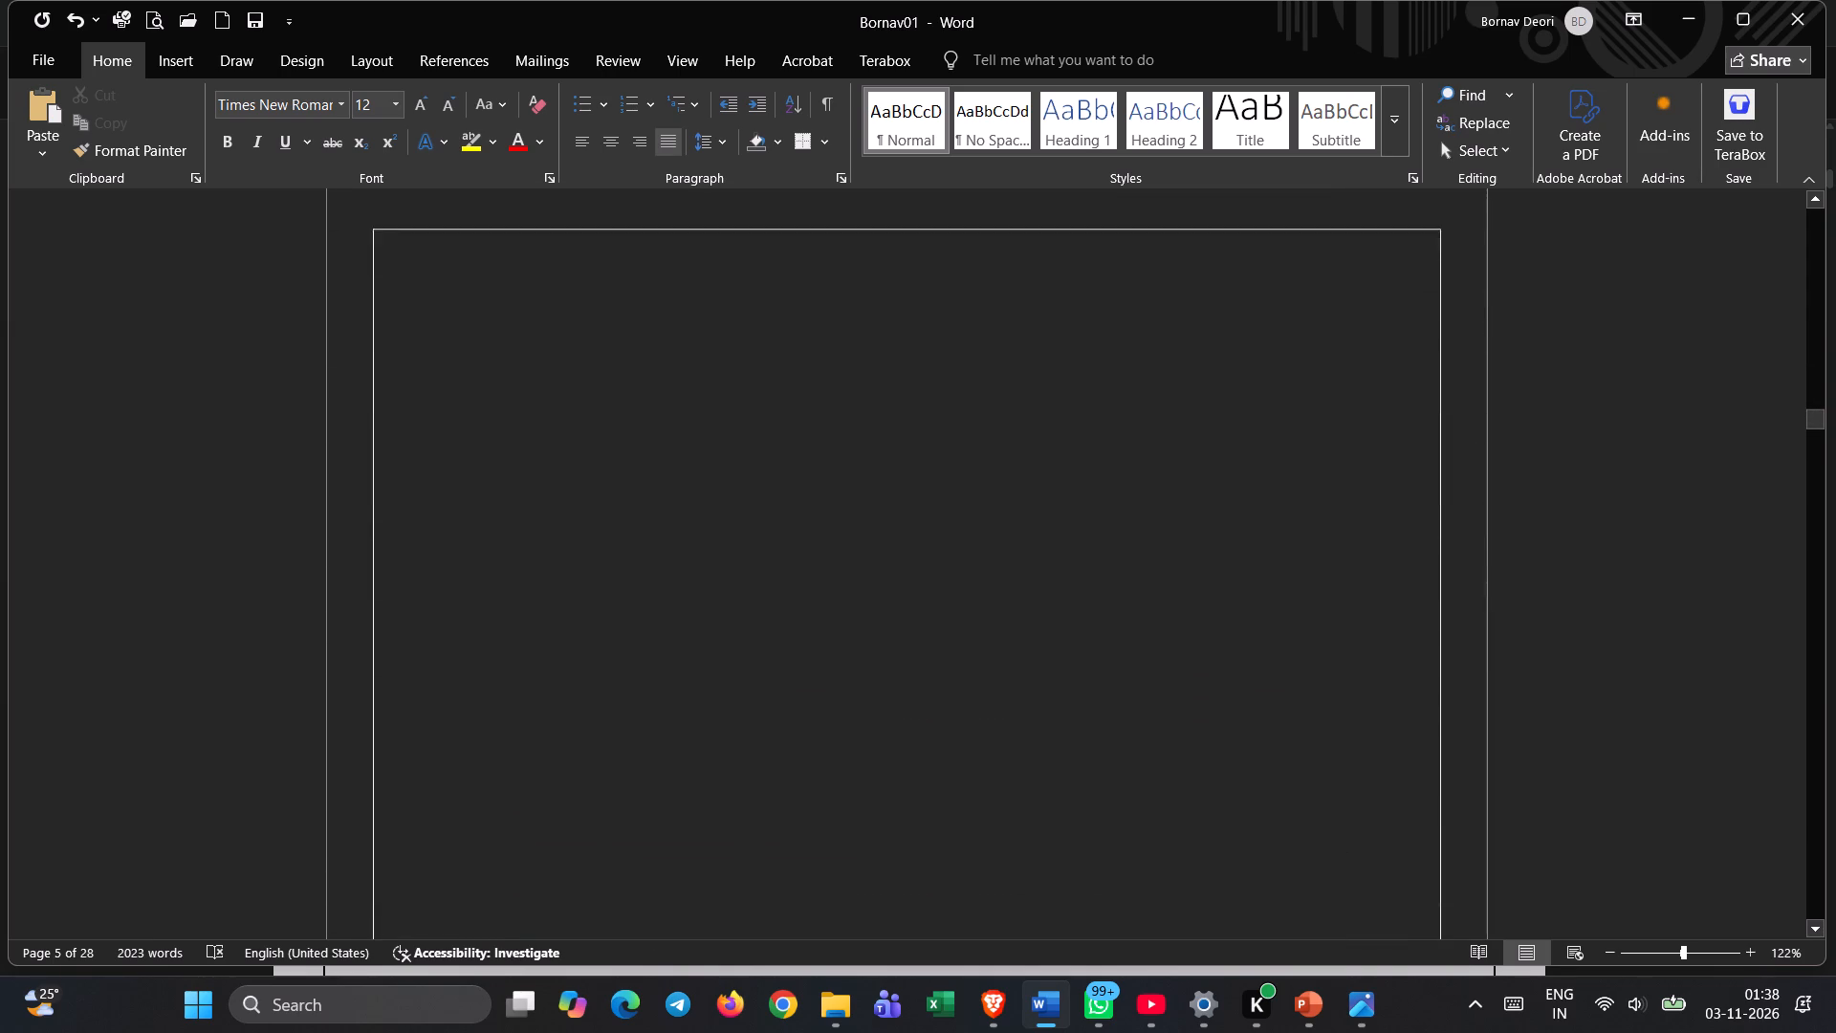
Switch to File Explorer and bring the "social neelam" image from the INTERNSHIP BOTH SOCIAL SKUILL folder into the Word report.
{"action": "left_click", "coordinate": [840, 1006]}
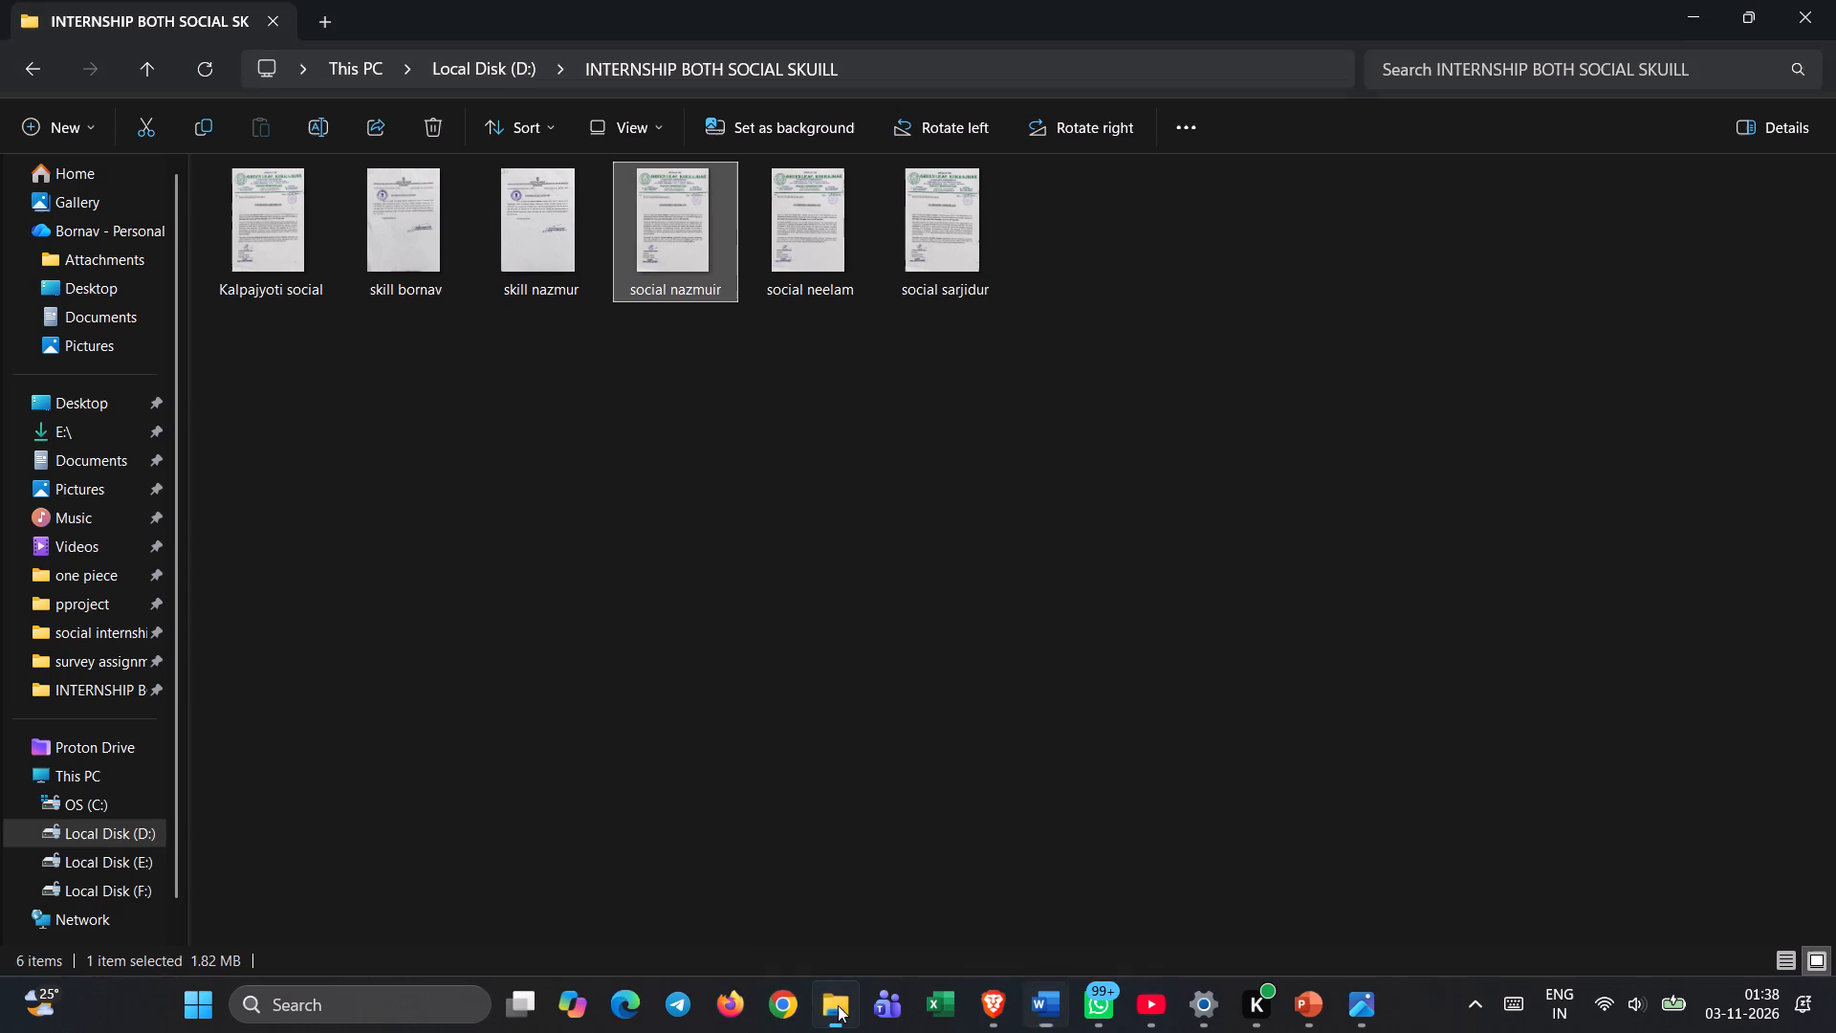
{"action": "left_click", "coordinate": [802, 253]}
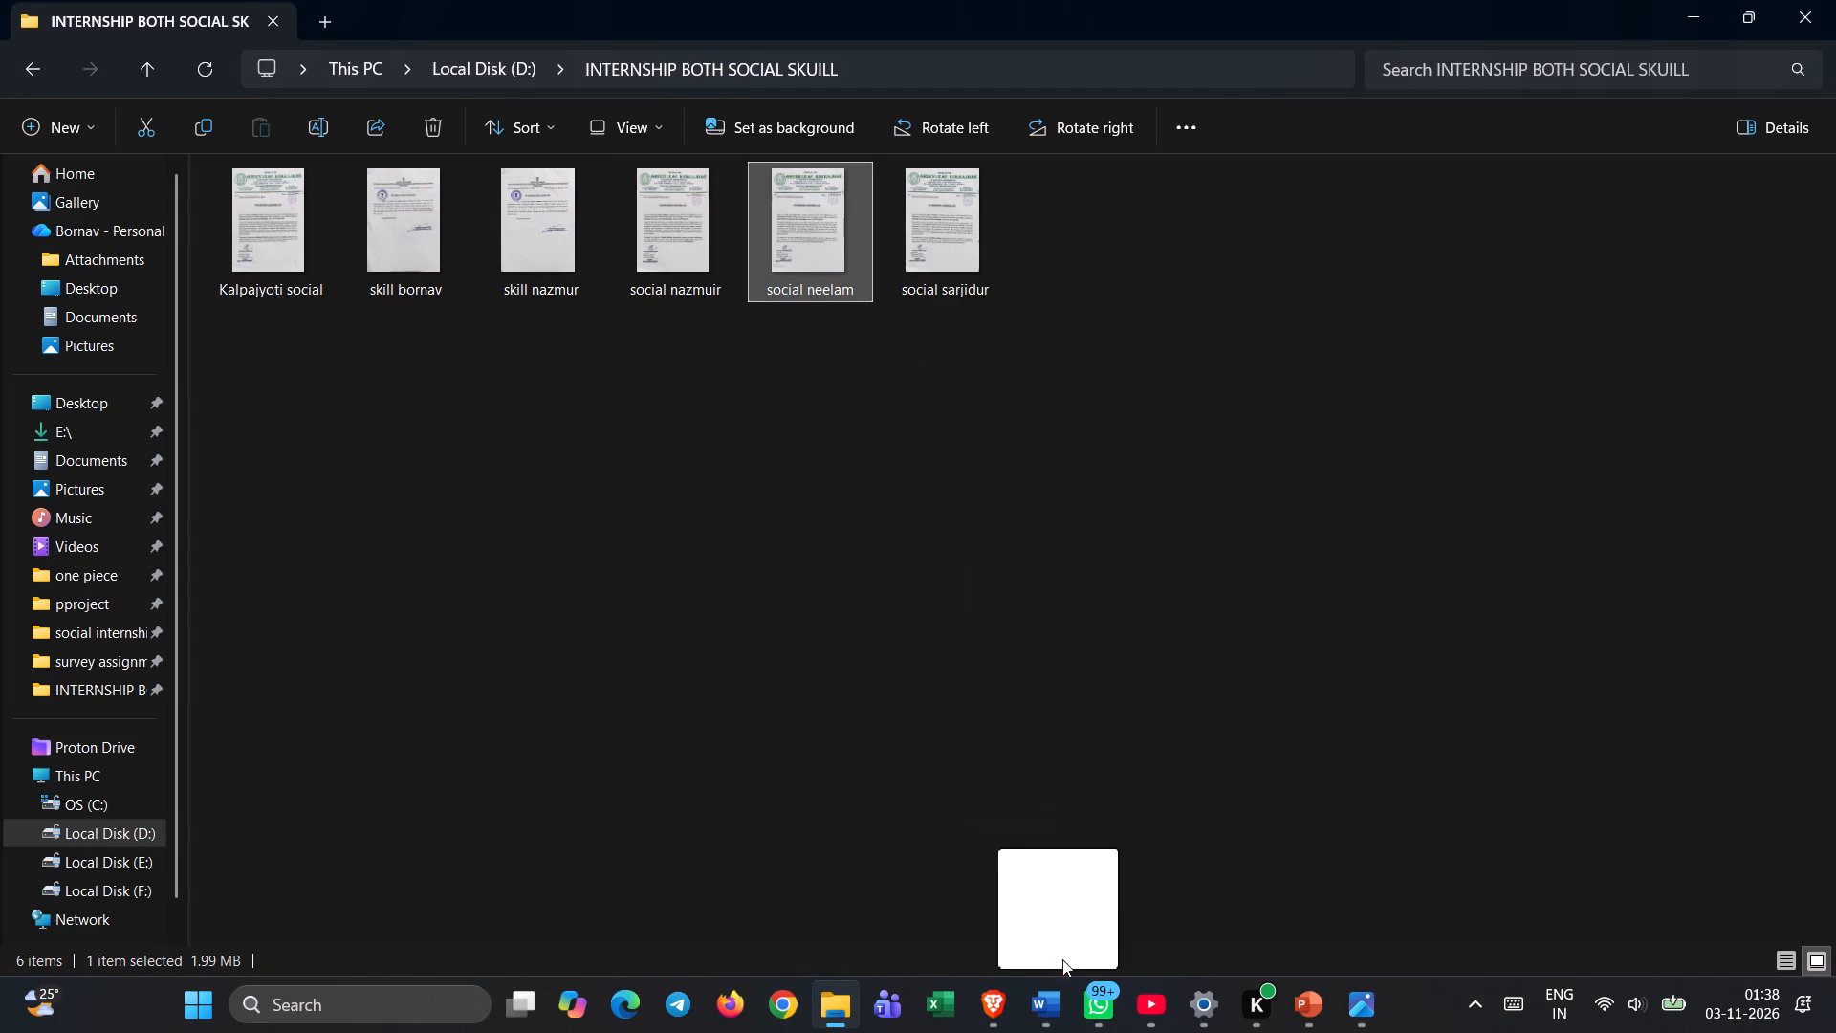
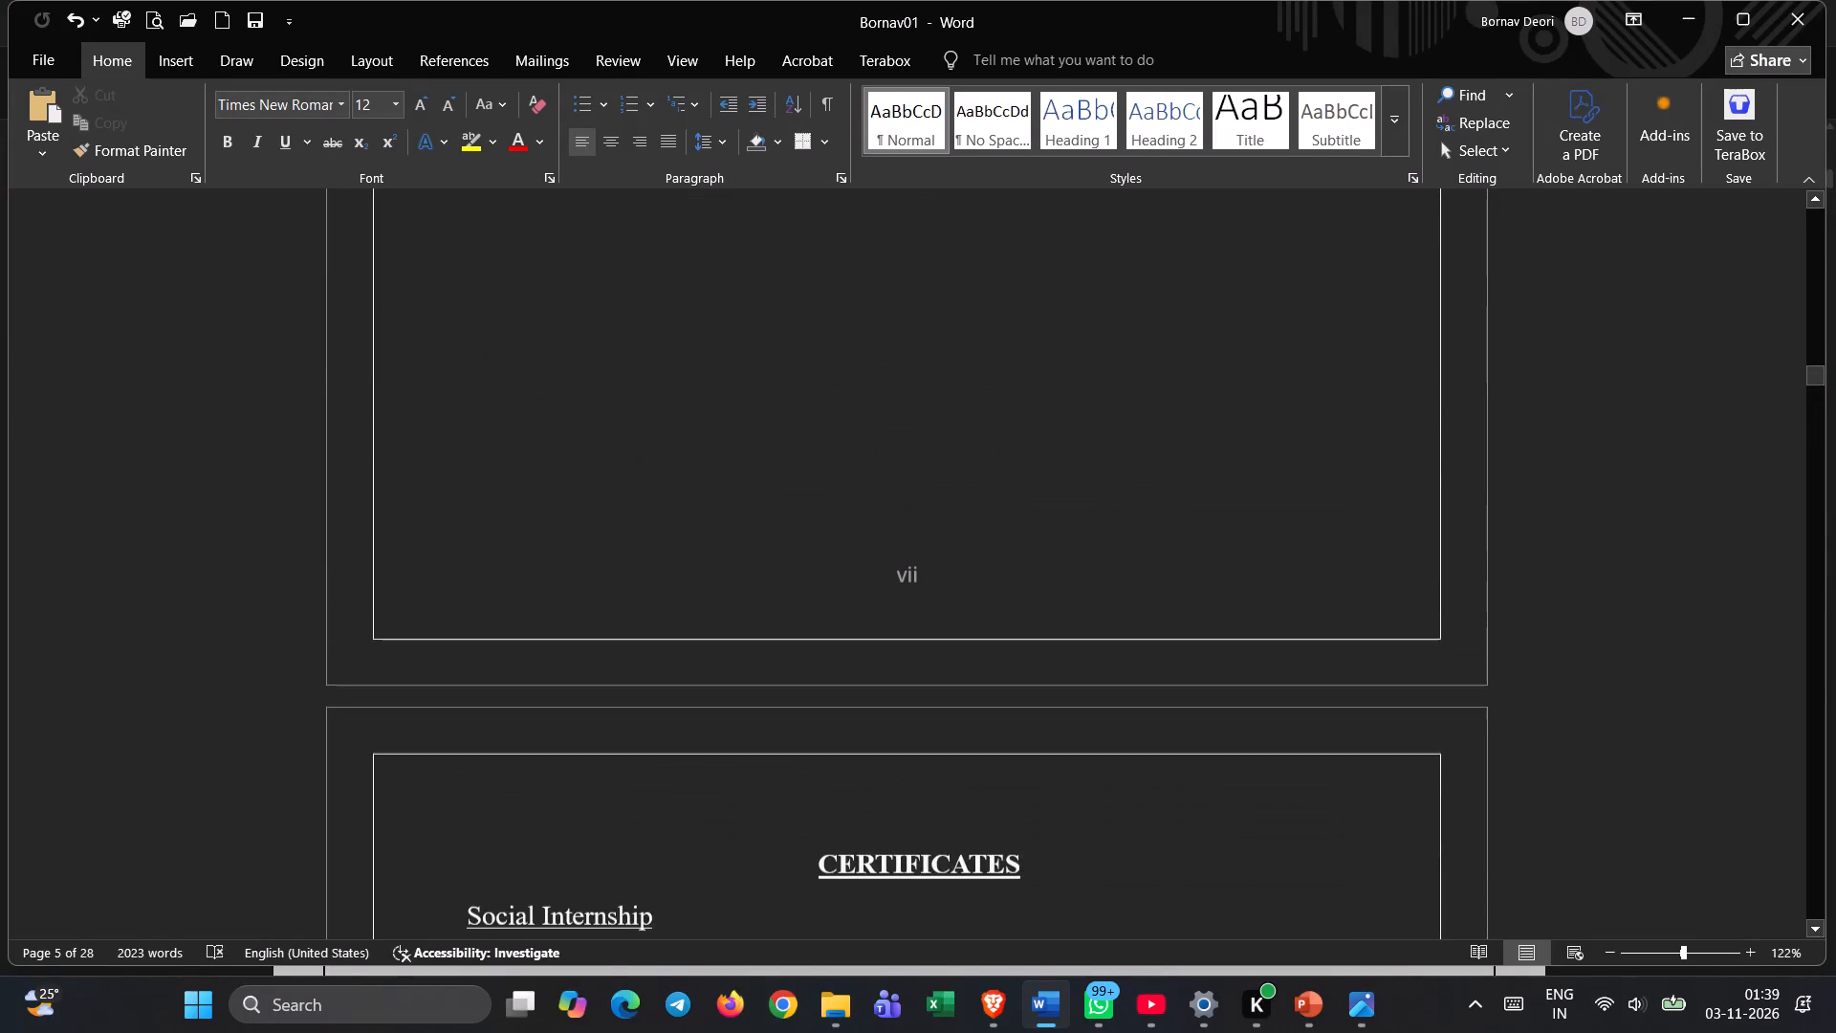
Look through the certificate scans and empty pages after the Certificates heading for the newly inserted "social neelam" scan.
{"action": "scroll", "coordinate": [946, 750], "scroll_direction": "down", "scroll_amount": 20}
{"action": "scroll", "coordinate": [946, 750], "scroll_direction": "down", "scroll_amount": 6}
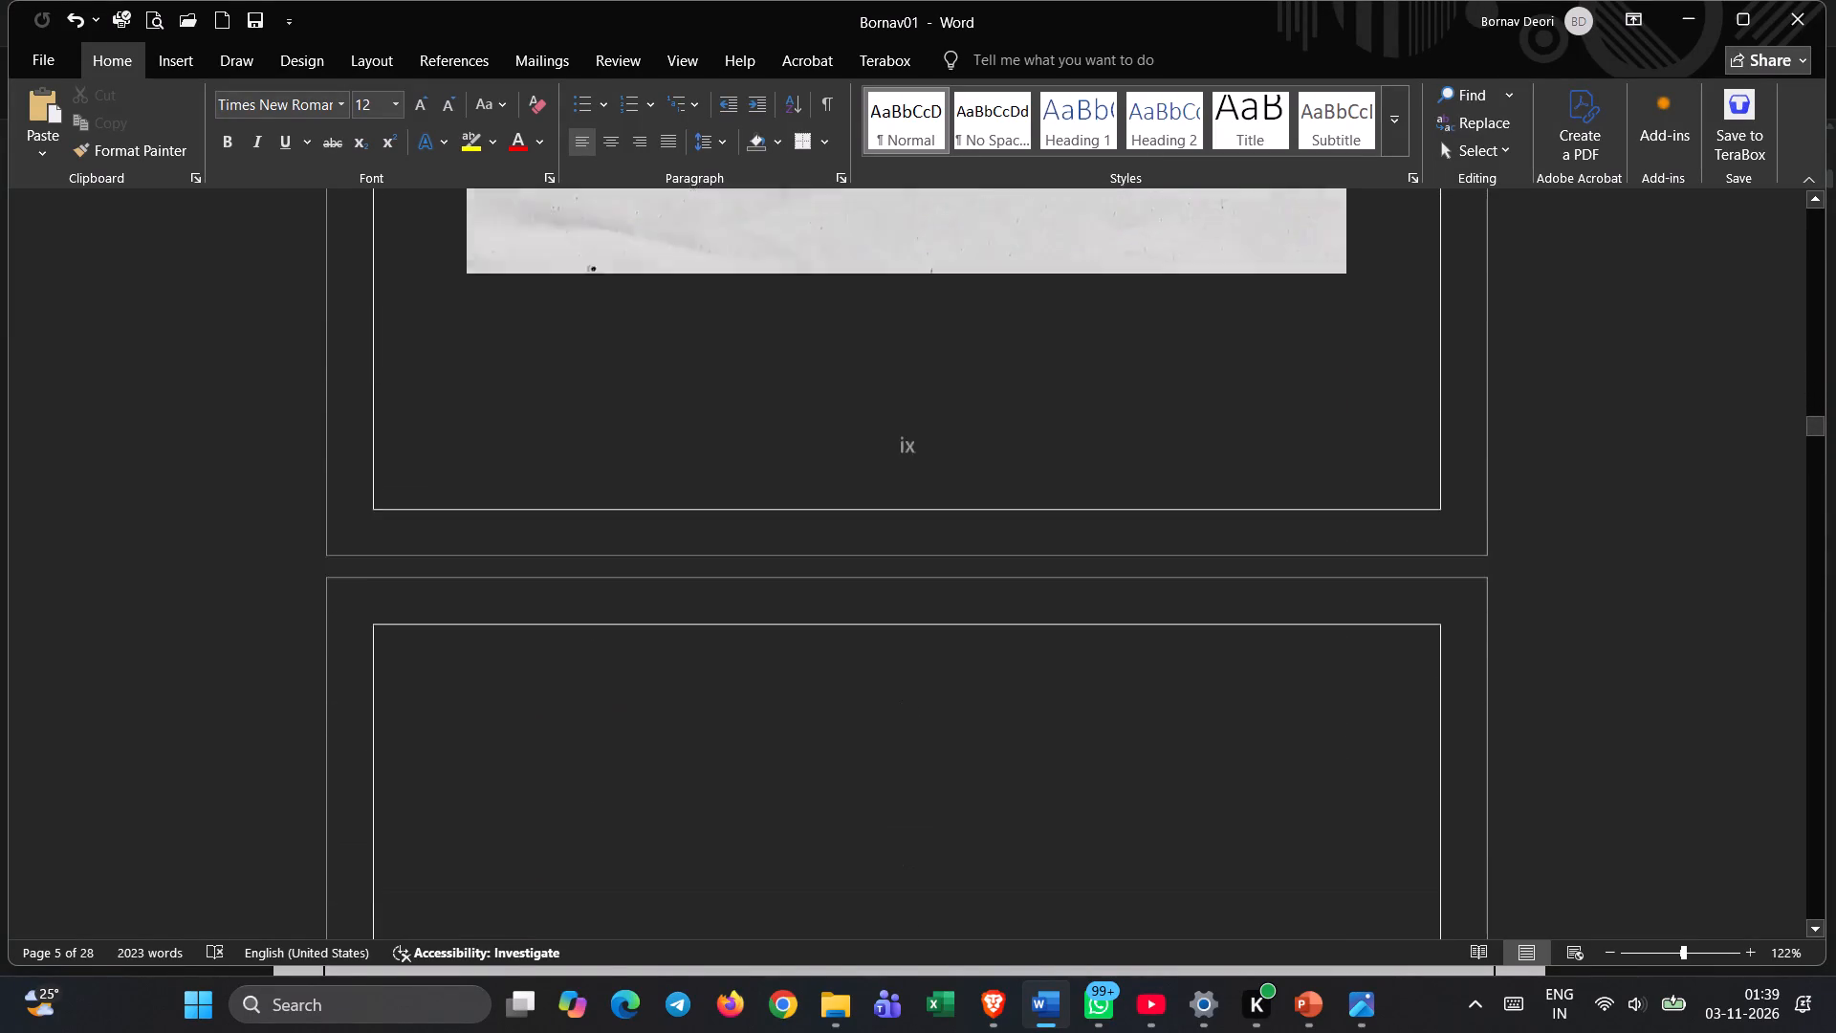
{"action": "scroll", "coordinate": [947, 754], "scroll_direction": "down", "scroll_amount": 20}
{"action": "scroll", "coordinate": [947, 754], "scroll_direction": "down", "scroll_amount": 6}
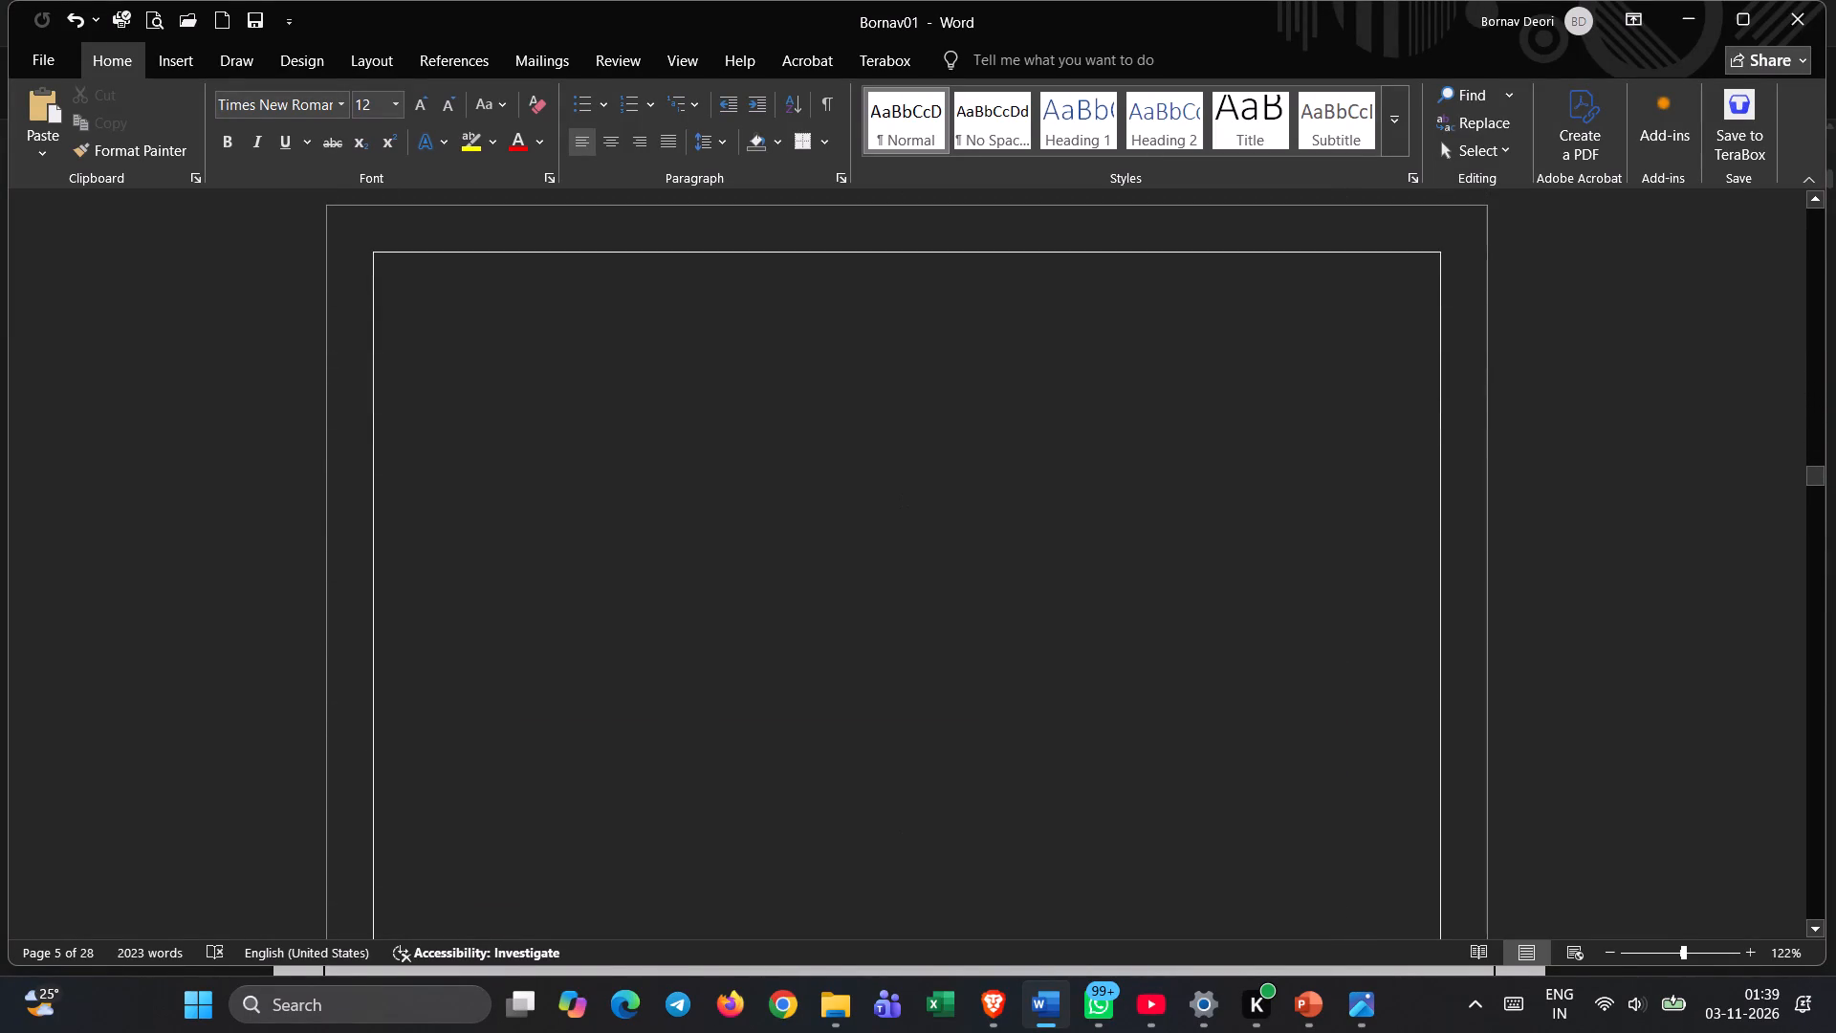
{"action": "scroll", "coordinate": [947, 754], "scroll_direction": "up", "scroll_amount": 12}
{"action": "scroll", "coordinate": [926, 748], "scroll_direction": "up", "scroll_amount": 10}
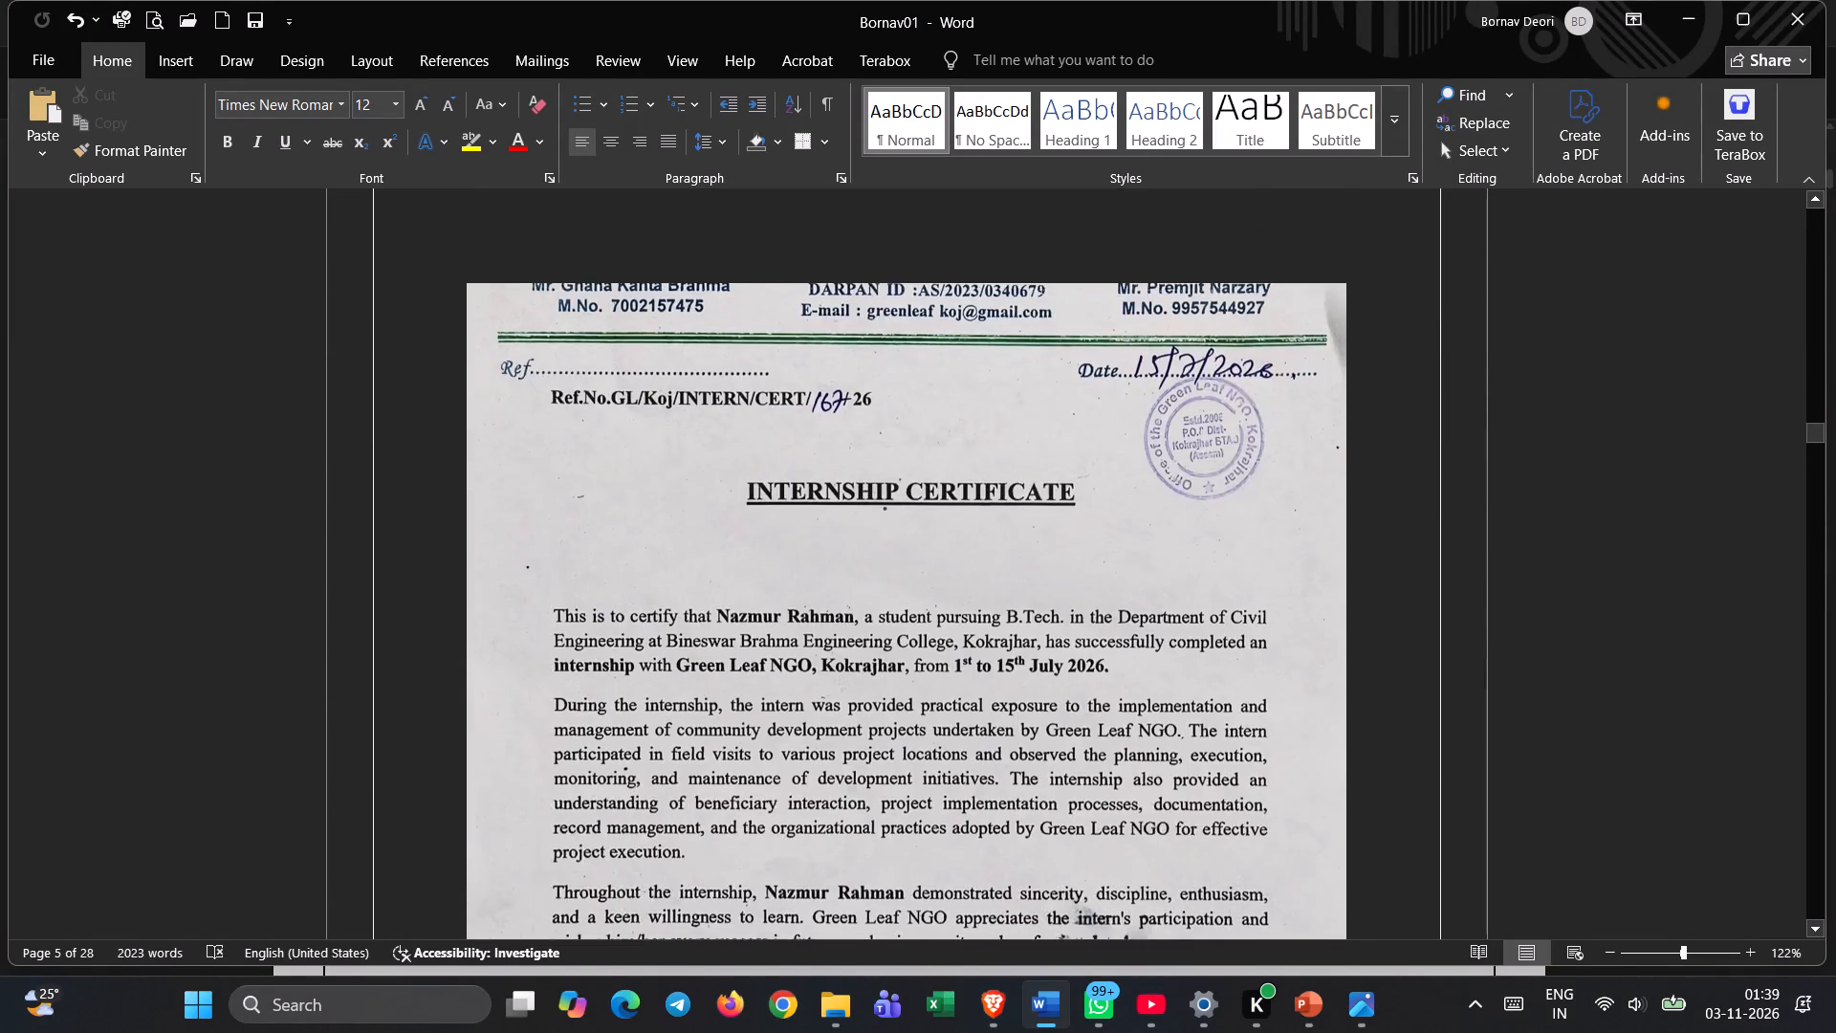
{"action": "scroll", "coordinate": [923, 748], "scroll_direction": "up", "scroll_amount": 20}
{"action": "scroll", "coordinate": [923, 748], "scroll_direction": "up", "scroll_amount": 10}
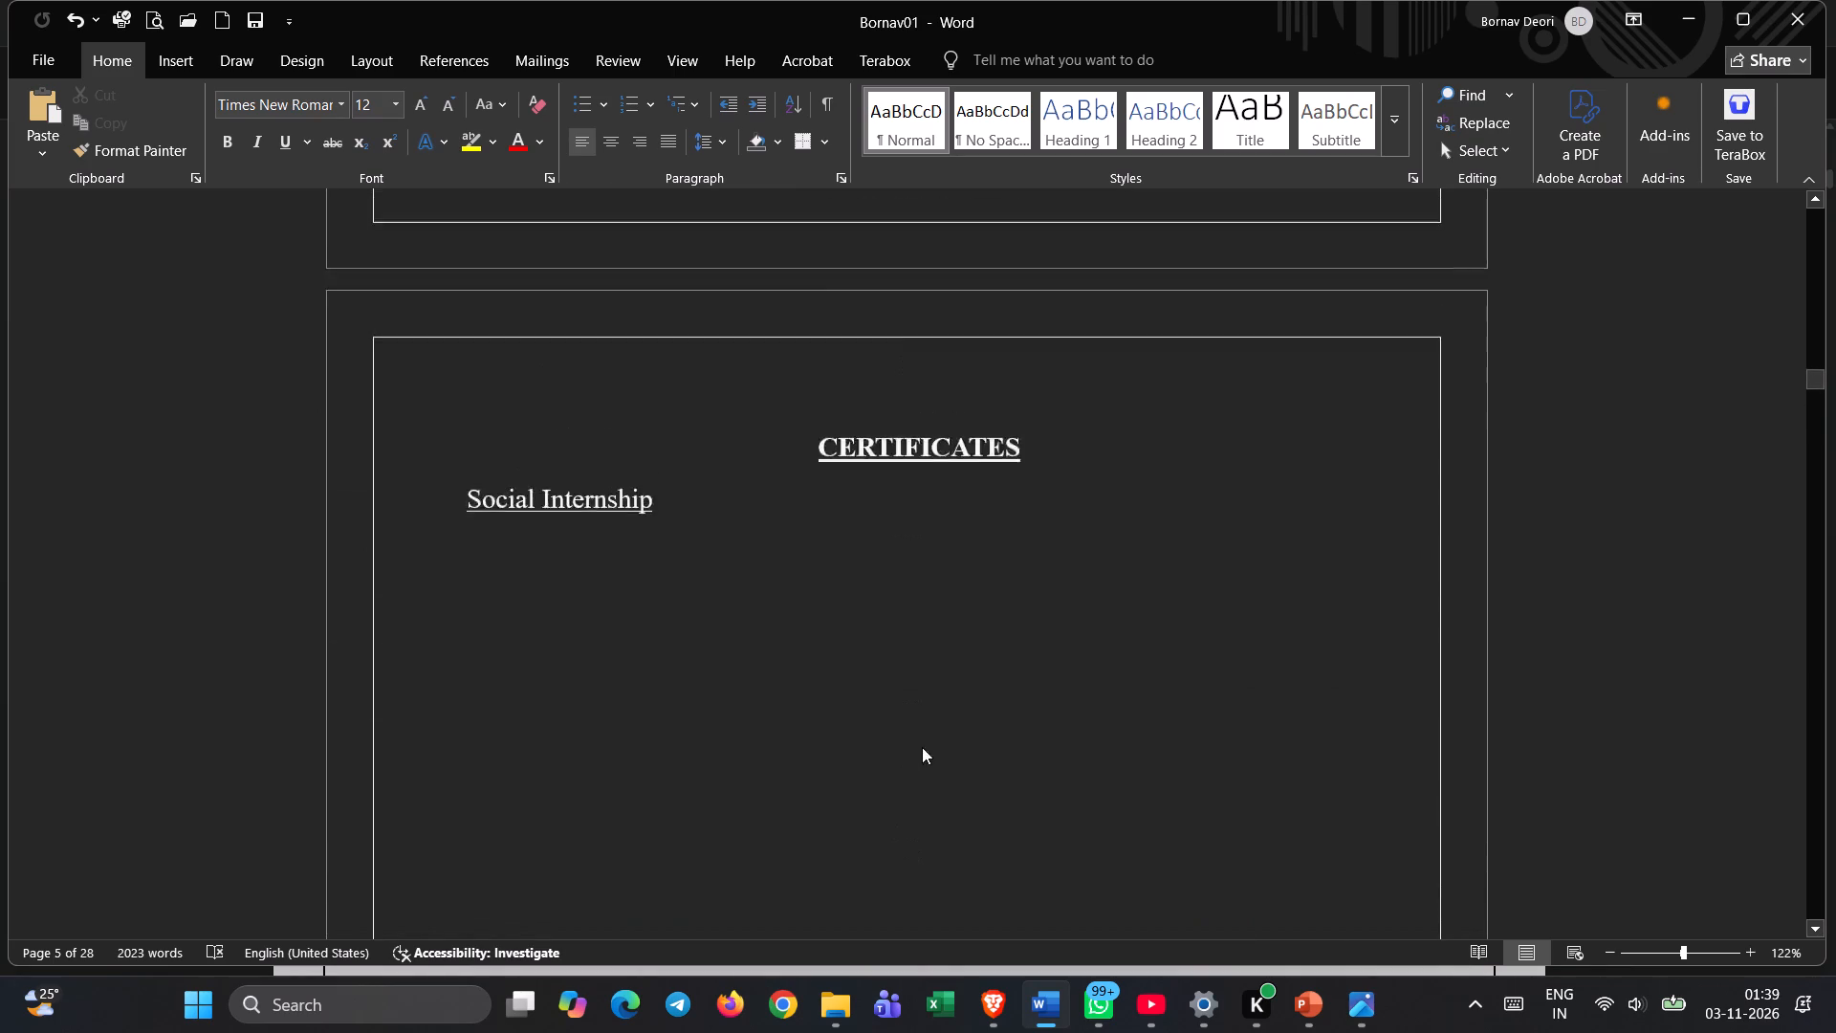
{"action": "scroll", "coordinate": [922, 747], "scroll_direction": "up", "scroll_amount": 2}
{"action": "scroll", "coordinate": [921, 746], "scroll_direction": "down", "scroll_amount": 20}
{"action": "scroll", "coordinate": [921, 746], "scroll_direction": "down", "scroll_amount": 20}
{"action": "scroll", "coordinate": [921, 746], "scroll_direction": "down", "scroll_amount": 12}
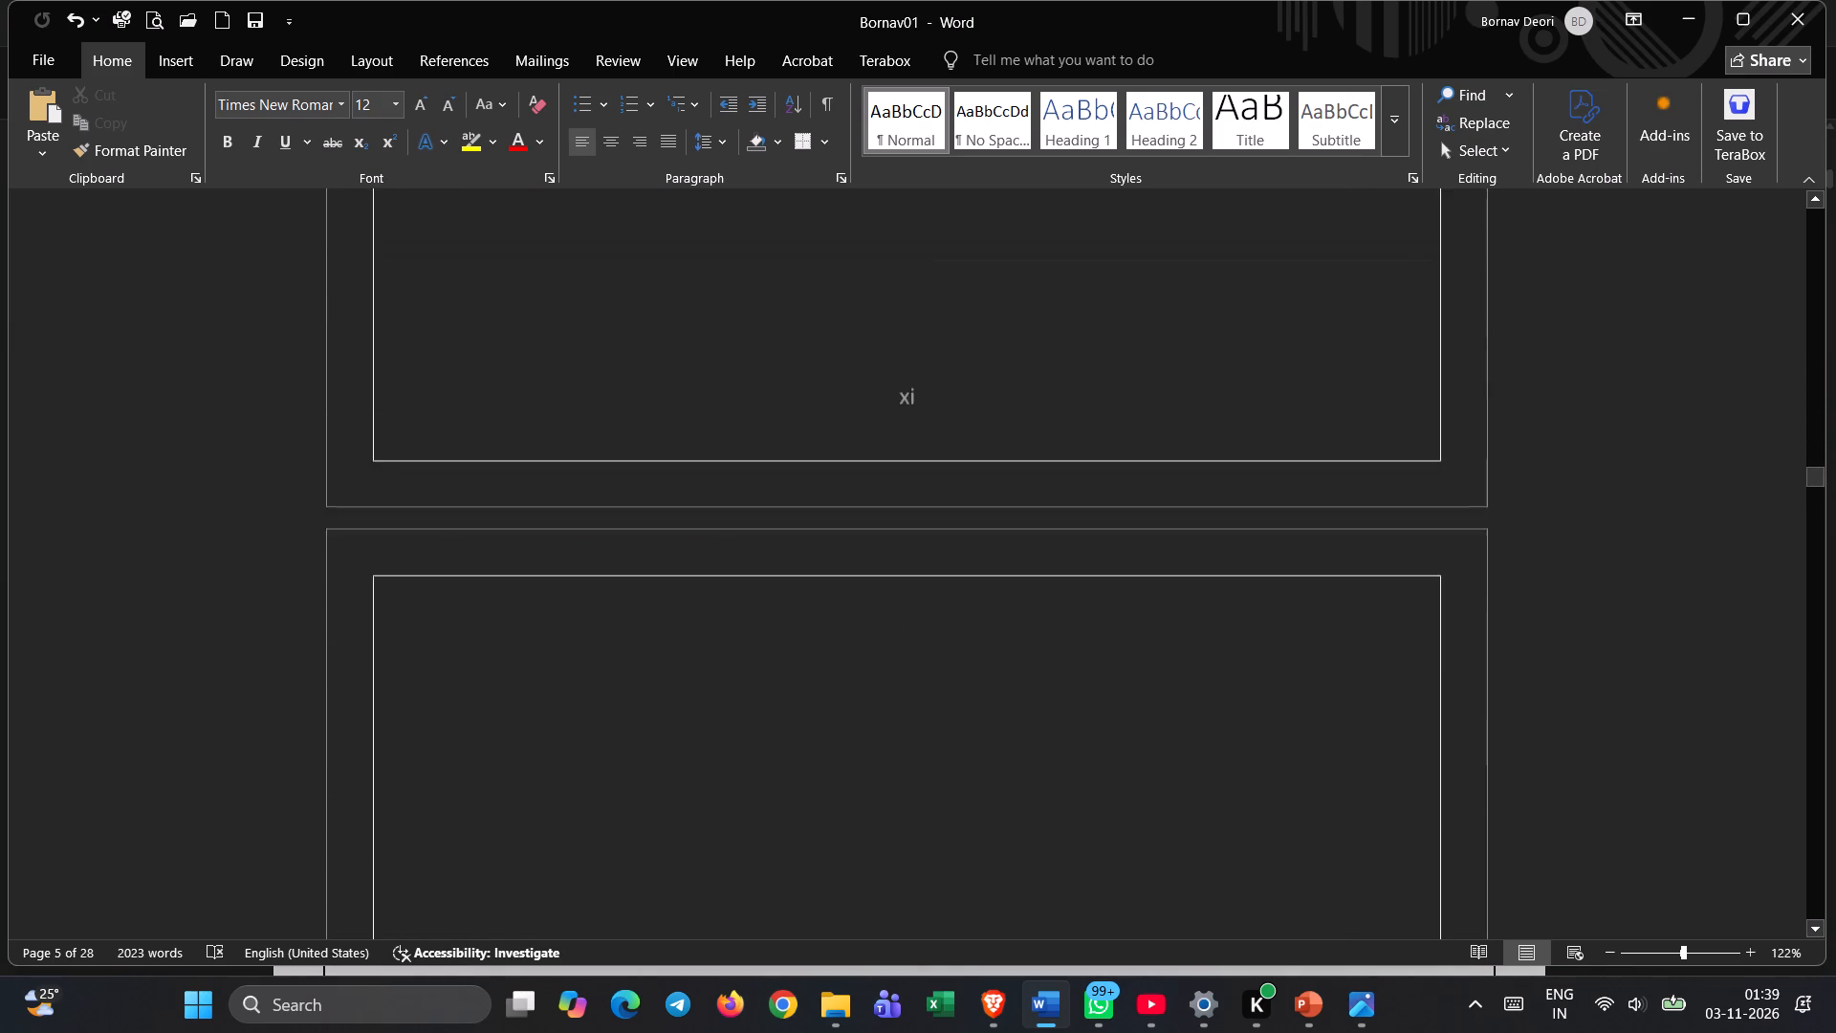
{"action": "scroll", "coordinate": [929, 732], "scroll_direction": "down", "scroll_amount": 20}
{"action": "scroll", "coordinate": [929, 732], "scroll_direction": "down", "scroll_amount": 1}
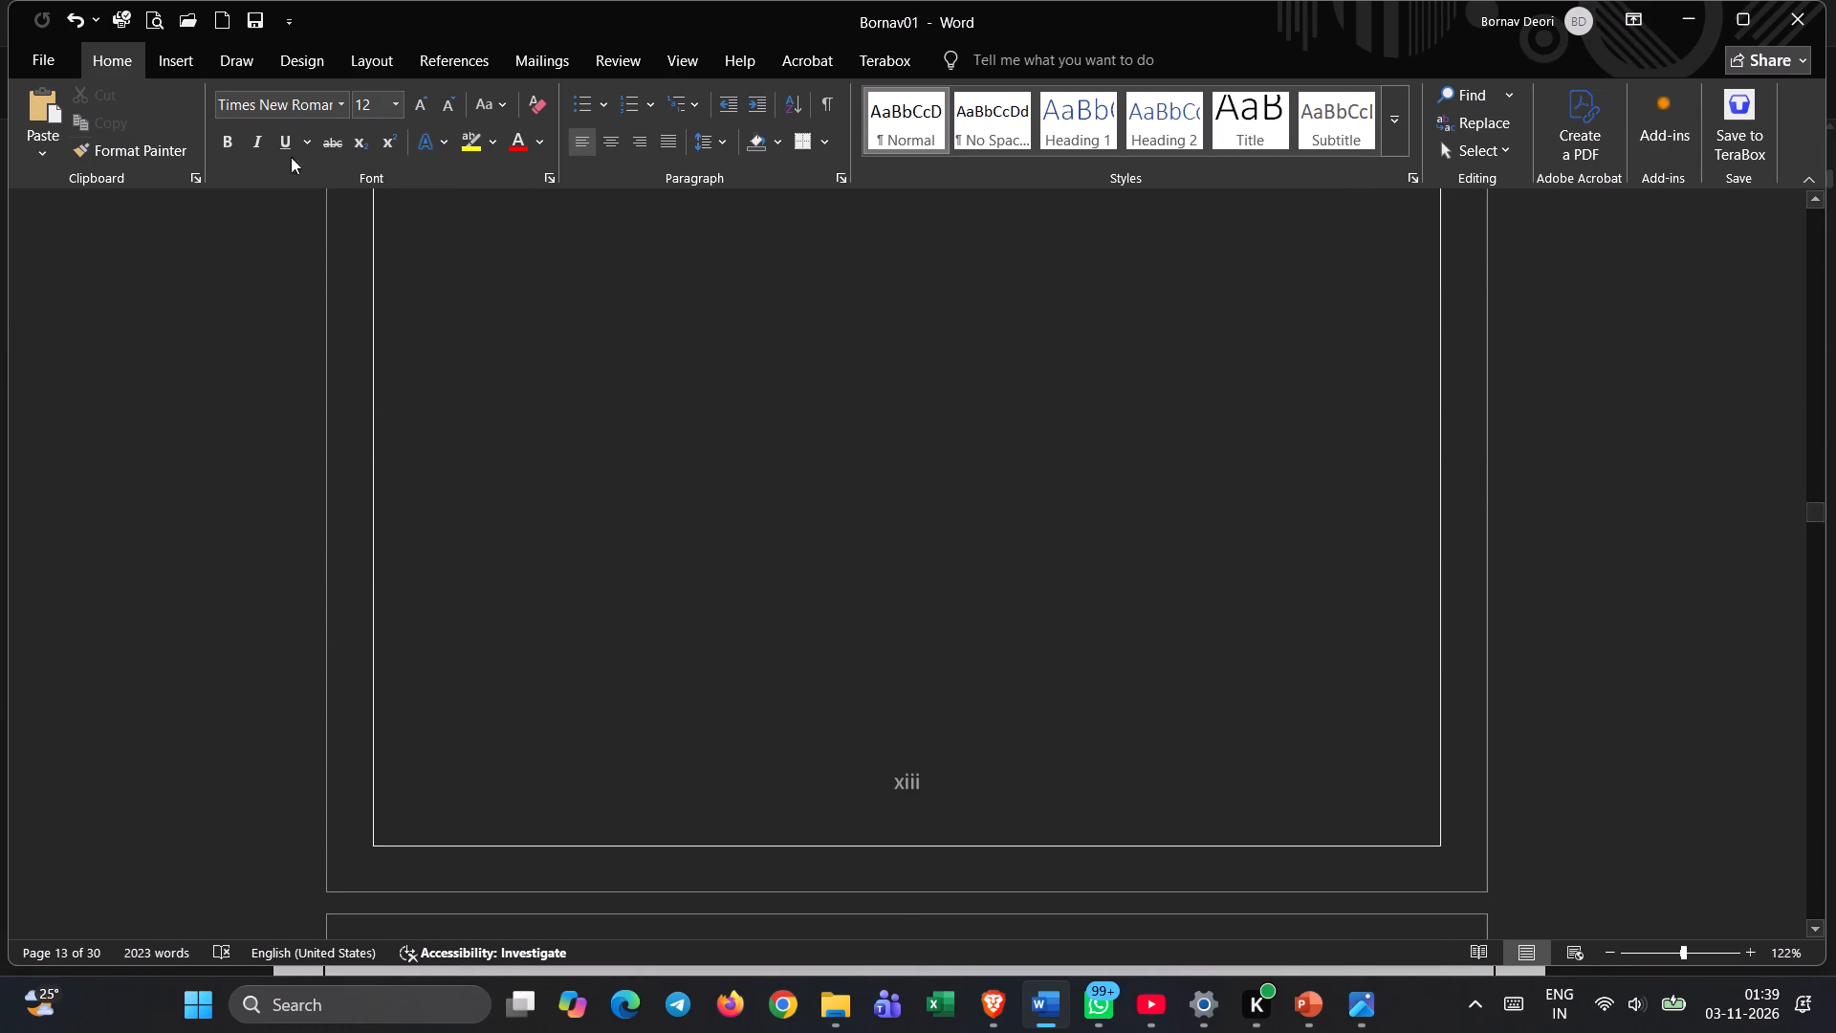
{"action": "scroll", "coordinate": [645, 423], "scroll_direction": "up", "scroll_amount": 20}
{"action": "scroll", "coordinate": [645, 423], "scroll_direction": "up", "scroll_amount": 9}
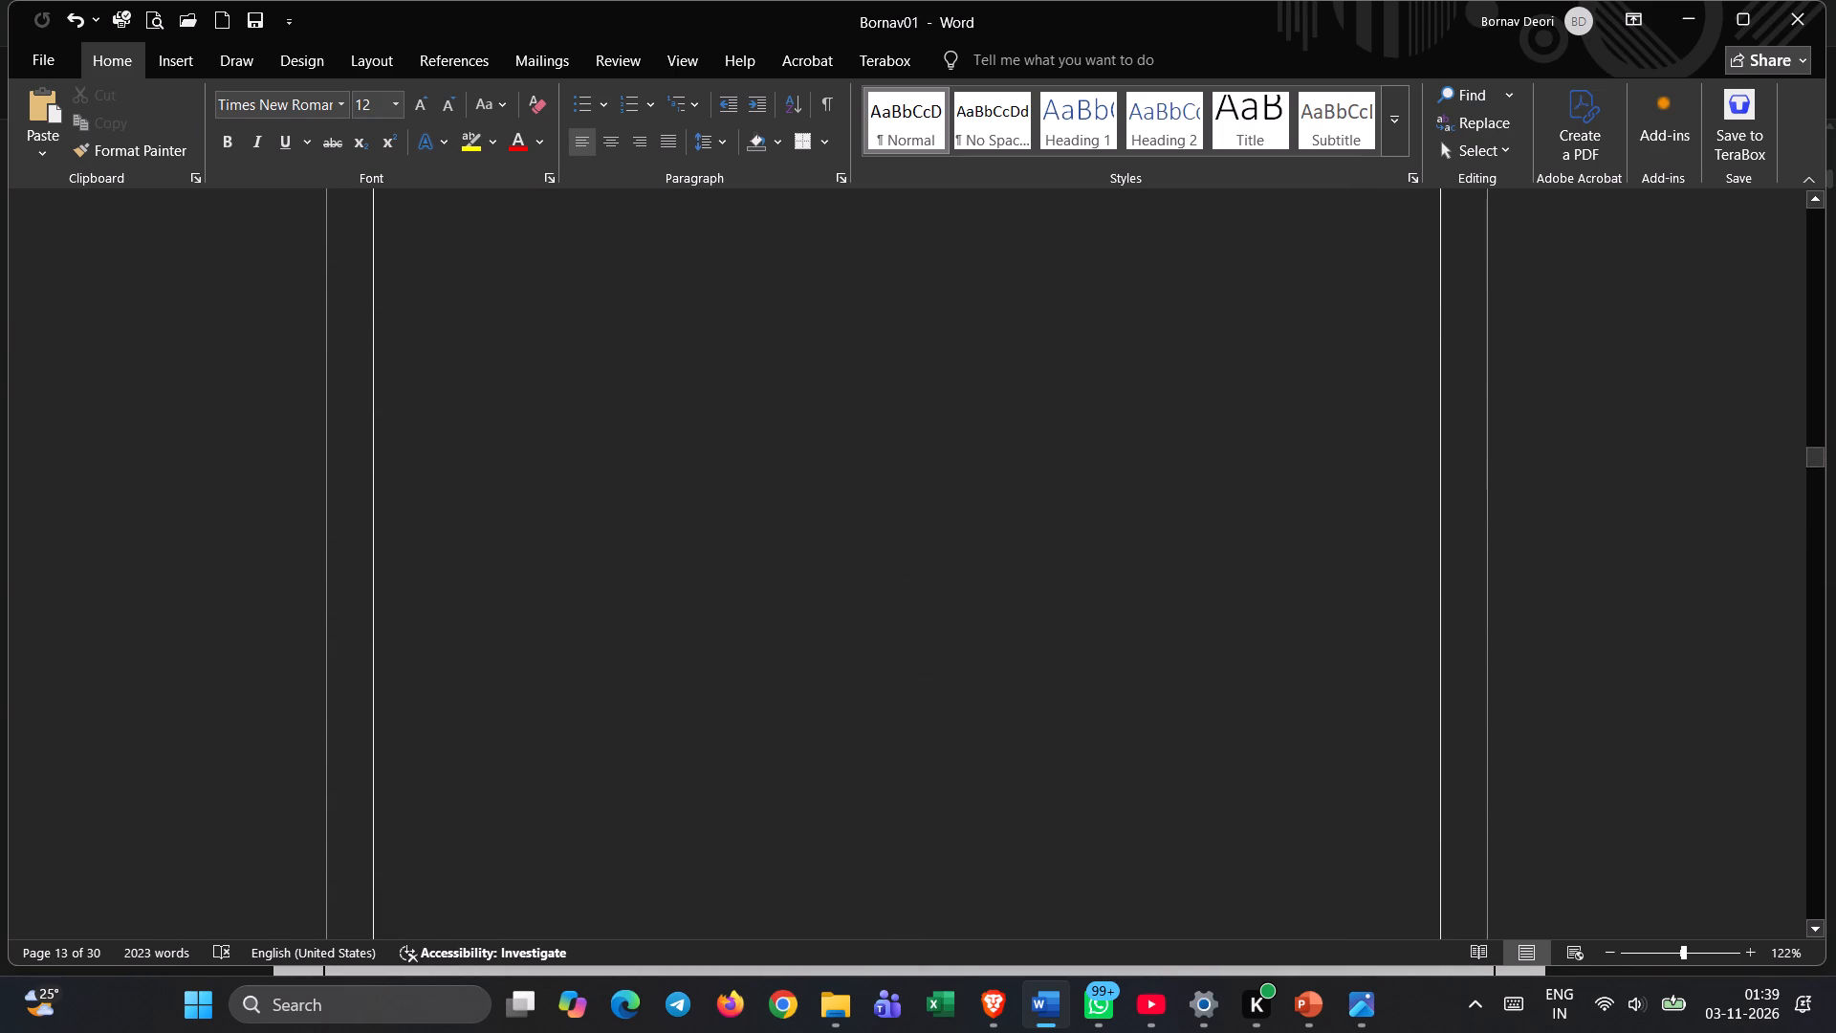
{"action": "scroll", "coordinate": [660, 405], "scroll_direction": "up", "scroll_amount": 20}
{"action": "scroll", "coordinate": [658, 405], "scroll_direction": "up", "scroll_amount": 5}
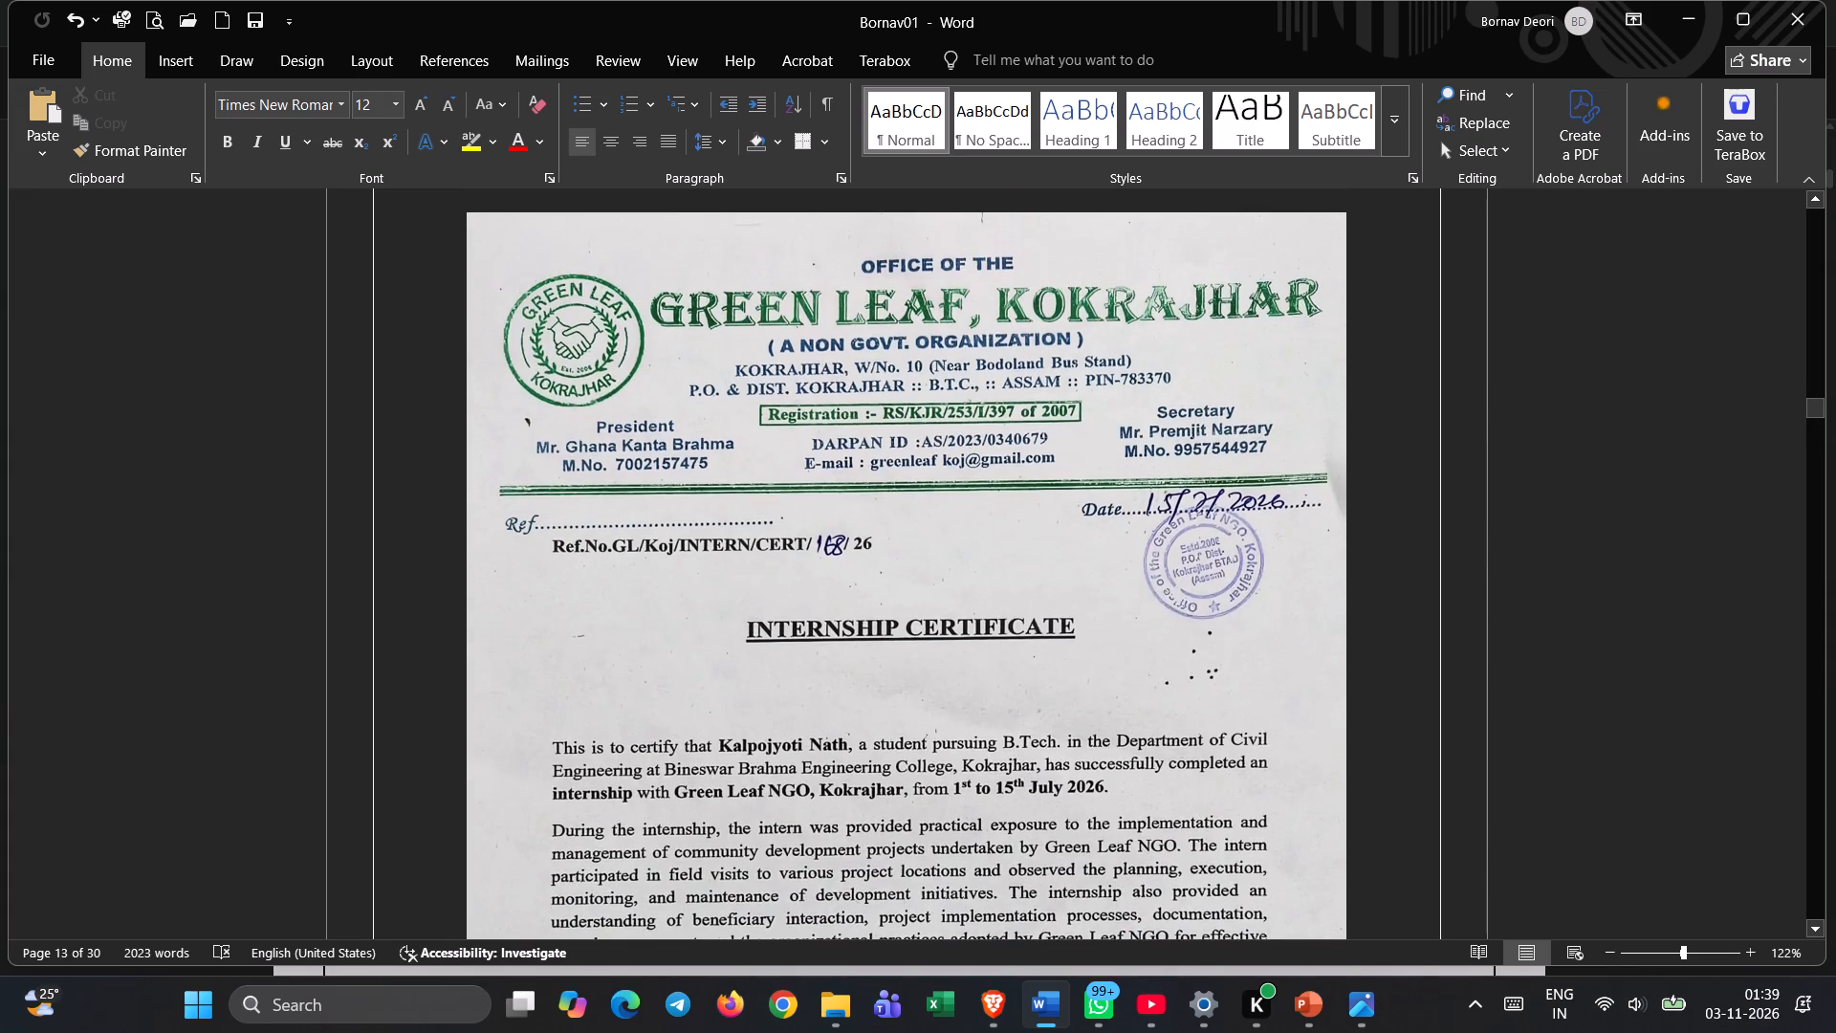
{"action": "scroll", "coordinate": [657, 405], "scroll_direction": "down", "scroll_amount": 4}
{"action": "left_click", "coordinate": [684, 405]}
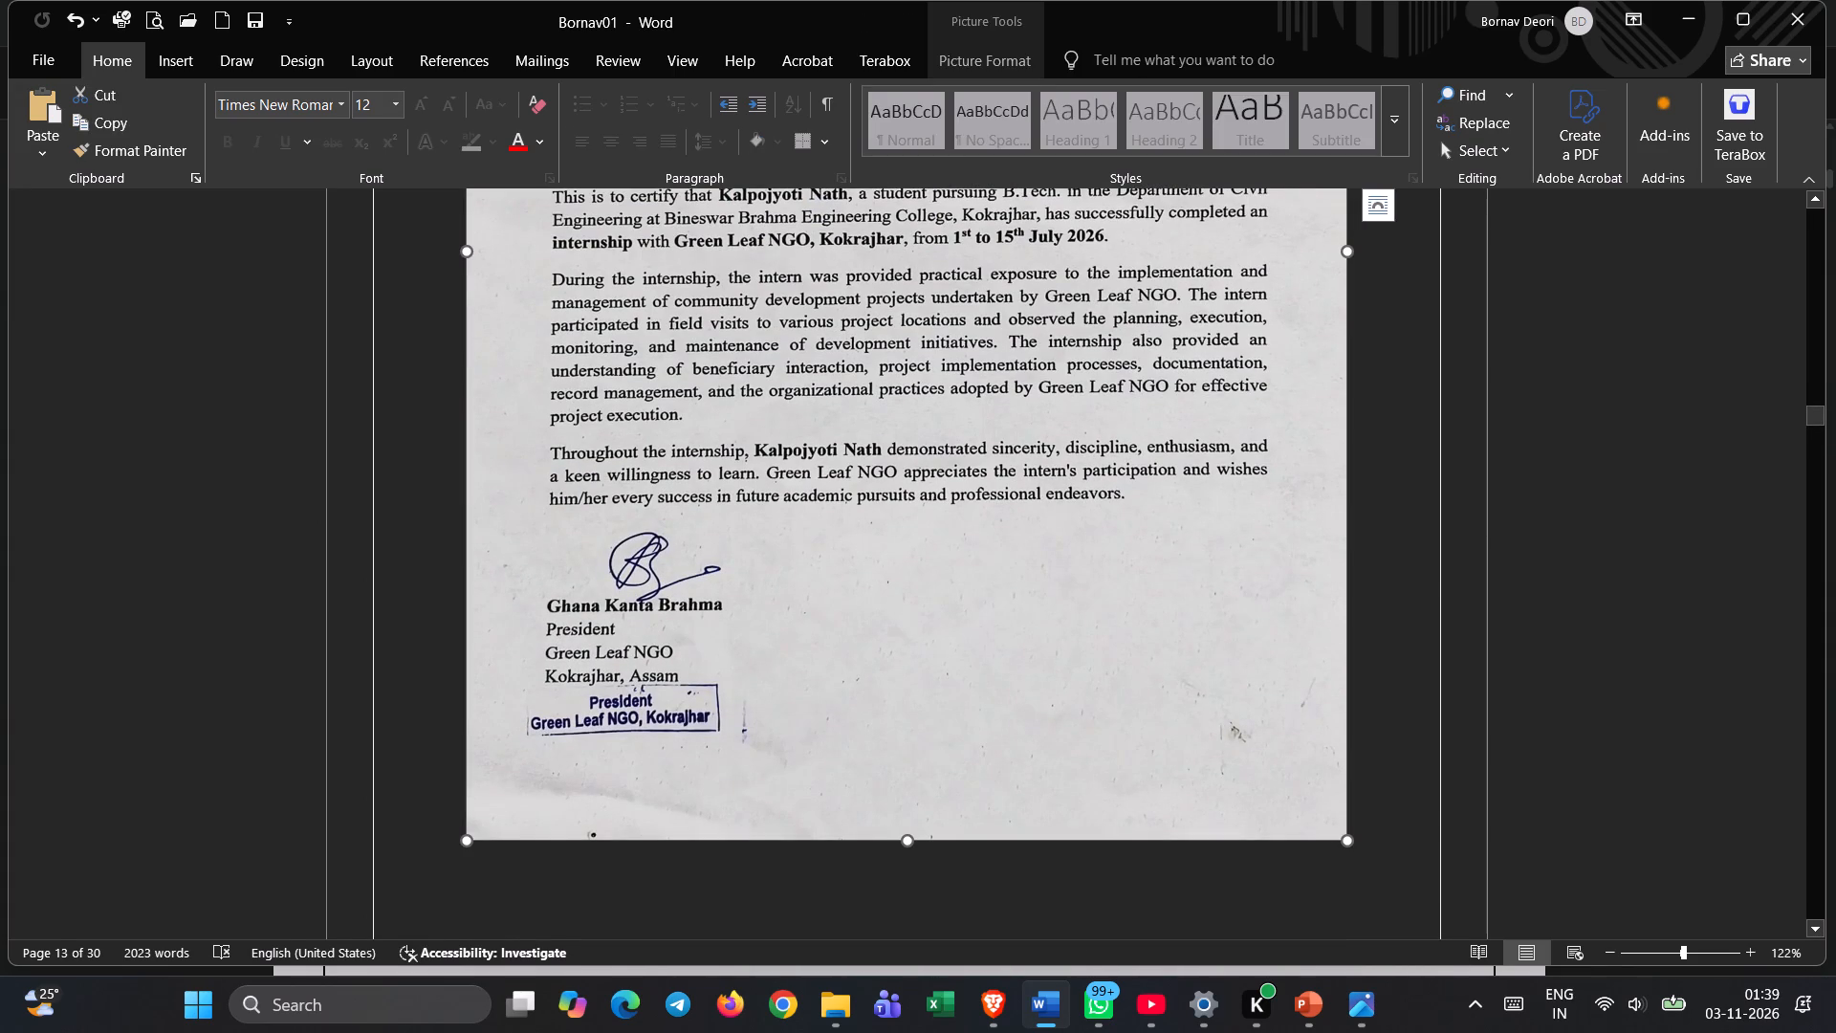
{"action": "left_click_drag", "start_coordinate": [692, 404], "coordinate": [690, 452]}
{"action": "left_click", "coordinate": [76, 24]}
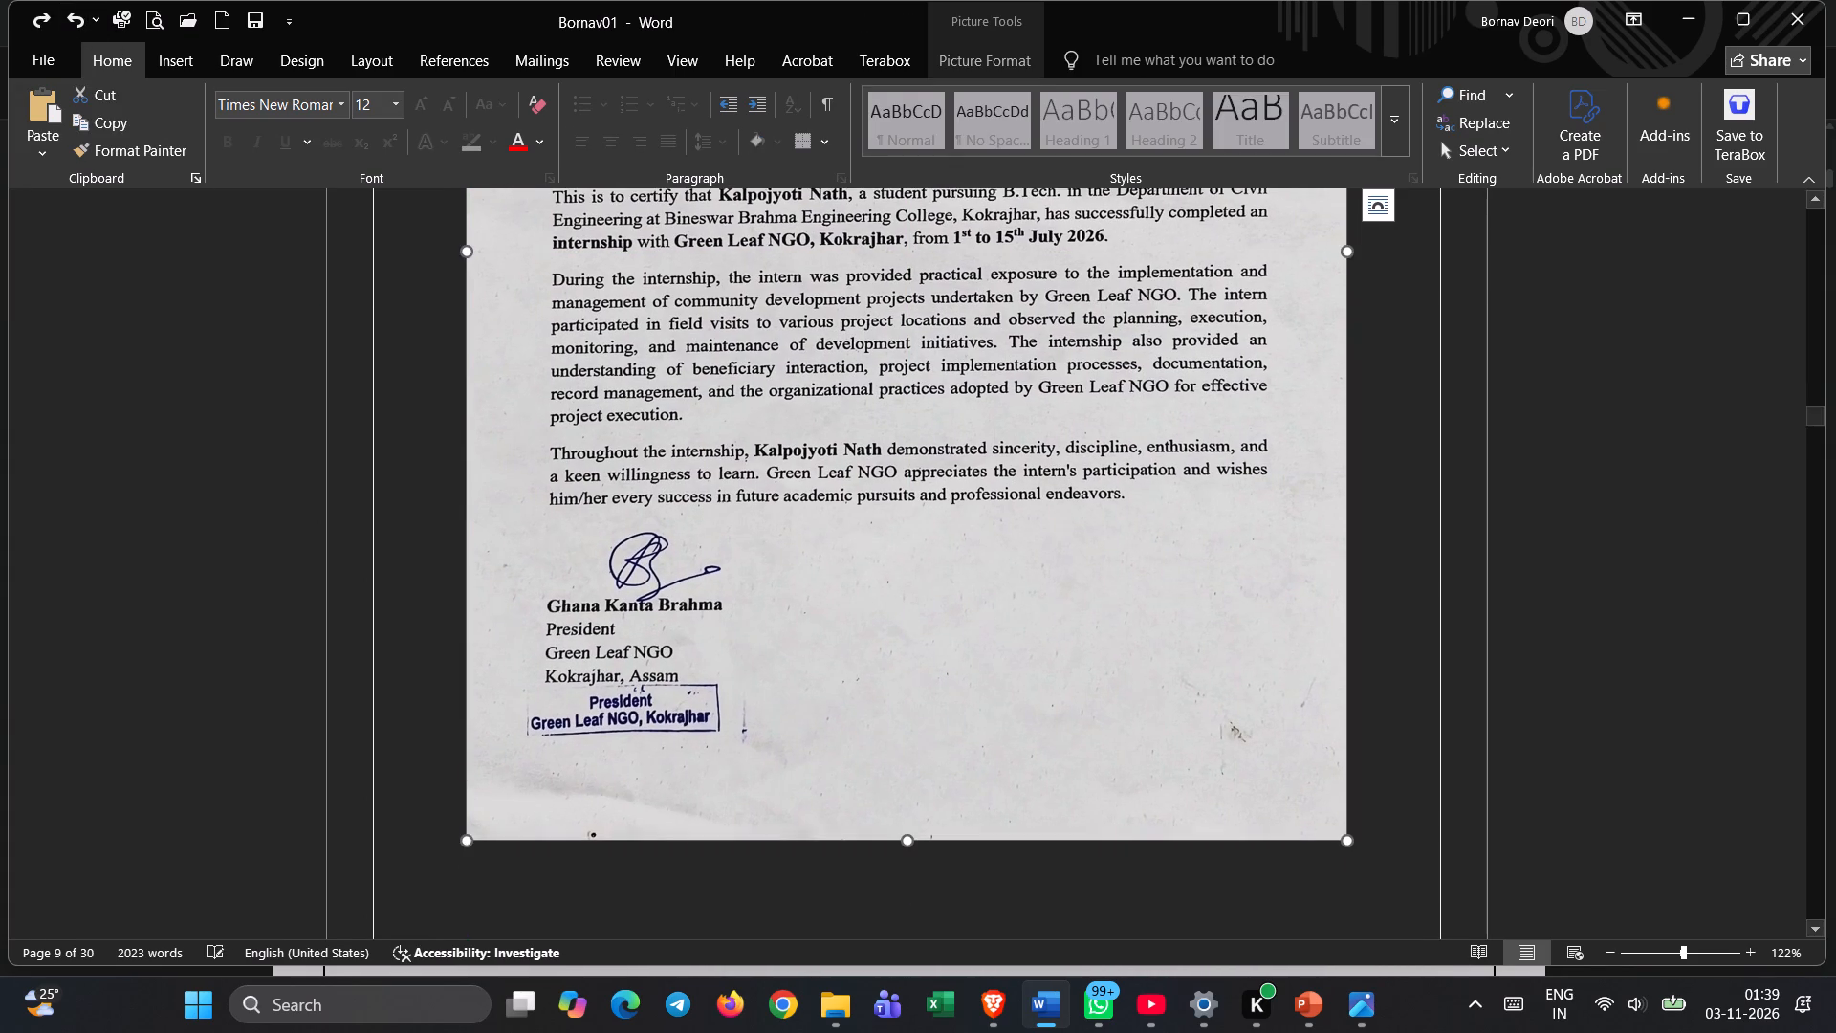
Check the second certificate scan and the empty pages that follow it for the newly inserted scan.
{"action": "scroll", "coordinate": [558, 376], "scroll_direction": "down", "scroll_amount": 10}
{"action": "left_click", "coordinate": [650, 386]}
{"action": "scroll", "coordinate": [650, 386], "scroll_direction": "down", "scroll_amount": 1}
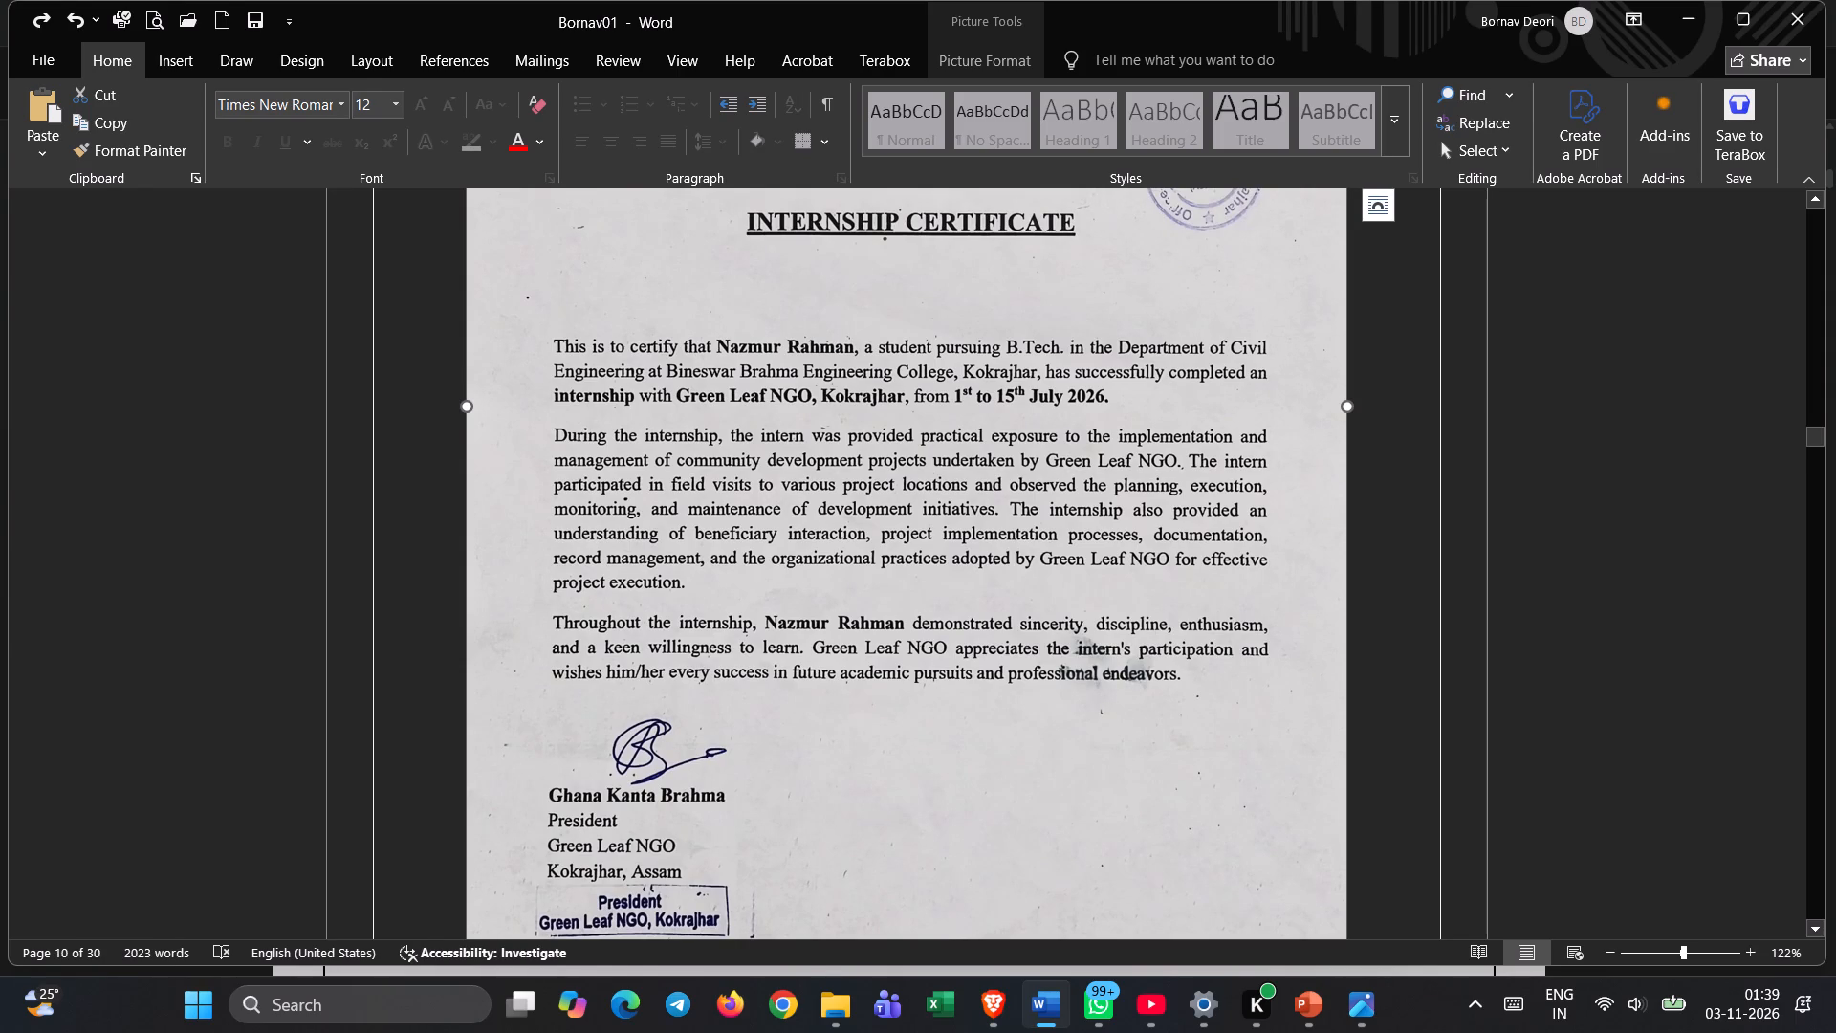
{"action": "scroll", "coordinate": [681, 392], "scroll_direction": "up", "scroll_amount": 4}
{"action": "scroll", "coordinate": [677, 398], "scroll_direction": "down", "scroll_amount": 16}
{"action": "scroll", "coordinate": [677, 398], "scroll_direction": "down", "scroll_amount": 7}
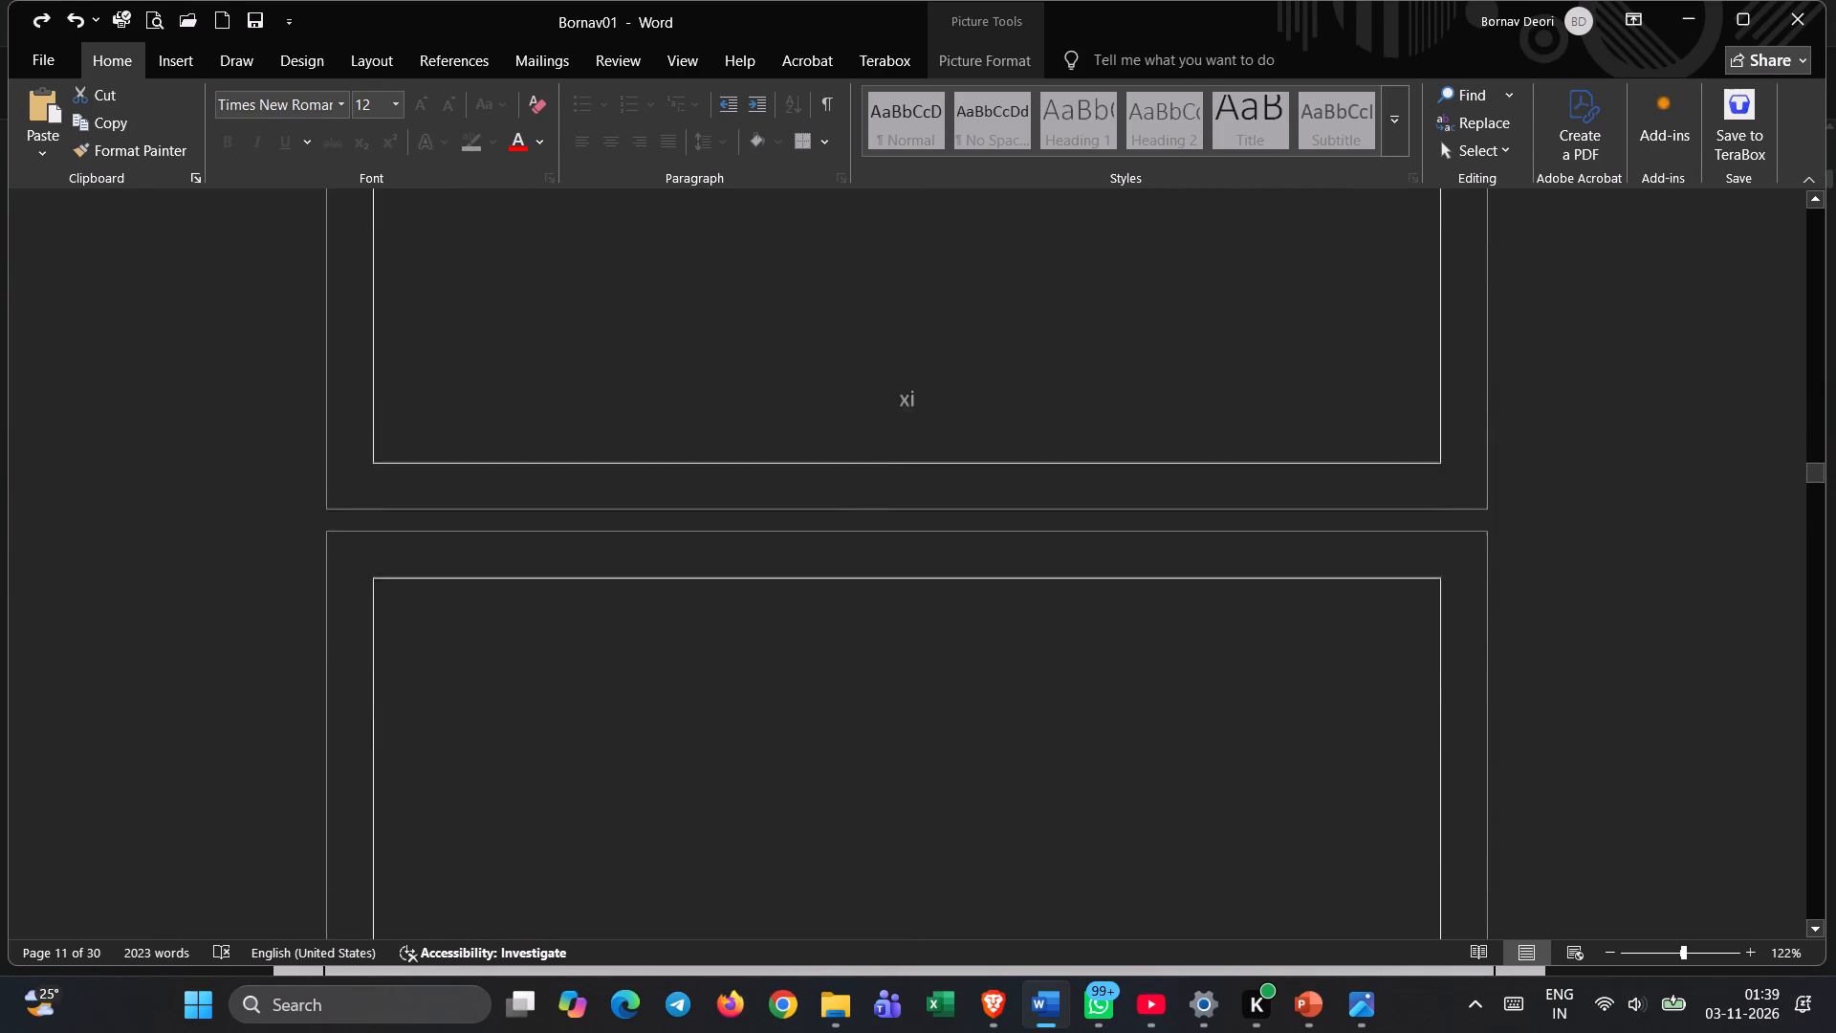
{"action": "scroll", "coordinate": [677, 398], "scroll_direction": "down", "scroll_amount": 10}
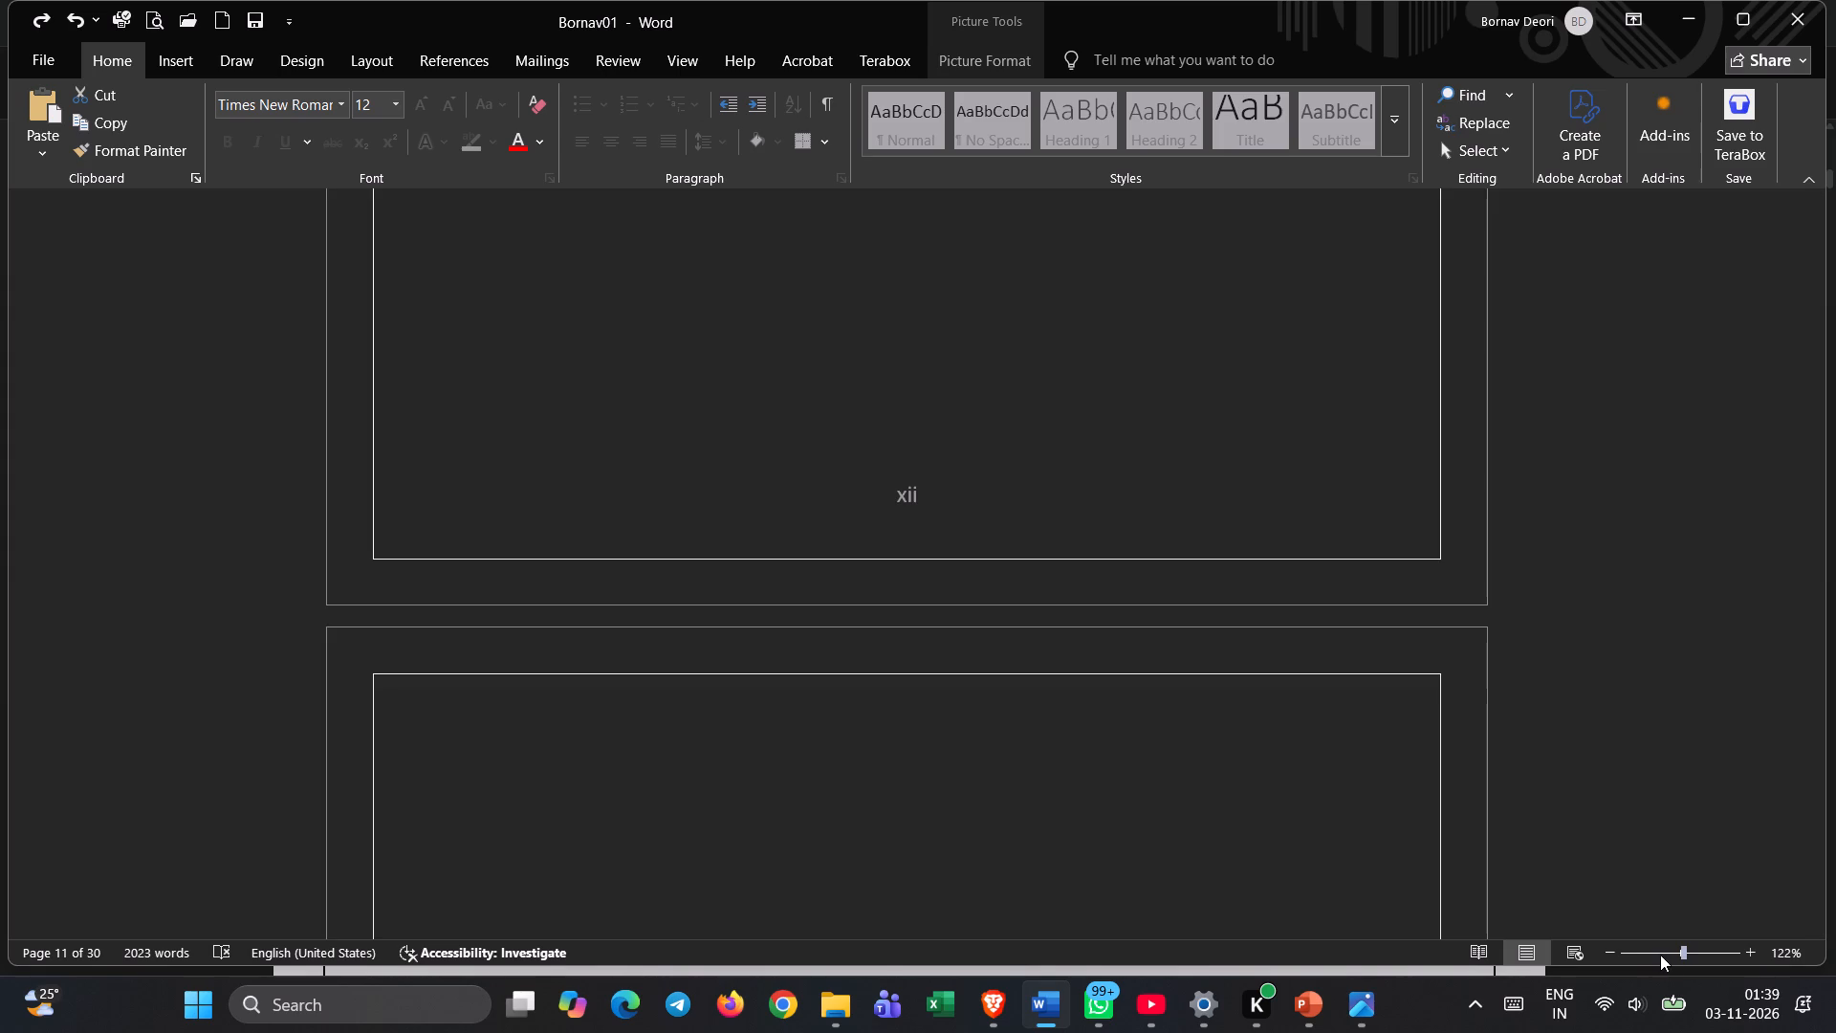
Set Tight text wrapping on the certificate scan that sits in the middle of the declaration text.
{"action": "left_click_drag", "start_coordinate": [1651, 943], "coordinate": [1616, 947]}
{"action": "scroll", "coordinate": [1148, 727], "scroll_direction": "down", "scroll_amount": 6}
{"action": "scroll", "coordinate": [1148, 727], "scroll_direction": "up", "scroll_amount": 20}
{"action": "scroll", "coordinate": [1148, 727], "scroll_direction": "up", "scroll_amount": 20}
{"action": "scroll", "coordinate": [1148, 727], "scroll_direction": "up", "scroll_amount": 1}
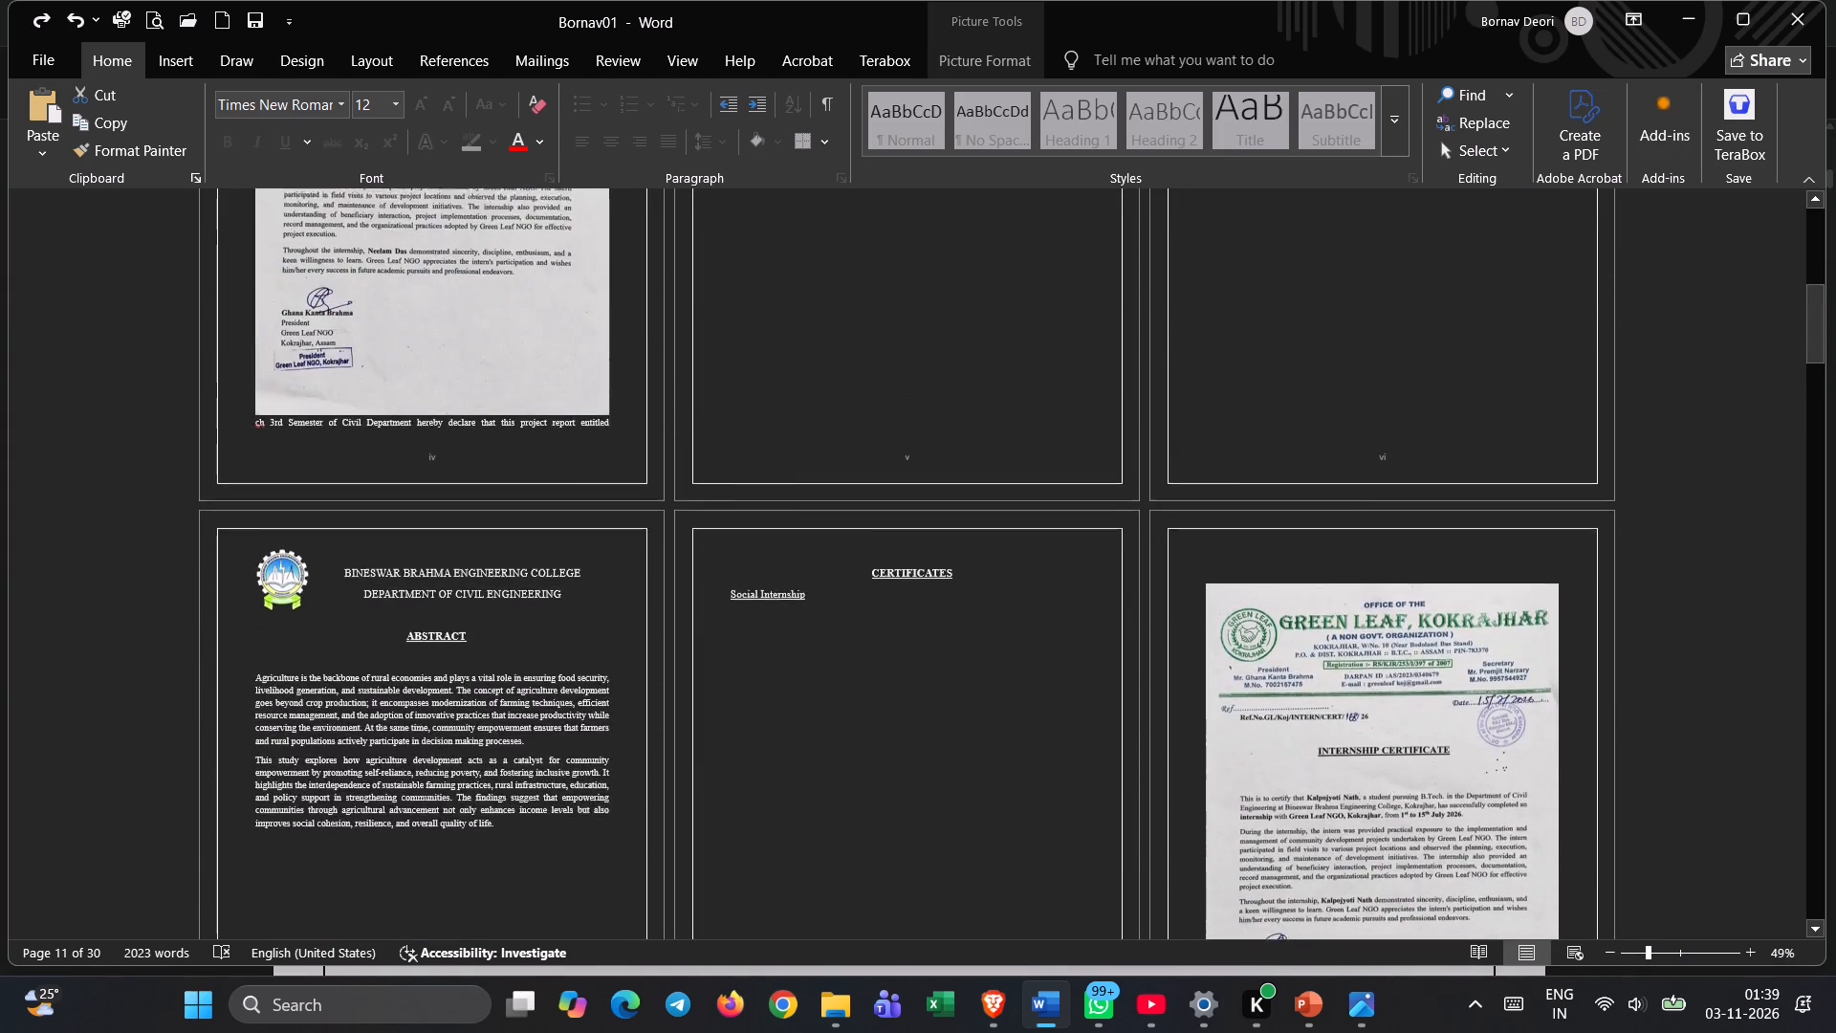
{"action": "scroll", "coordinate": [1144, 723], "scroll_direction": "up", "scroll_amount": 10}
{"action": "scroll", "coordinate": [1144, 723], "scroll_direction": "down", "scroll_amount": 3}
{"action": "scroll", "coordinate": [1144, 723], "scroll_direction": "up", "scroll_amount": 16}
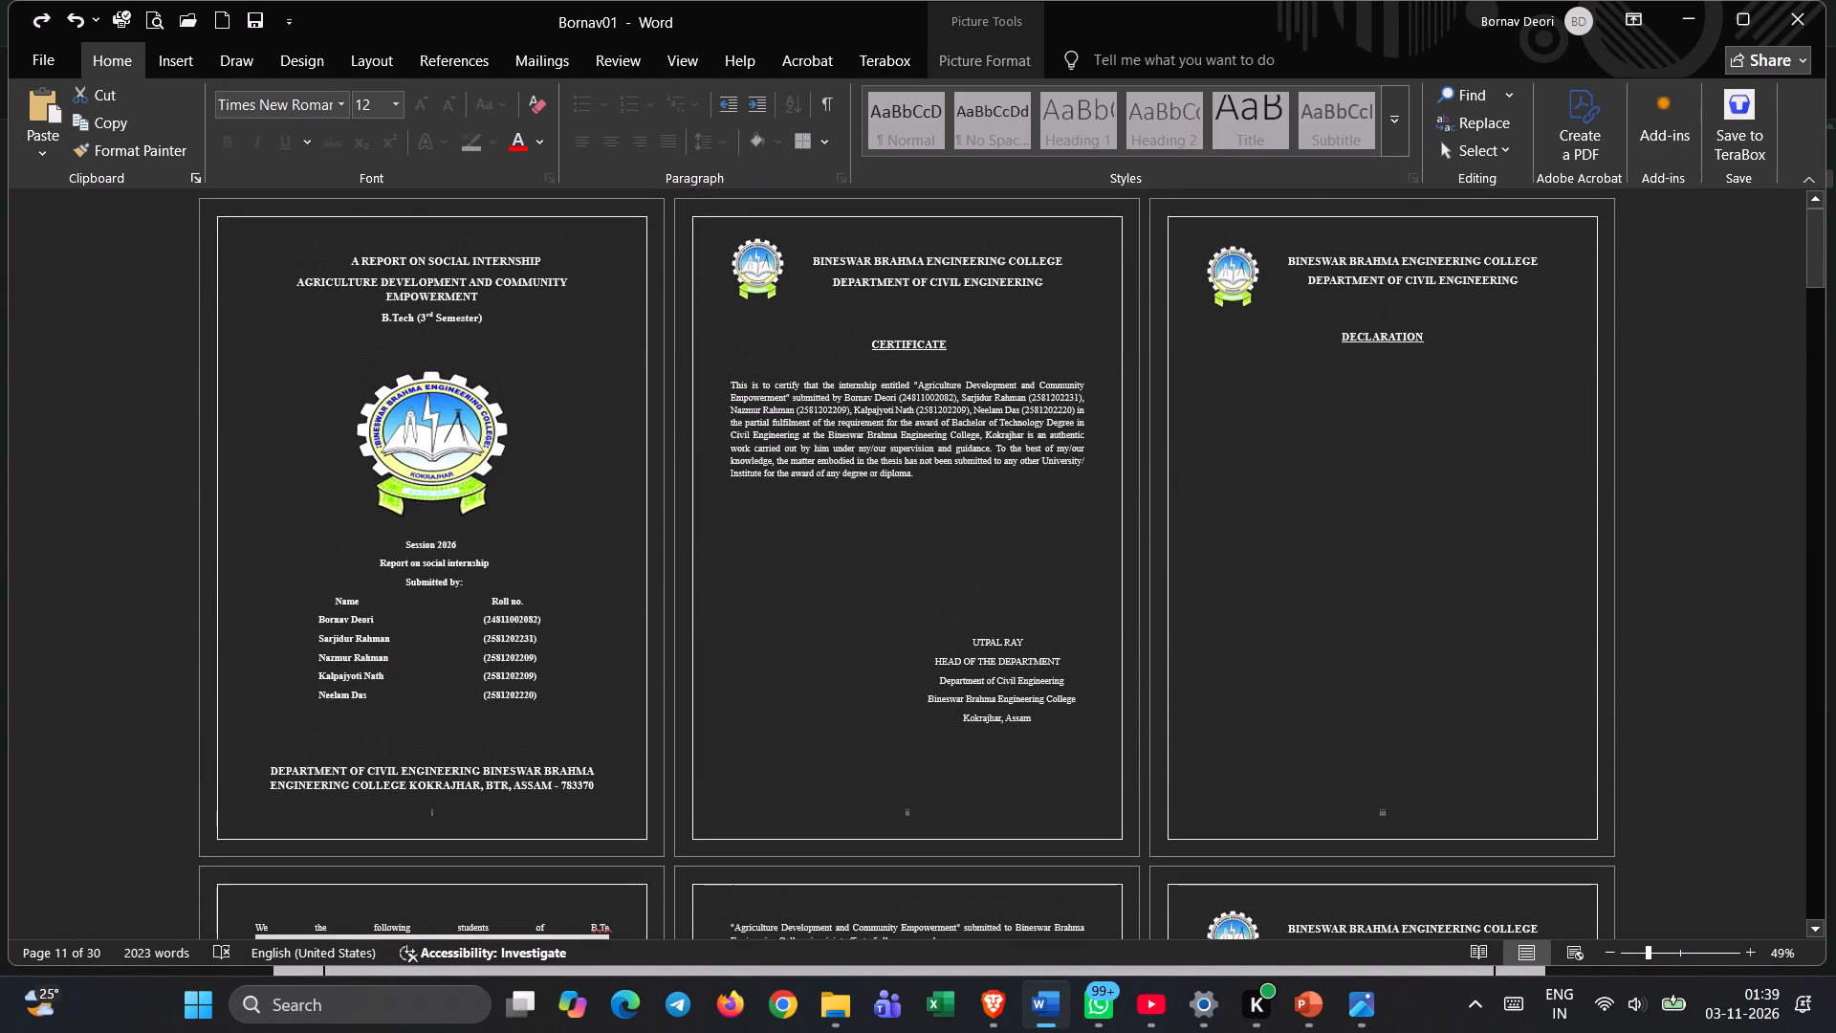
{"action": "scroll", "coordinate": [1144, 723], "scroll_direction": "down", "scroll_amount": 6}
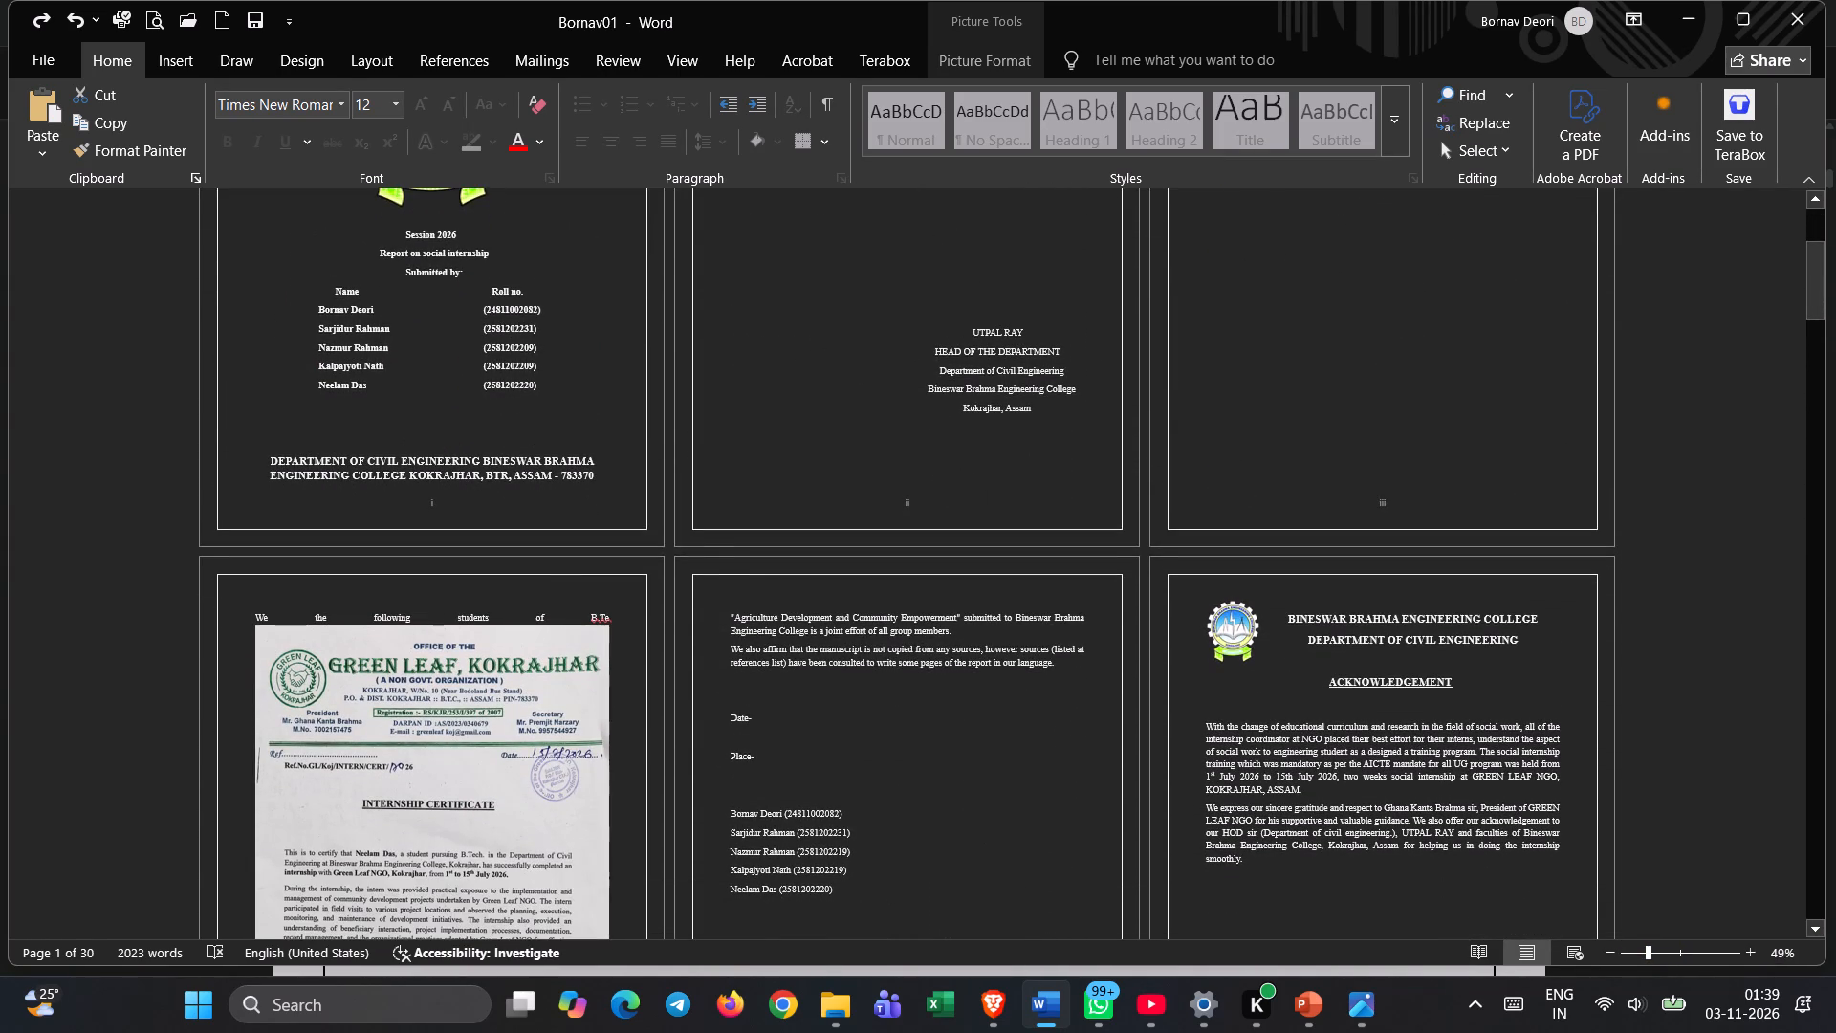
{"action": "scroll", "coordinate": [844, 695], "scroll_direction": "down", "scroll_amount": 4}
{"action": "left_click", "coordinate": [498, 621]}
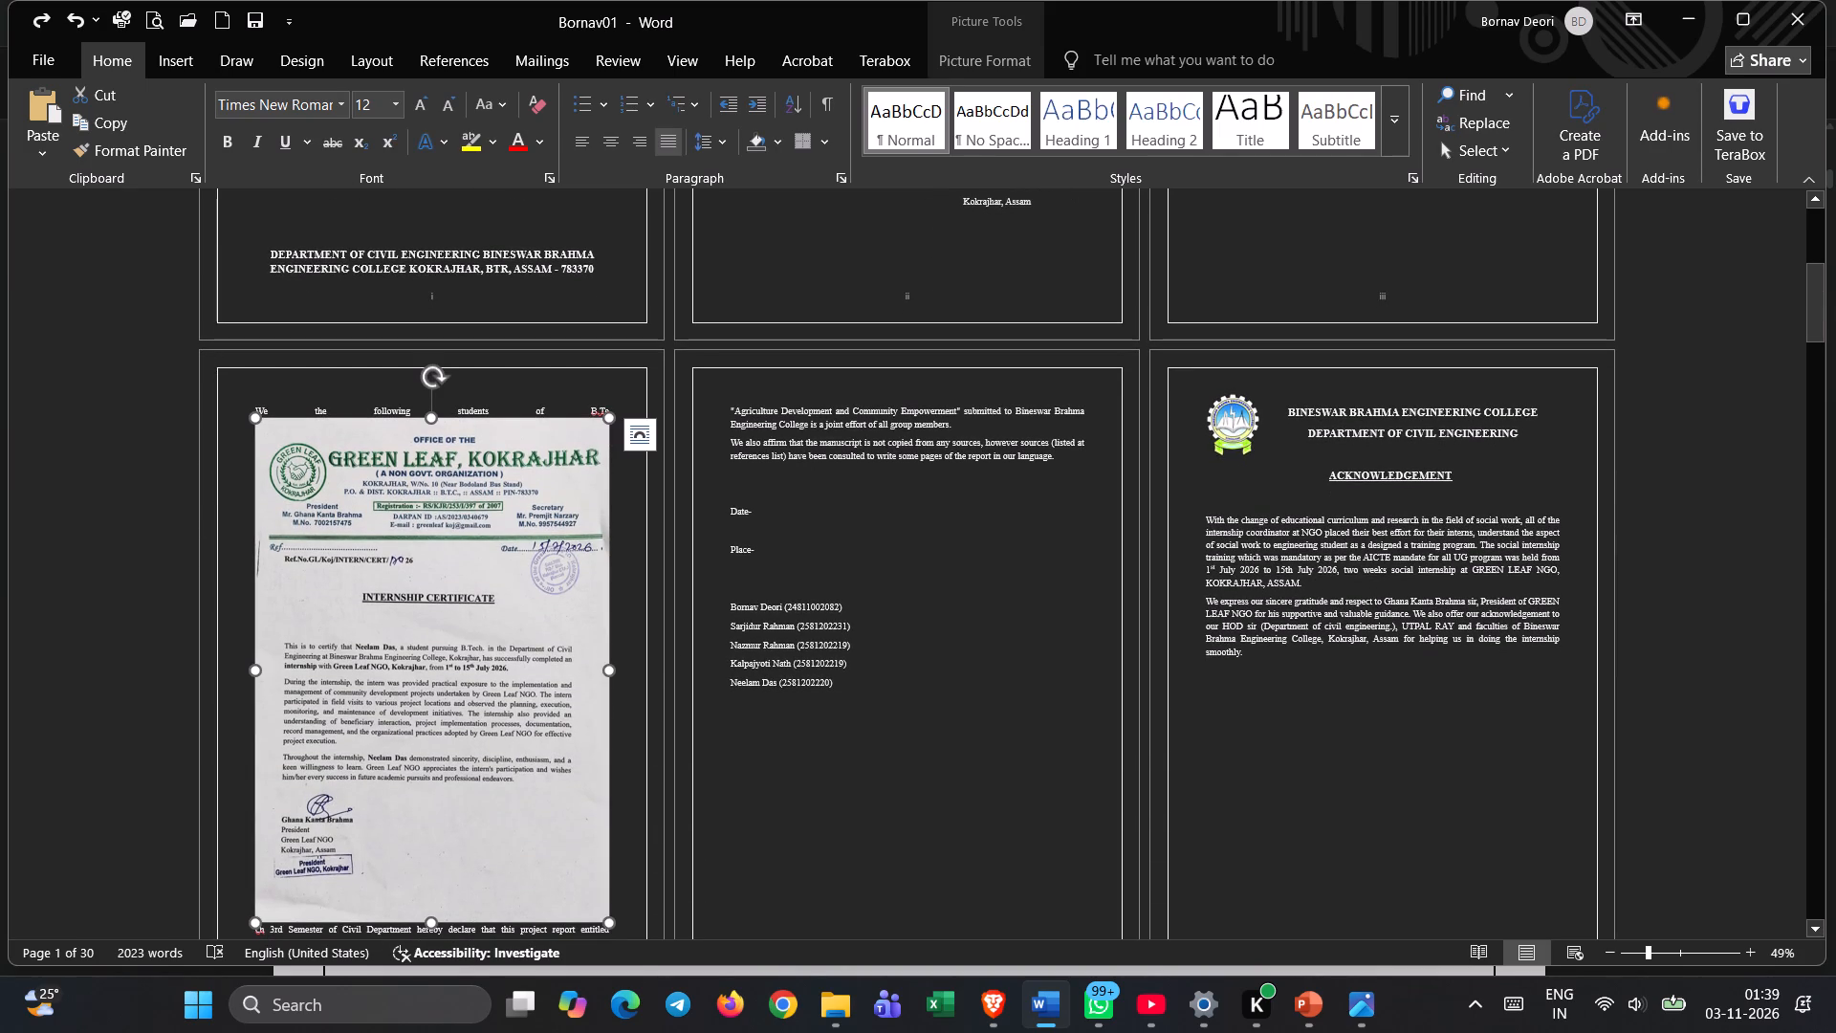
{"action": "left_click", "coordinate": [645, 442]}
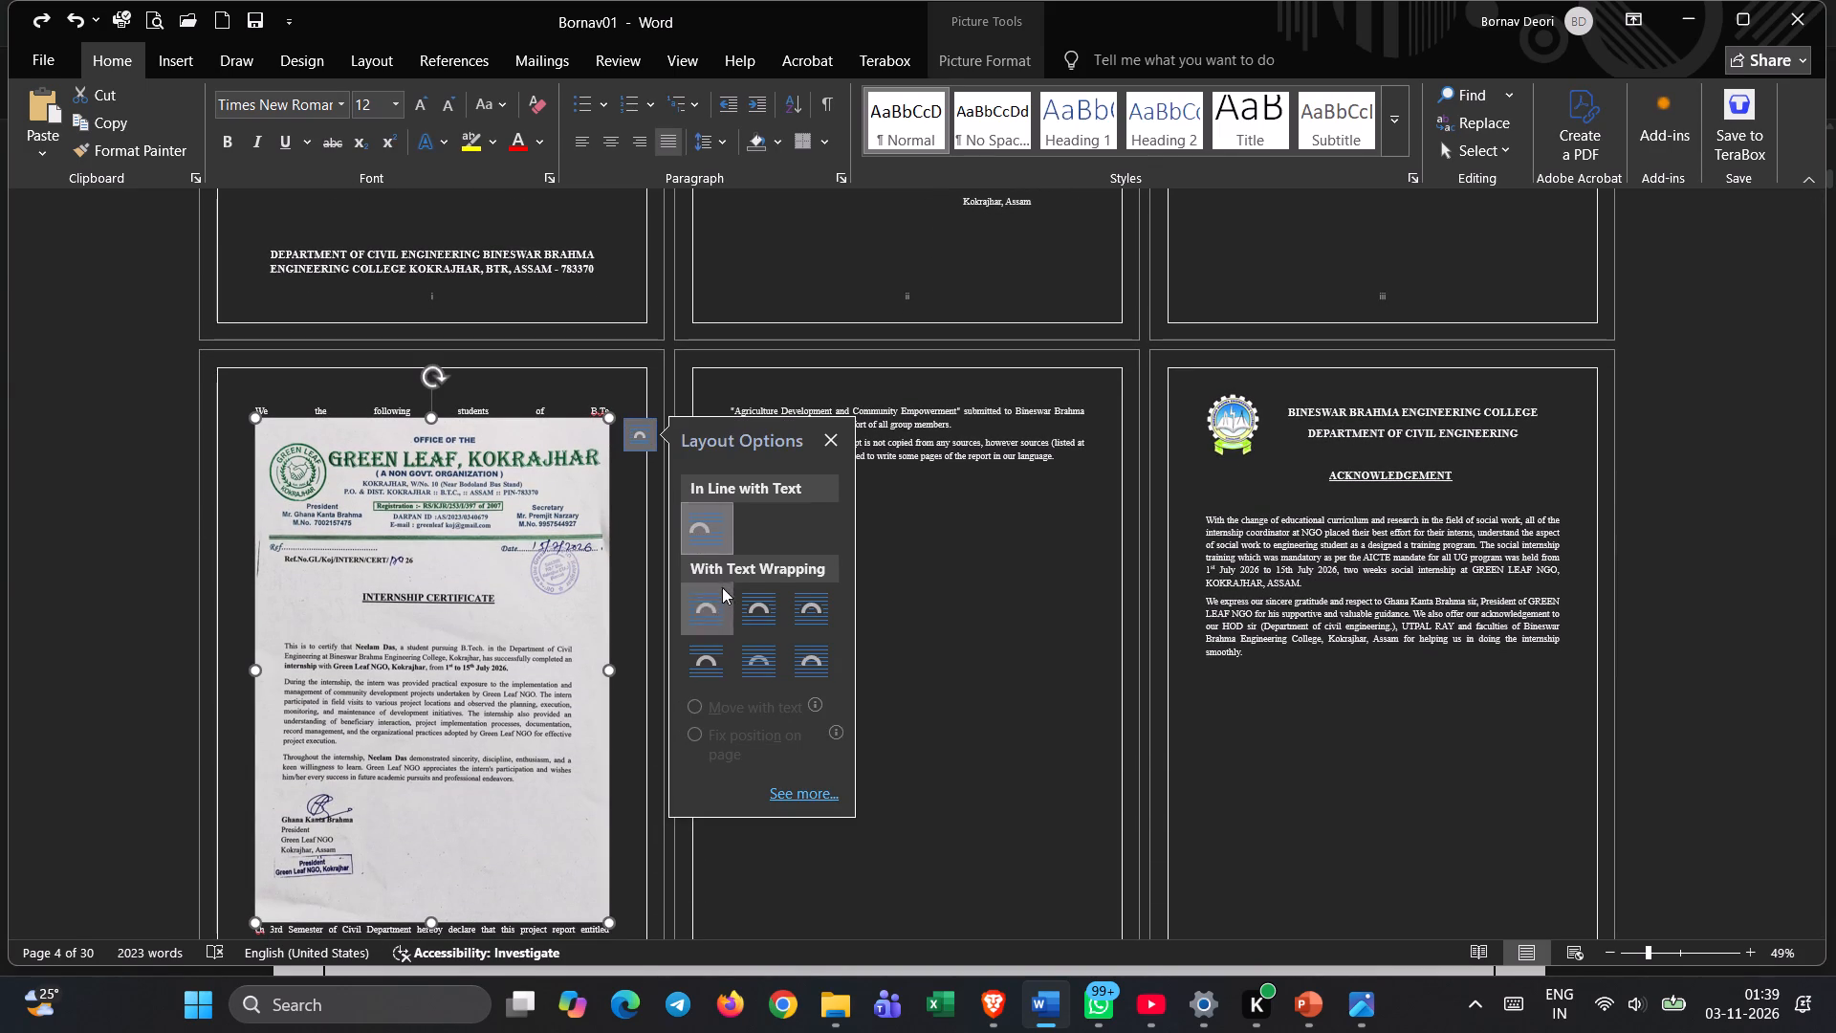
{"action": "left_click", "coordinate": [746, 611]}
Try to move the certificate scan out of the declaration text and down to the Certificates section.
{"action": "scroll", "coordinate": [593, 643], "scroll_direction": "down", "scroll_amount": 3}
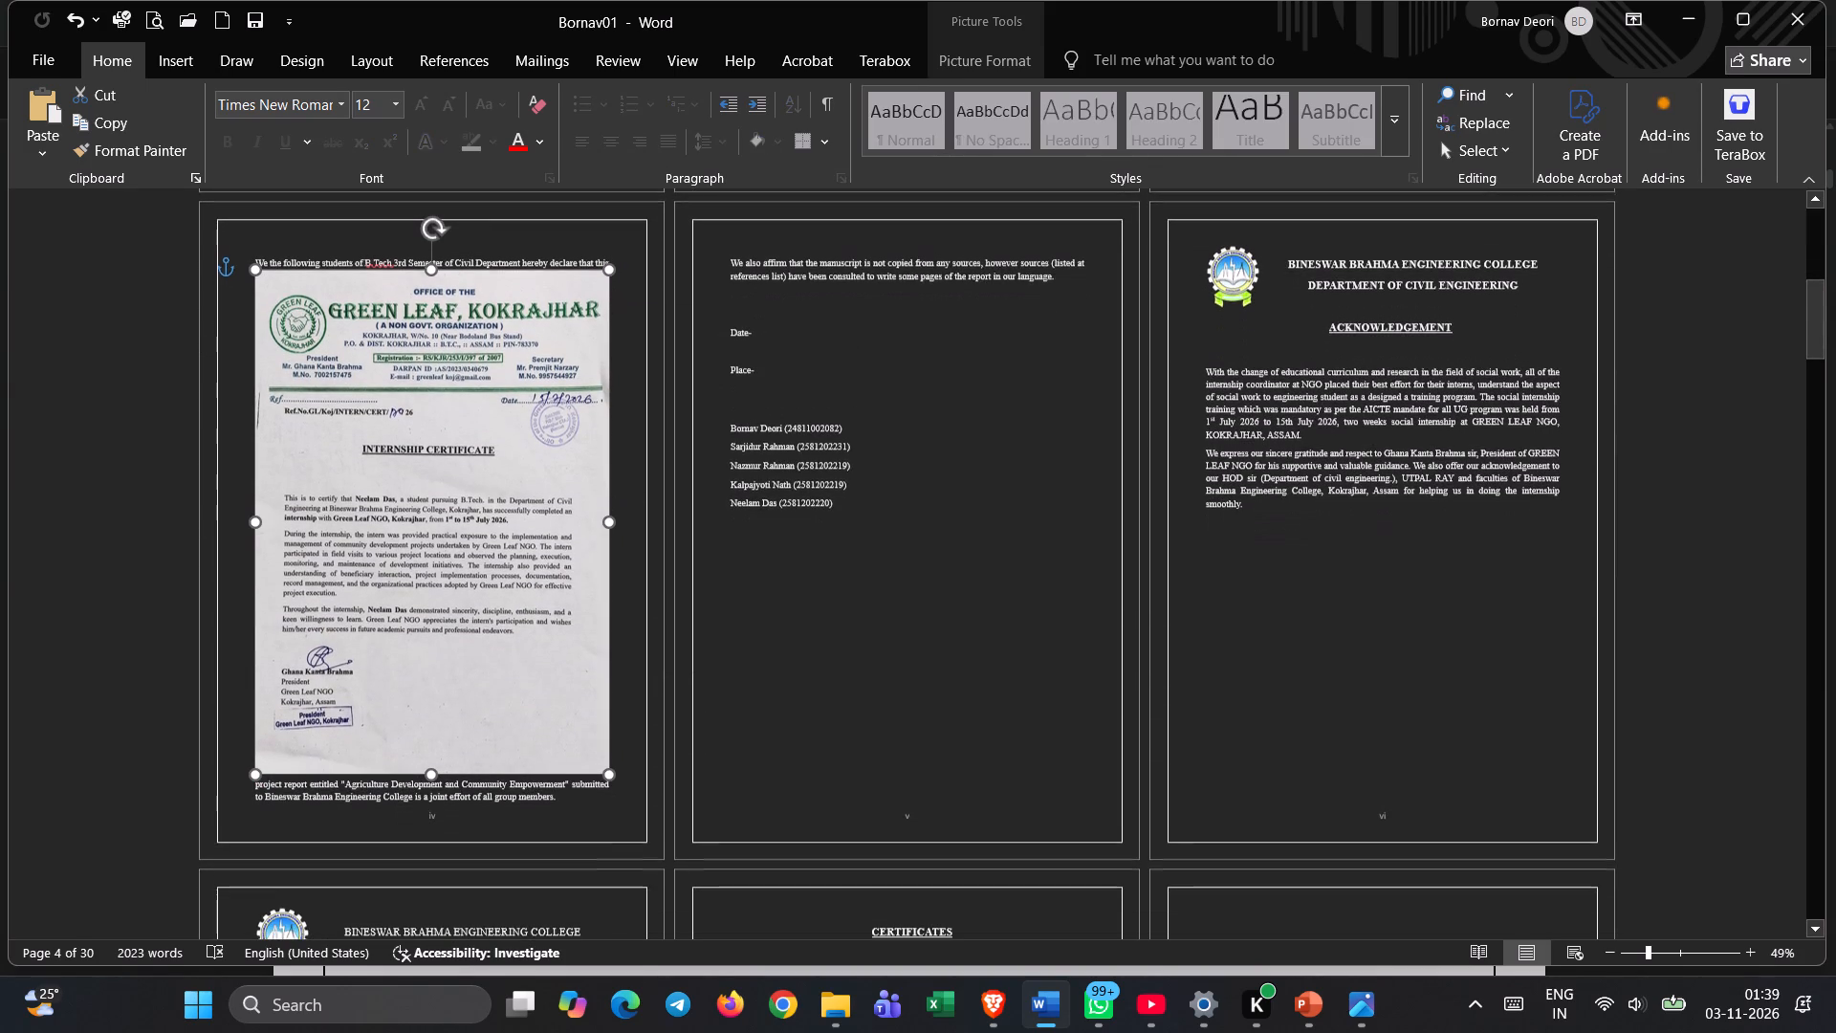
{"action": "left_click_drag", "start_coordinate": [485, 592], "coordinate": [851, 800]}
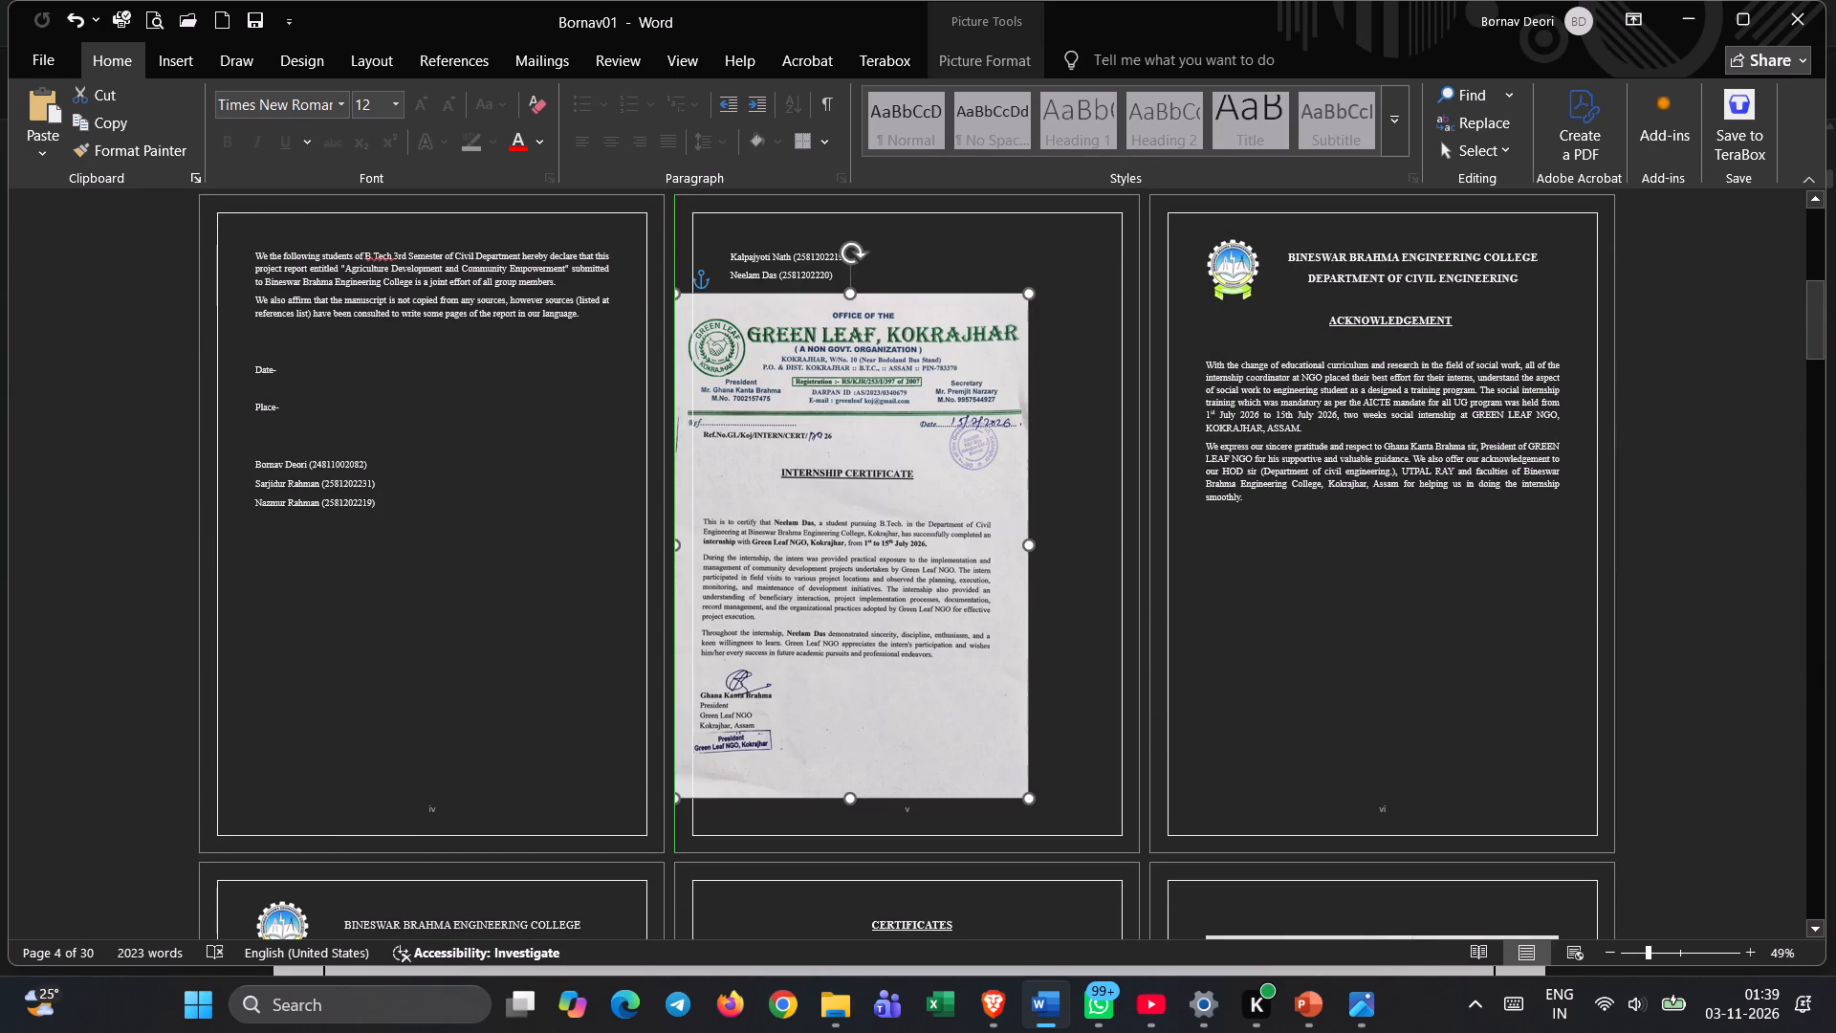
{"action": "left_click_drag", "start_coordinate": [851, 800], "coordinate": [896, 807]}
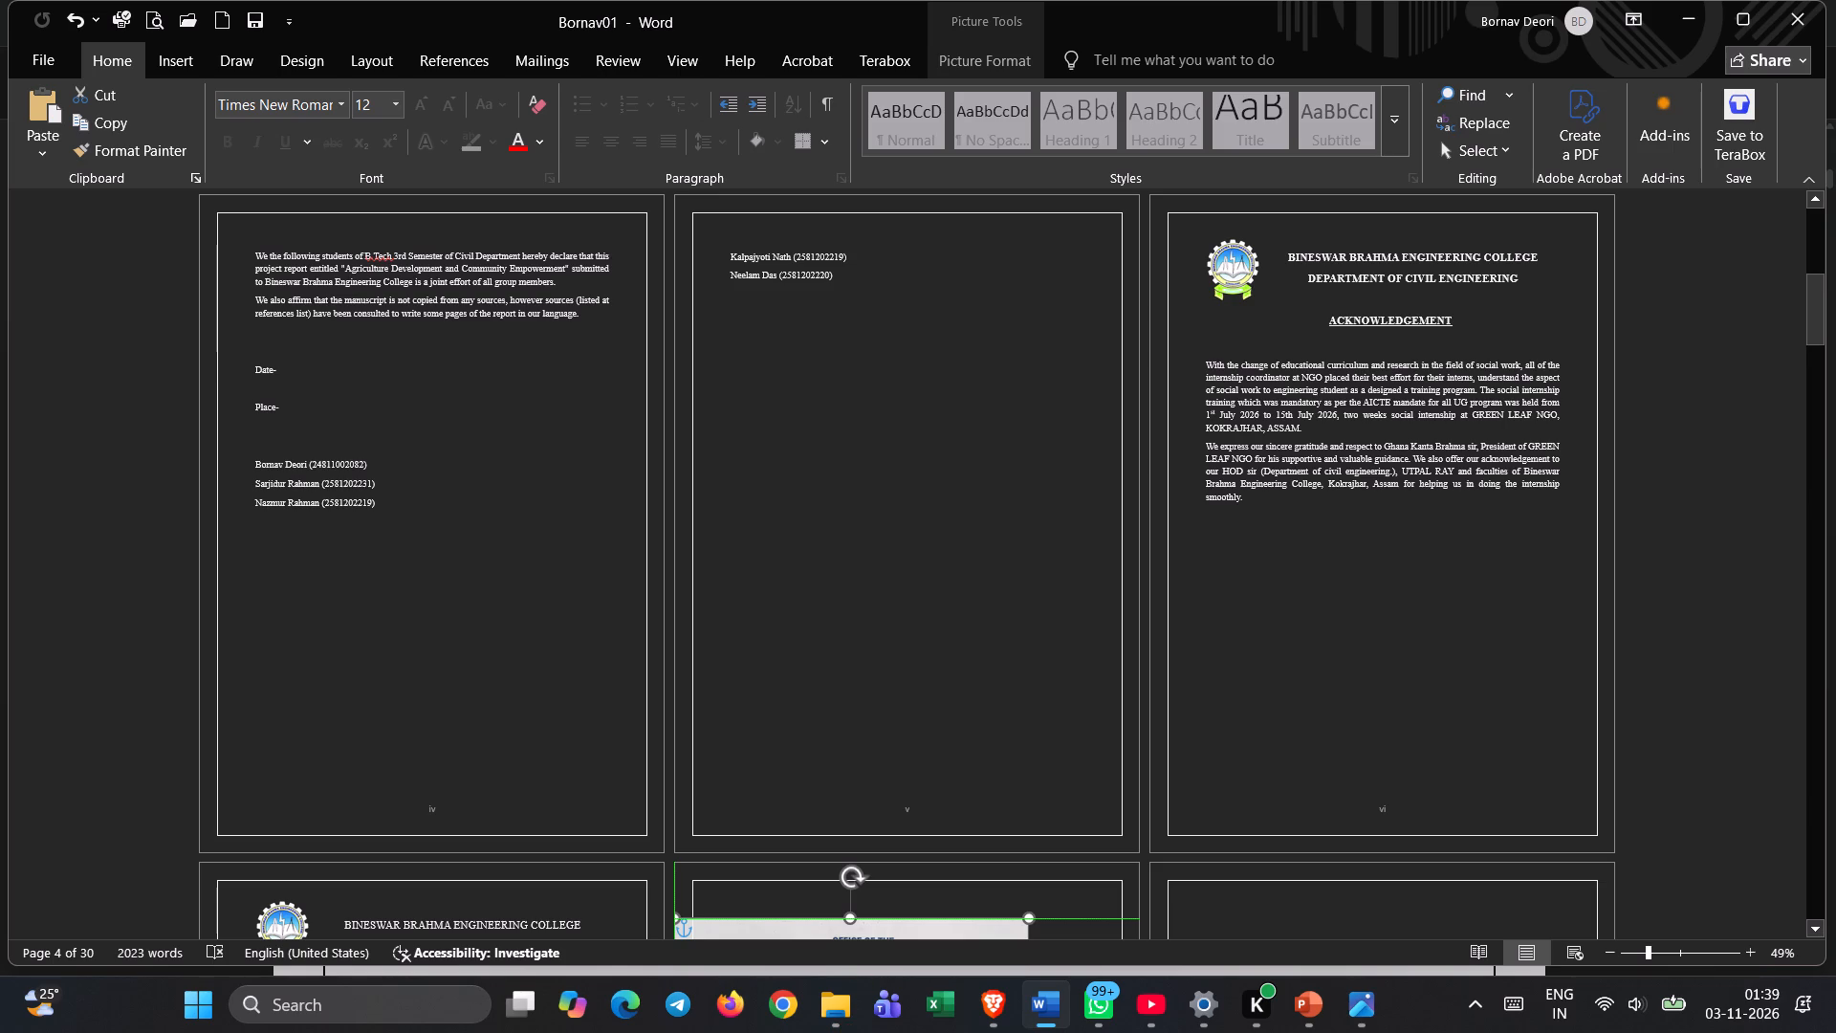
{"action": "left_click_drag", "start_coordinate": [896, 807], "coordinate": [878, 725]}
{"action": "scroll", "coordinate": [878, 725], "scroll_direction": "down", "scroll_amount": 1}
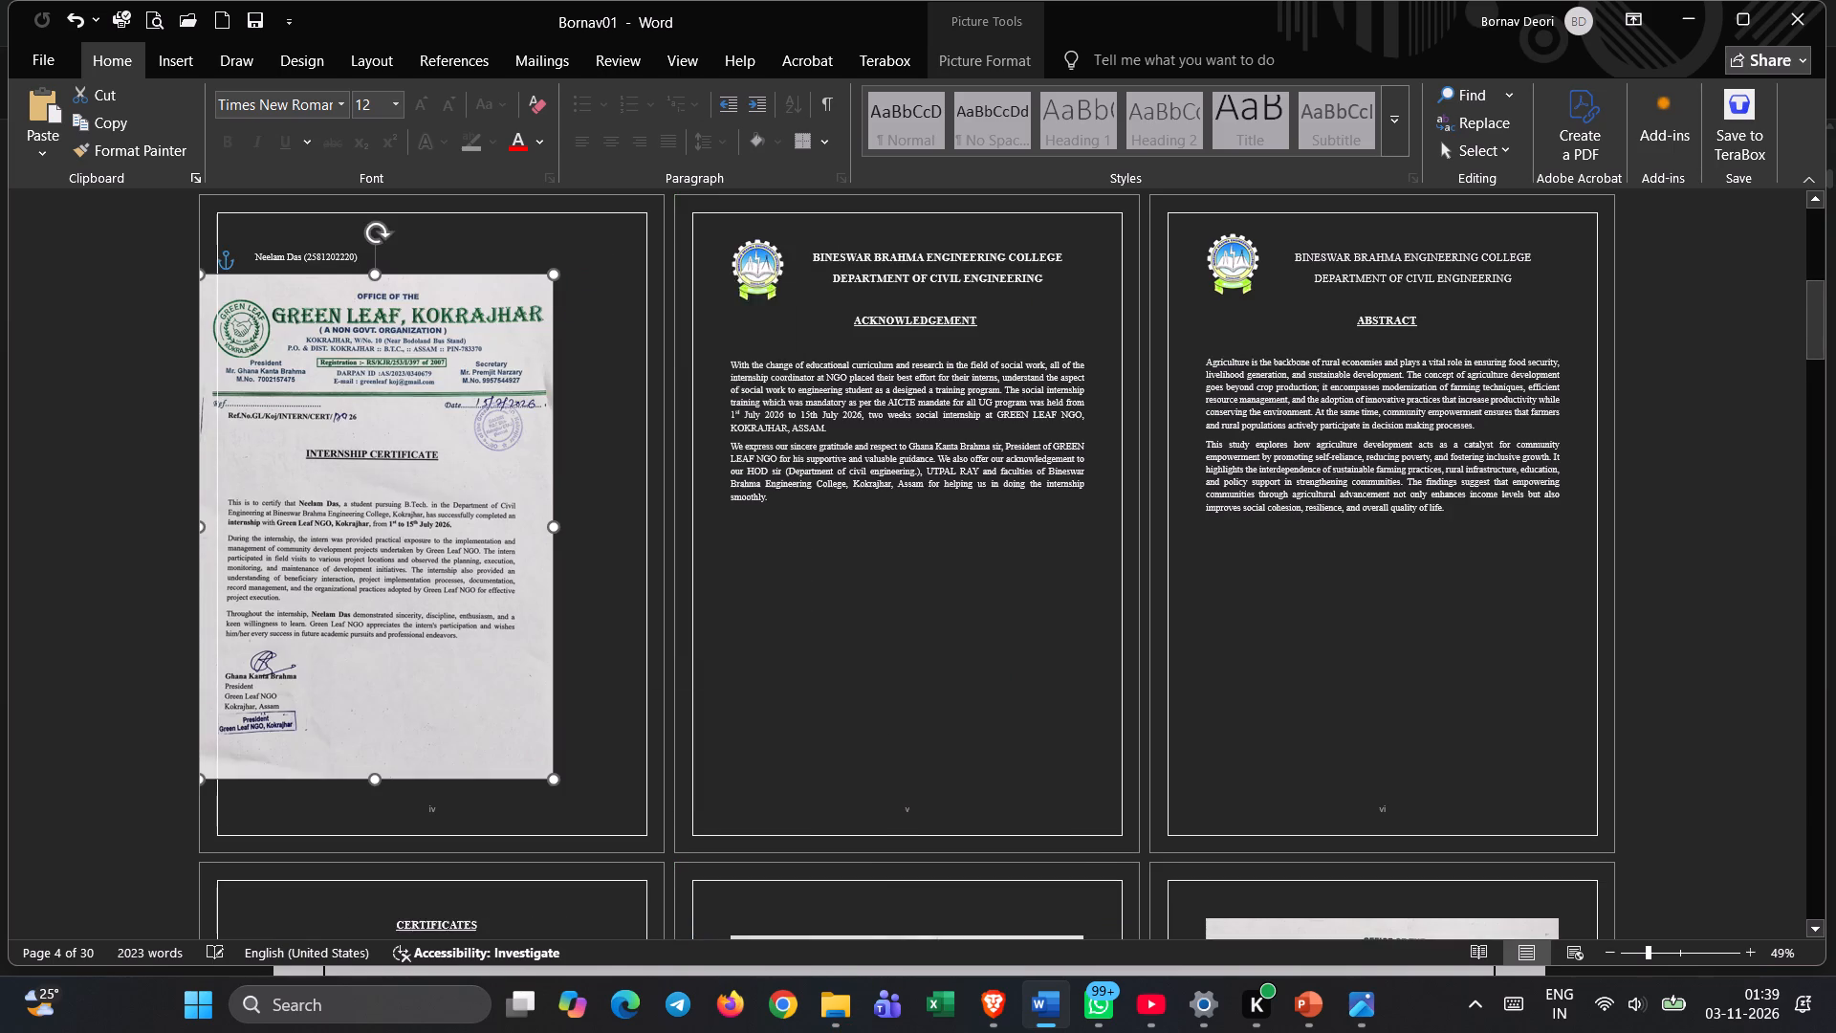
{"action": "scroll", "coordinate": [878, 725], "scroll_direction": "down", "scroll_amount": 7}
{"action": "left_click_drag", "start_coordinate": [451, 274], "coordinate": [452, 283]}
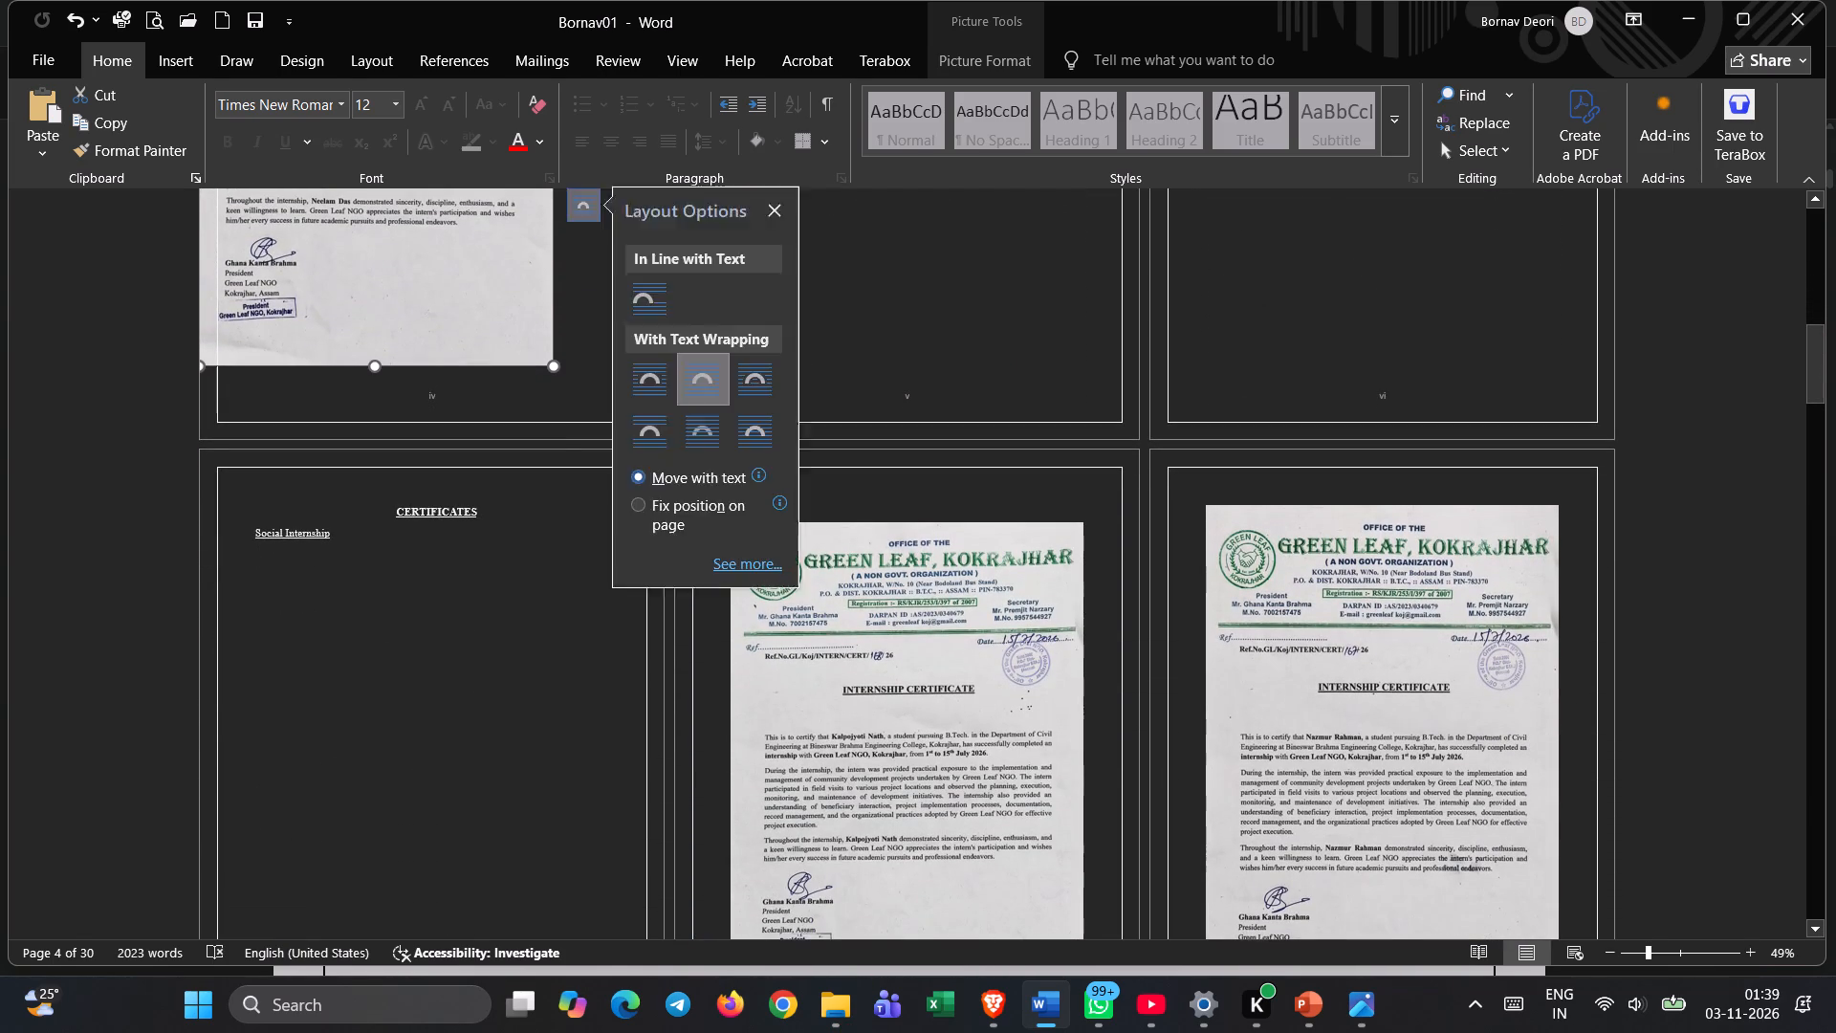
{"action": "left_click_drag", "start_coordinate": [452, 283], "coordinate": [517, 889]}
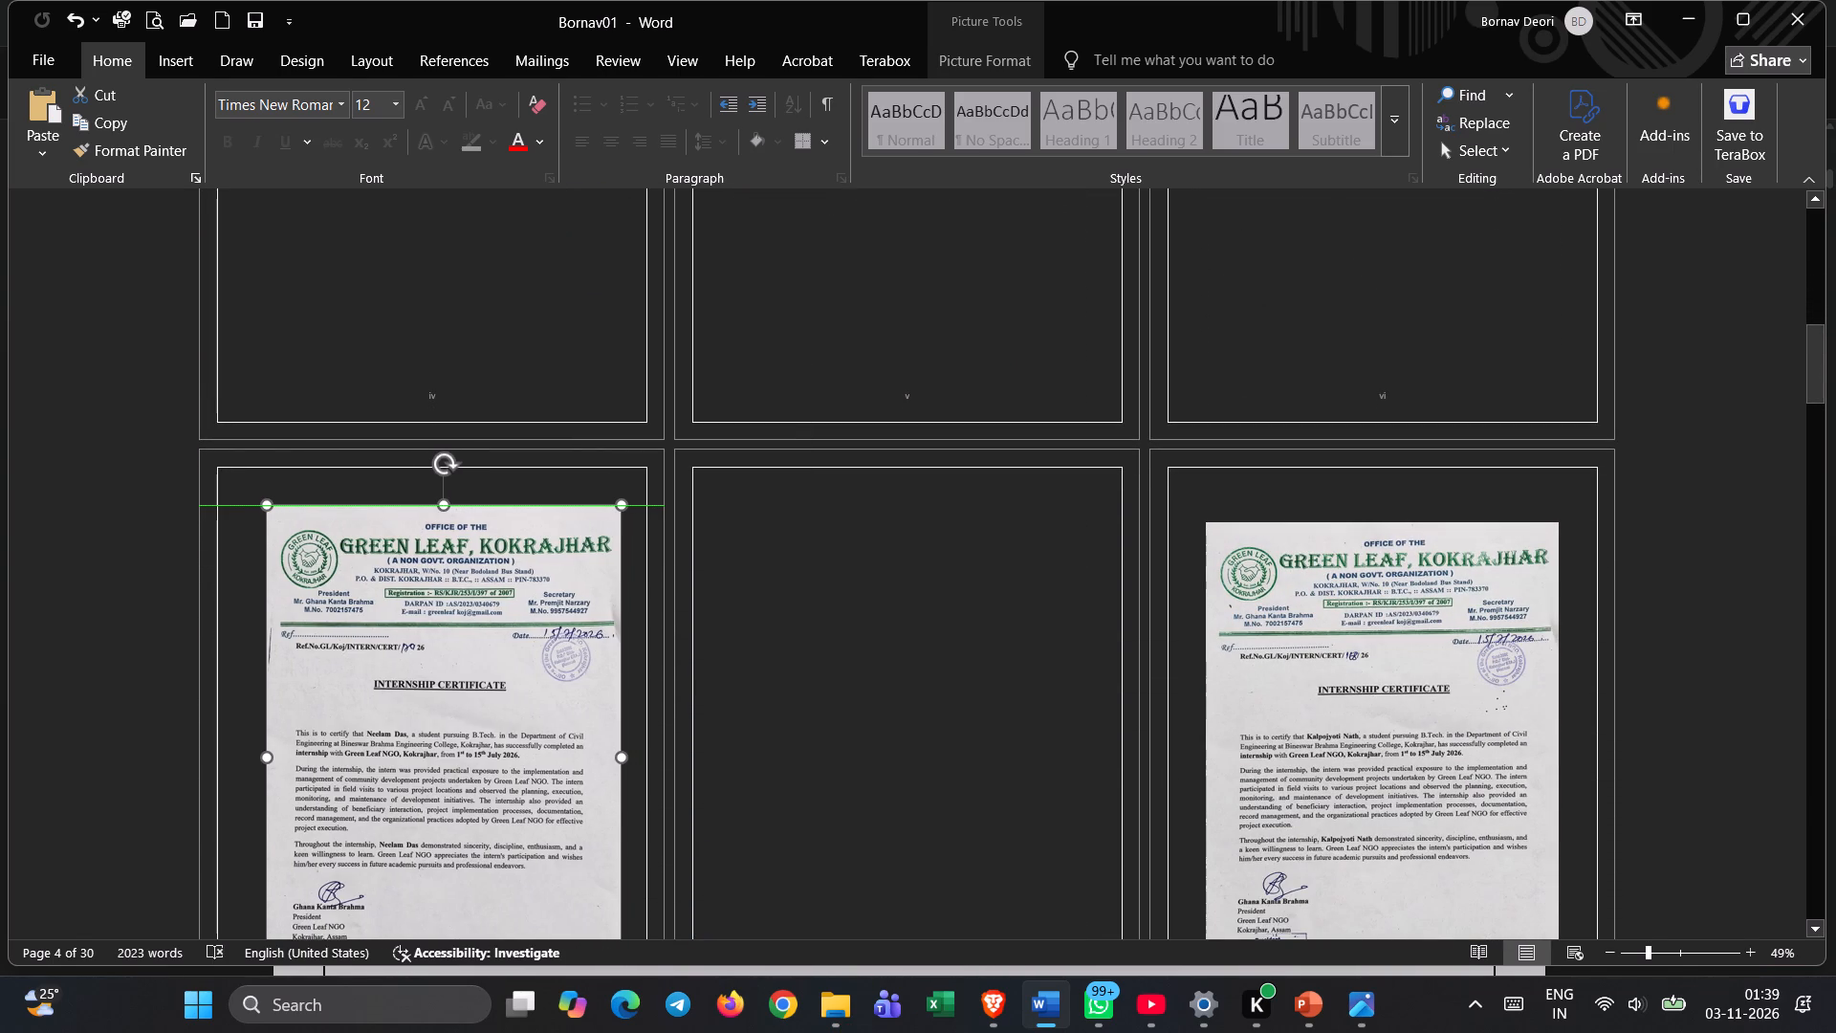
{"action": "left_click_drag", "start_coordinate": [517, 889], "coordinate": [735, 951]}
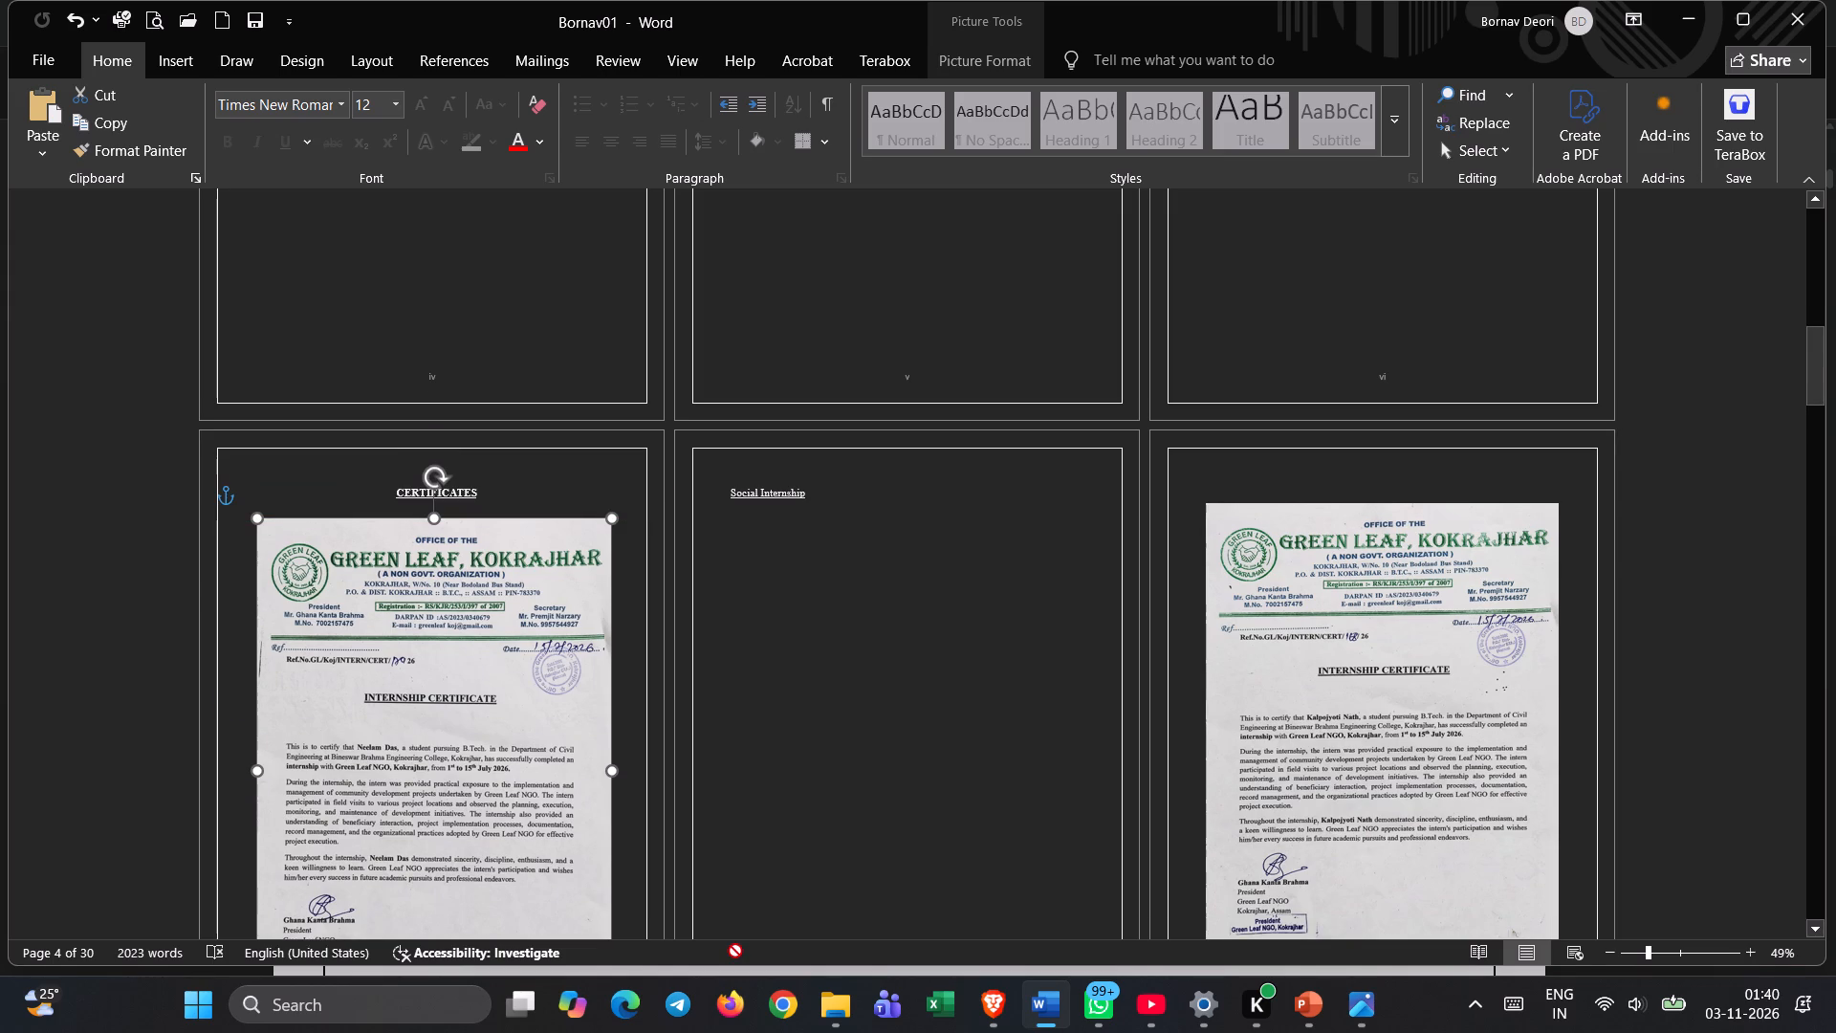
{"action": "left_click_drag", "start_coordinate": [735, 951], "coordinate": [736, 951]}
Move the "social neelam" certificate scan from the declaration onto the empty page after the two existing certificate scans.
{"action": "scroll", "coordinate": [714, 645], "scroll_direction": "down", "scroll_amount": 4}
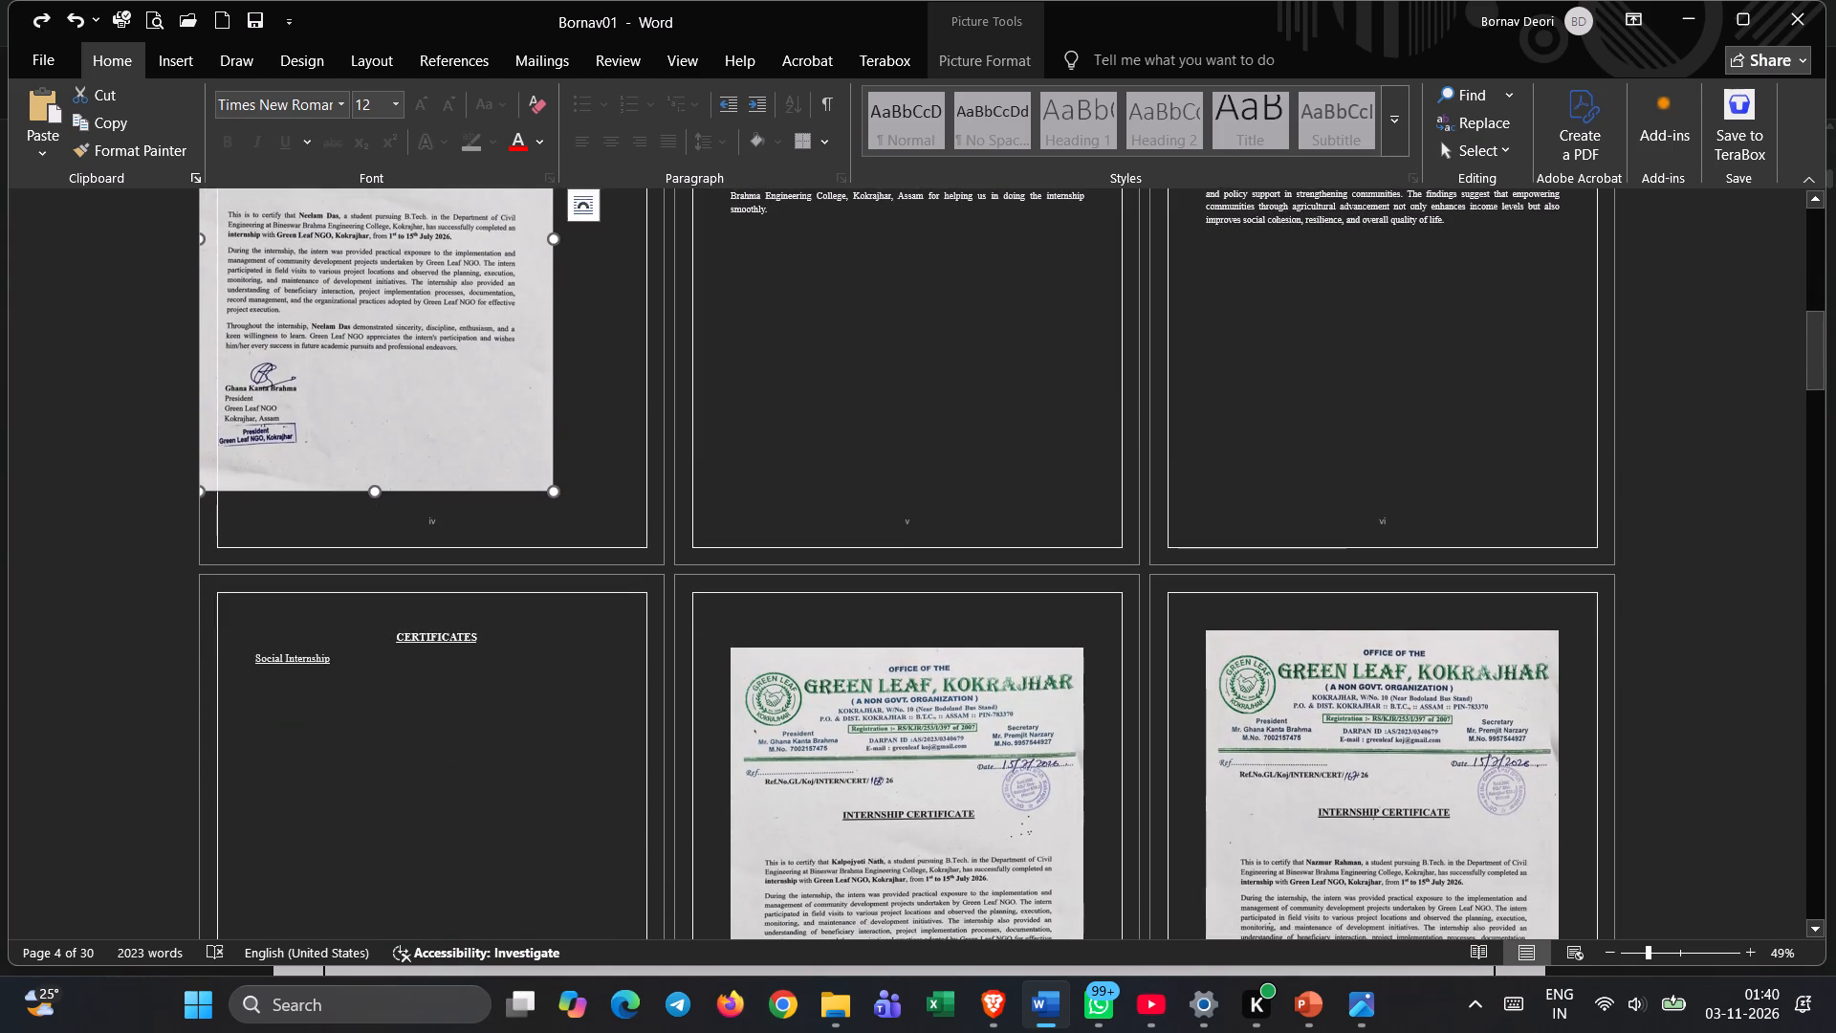
{"action": "scroll", "coordinate": [715, 637], "scroll_direction": "down", "scroll_amount": 3}
{"action": "left_click", "coordinate": [1630, 947]}
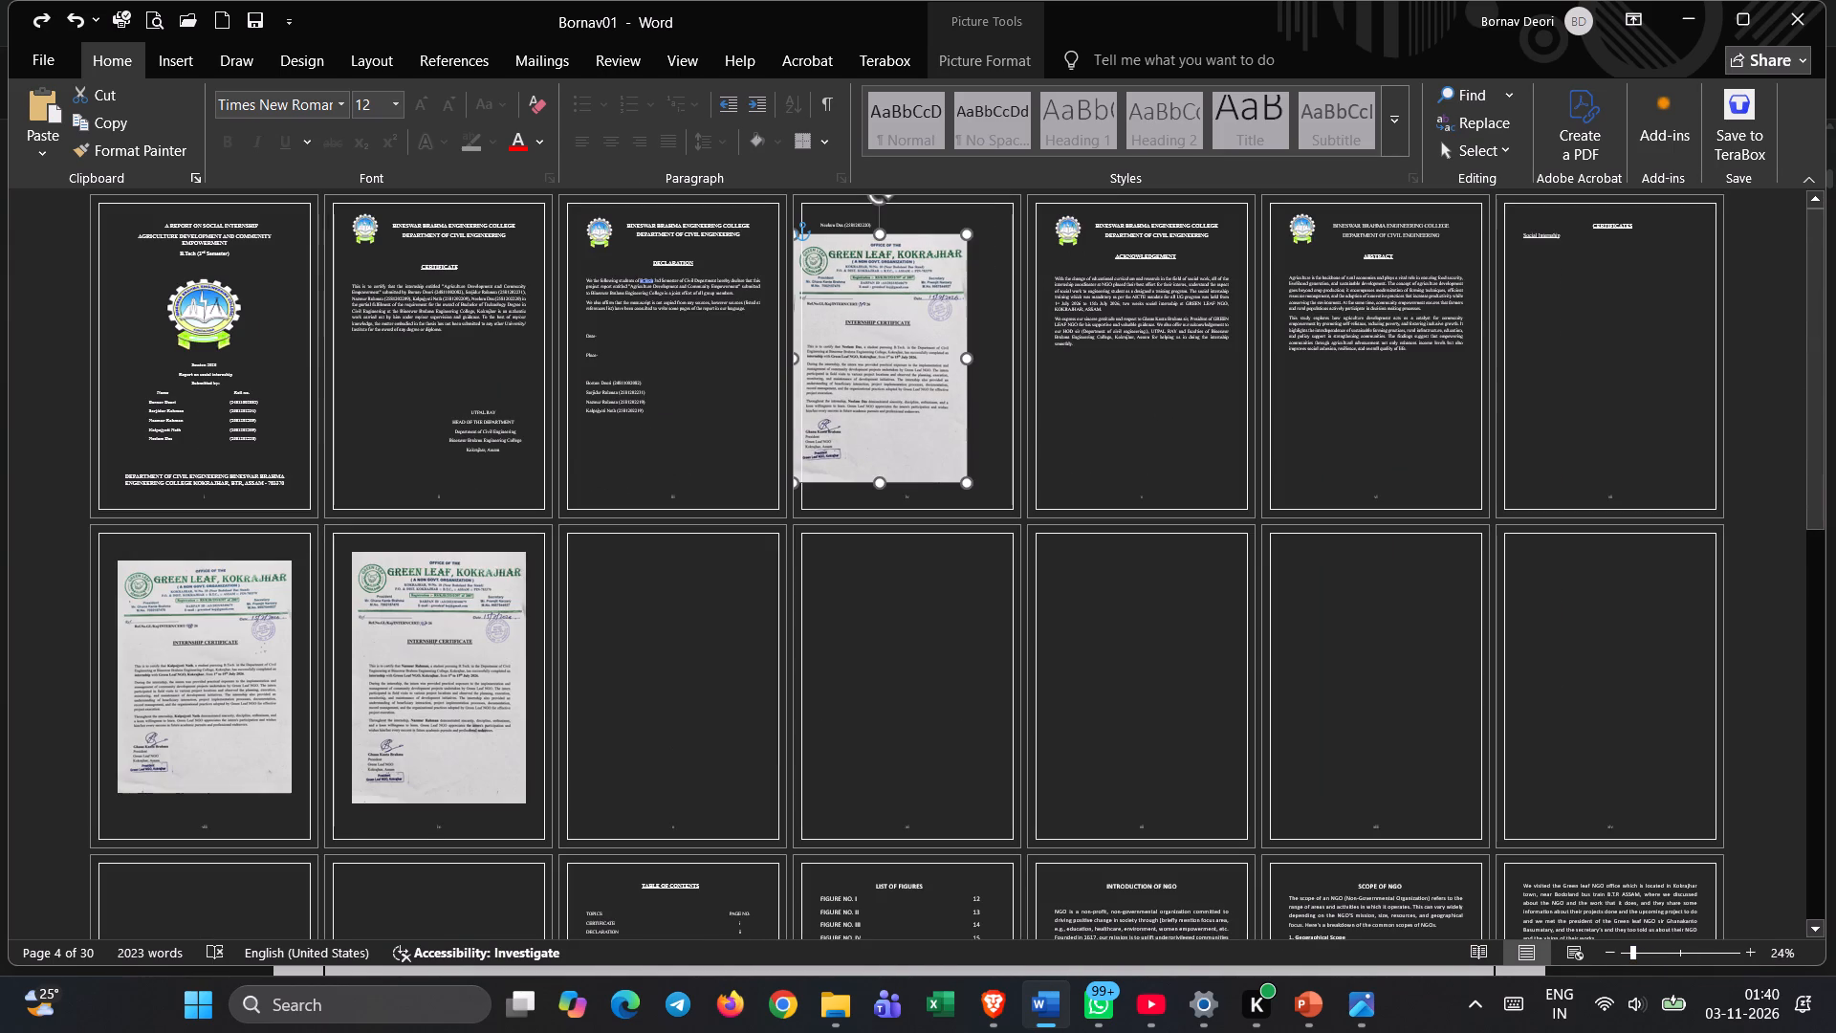
{"action": "left_click_drag", "start_coordinate": [854, 382], "coordinate": [695, 621]}
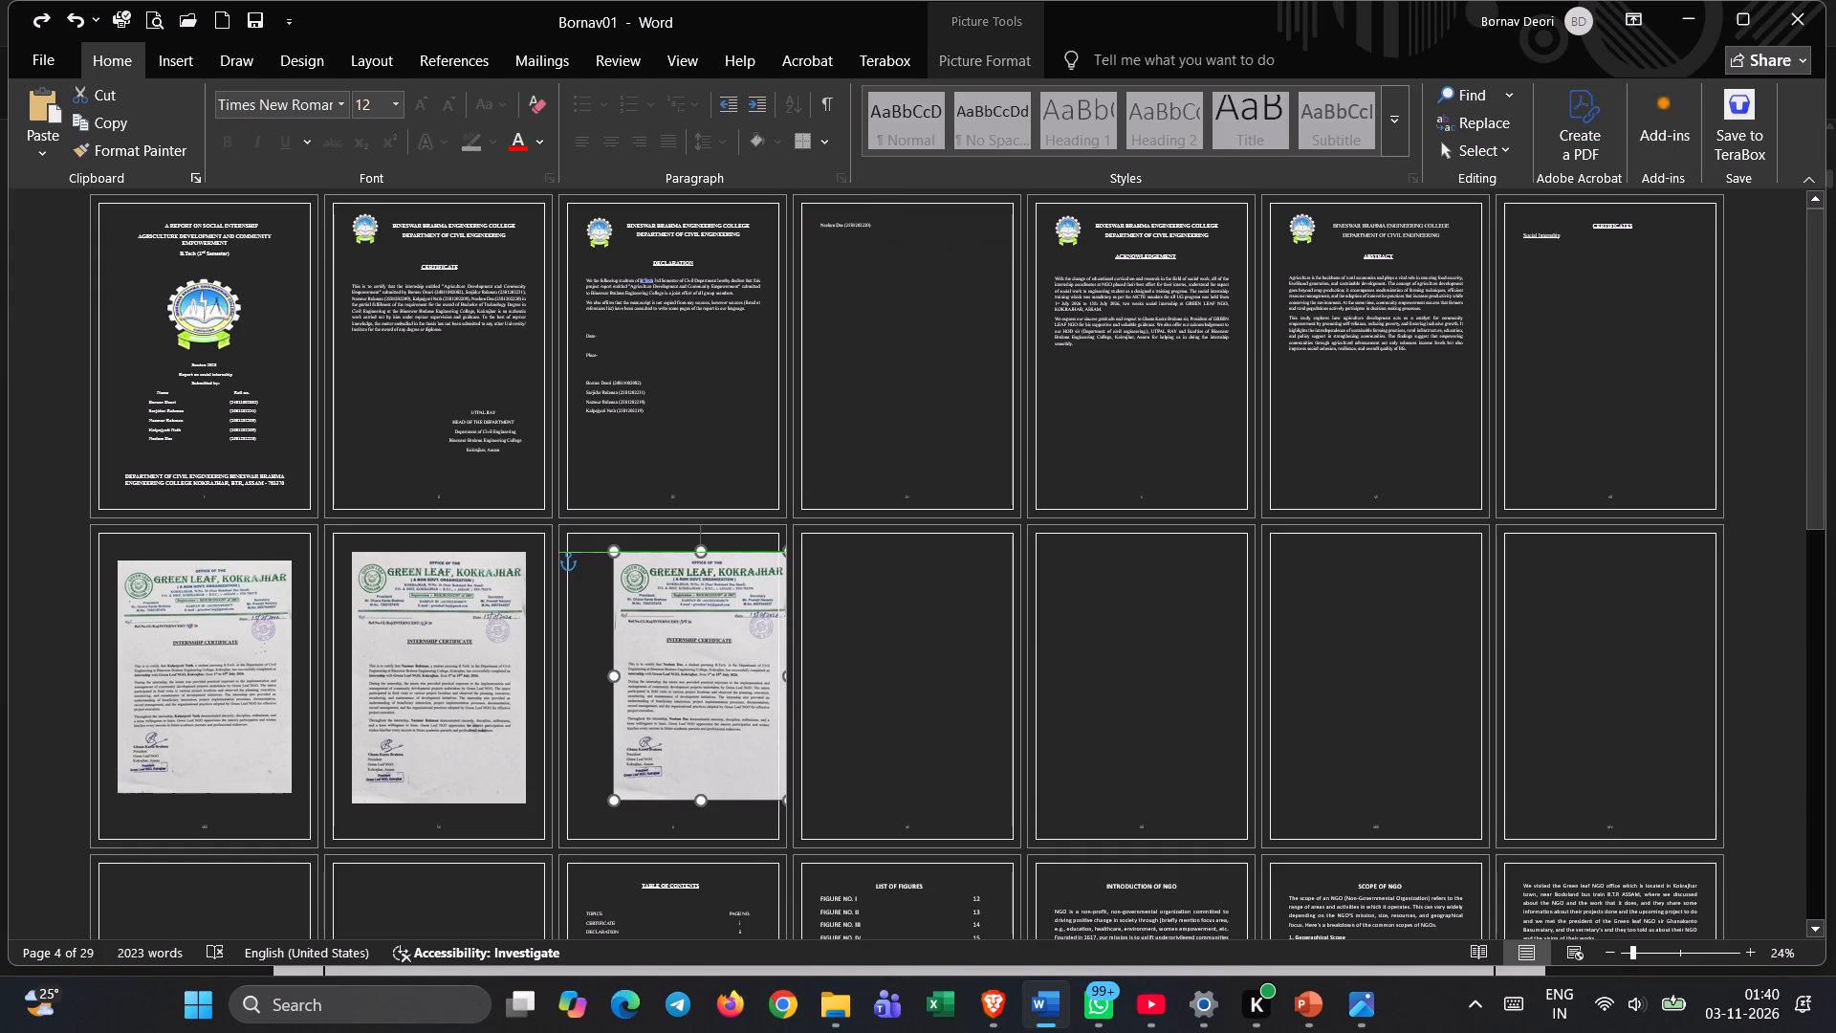
{"action": "left_click_drag", "start_coordinate": [695, 621], "coordinate": [642, 665]}
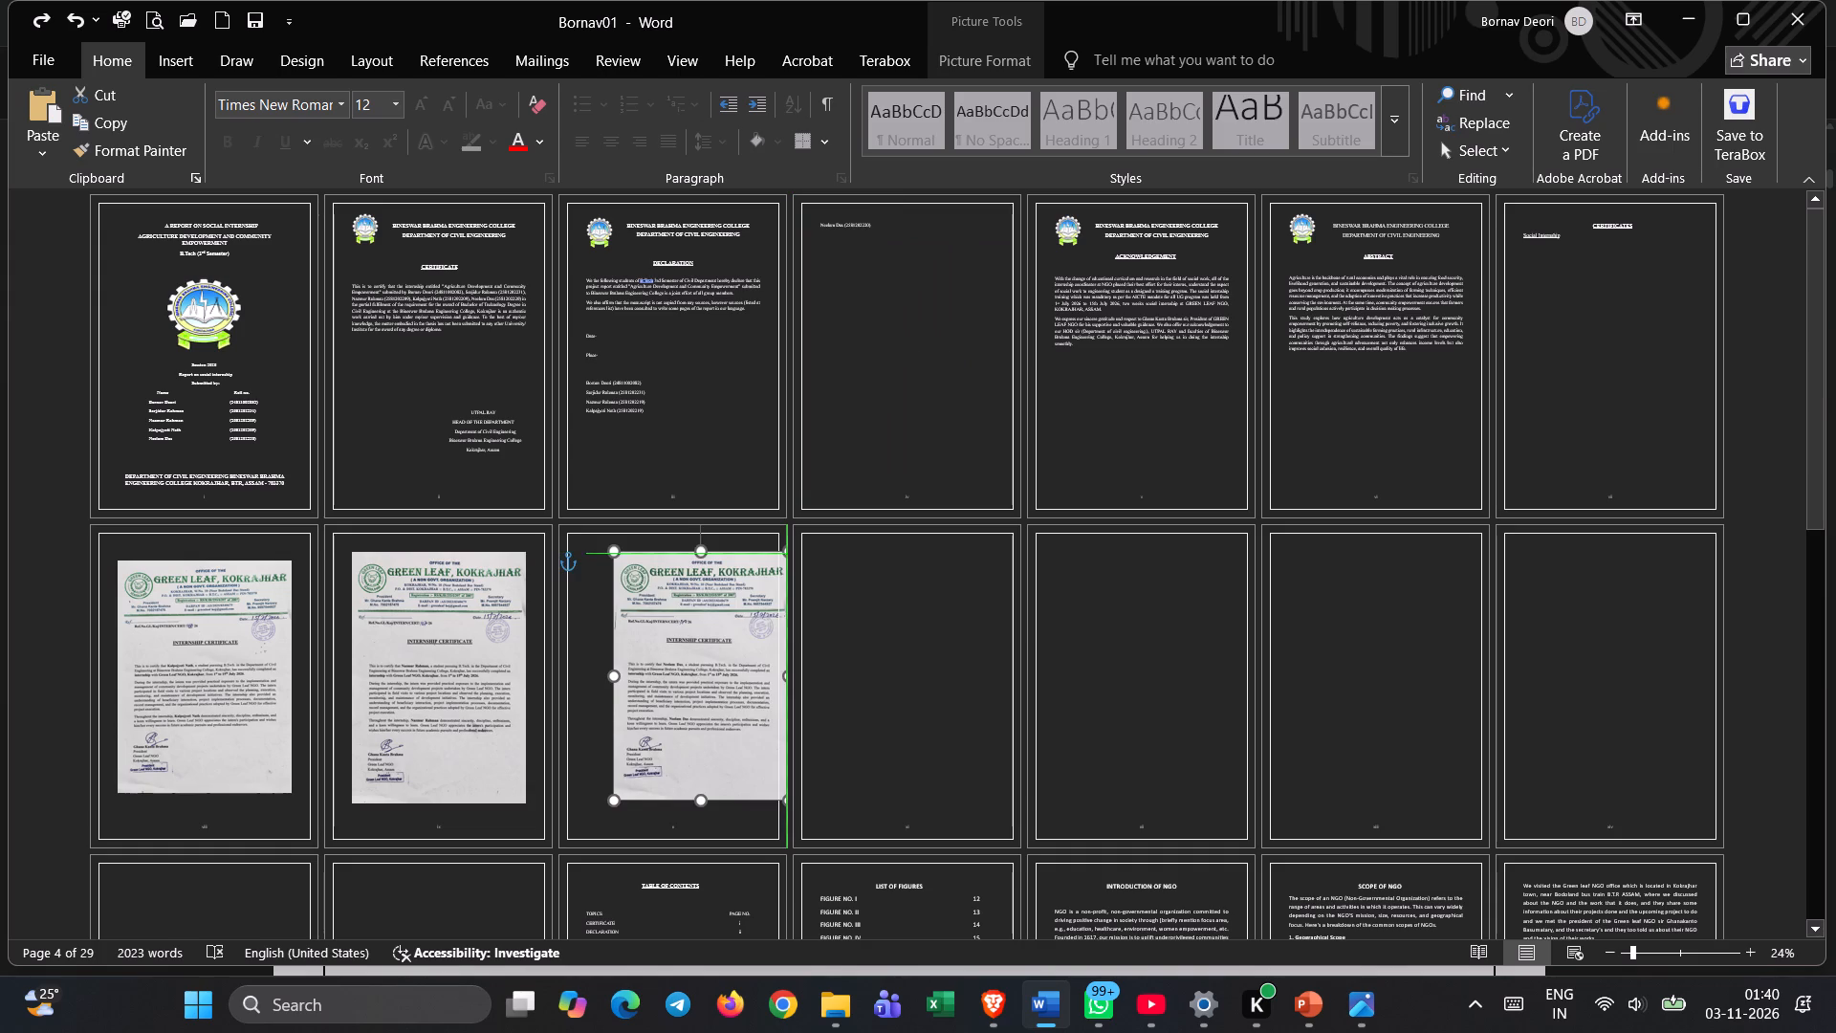
{"action": "left_click_drag", "start_coordinate": [642, 665], "coordinate": [637, 667]}
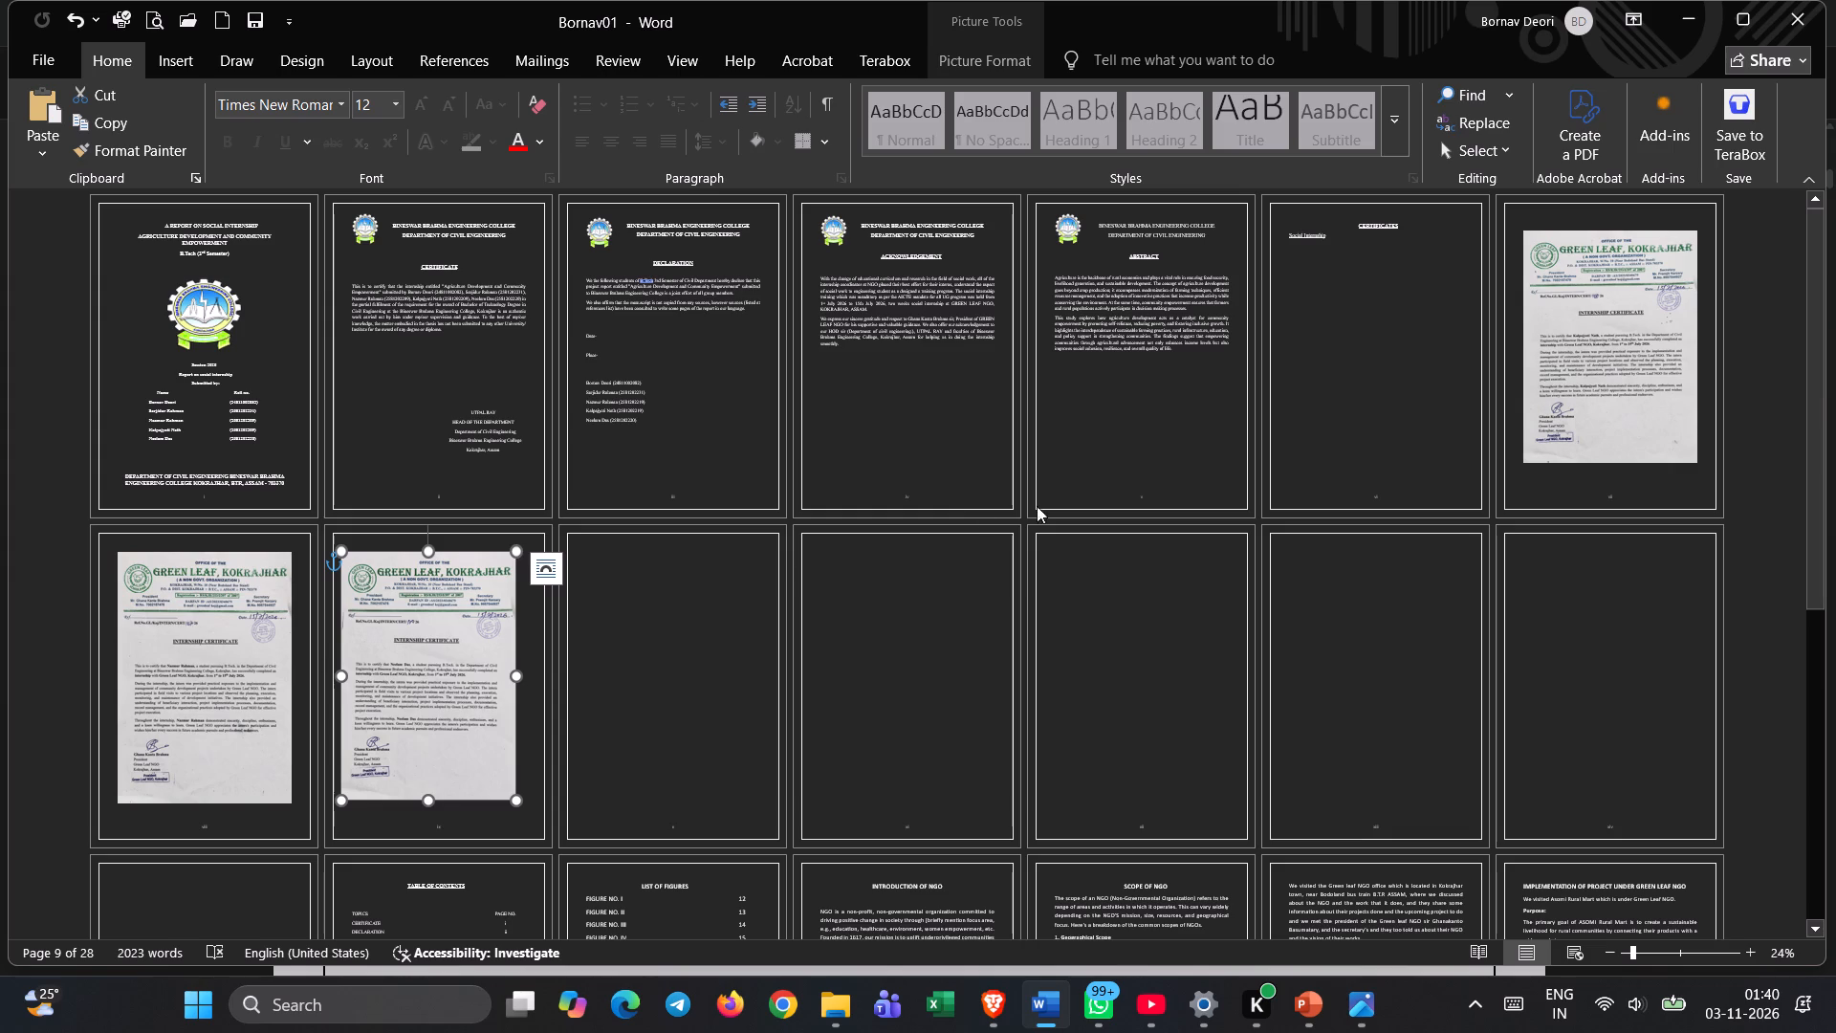
Centre the moved certificate scan horizontally between the page's text margins.
{"action": "left_click", "coordinate": [1678, 955]}
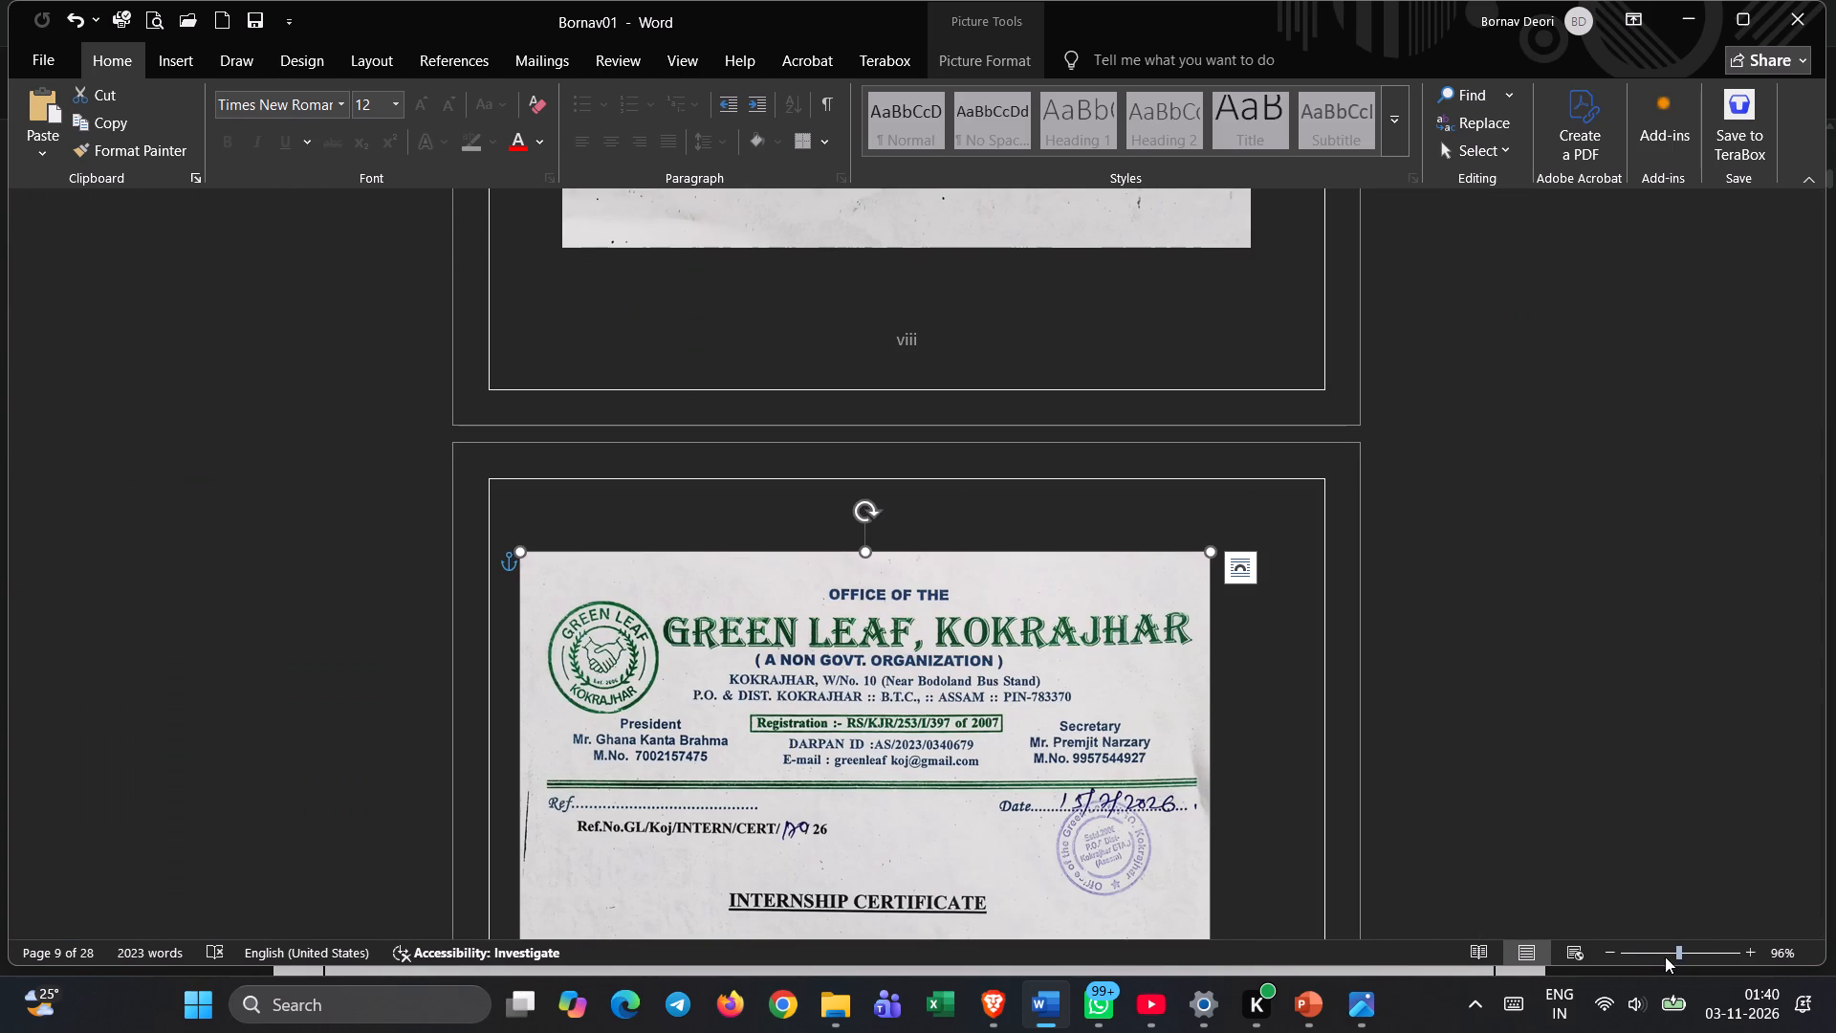
{"action": "scroll", "coordinate": [920, 591], "scroll_direction": "down", "scroll_amount": 5}
{"action": "left_click_drag", "start_coordinate": [909, 557], "coordinate": [929, 561]}
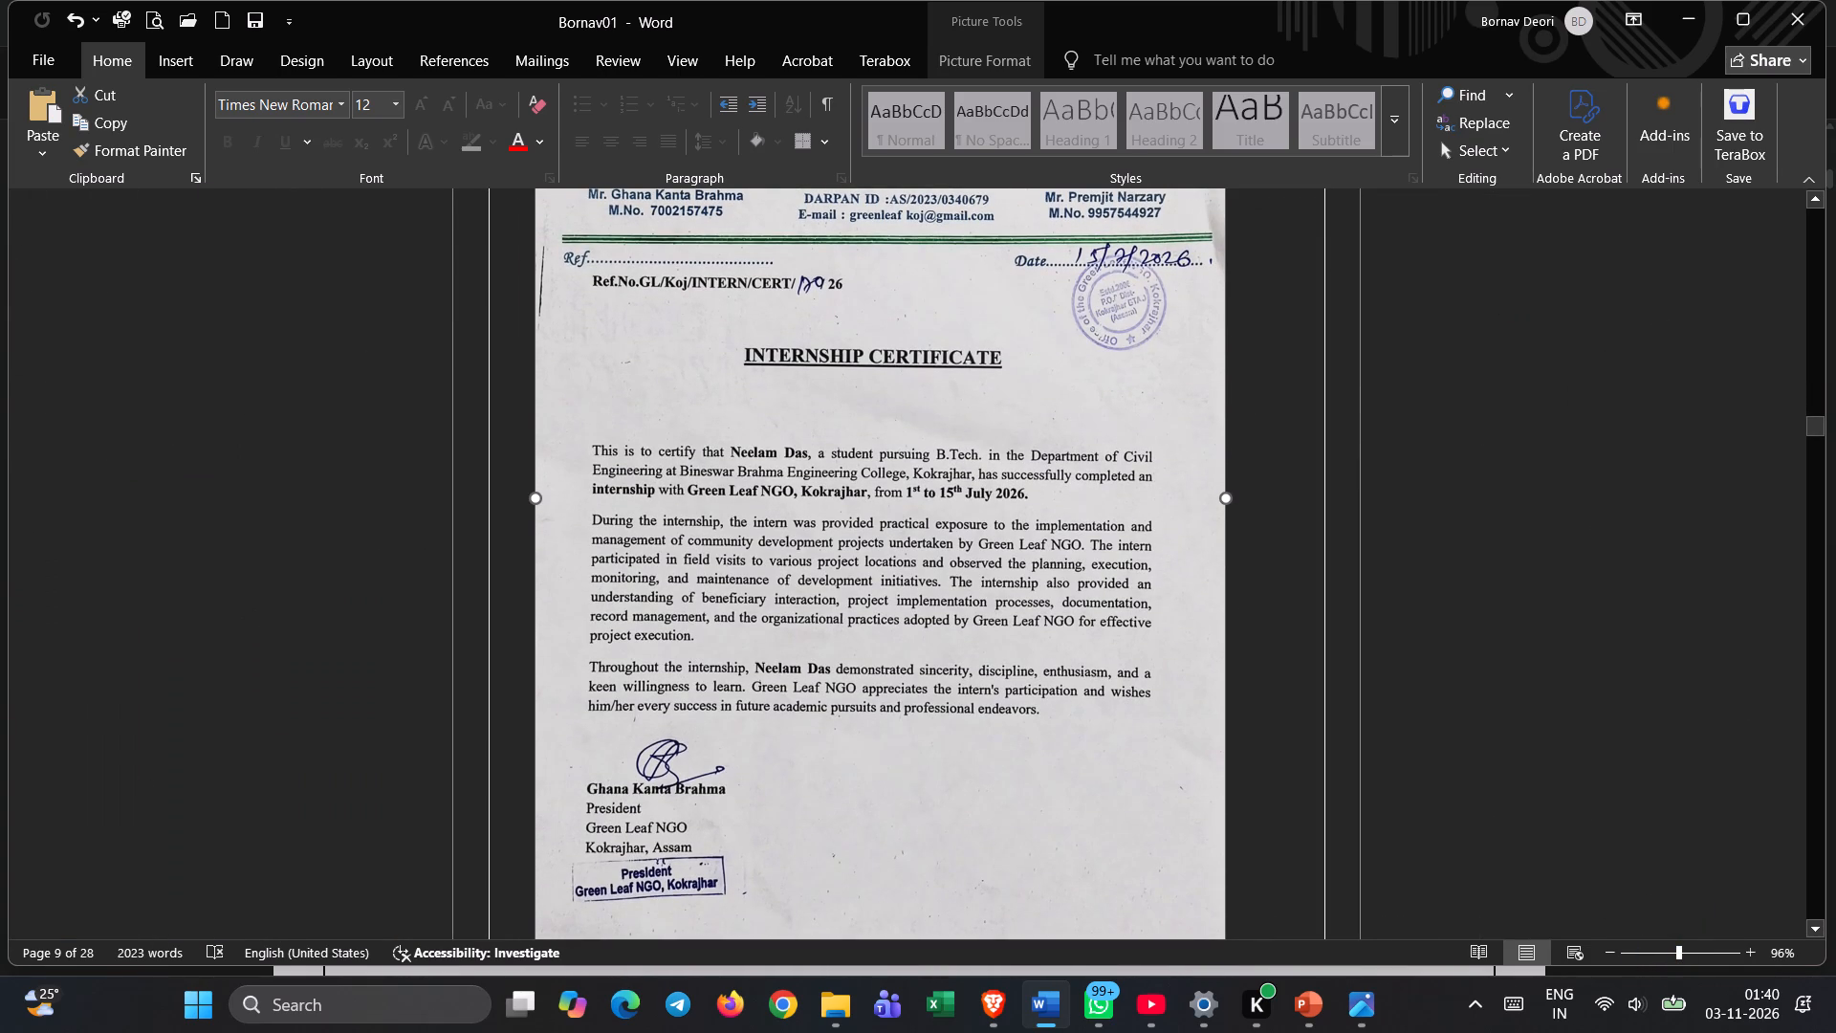
{"action": "left_click_drag", "start_coordinate": [929, 561], "coordinate": [955, 562]}
Review the Declaration, Acknowledgement and Abstract pages that come before the certificate scans, checking their text and layout.
{"action": "scroll", "coordinate": [957, 560], "scroll_direction": "up", "scroll_amount": 7}
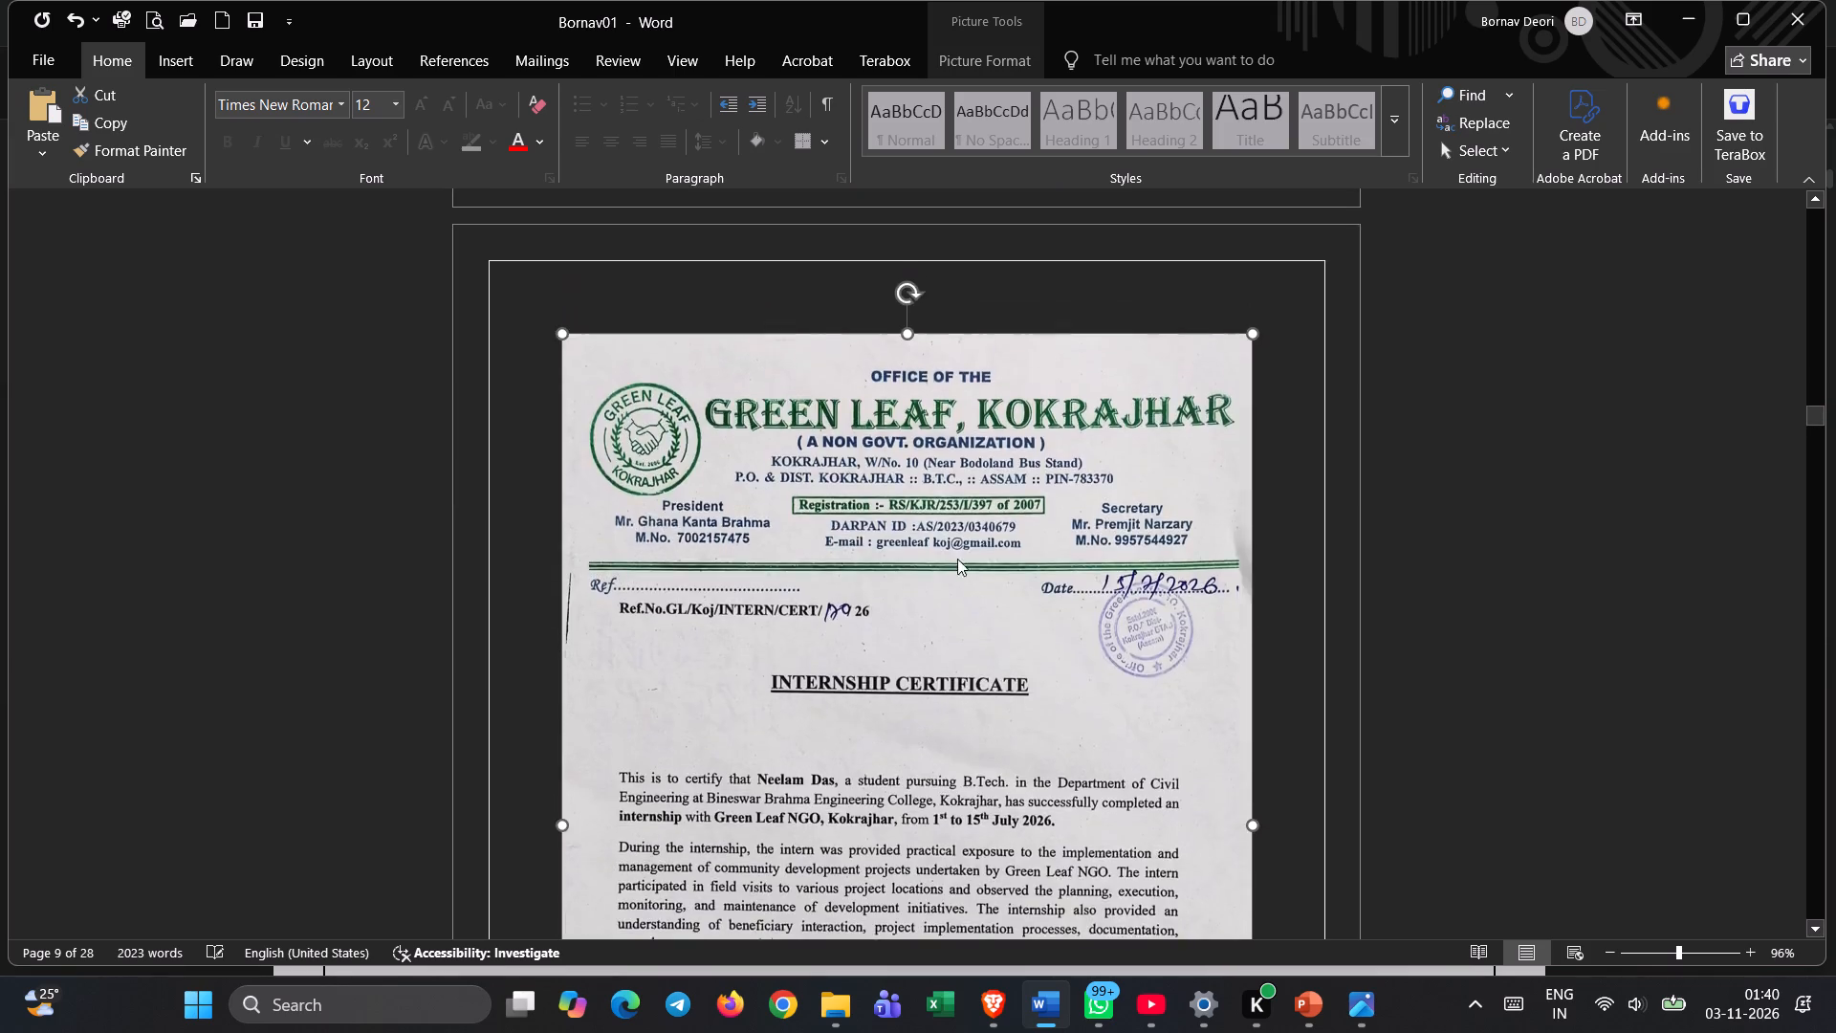
{"action": "scroll", "coordinate": [957, 559], "scroll_direction": "up", "scroll_amount": 20}
{"action": "scroll", "coordinate": [957, 559], "scroll_direction": "up", "scroll_amount": 4}
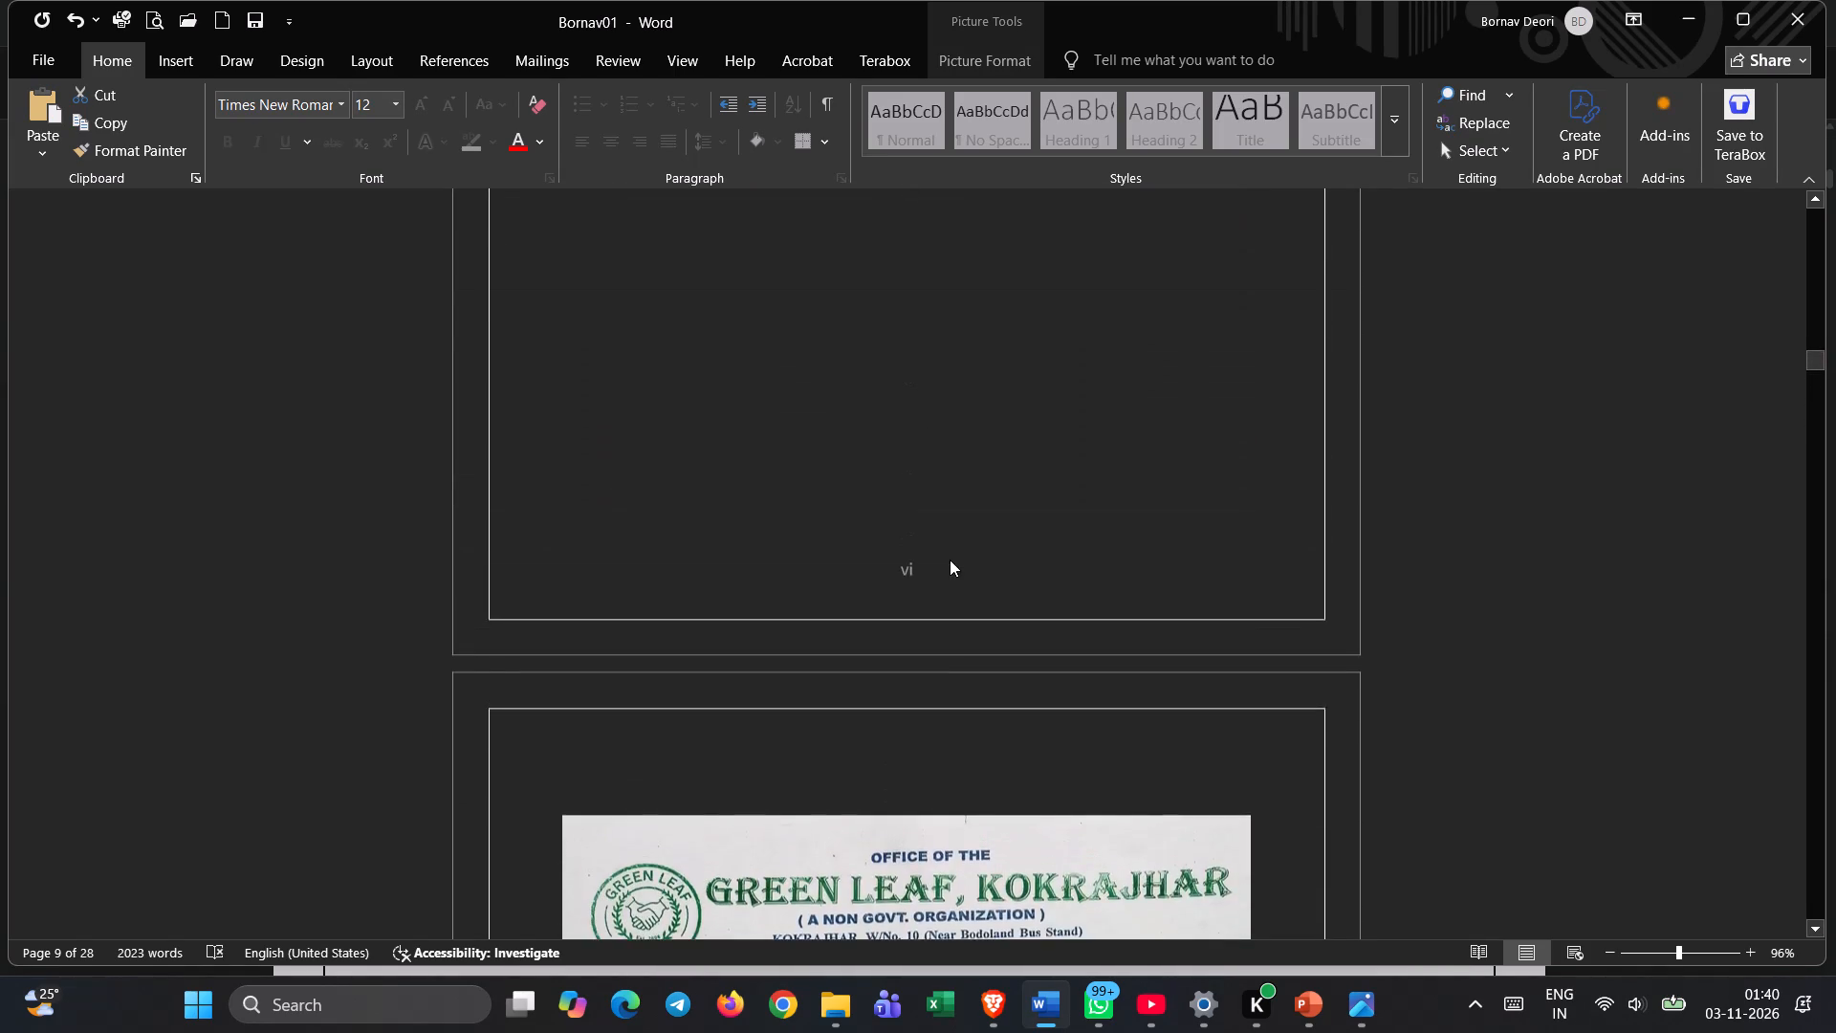
{"action": "scroll", "coordinate": [950, 560], "scroll_direction": "up", "scroll_amount": 12}
{"action": "scroll", "coordinate": [950, 560], "scroll_direction": "up", "scroll_amount": 14}
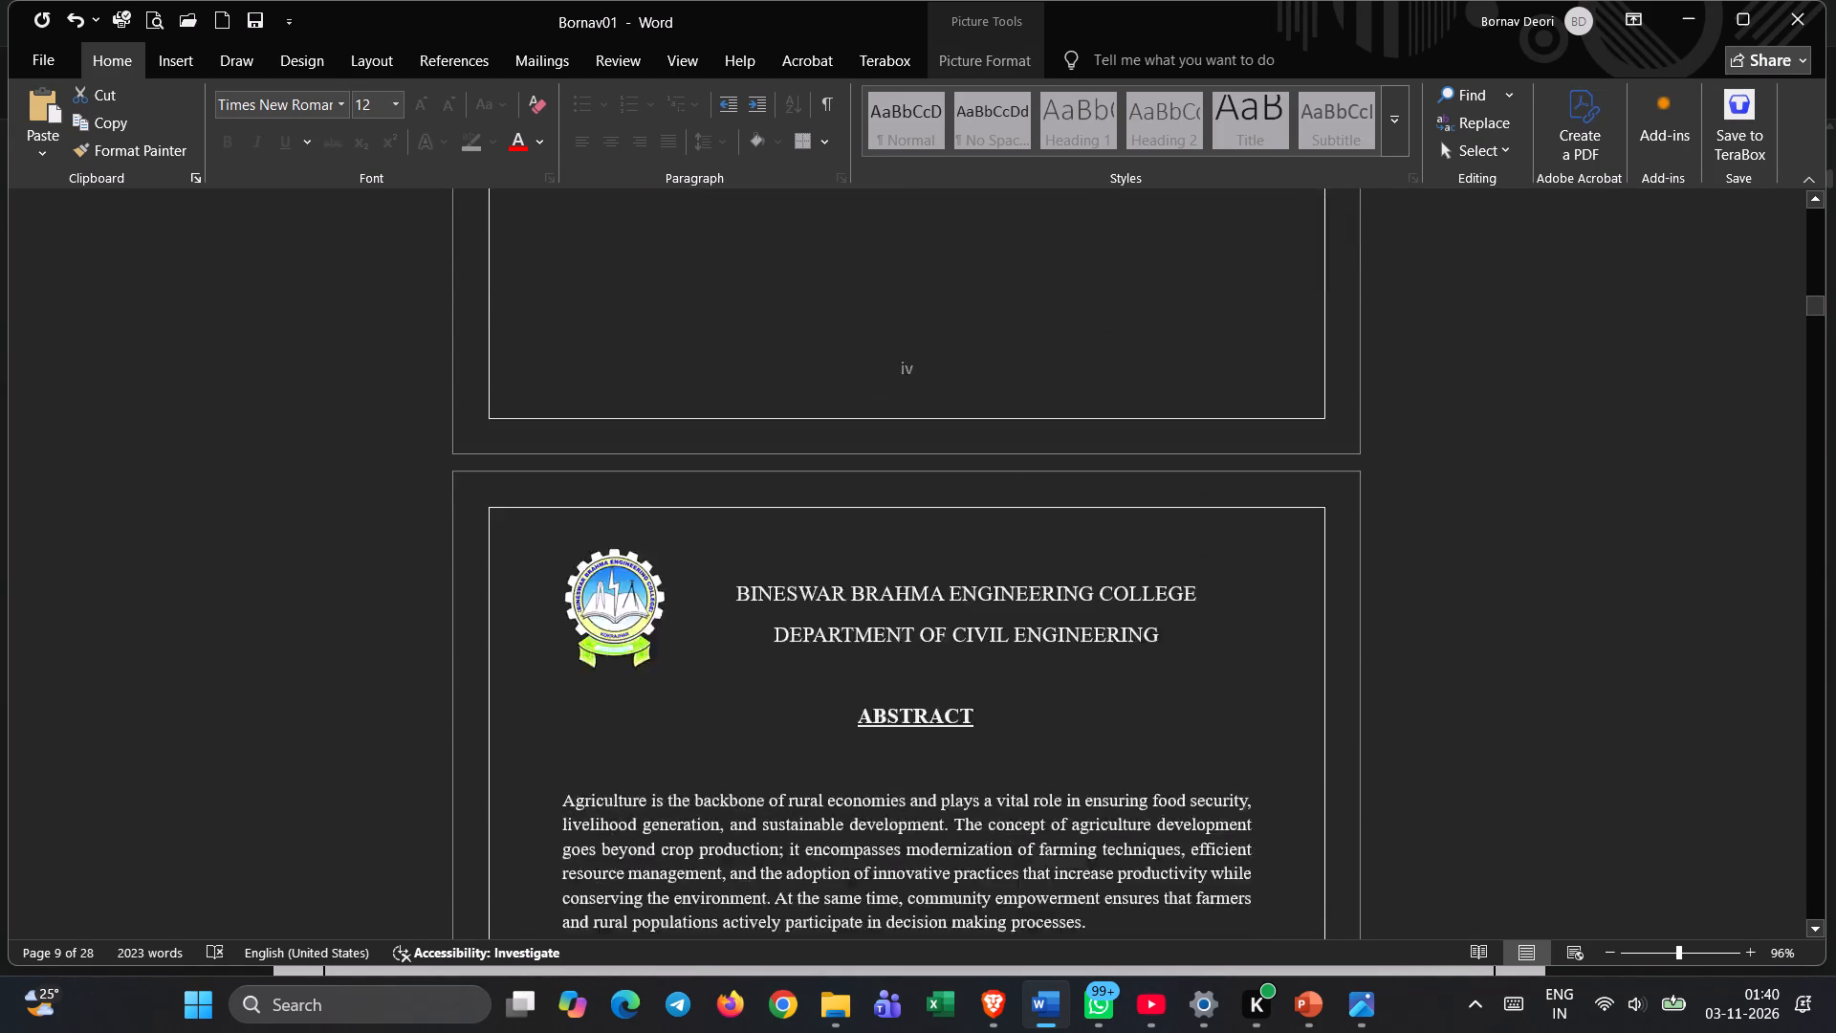
{"action": "scroll", "coordinate": [944, 554], "scroll_direction": "up", "scroll_amount": 14}
{"action": "scroll", "coordinate": [944, 554], "scroll_direction": "down", "scroll_amount": 7}
{"action": "scroll", "coordinate": [944, 554], "scroll_direction": "up", "scroll_amount": 9}
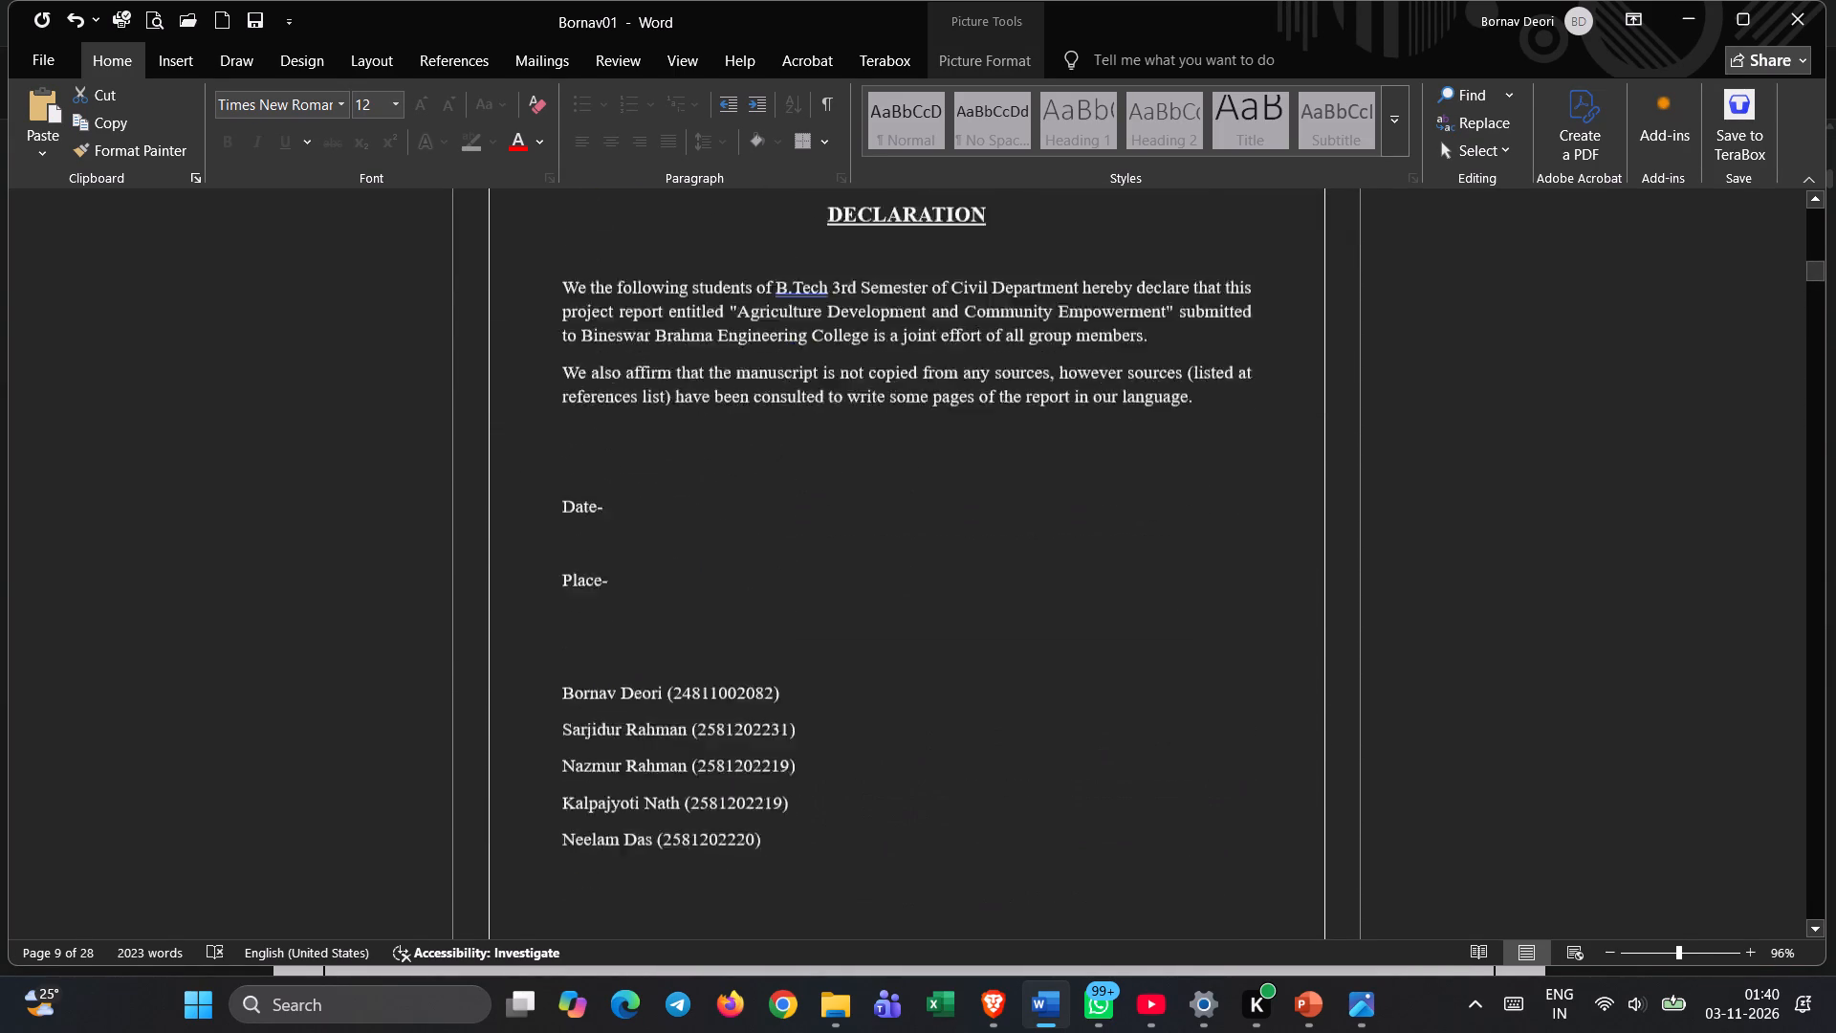
{"action": "scroll", "coordinate": [944, 553], "scroll_direction": "up", "scroll_amount": 12}
{"action": "scroll", "coordinate": [941, 553], "scroll_direction": "down", "scroll_amount": 20}
{"action": "scroll", "coordinate": [941, 553], "scroll_direction": "down", "scroll_amount": 16}
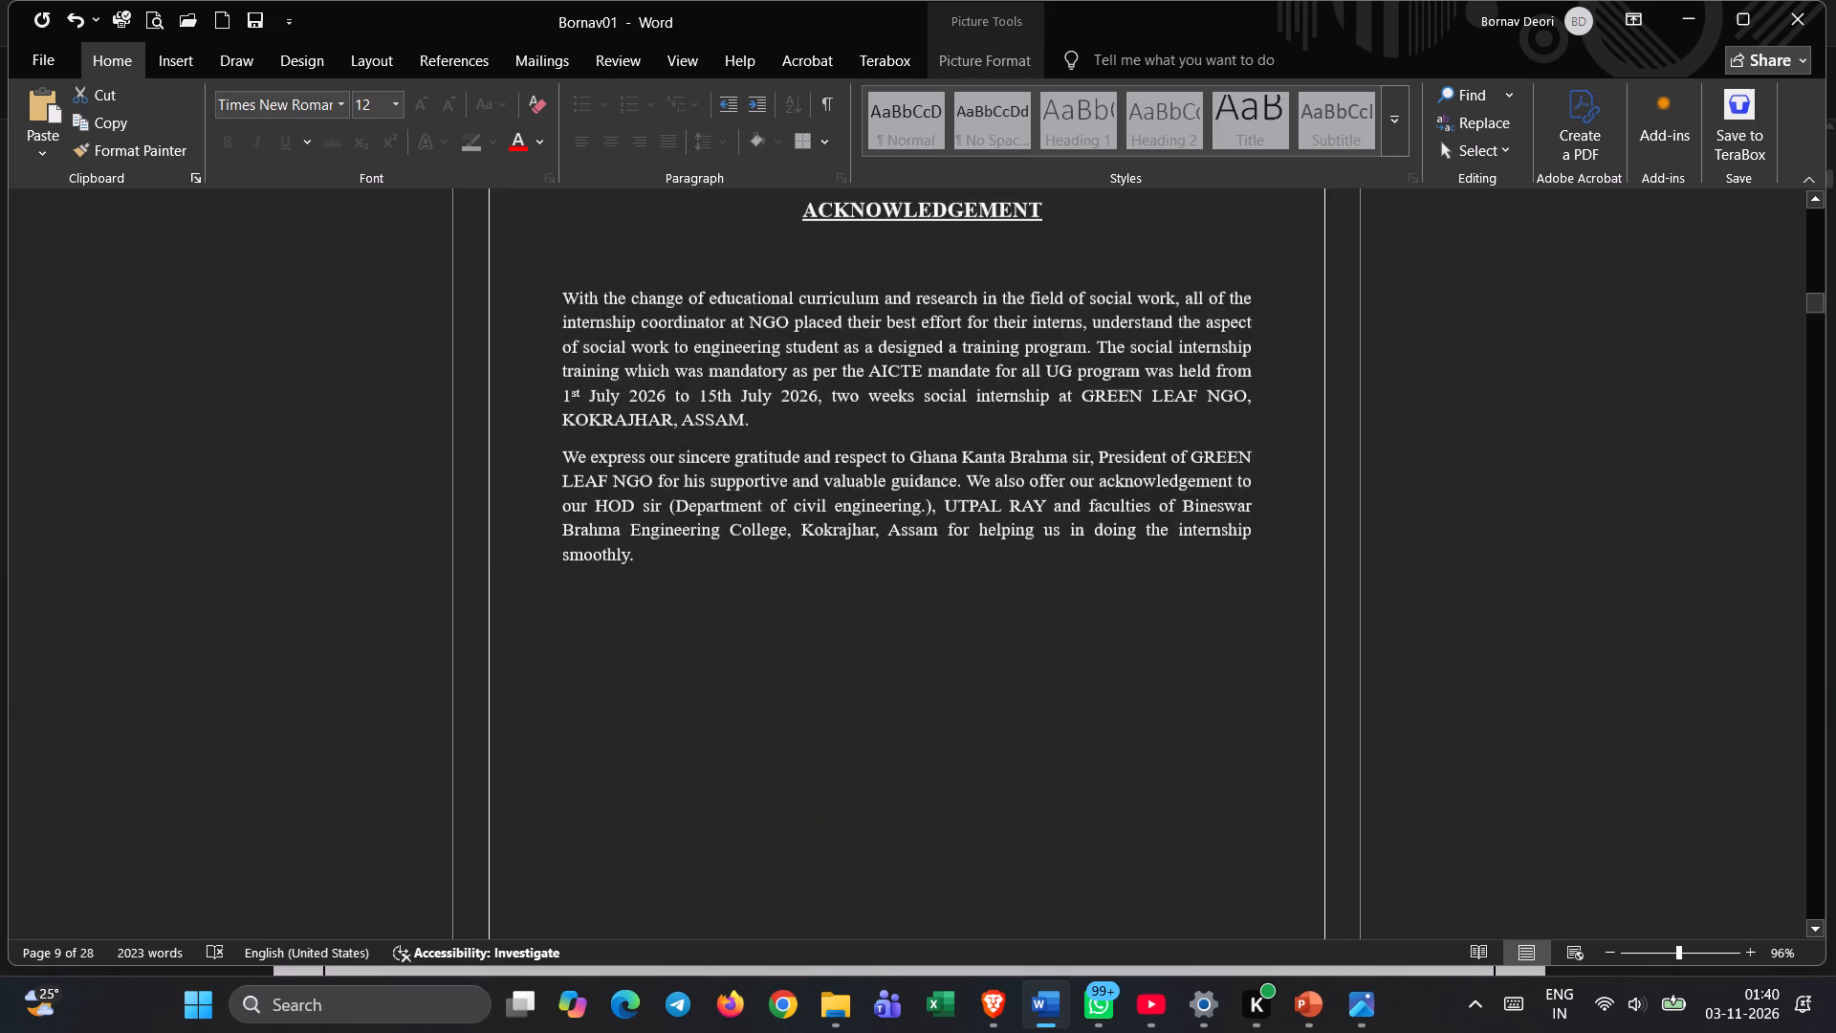
{"action": "scroll", "coordinate": [929, 549], "scroll_direction": "down", "scroll_amount": 14}
{"action": "scroll", "coordinate": [932, 545], "scroll_direction": "up", "scroll_amount": 20}
{"action": "scroll", "coordinate": [932, 545], "scroll_direction": "up", "scroll_amount": 9}
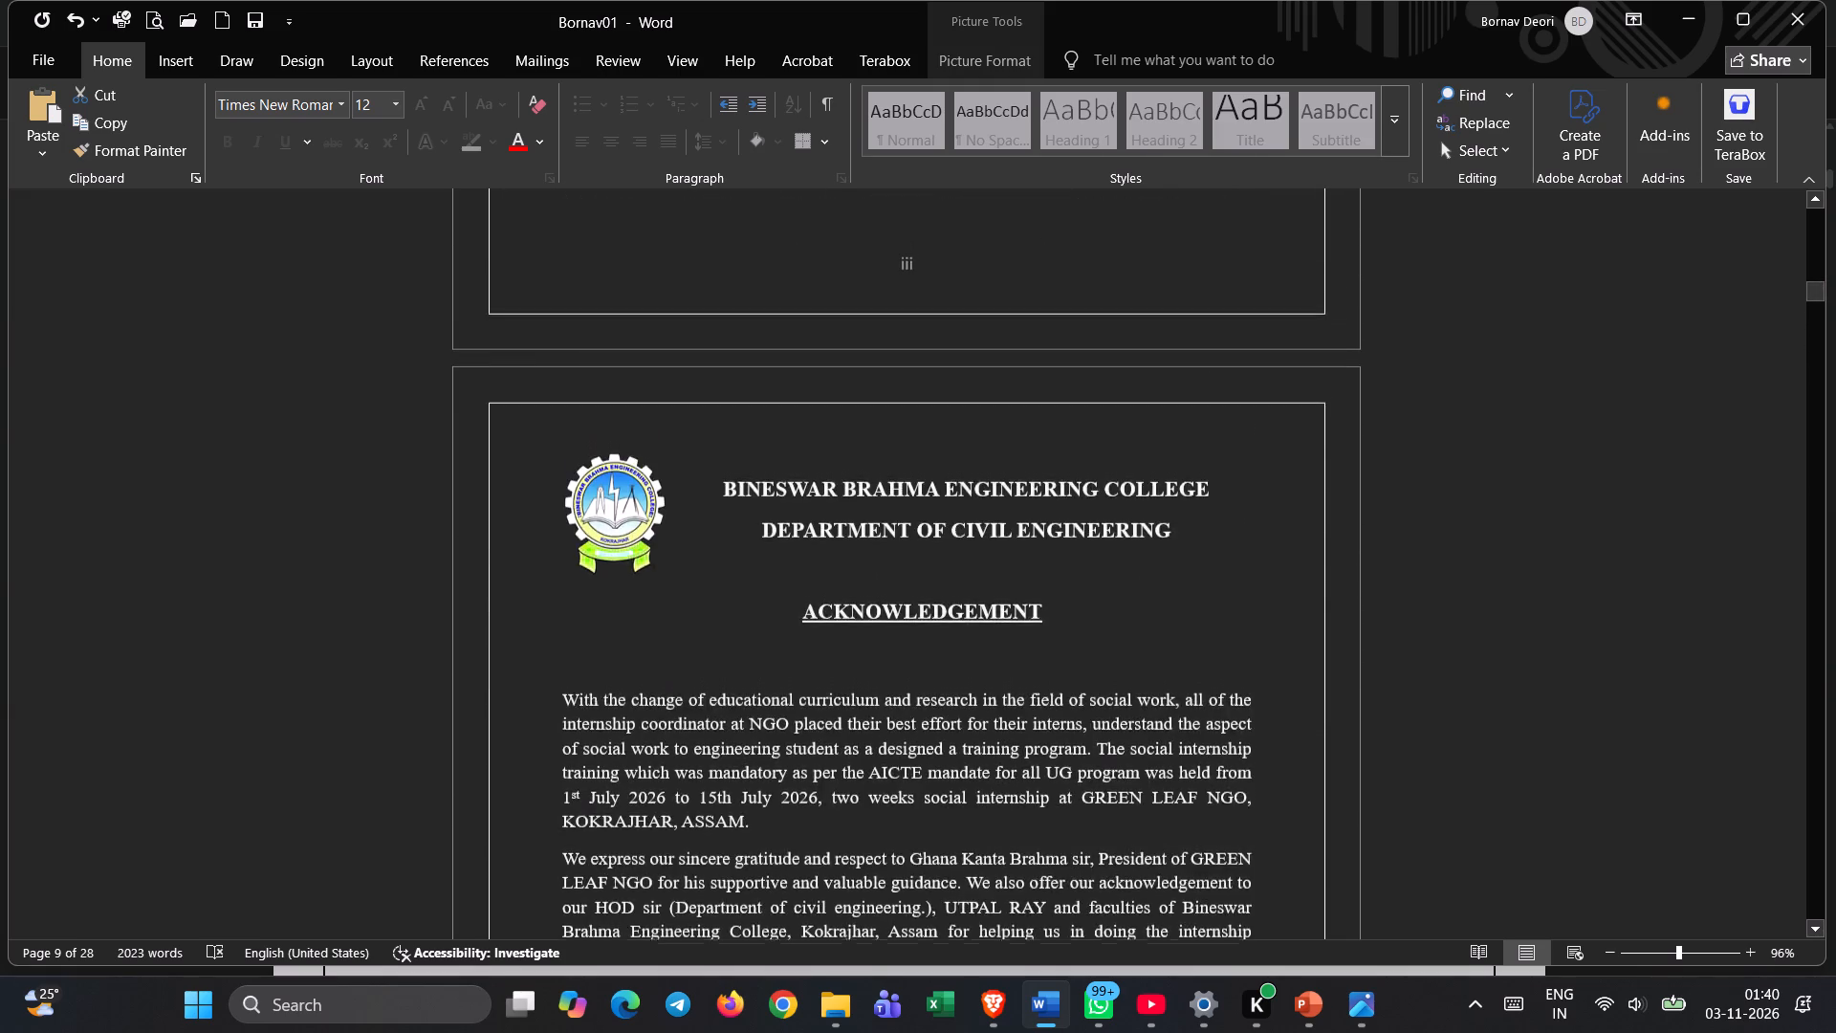
{"action": "scroll", "coordinate": [928, 545], "scroll_direction": "up", "scroll_amount": 1}
{"action": "scroll", "coordinate": [928, 545], "scroll_direction": "down", "scroll_amount": 5}
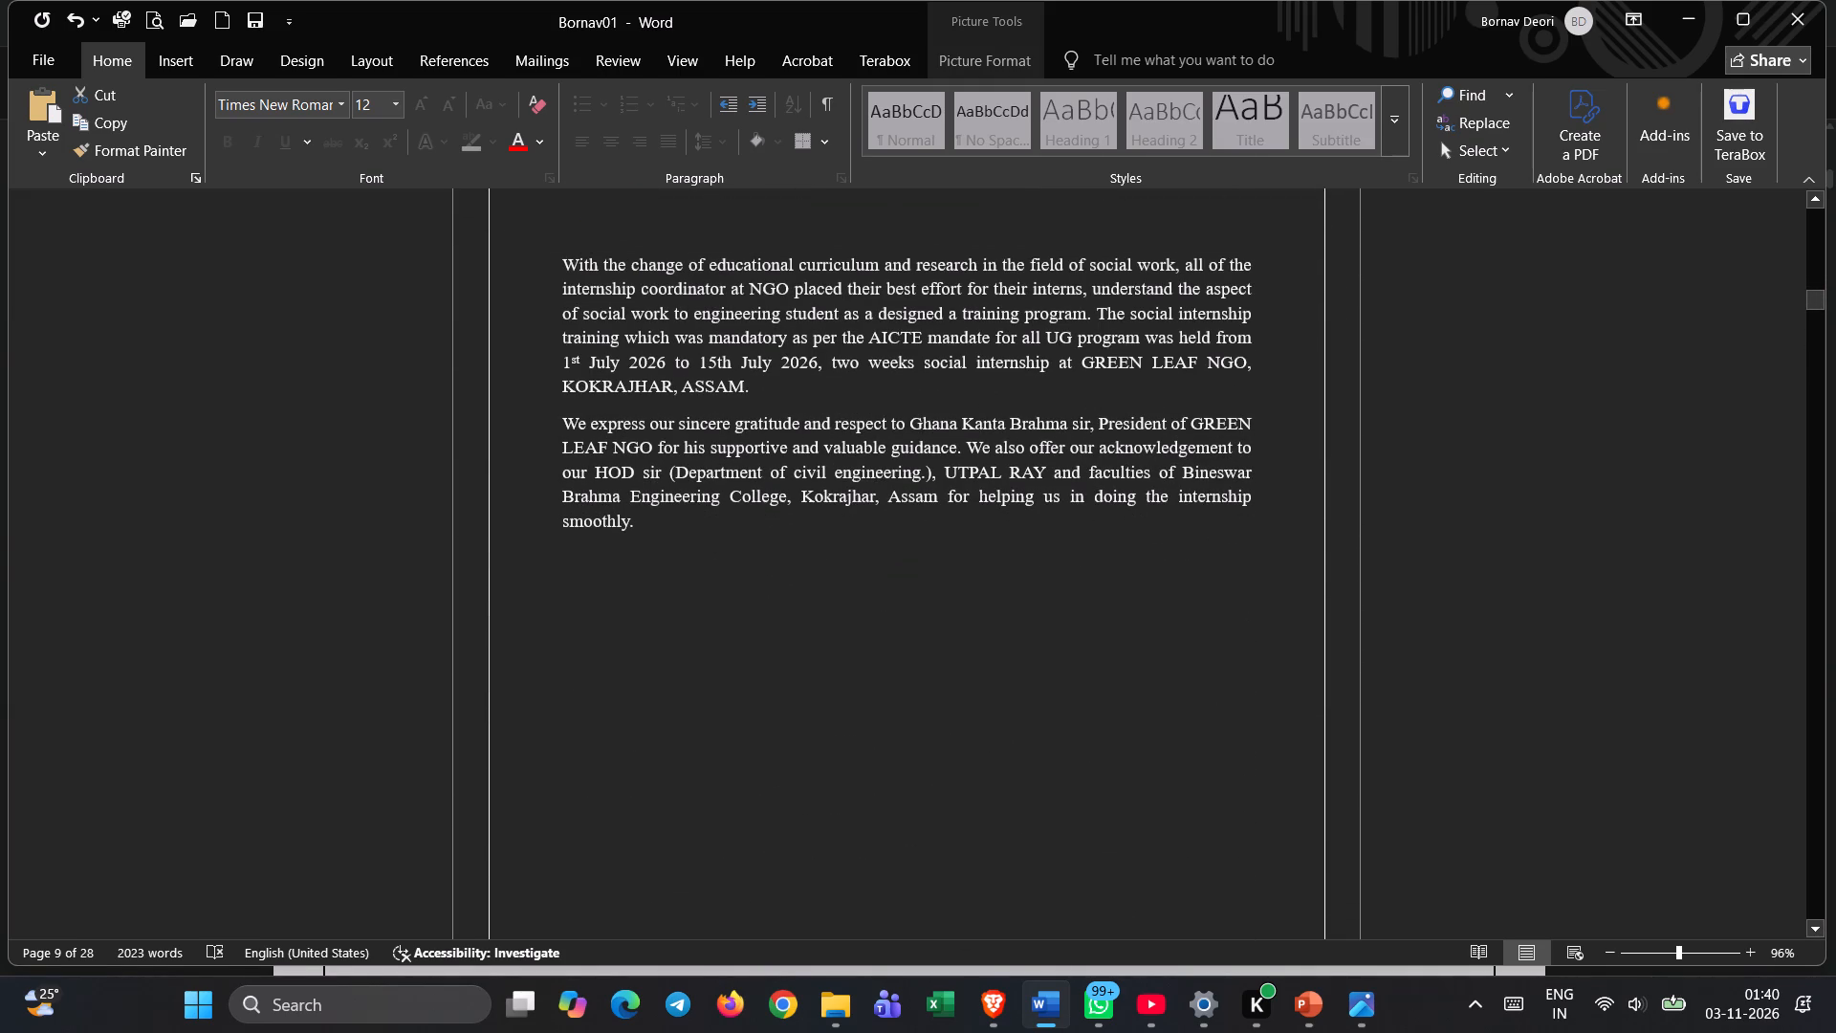
{"action": "scroll", "coordinate": [948, 542], "scroll_direction": "down", "scroll_amount": 7}
{"action": "scroll", "coordinate": [951, 542], "scroll_direction": "up", "scroll_amount": 5}
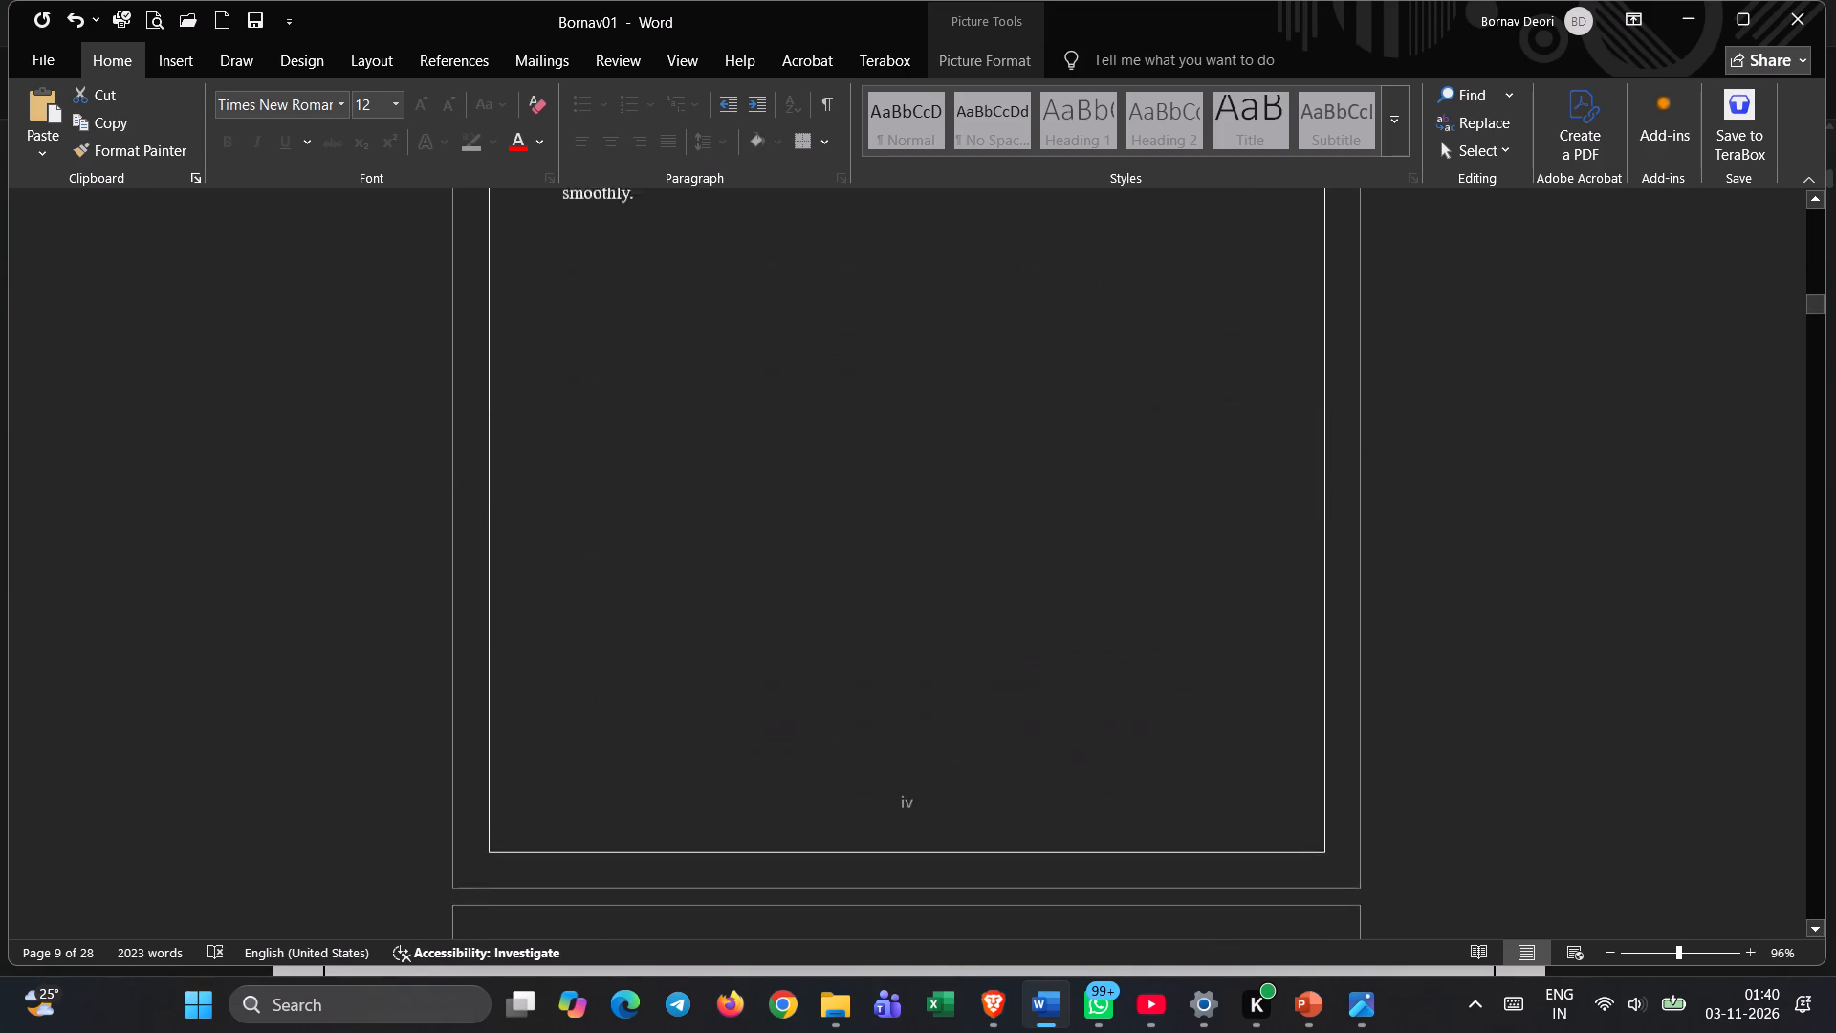
{"action": "scroll", "coordinate": [951, 542], "scroll_direction": "up", "scroll_amount": 3}
{"action": "scroll", "coordinate": [951, 542], "scroll_direction": "down", "scroll_amount": 12}
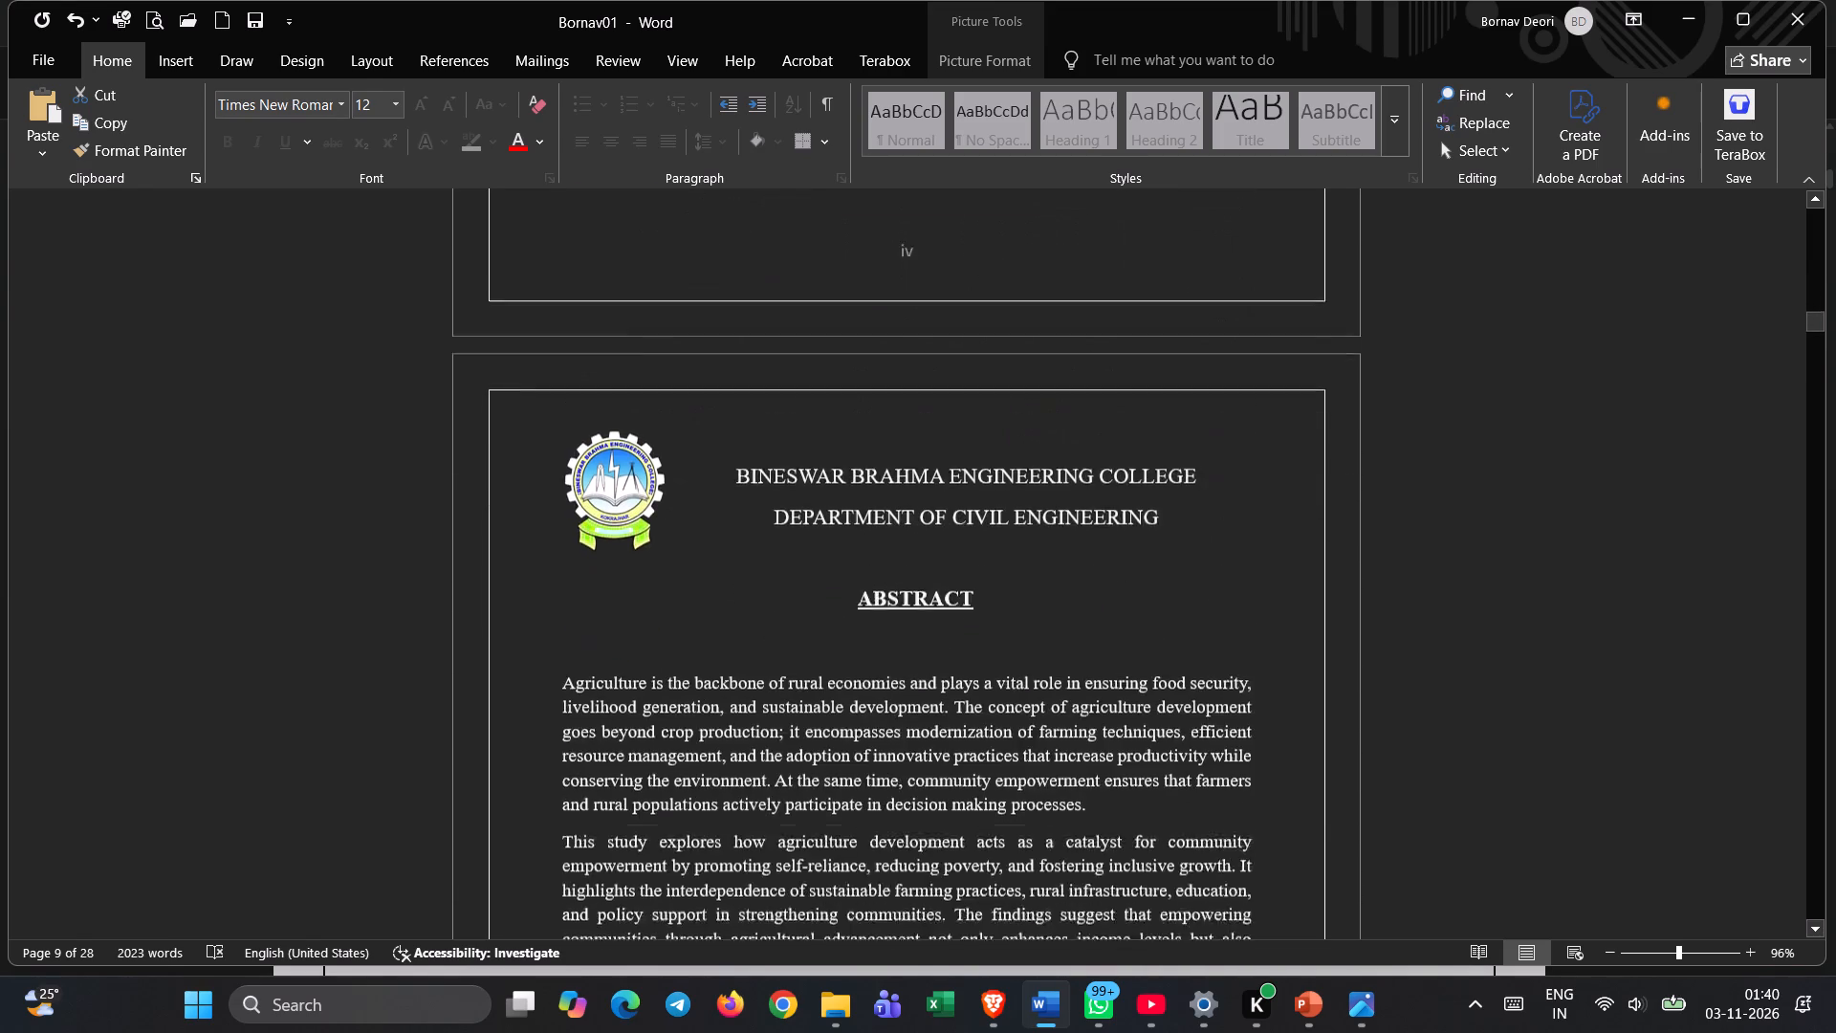
{"action": "scroll", "coordinate": [953, 539], "scroll_direction": "up", "scroll_amount": 1}
{"action": "scroll", "coordinate": [954, 538], "scroll_direction": "down", "scroll_amount": 20}
{"action": "scroll", "coordinate": [954, 538], "scroll_direction": "down", "scroll_amount": 1}
Check the placement and order of the three certificate scans on pages vii to ix.
{"action": "scroll", "coordinate": [956, 531], "scroll_direction": "down", "scroll_amount": 6}
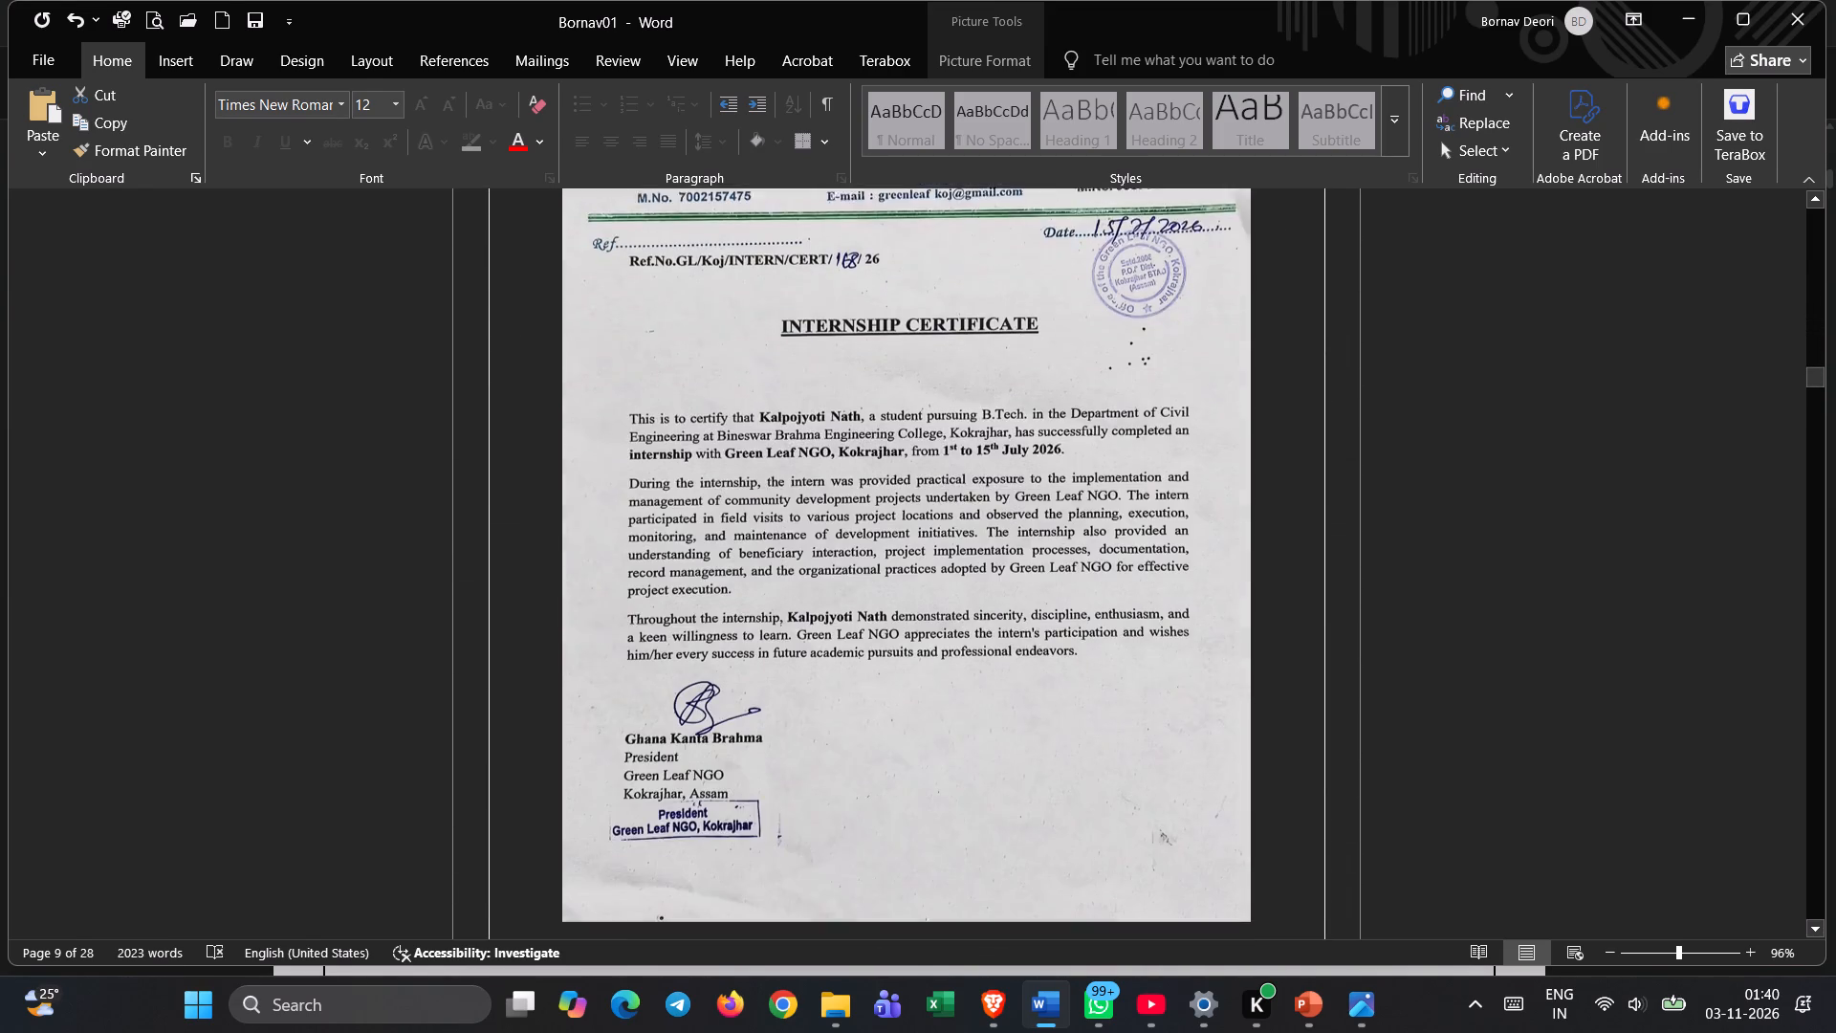
{"action": "scroll", "coordinate": [954, 534], "scroll_direction": "down", "scroll_amount": 7}
{"action": "scroll", "coordinate": [942, 513], "scroll_direction": "up", "scroll_amount": 5}
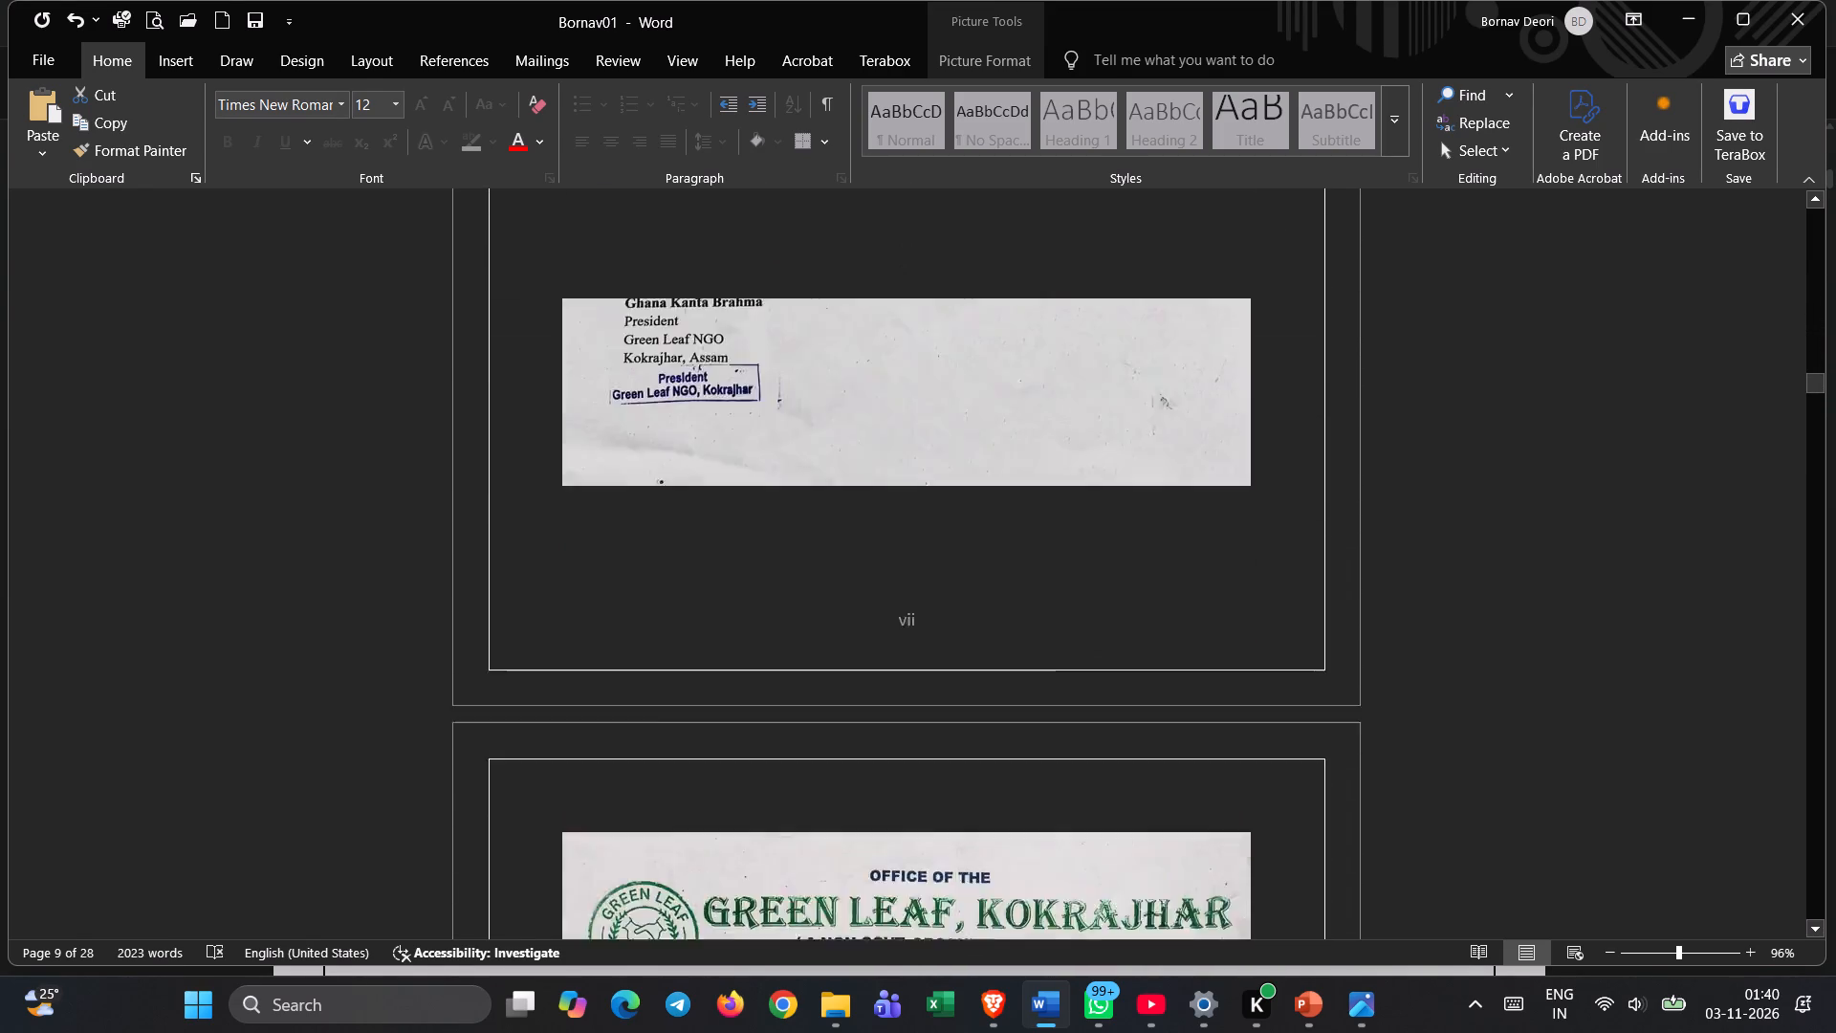
{"action": "scroll", "coordinate": [942, 513], "scroll_direction": "up", "scroll_amount": 6}
{"action": "scroll", "coordinate": [929, 512], "scroll_direction": "down", "scroll_amount": 5}
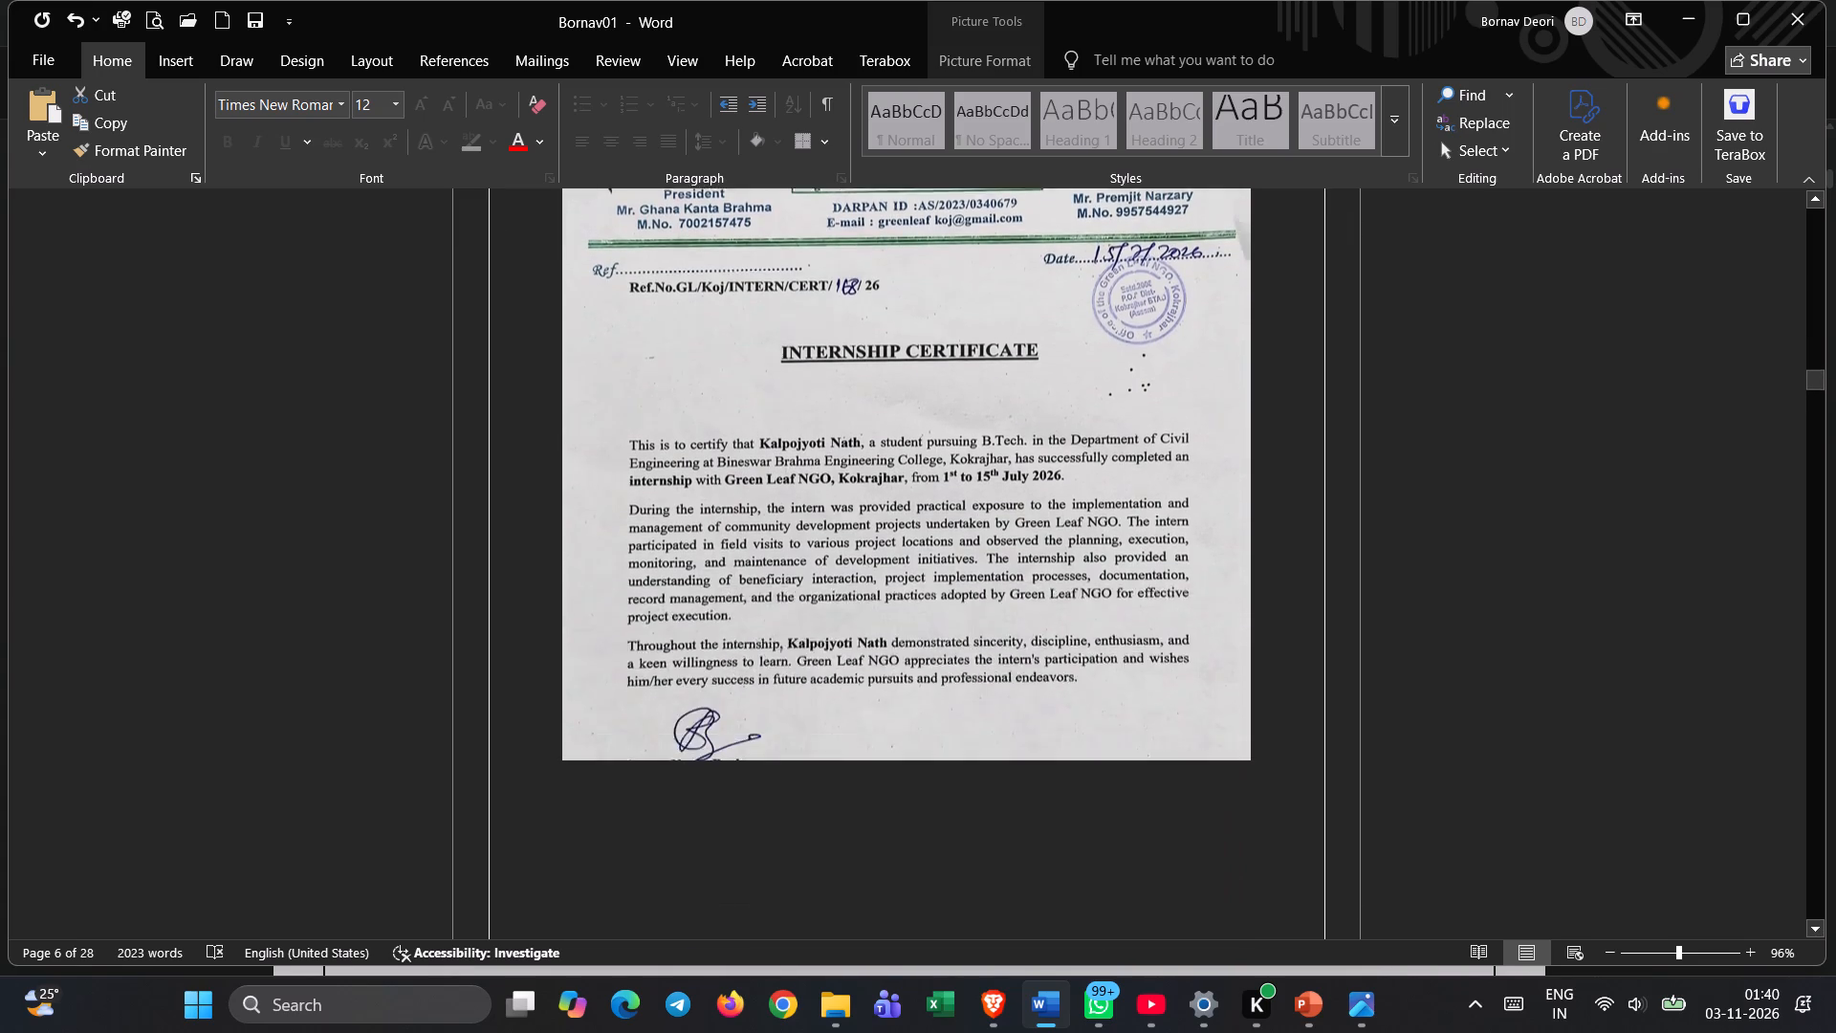
{"action": "scroll", "coordinate": [929, 512], "scroll_direction": "down", "scroll_amount": 16}
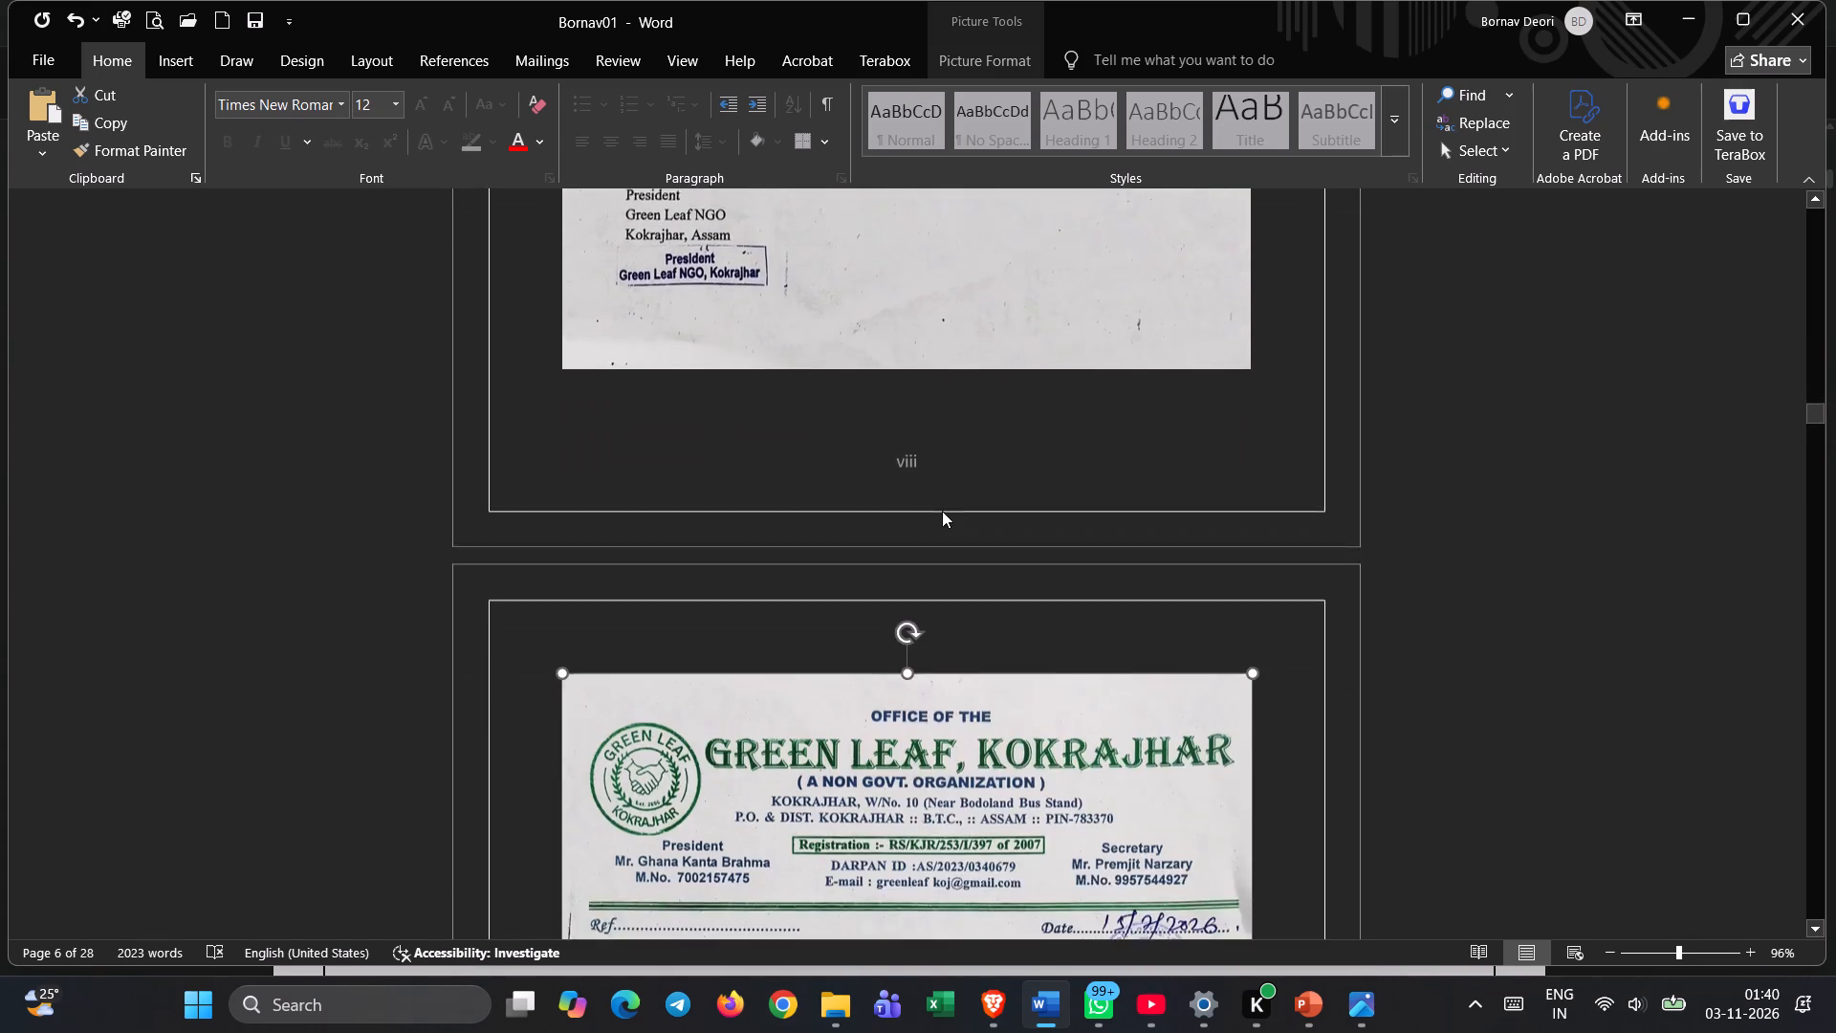
{"action": "scroll", "coordinate": [942, 511], "scroll_direction": "down", "scroll_amount": 13}
Examine the pages following the last certificate scan, from page x onward, and compare them with the certificate on page ix.
{"action": "scroll", "coordinate": [944, 513], "scroll_direction": "down", "scroll_amount": 3}
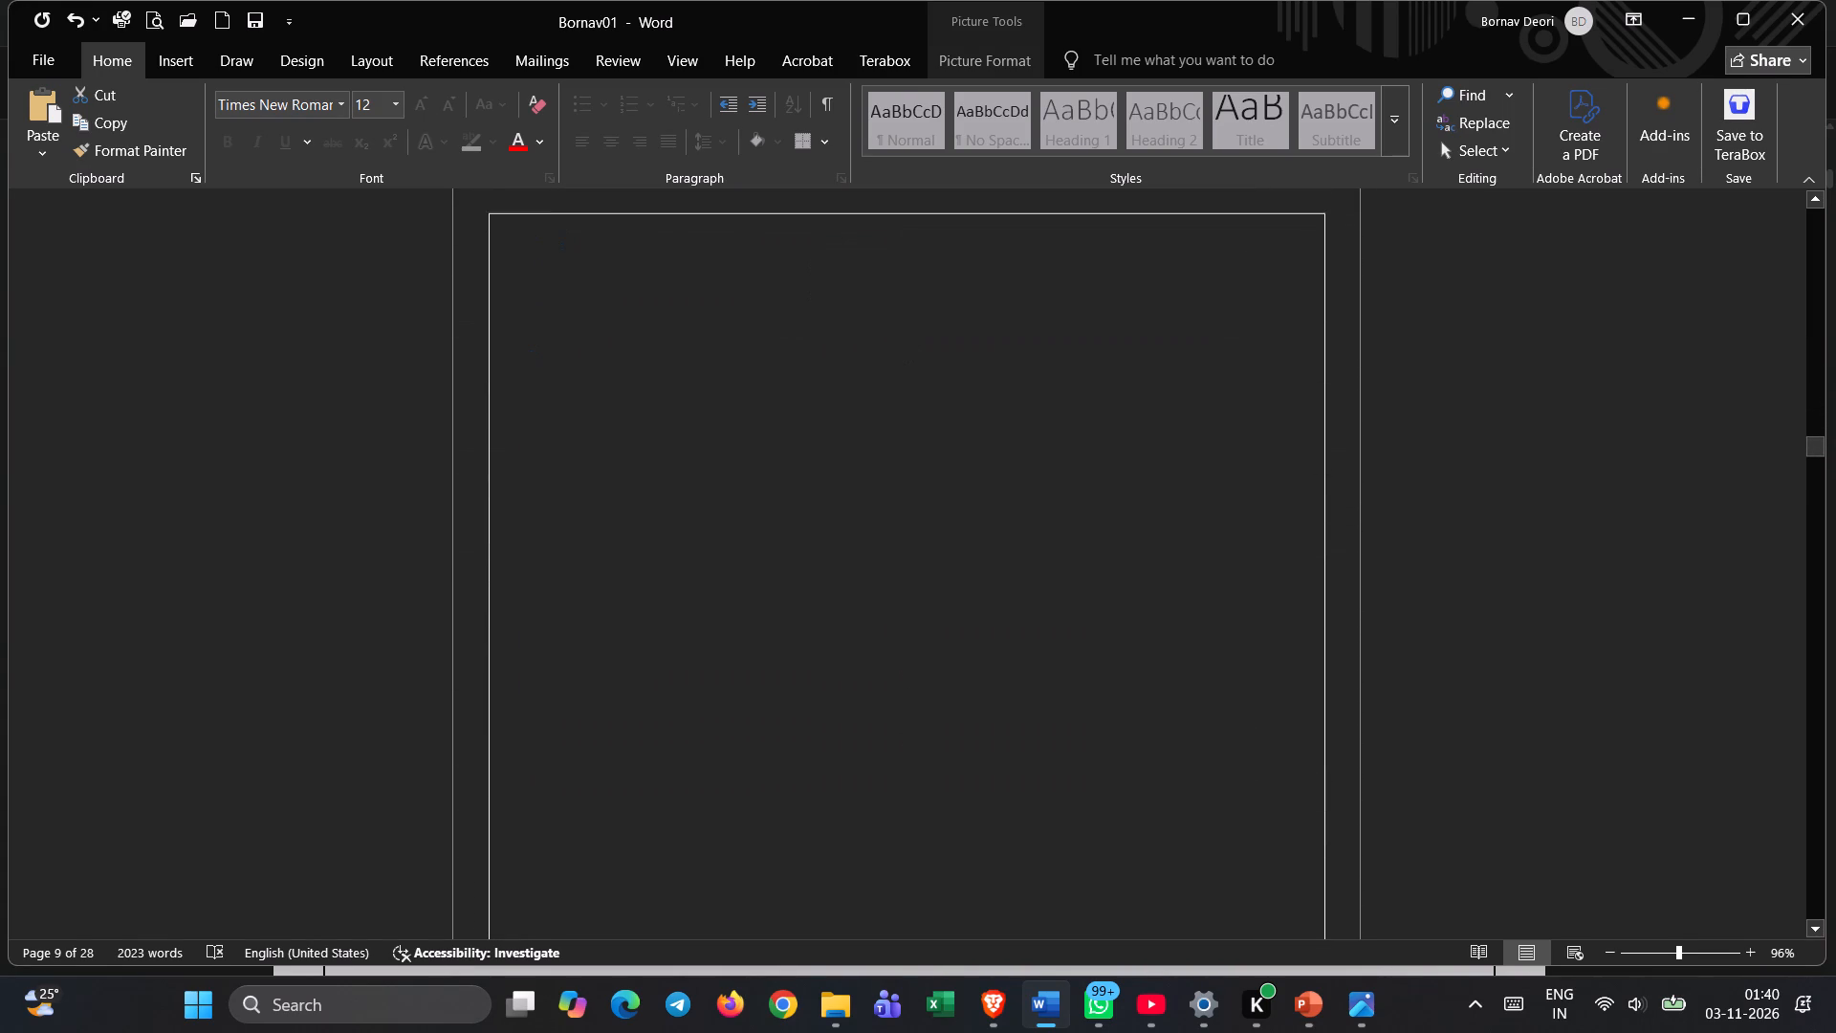
{"action": "scroll", "coordinate": [931, 560], "scroll_direction": "down", "scroll_amount": 7}
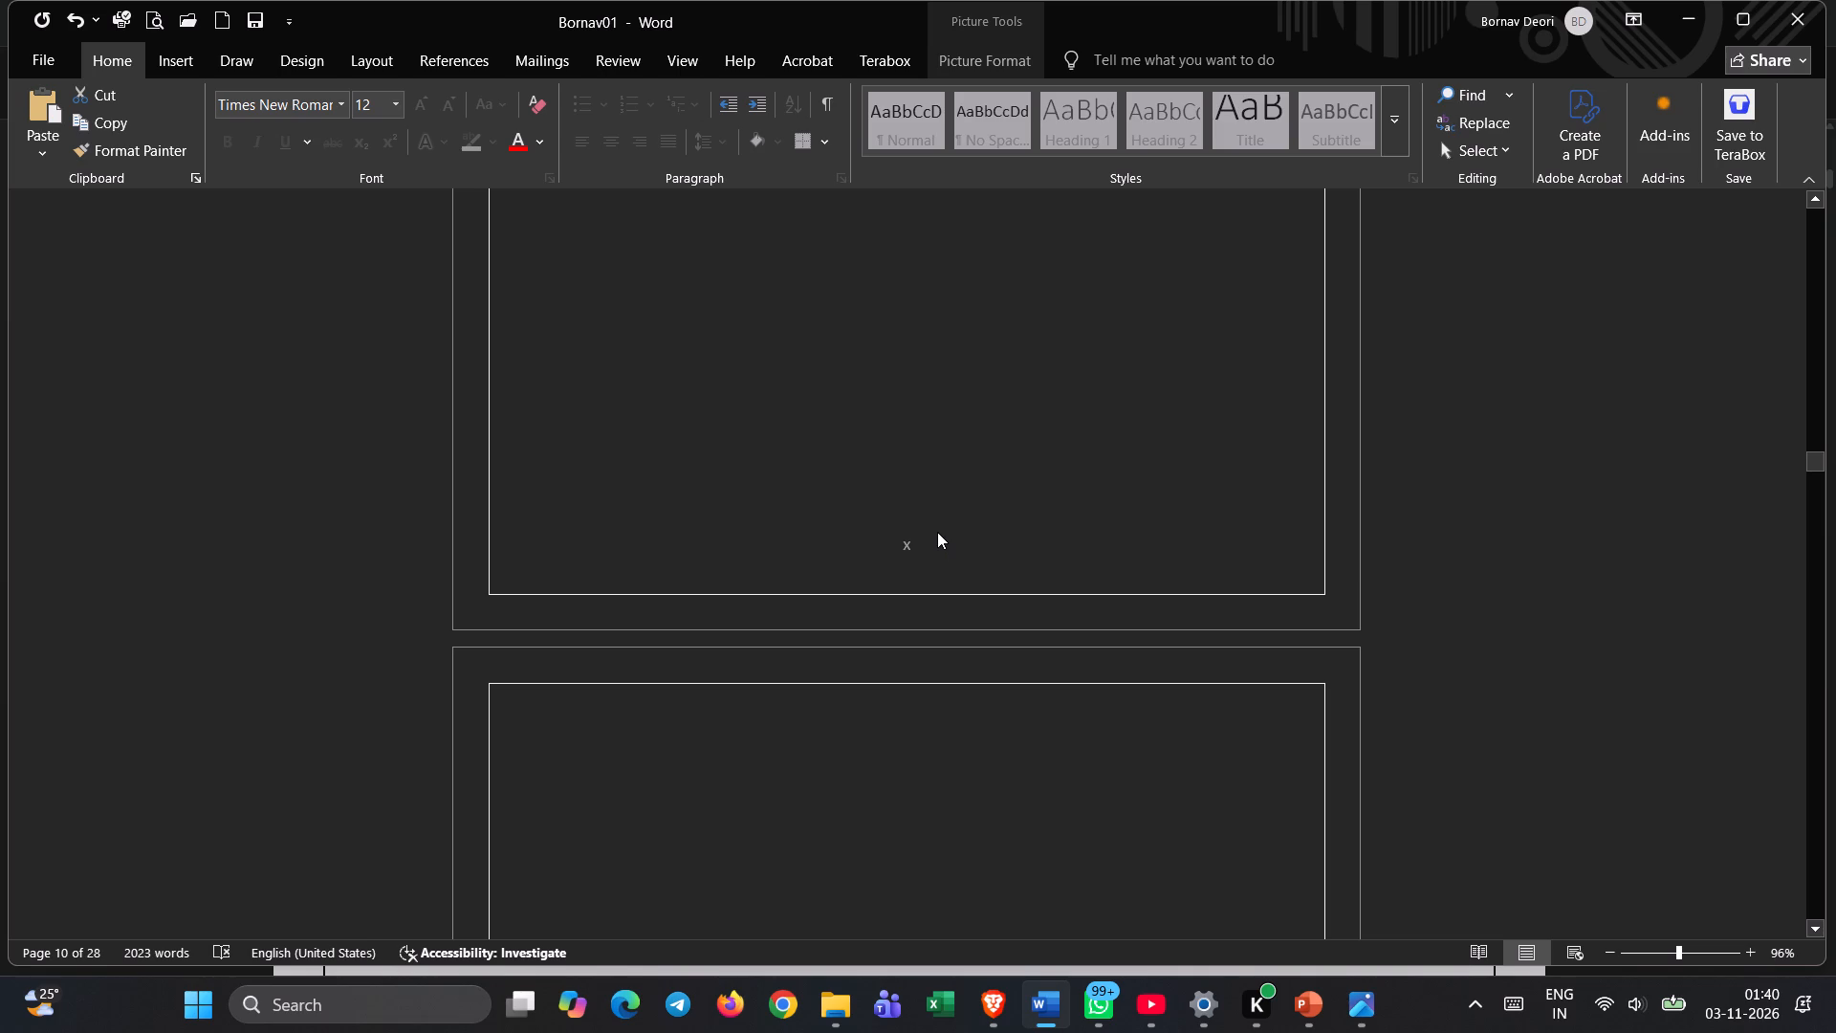
{"action": "scroll", "coordinate": [937, 532], "scroll_direction": "down", "scroll_amount": 6}
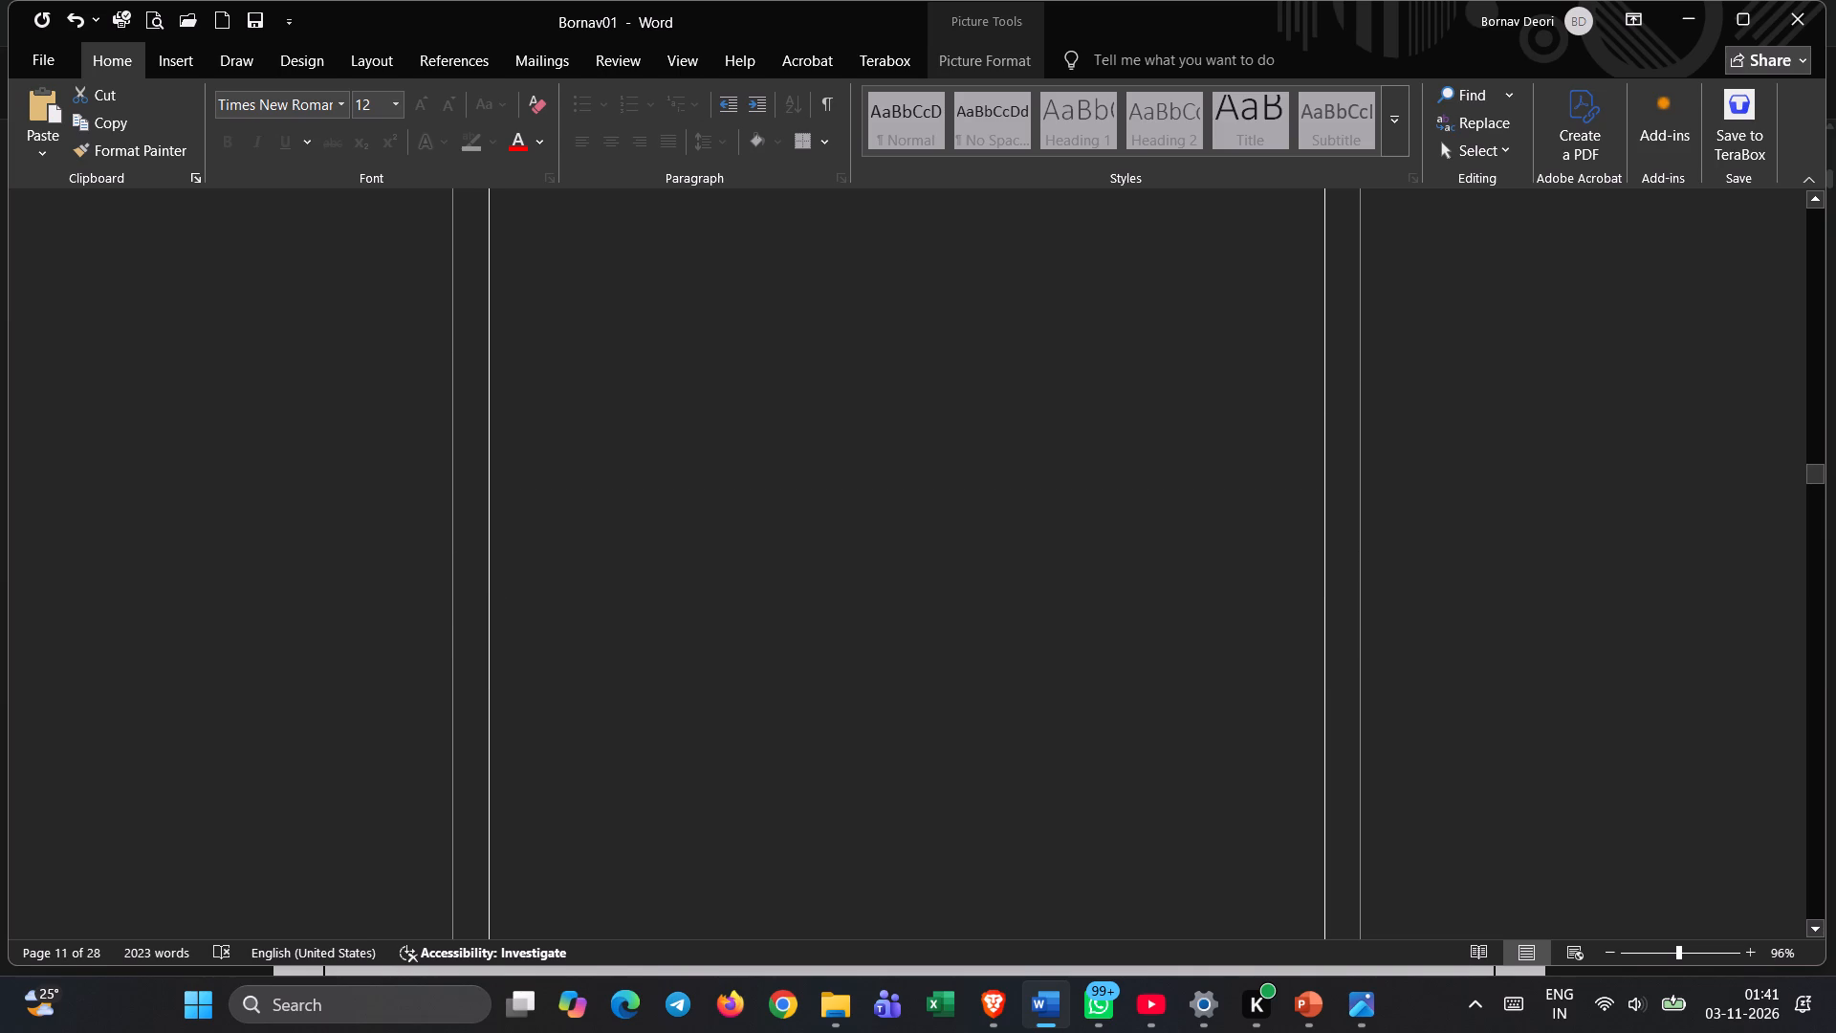
{"action": "scroll", "coordinate": [933, 538], "scroll_direction": "up", "scroll_amount": 20}
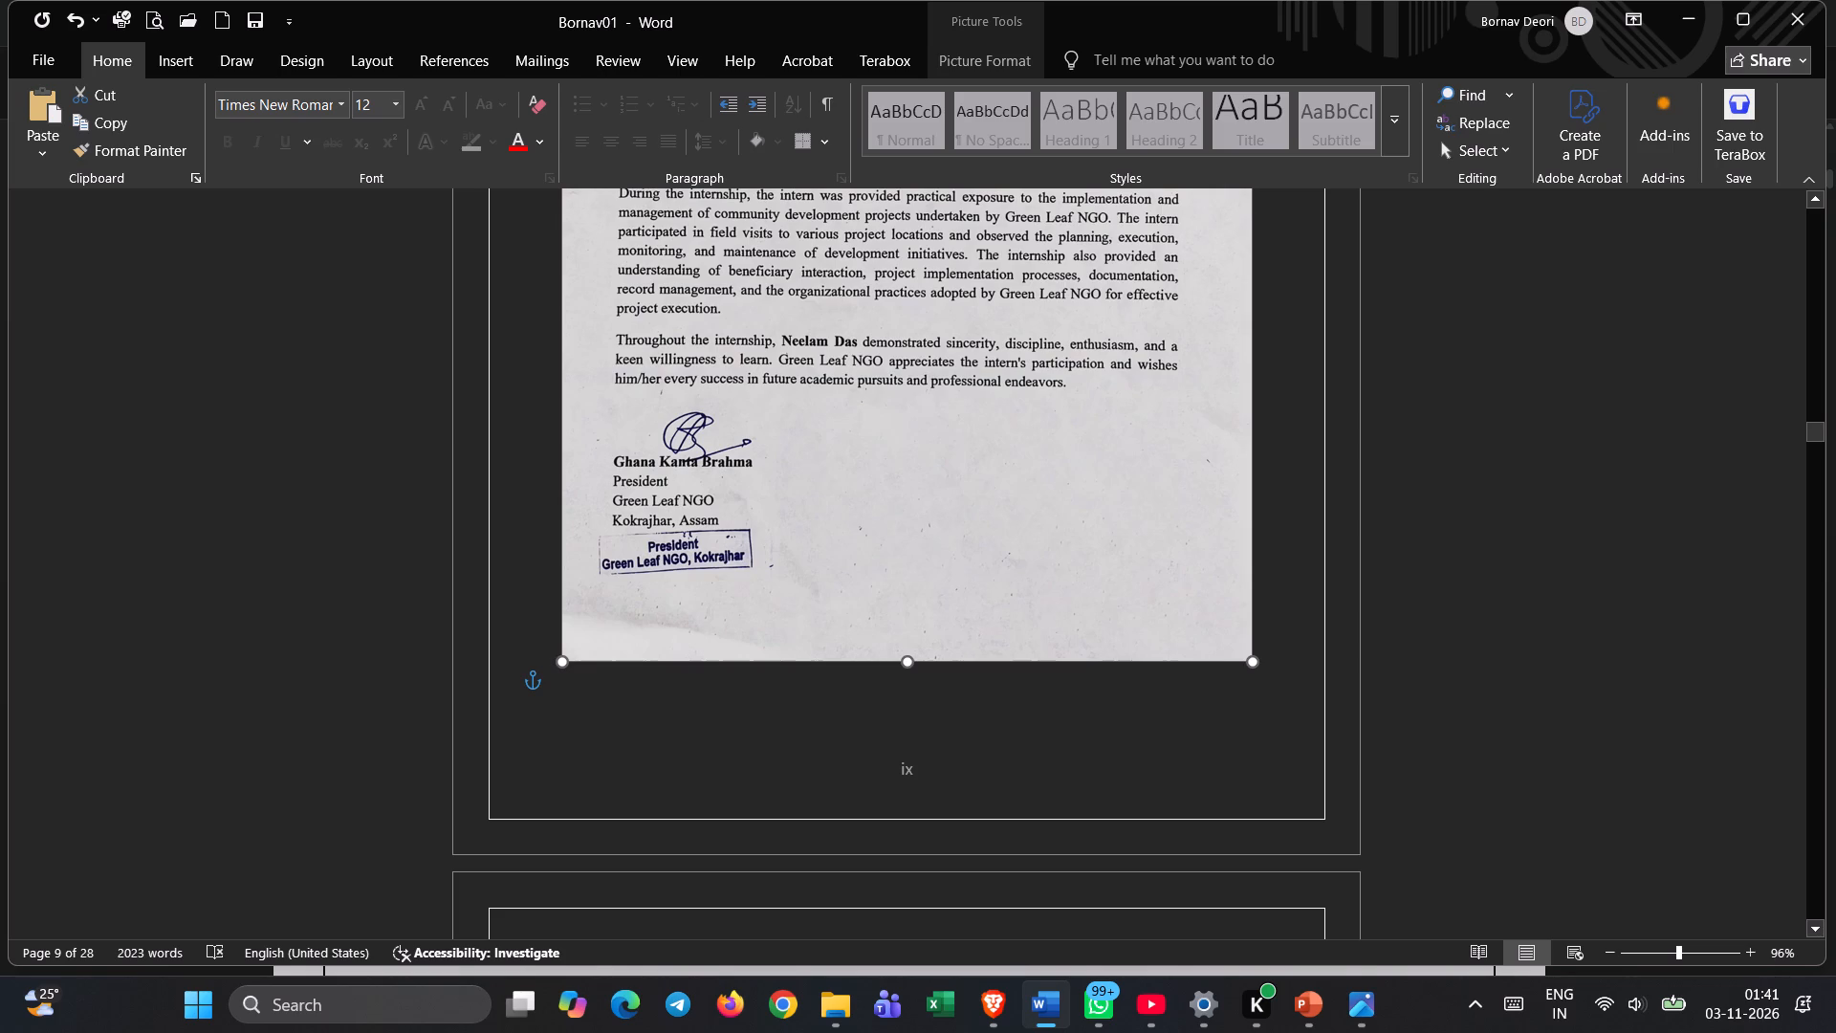
{"action": "scroll", "coordinate": [974, 519], "scroll_direction": "up", "scroll_amount": 8}
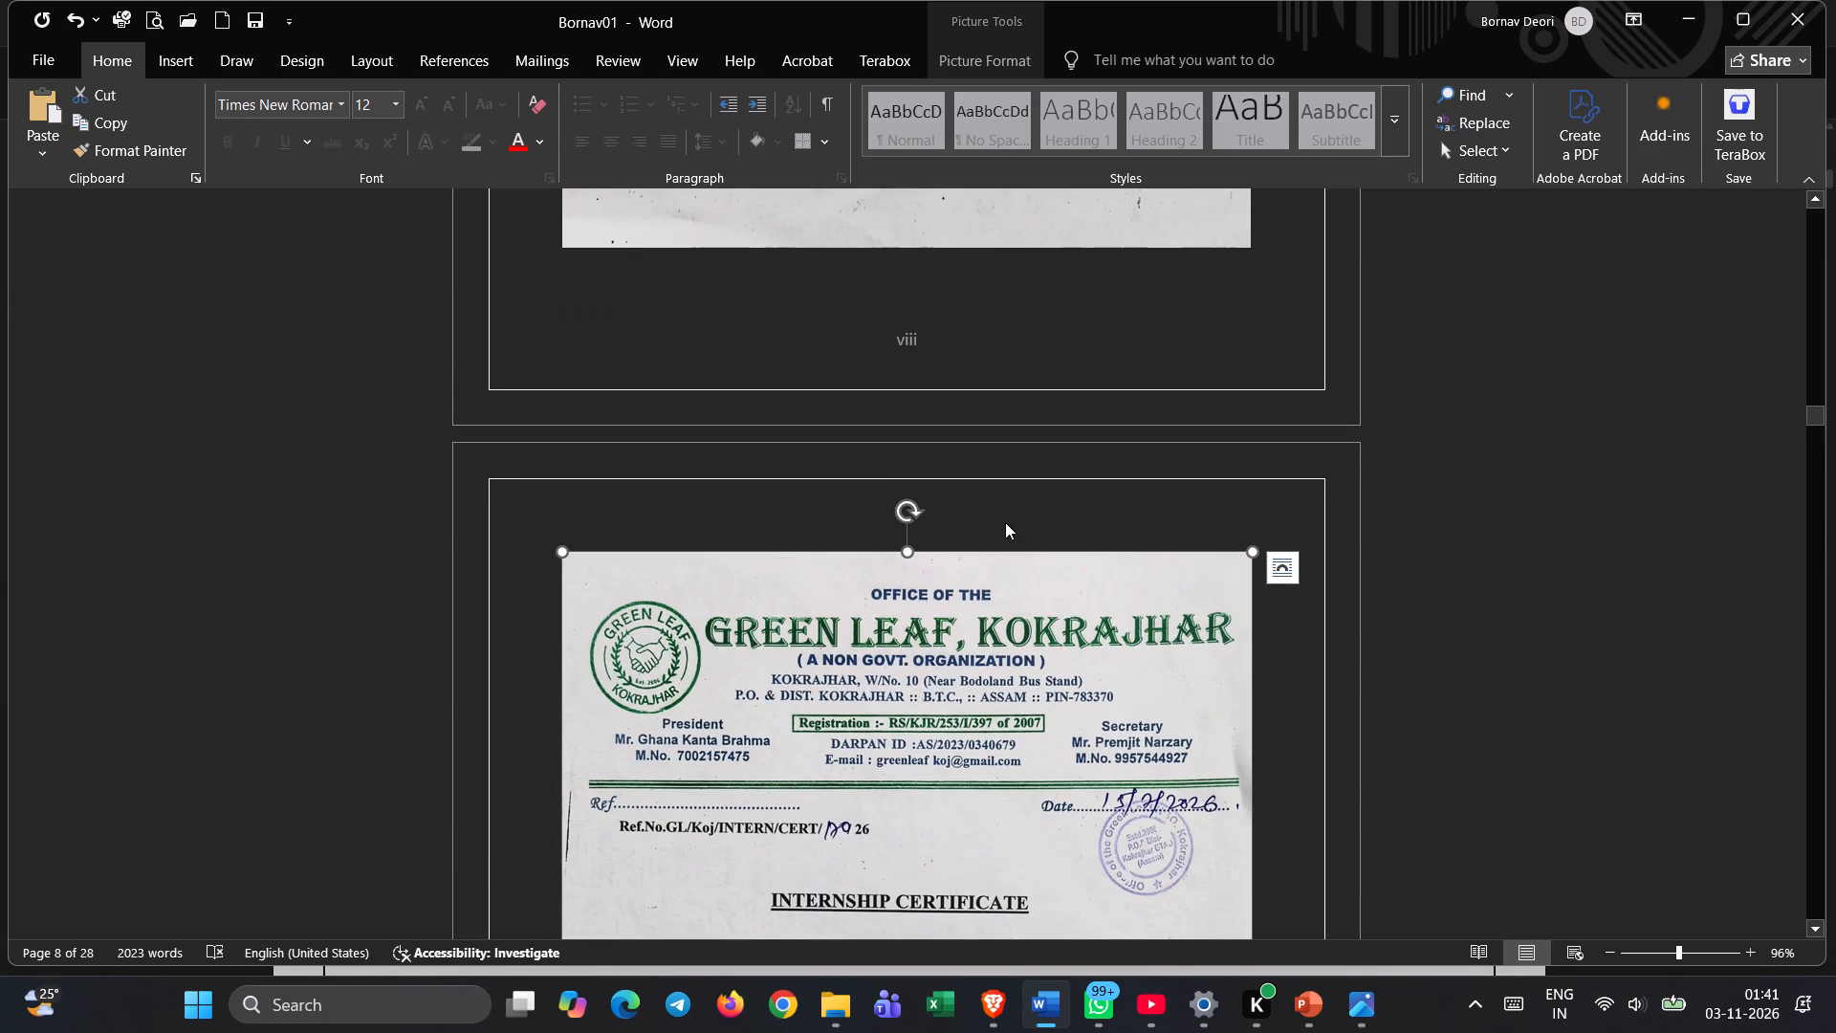
{"action": "scroll", "coordinate": [1001, 533], "scroll_direction": "down", "scroll_amount": 7}
{"action": "scroll", "coordinate": [996, 545], "scroll_direction": "down", "scroll_amount": 15}
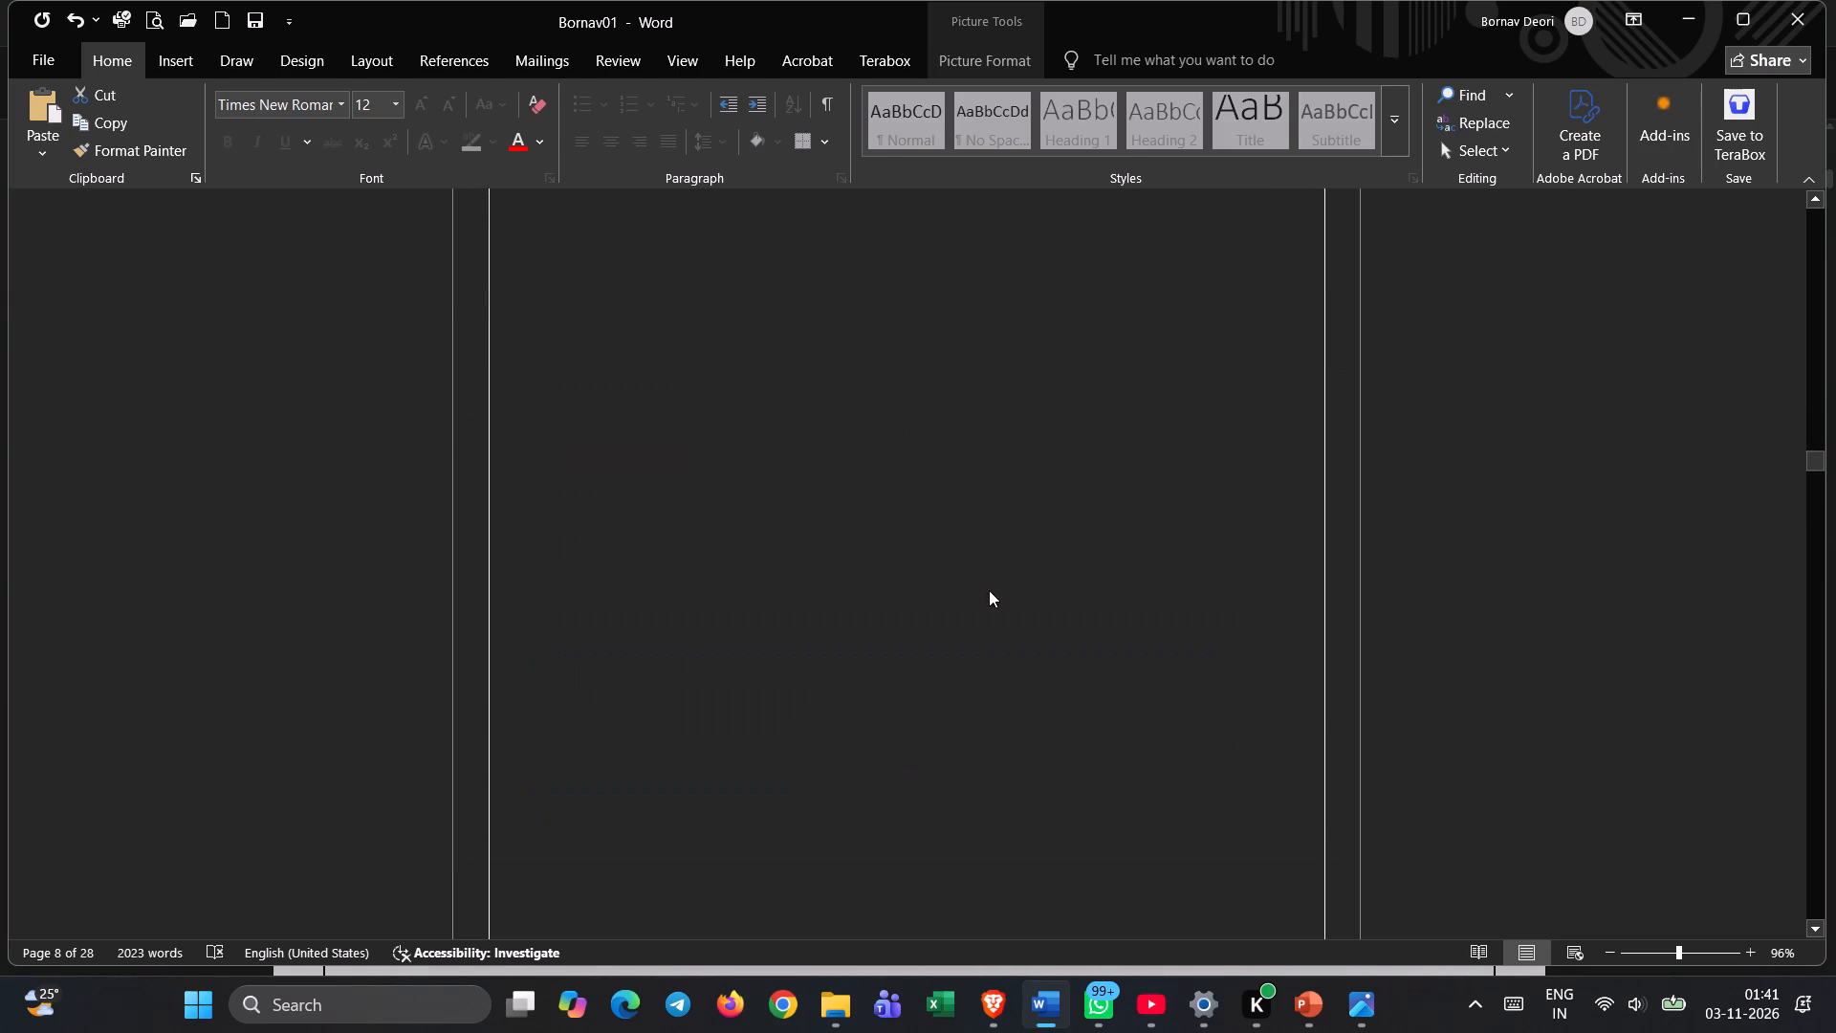
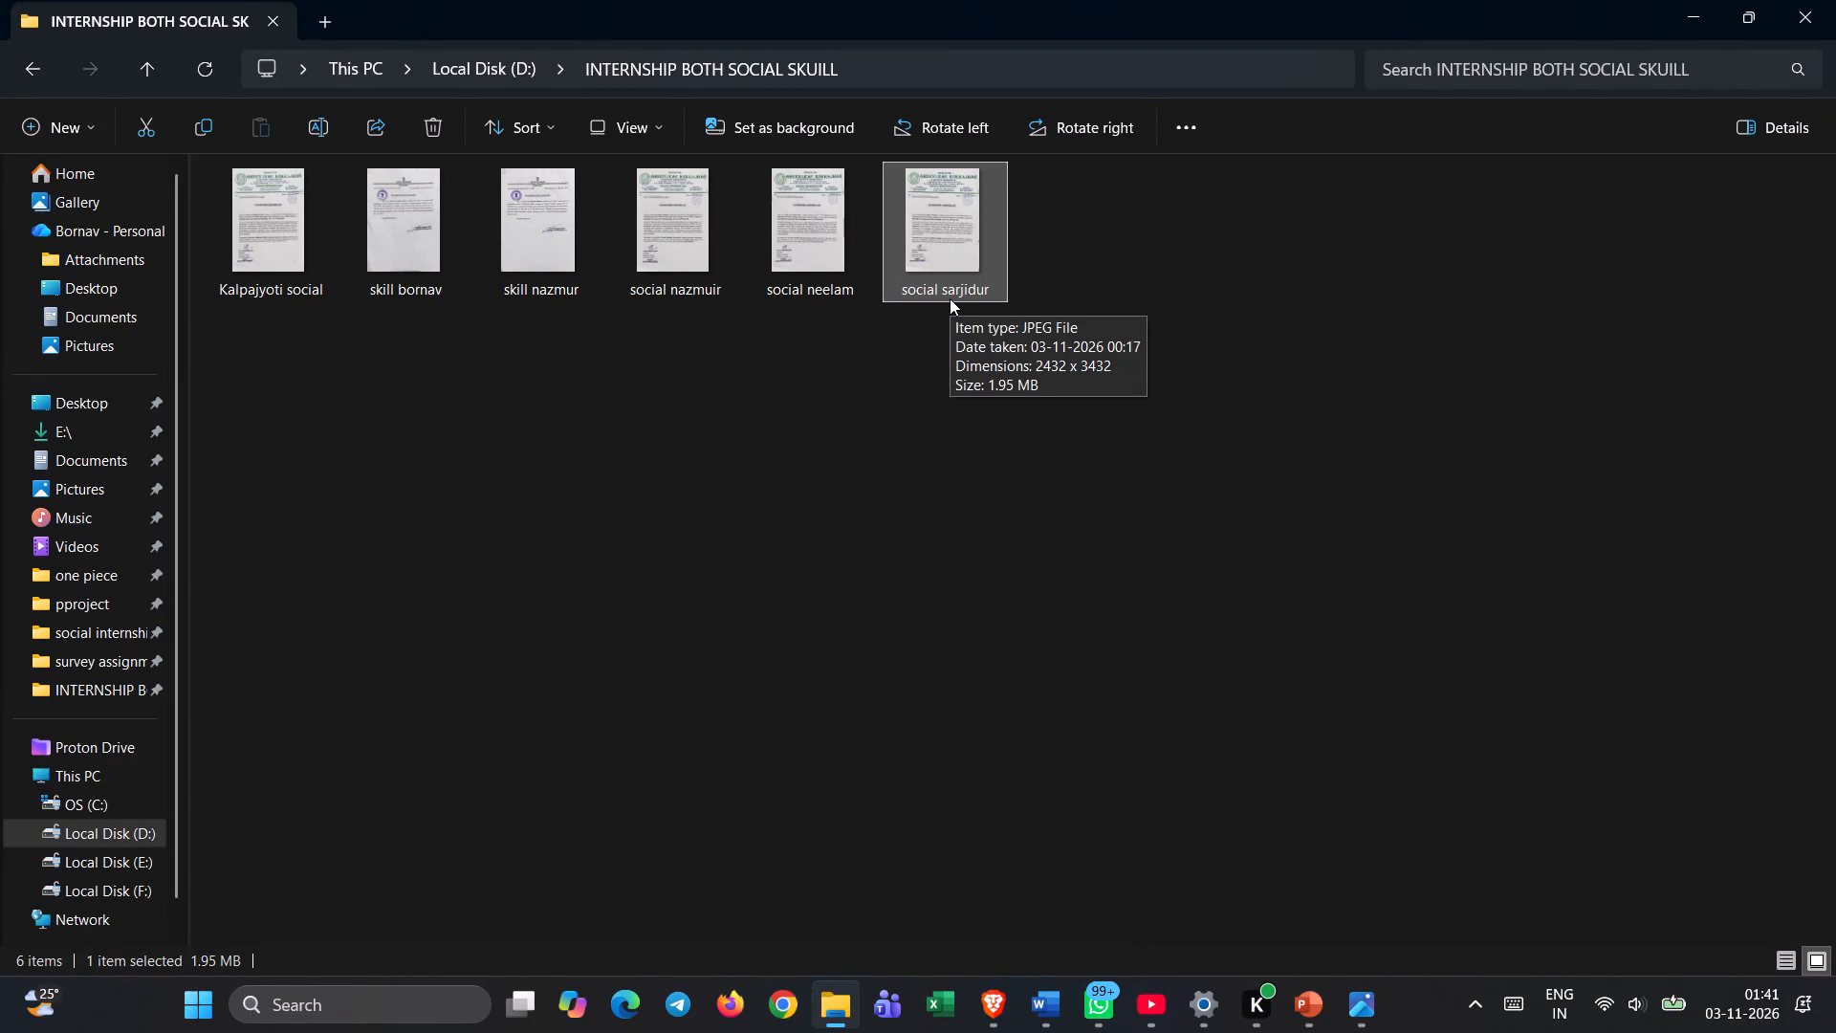
Insert the "social sarjidur" image from the internship folder into the report, at the start of page x after the page ix certificate.
{"action": "left_click_drag", "start_coordinate": [938, 253], "coordinate": [1082, 992]}
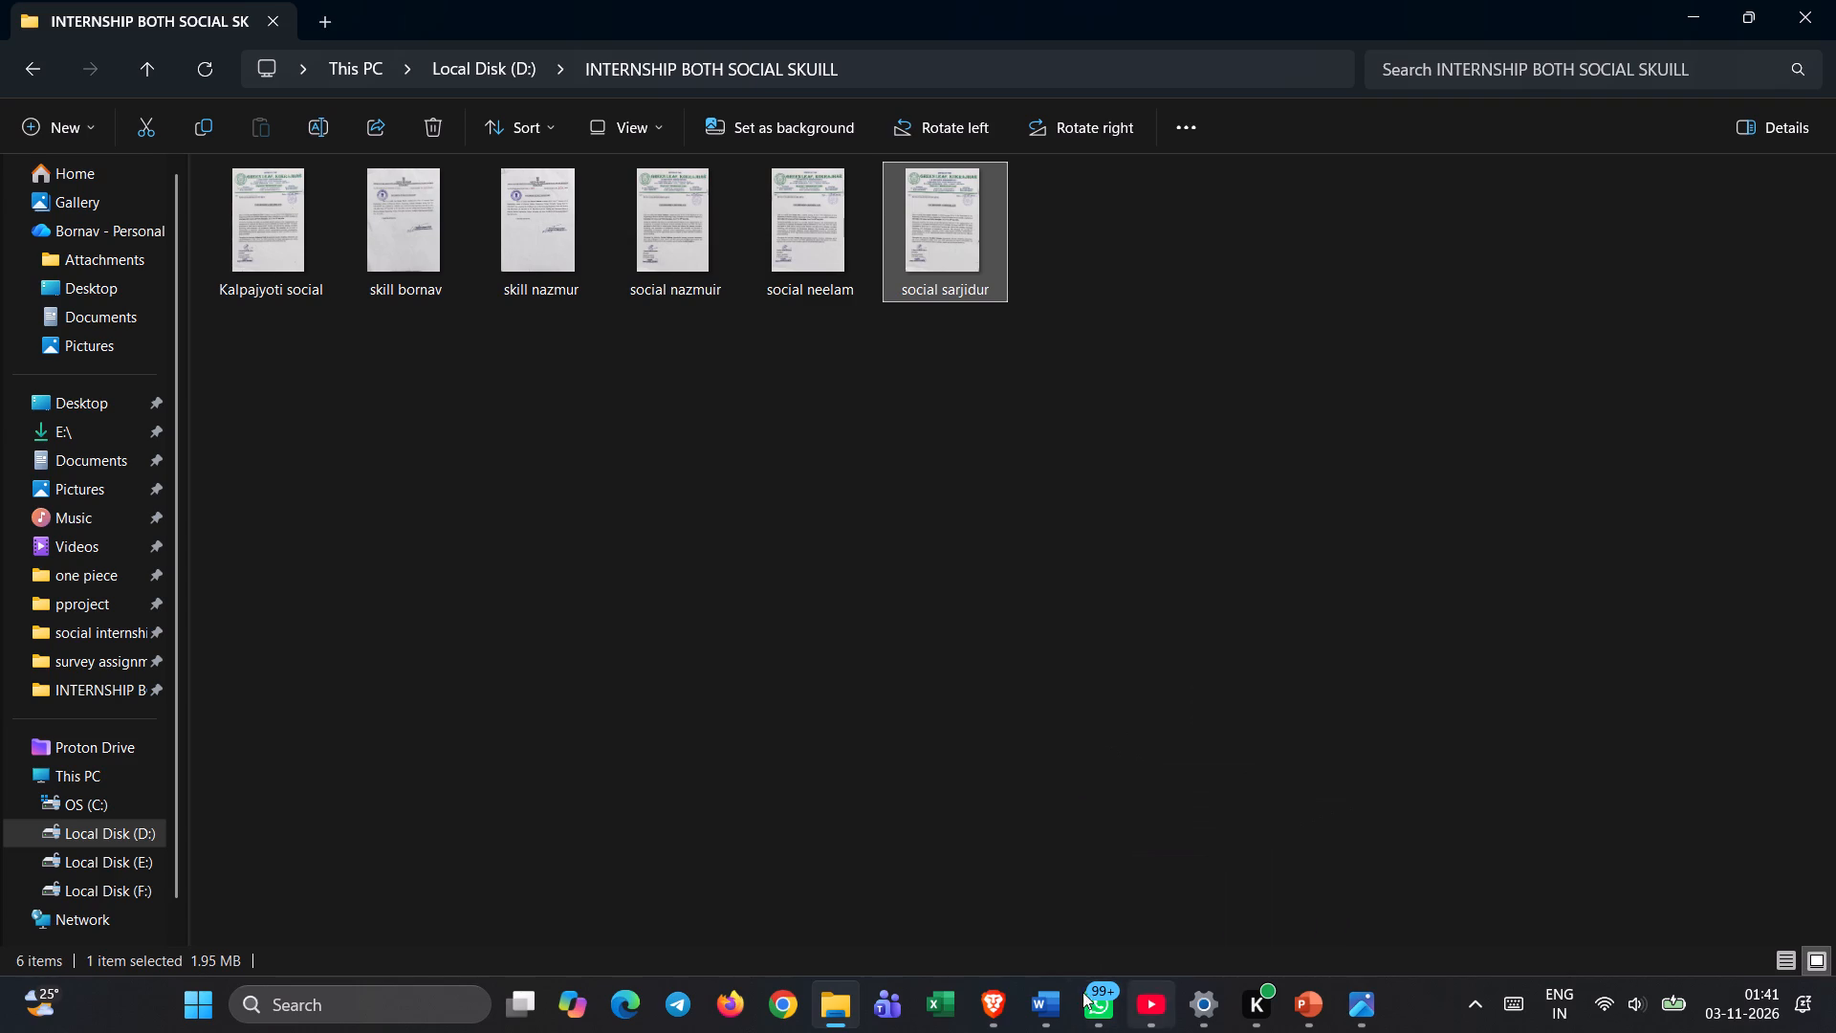
{"action": "left_click_drag", "start_coordinate": [1082, 992], "coordinate": [1051, 997]}
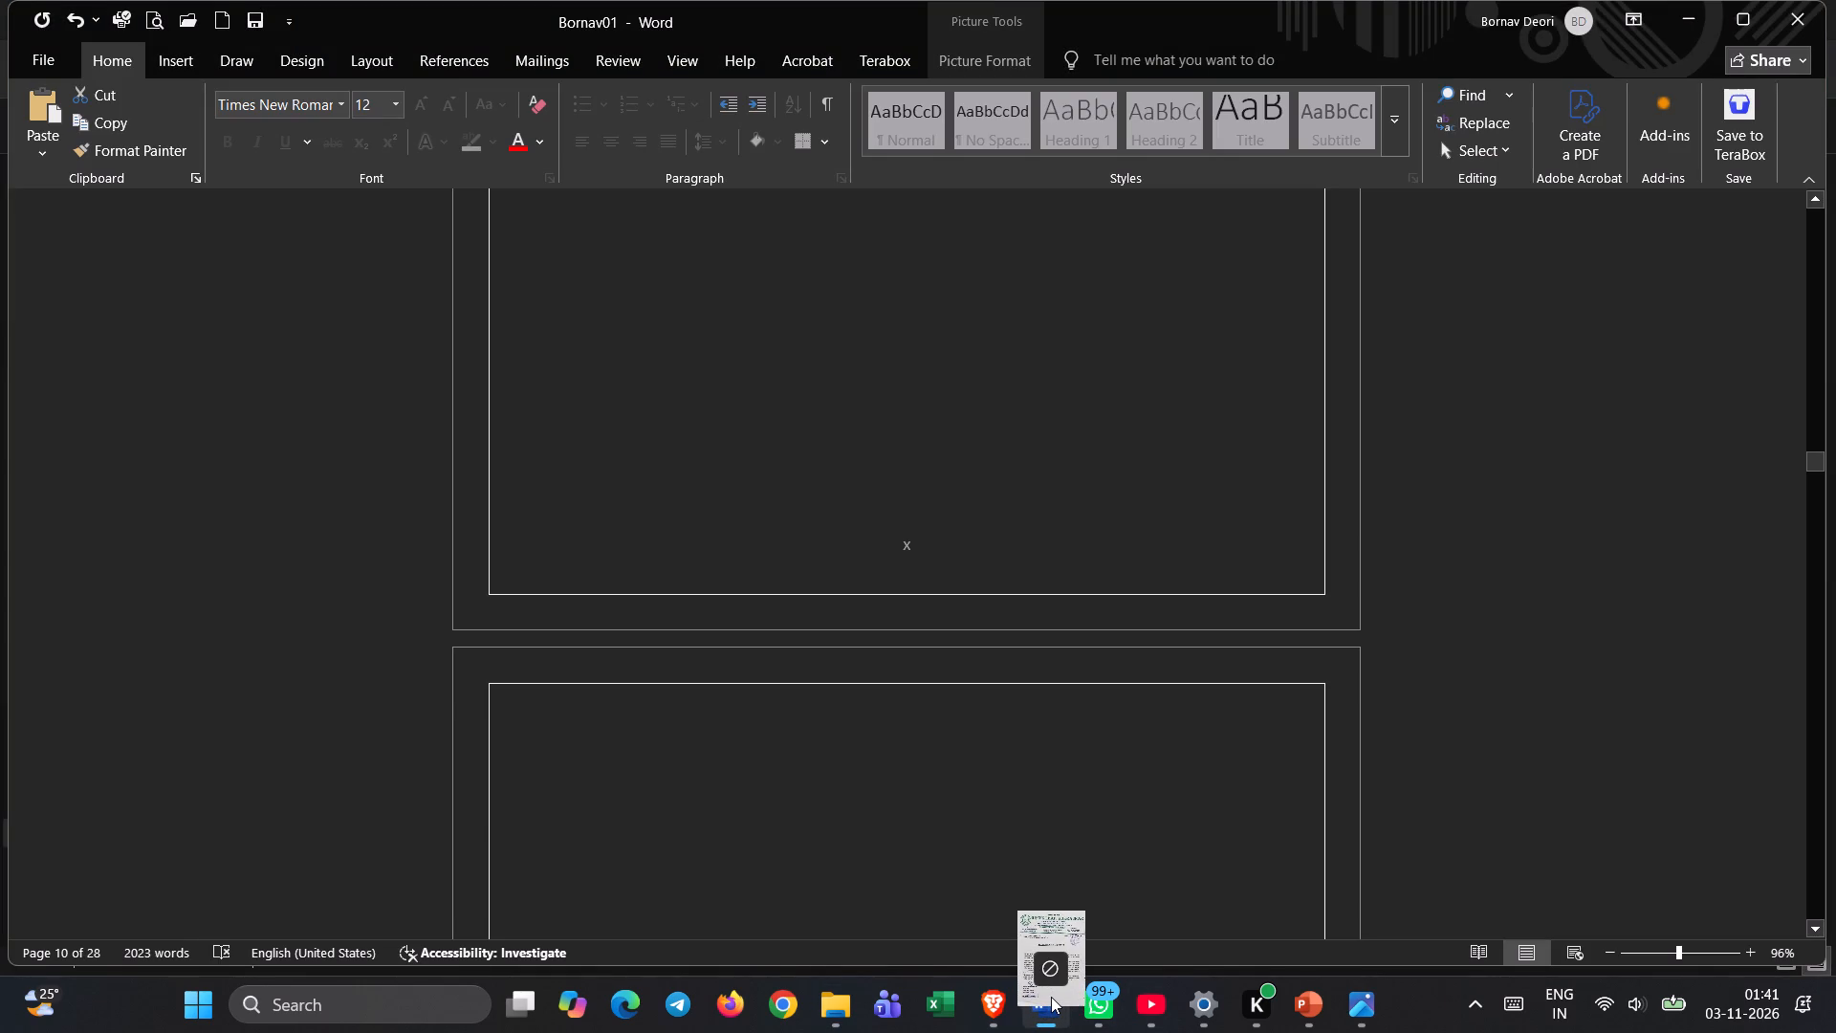
{"action": "left_click_drag", "start_coordinate": [1051, 997], "coordinate": [994, 855]}
{"action": "scroll", "coordinate": [994, 842], "scroll_direction": "down", "scroll_amount": 2}
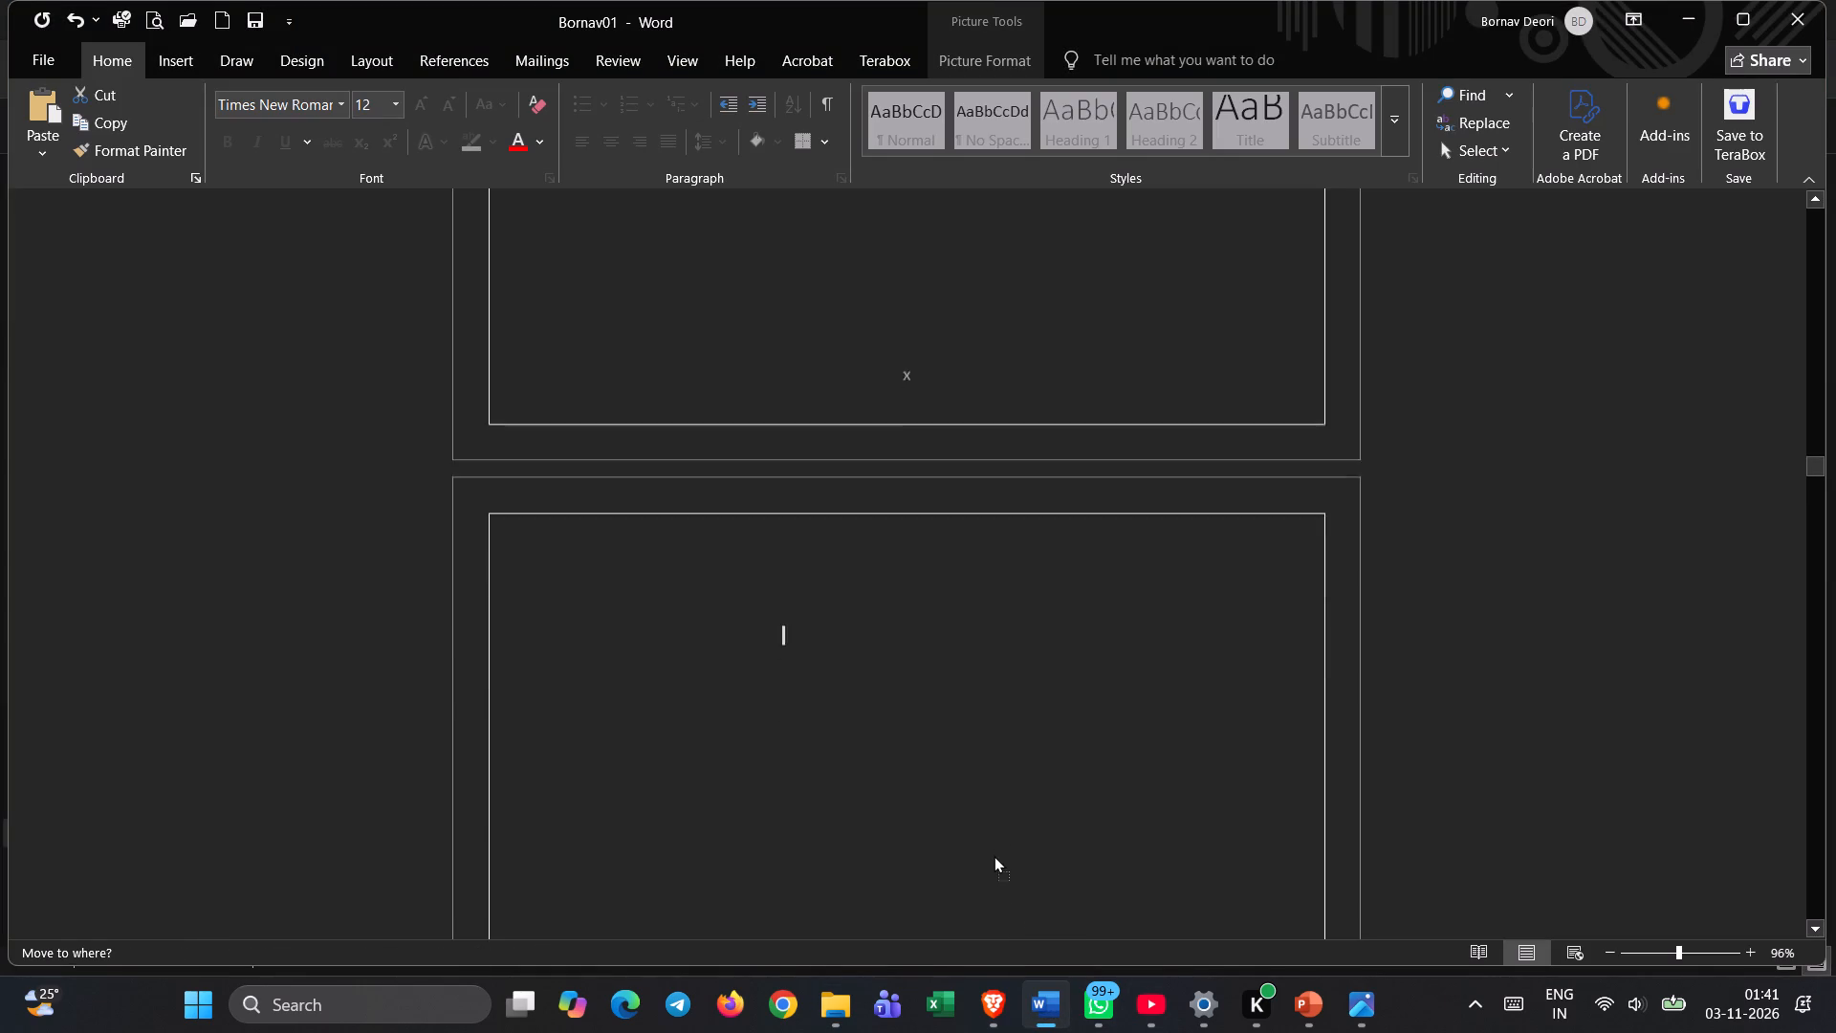
{"action": "scroll", "coordinate": [994, 855], "scroll_direction": "down", "scroll_amount": 2}
{"action": "left_click_drag", "start_coordinate": [994, 855], "coordinate": [996, 876]}
{"action": "scroll", "coordinate": [994, 857], "scroll_direction": "up", "scroll_amount": 17}
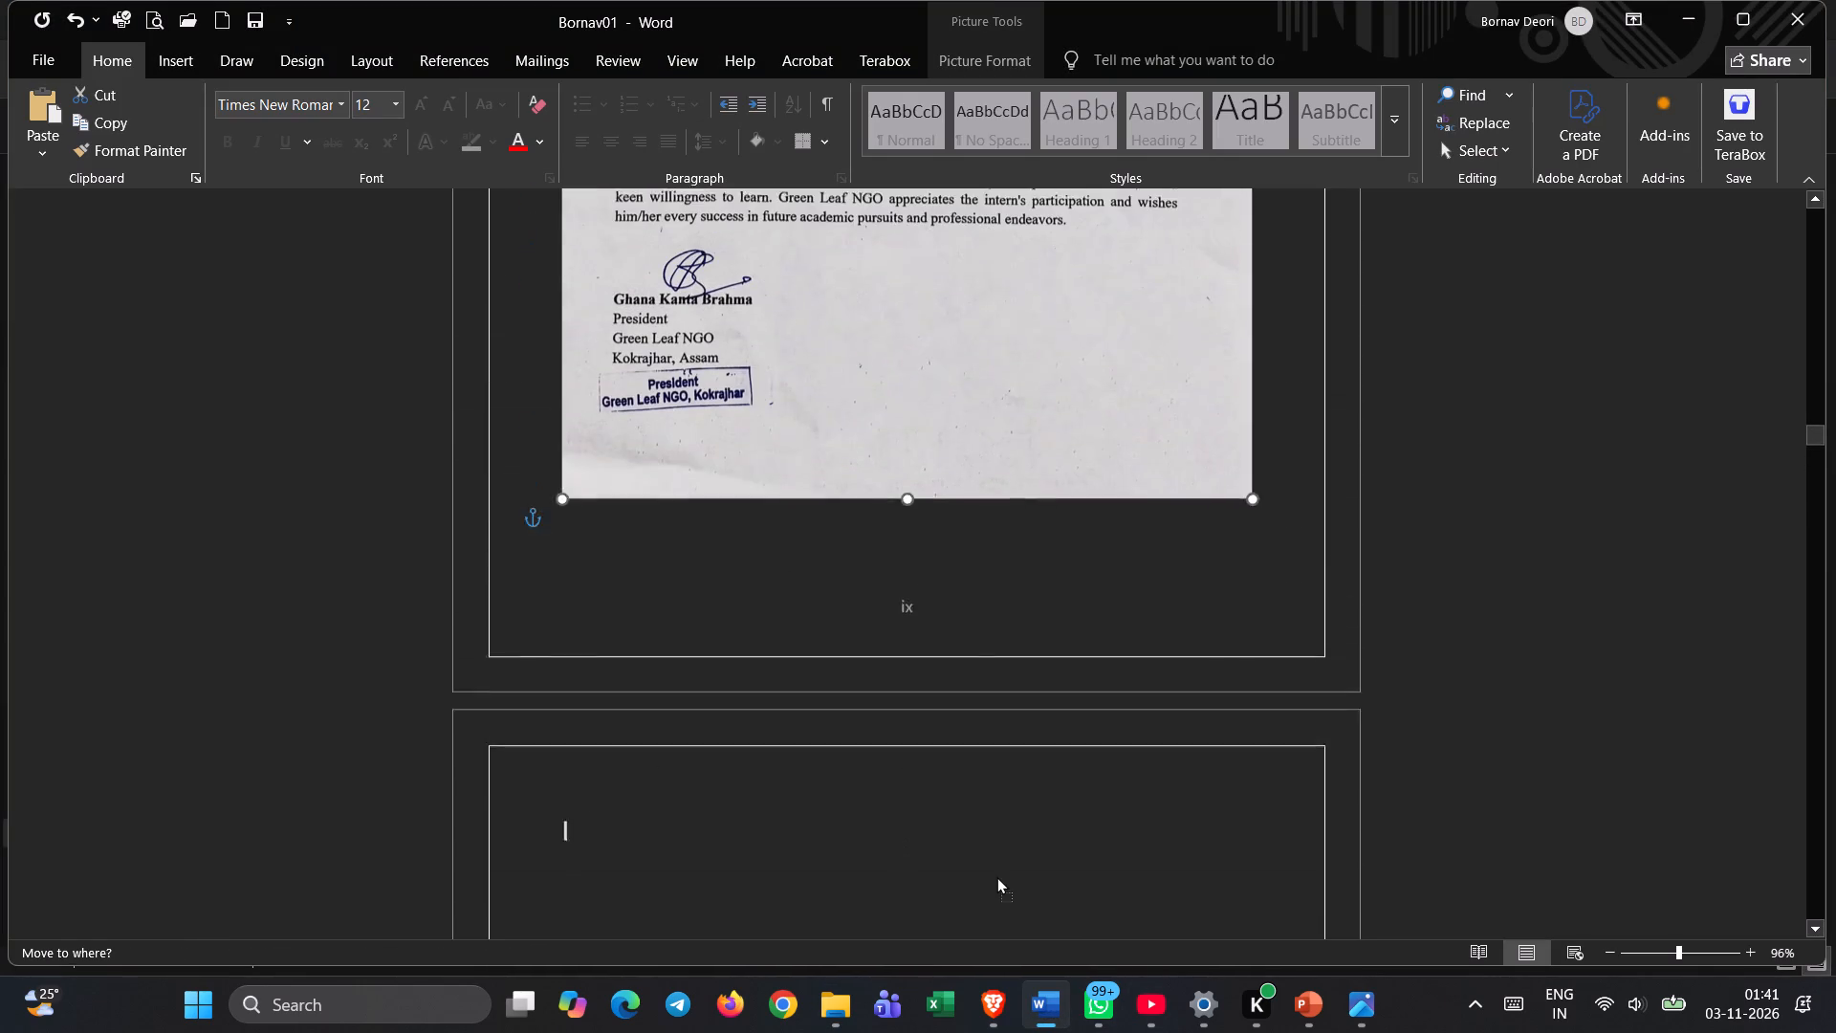
{"action": "left_click_drag", "start_coordinate": [996, 876], "coordinate": [1005, 894]}
{"action": "scroll", "coordinate": [997, 879], "scroll_direction": "down", "scroll_amount": 3}
{"action": "scroll", "coordinate": [1005, 894], "scroll_direction": "up", "scroll_amount": 3}
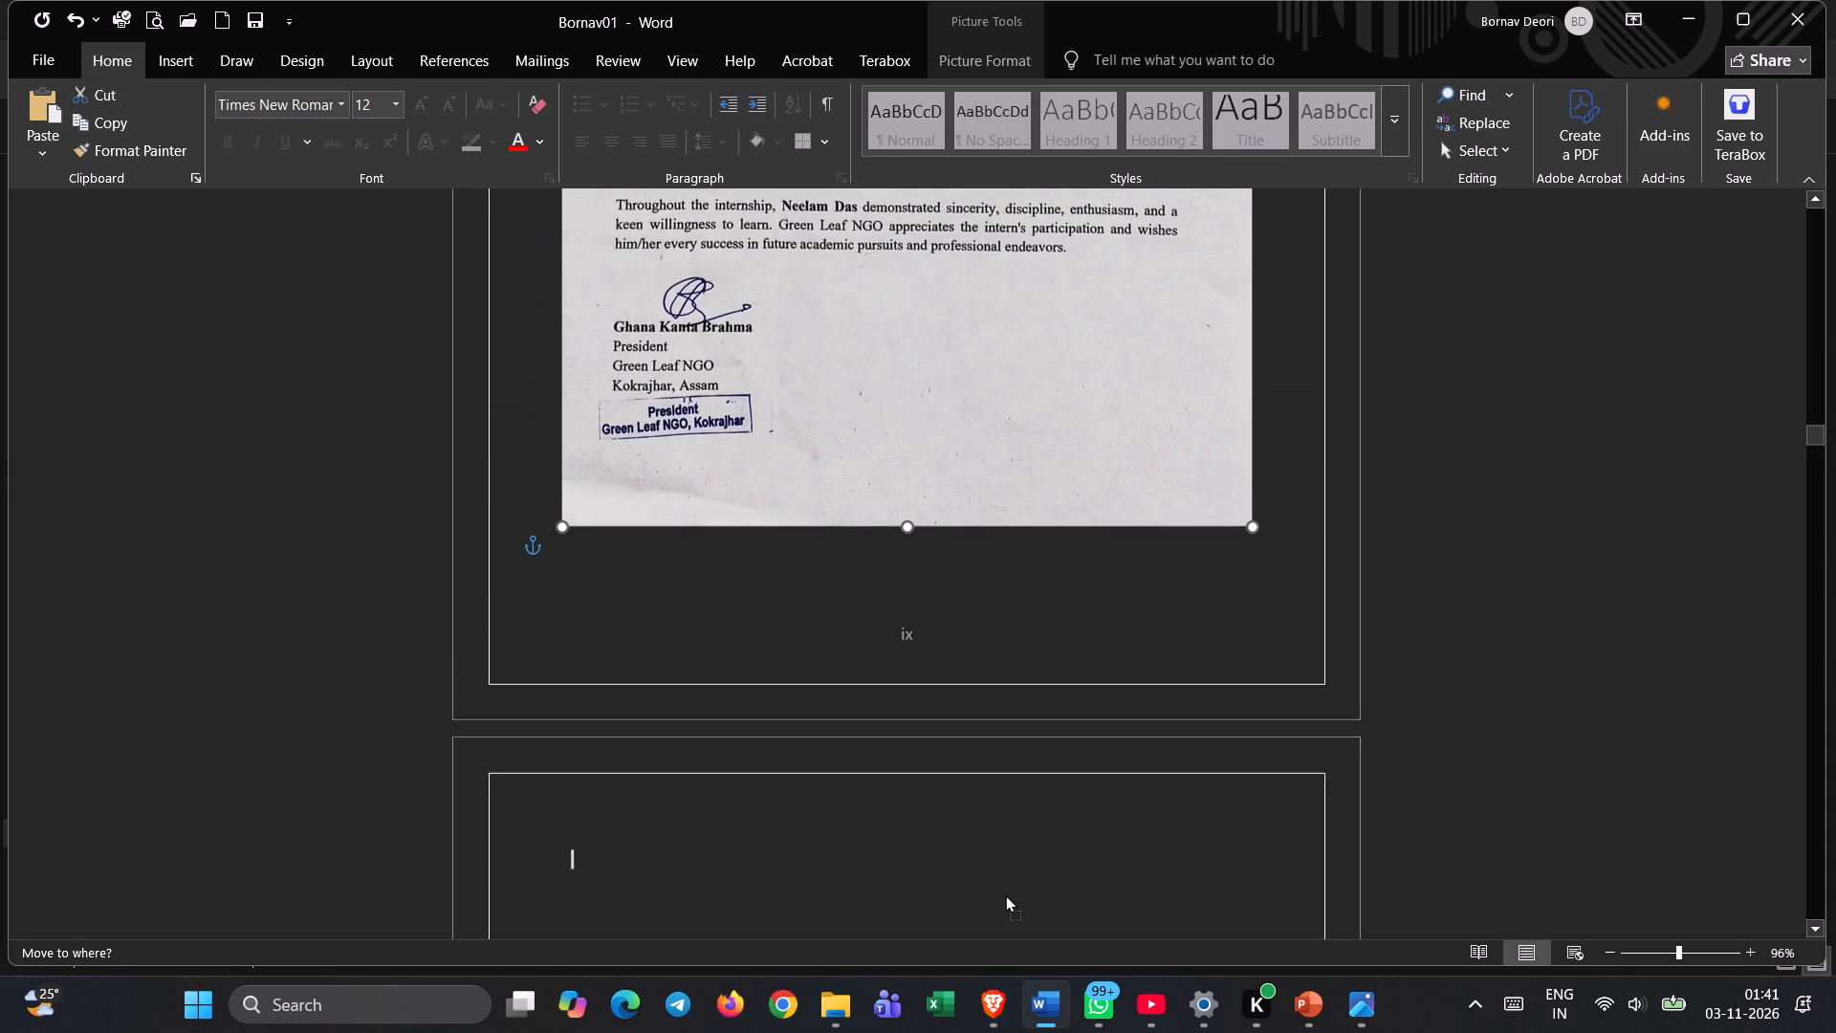
{"action": "left_click_drag", "start_coordinate": [1005, 894], "coordinate": [1007, 910]}
{"action": "scroll", "coordinate": [1006, 903], "scroll_direction": "down", "scroll_amount": 1}
{"action": "scroll", "coordinate": [1007, 910], "scroll_direction": "up", "scroll_amount": 3}
{"action": "left_click", "coordinate": [1007, 910]}
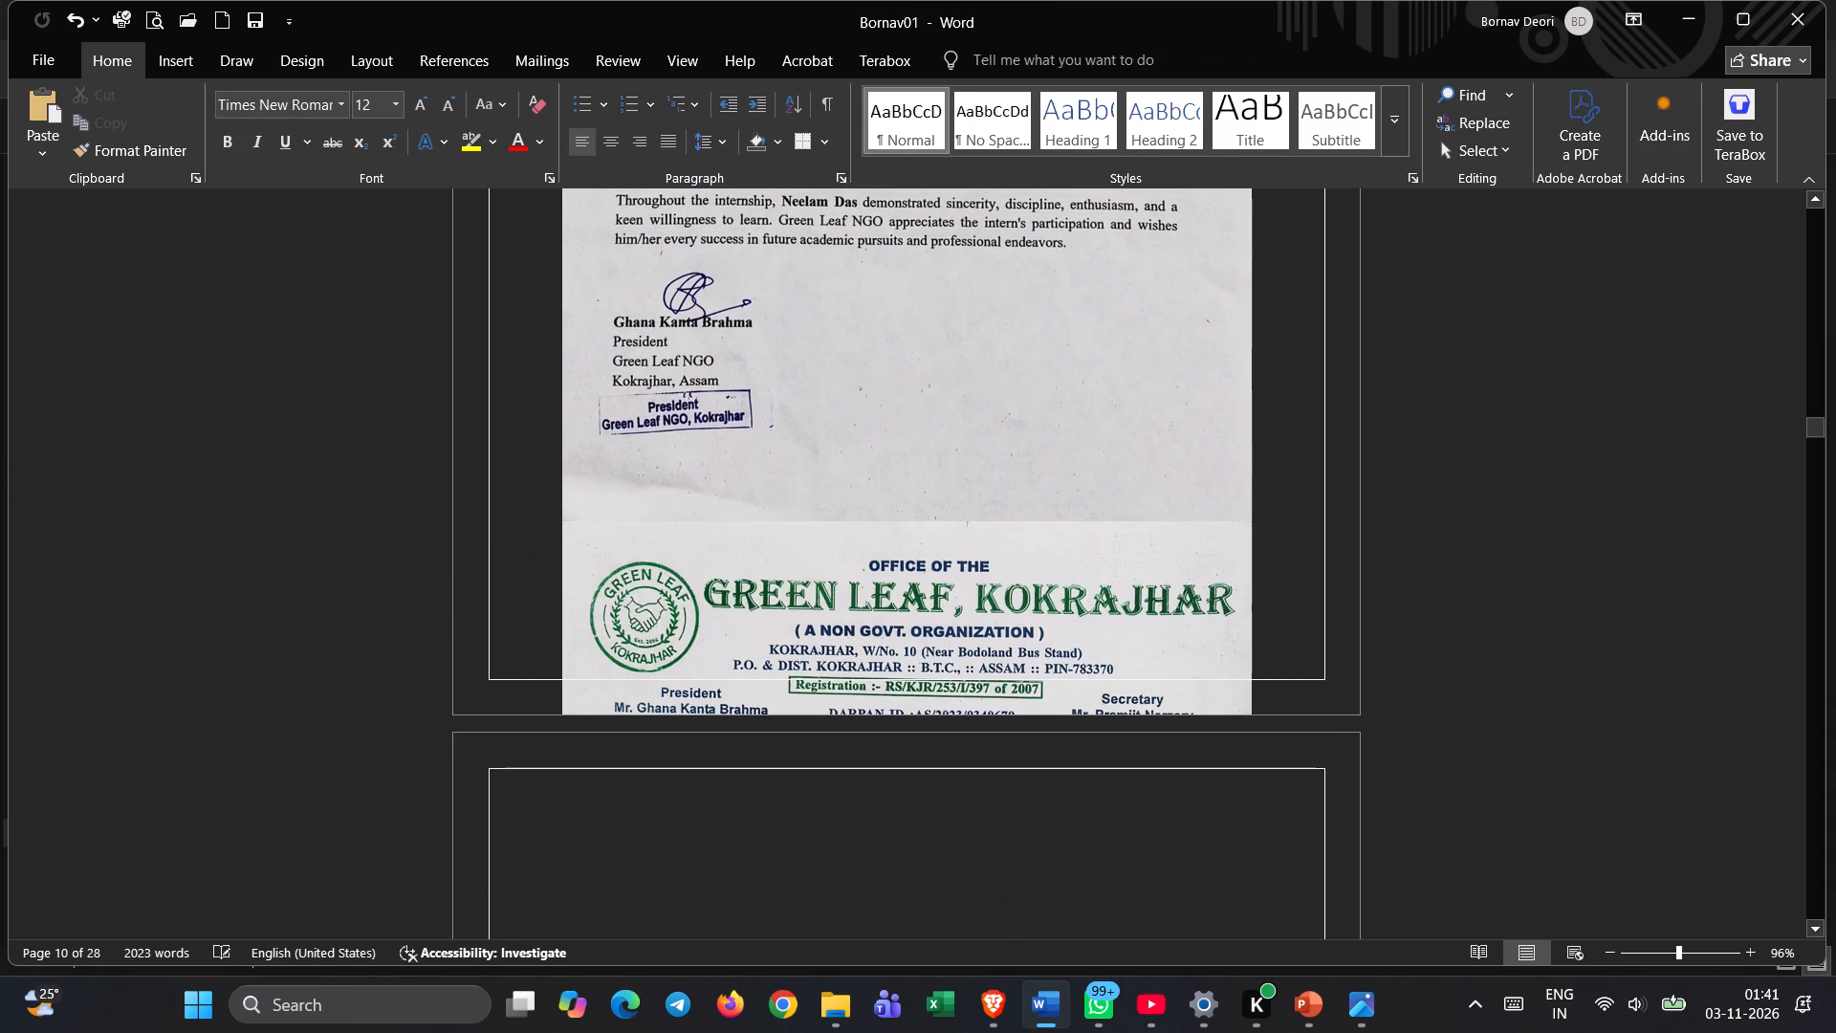
Set the newly inserted certificate scan's text wrapping to Tight.
{"action": "scroll", "coordinate": [1007, 880], "scroll_direction": "down", "scroll_amount": 2}
{"action": "scroll", "coordinate": [1007, 880], "scroll_direction": "up", "scroll_amount": 3}
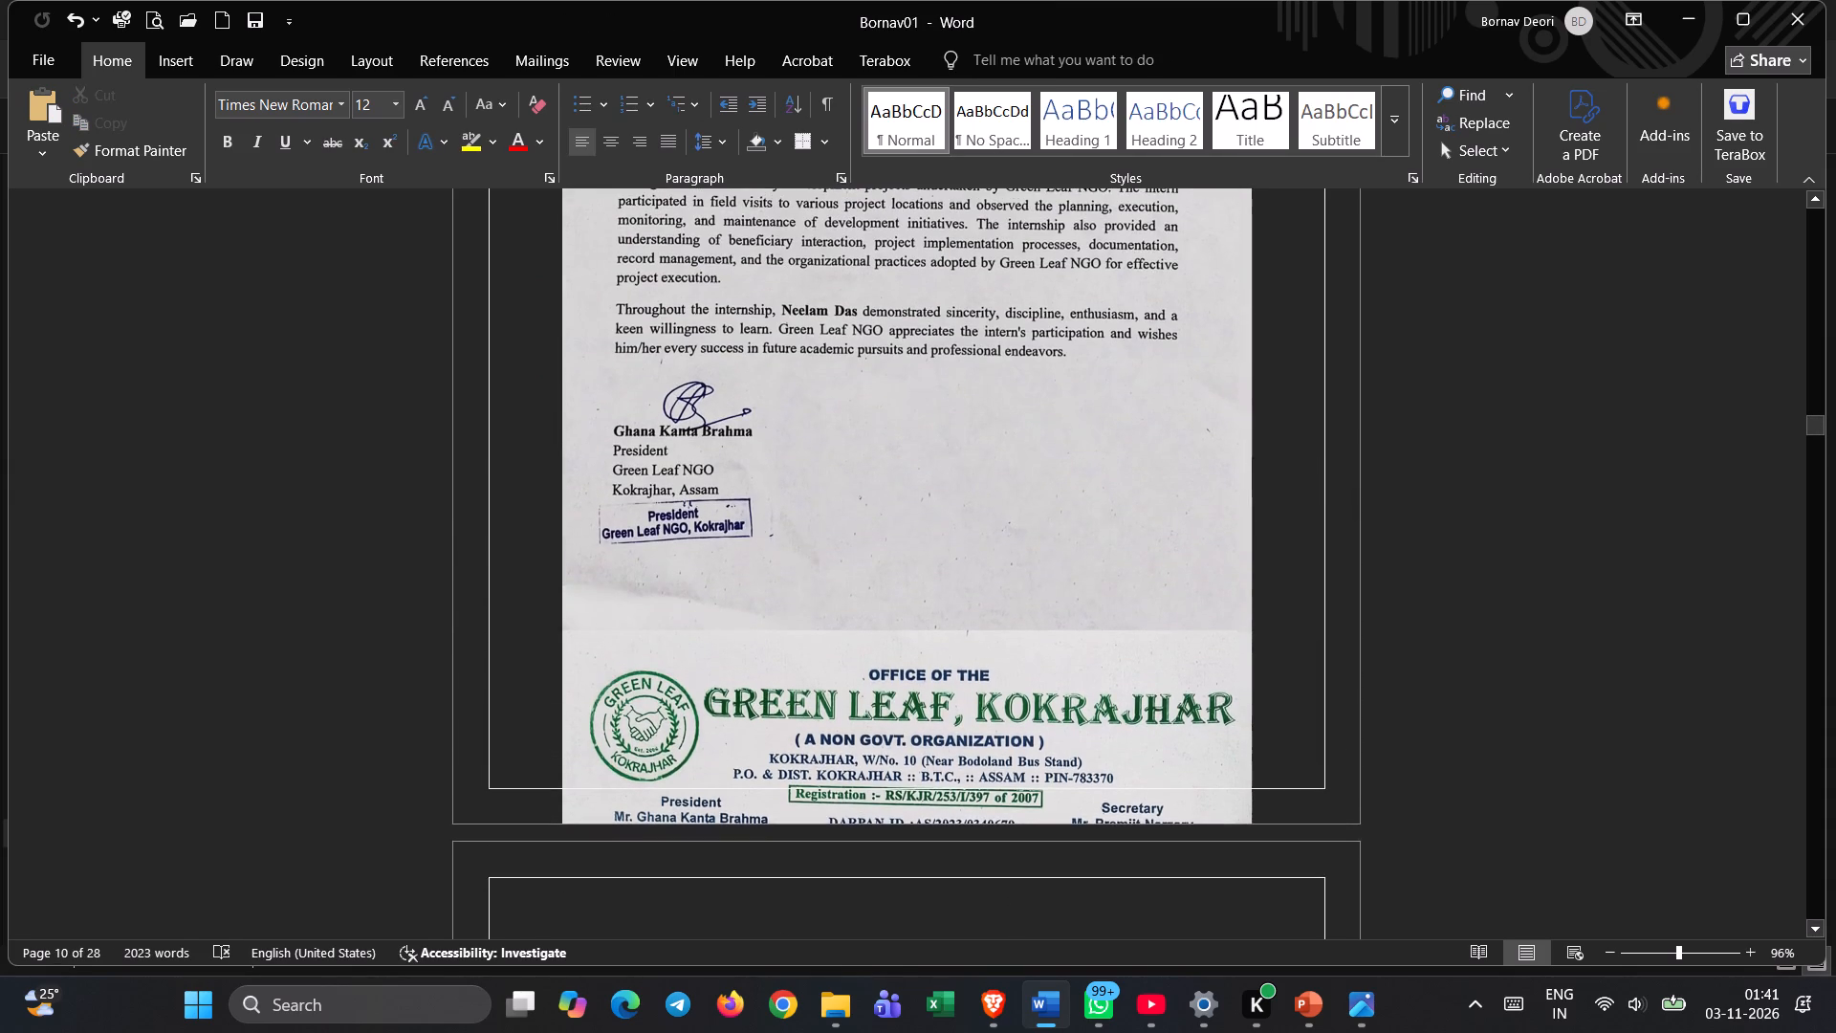
{"action": "scroll", "coordinate": [1007, 880], "scroll_direction": "down", "scroll_amount": 2}
{"action": "left_click", "coordinate": [1028, 575]}
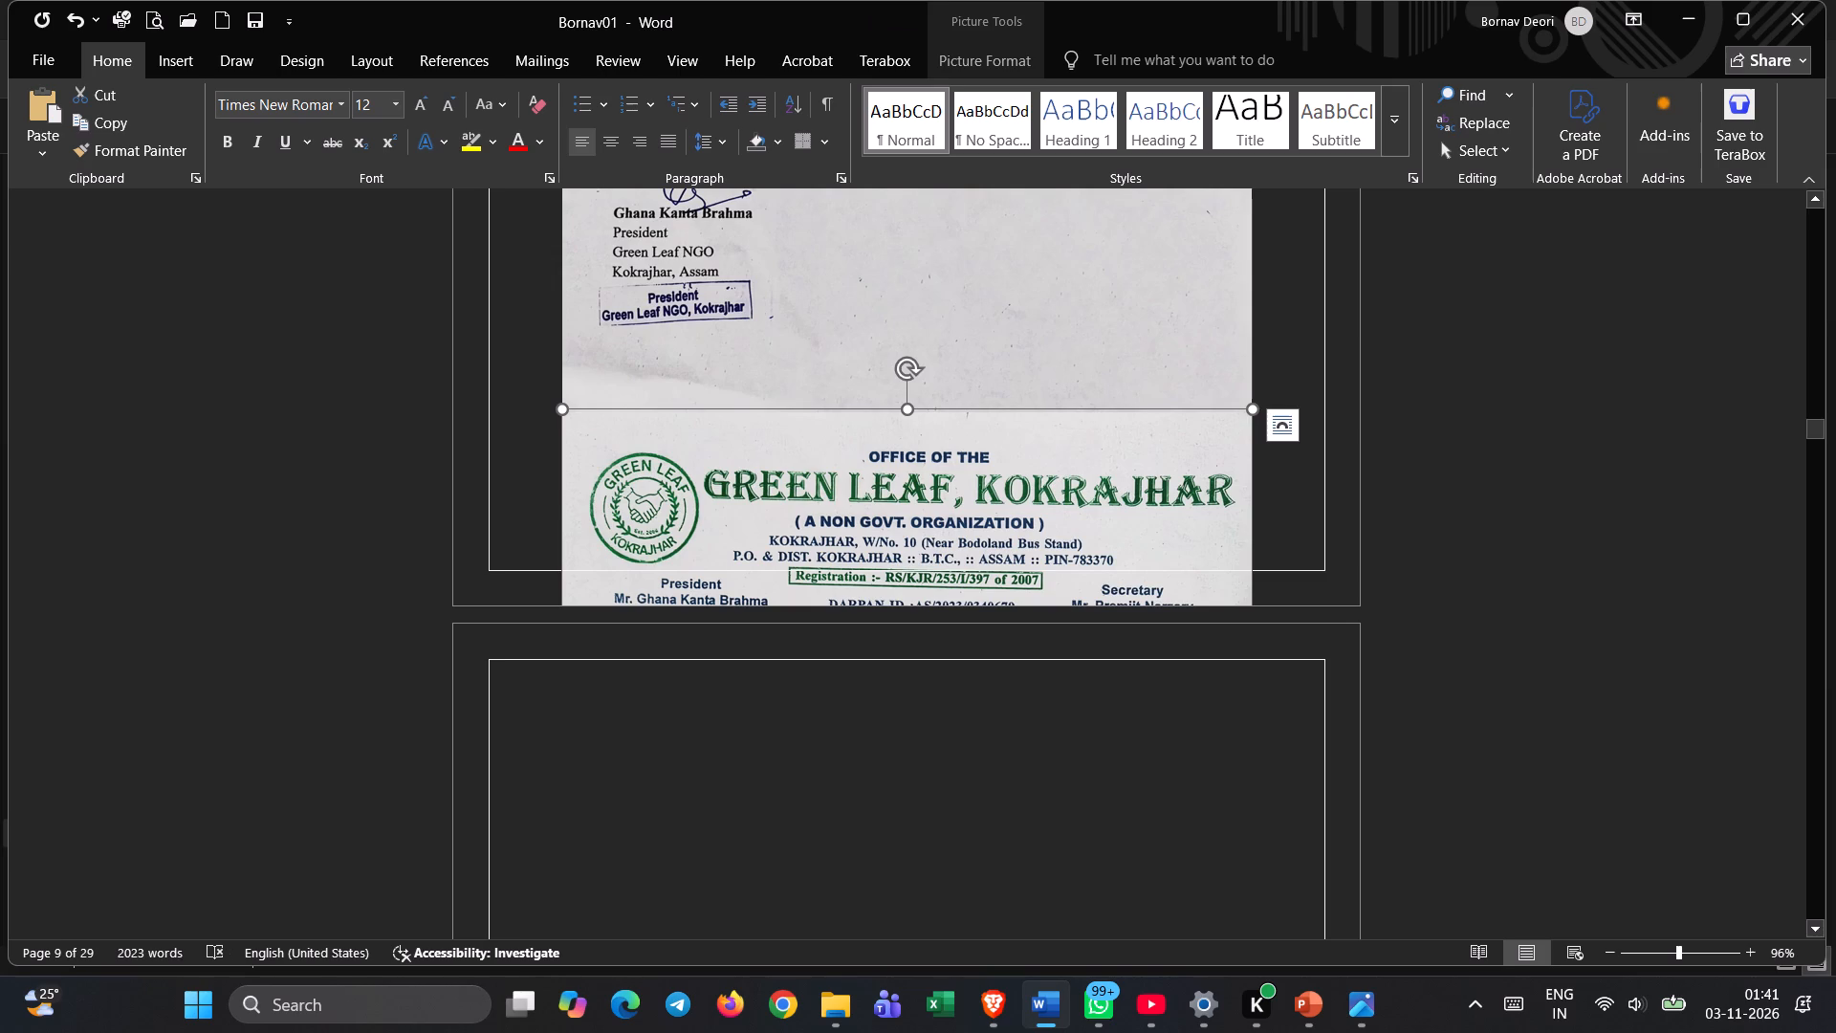
{"action": "left_click", "coordinate": [1274, 436]}
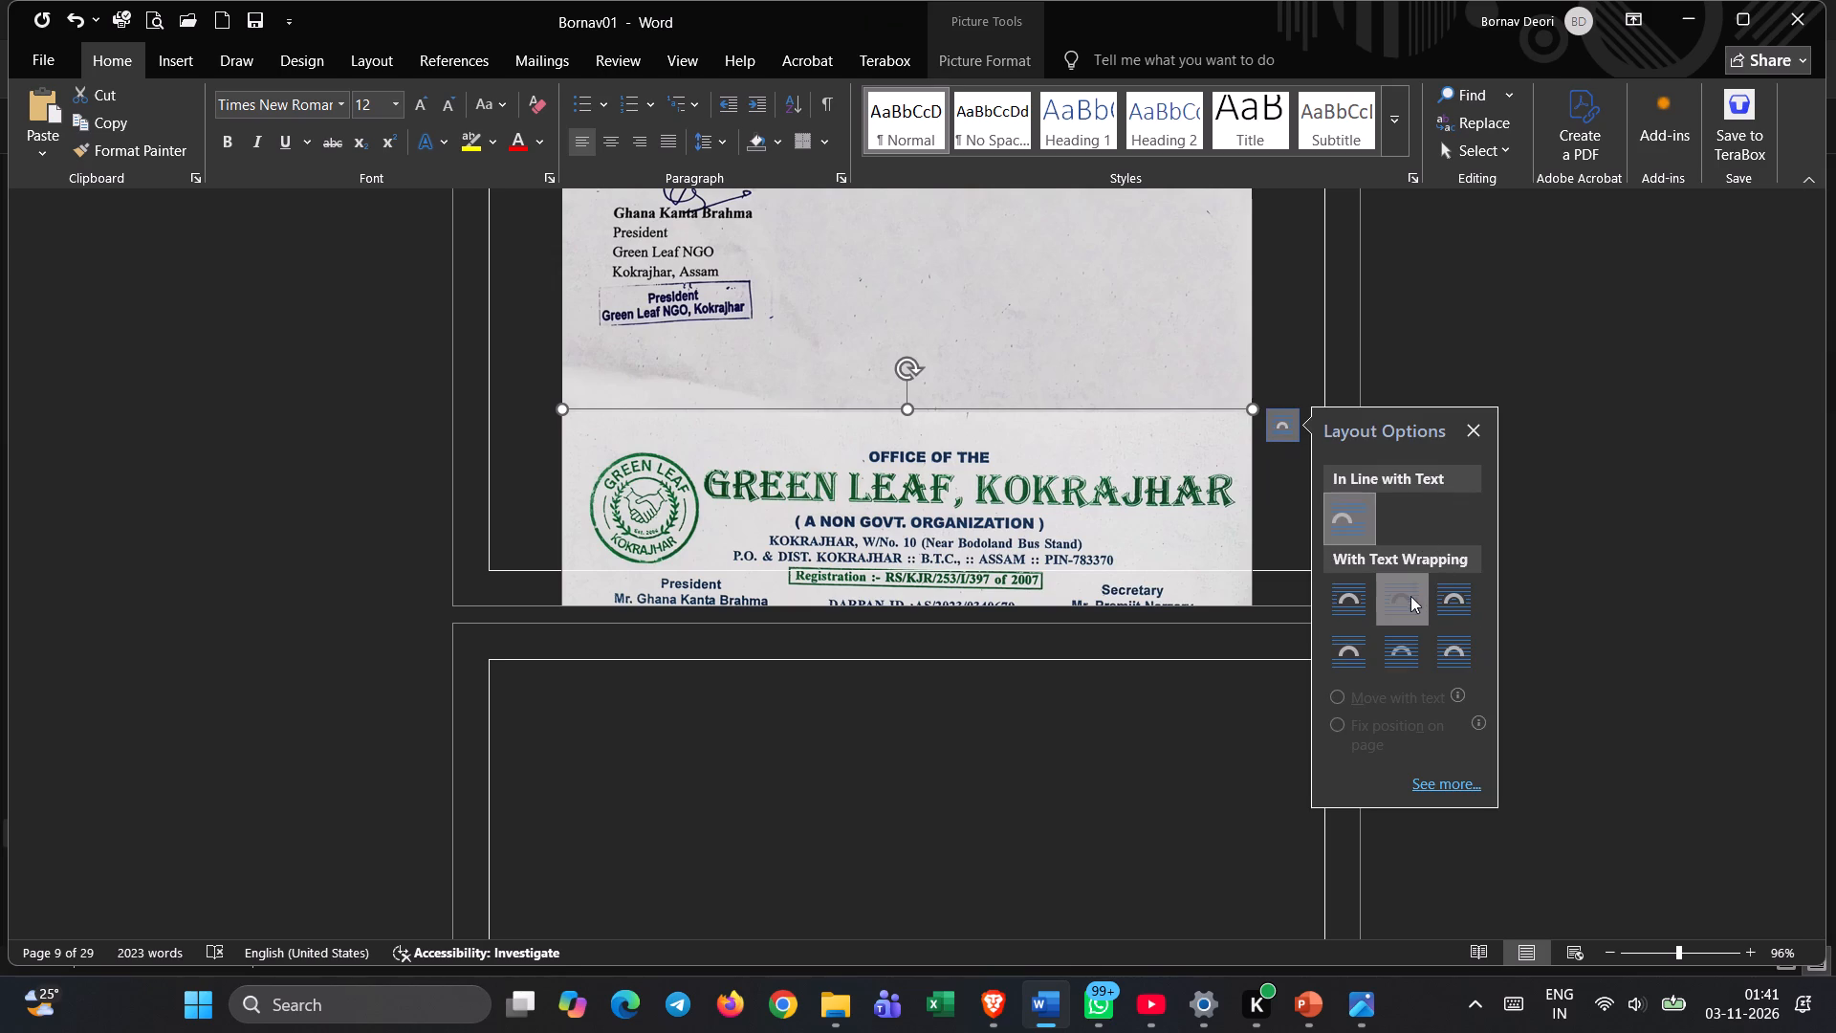
{"action": "left_click", "coordinate": [1410, 596]}
Move the newly inserted certificate scan off the page ix certificate onto page x, centred horizontally and level with the page ix scan.
{"action": "scroll", "coordinate": [1104, 636], "scroll_direction": "down", "scroll_amount": 1}
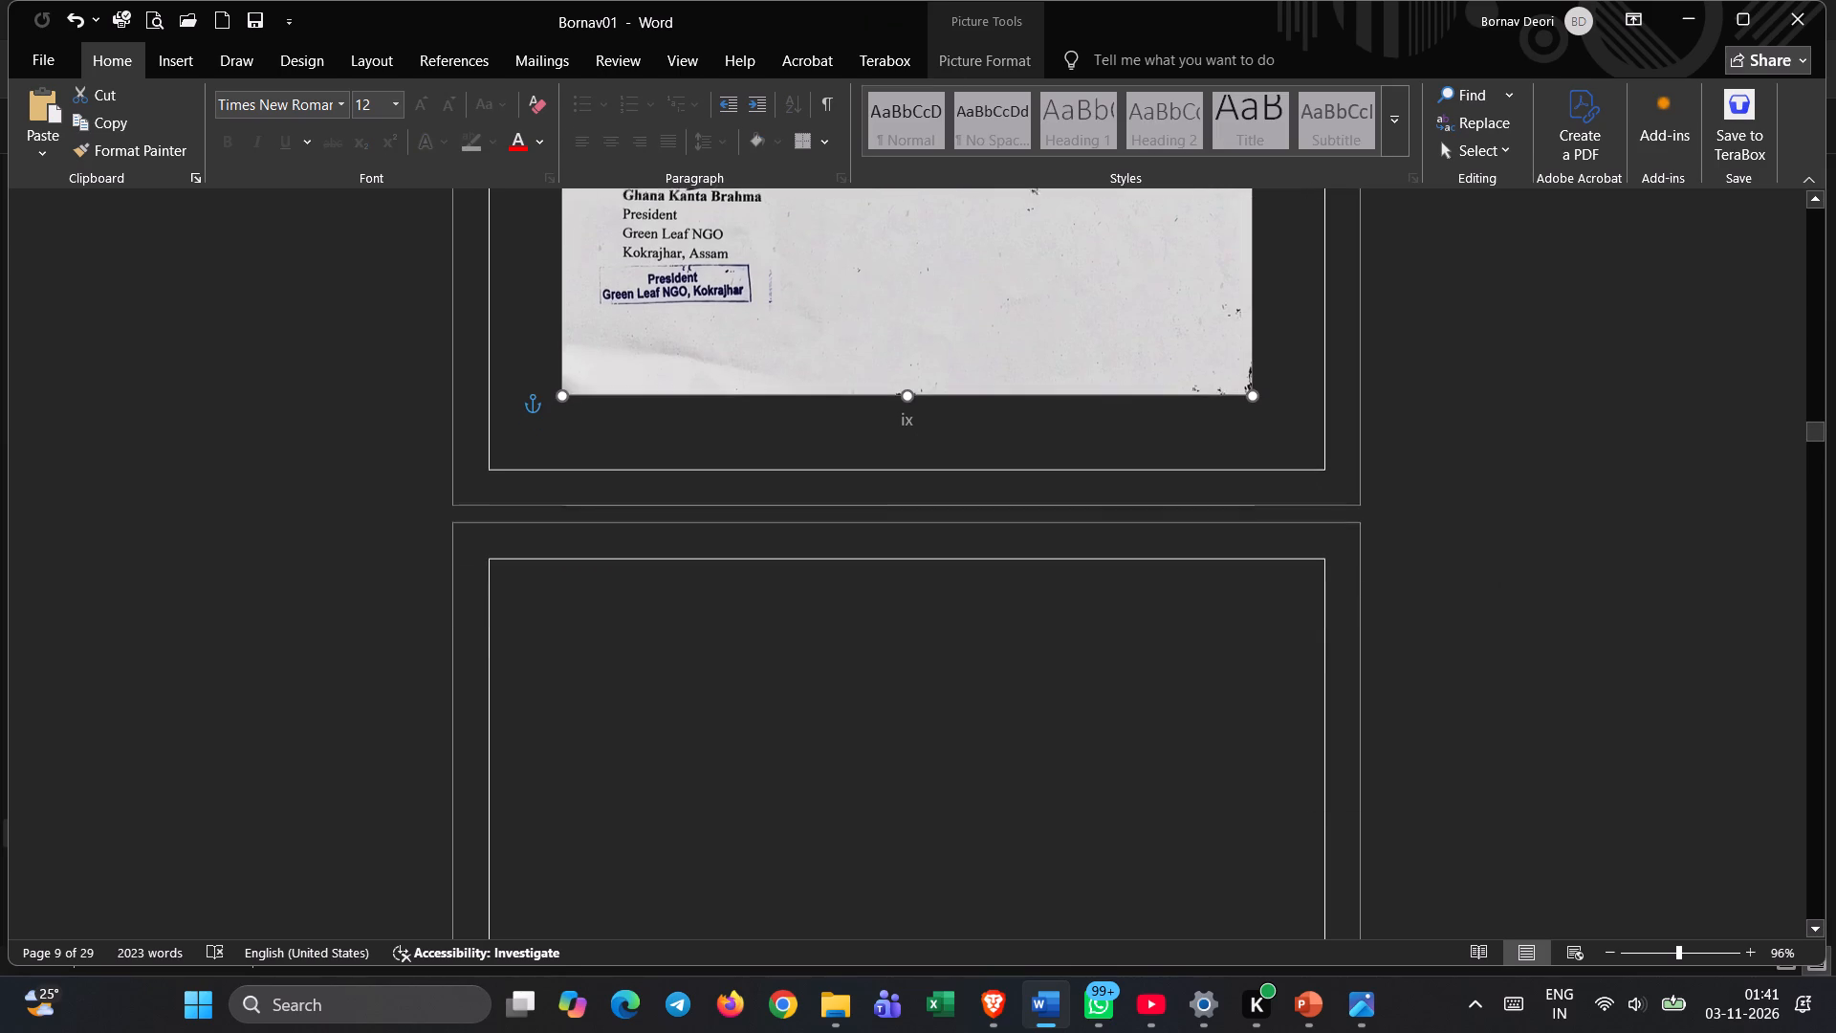
{"action": "scroll", "coordinate": [1104, 636], "scroll_direction": "up", "scroll_amount": 2}
{"action": "left_click_drag", "start_coordinate": [1056, 435], "coordinate": [1060, 622]}
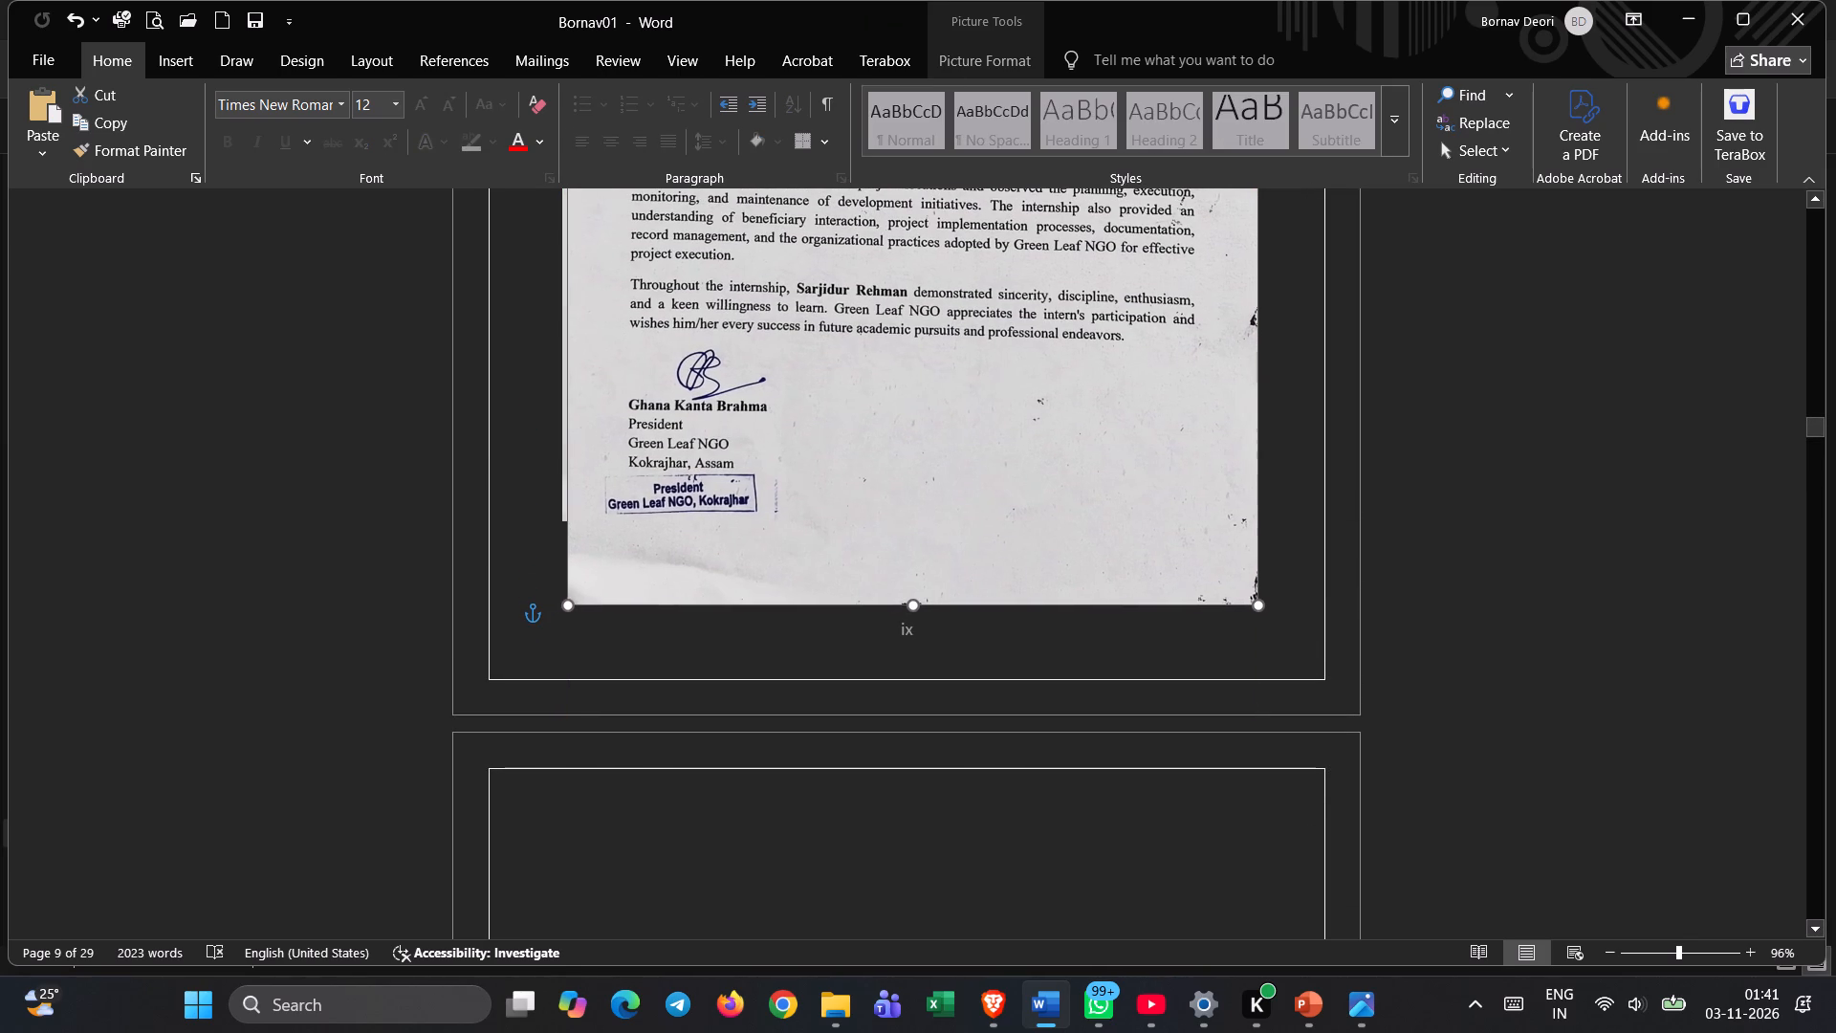
{"action": "left_click_drag", "start_coordinate": [1060, 622], "coordinate": [1045, 698]}
{"action": "scroll", "coordinate": [928, 377], "scroll_direction": "down", "scroll_amount": 2}
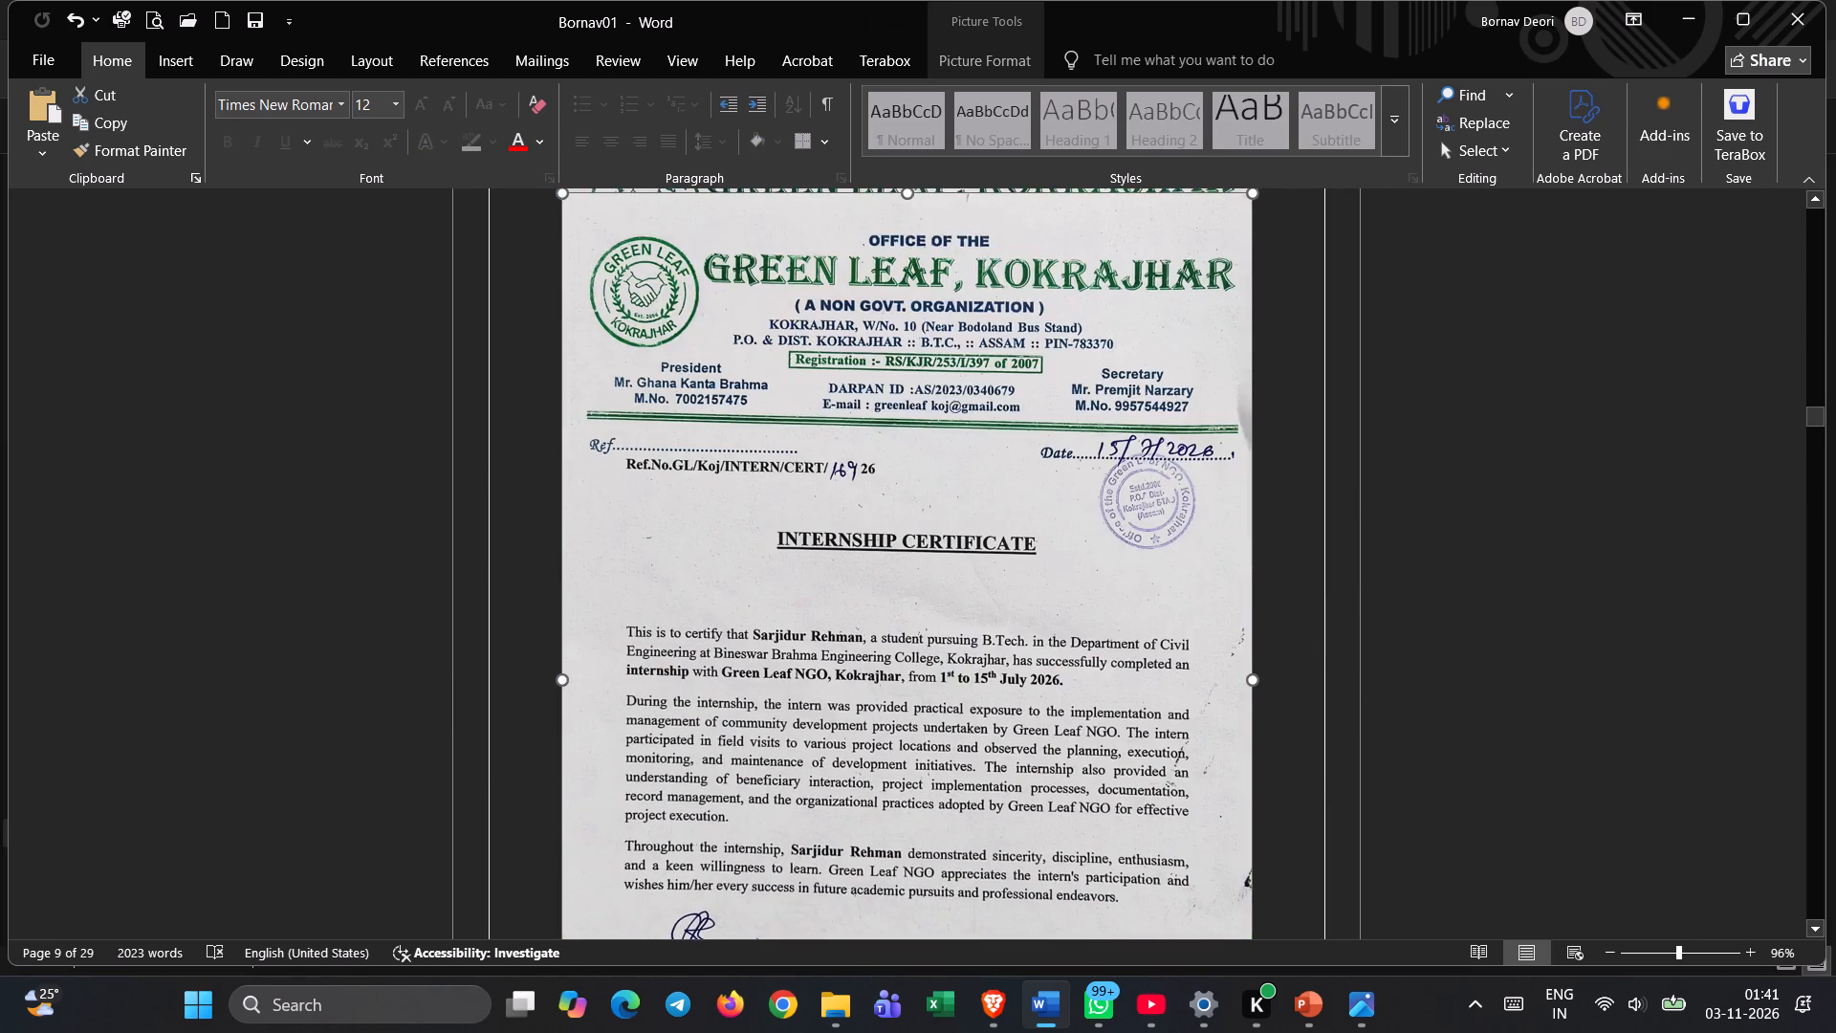
{"action": "scroll", "coordinate": [928, 377], "scroll_direction": "up", "scroll_amount": 1}
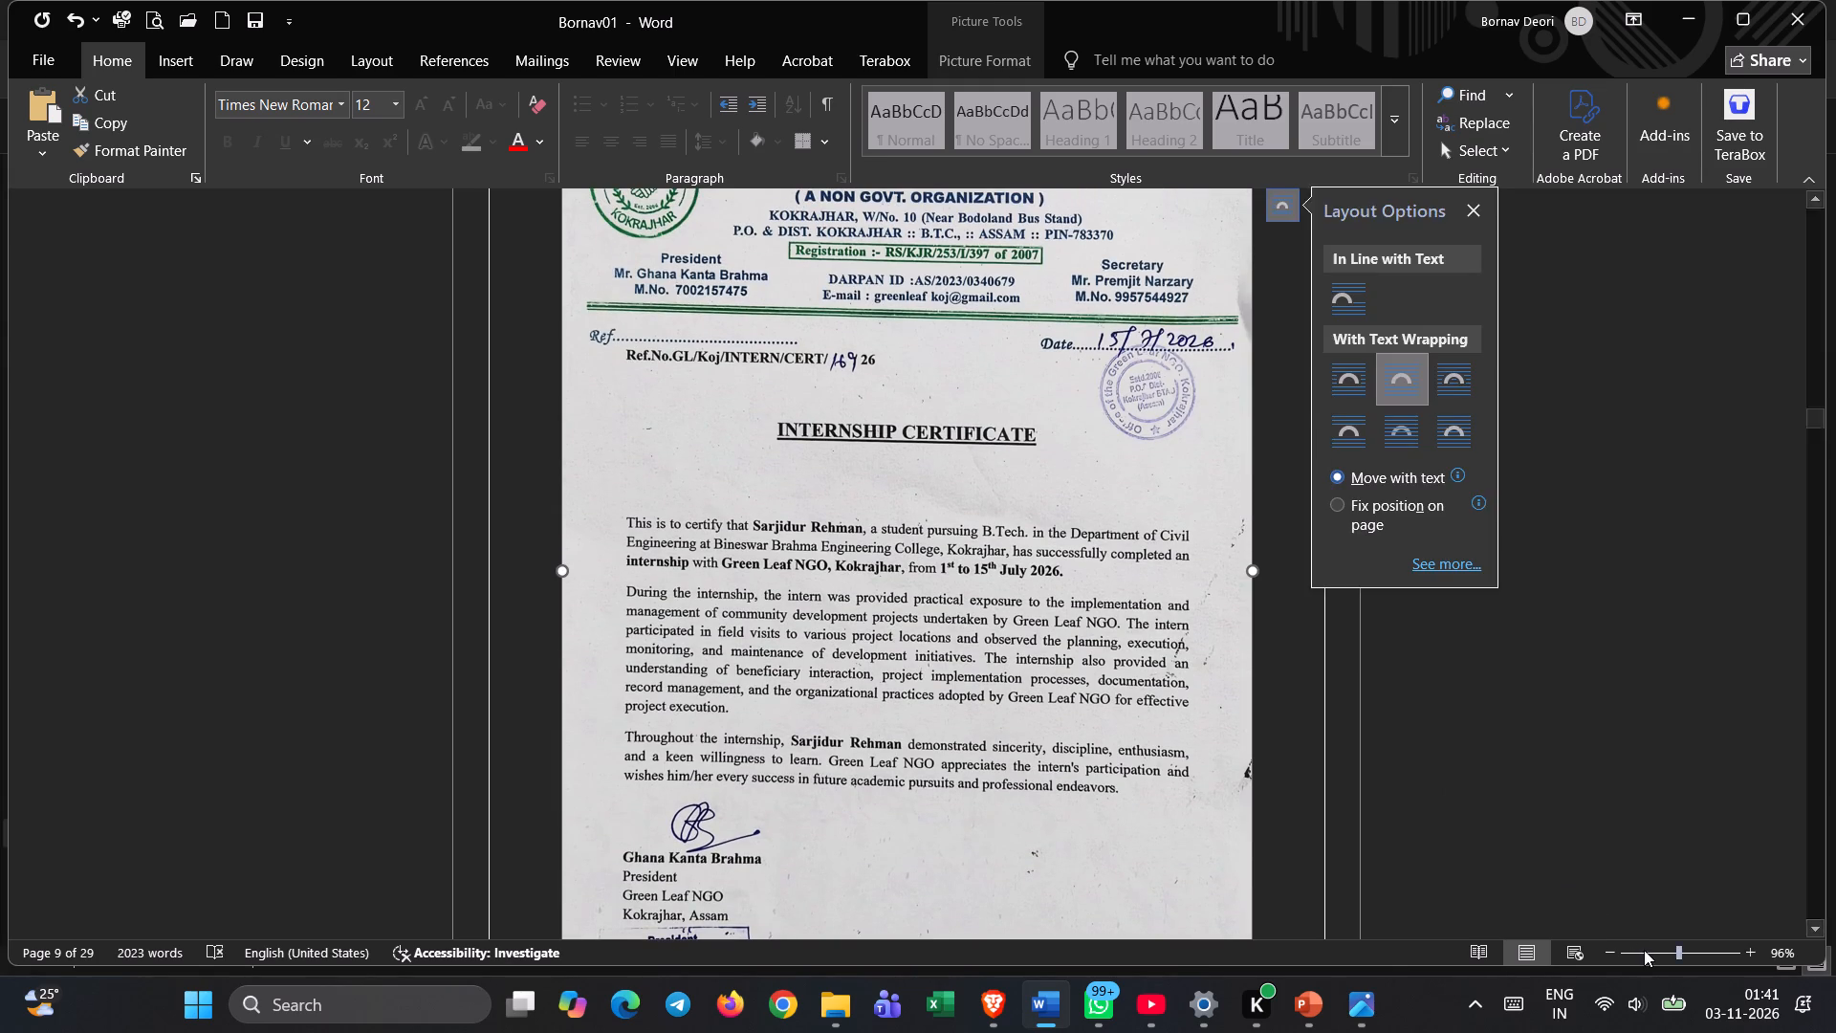
{"action": "left_click", "coordinate": [1644, 950]}
{"action": "scroll", "coordinate": [988, 628], "scroll_direction": "up", "scroll_amount": 4}
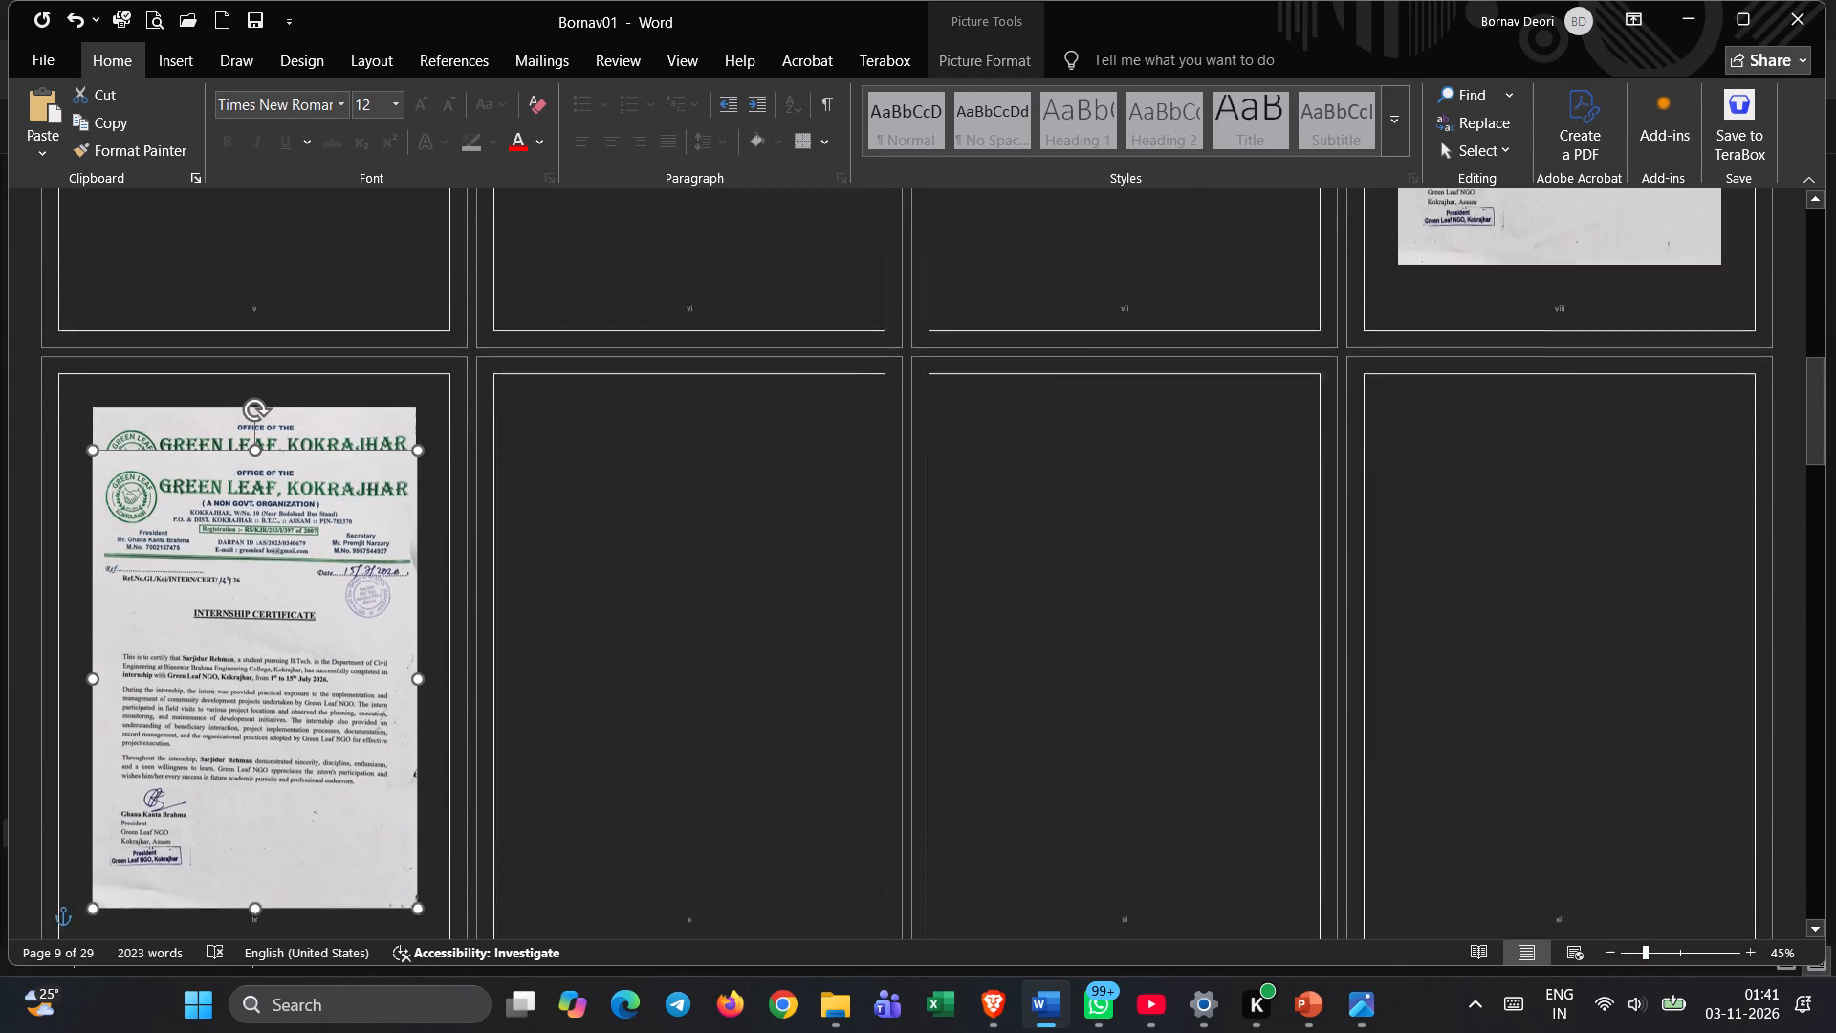
{"action": "scroll", "coordinate": [988, 628], "scroll_direction": "down", "scroll_amount": 3}
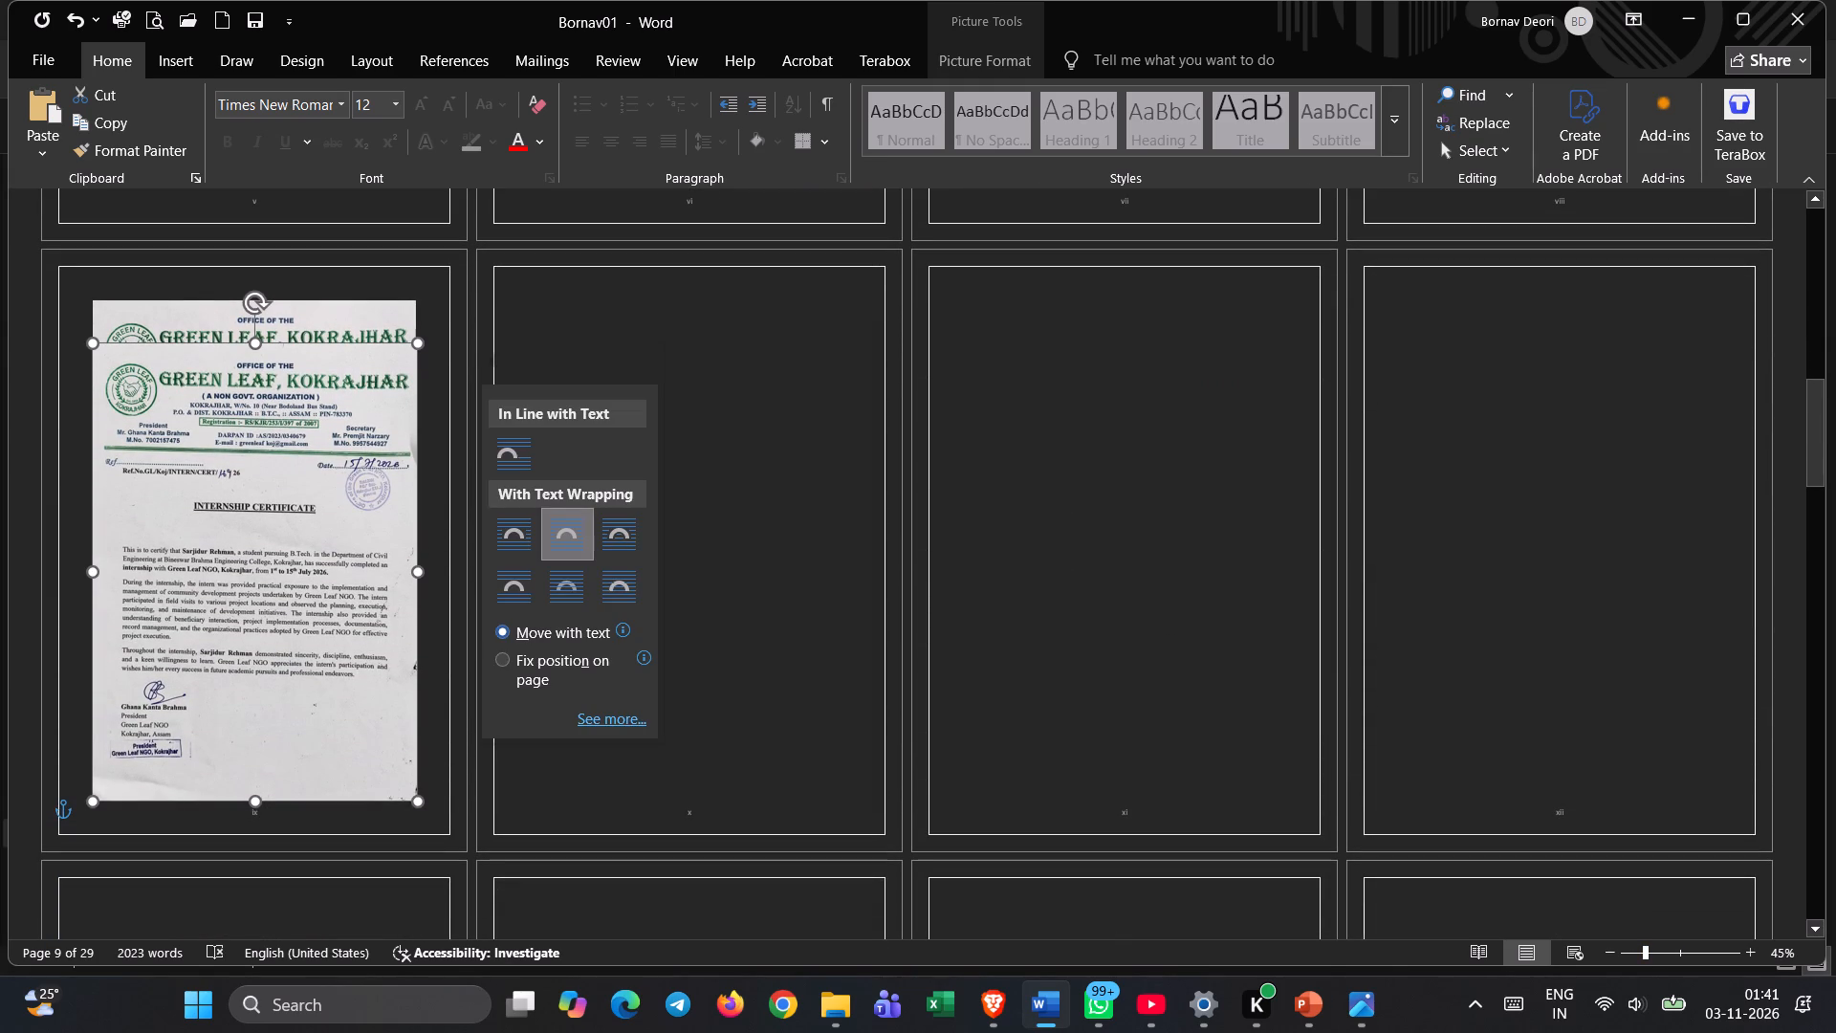
{"action": "left_click_drag", "start_coordinate": [274, 459], "coordinate": [584, 455]}
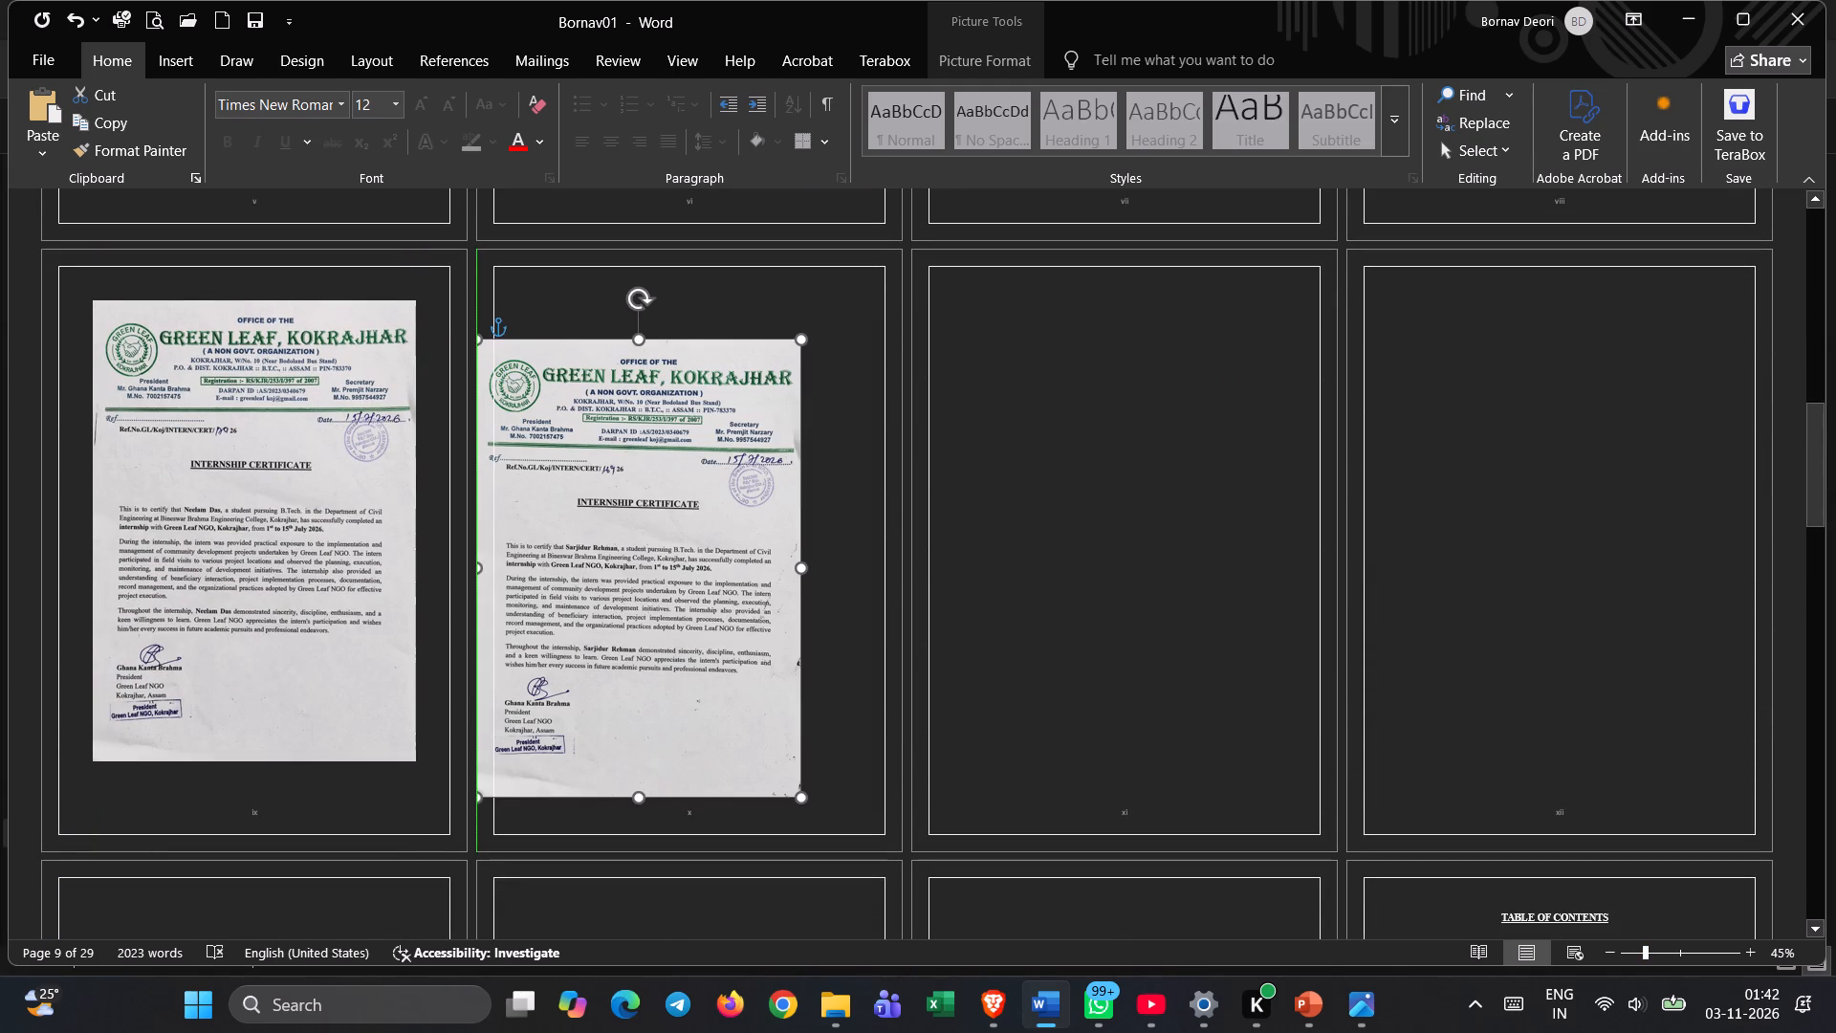
{"action": "left_click_drag", "start_coordinate": [584, 455], "coordinate": [681, 448]}
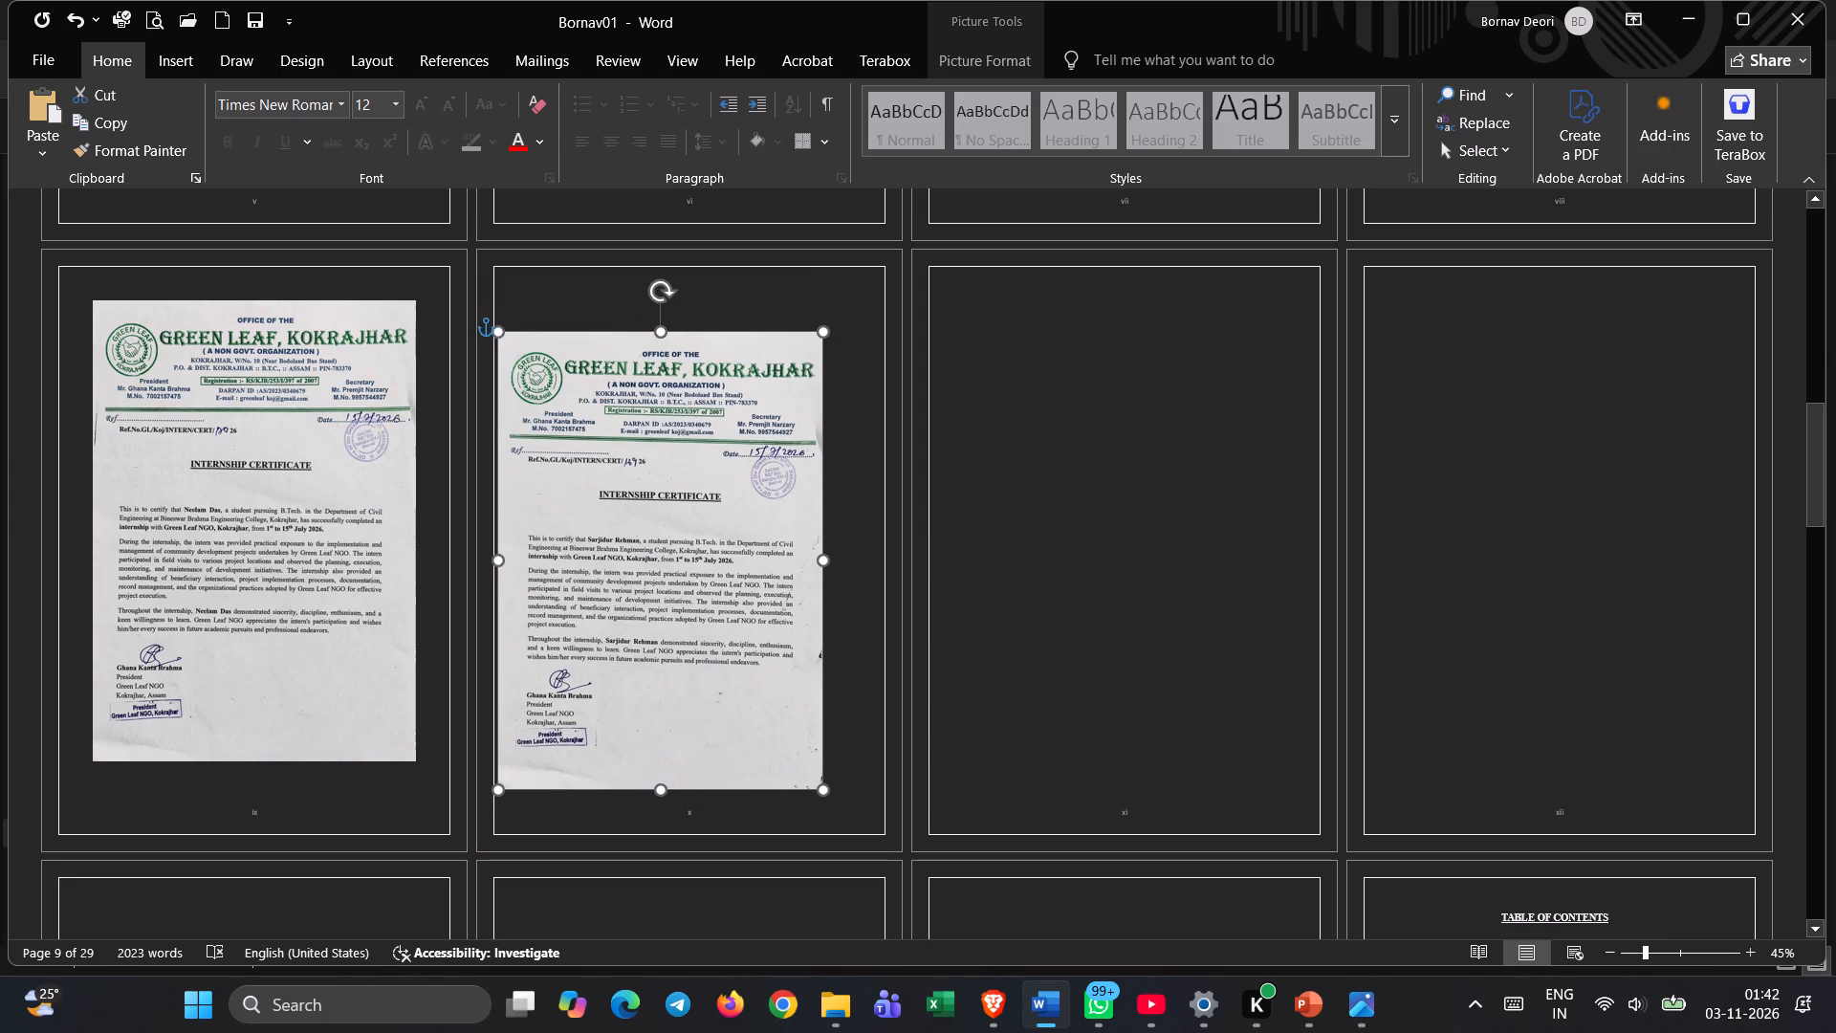
{"action": "left_click_drag", "start_coordinate": [681, 448], "coordinate": [714, 431]}
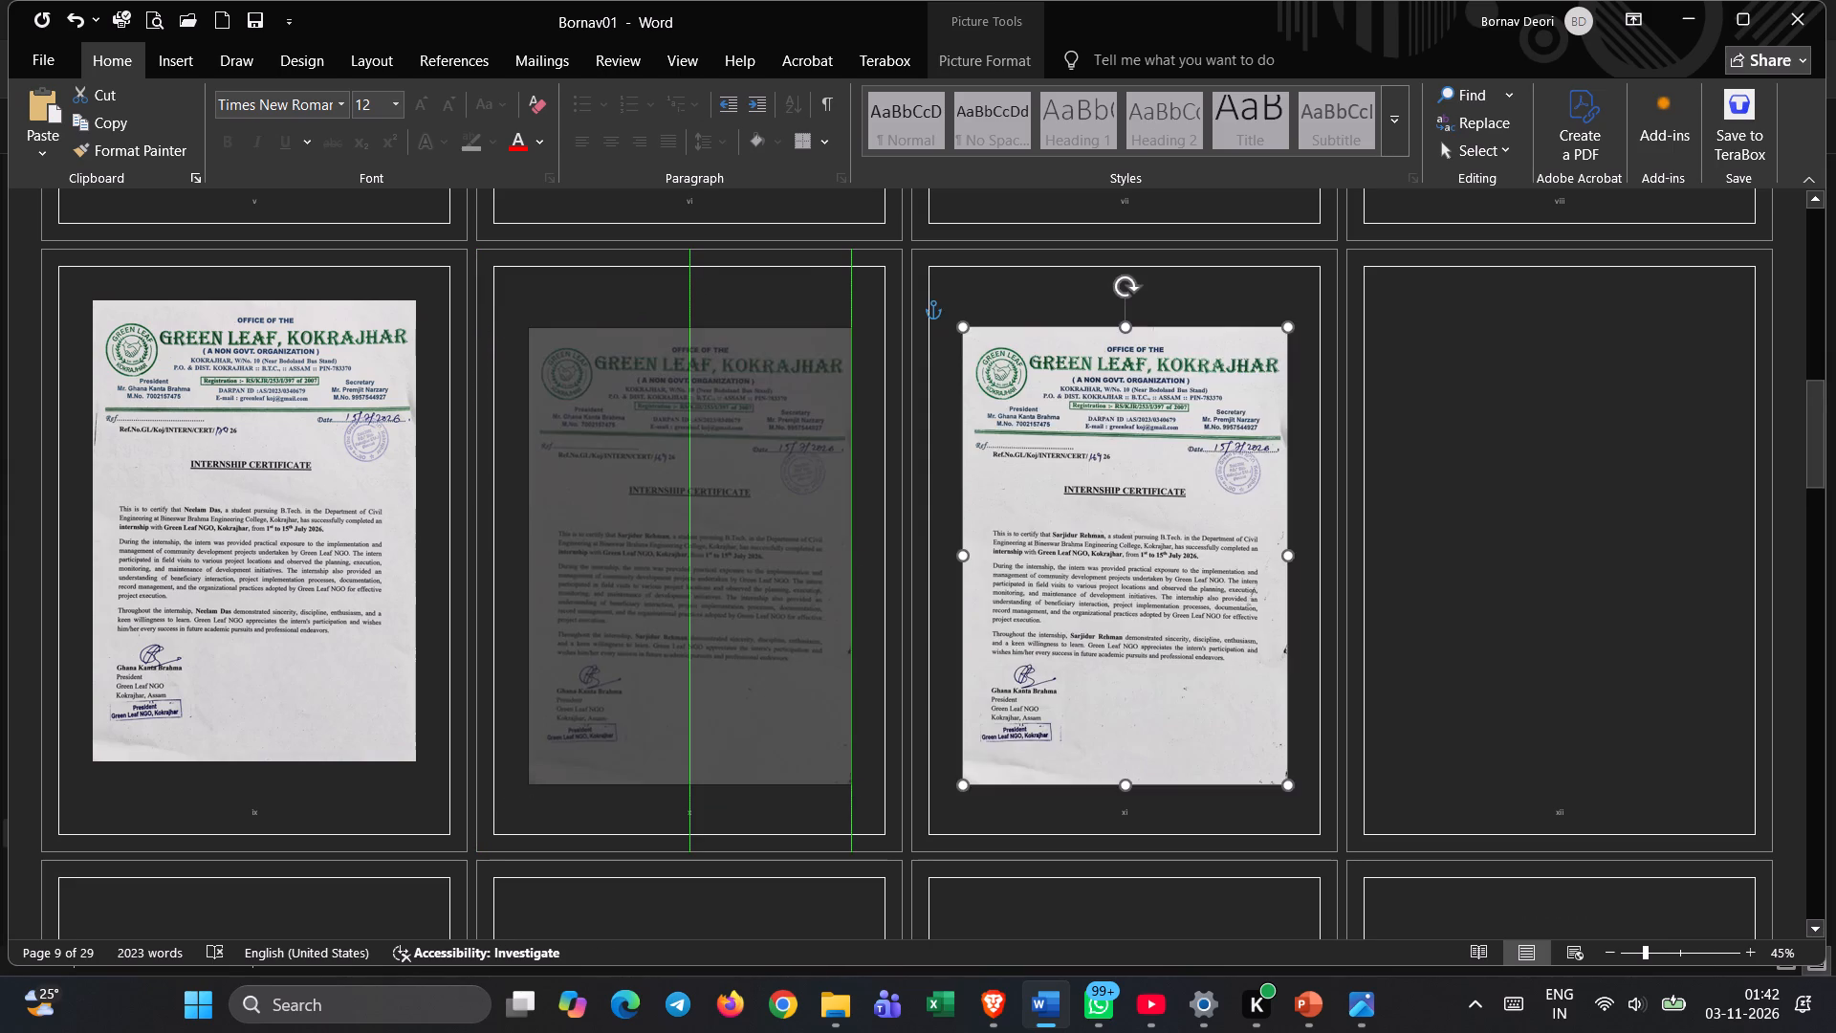
{"action": "left_click_drag", "start_coordinate": [714, 431], "coordinate": [707, 408]}
Move the certificate scan on page vii slightly upward, aligning its top edge with the page viii scan.
{"action": "scroll", "coordinate": [737, 492], "scroll_direction": "up", "scroll_amount": 2}
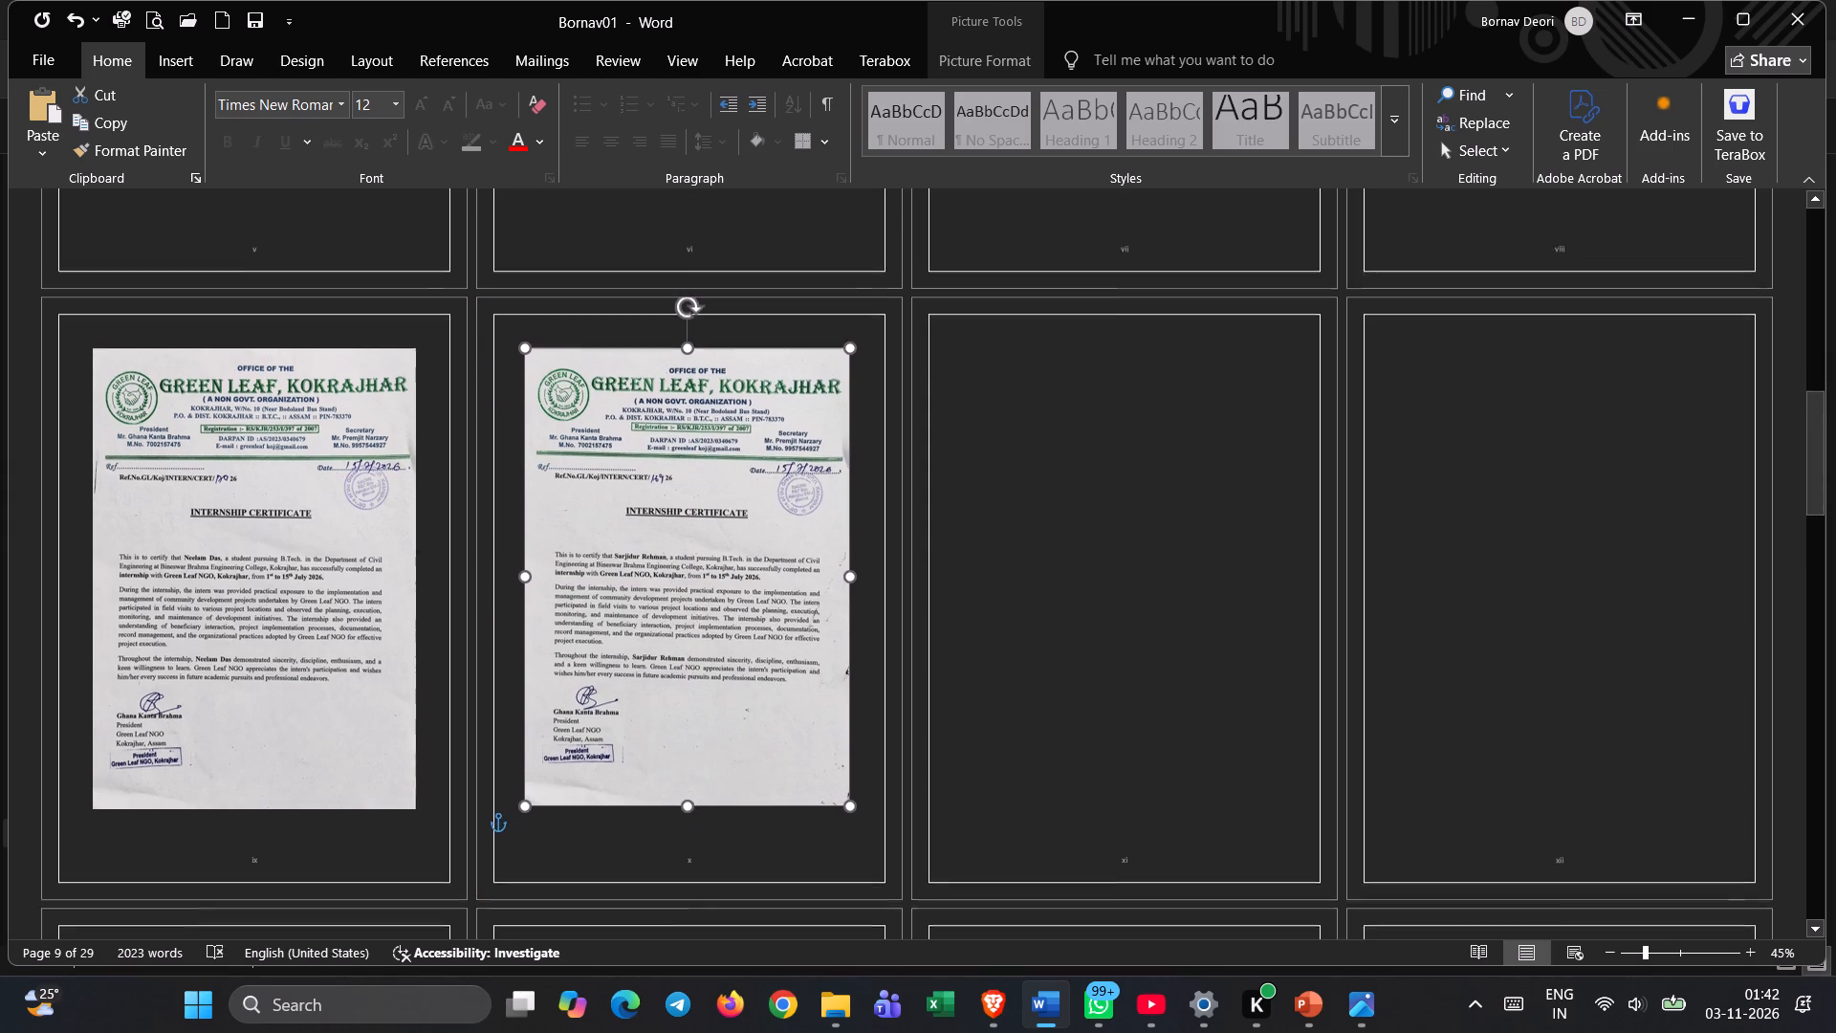
{"action": "scroll", "coordinate": [738, 493], "scroll_direction": "up", "scroll_amount": 10}
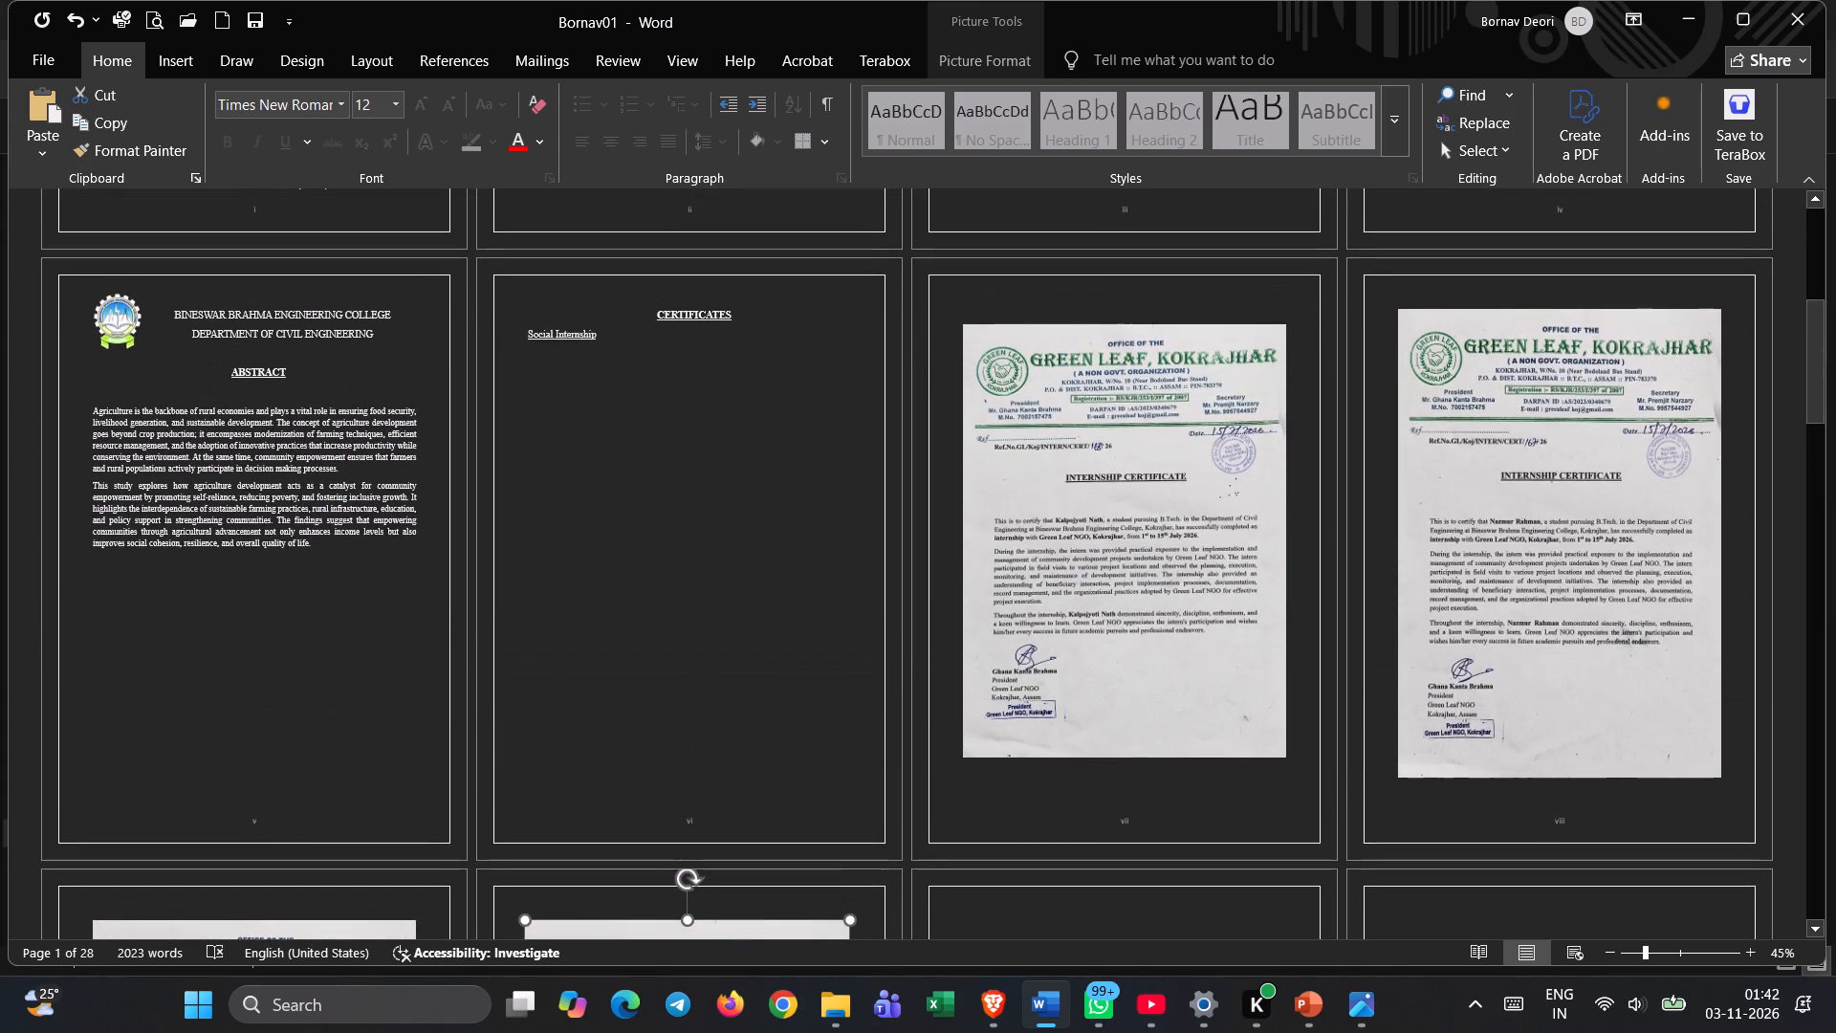
{"action": "scroll", "coordinate": [745, 490], "scroll_direction": "down", "scroll_amount": 2}
{"action": "left_click", "coordinate": [1077, 460]}
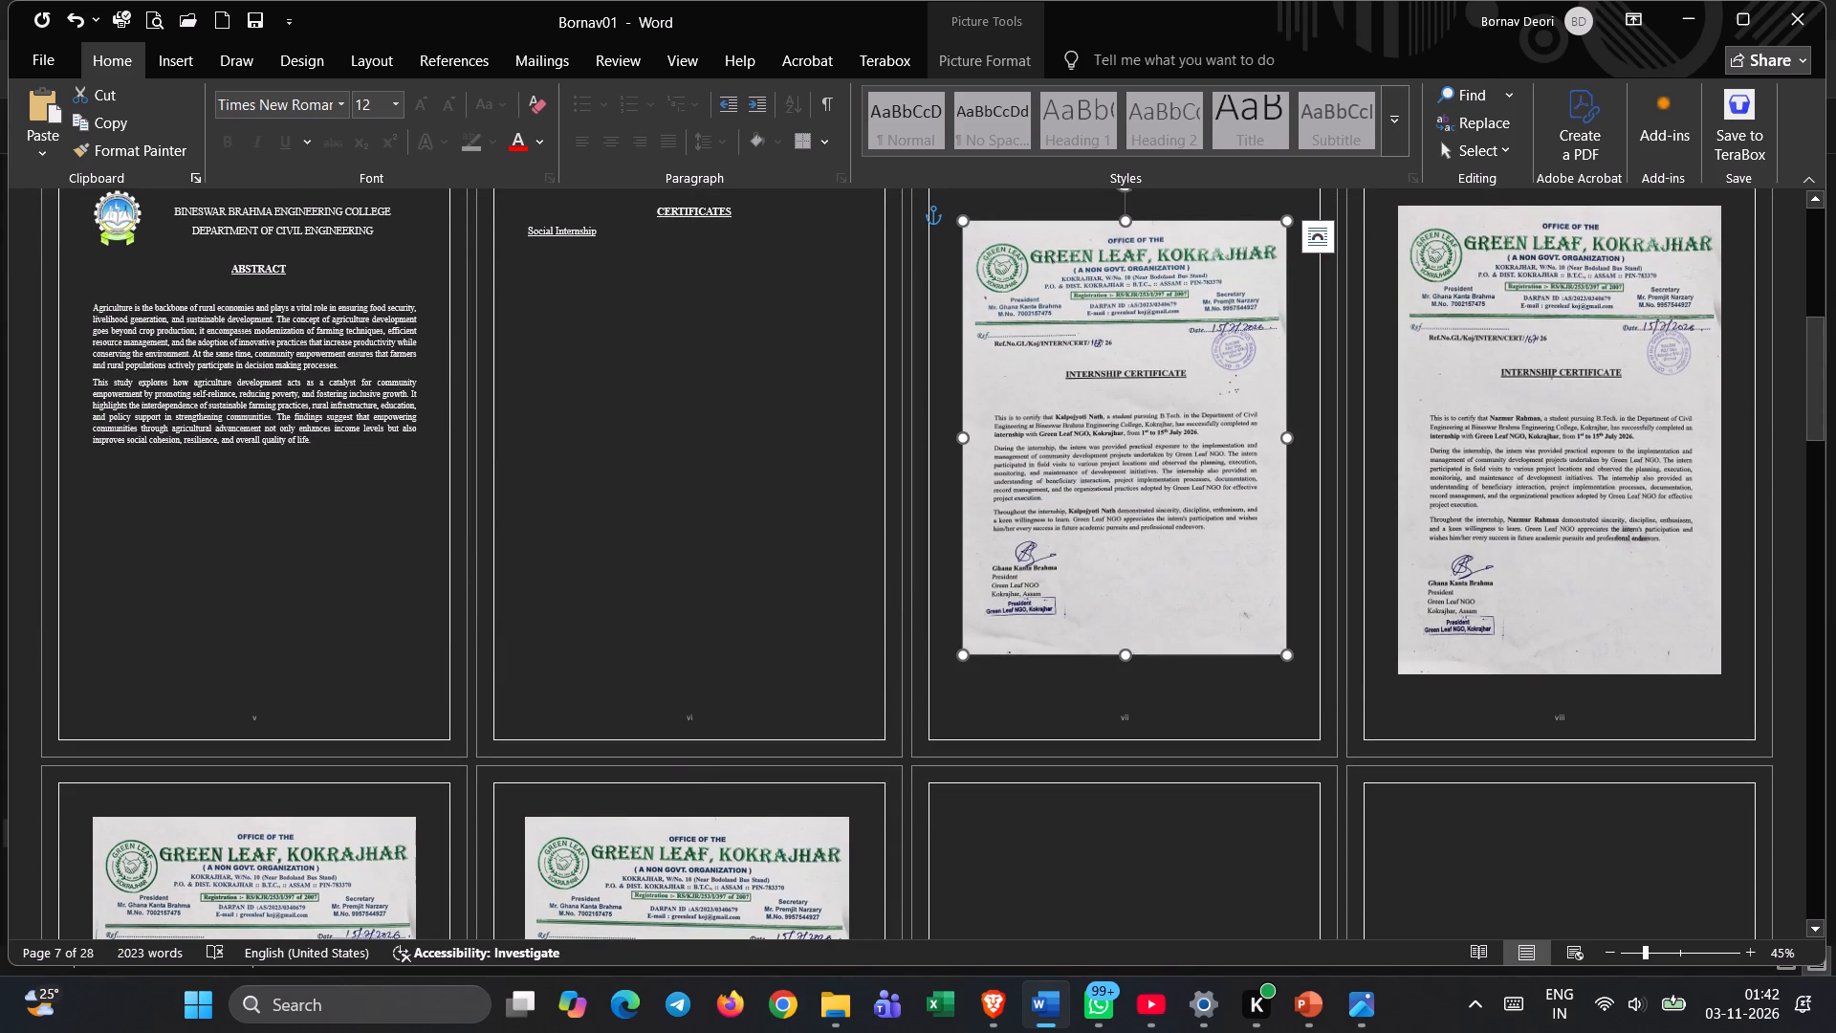
{"action": "left_click_drag", "start_coordinate": [1135, 398], "coordinate": [1131, 359]}
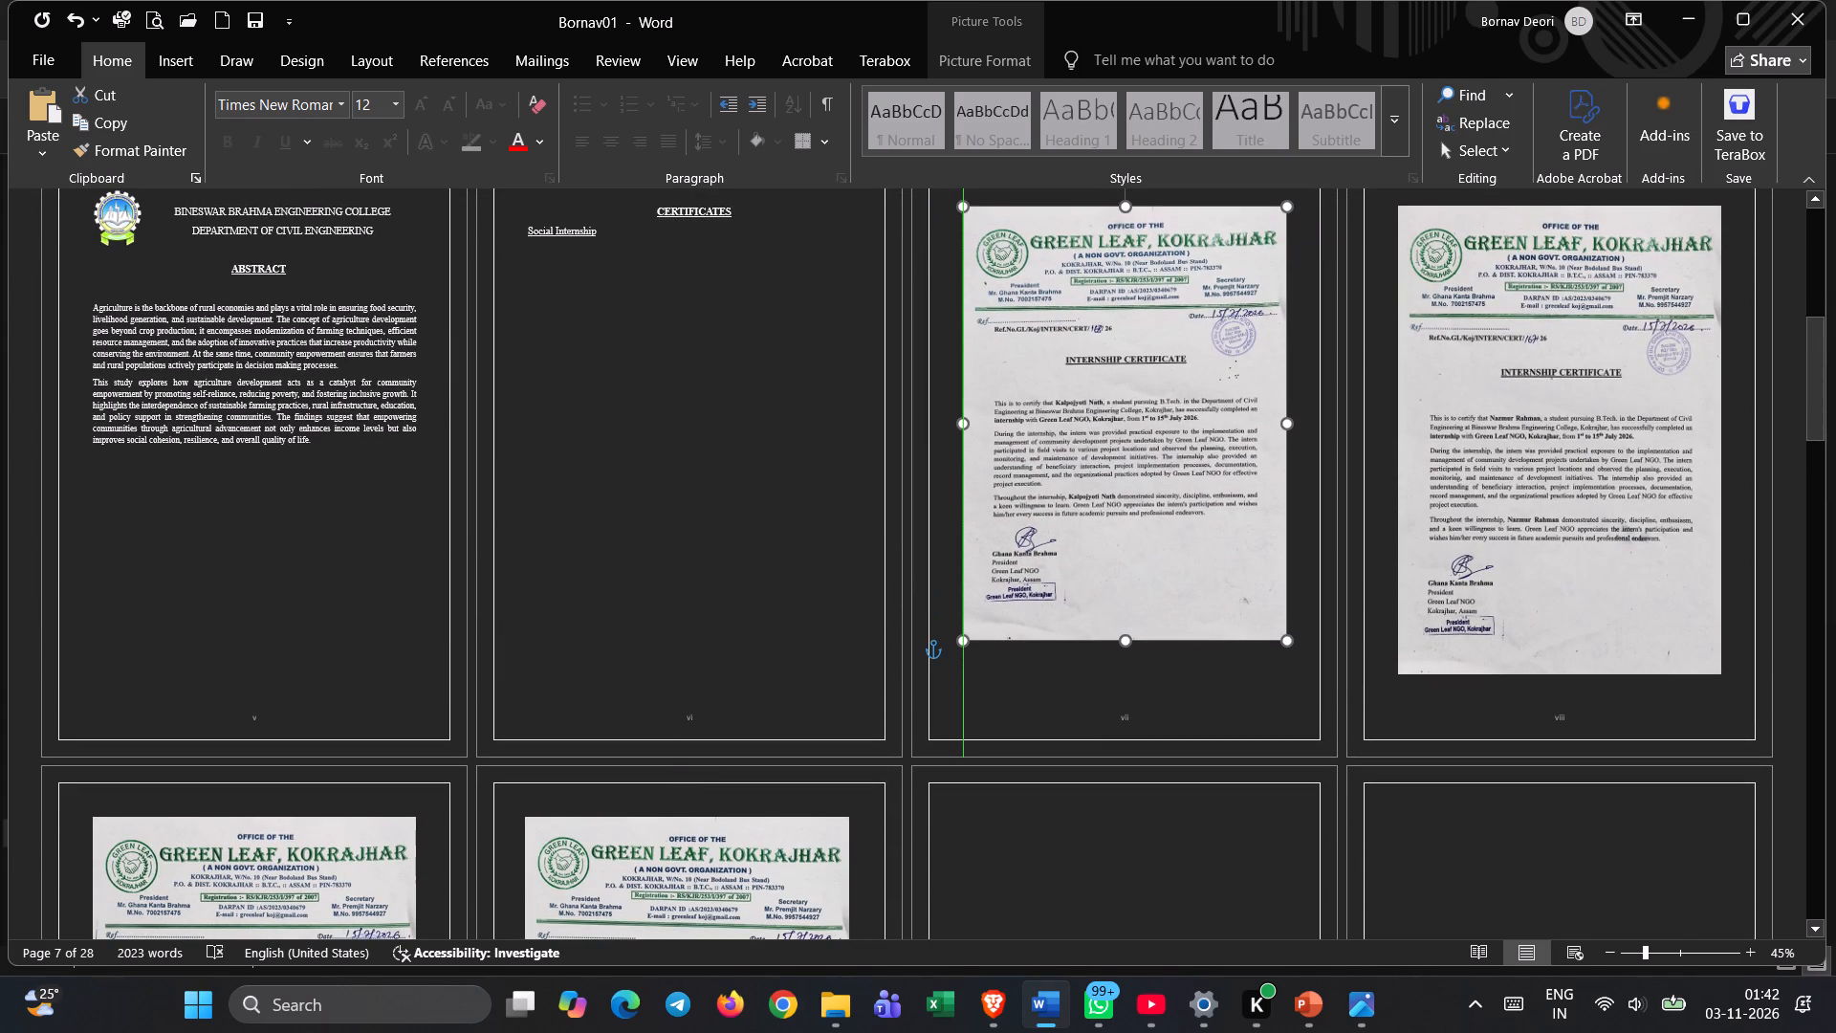
Stretch the certificate scan on page vii downward so its bottom edge lines up with the page viii scan.
{"action": "left_click_drag", "start_coordinate": [1131, 359], "coordinate": [1131, 355]}
{"action": "left_click_drag", "start_coordinate": [1125, 638], "coordinate": [1132, 676]}
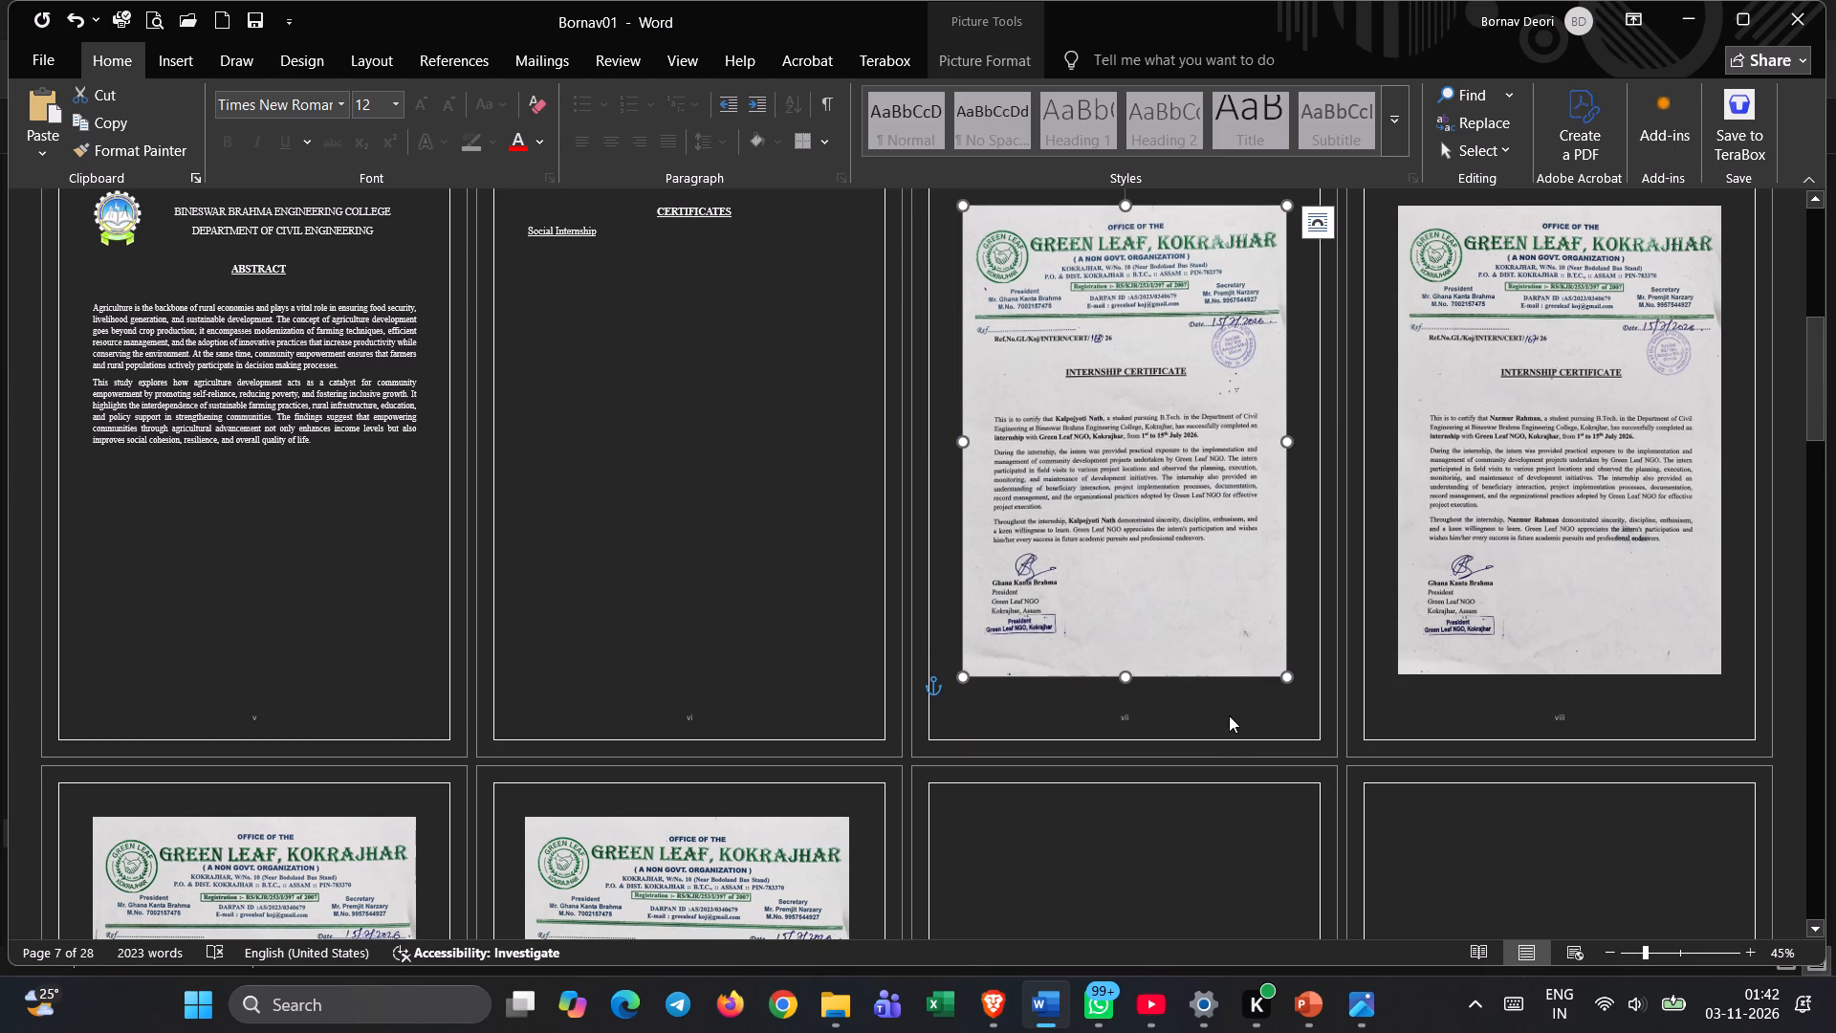
Switch to File Explorer to view the certificate images in the INTERNSHIP BOTH SOCIAL SKUILL folder.
{"action": "scroll", "coordinate": [667, 686], "scroll_direction": "up", "scroll_amount": 4}
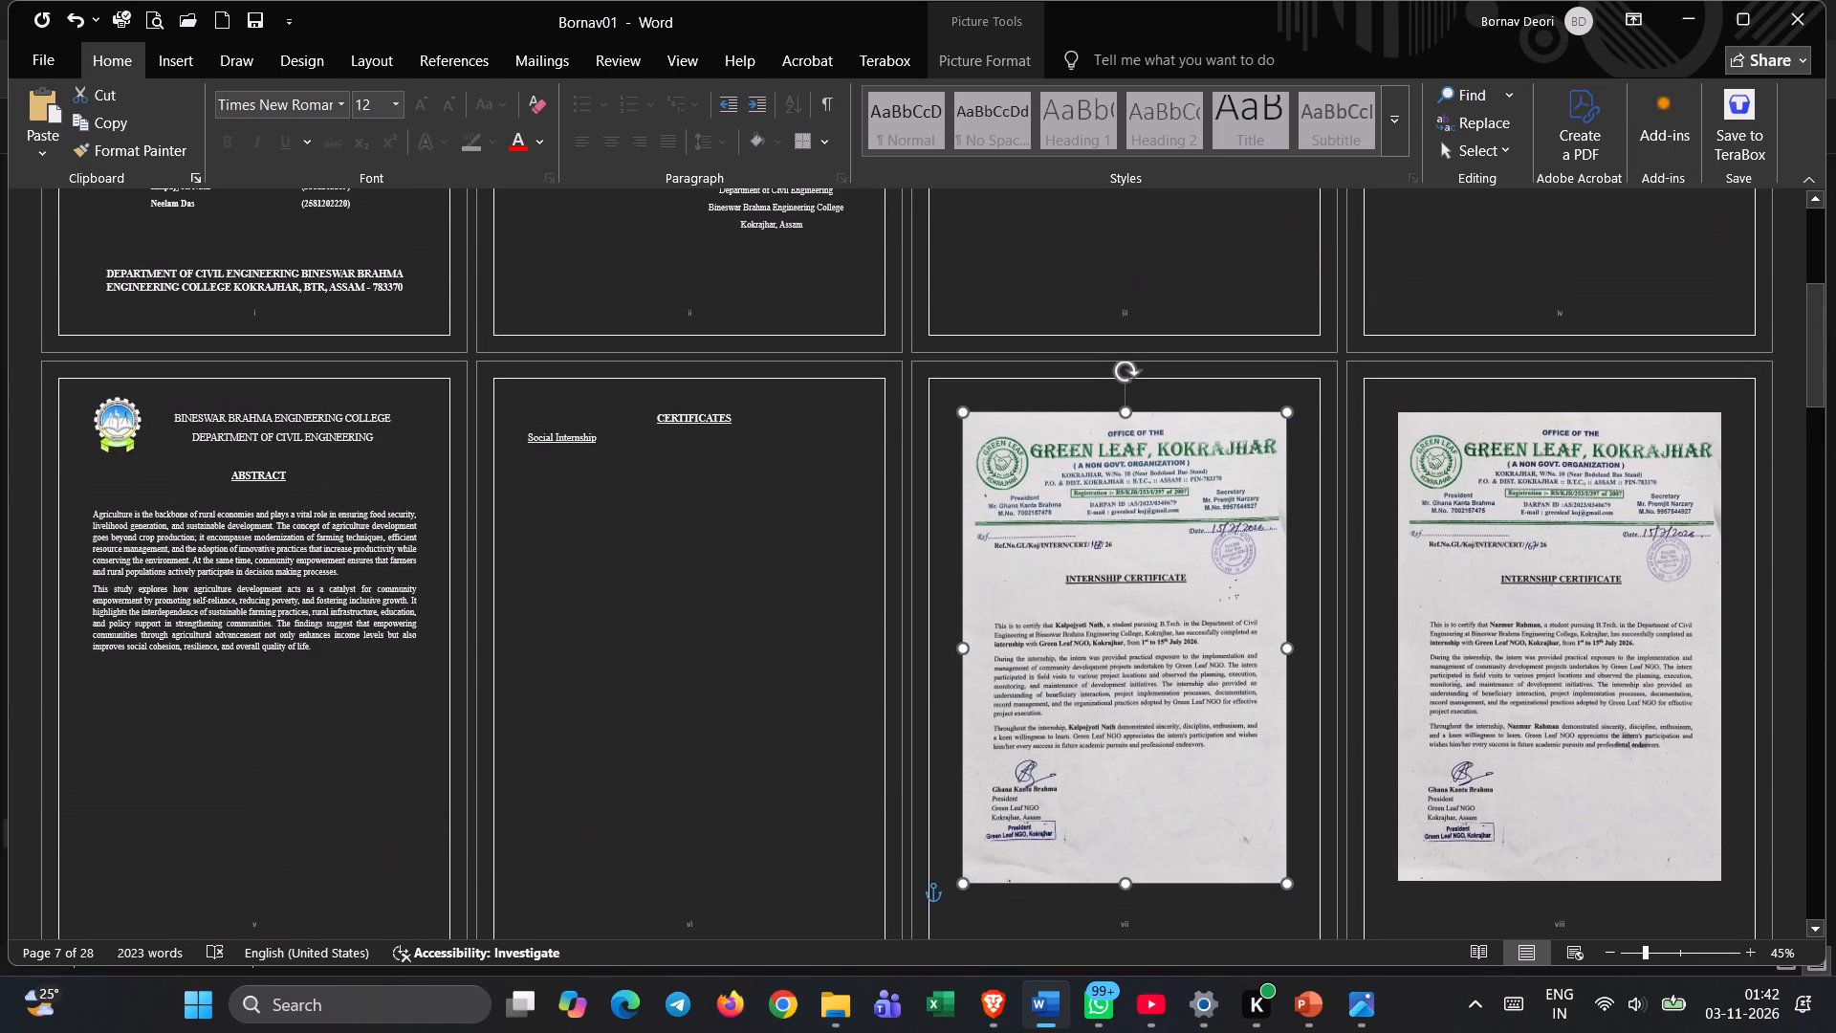
{"action": "scroll", "coordinate": [666, 686], "scroll_direction": "down", "scroll_amount": 10}
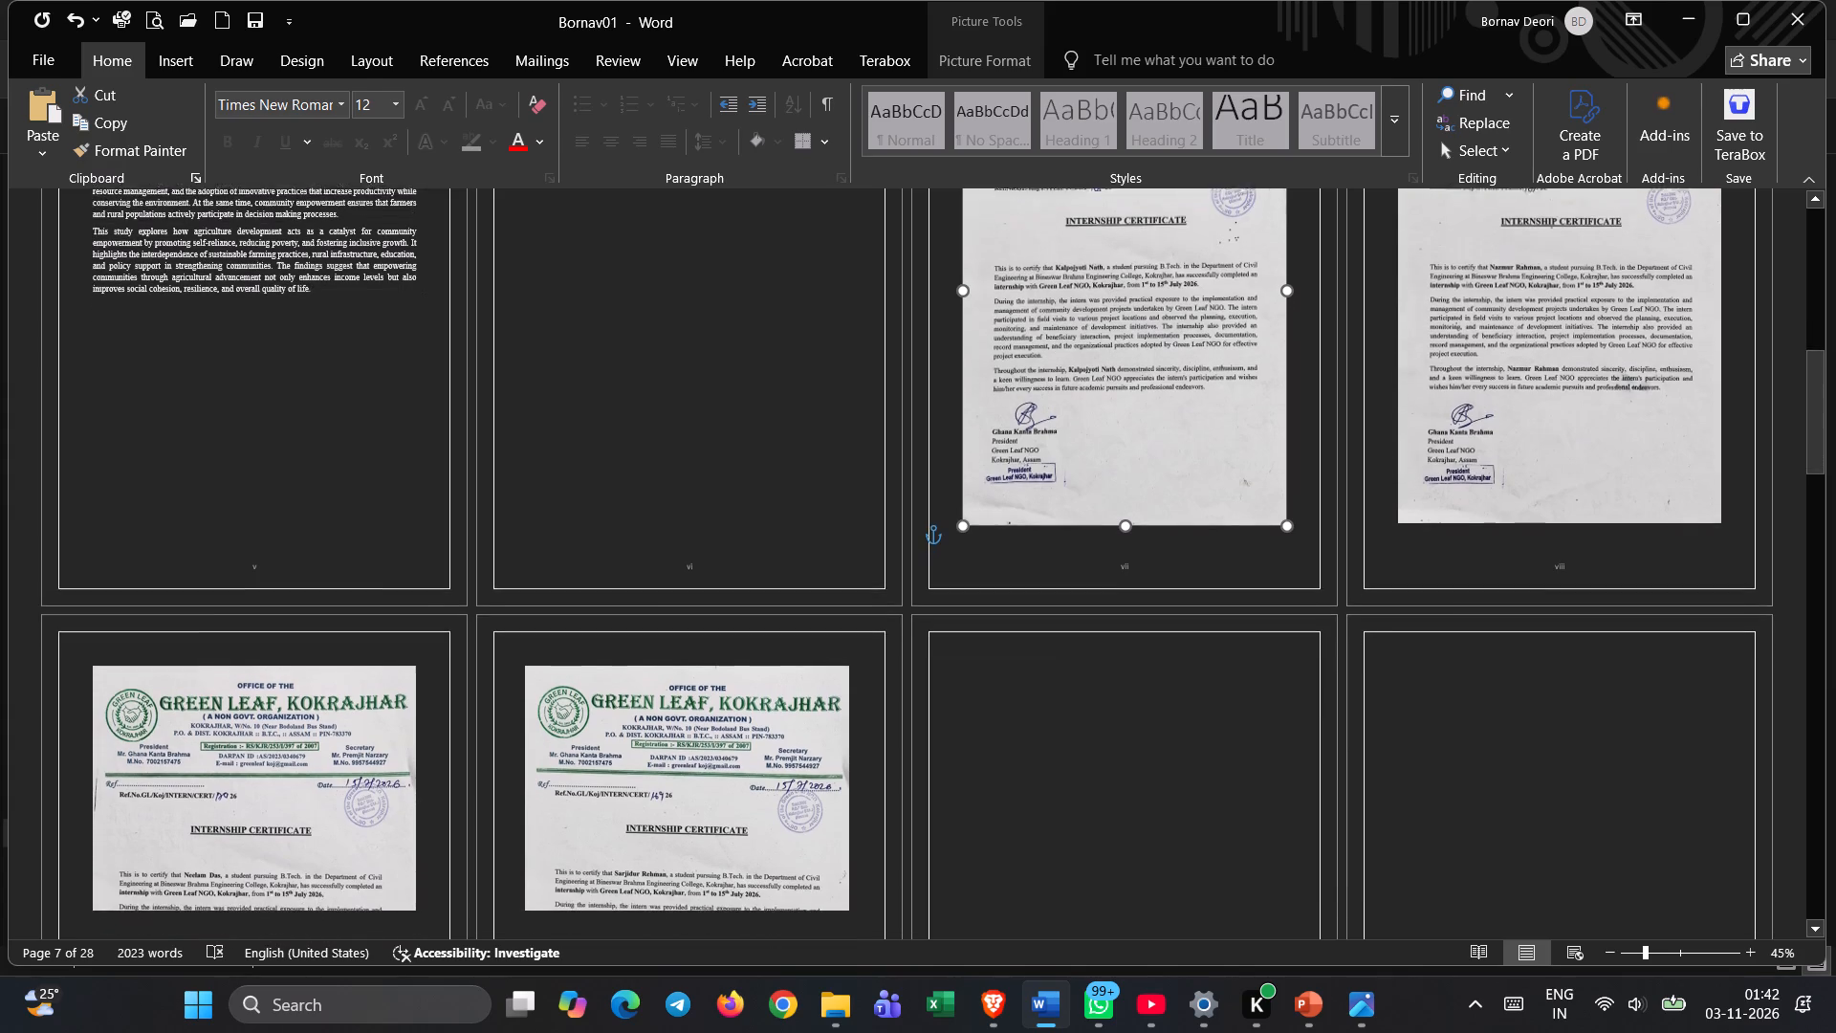
{"action": "scroll", "coordinate": [675, 676], "scroll_direction": "down", "scroll_amount": 4}
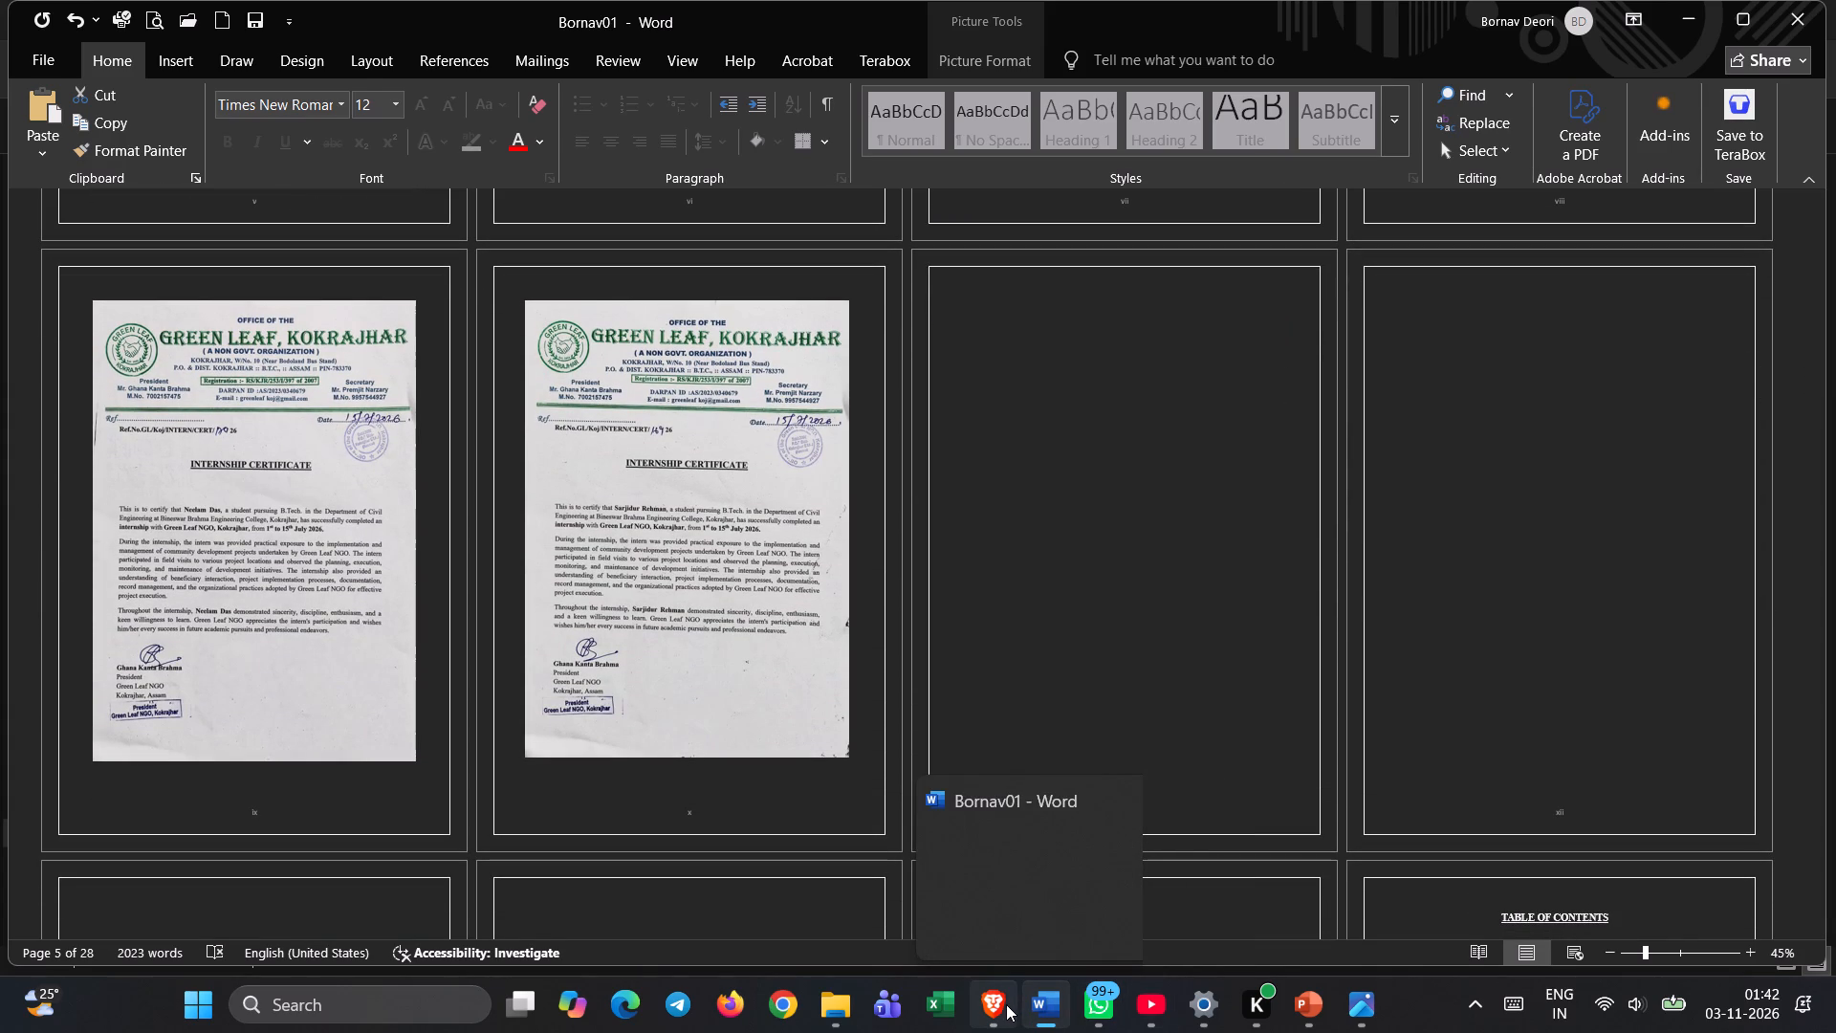
{"action": "left_click", "coordinate": [832, 999]}
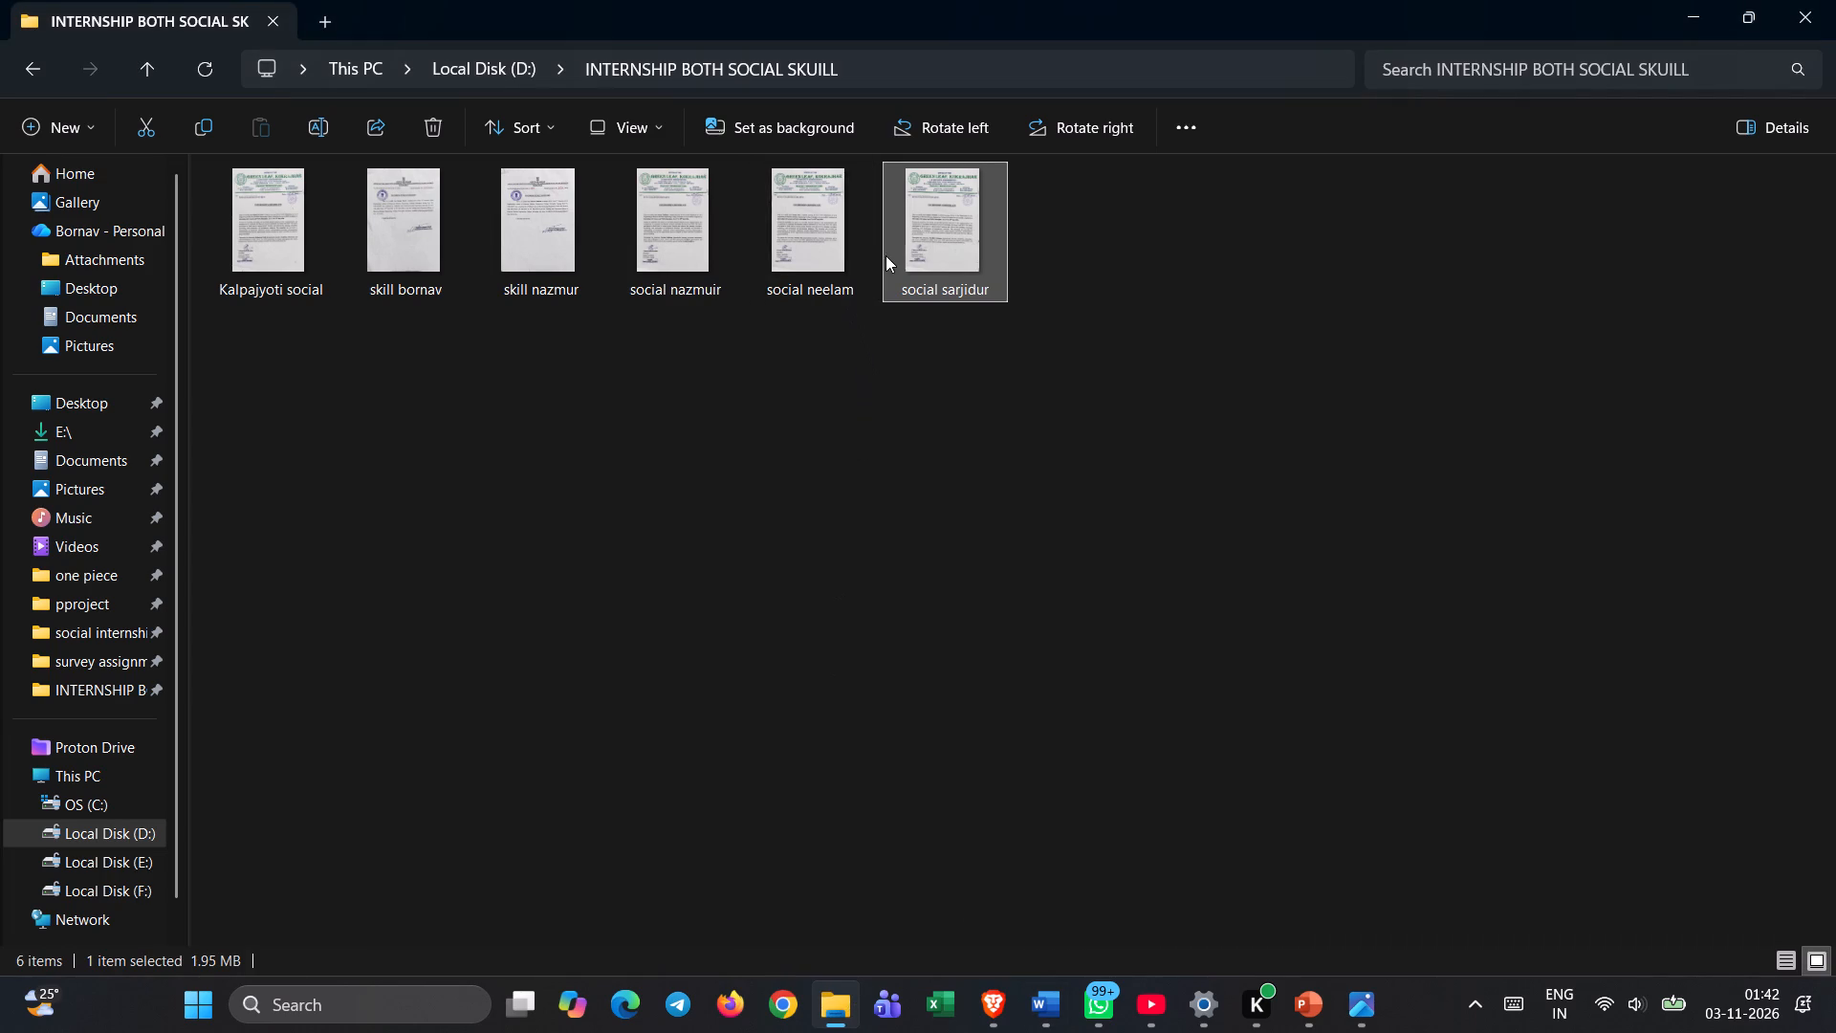
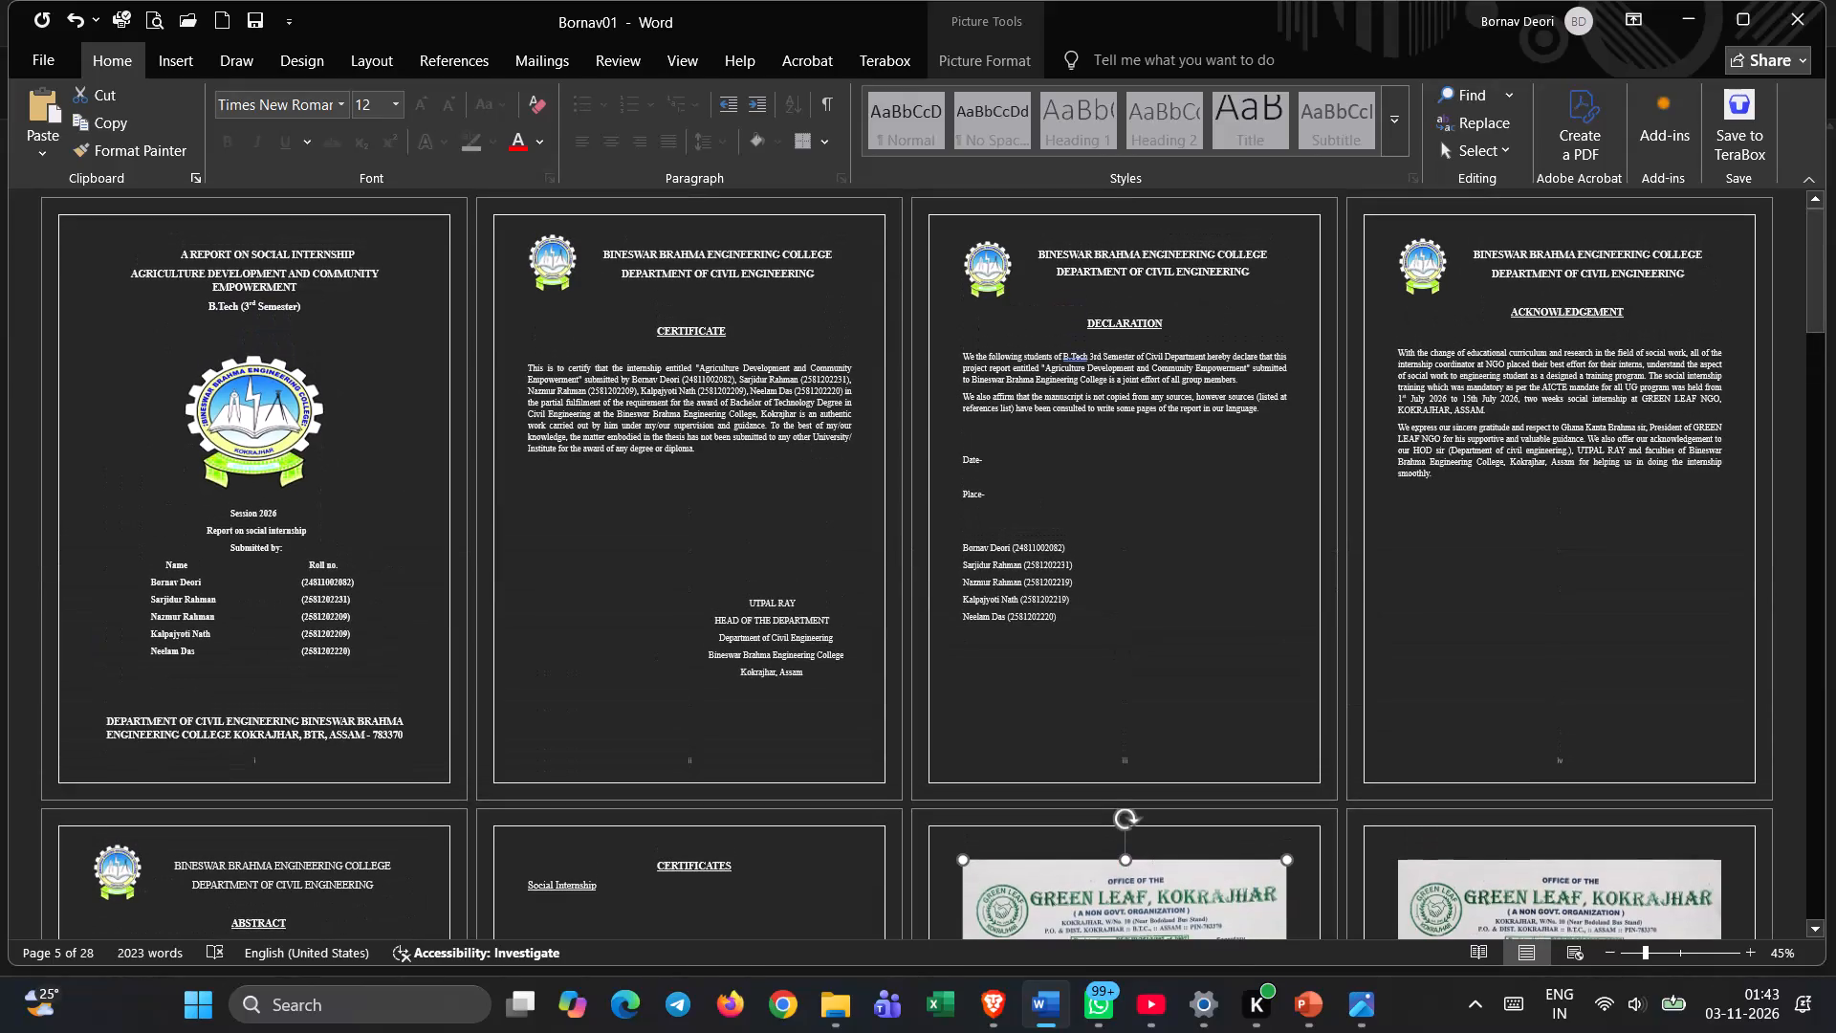
Review the report from the cover page through the certificate scans to the pages before the table of contents.
{"action": "scroll", "coordinate": [688, 724], "scroll_direction": "down", "scroll_amount": 4}
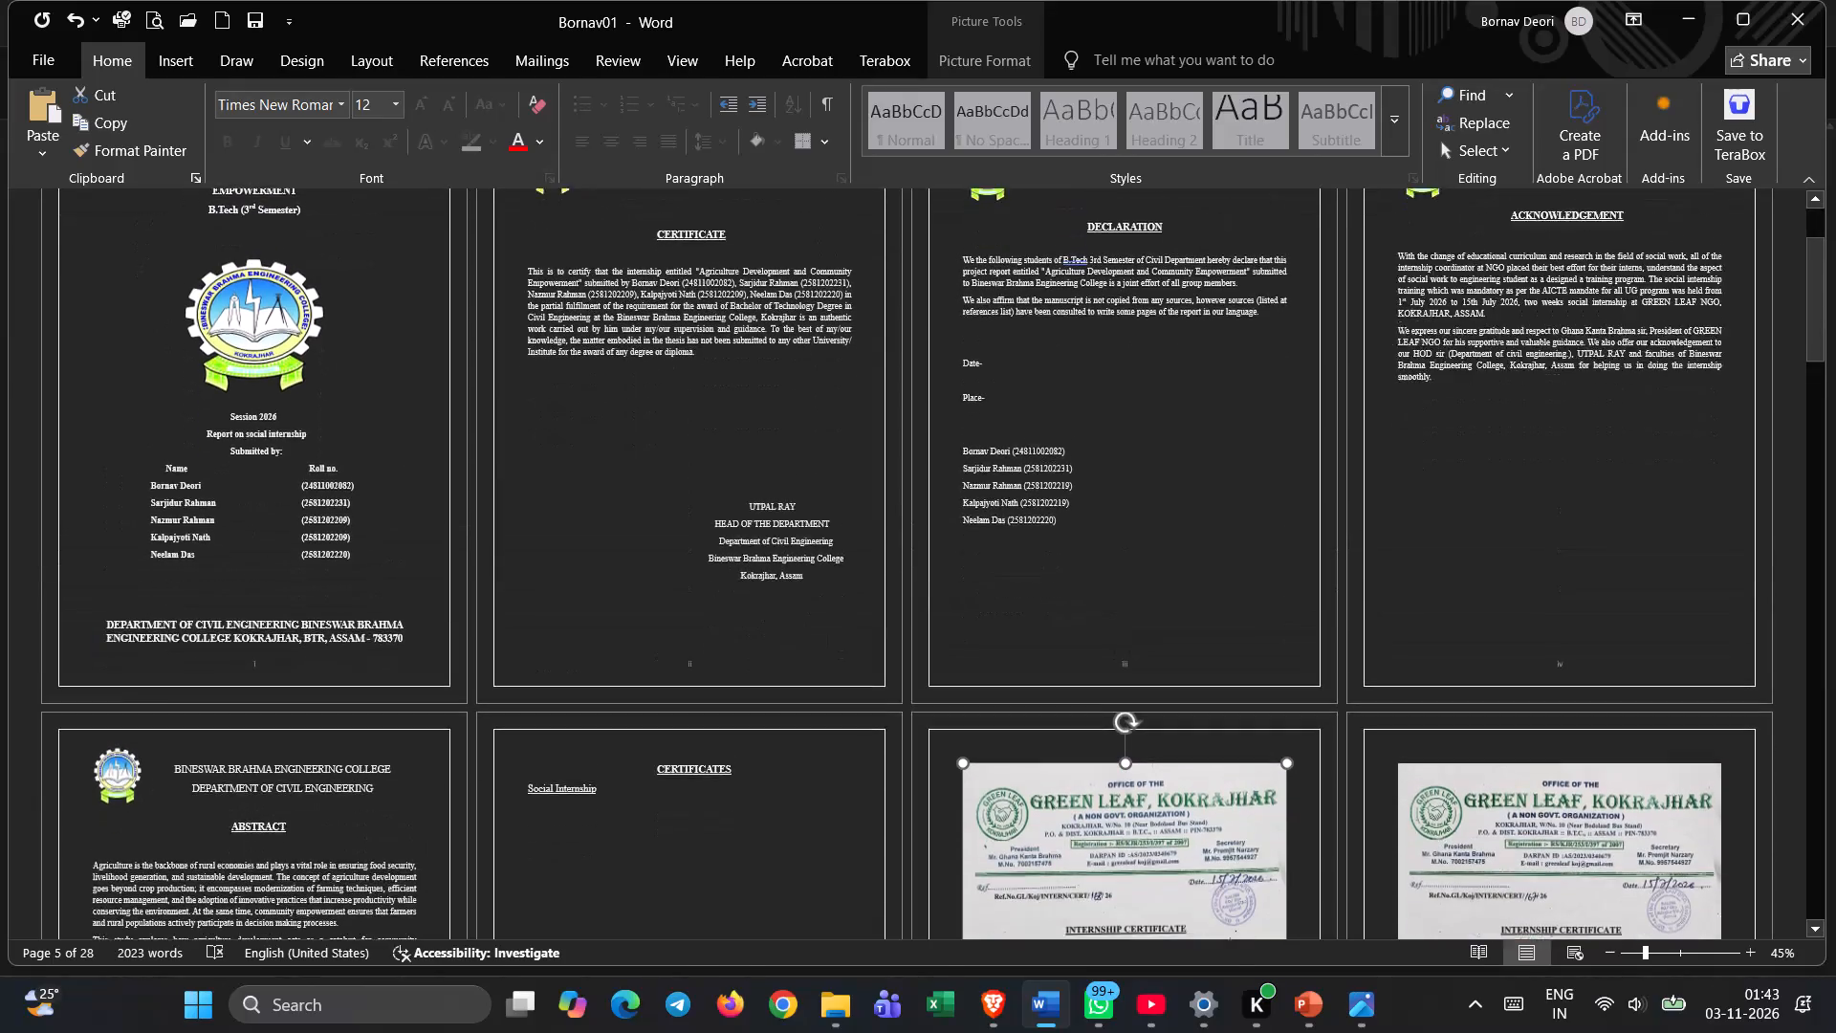
{"action": "scroll", "coordinate": [720, 718], "scroll_direction": "down", "scroll_amount": 9}
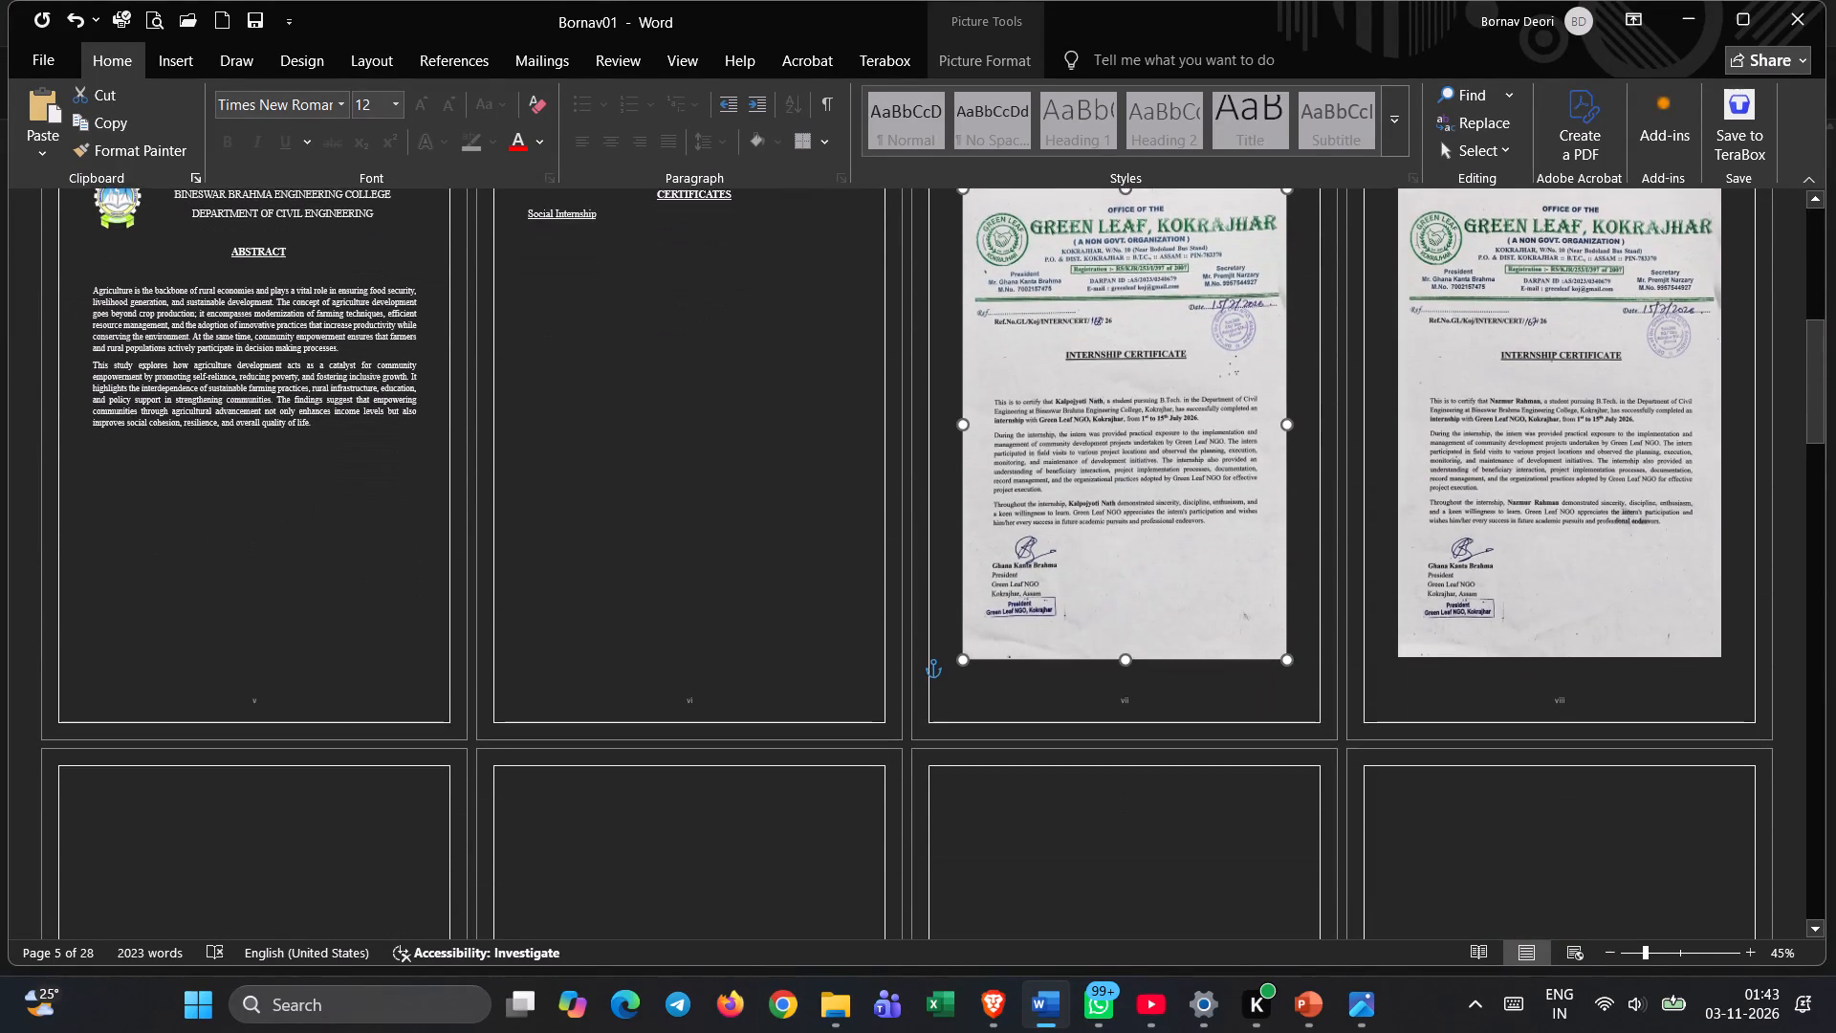
{"action": "scroll", "coordinate": [725, 671], "scroll_direction": "down", "scroll_amount": 4}
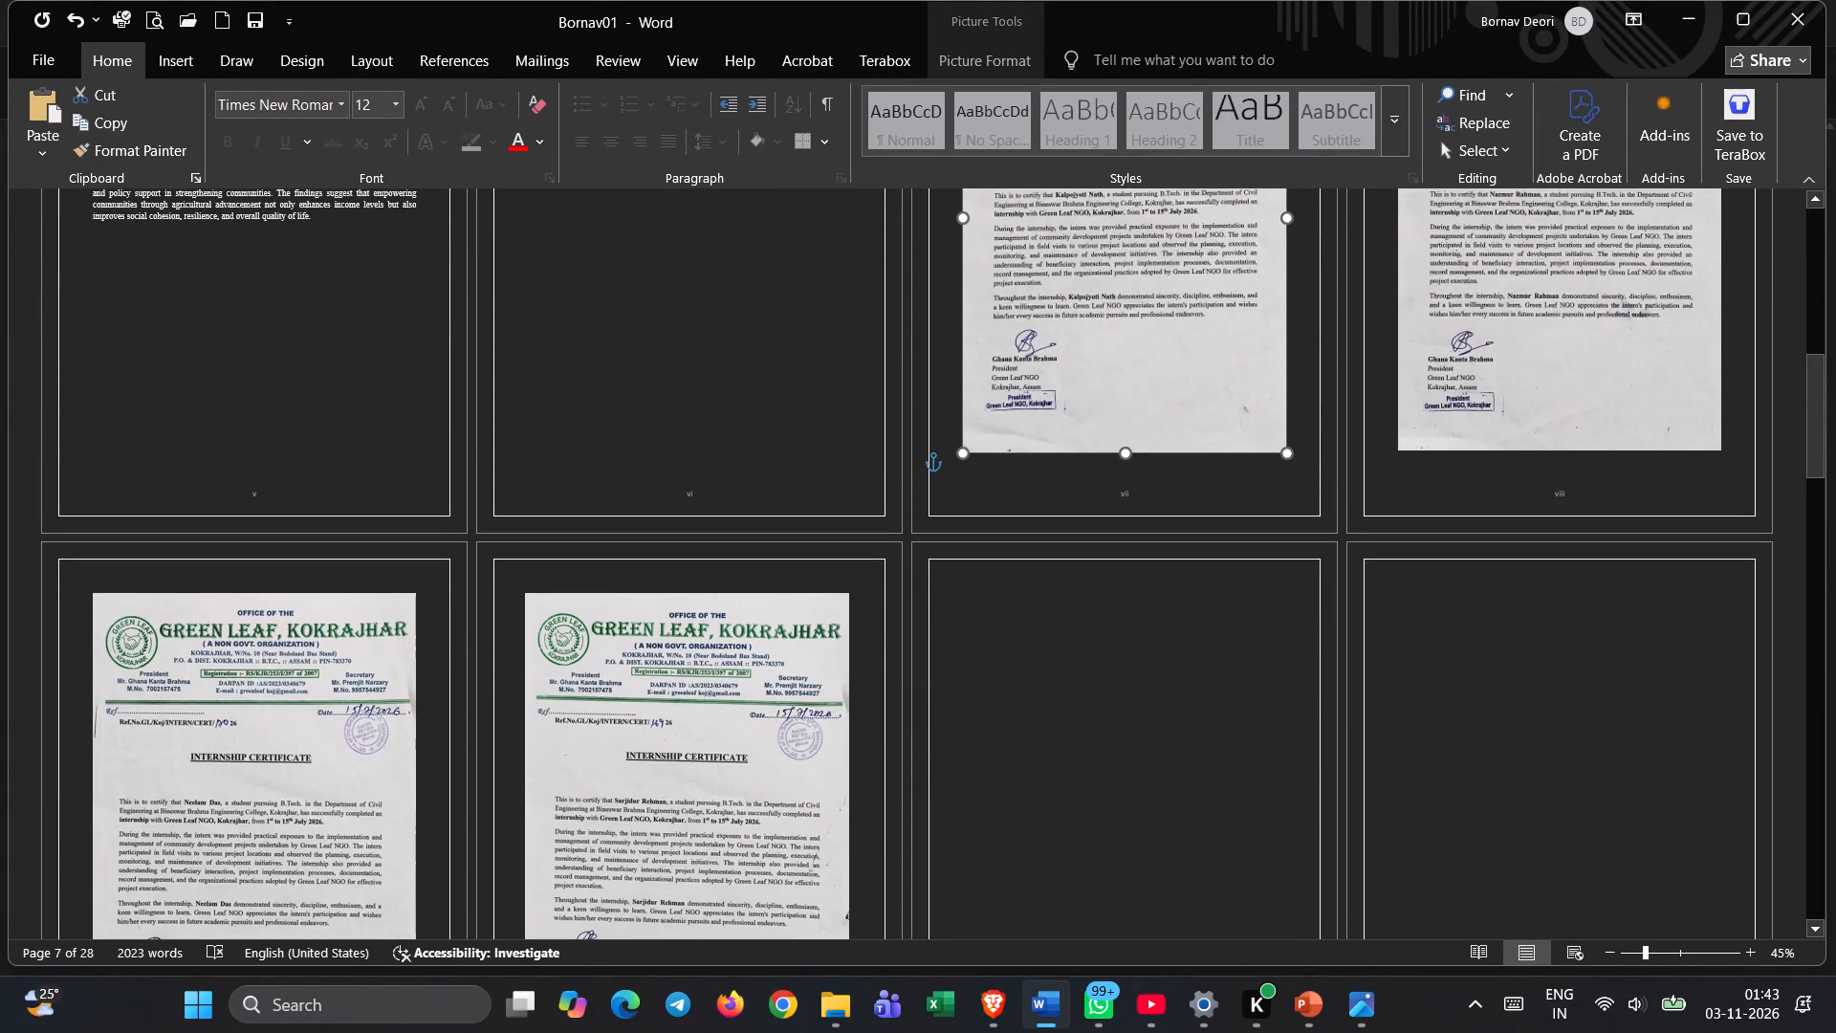
{"action": "scroll", "coordinate": [1244, 752], "scroll_direction": "down", "scroll_amount": 9}
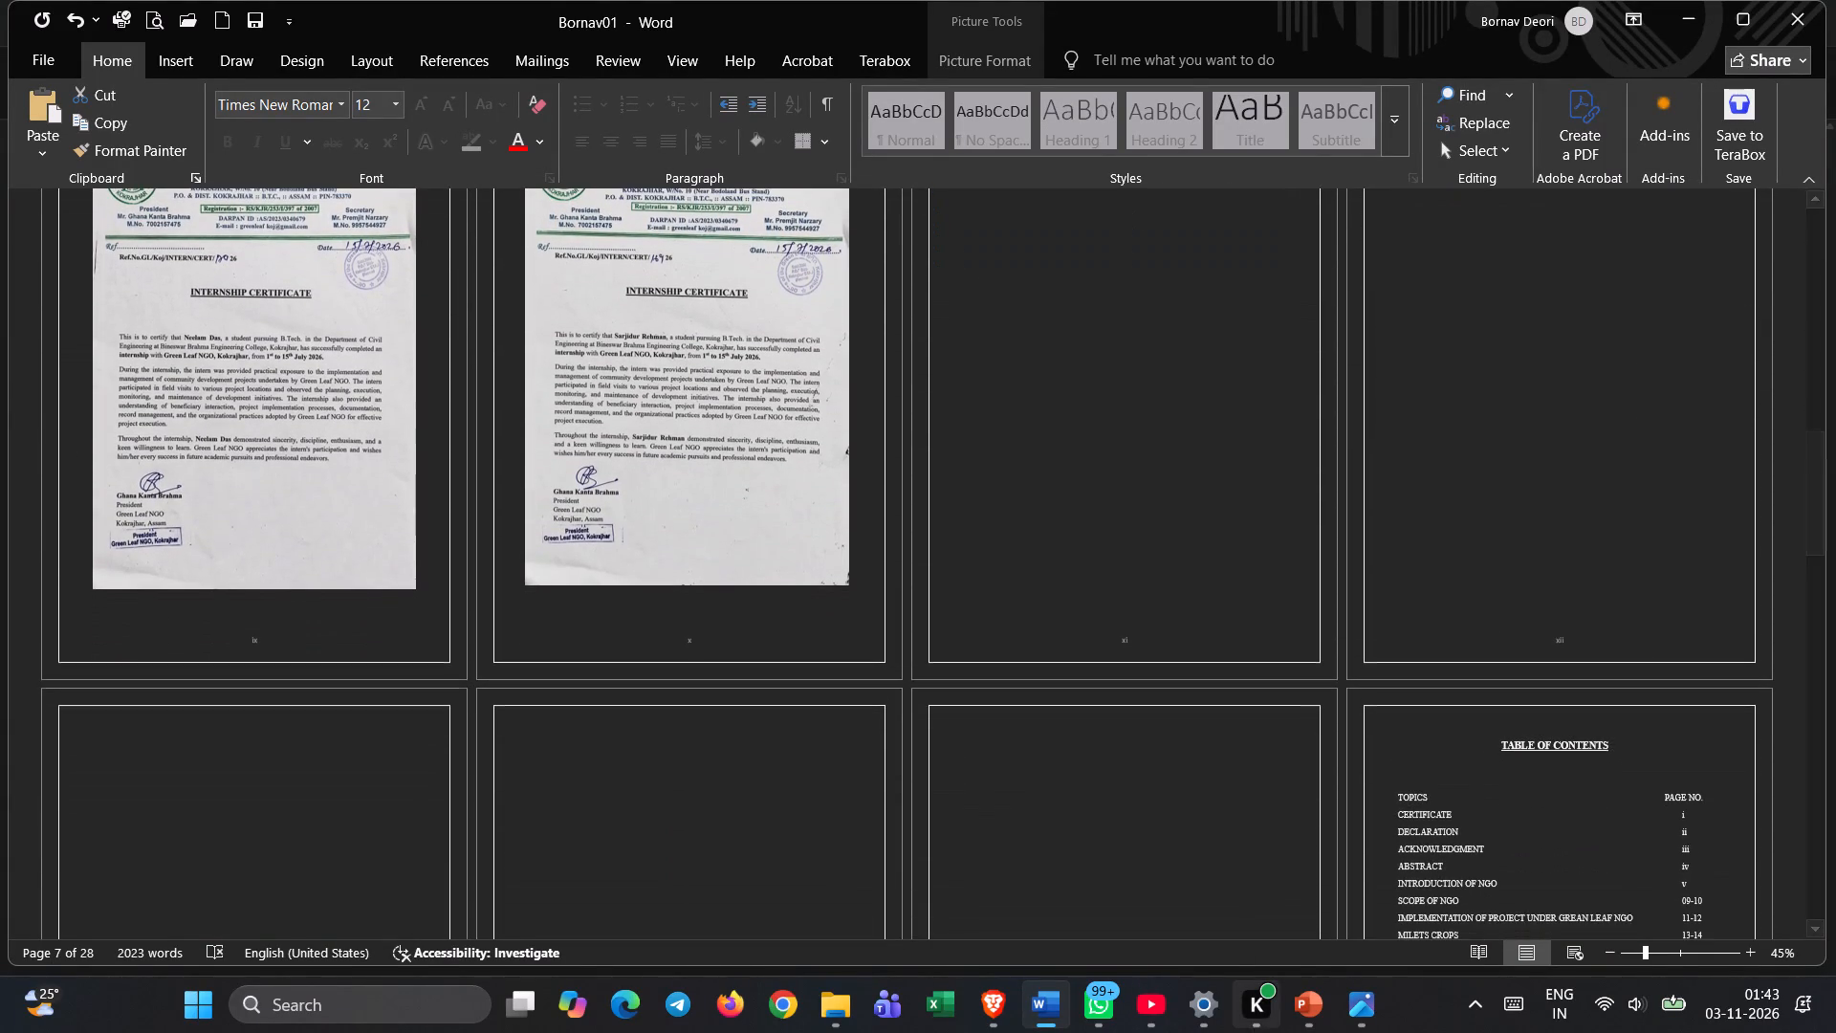
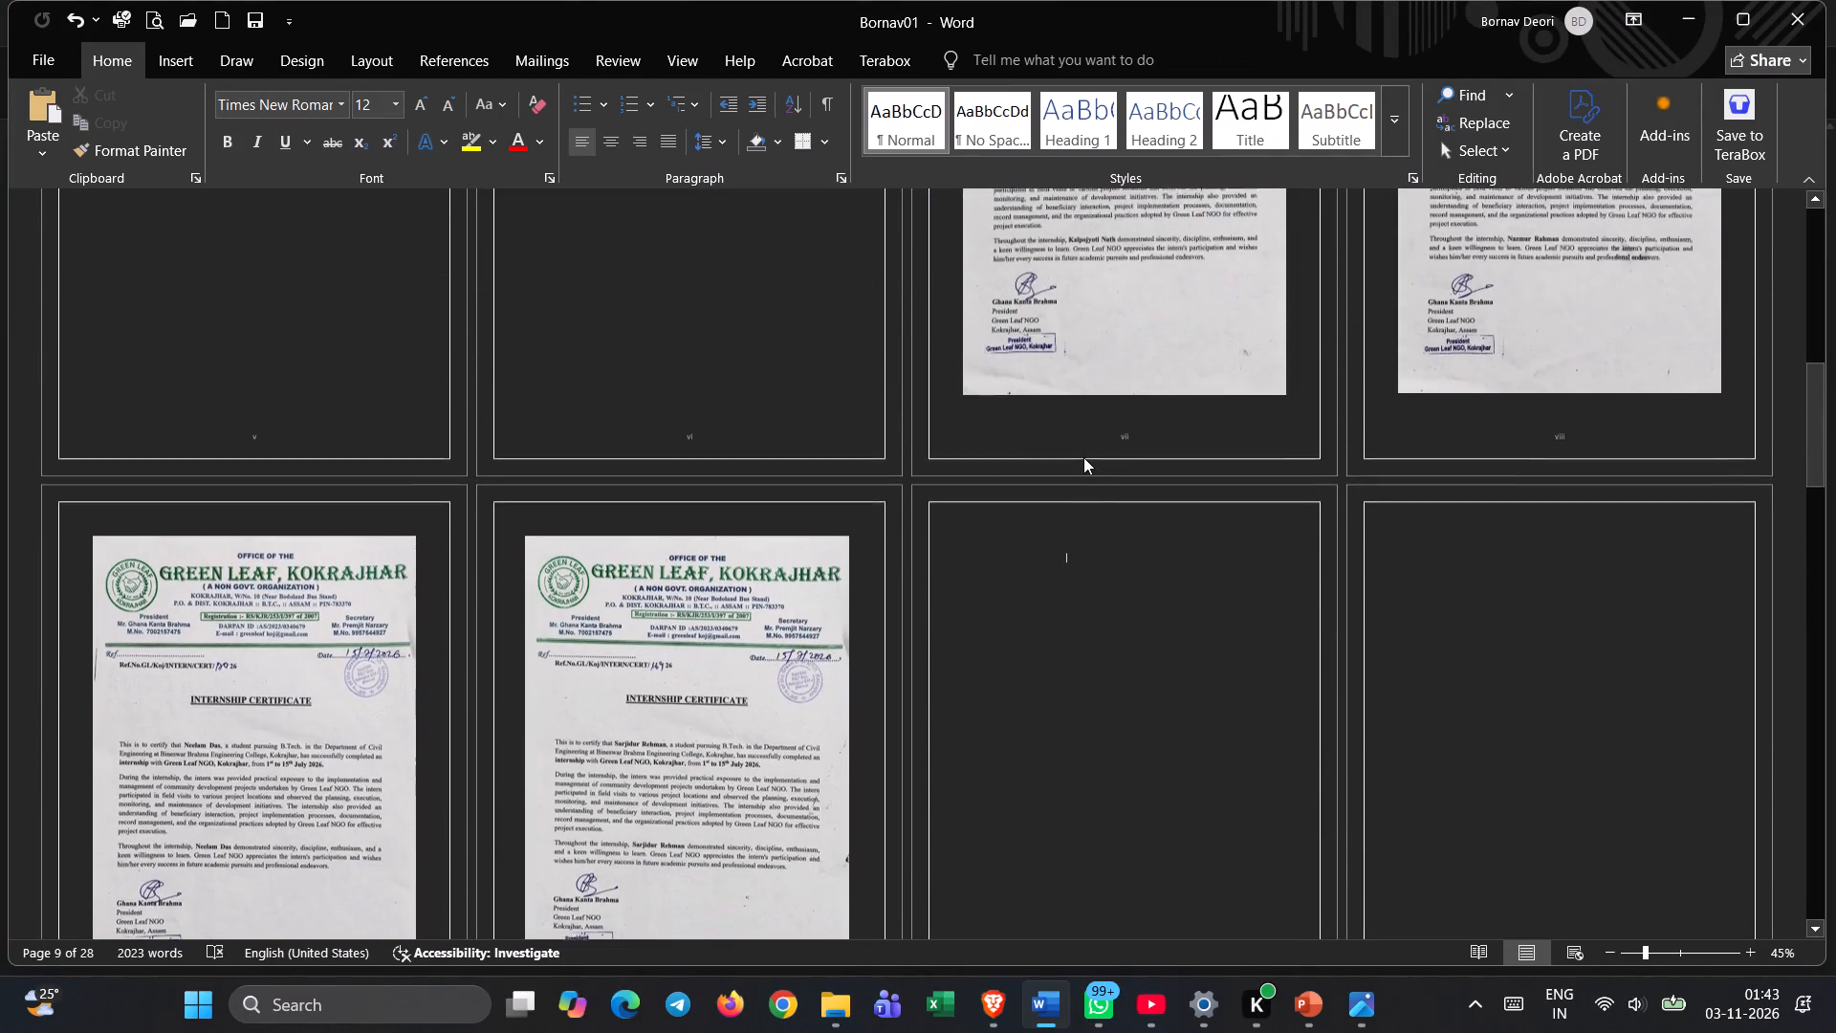
Place the text cursor on the blank page xi, directly after the certificate scan on page x.
{"action": "scroll", "coordinate": [1083, 457], "scroll_direction": "up", "scroll_amount": 13}
{"action": "scroll", "coordinate": [1079, 460], "scroll_direction": "down", "scroll_amount": 20}
{"action": "scroll", "coordinate": [1079, 460], "scroll_direction": "down", "scroll_amount": 8}
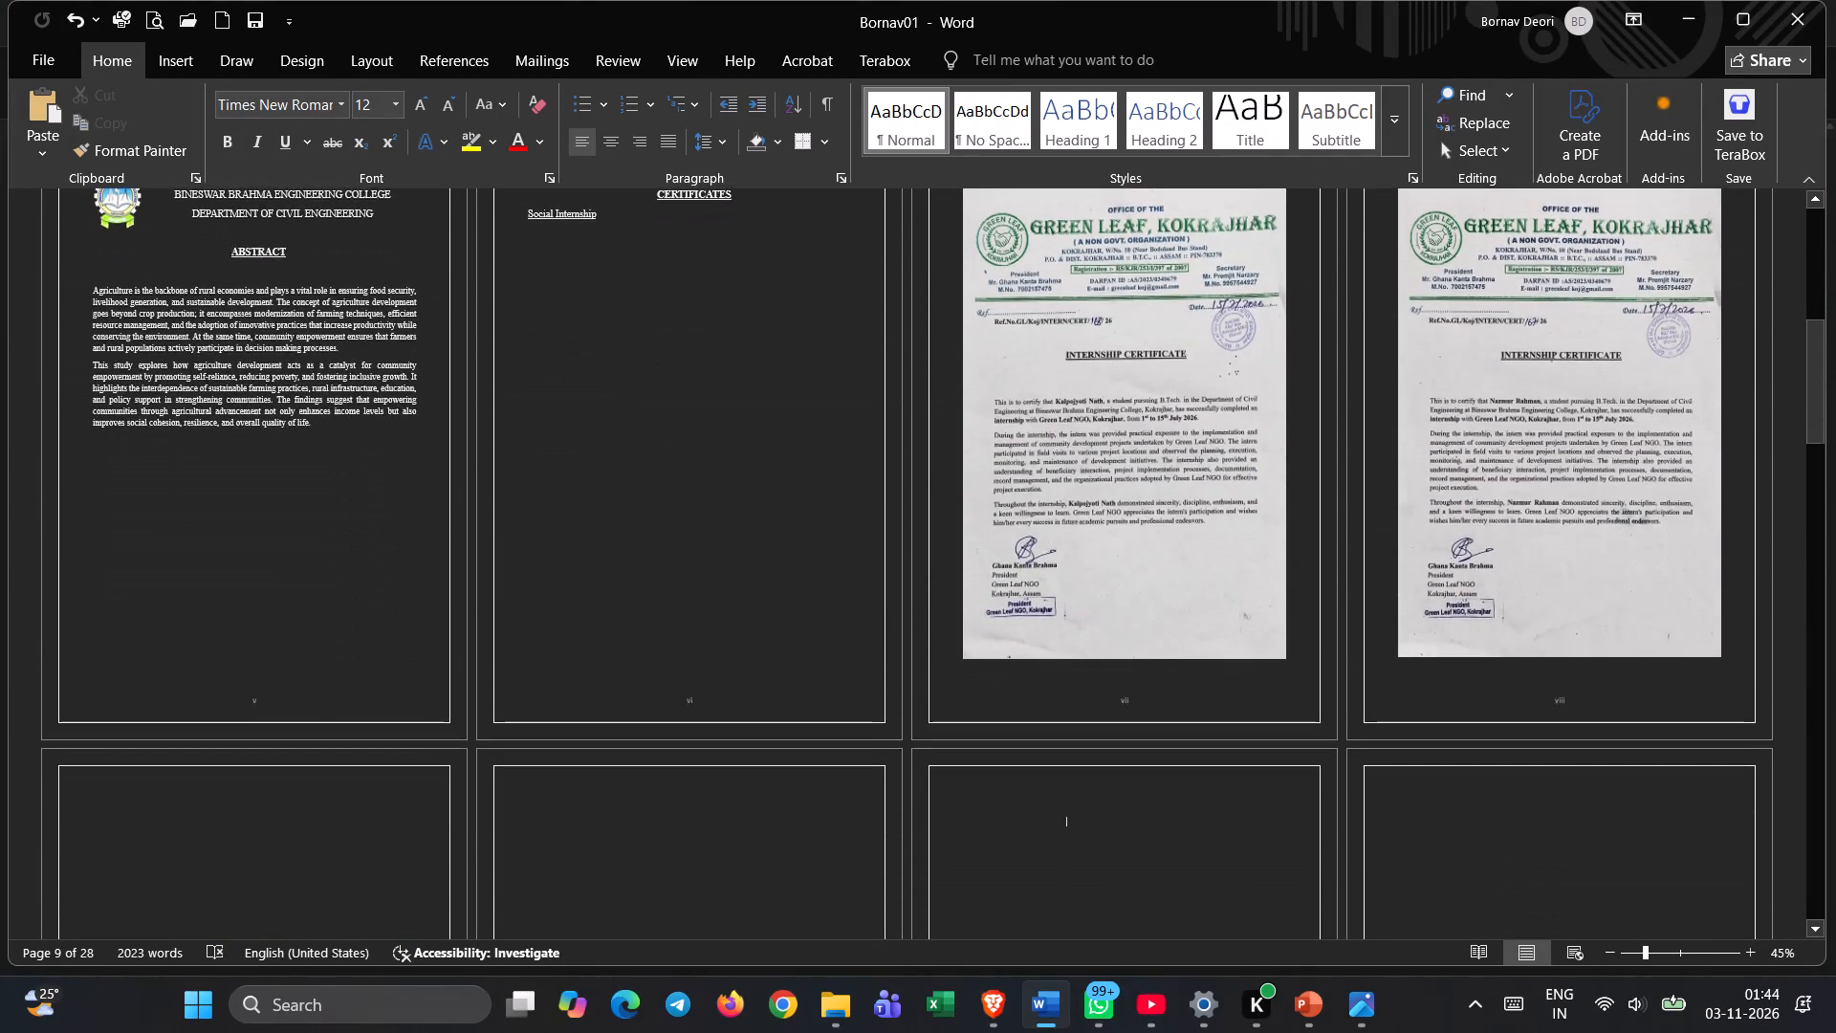
{"action": "scroll", "coordinate": [1073, 465], "scroll_direction": "down", "scroll_amount": 5}
{"action": "scroll", "coordinate": [1088, 444], "scroll_direction": "up", "scroll_amount": 11}
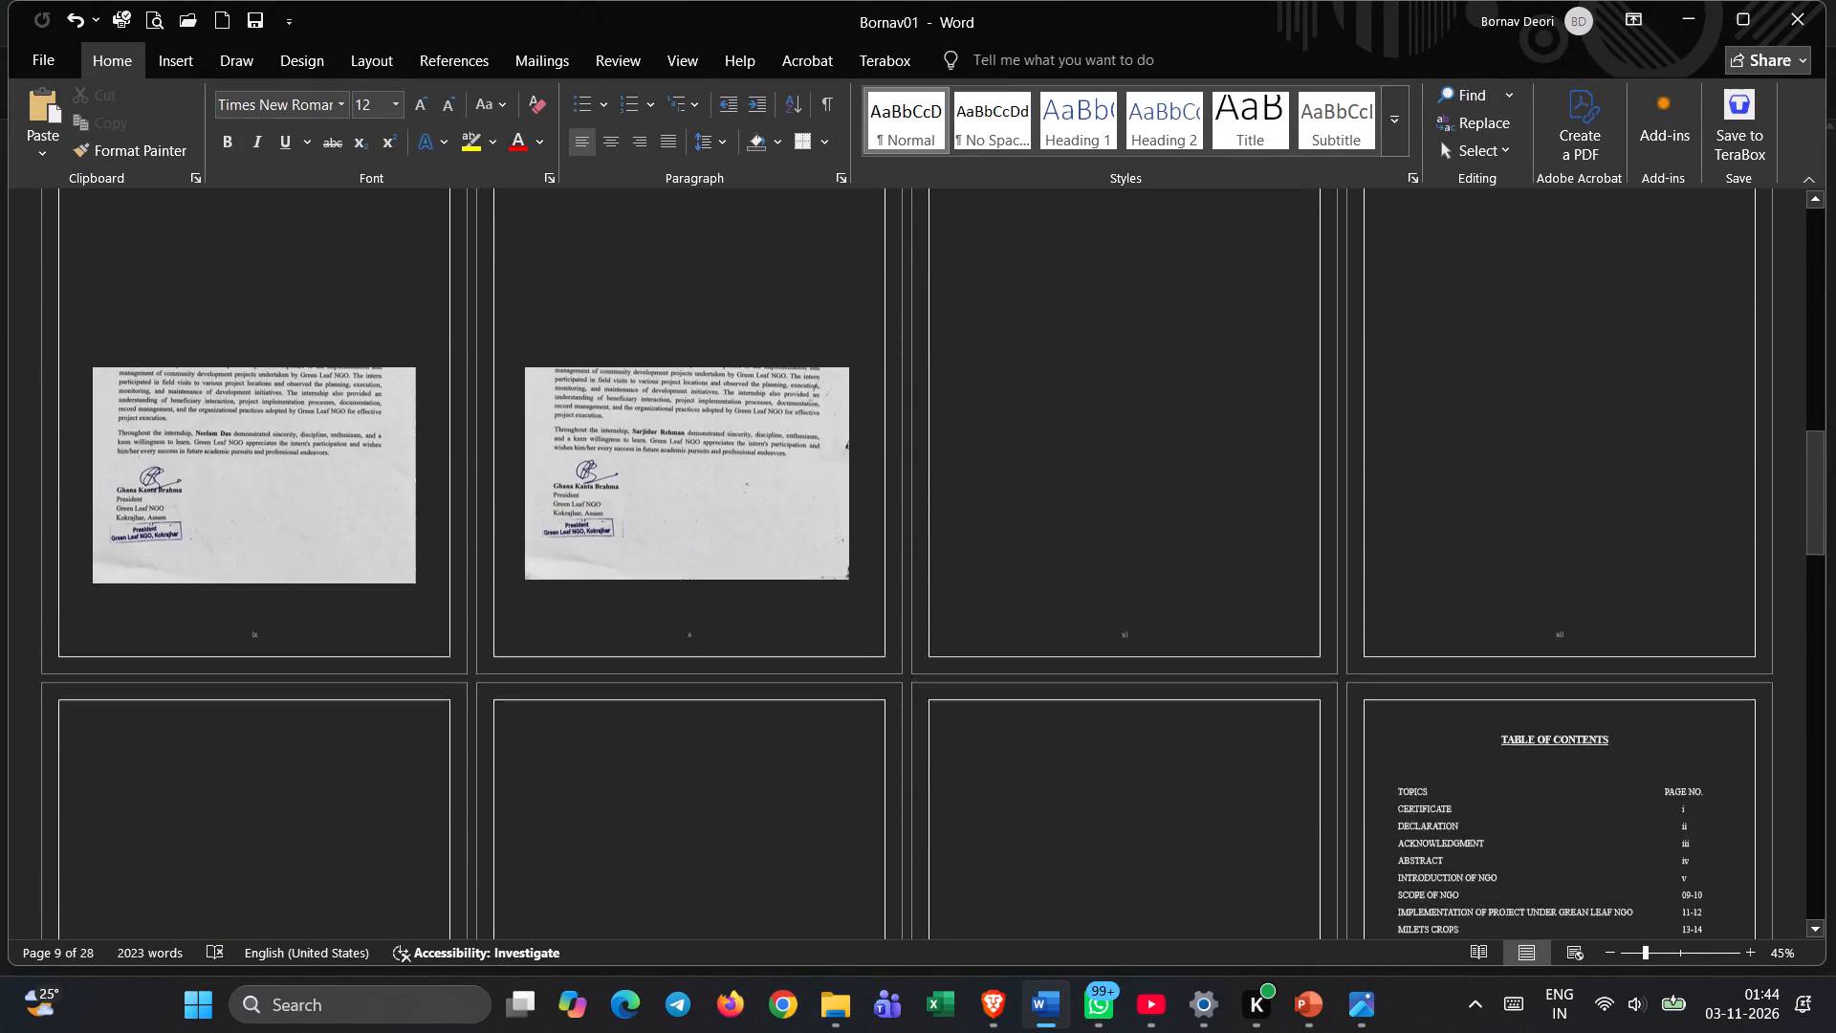
{"action": "left_click", "coordinate": [1088, 444]}
{"action": "scroll", "coordinate": [1137, 410], "scroll_direction": "up", "scroll_amount": 3}
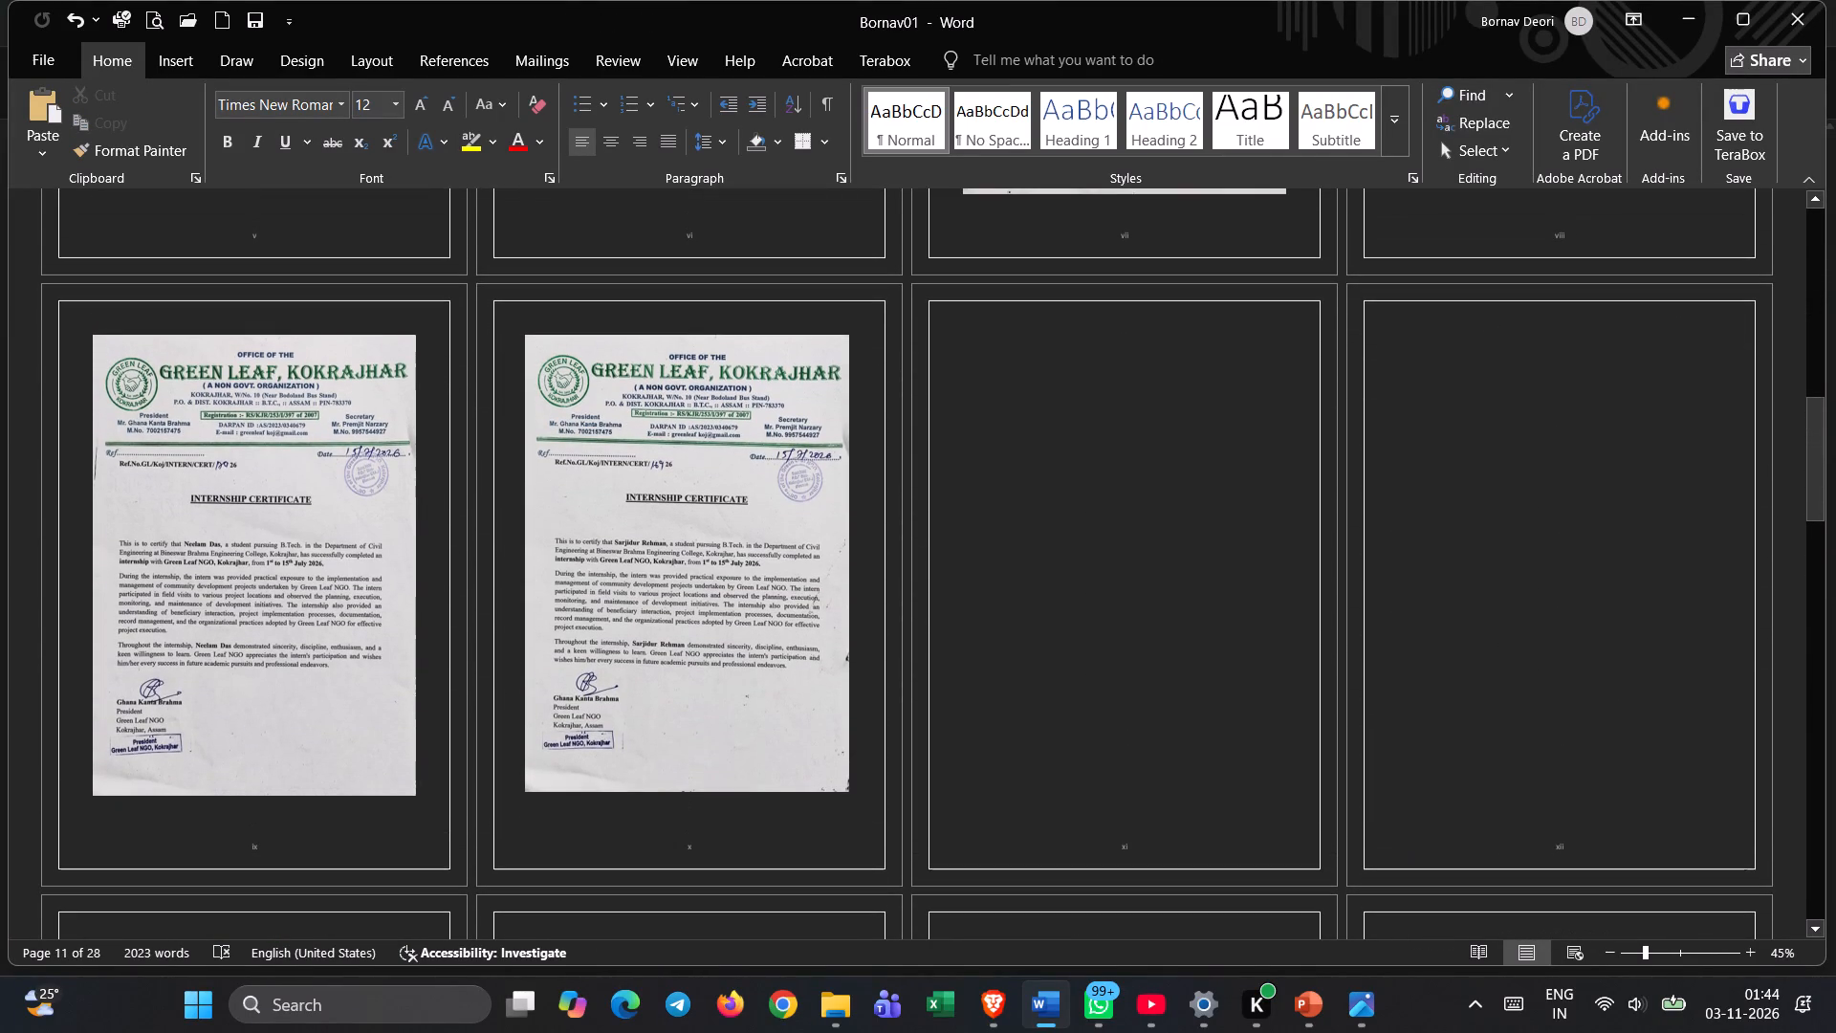
{"action": "right_click", "coordinate": [1137, 411]}
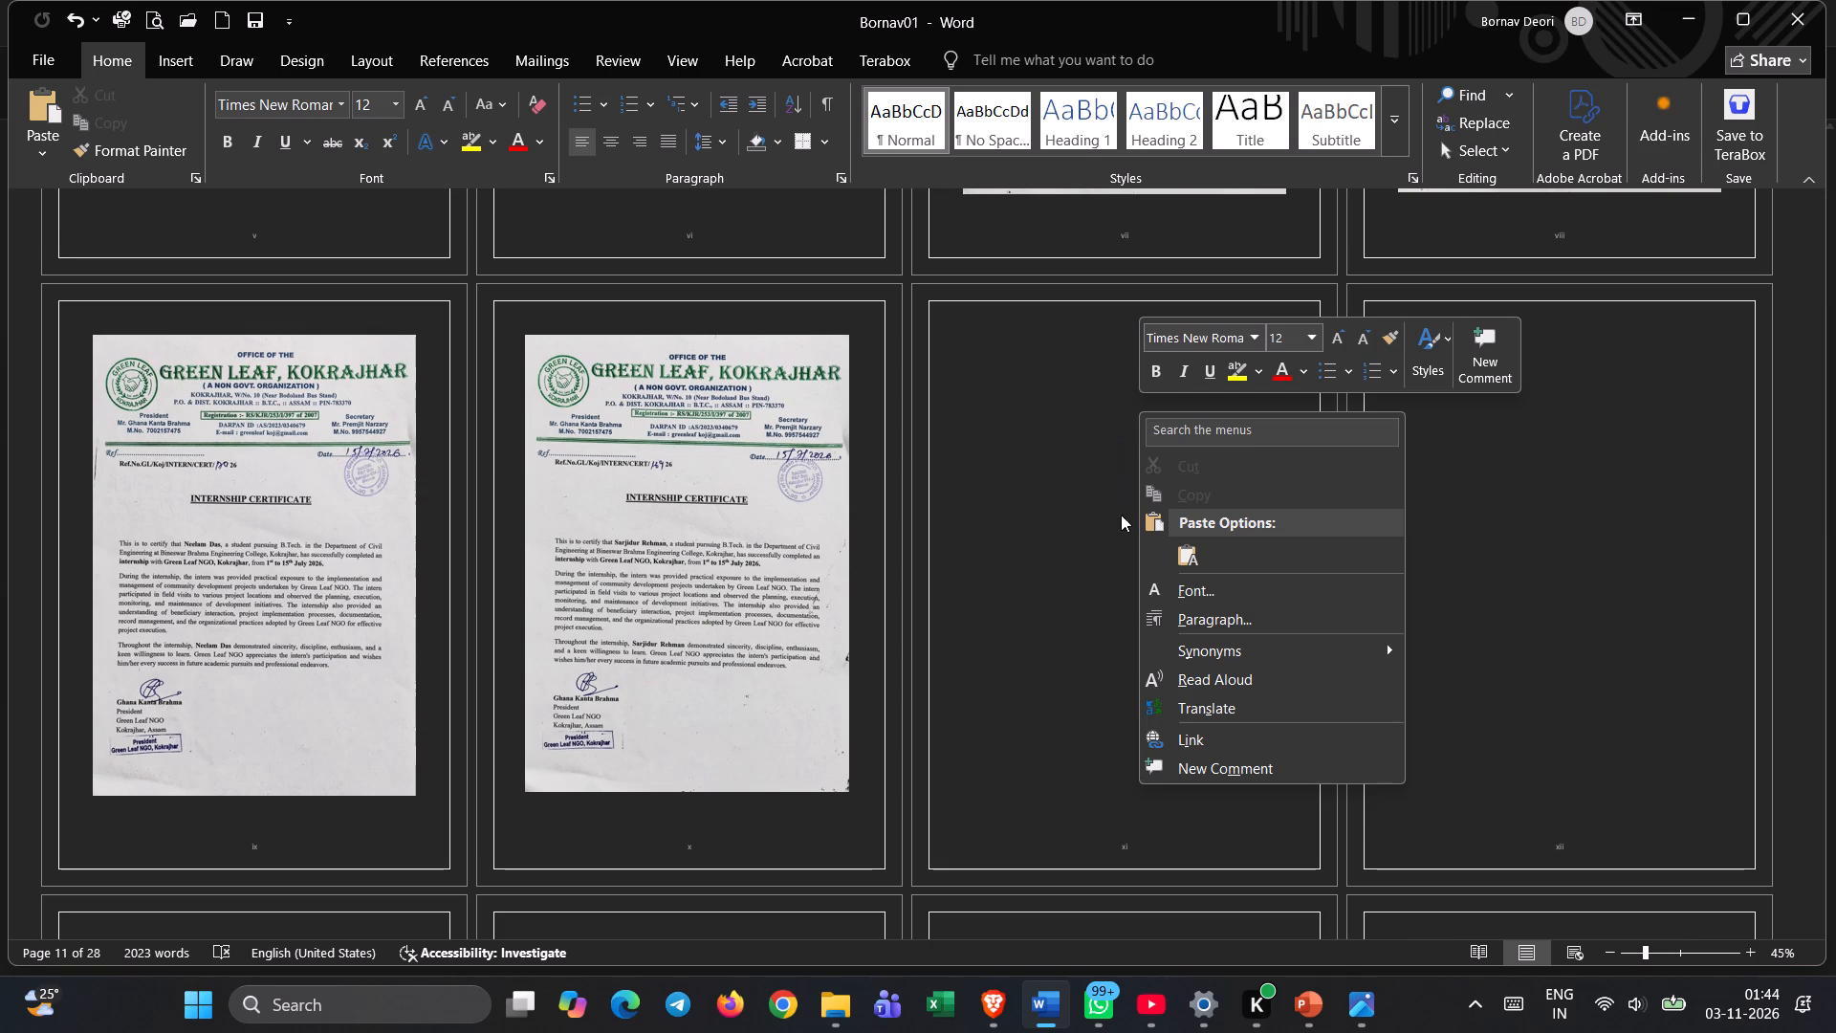
{"action": "left_click", "coordinate": [1005, 480]}
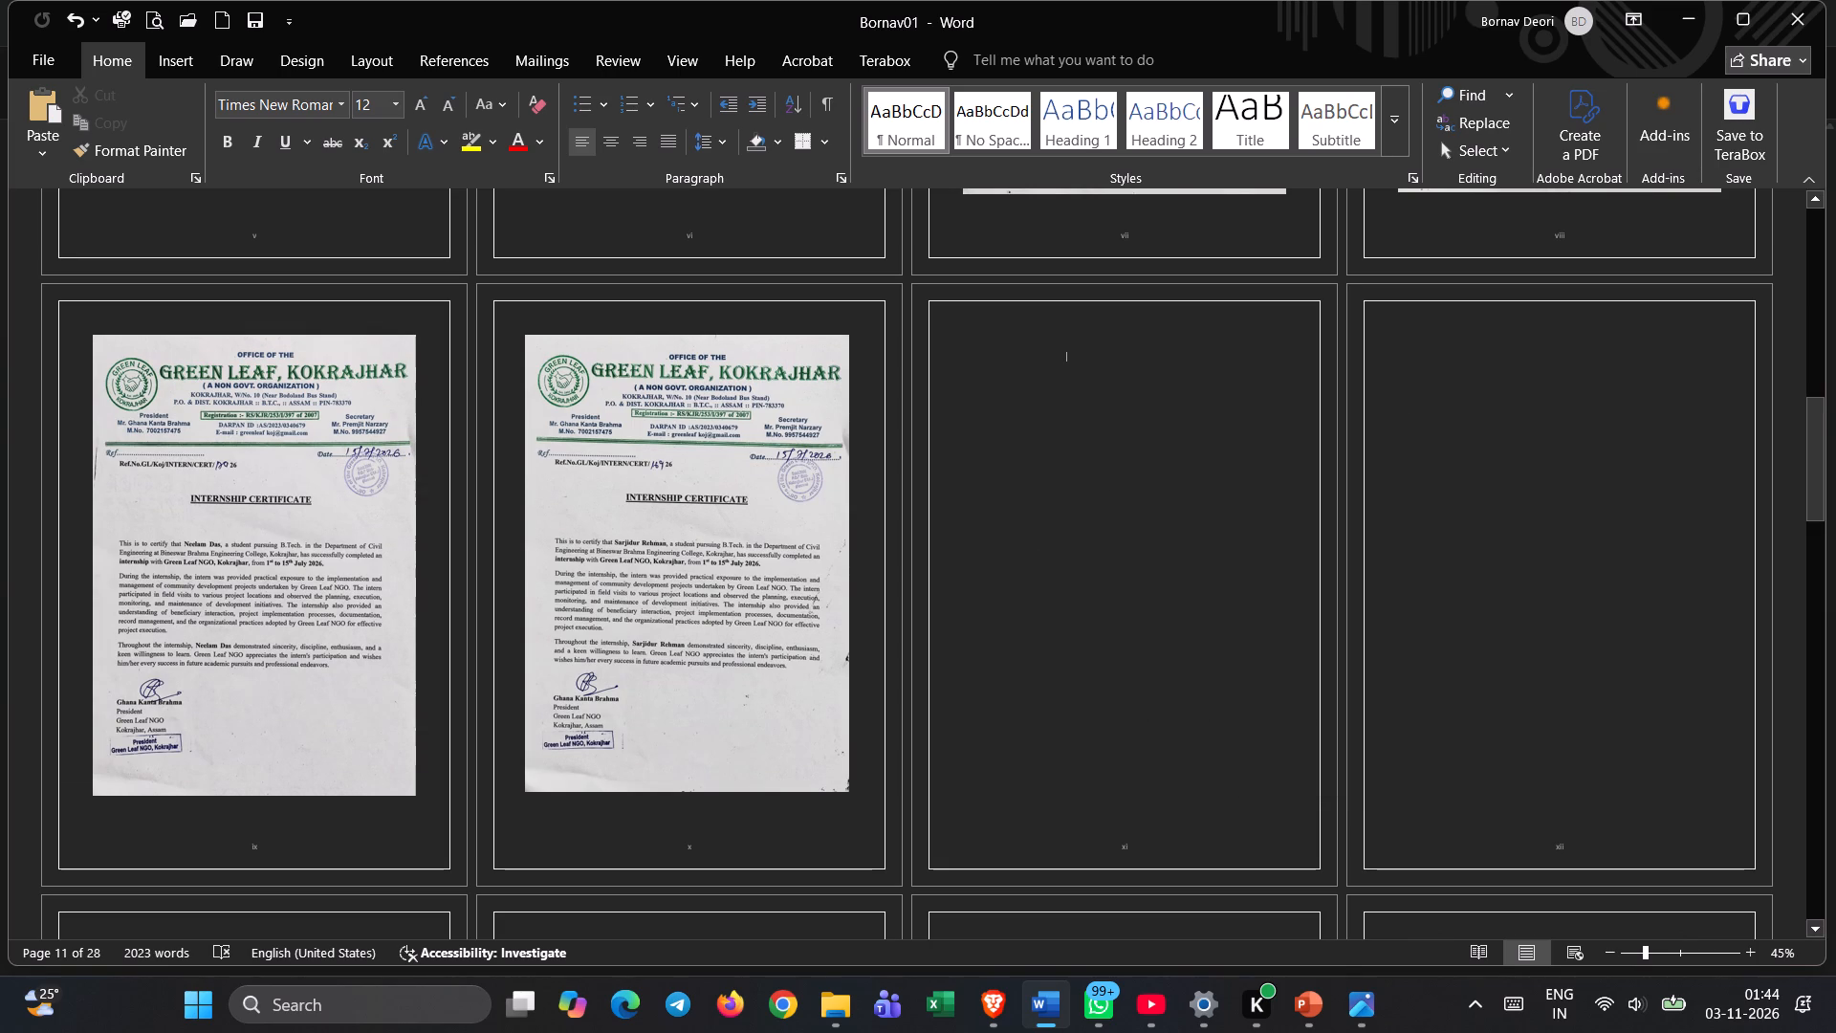
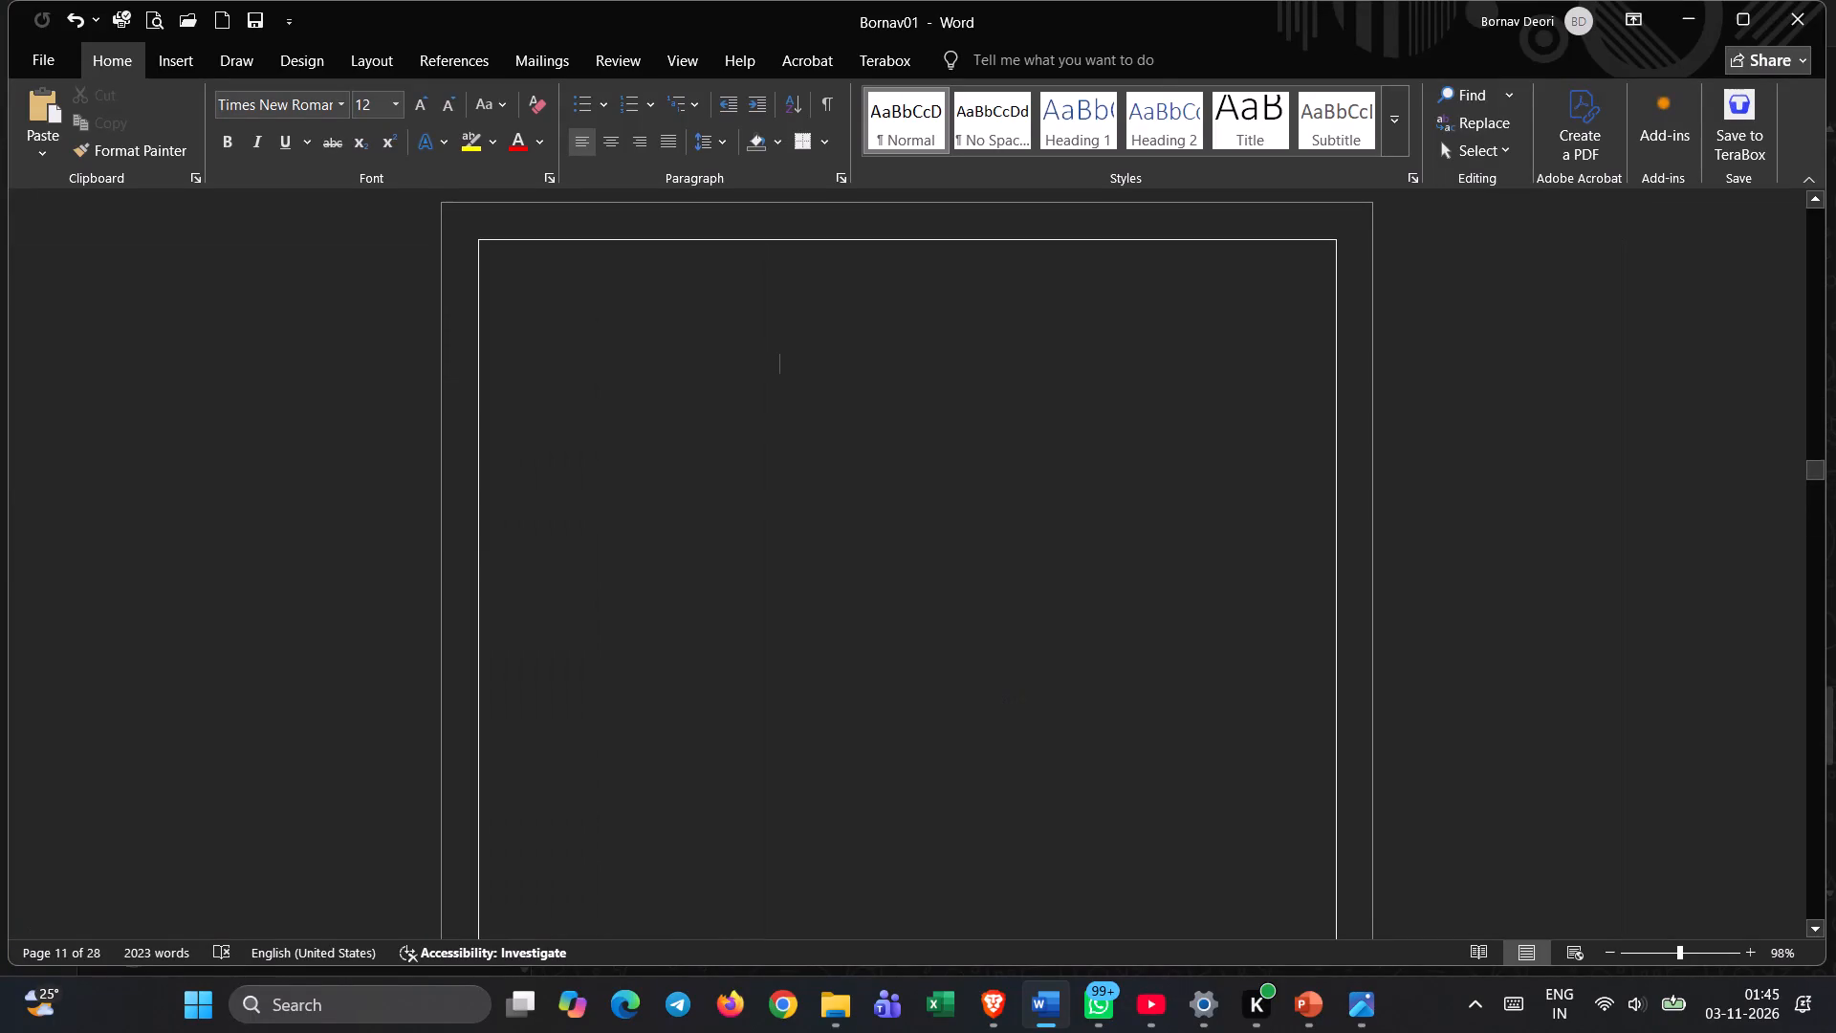
Change the font of the whole INTRODUCTION OF NGO section, heading and all body paragraphs, to Times New Roman.
{"action": "scroll", "coordinate": [971, 663], "scroll_direction": "down", "scroll_amount": 15}
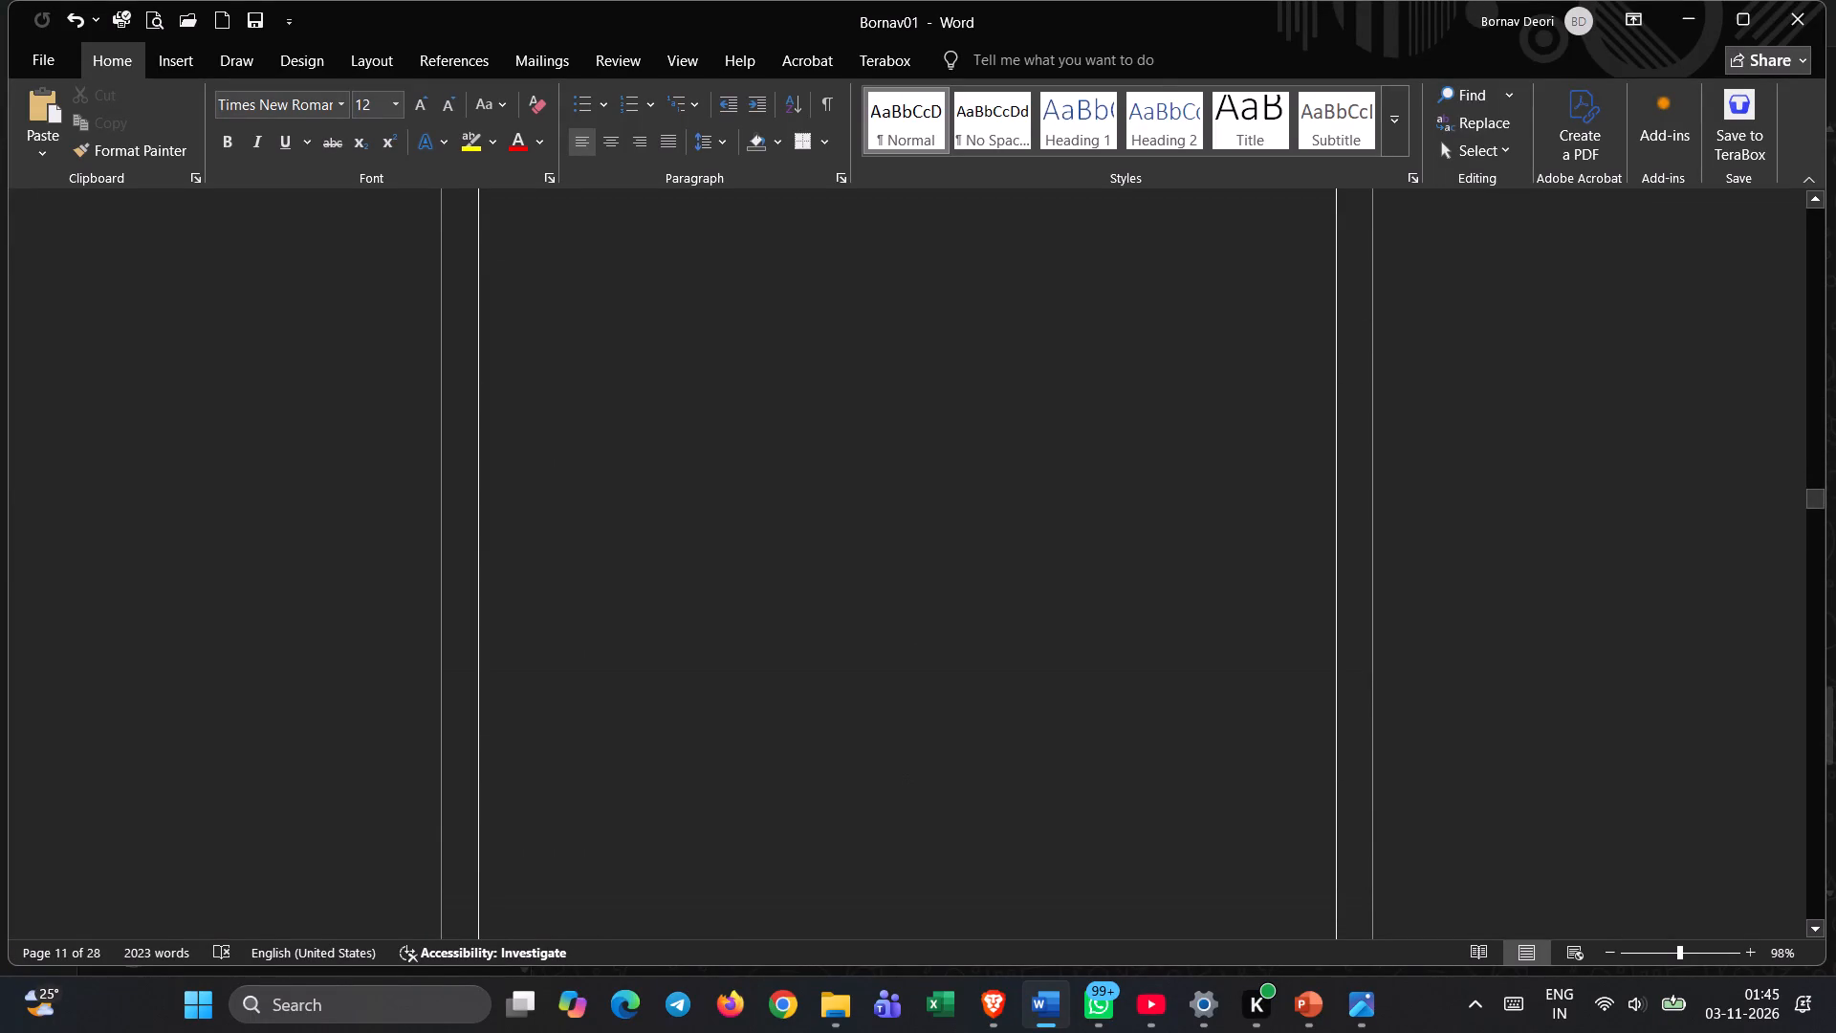
{"action": "scroll", "coordinate": [973, 660], "scroll_direction": "down", "scroll_amount": 20}
{"action": "scroll", "coordinate": [973, 660], "scroll_direction": "down", "scroll_amount": 20}
{"action": "scroll", "coordinate": [970, 611], "scroll_direction": "down", "scroll_amount": 15}
{"action": "scroll", "coordinate": [970, 612], "scroll_direction": "down", "scroll_amount": 6}
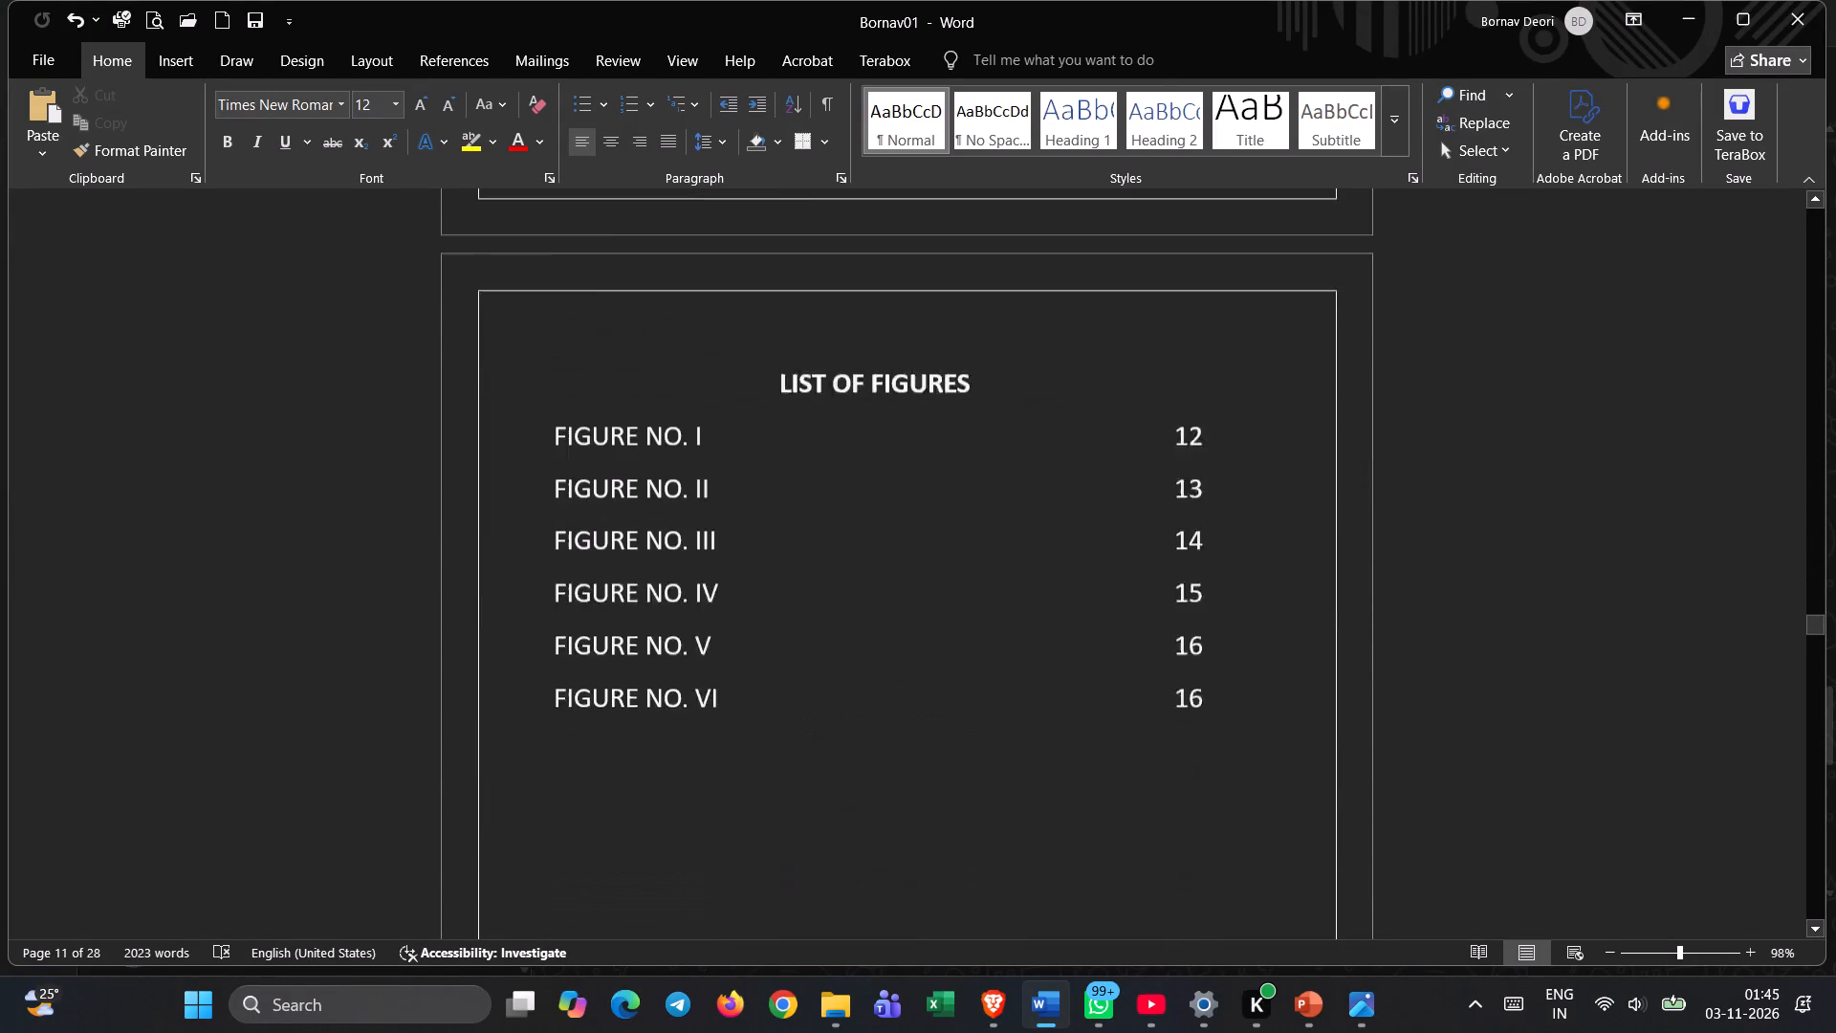
{"action": "scroll", "coordinate": [970, 612], "scroll_direction": "up", "scroll_amount": 3}
{"action": "scroll", "coordinate": [970, 612], "scroll_direction": "down", "scroll_amount": 5}
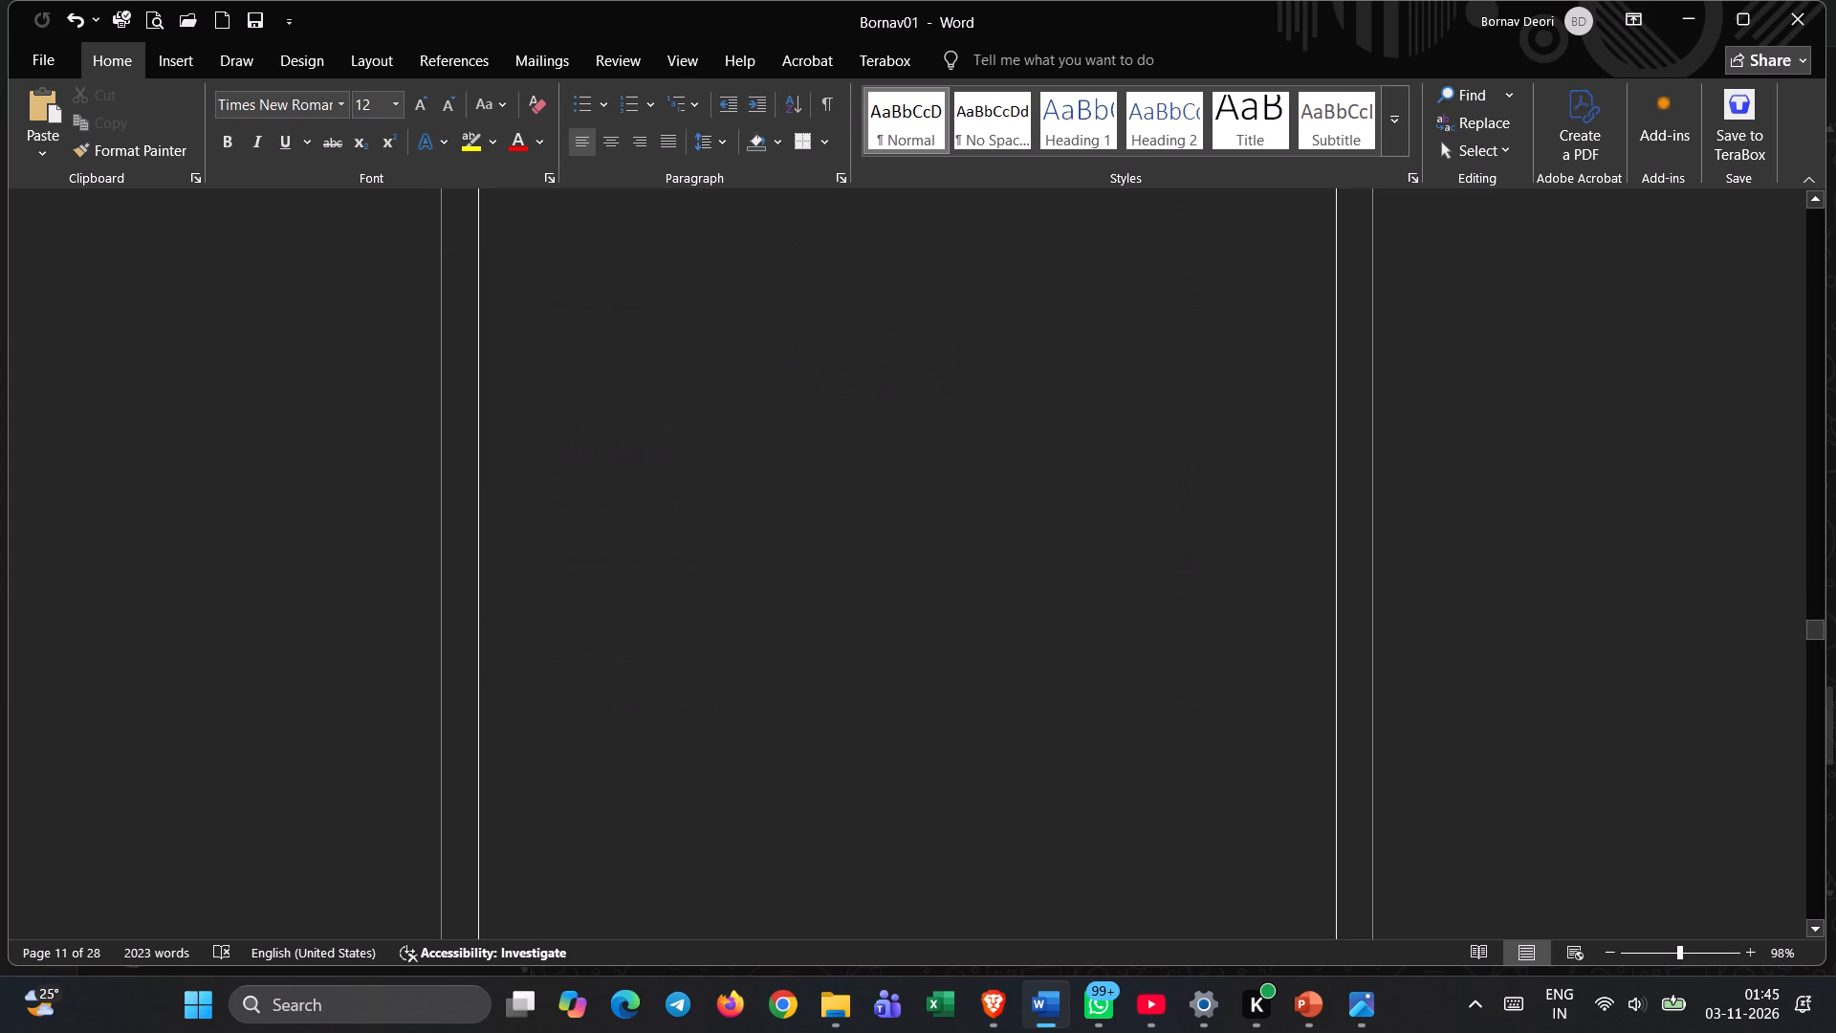
{"action": "scroll", "coordinate": [970, 612], "scroll_direction": "down", "scroll_amount": 9}
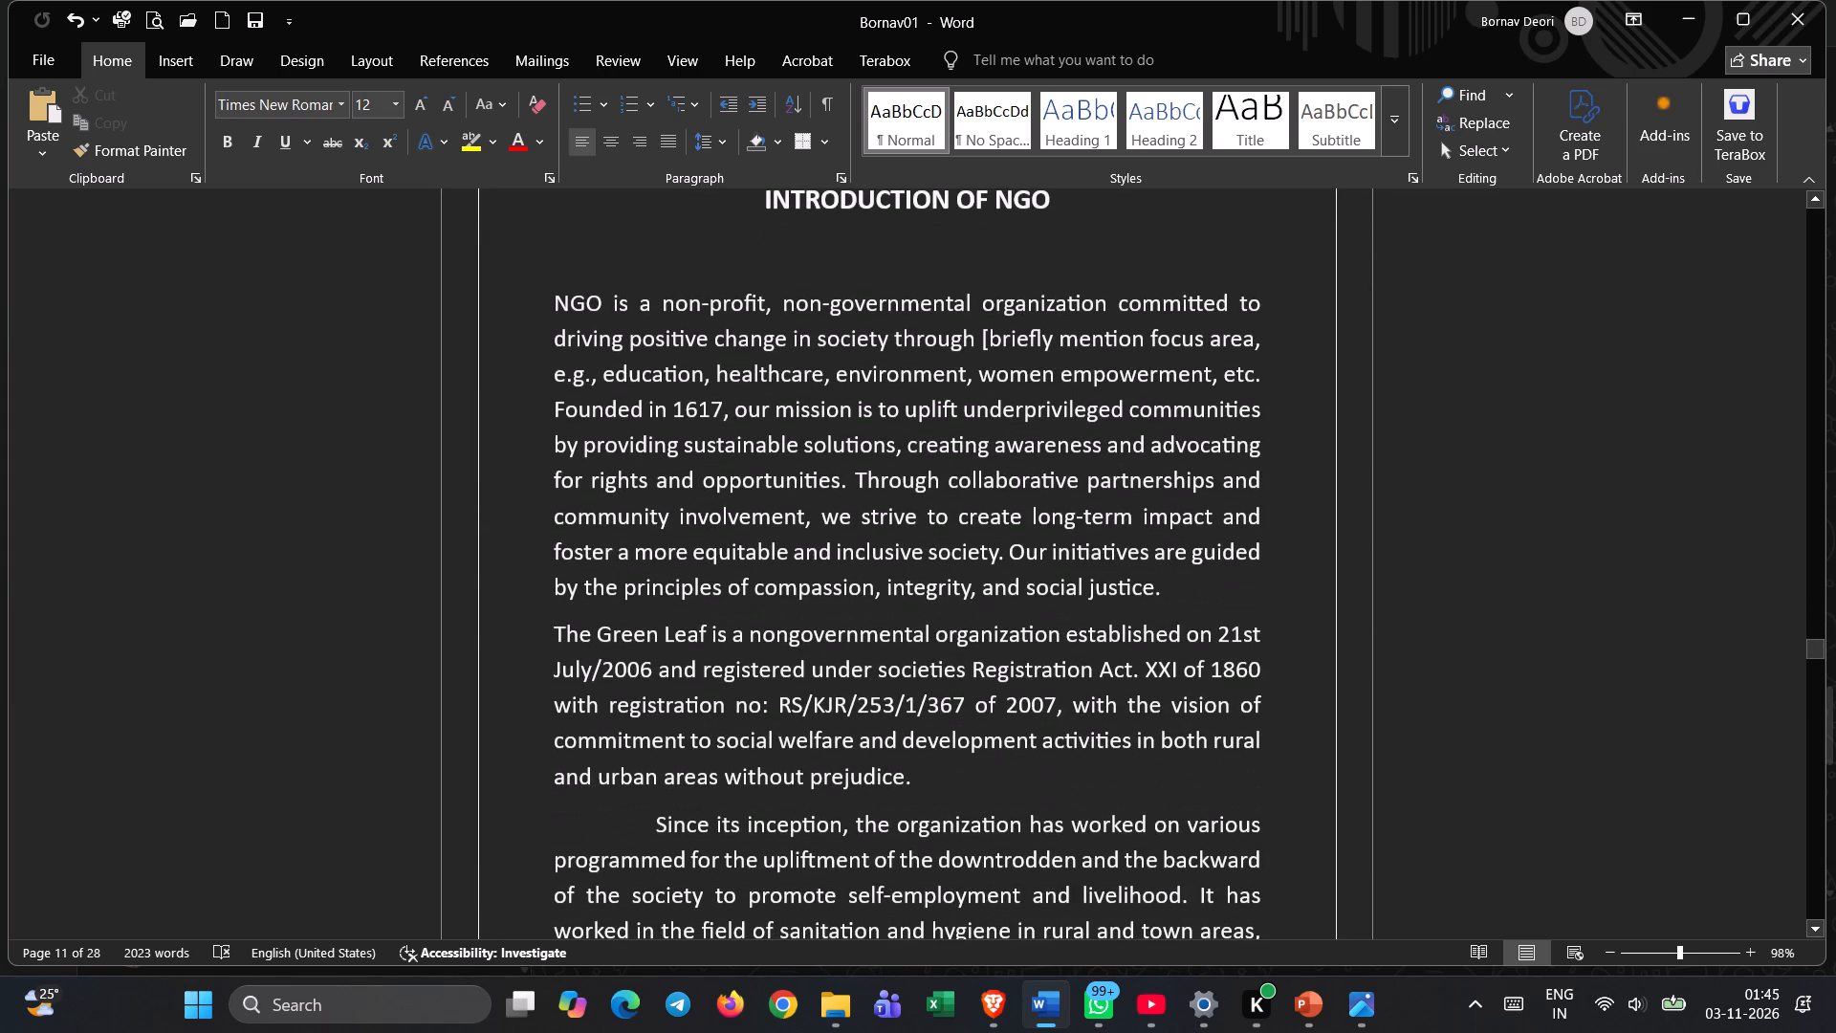
{"action": "scroll", "coordinate": [977, 608], "scroll_direction": "up", "scroll_amount": 1}
{"action": "left_click_drag", "start_coordinate": [758, 297], "coordinate": [806, 363]}
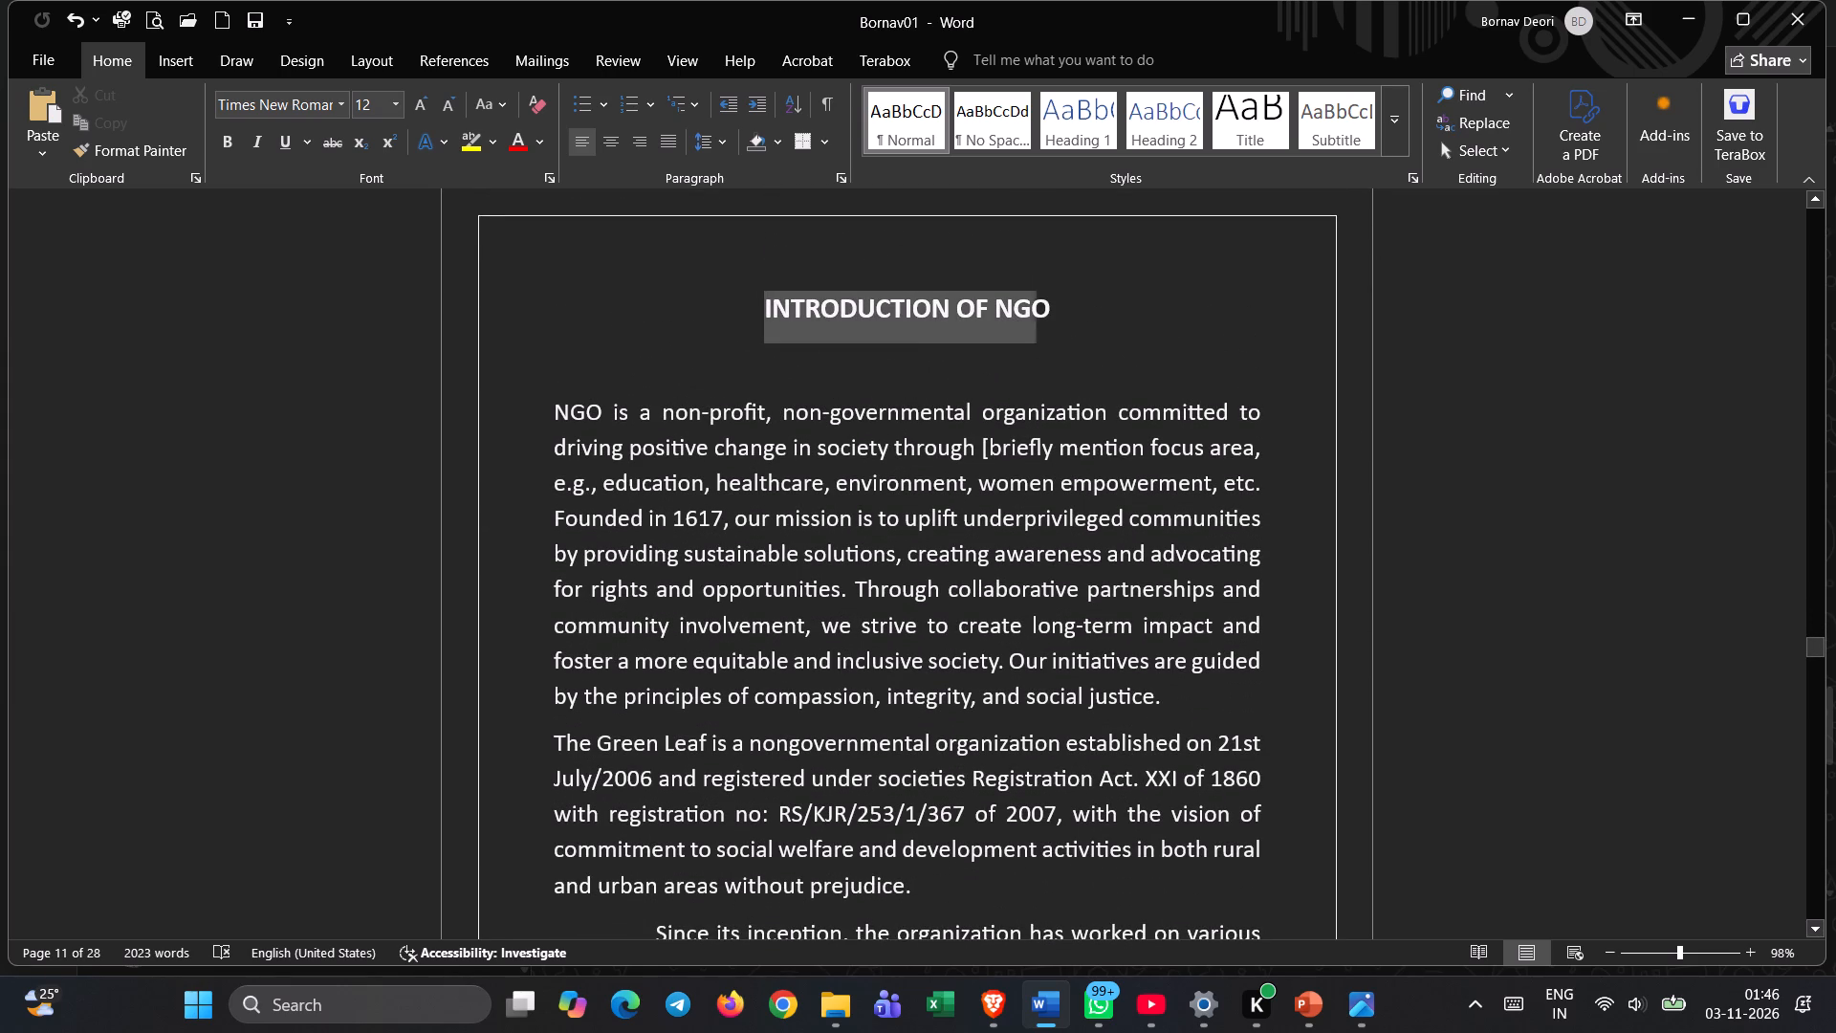
{"action": "left_click_drag", "start_coordinate": [806, 363], "coordinate": [1012, 954]}
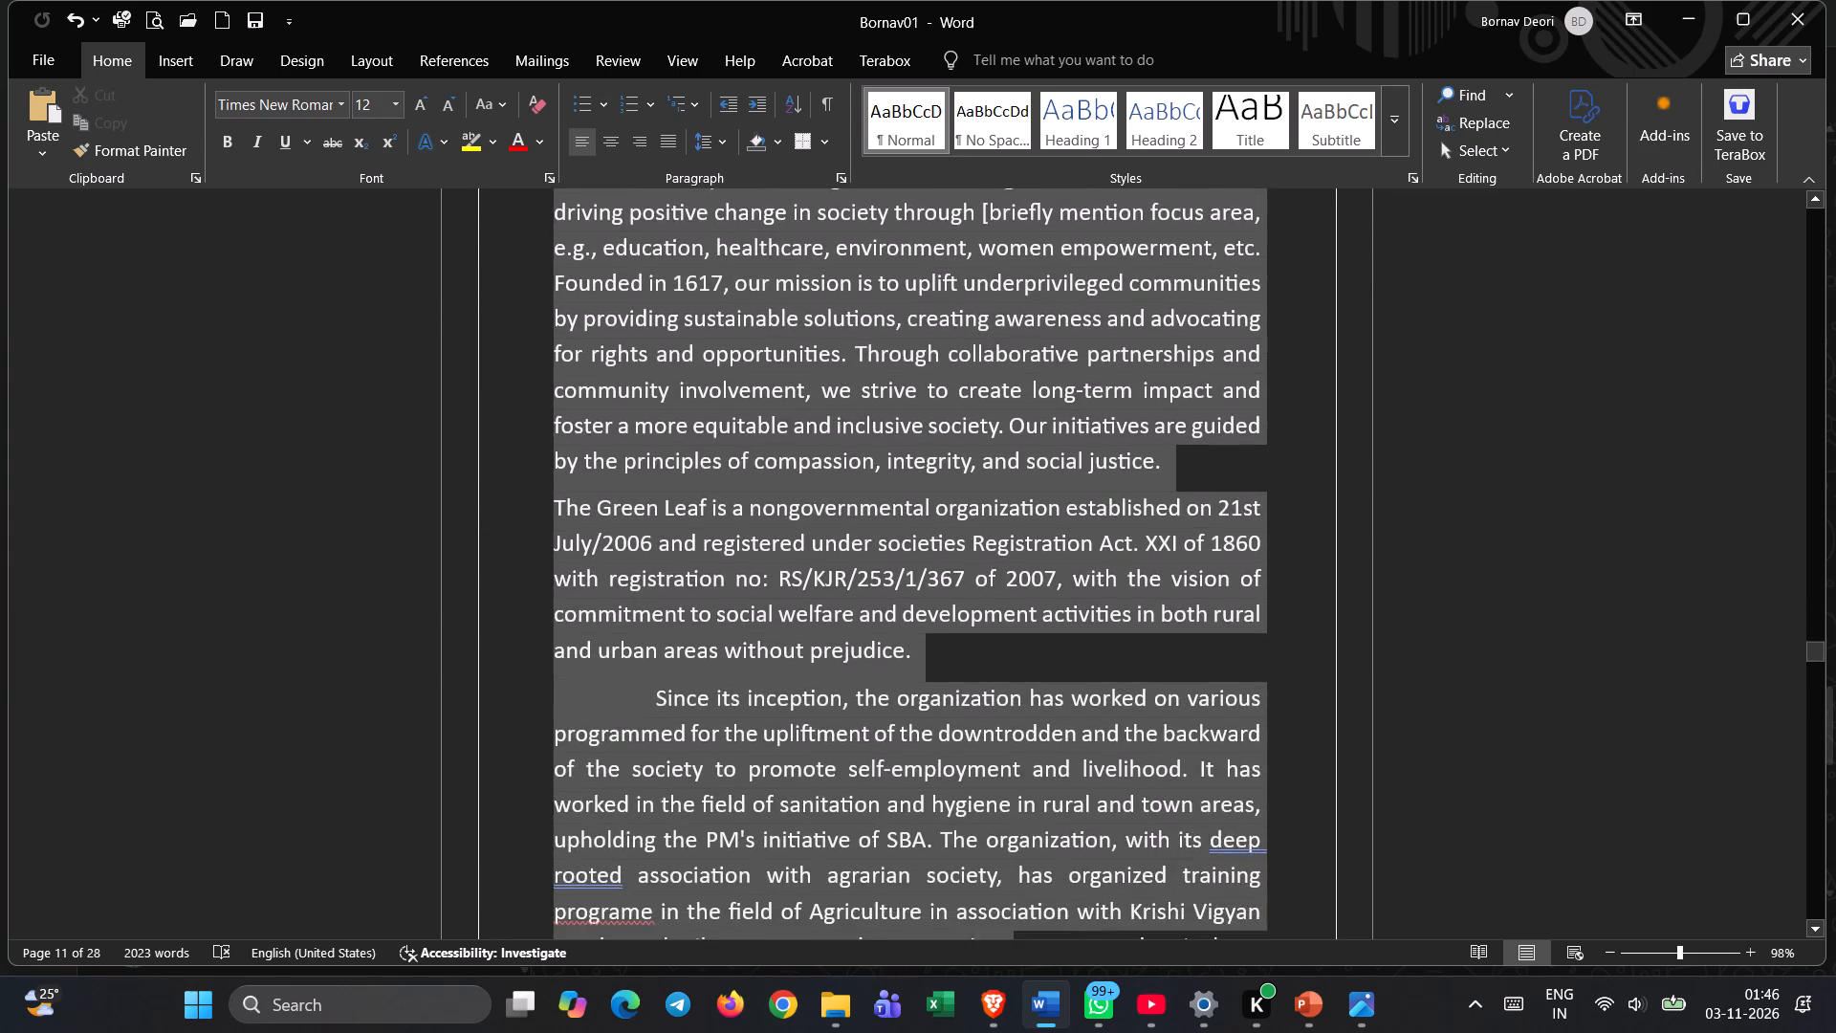
{"action": "left_click_drag", "start_coordinate": [1012, 954], "coordinate": [985, 803]}
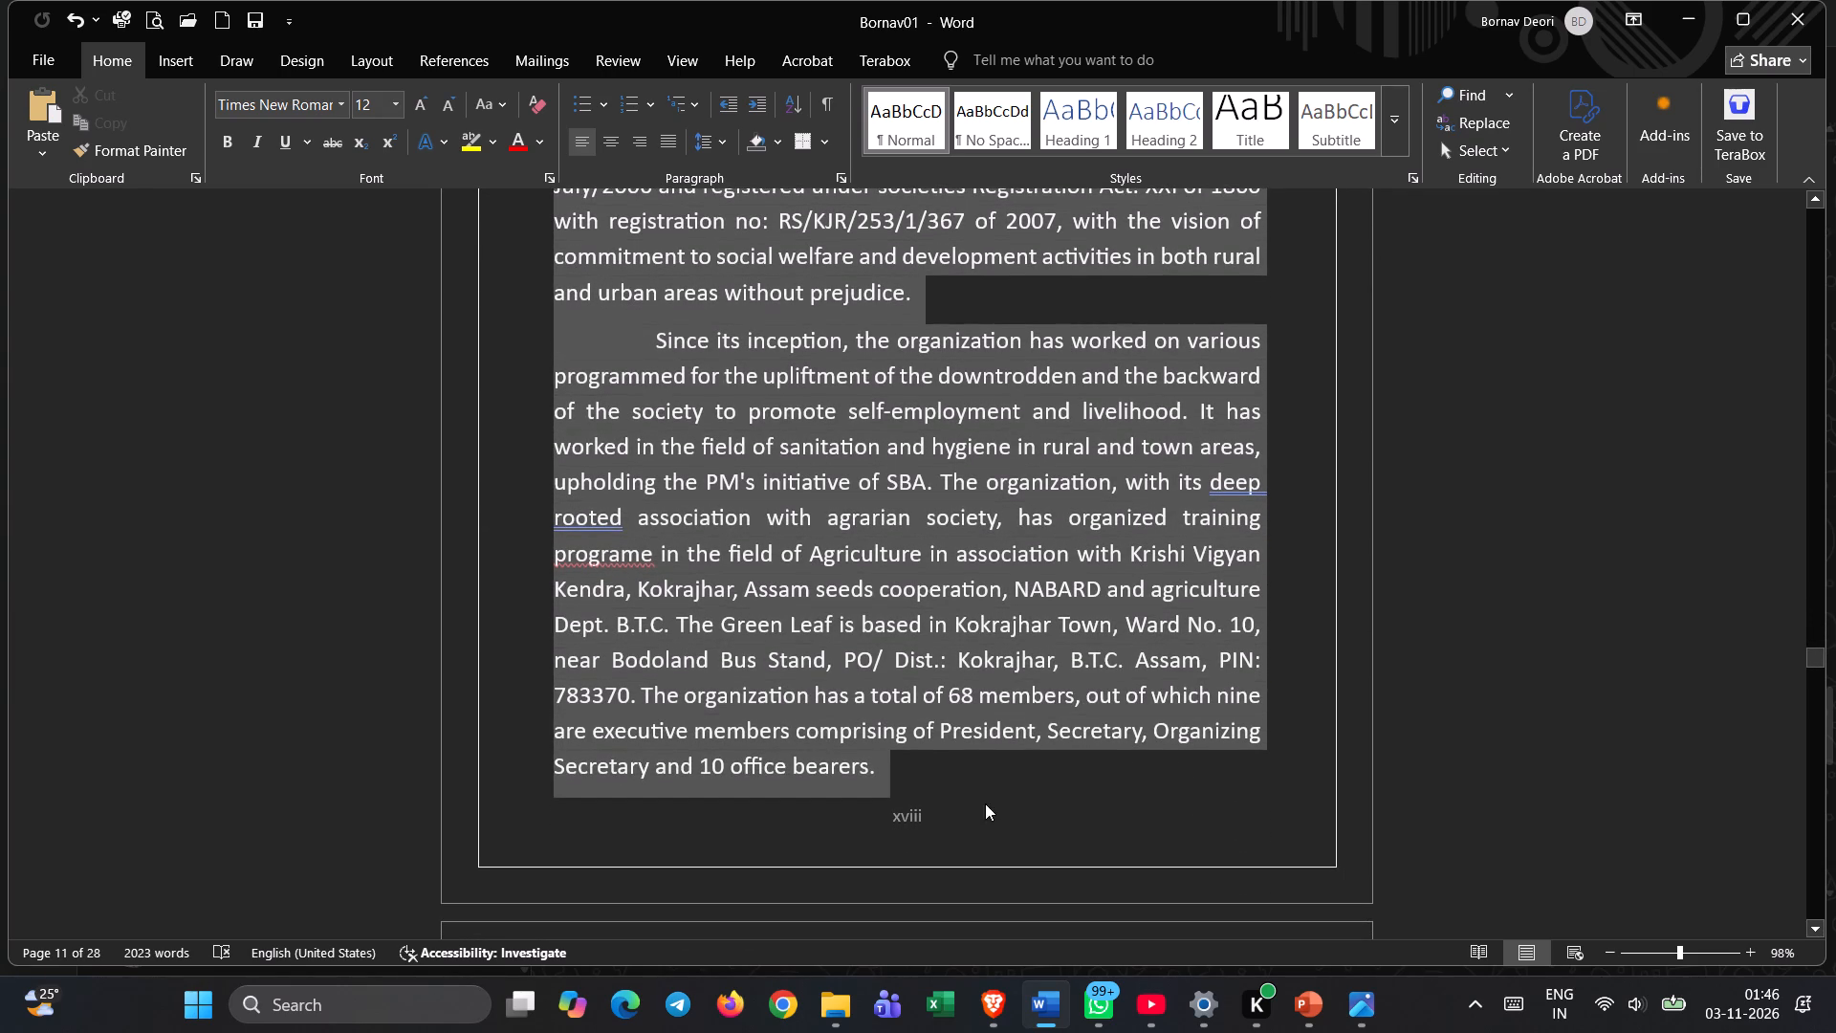
{"action": "left_click", "coordinate": [339, 98]}
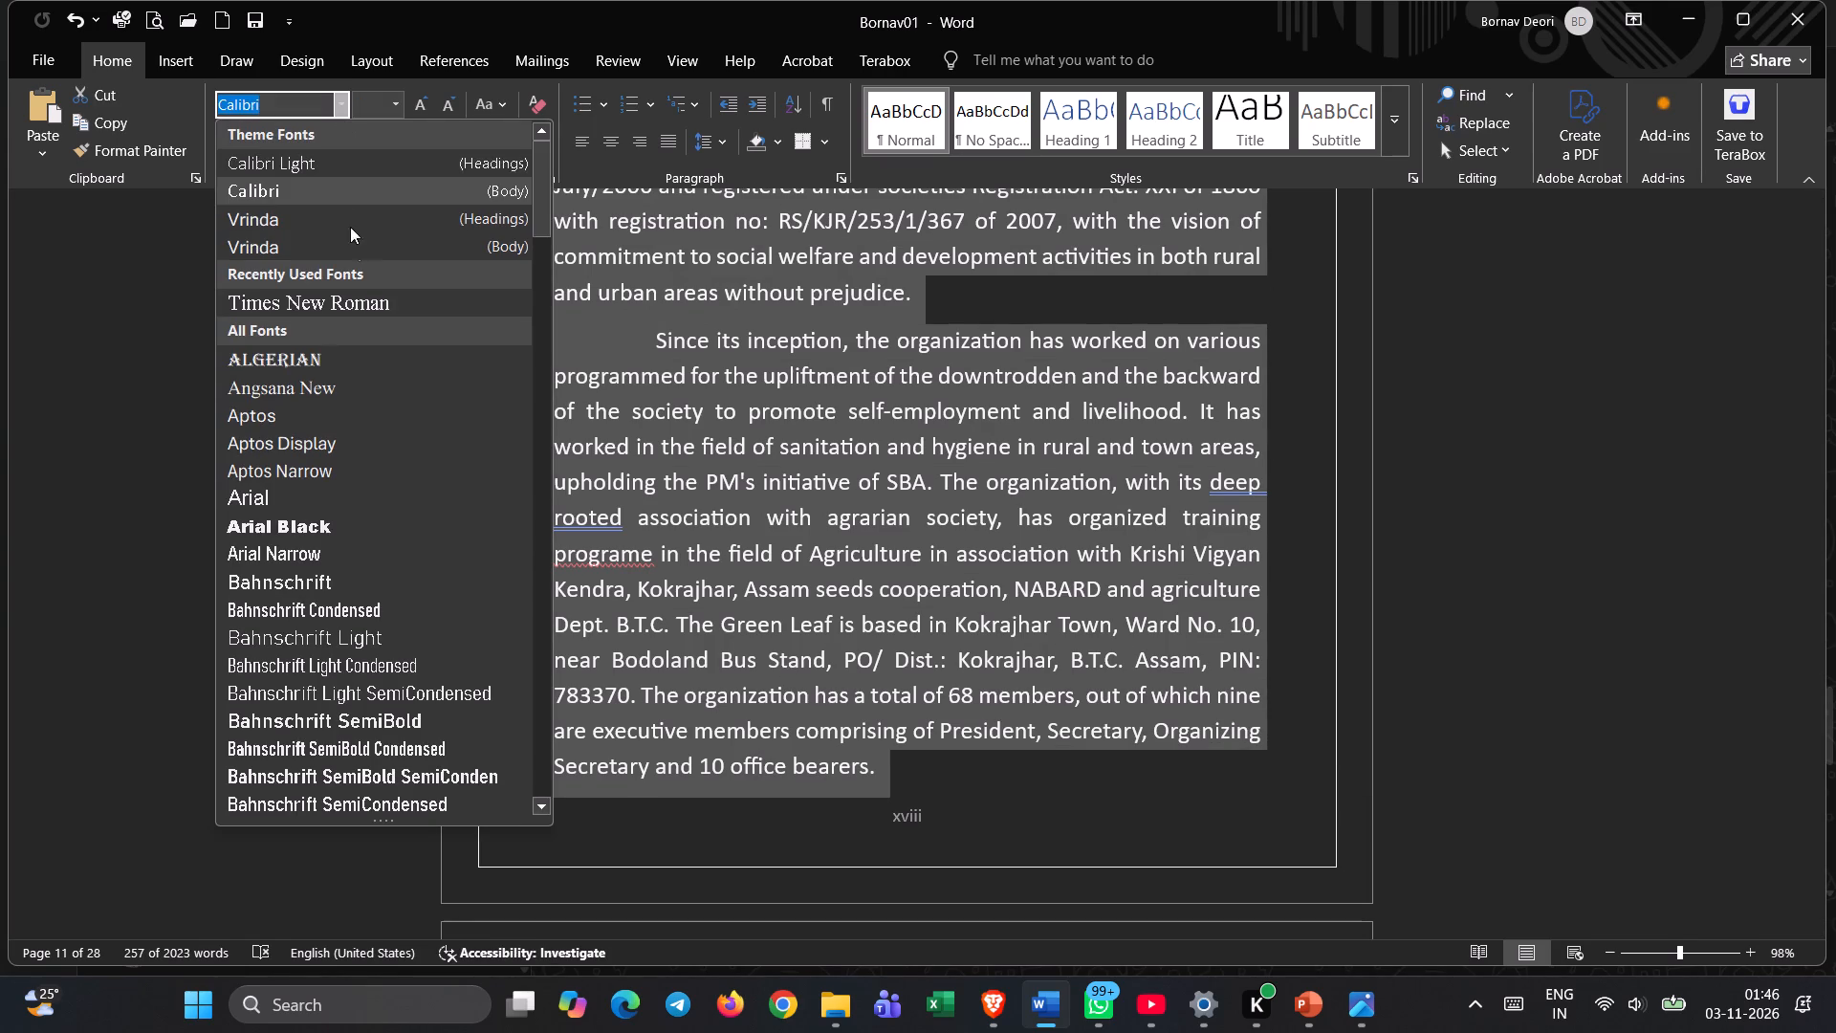
{"action": "left_click", "coordinate": [358, 303]}
Set the INTRODUCTION OF NGO heading to font size 14.
{"action": "scroll", "coordinate": [943, 416], "scroll_direction": "up", "scroll_amount": 8}
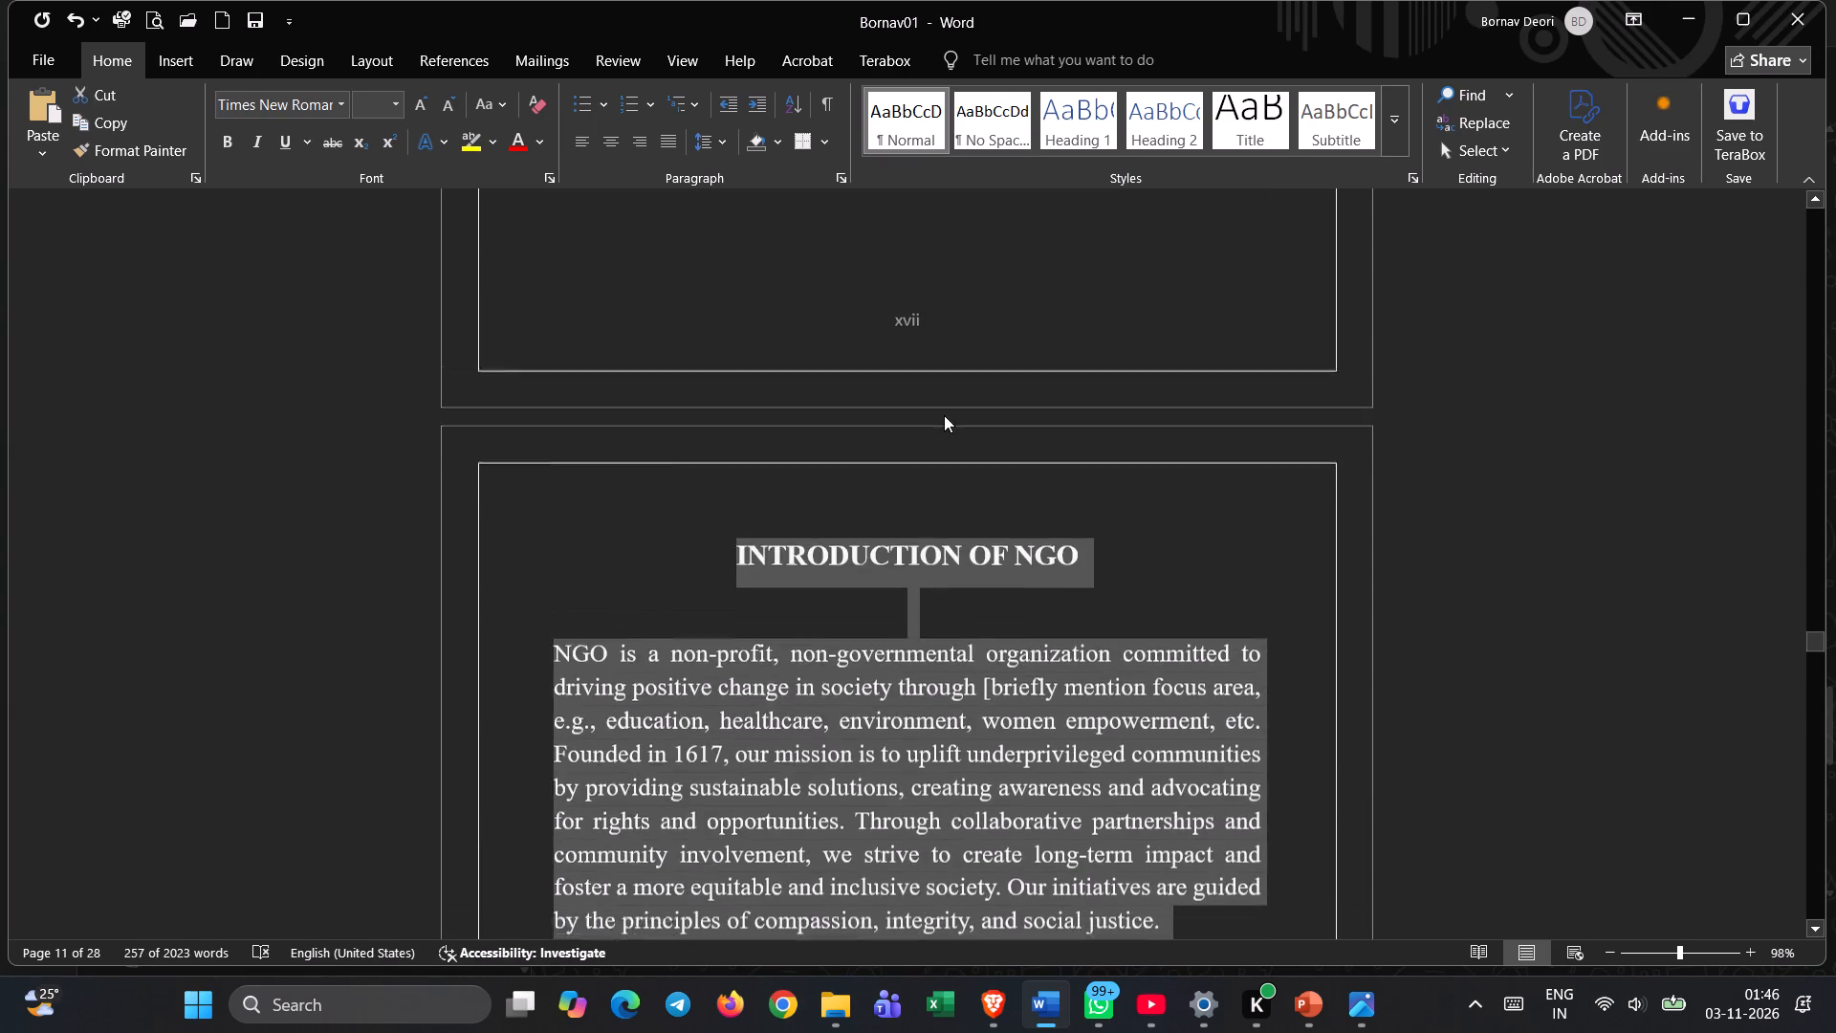
{"action": "left_click", "coordinate": [752, 577]}
{"action": "left_click_drag", "start_coordinate": [736, 582], "coordinate": [808, 585]}
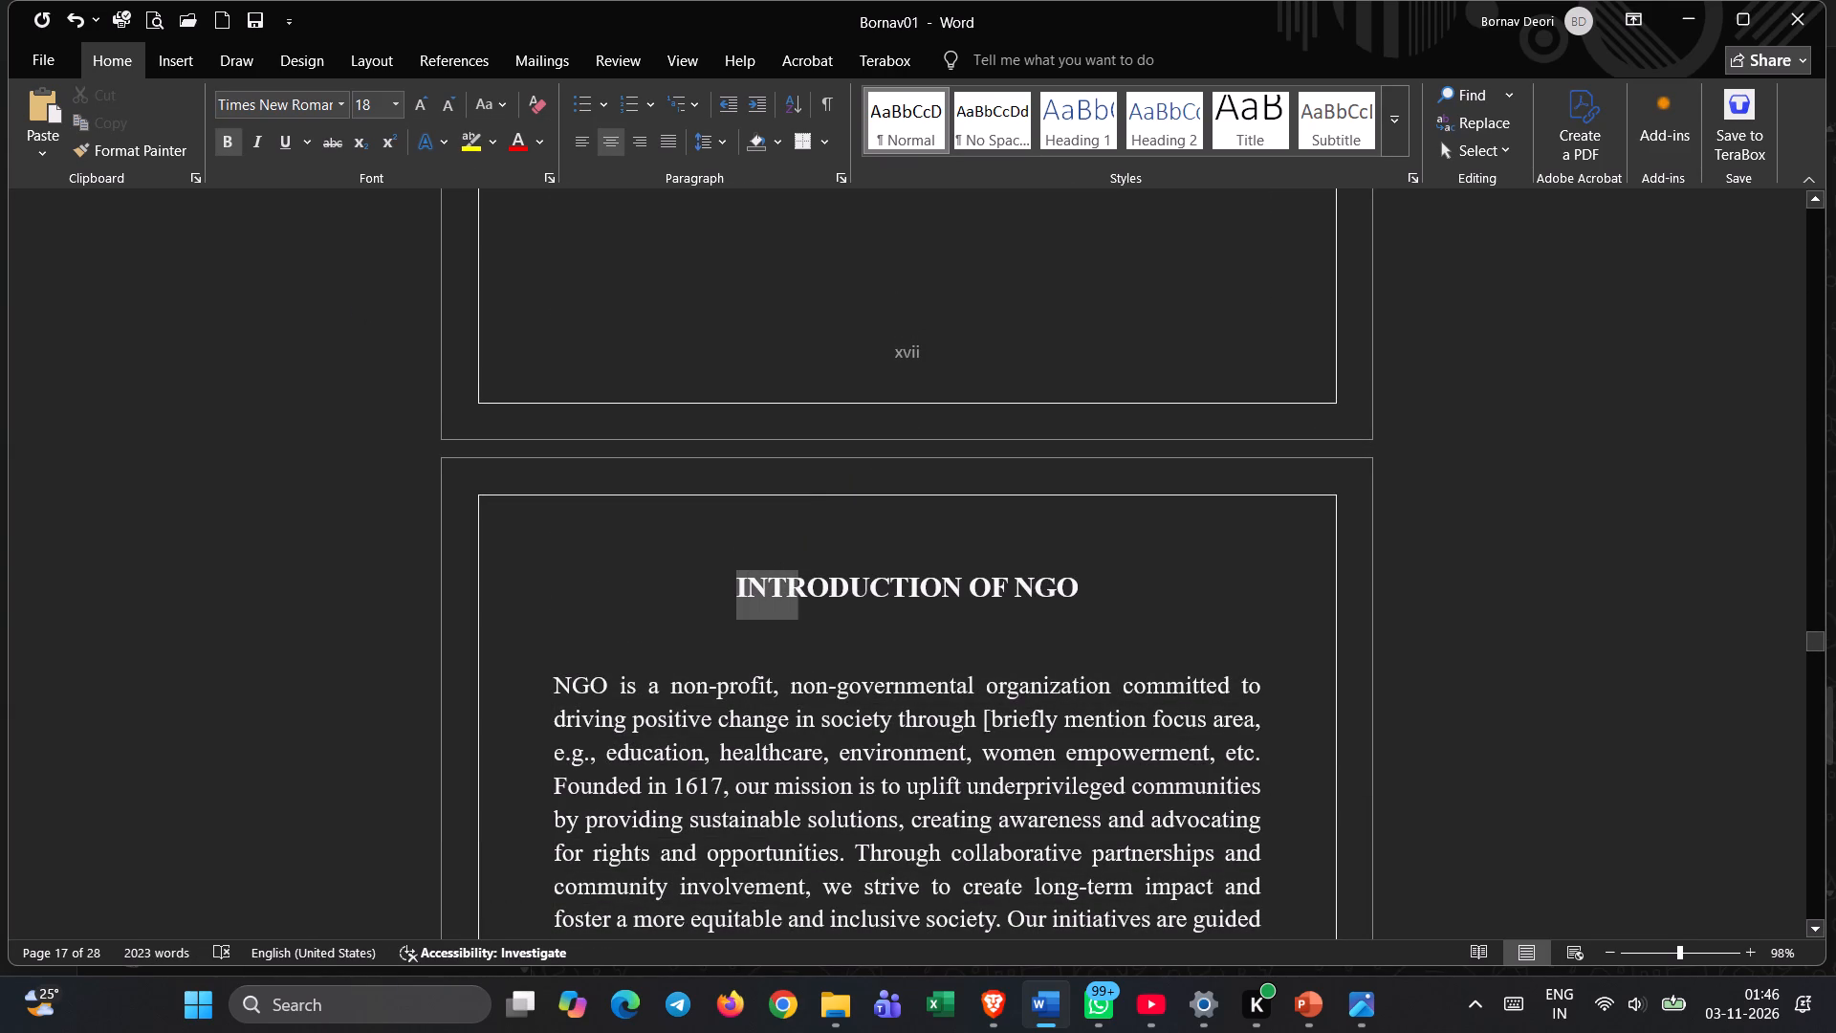
{"action": "left_click_drag", "start_coordinate": [808, 585], "coordinate": [1065, 594]}
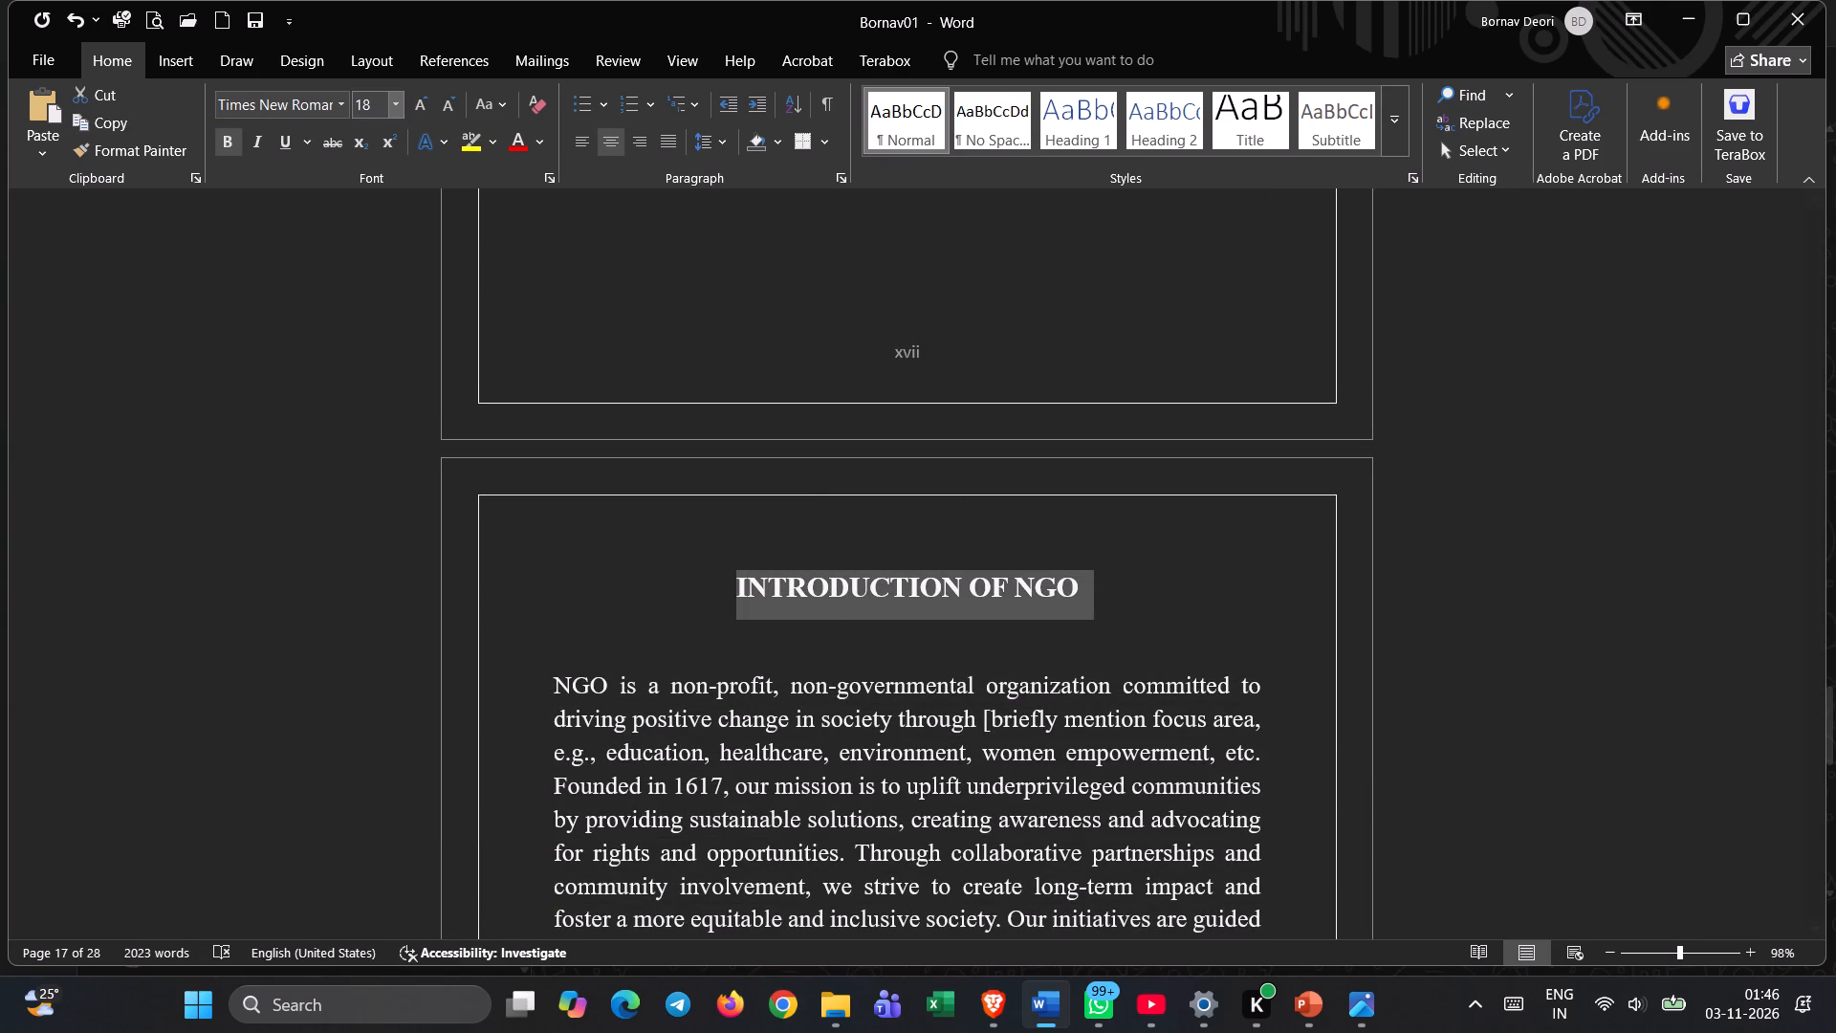
{"action": "left_click", "coordinate": [396, 112]}
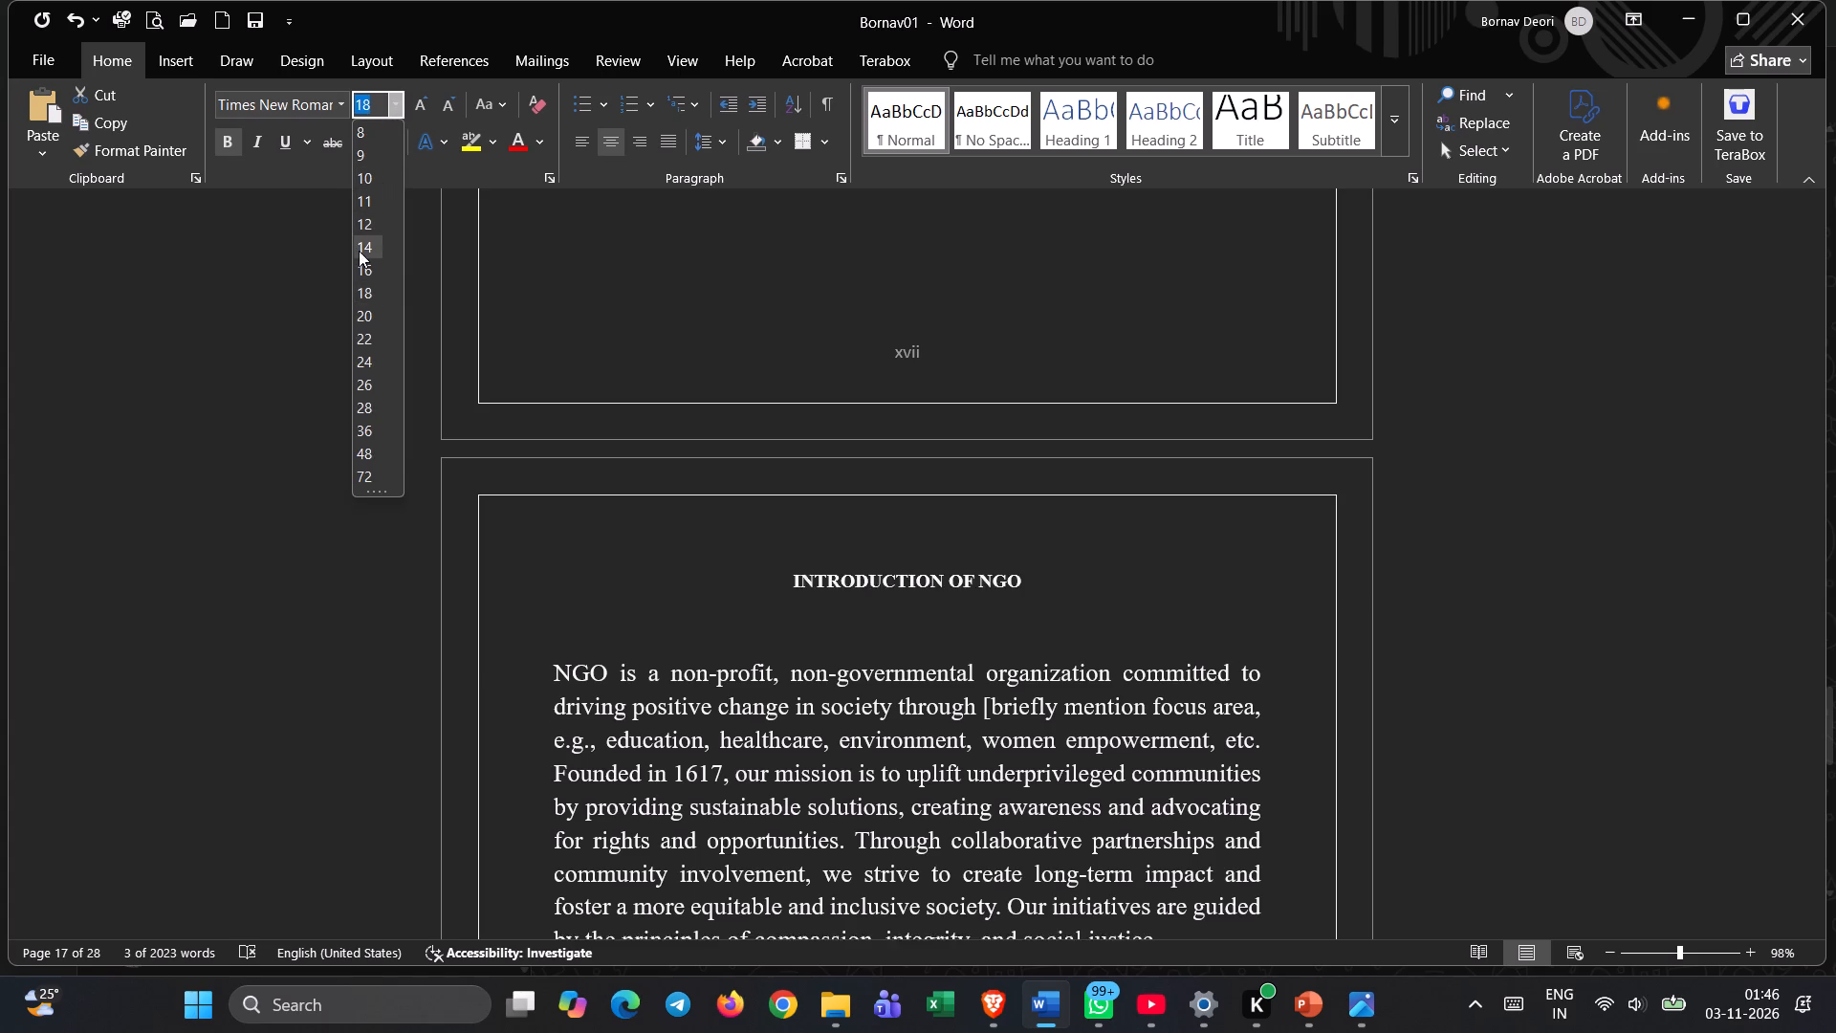
{"action": "left_click", "coordinate": [359, 251]}
Set the three body paragraphs under the INTRODUCTION OF NGO heading to font size 12.
{"action": "scroll", "coordinate": [694, 480], "scroll_direction": "down", "scroll_amount": 3}
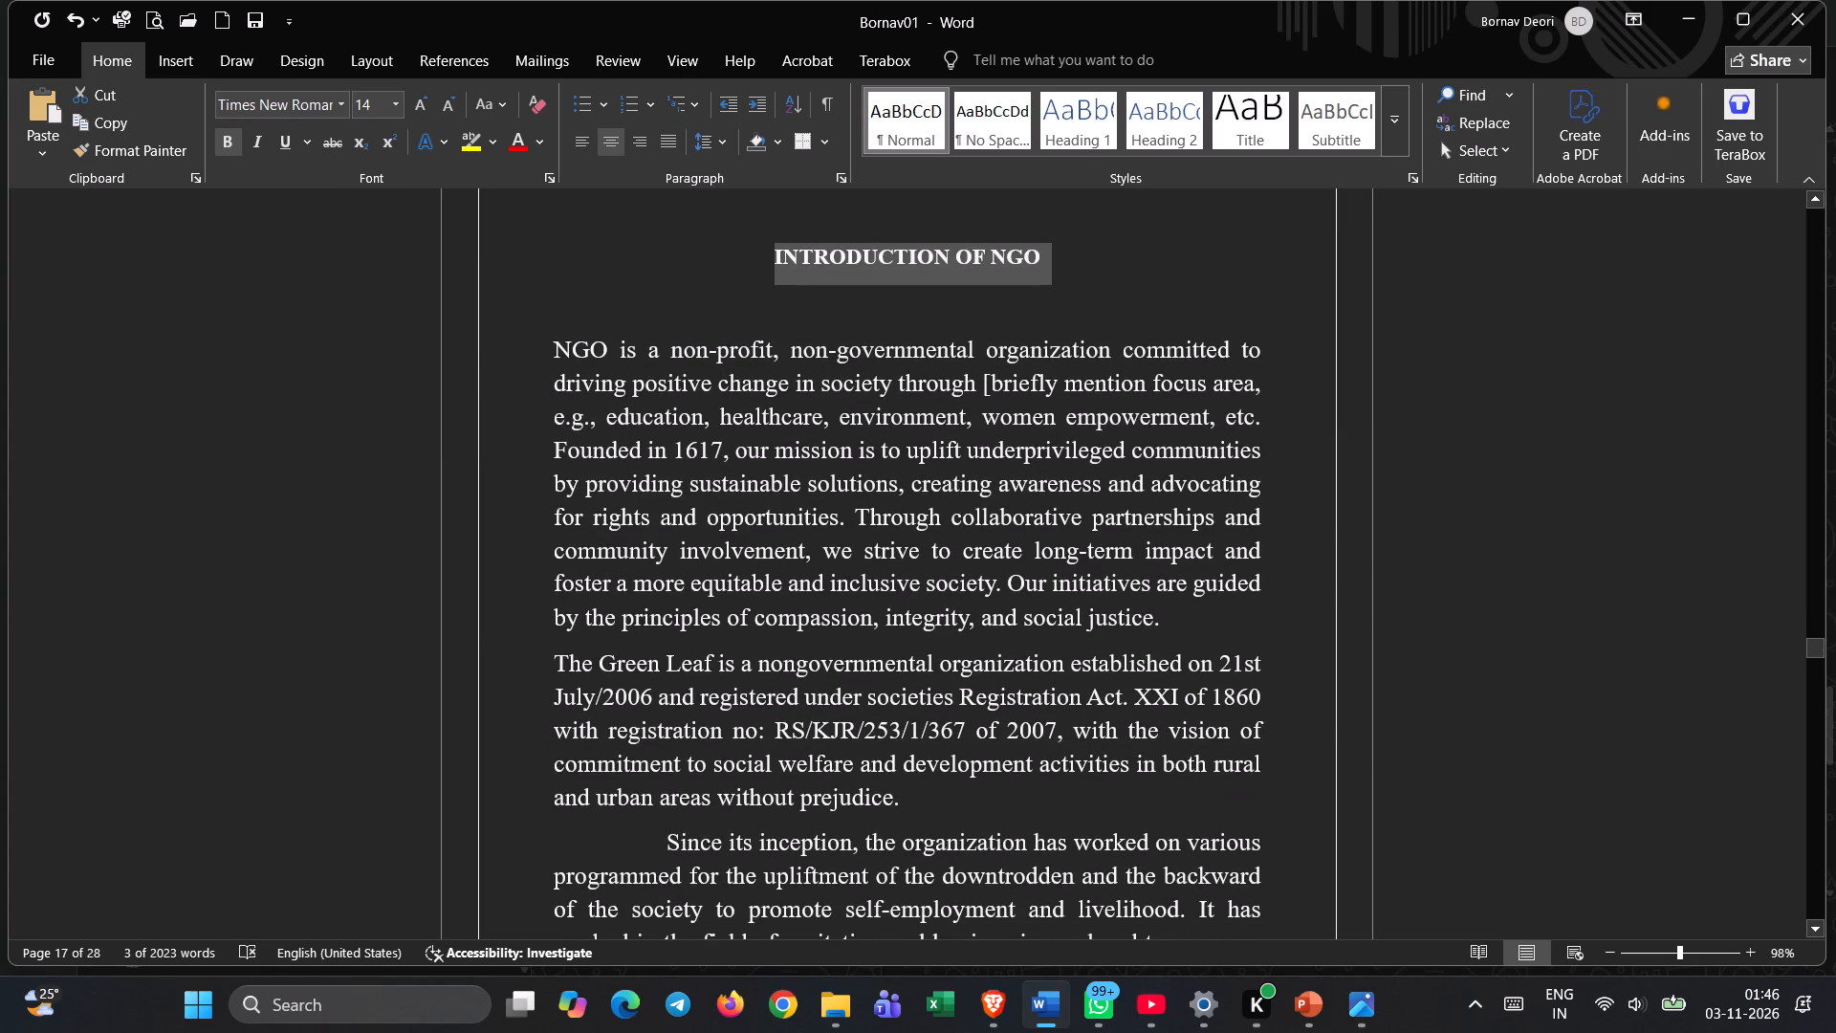
{"action": "left_click_drag", "start_coordinate": [547, 337], "coordinate": [1074, 846]}
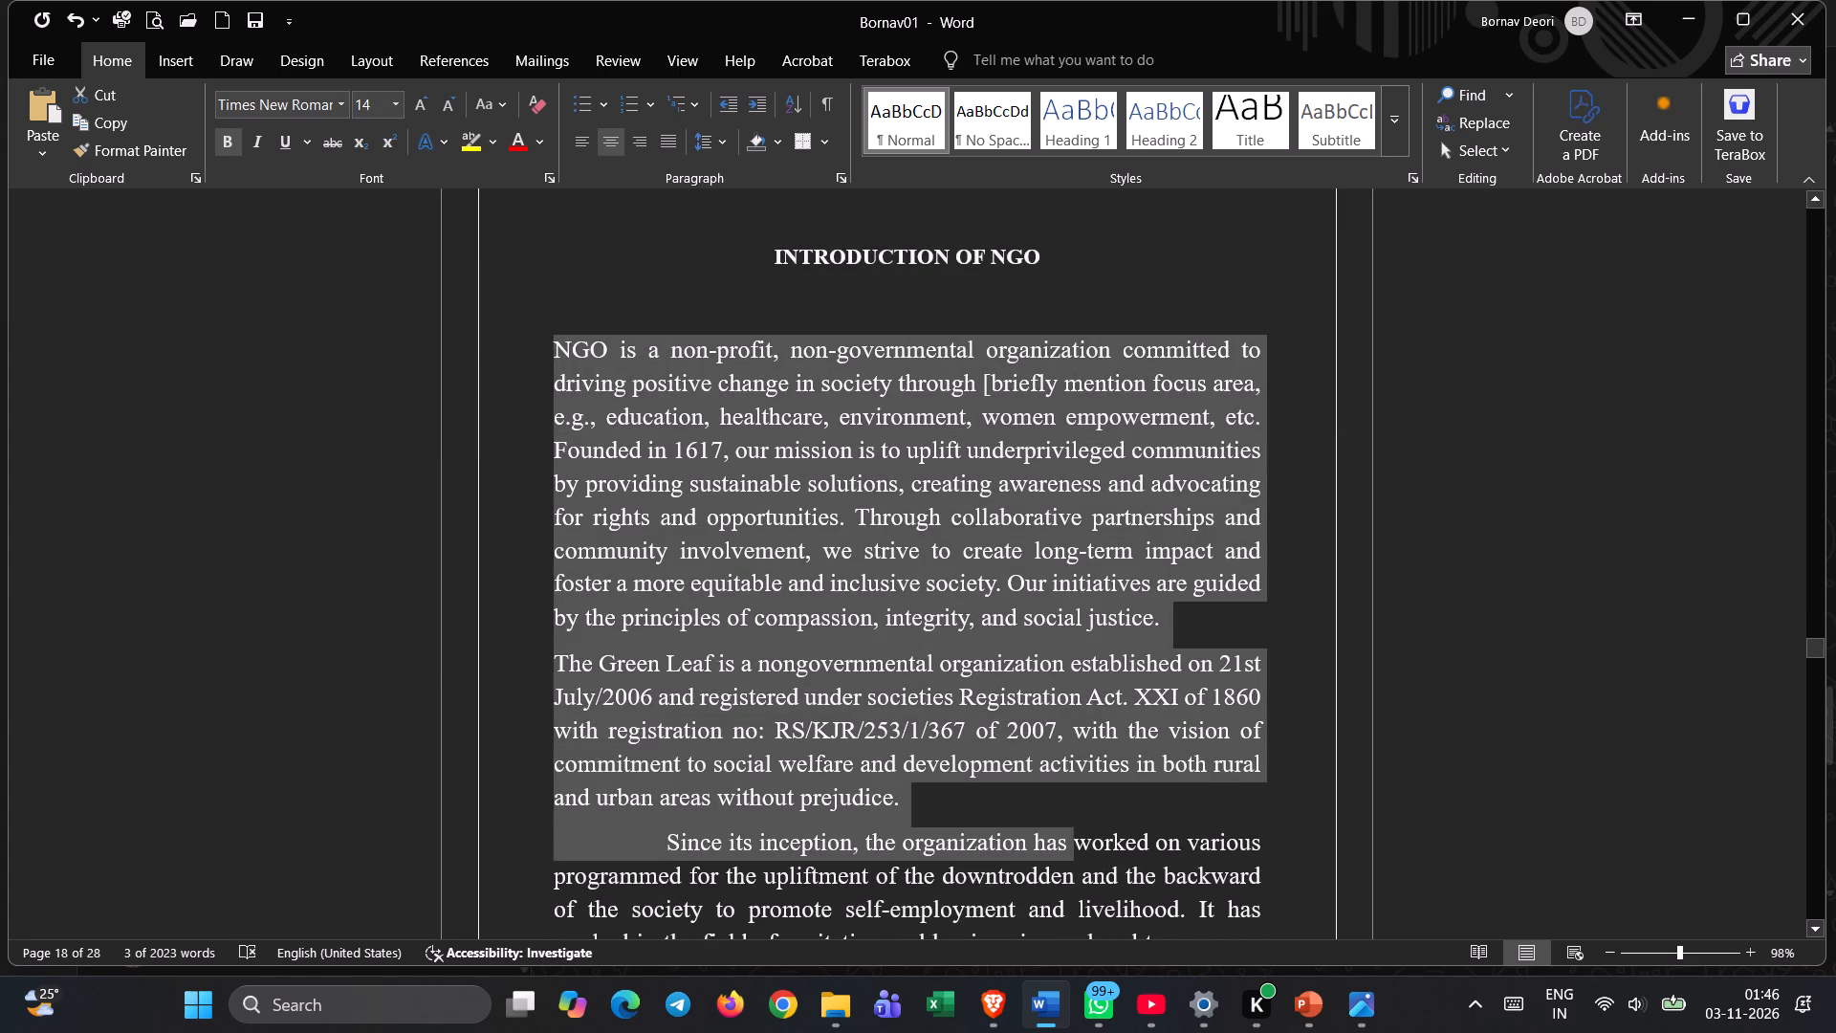
{"action": "left_click_drag", "start_coordinate": [1074, 846], "coordinate": [1180, 954]}
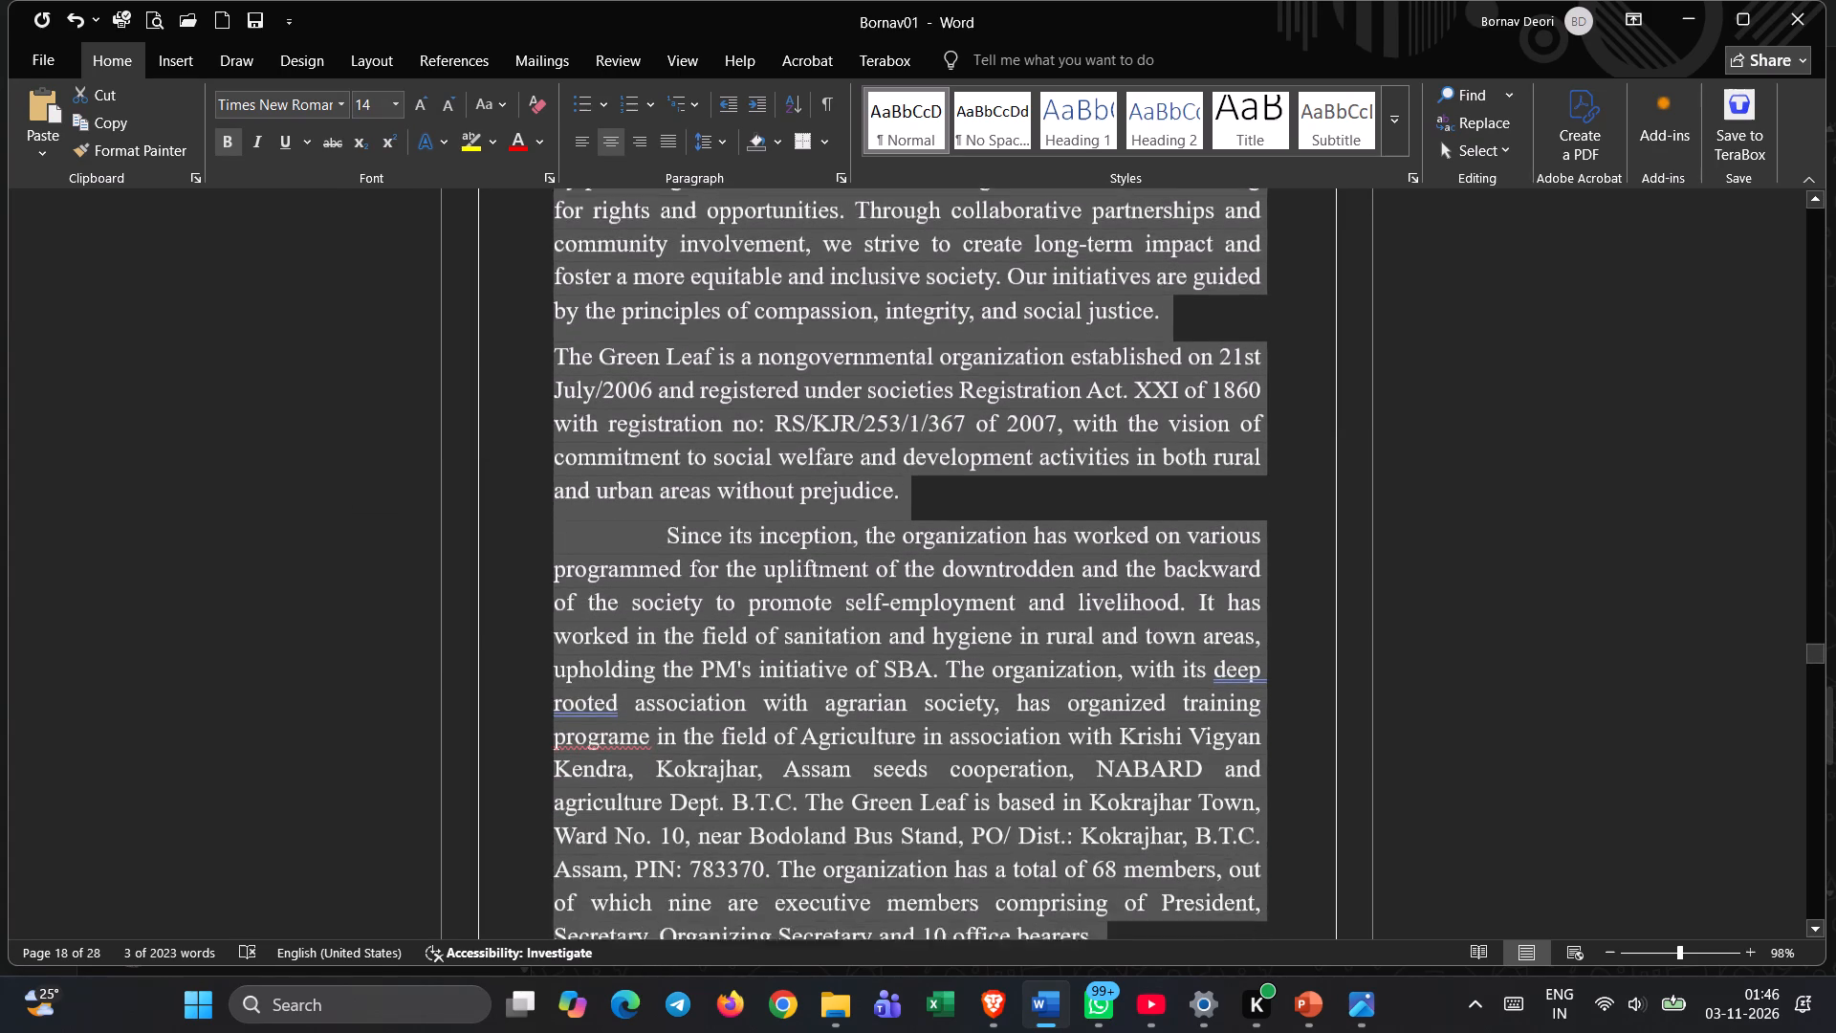
{"action": "left_click_drag", "start_coordinate": [1180, 954], "coordinate": [1118, 737]}
{"action": "left_click", "coordinate": [394, 110]}
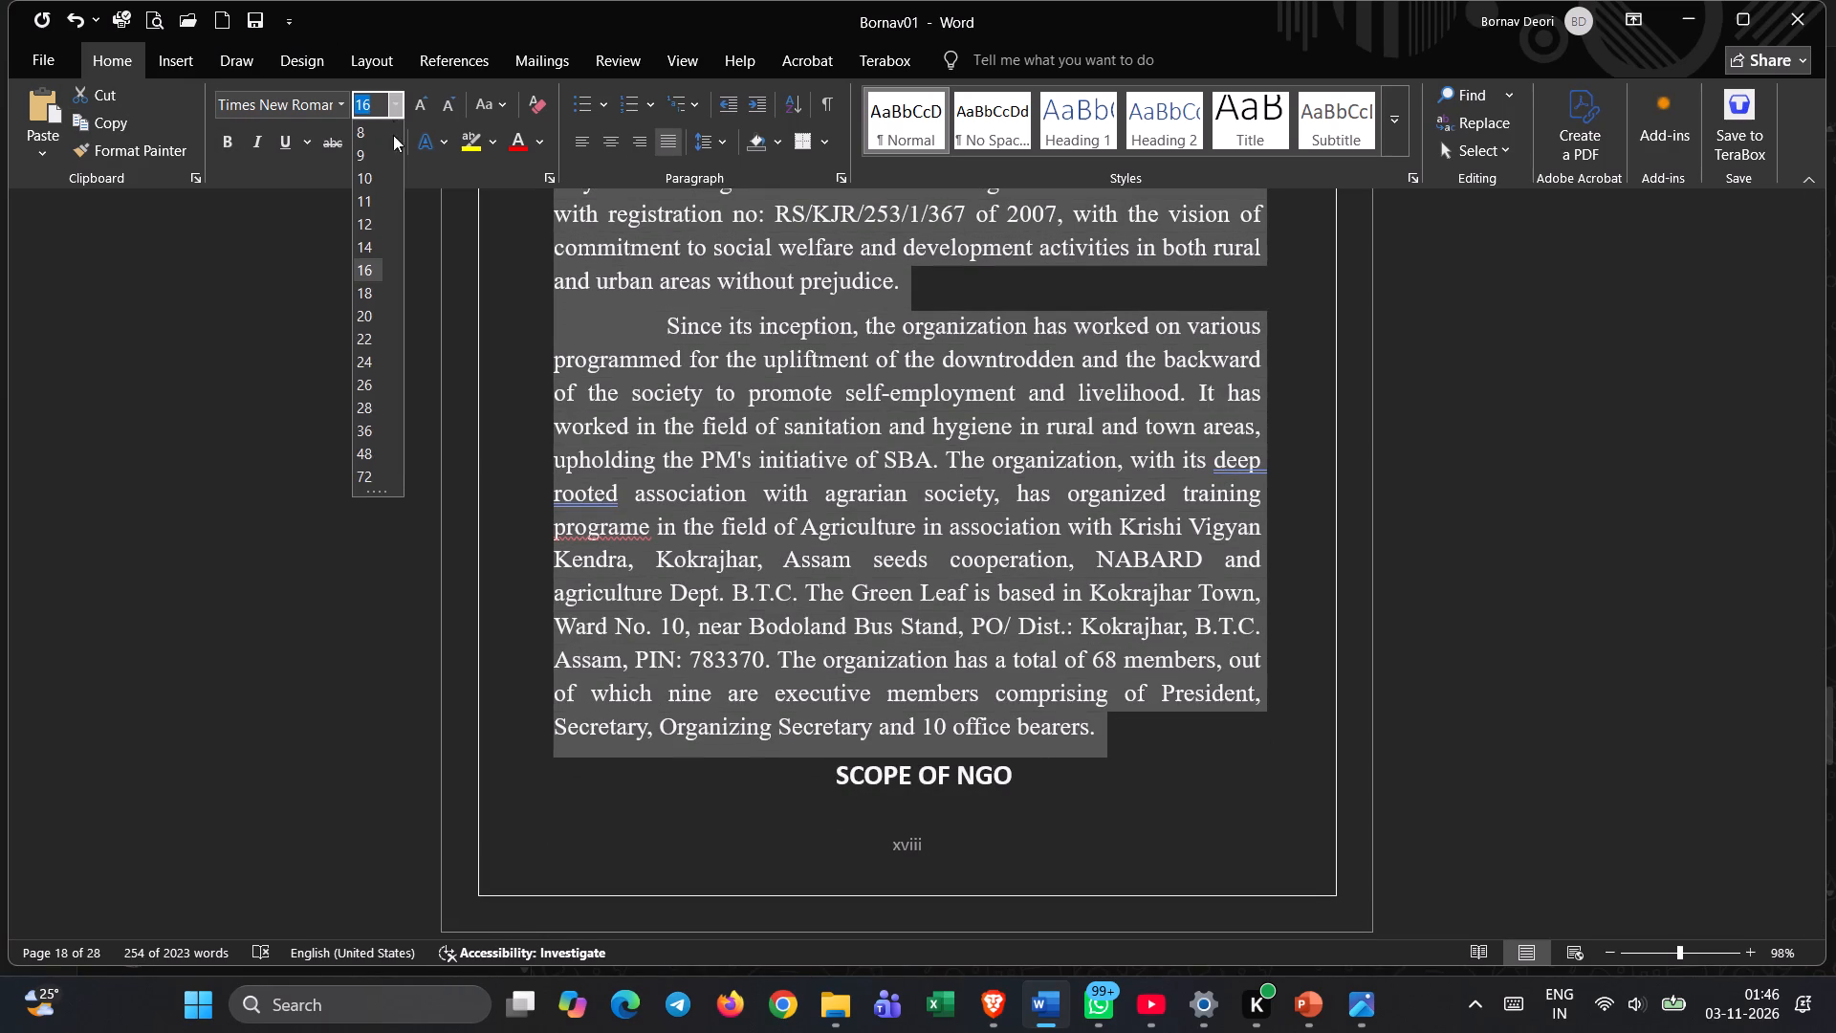
{"action": "left_click", "coordinate": [367, 225]}
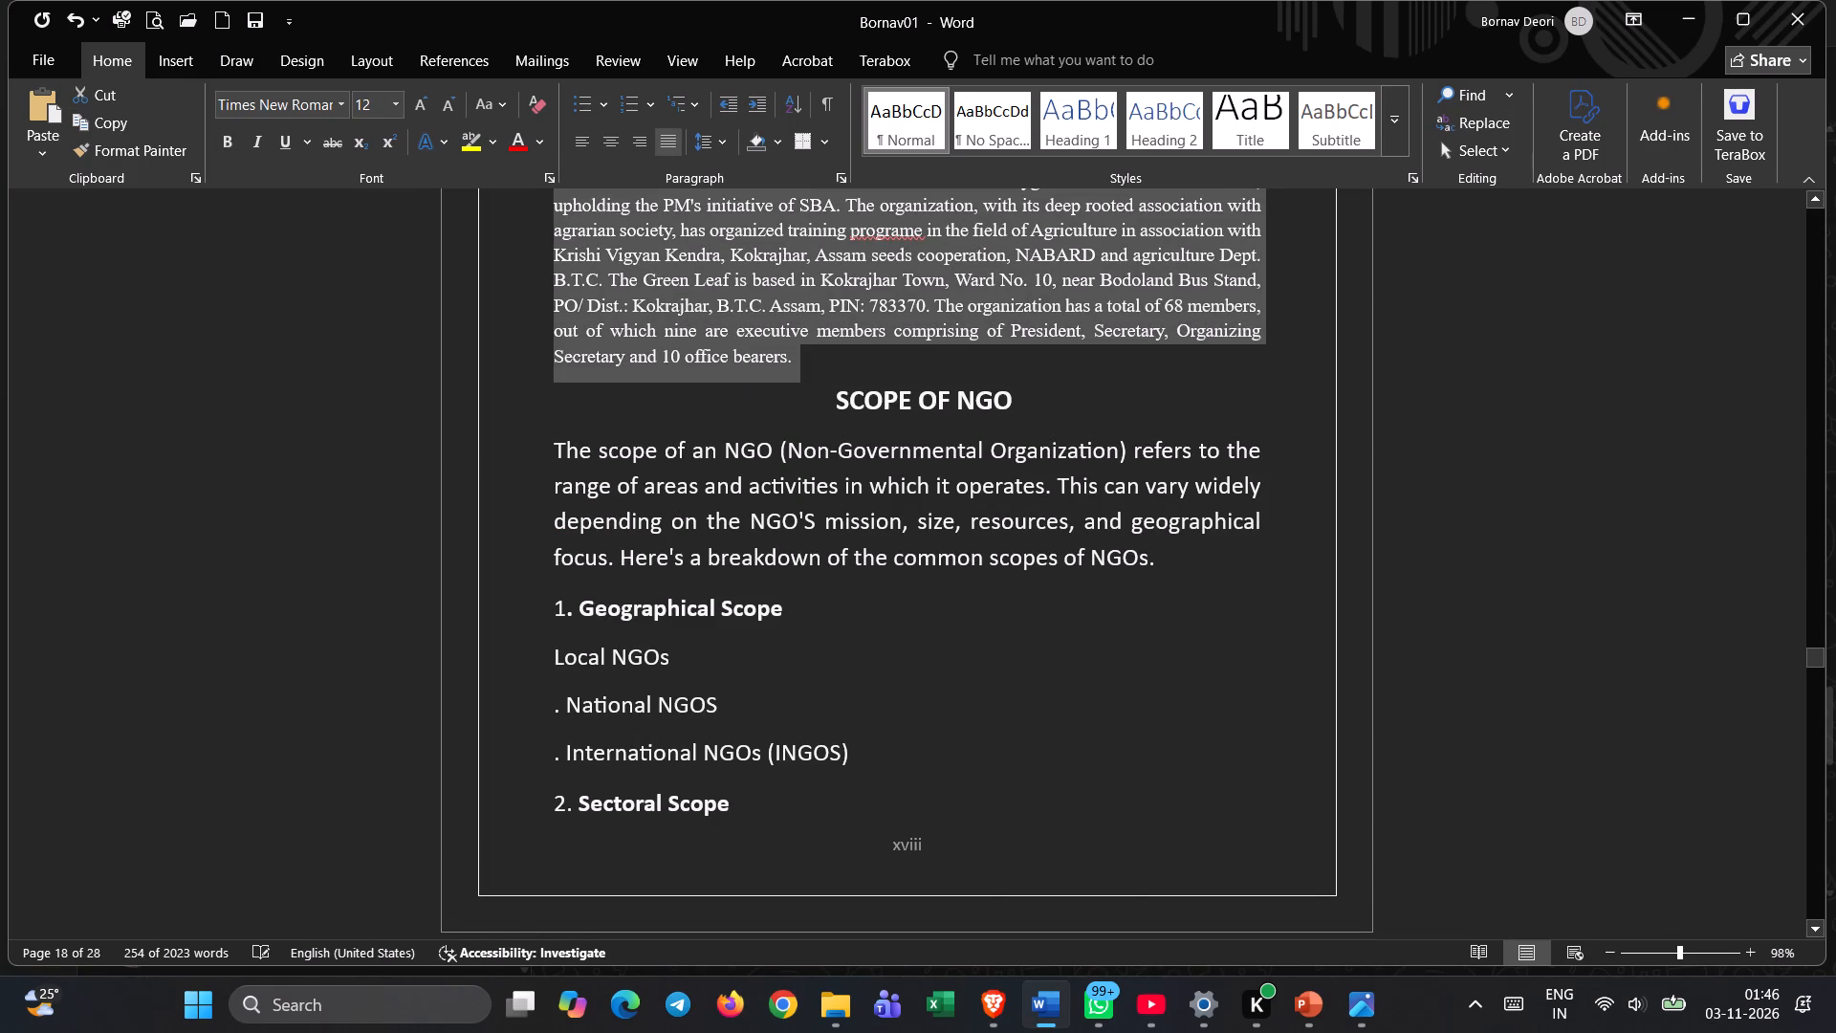
Review the formatting of the NGO introduction, the SCOPE OF NGO section and the Green Leaf office visit page.
{"action": "scroll", "coordinate": [881, 391], "scroll_direction": "down", "scroll_amount": 4}
{"action": "scroll", "coordinate": [892, 406], "scroll_direction": "up", "scroll_amount": 12}
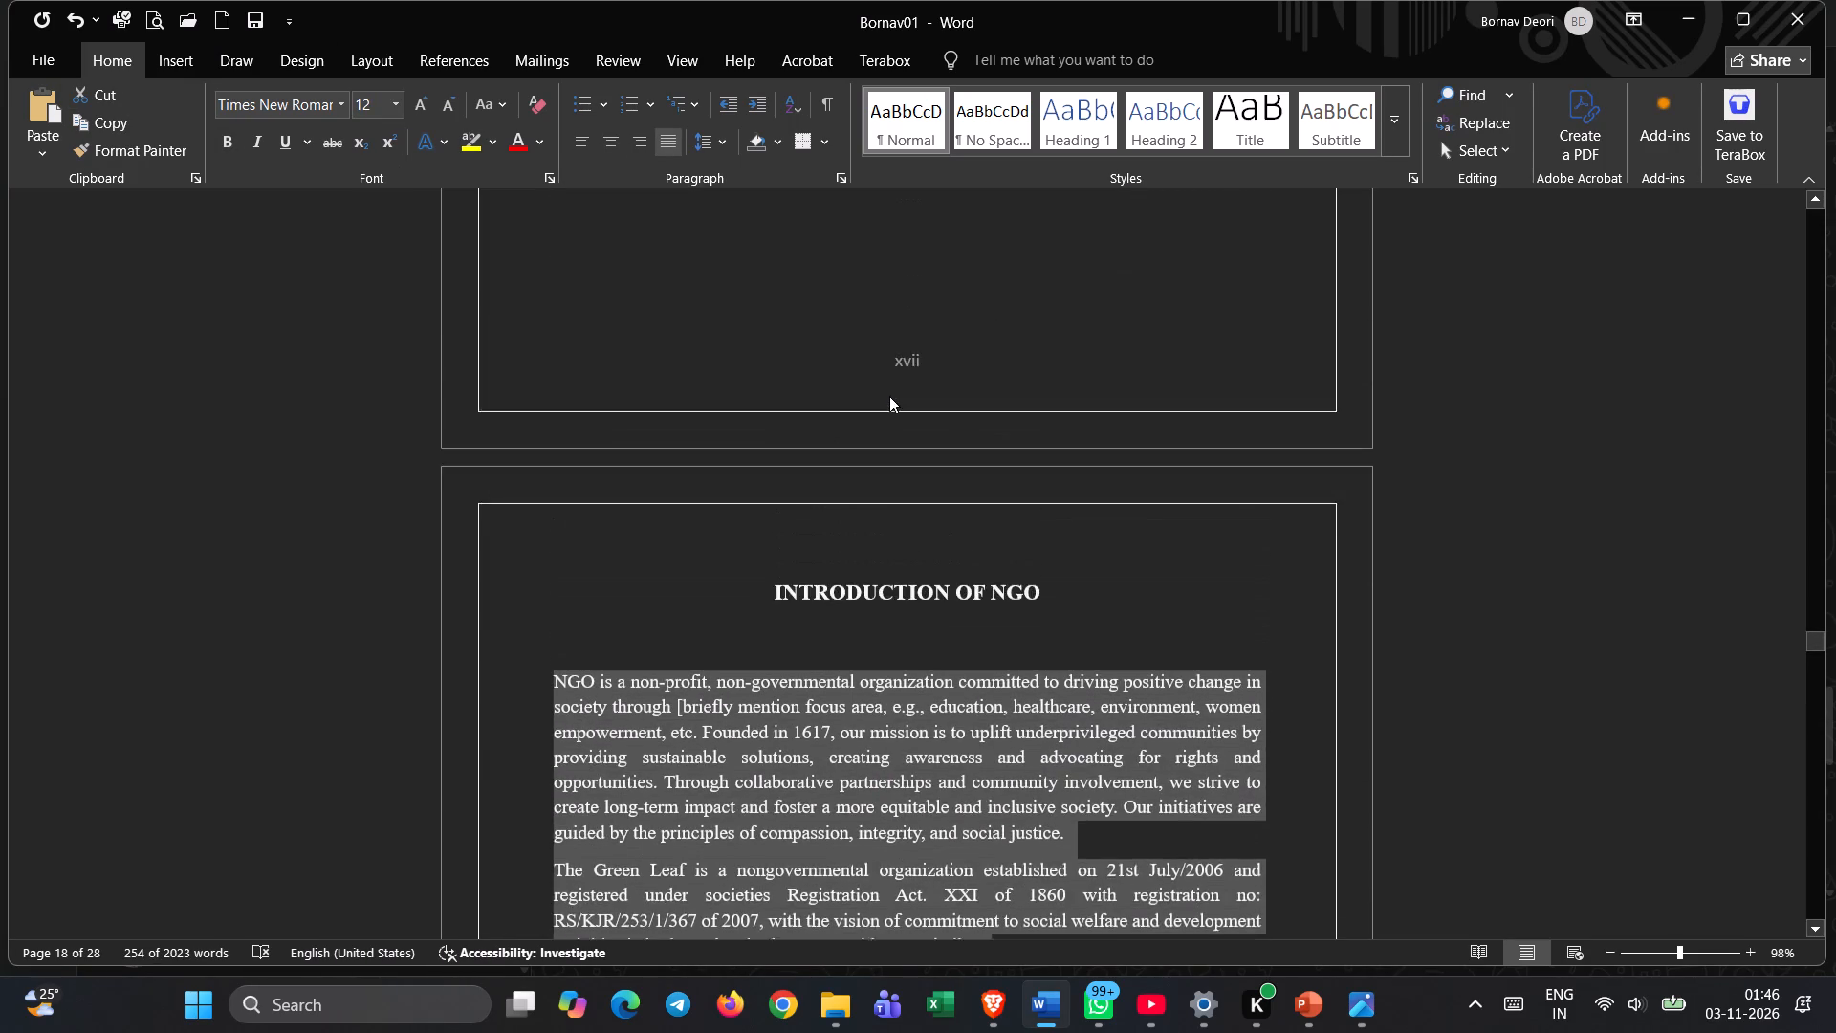
{"action": "scroll", "coordinate": [889, 395], "scroll_direction": "down", "scroll_amount": 6}
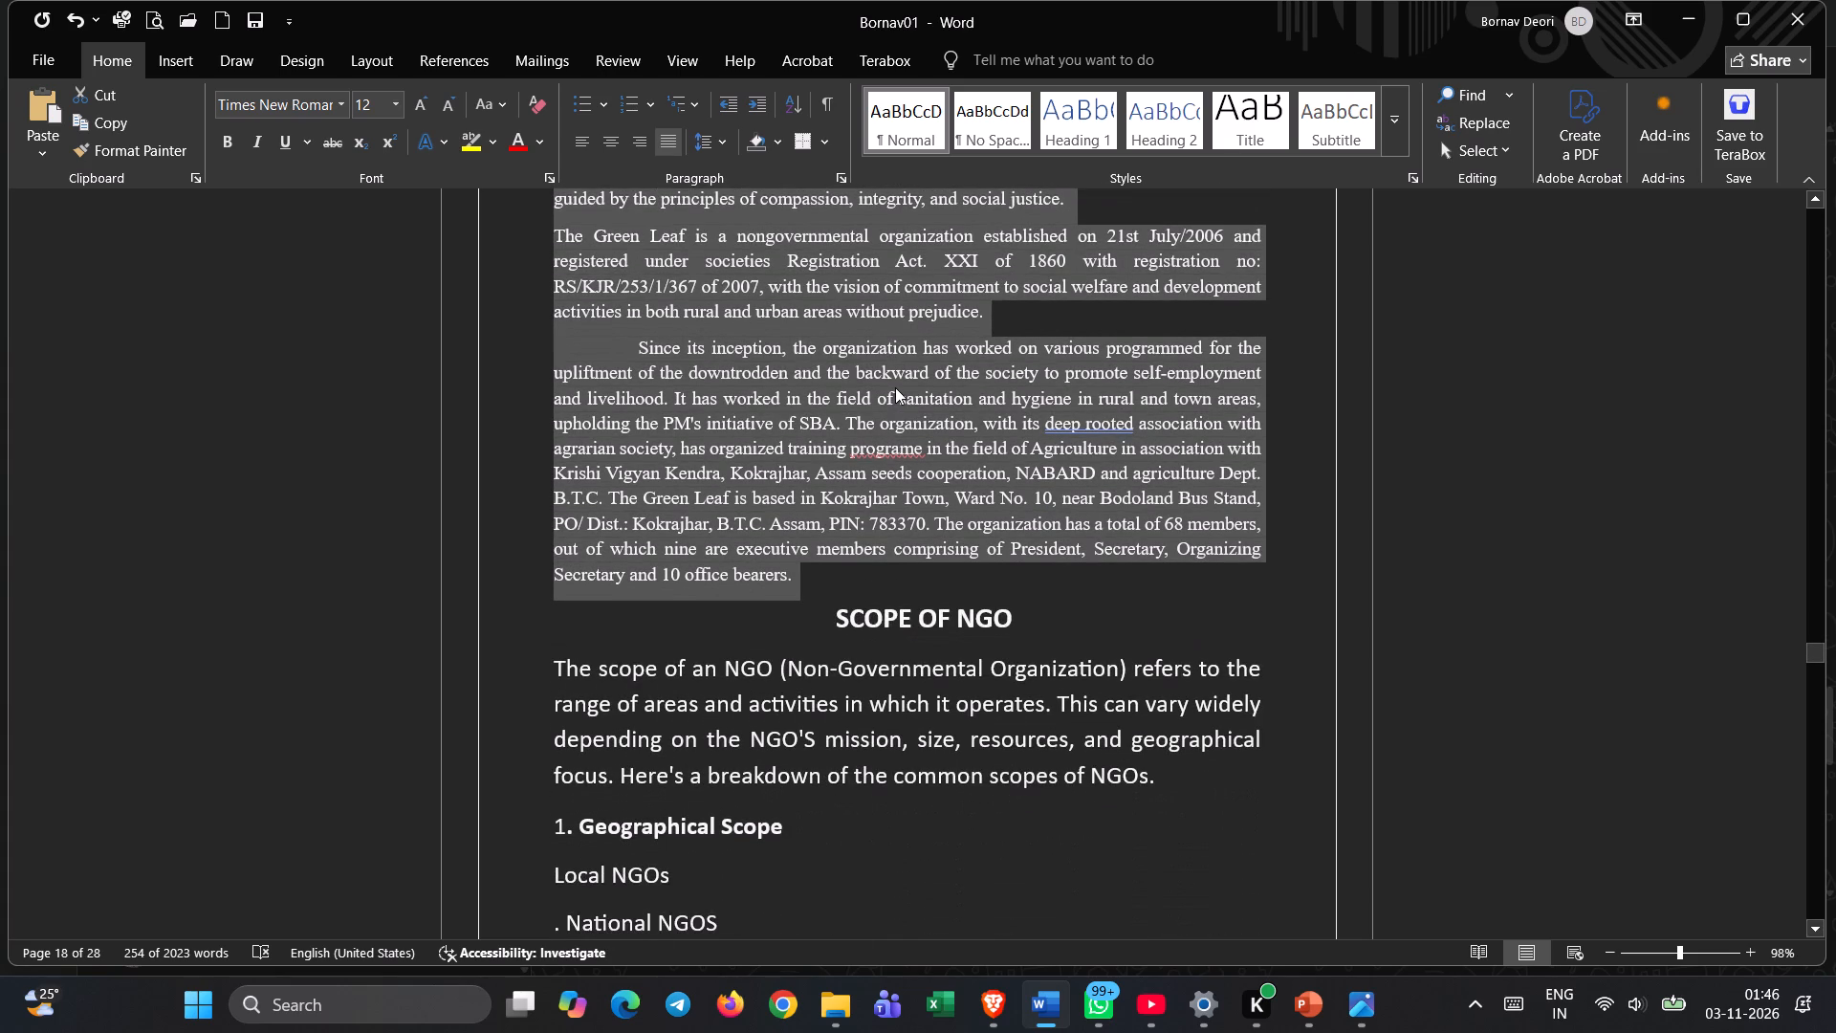
{"action": "scroll", "coordinate": [890, 380], "scroll_direction": "down", "scroll_amount": 2}
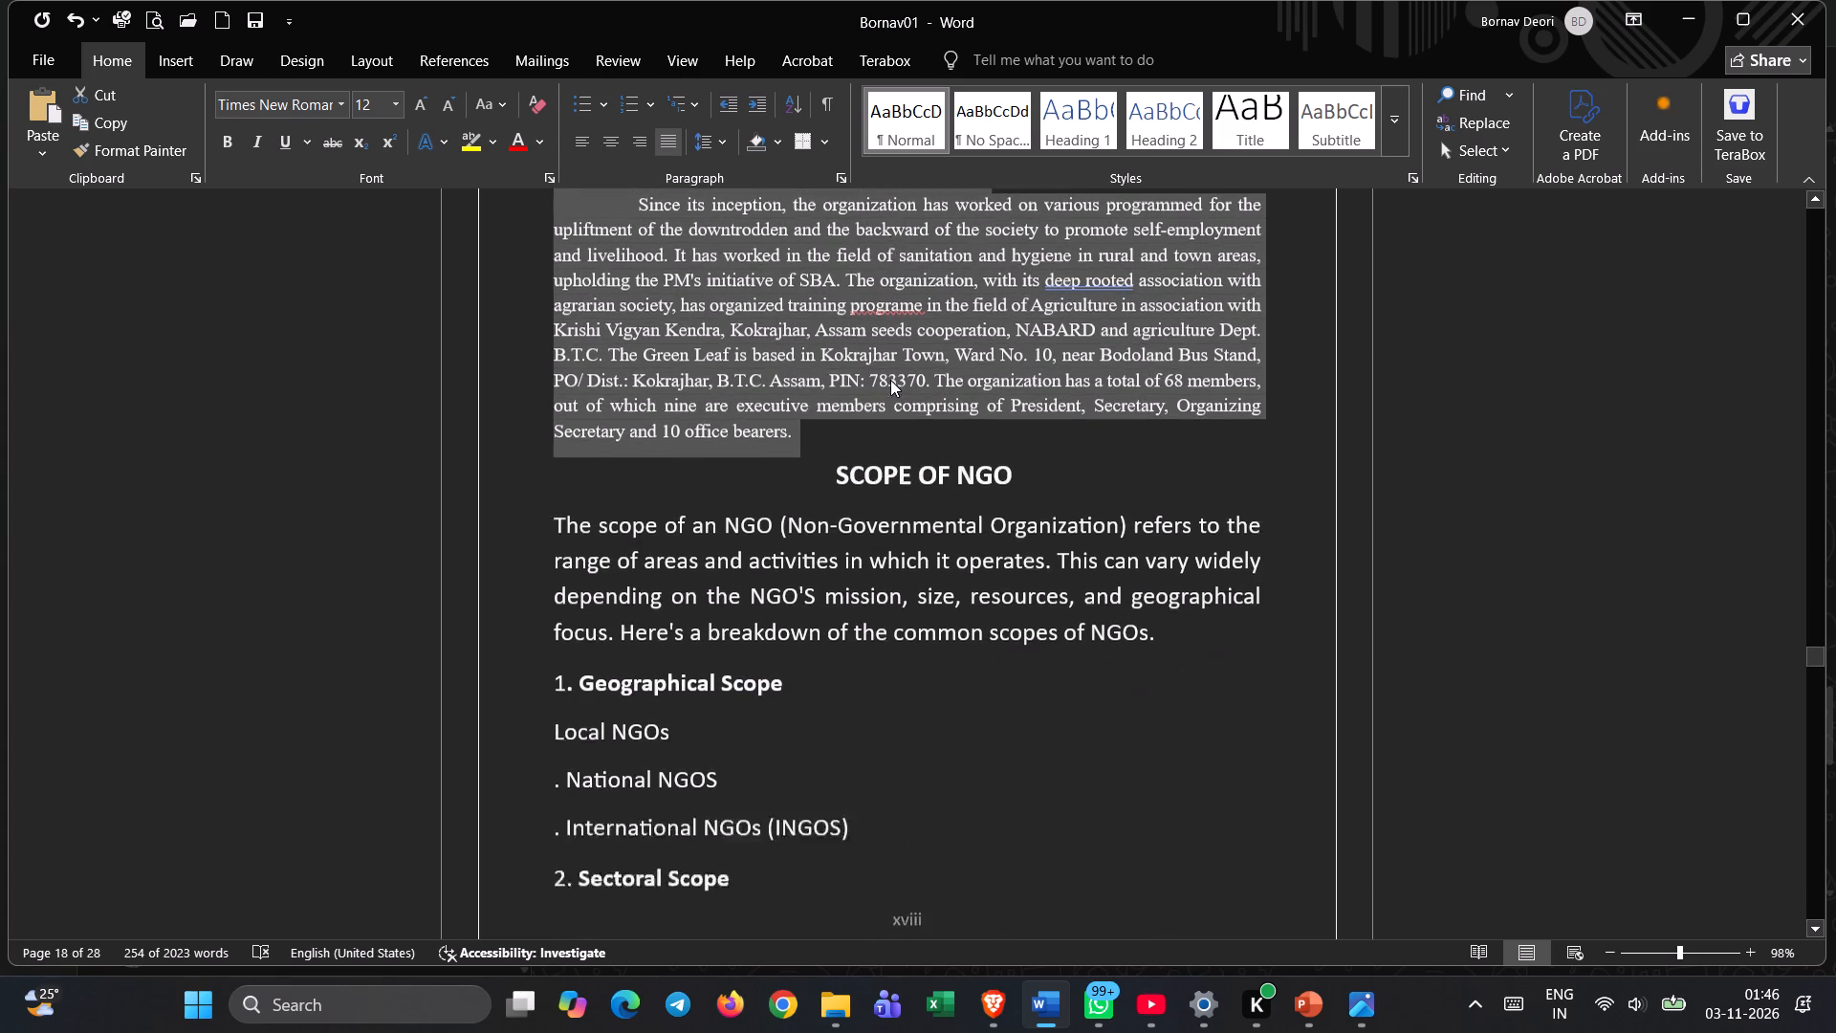
{"action": "scroll", "coordinate": [890, 380], "scroll_direction": "down", "scroll_amount": 7}
{"action": "scroll", "coordinate": [890, 374], "scroll_direction": "up", "scroll_amount": 1}
{"action": "scroll", "coordinate": [890, 372], "scroll_direction": "down", "scroll_amount": 5}
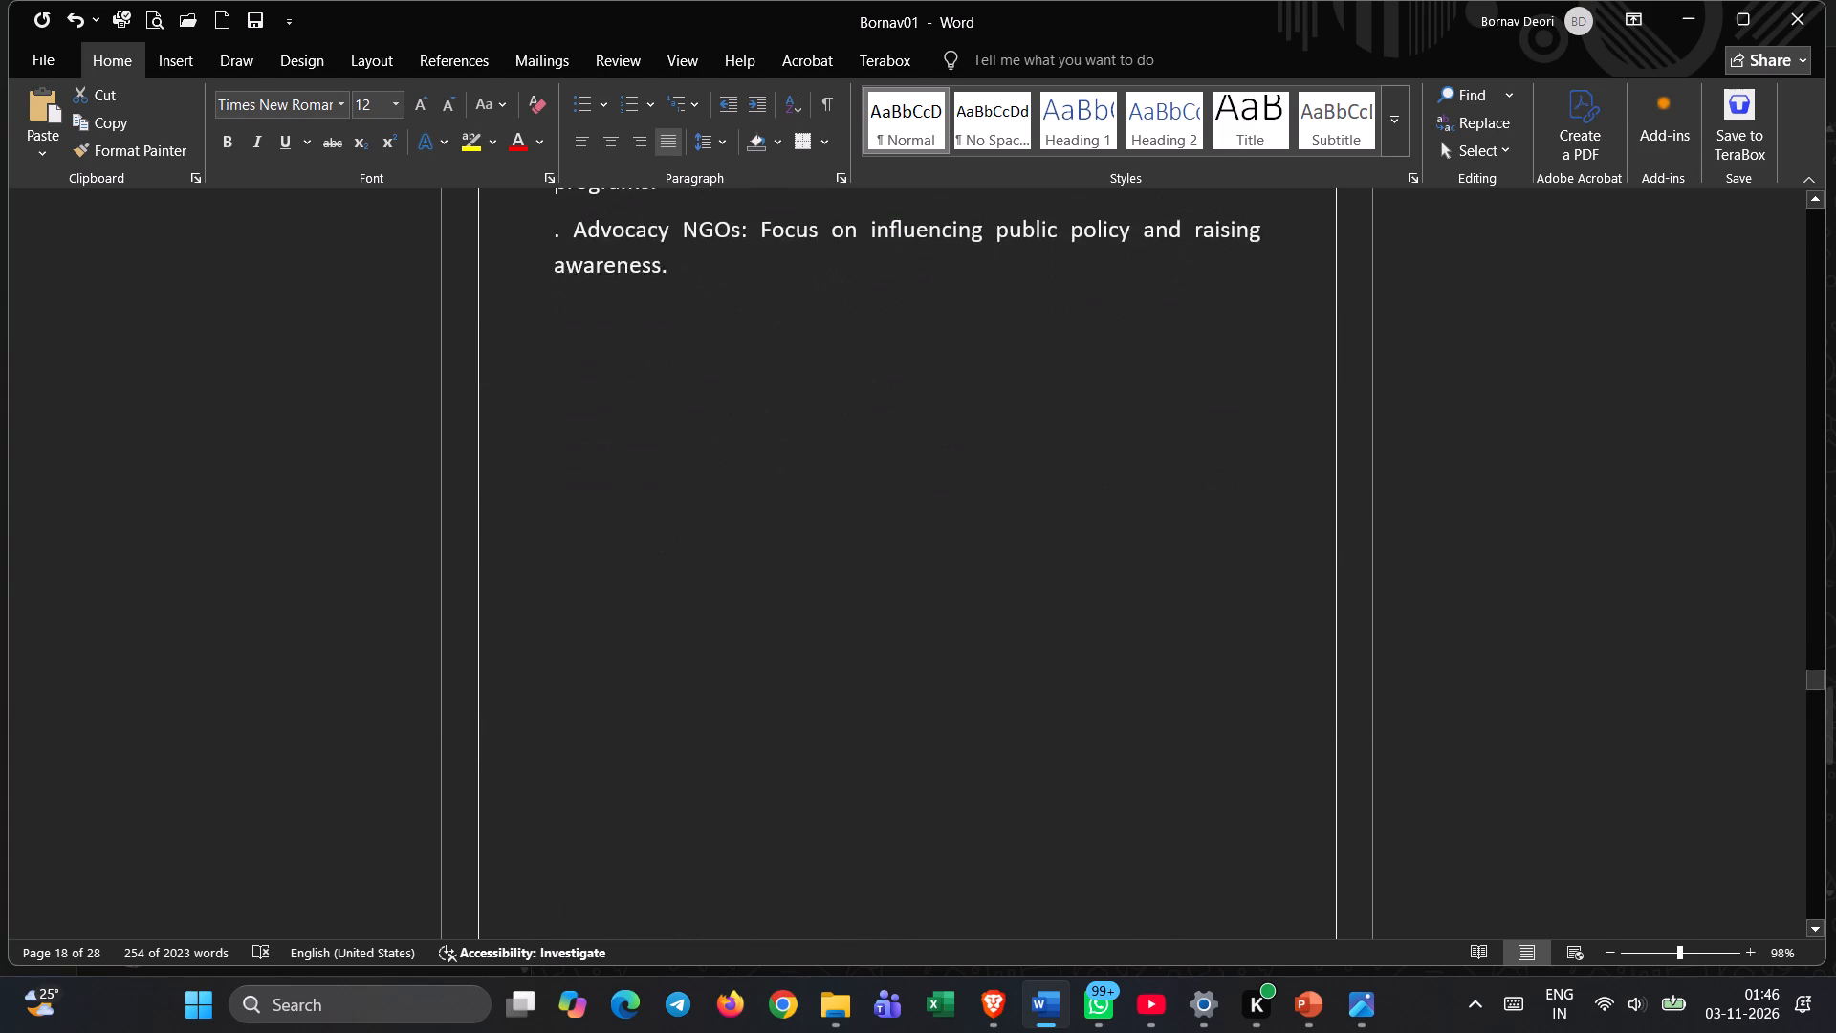
{"action": "scroll", "coordinate": [891, 371], "scroll_direction": "down", "scroll_amount": 7}
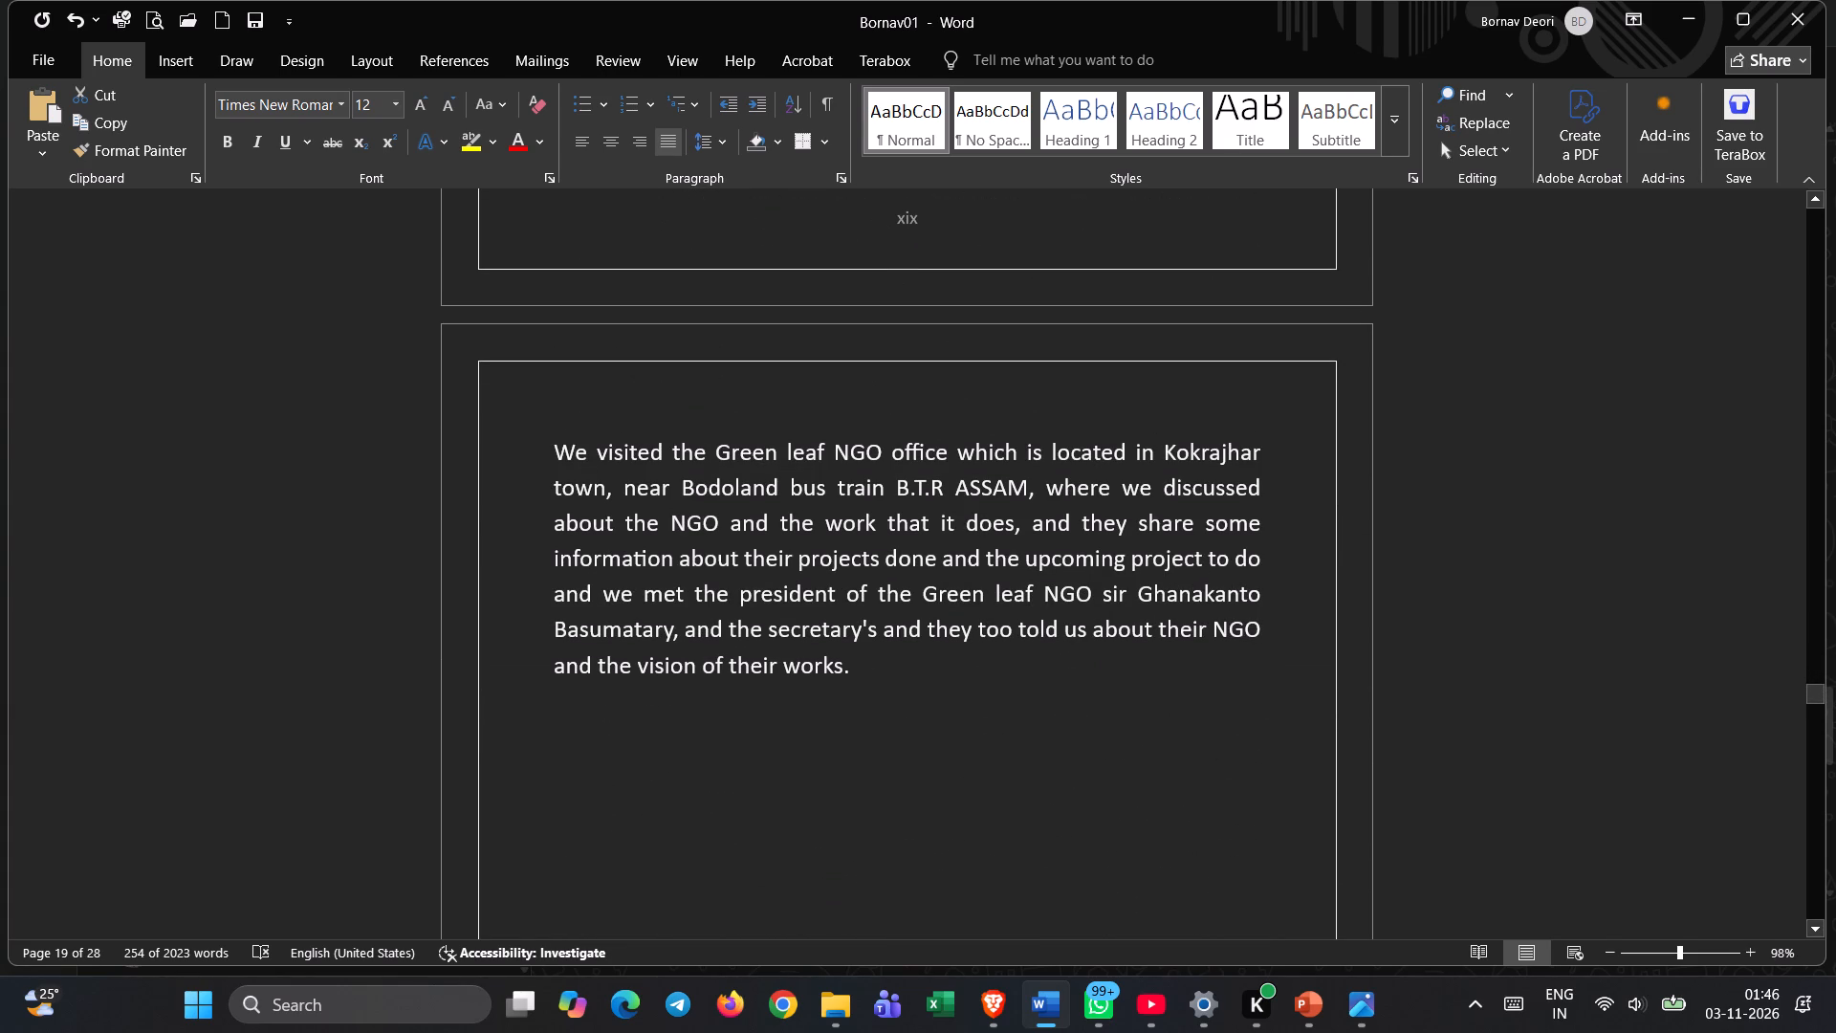
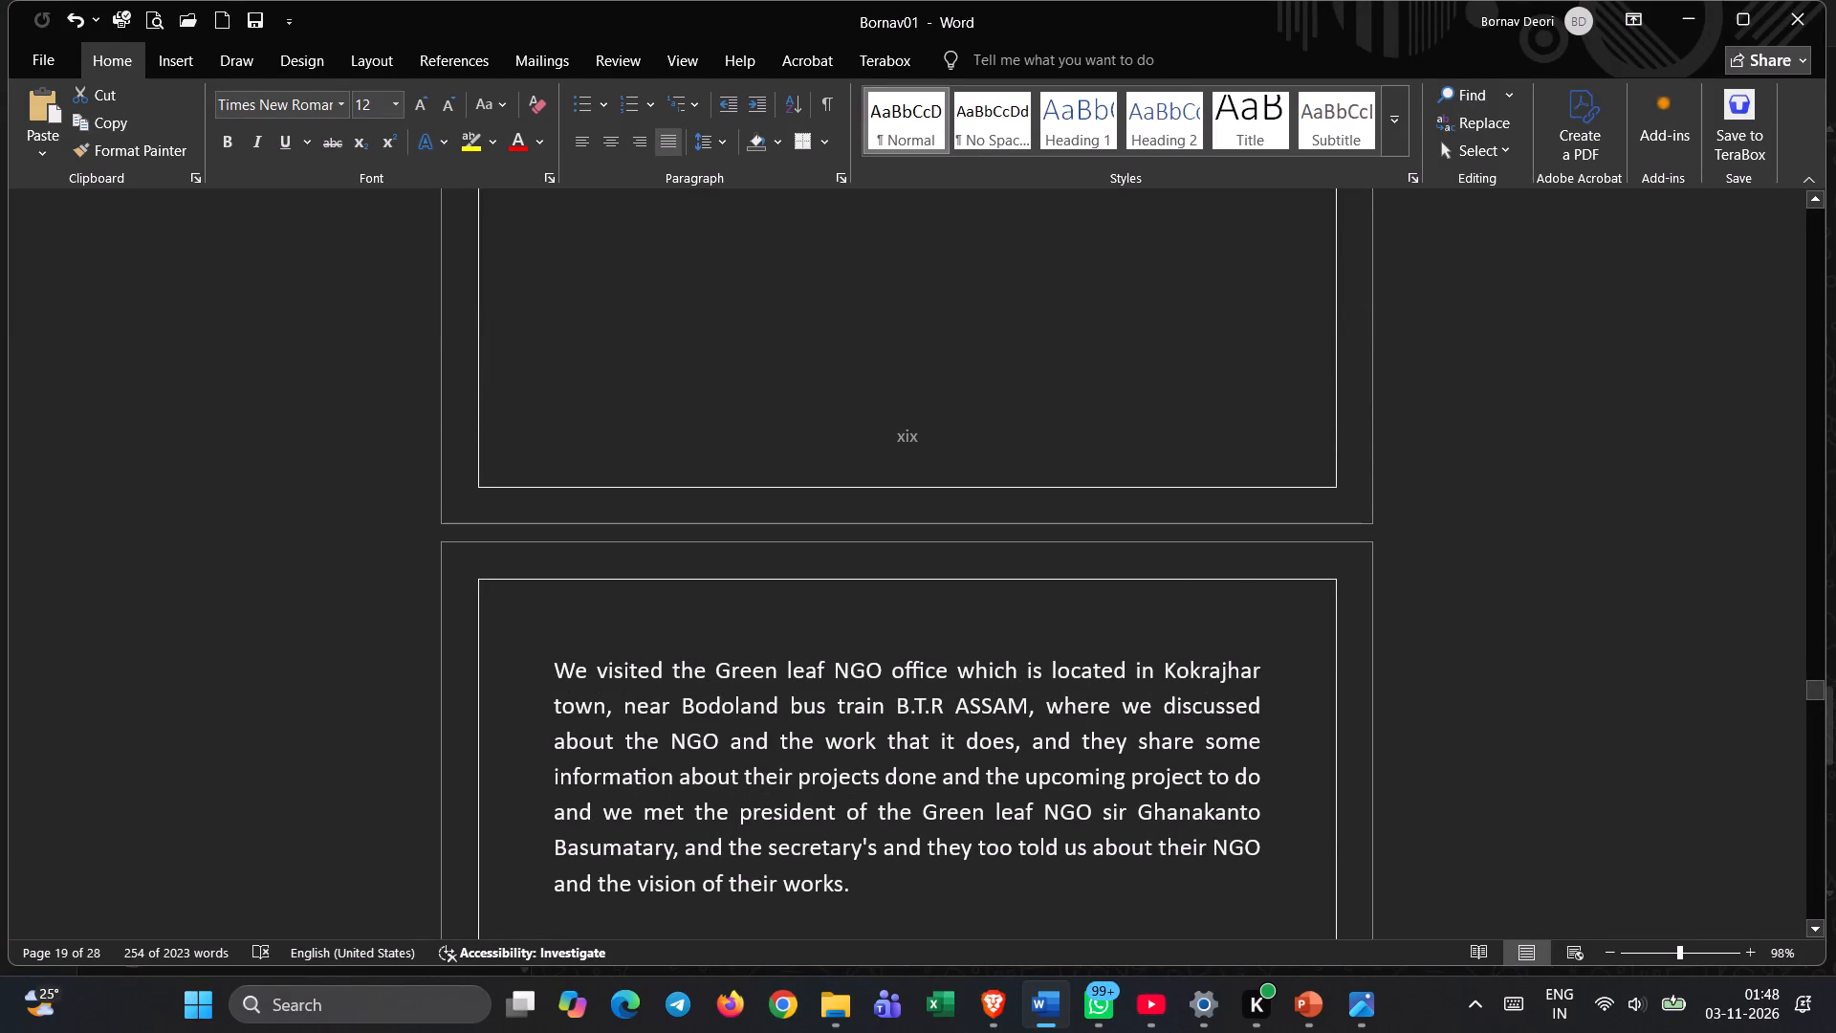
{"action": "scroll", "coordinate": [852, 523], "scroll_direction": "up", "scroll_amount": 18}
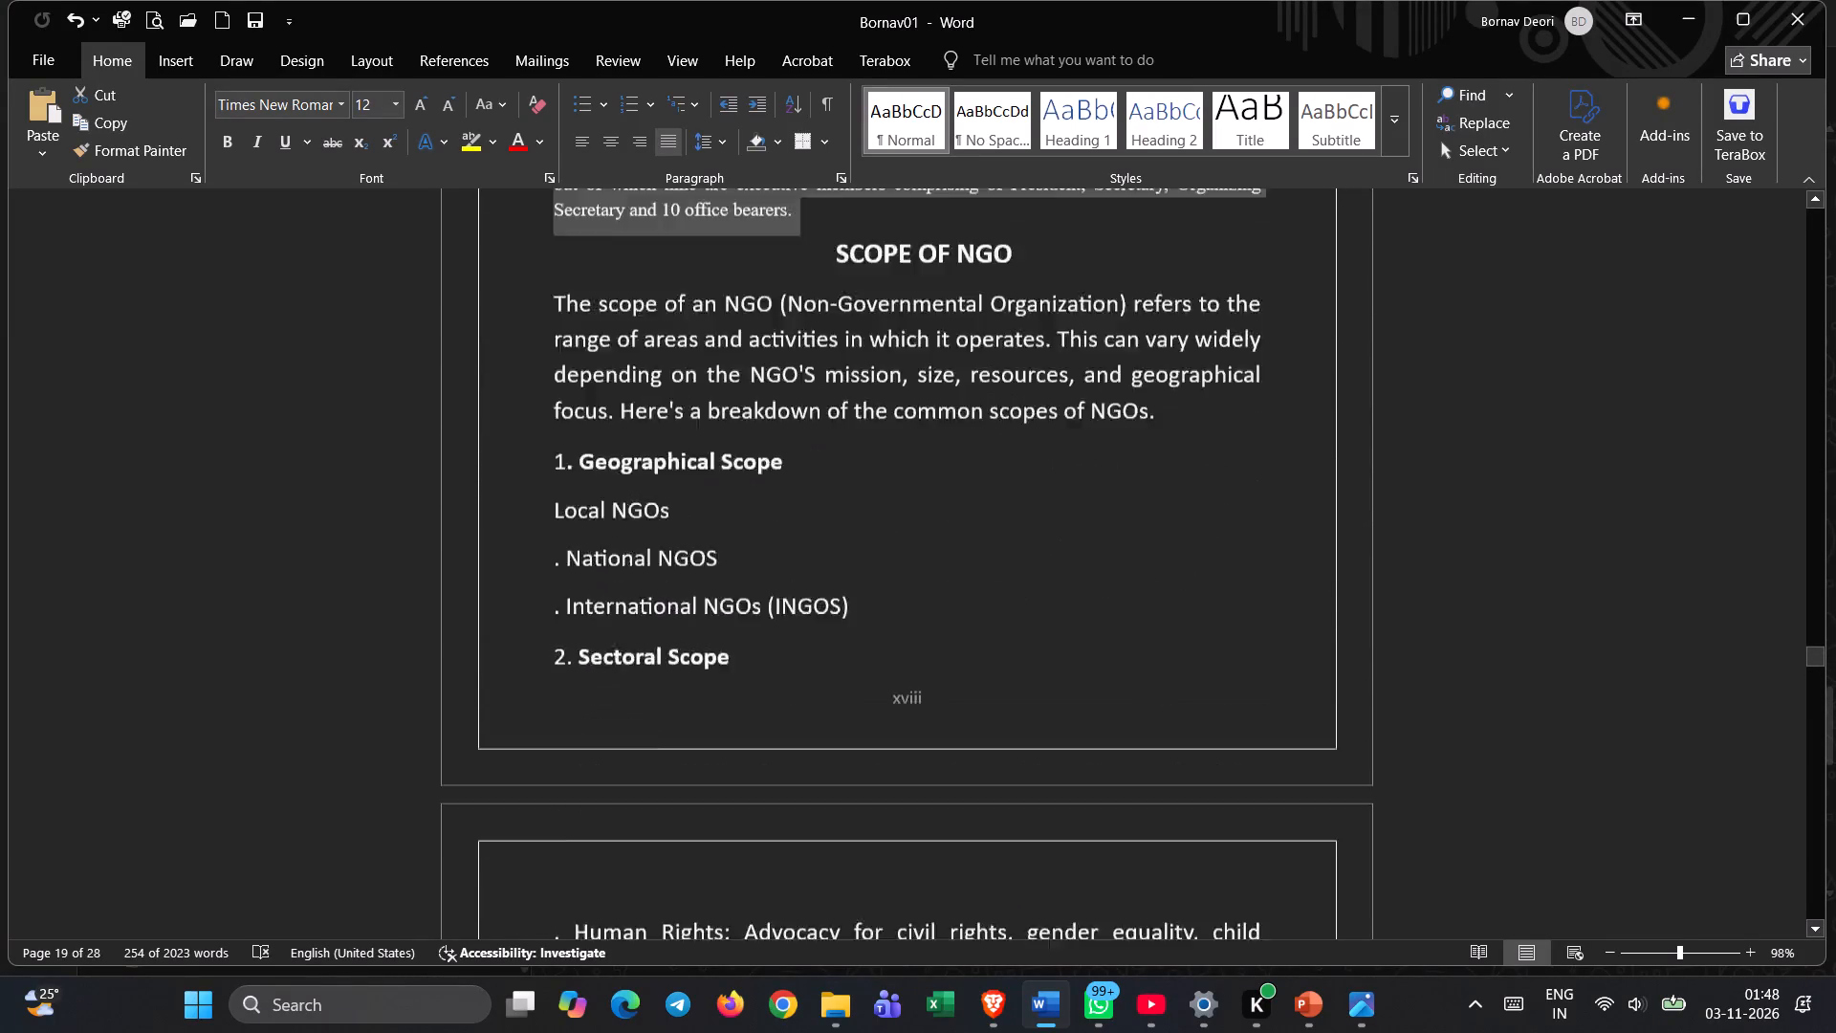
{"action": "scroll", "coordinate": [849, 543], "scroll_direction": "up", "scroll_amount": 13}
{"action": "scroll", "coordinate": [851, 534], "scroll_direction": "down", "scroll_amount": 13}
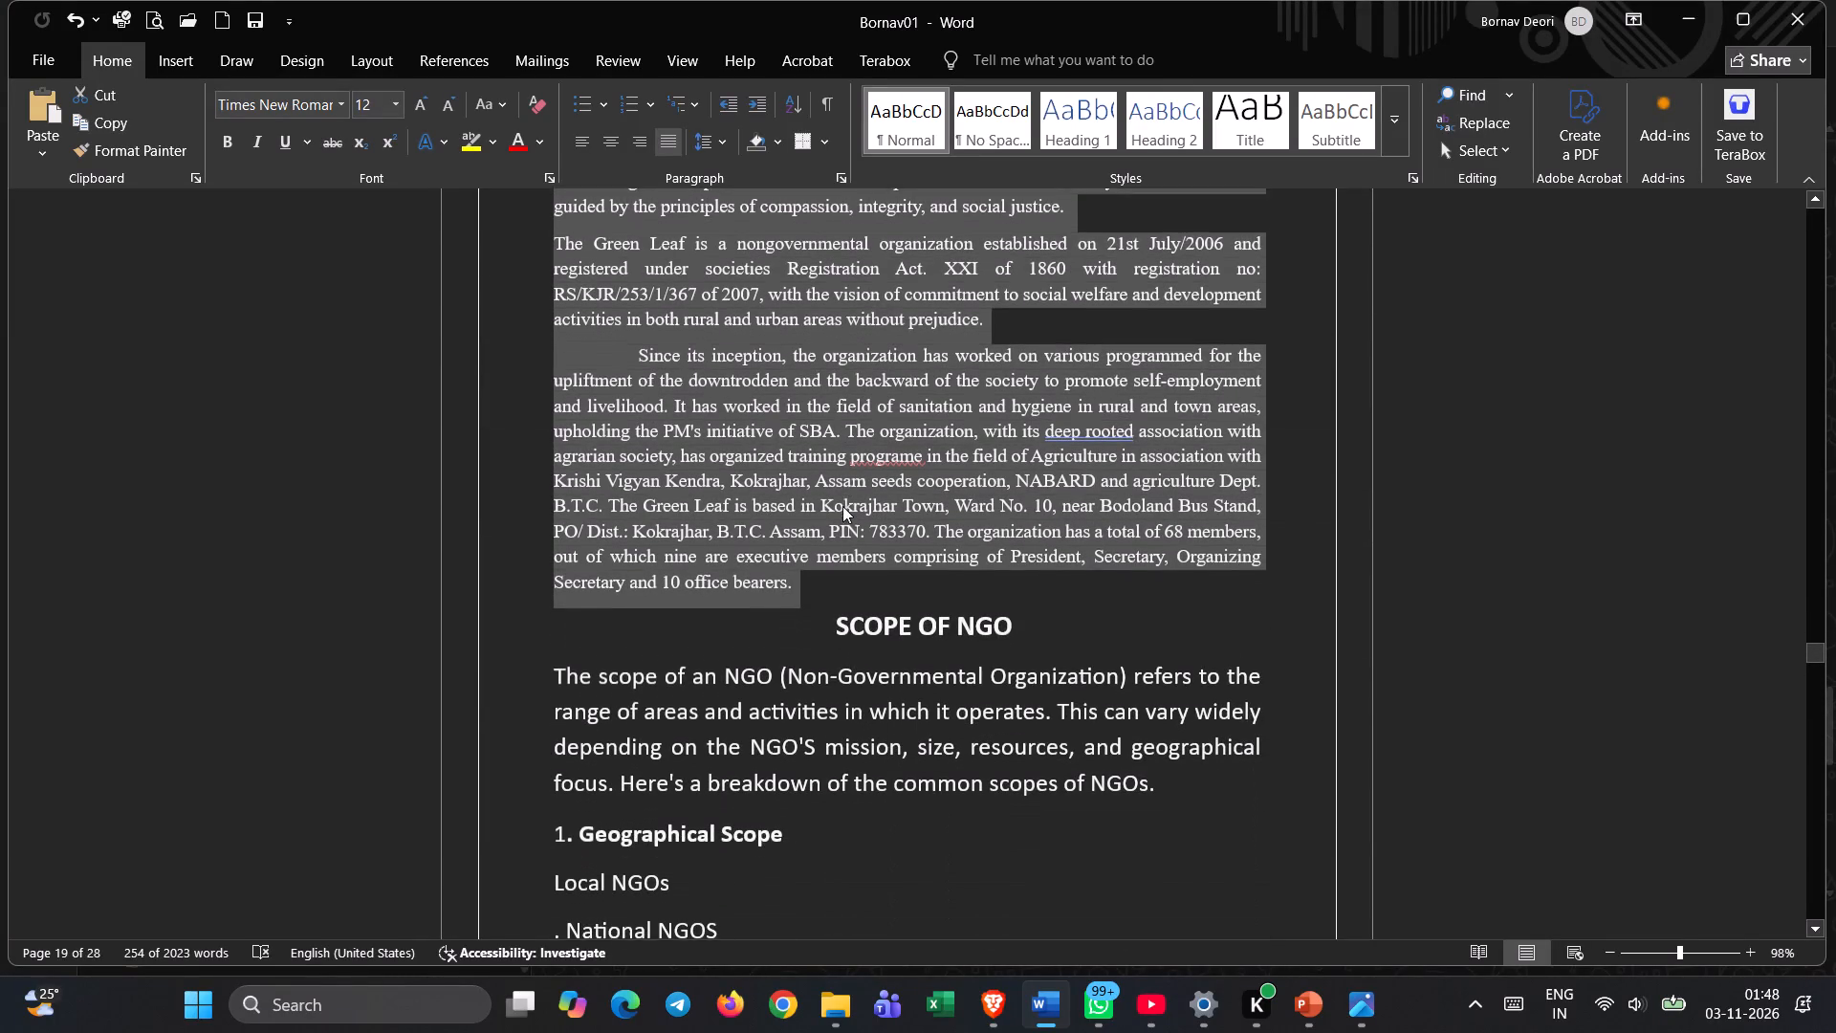
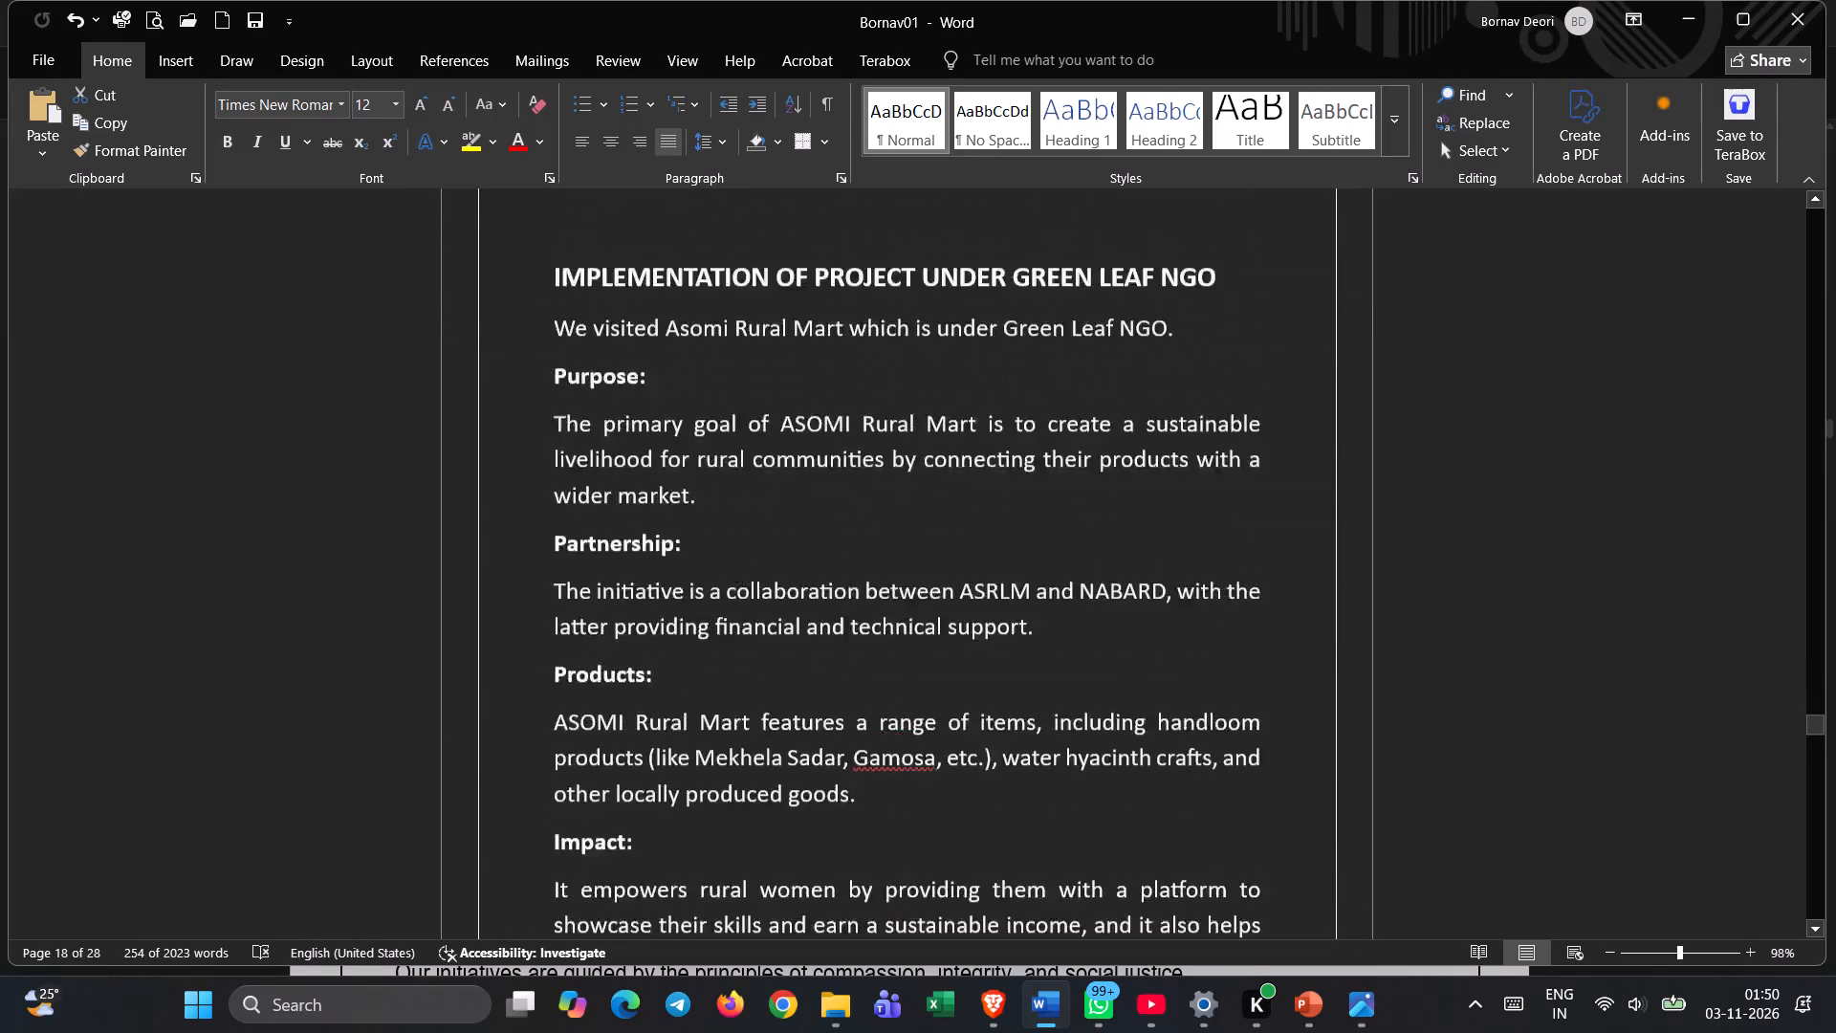
Review the report pages from the Green Leaf NGO project implementation section through the millets crops introduction and its farm figure.
{"action": "scroll", "coordinate": [863, 787], "scroll_direction": "up", "scroll_amount": 2}
{"action": "scroll", "coordinate": [863, 787], "scroll_direction": "down", "scroll_amount": 8}
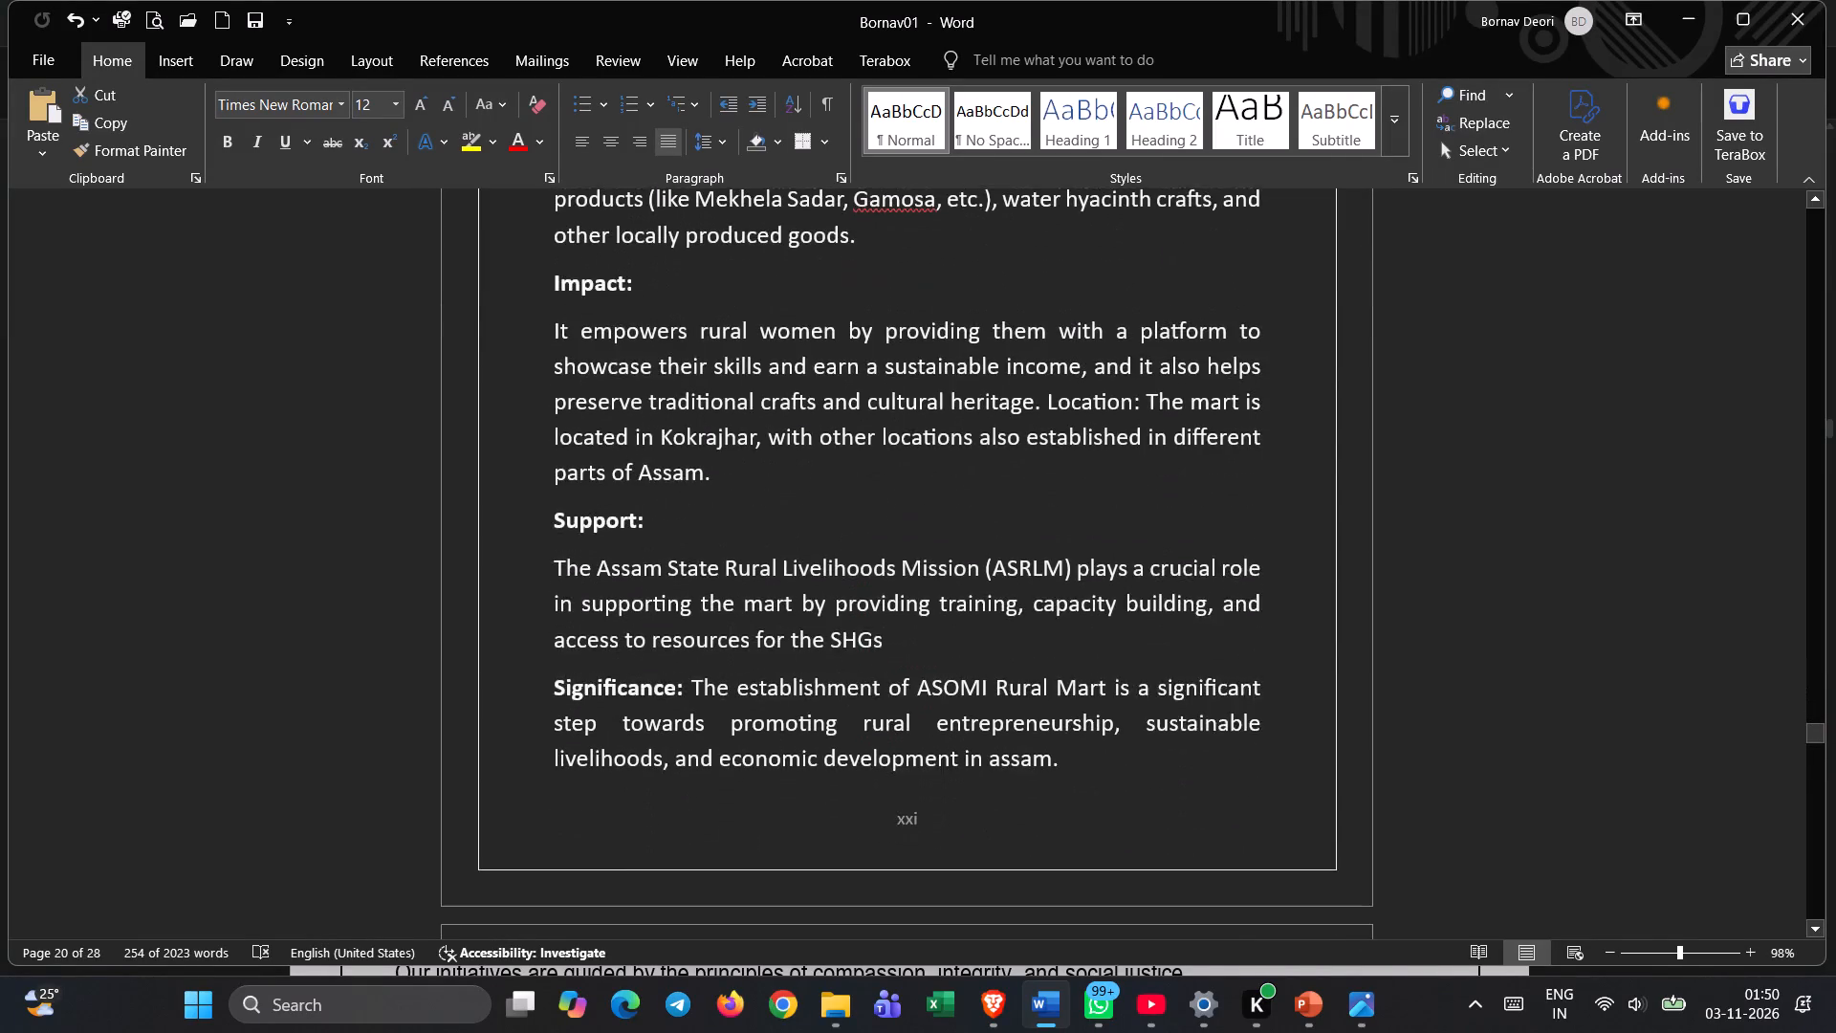
{"action": "scroll", "coordinate": [863, 787], "scroll_direction": "down", "scroll_amount": 18}
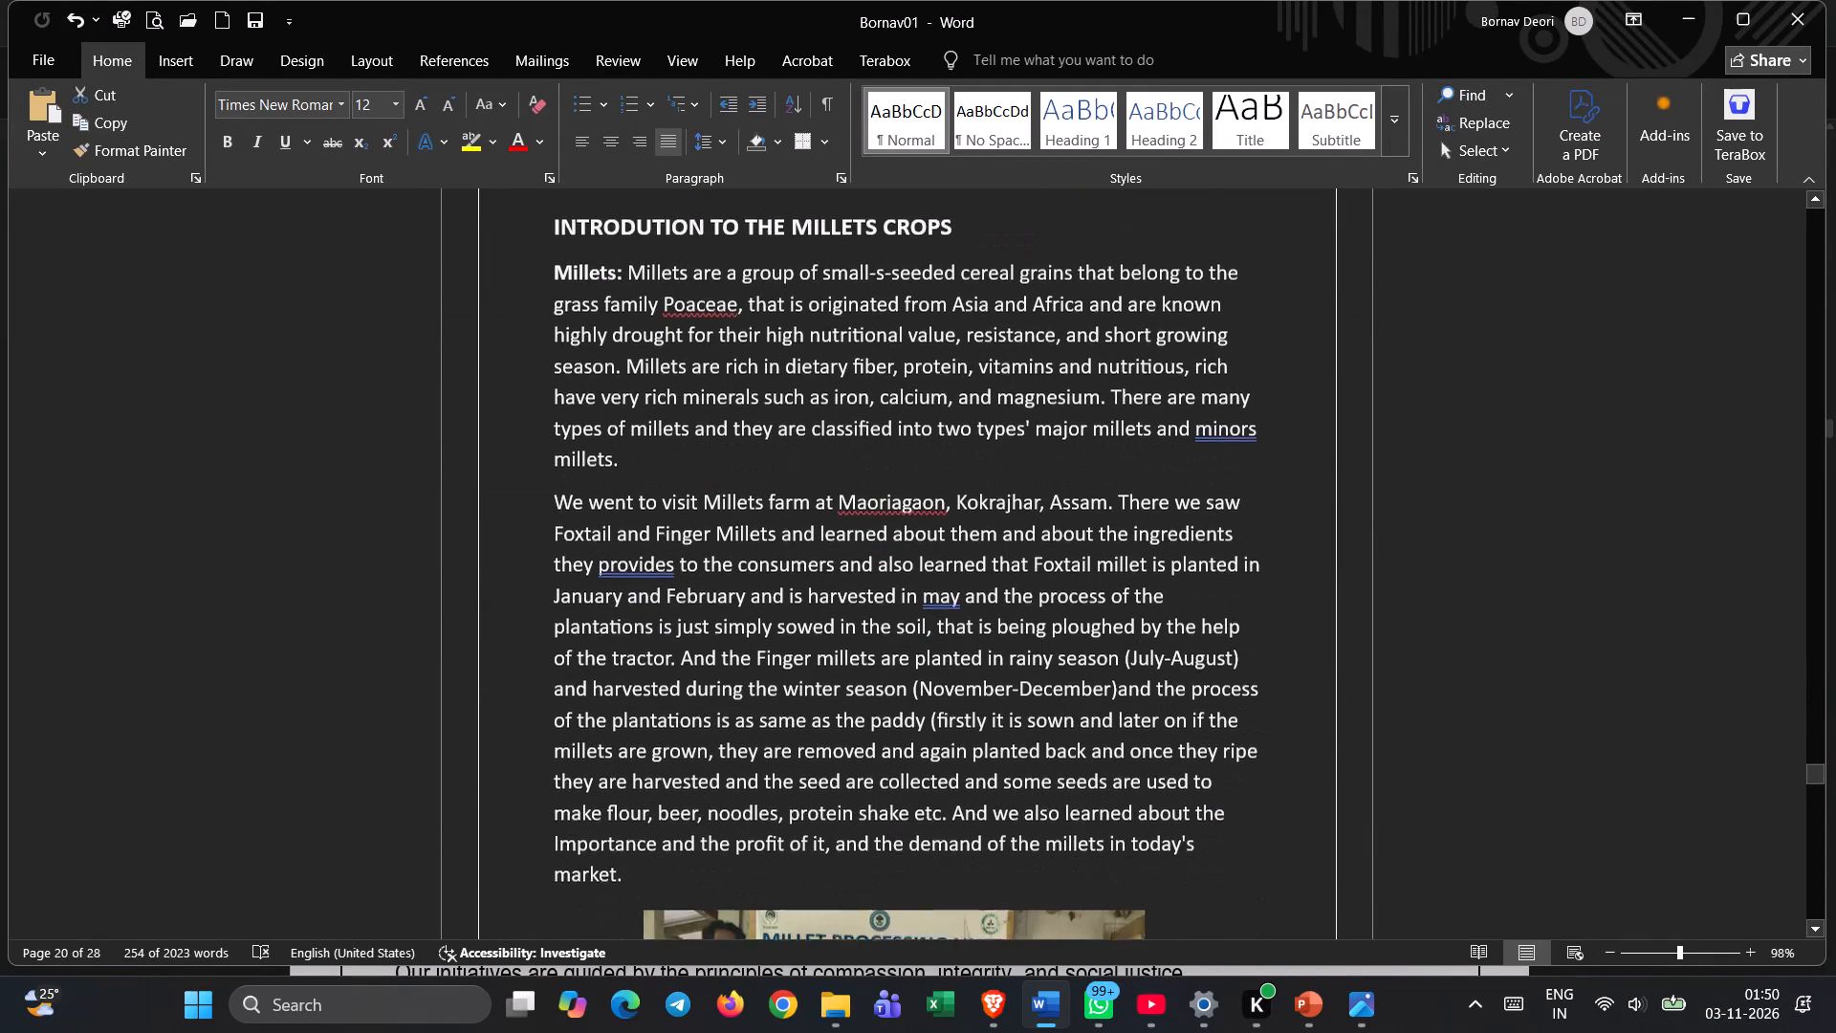
{"action": "scroll", "coordinate": [863, 787], "scroll_direction": "down", "scroll_amount": 4}
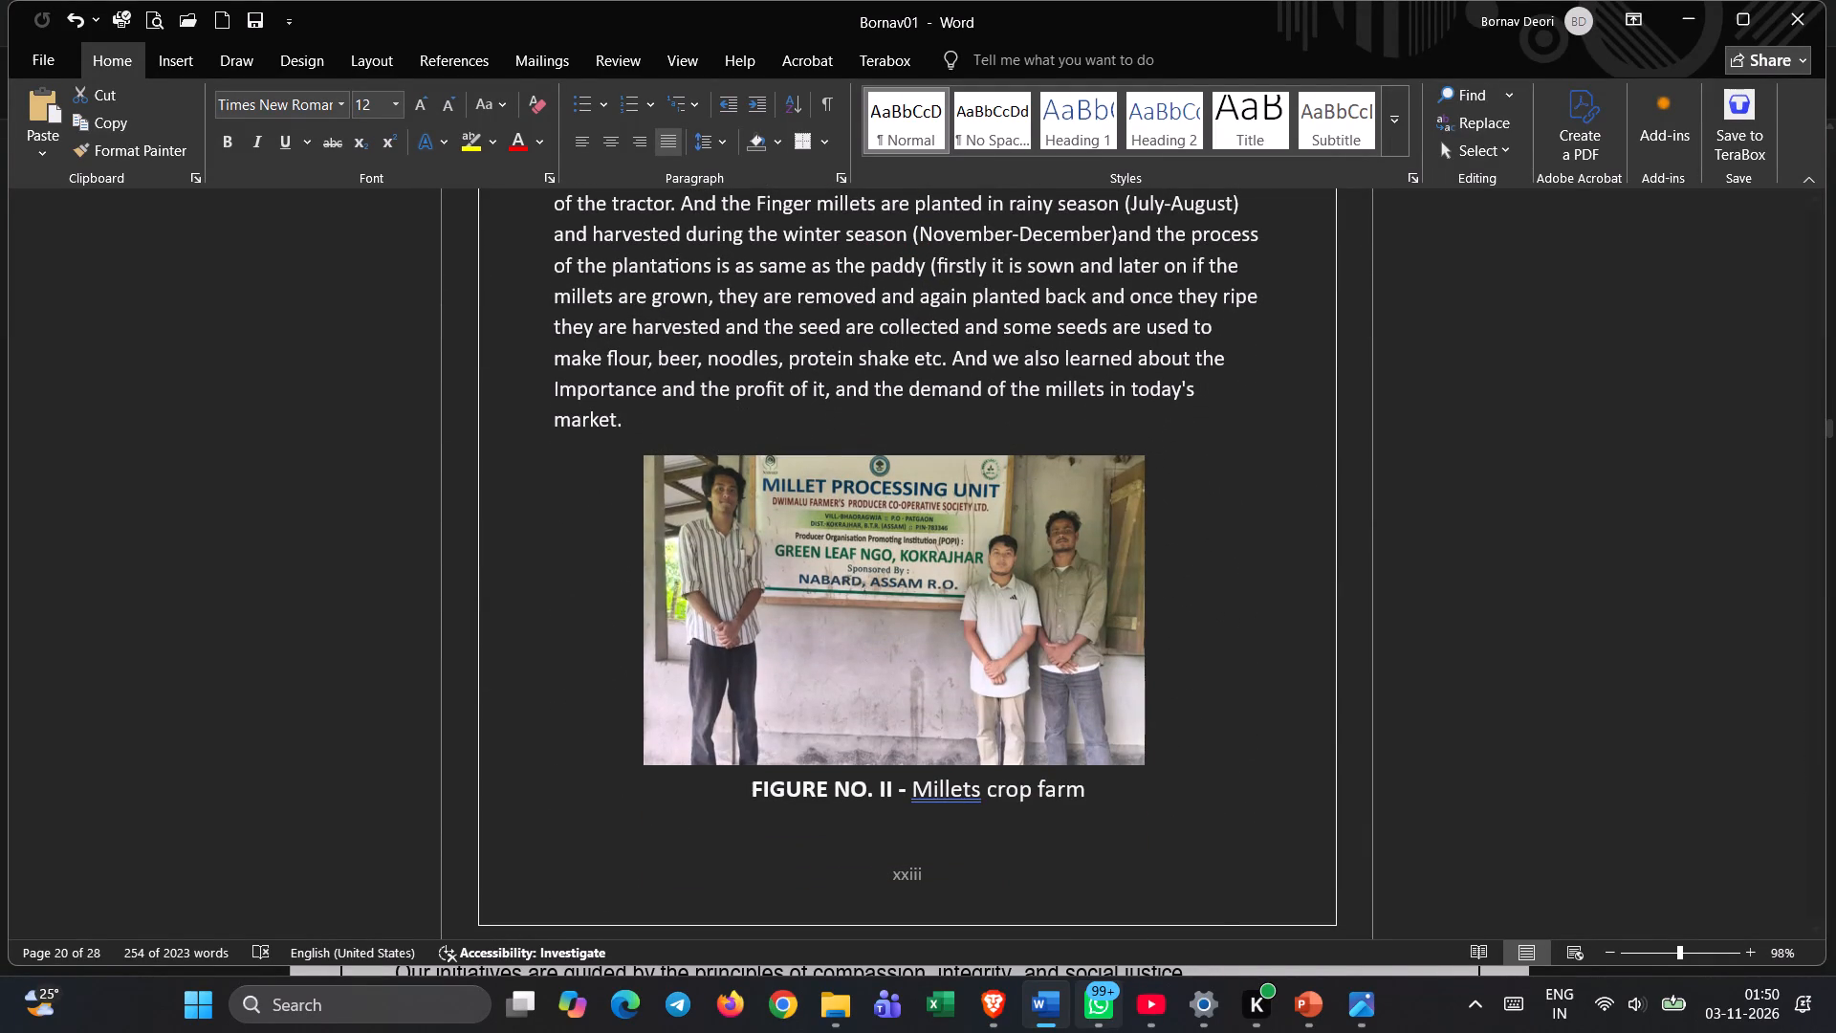
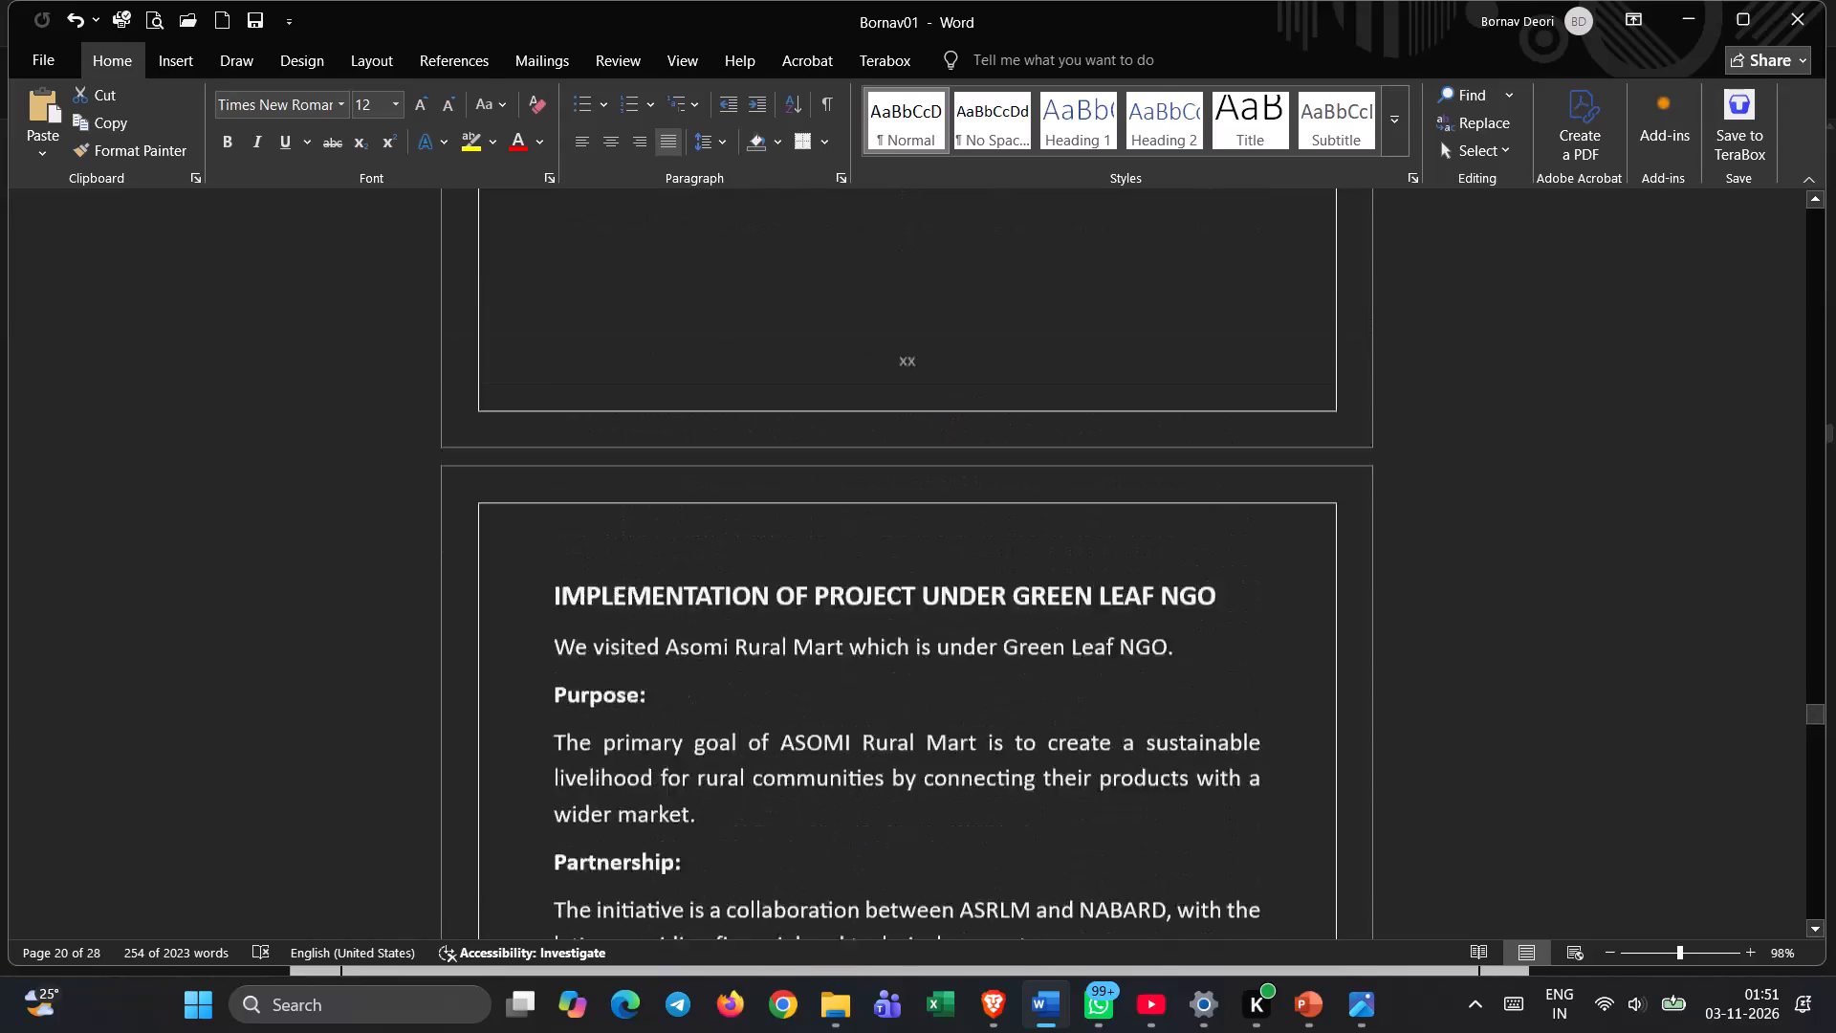
Review the report pages between the introduction of NGO and the Green Leaf NGO project implementation section.
{"action": "scroll", "coordinate": [994, 776], "scroll_direction": "down", "scroll_amount": 1}
{"action": "scroll", "coordinate": [994, 776], "scroll_direction": "up", "scroll_amount": 8}
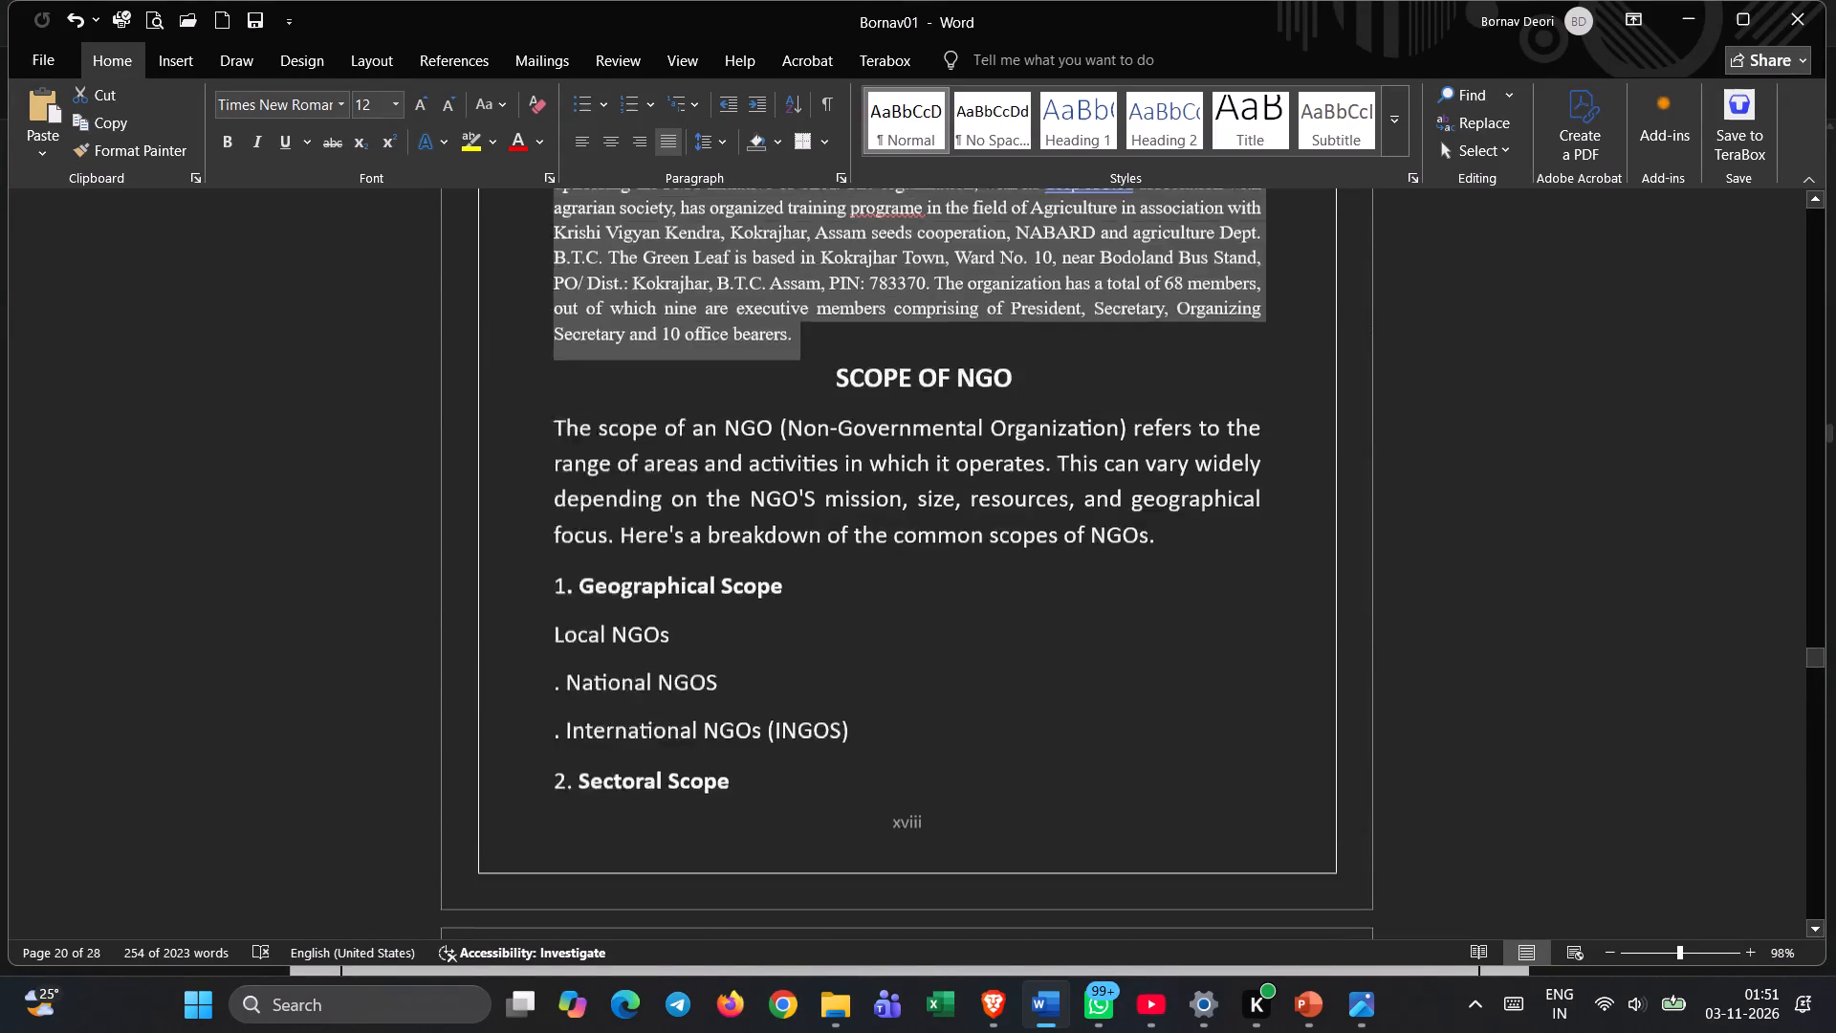
{"action": "scroll", "coordinate": [1000, 767], "scroll_direction": "up", "scroll_amount": 13}
{"action": "scroll", "coordinate": [1001, 766], "scroll_direction": "down", "scroll_amount": 8}
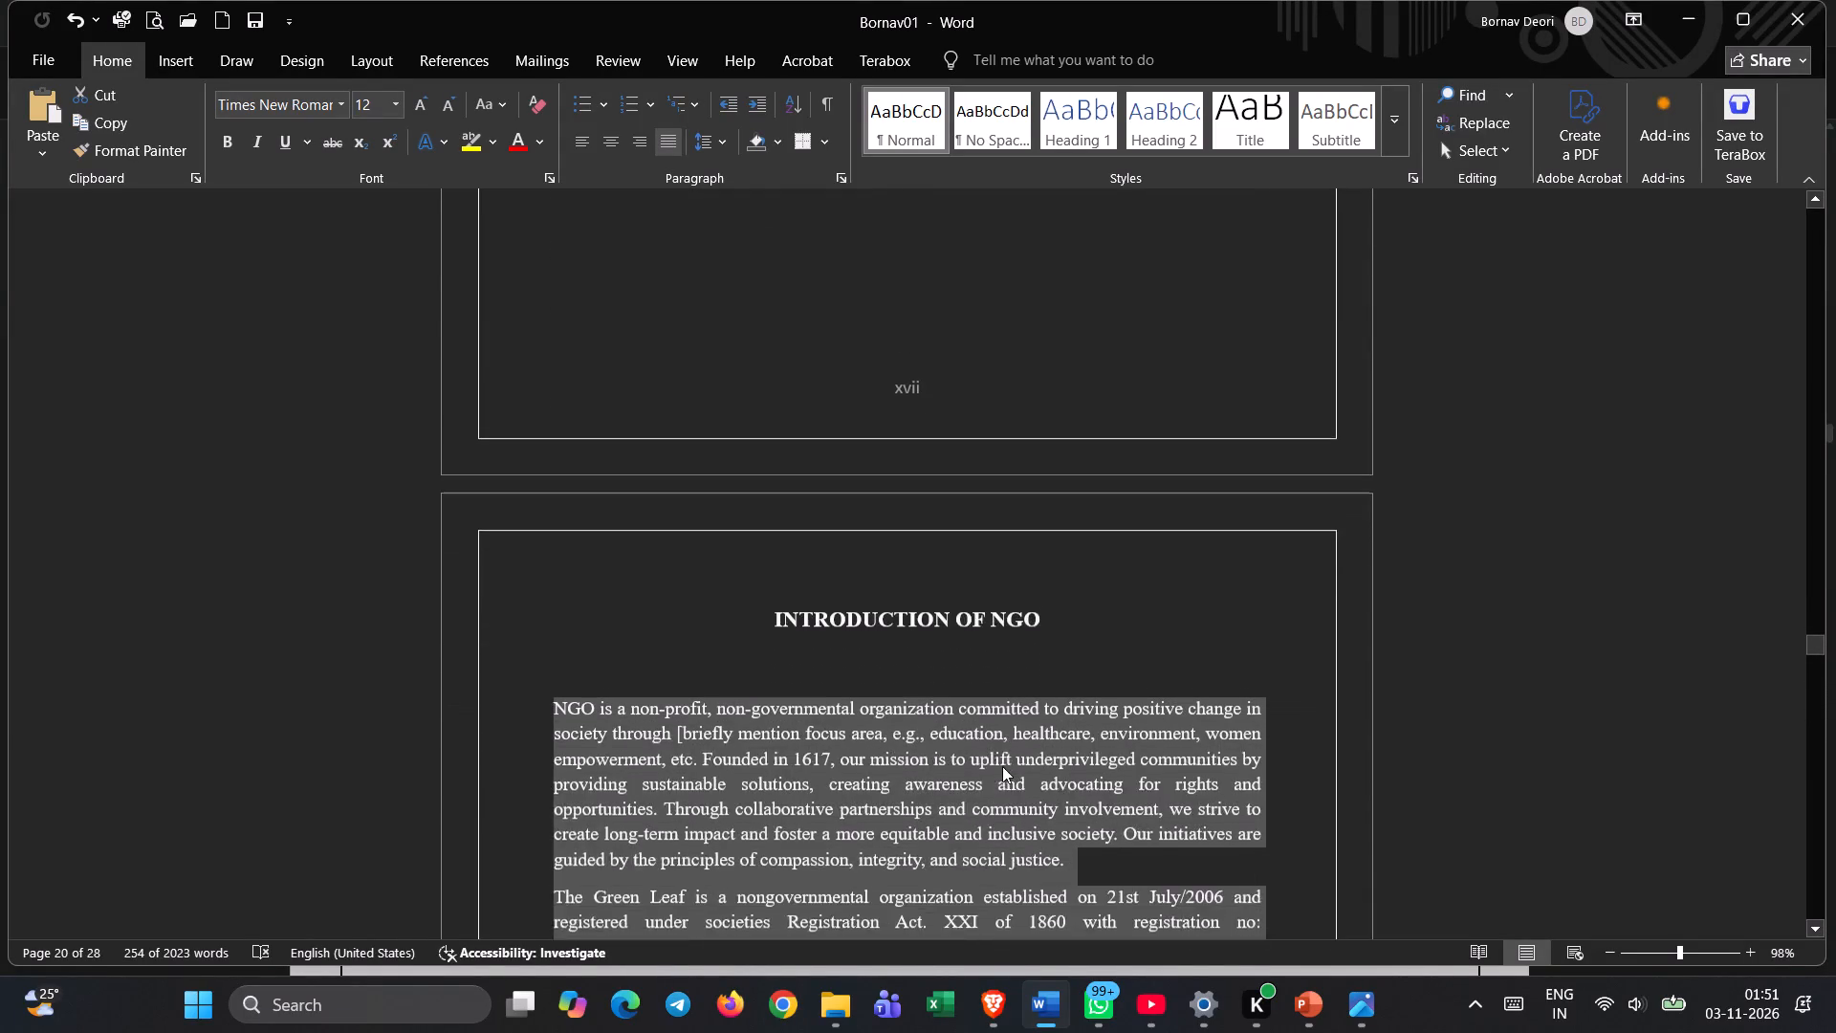
{"action": "scroll", "coordinate": [821, 648], "scroll_direction": "down", "scroll_amount": 4}
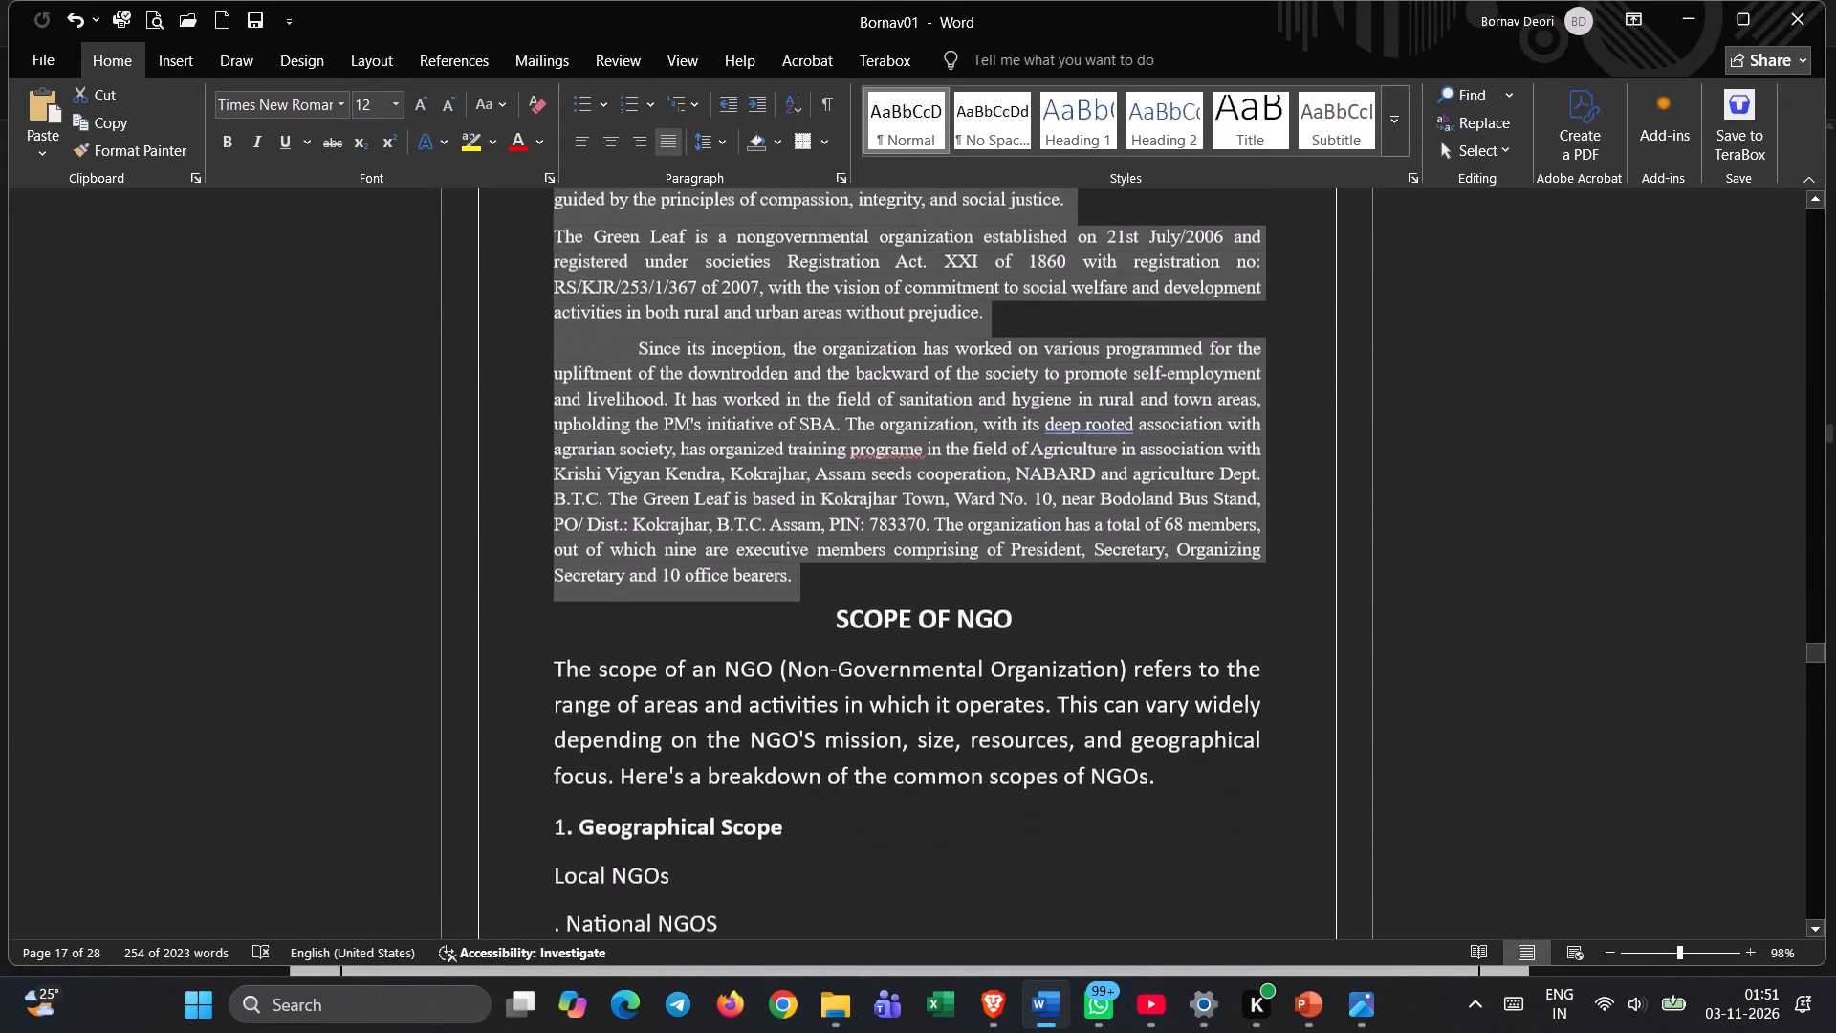
{"action": "scroll", "coordinate": [875, 652], "scroll_direction": "down", "scroll_amount": 7}
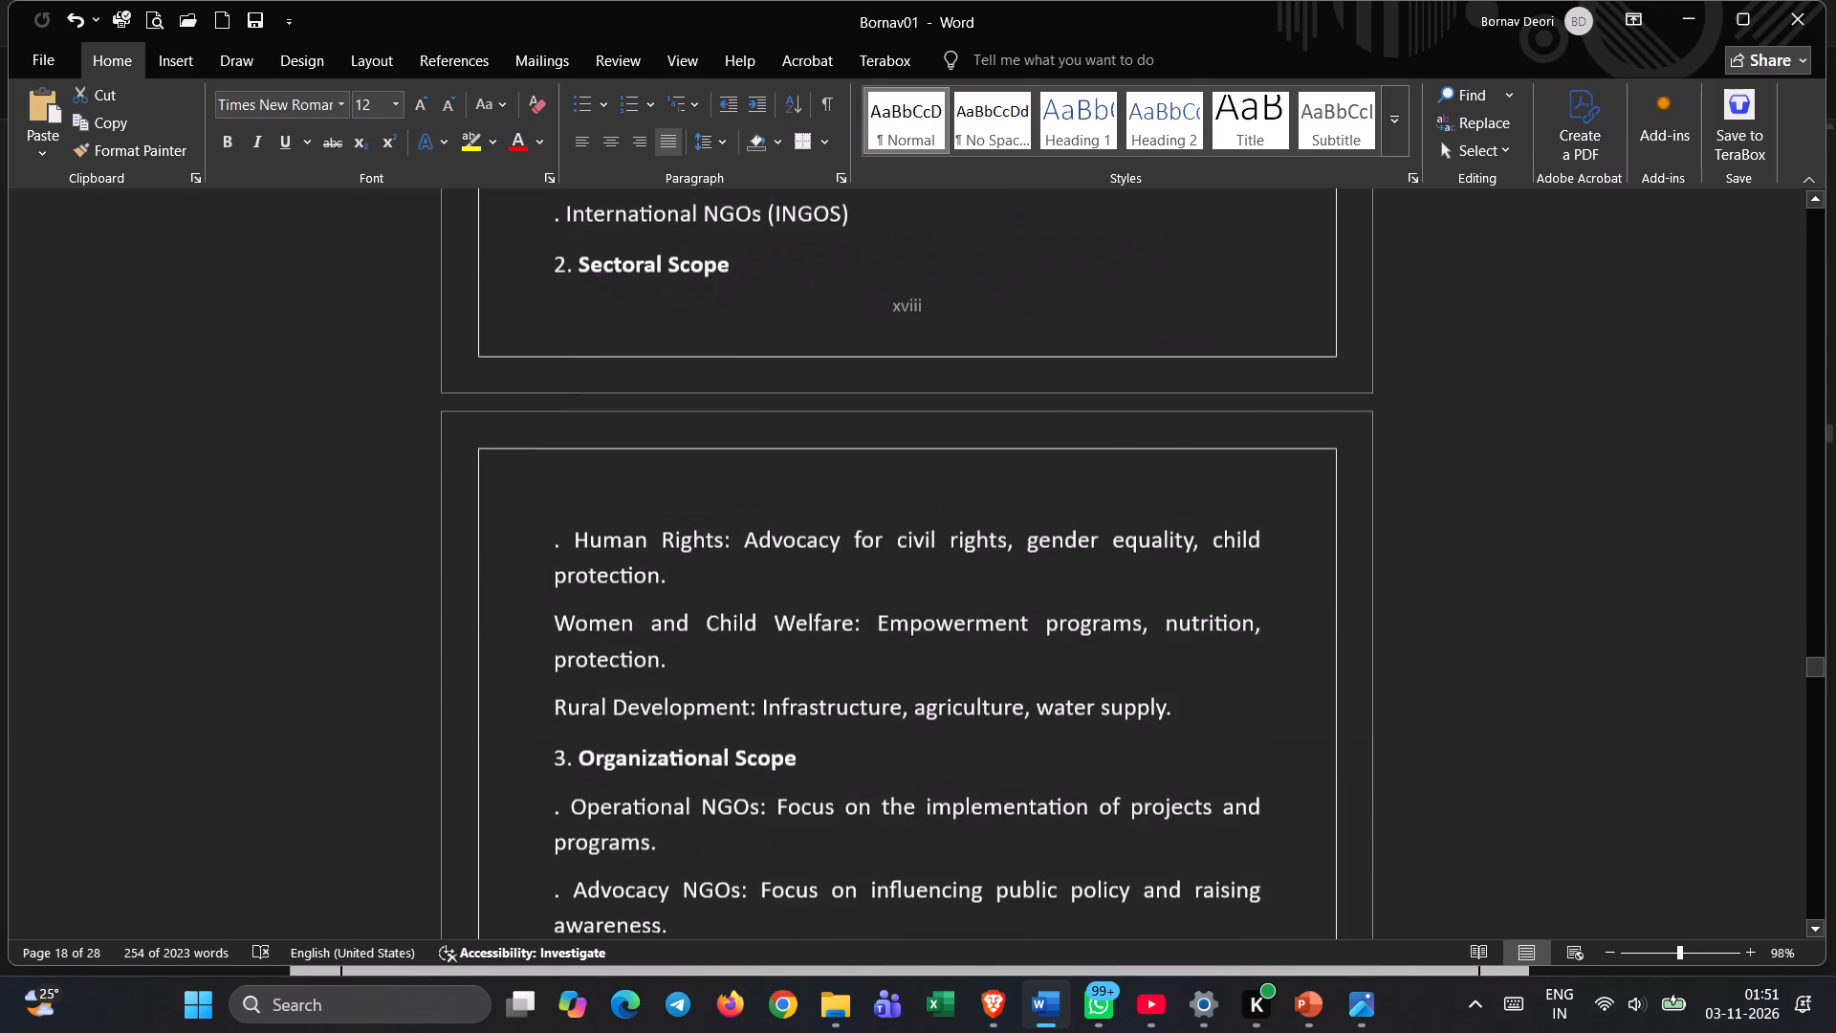
{"action": "scroll", "coordinate": [871, 660], "scroll_direction": "down", "scroll_amount": 12}
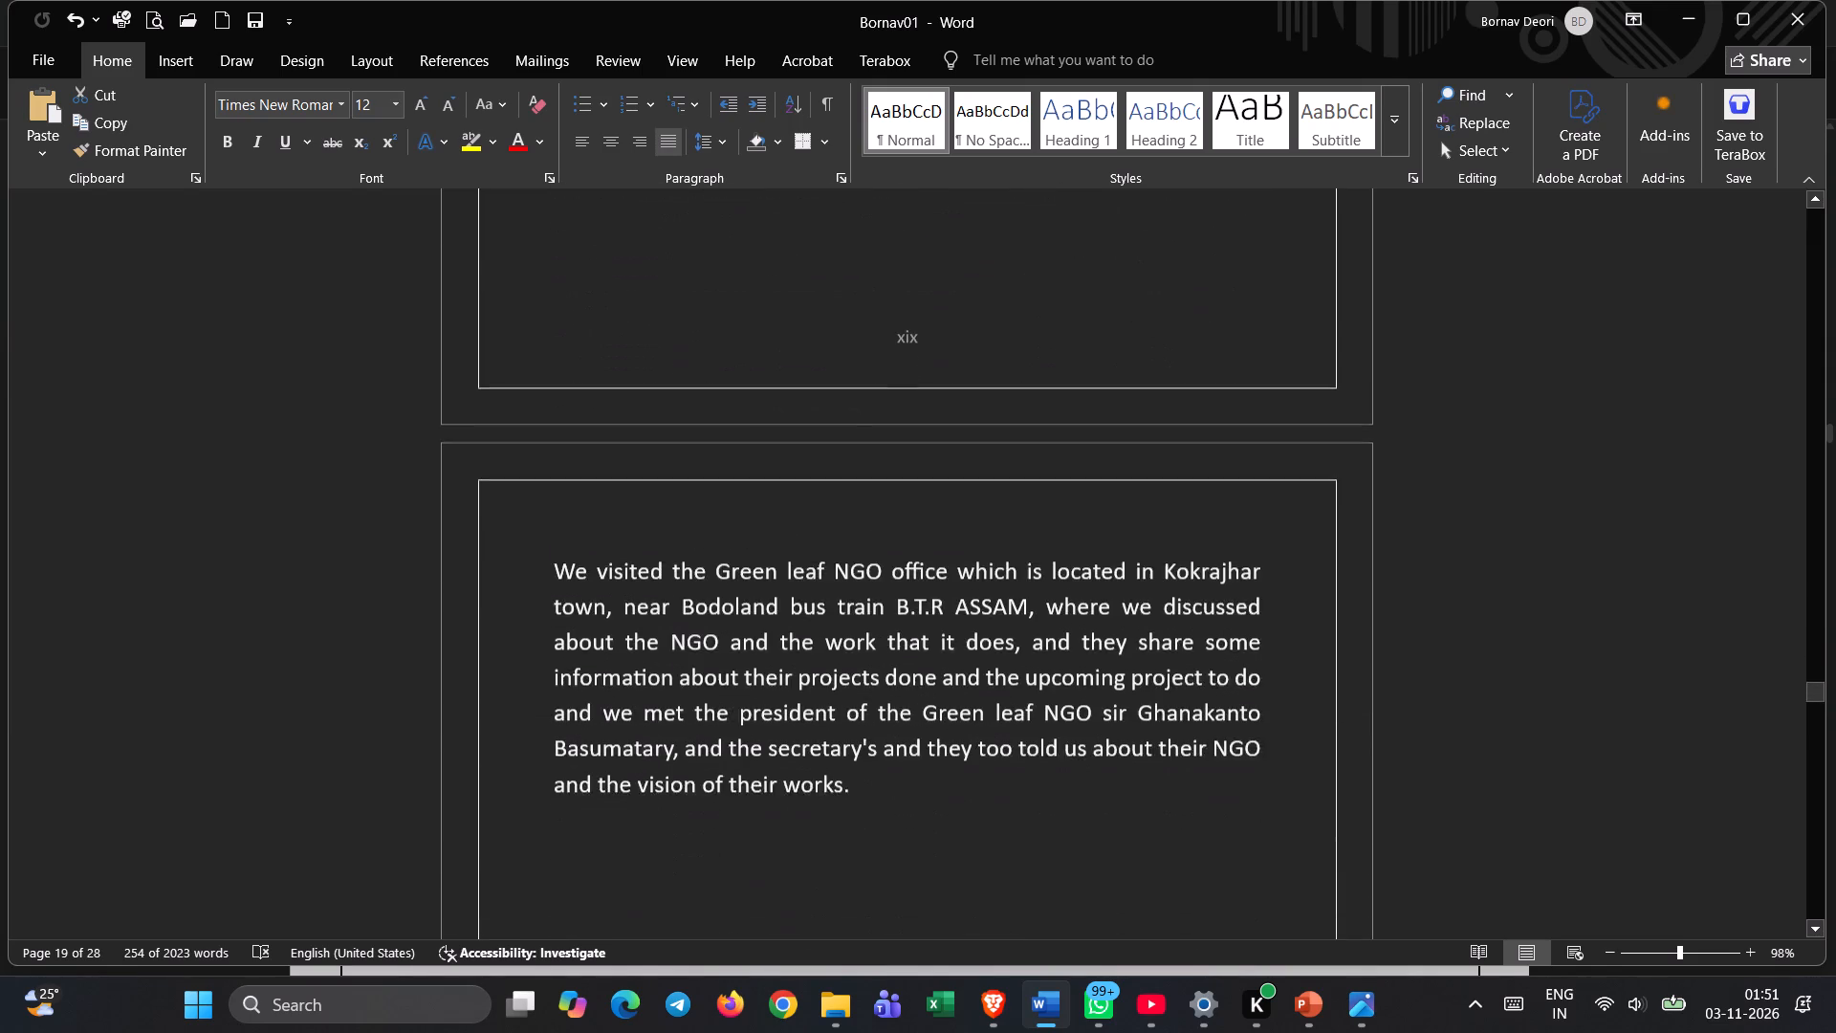
{"action": "scroll", "coordinate": [871, 661], "scroll_direction": "down", "scroll_amount": 3}
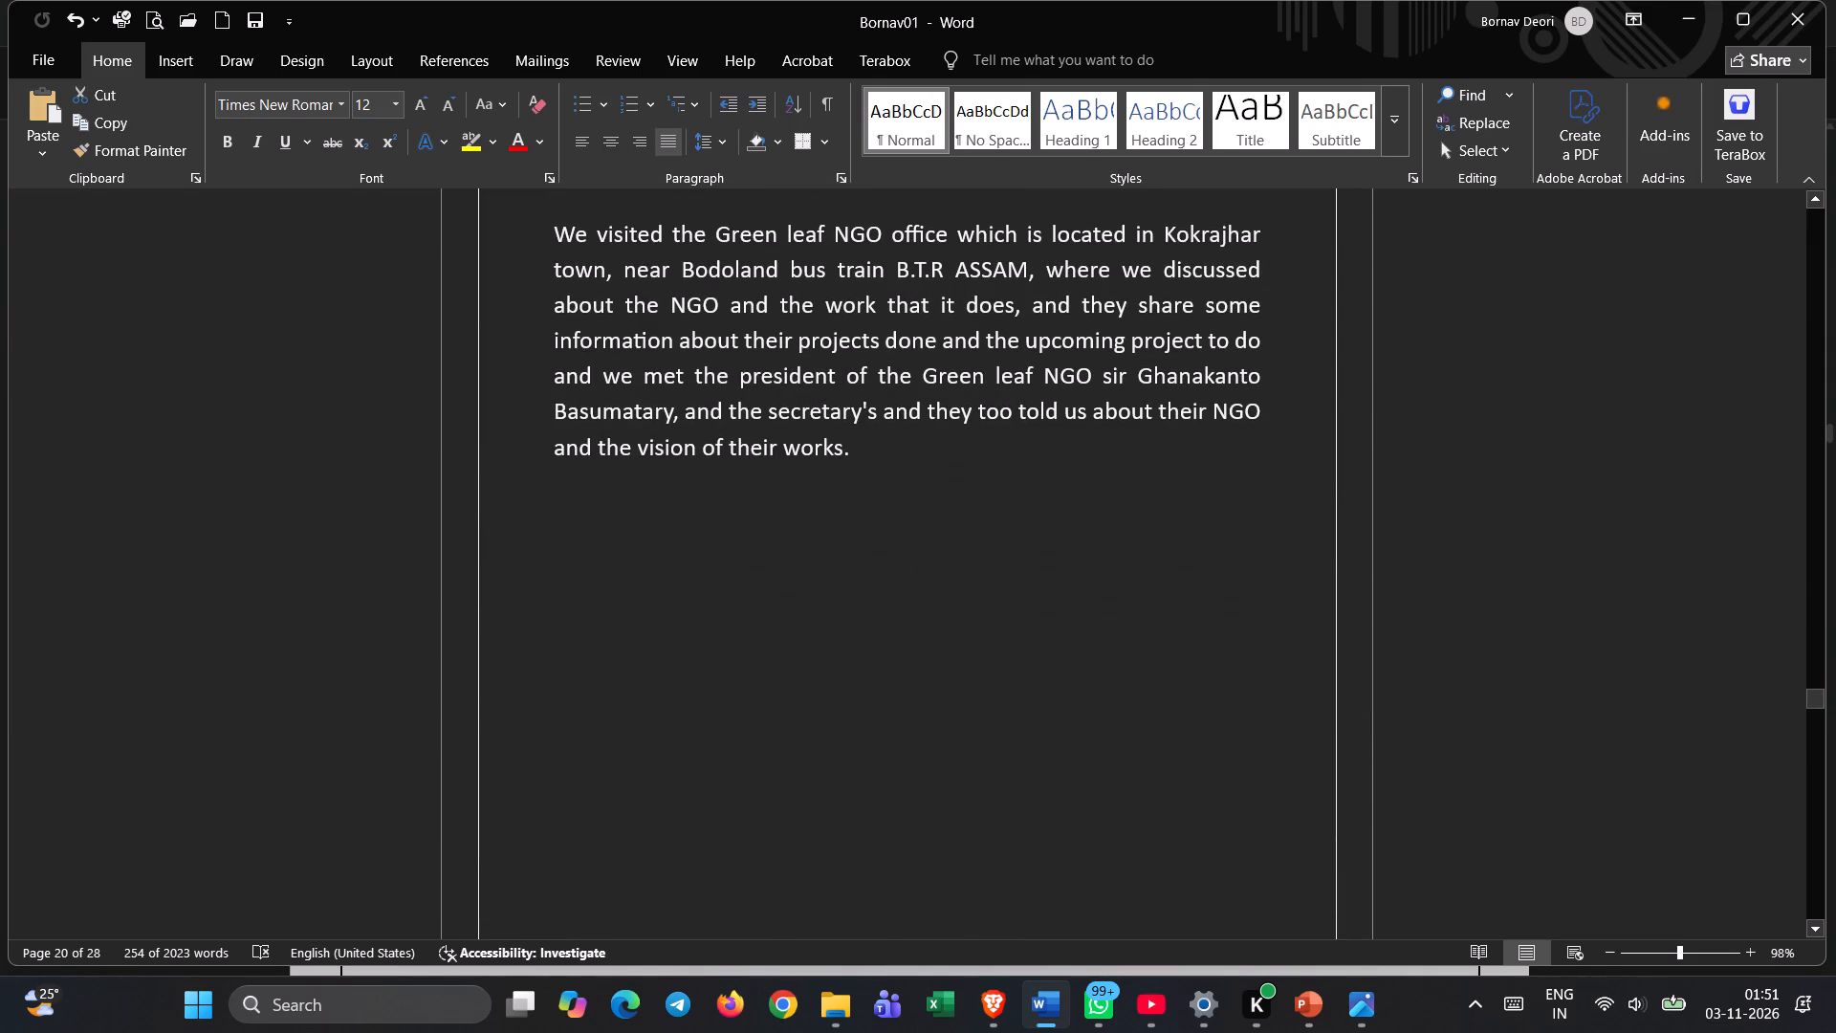
{"action": "scroll", "coordinate": [876, 727], "scroll_direction": "up", "scroll_amount": 1}
{"action": "scroll", "coordinate": [849, 725], "scroll_direction": "down", "scroll_amount": 9}
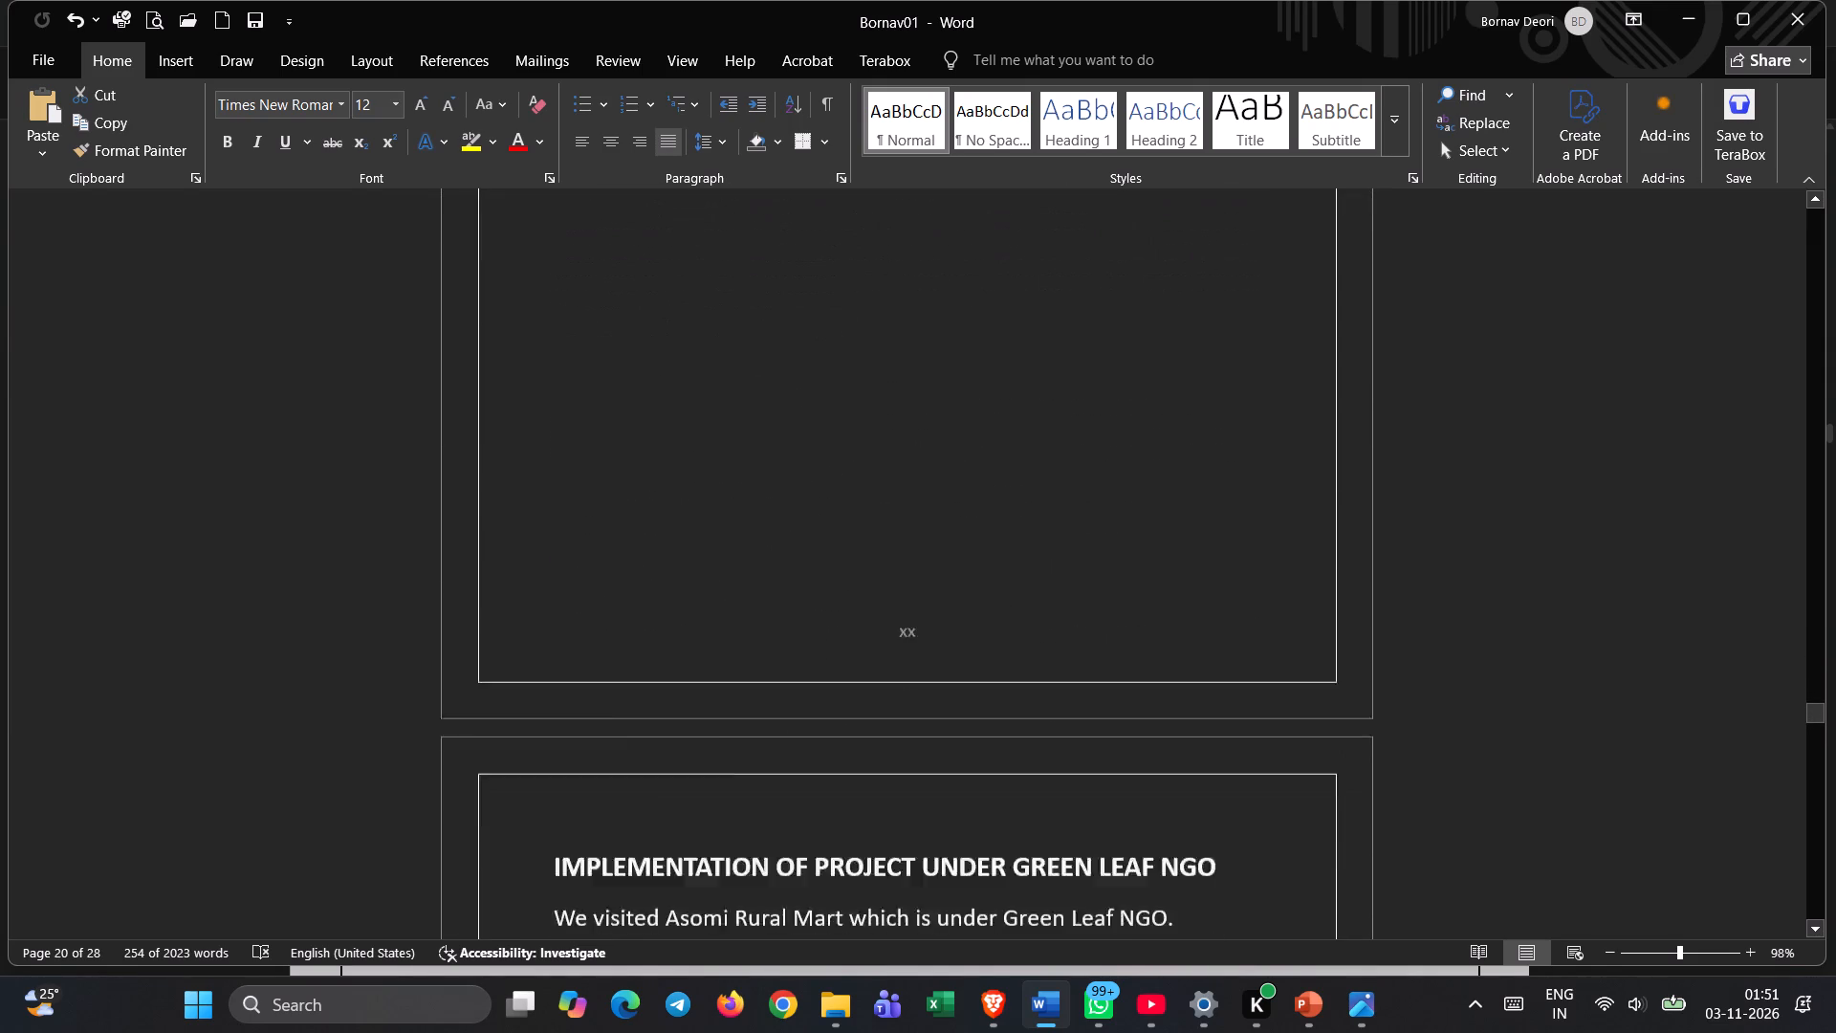
{"action": "scroll", "coordinate": [825, 690], "scroll_direction": "down", "scroll_amount": 1}
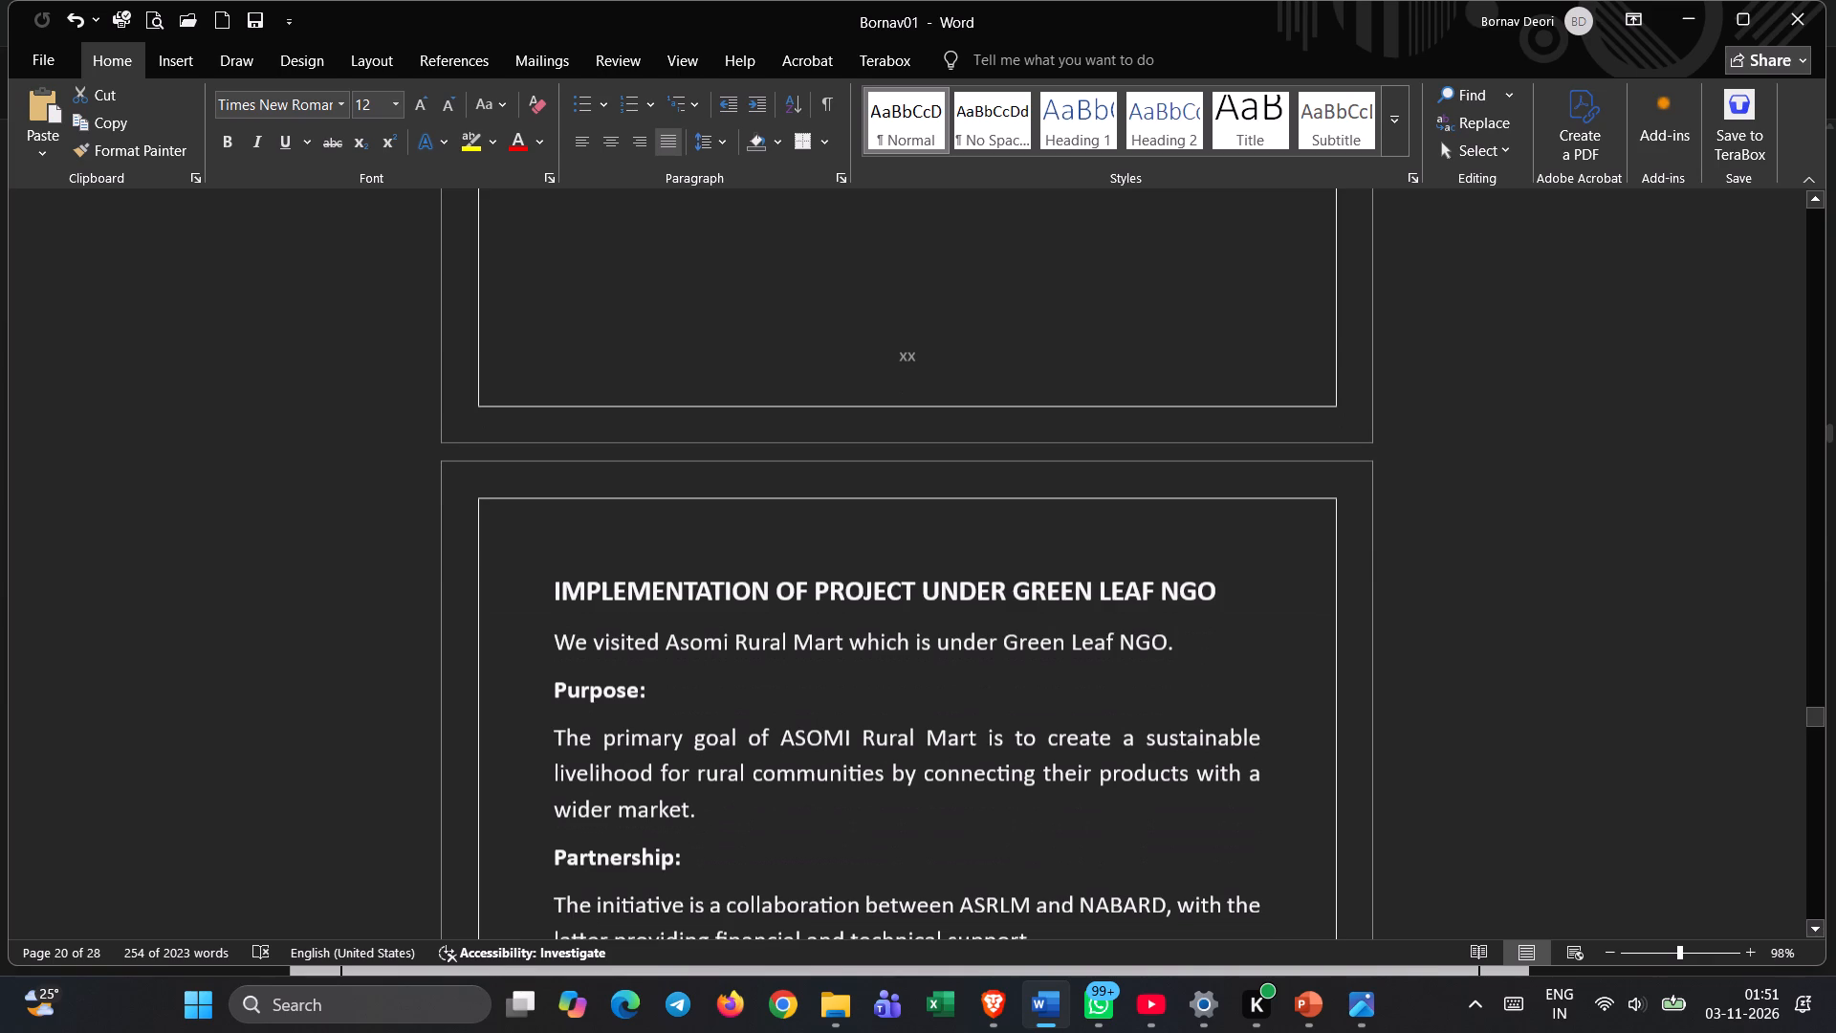
{"action": "scroll", "coordinate": [836, 712], "scroll_direction": "up", "scroll_amount": 9}
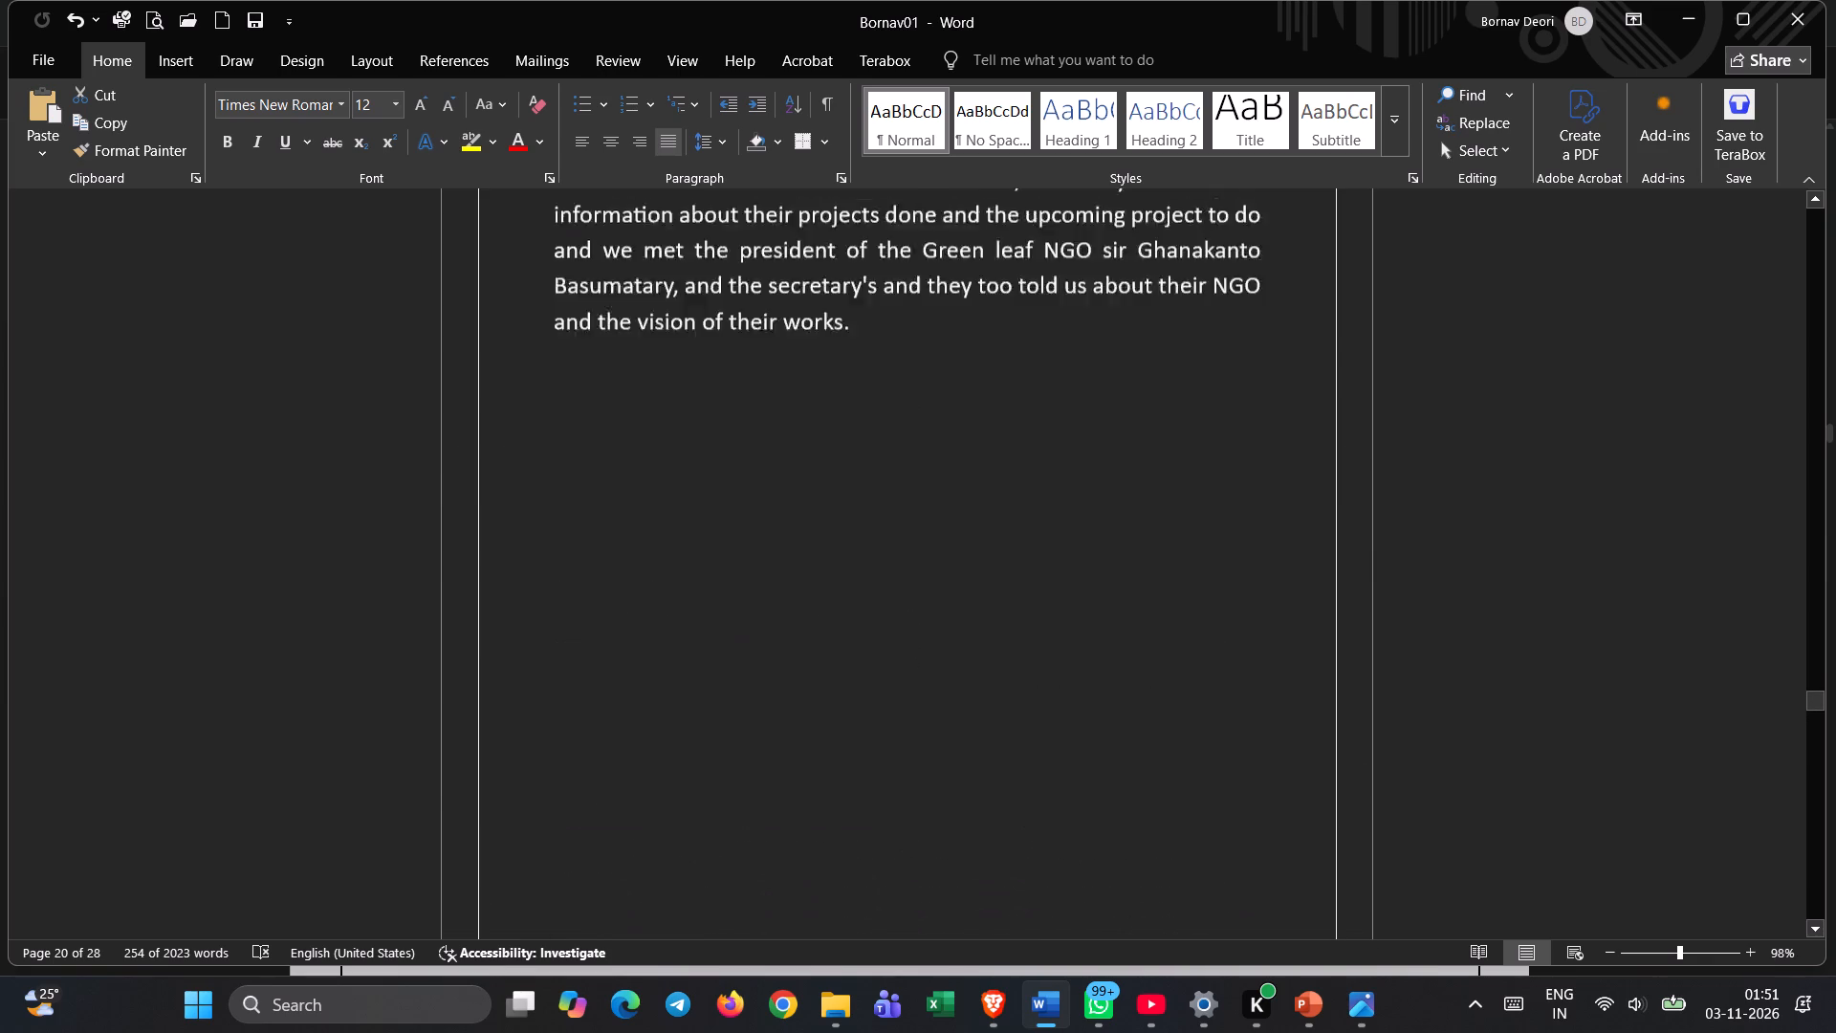
{"action": "scroll", "coordinate": [835, 702], "scroll_direction": "up", "scroll_amount": 20}
{"action": "scroll", "coordinate": [835, 702], "scroll_direction": "up", "scroll_amount": 4}
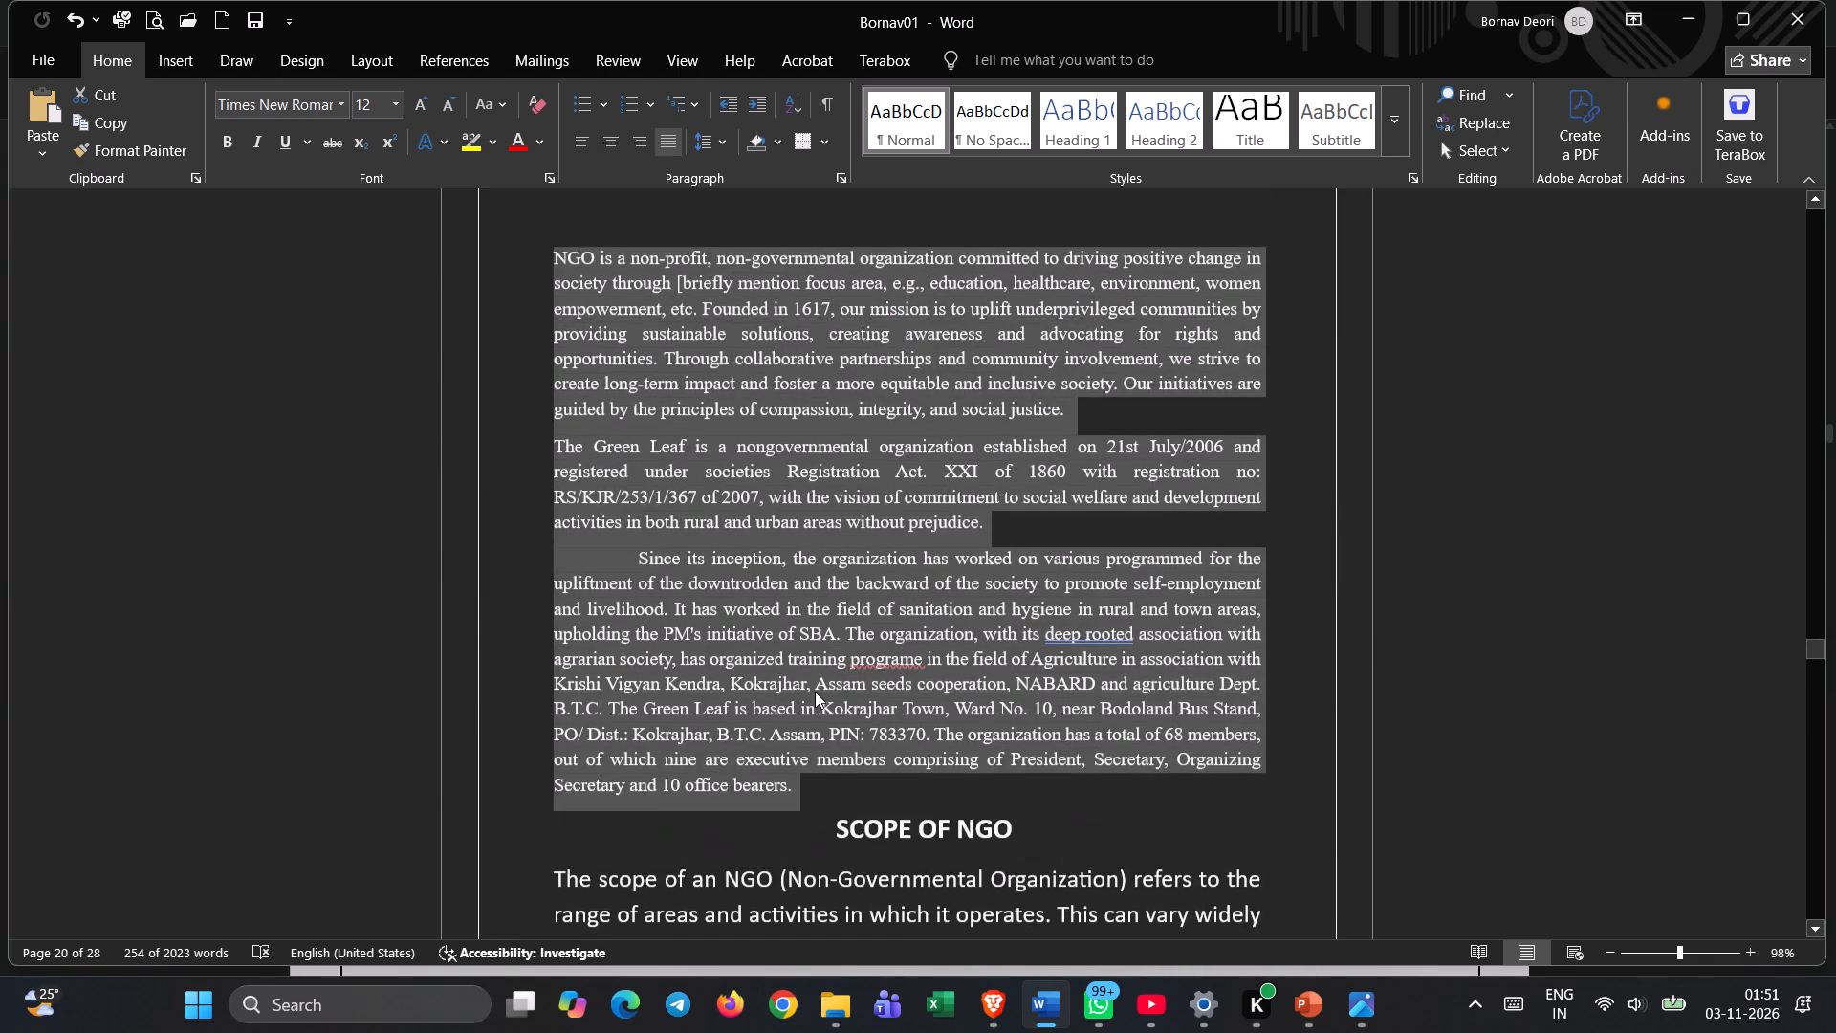
{"action": "scroll", "coordinate": [833, 732], "scroll_direction": "up", "scroll_amount": 5}
{"action": "scroll", "coordinate": [841, 651], "scroll_direction": "up", "scroll_amount": 2}
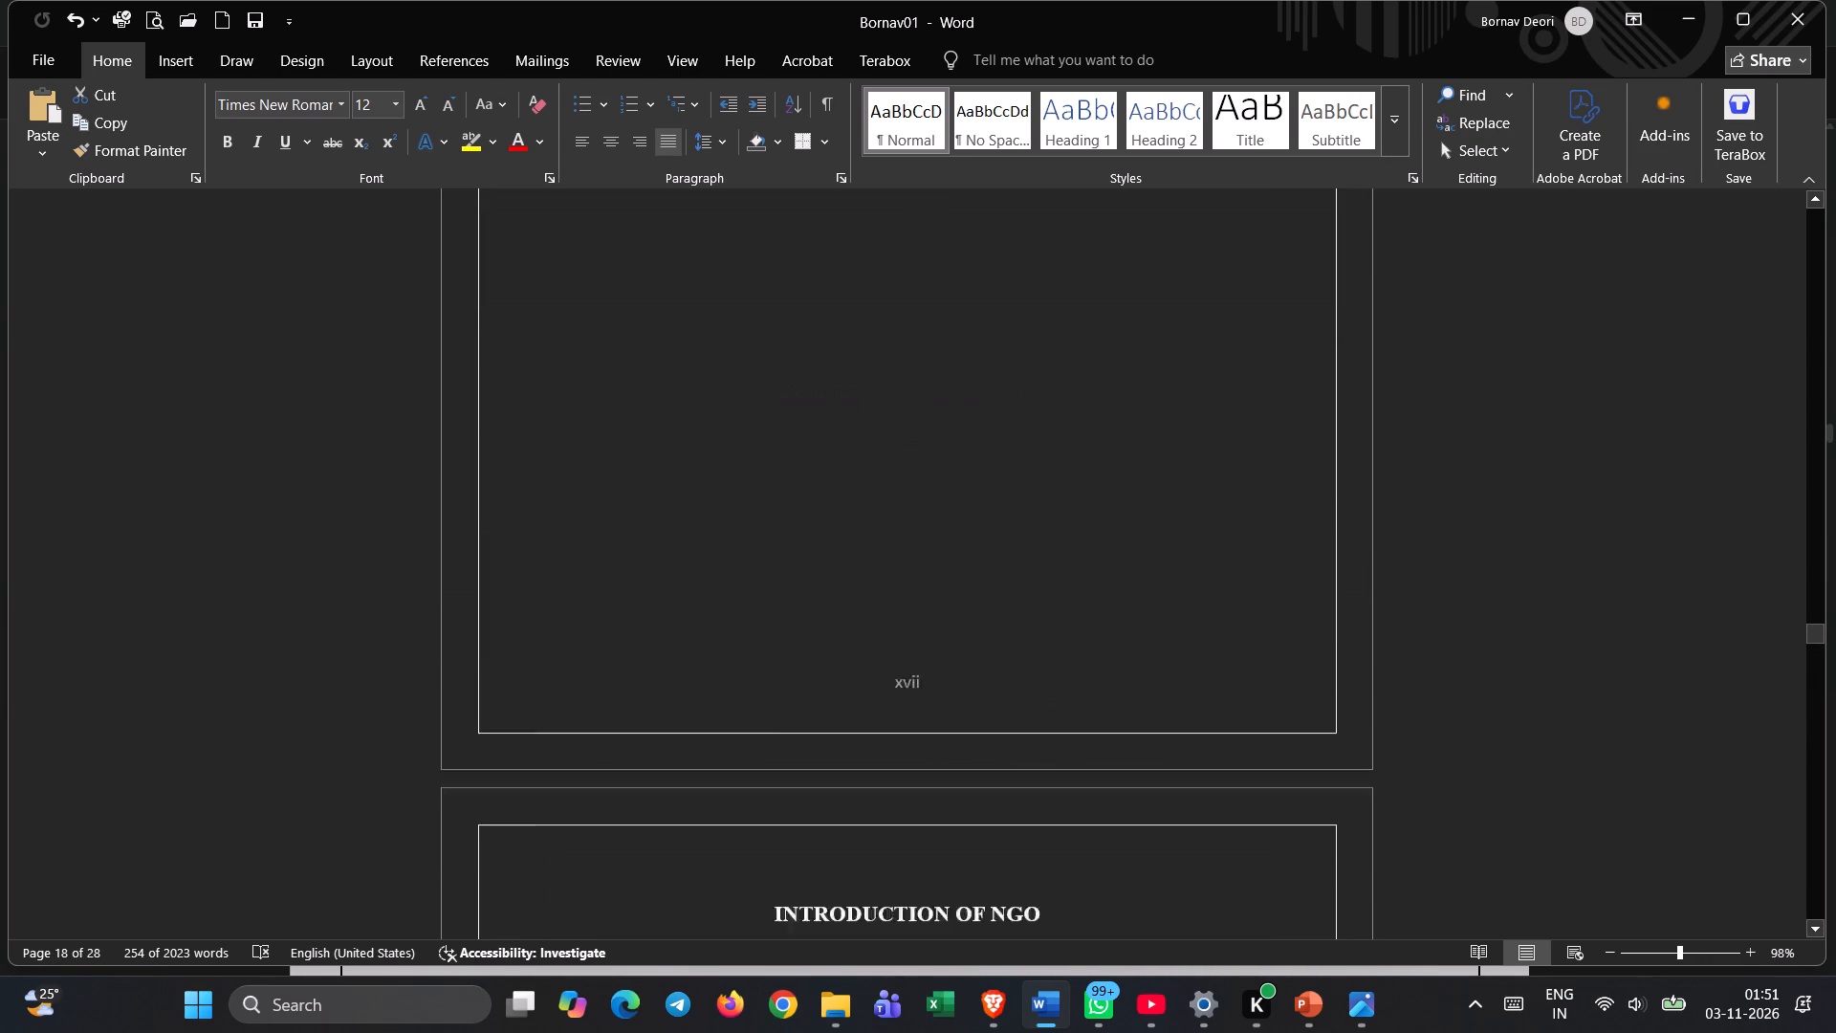
{"action": "scroll", "coordinate": [841, 648], "scroll_direction": "up", "scroll_amount": 8}
Insert eight blank paragraphs before the SCOPE OF NGO heading to push the section onto a new page.
{"action": "scroll", "coordinate": [840, 644], "scroll_direction": "down", "scroll_amount": 8}
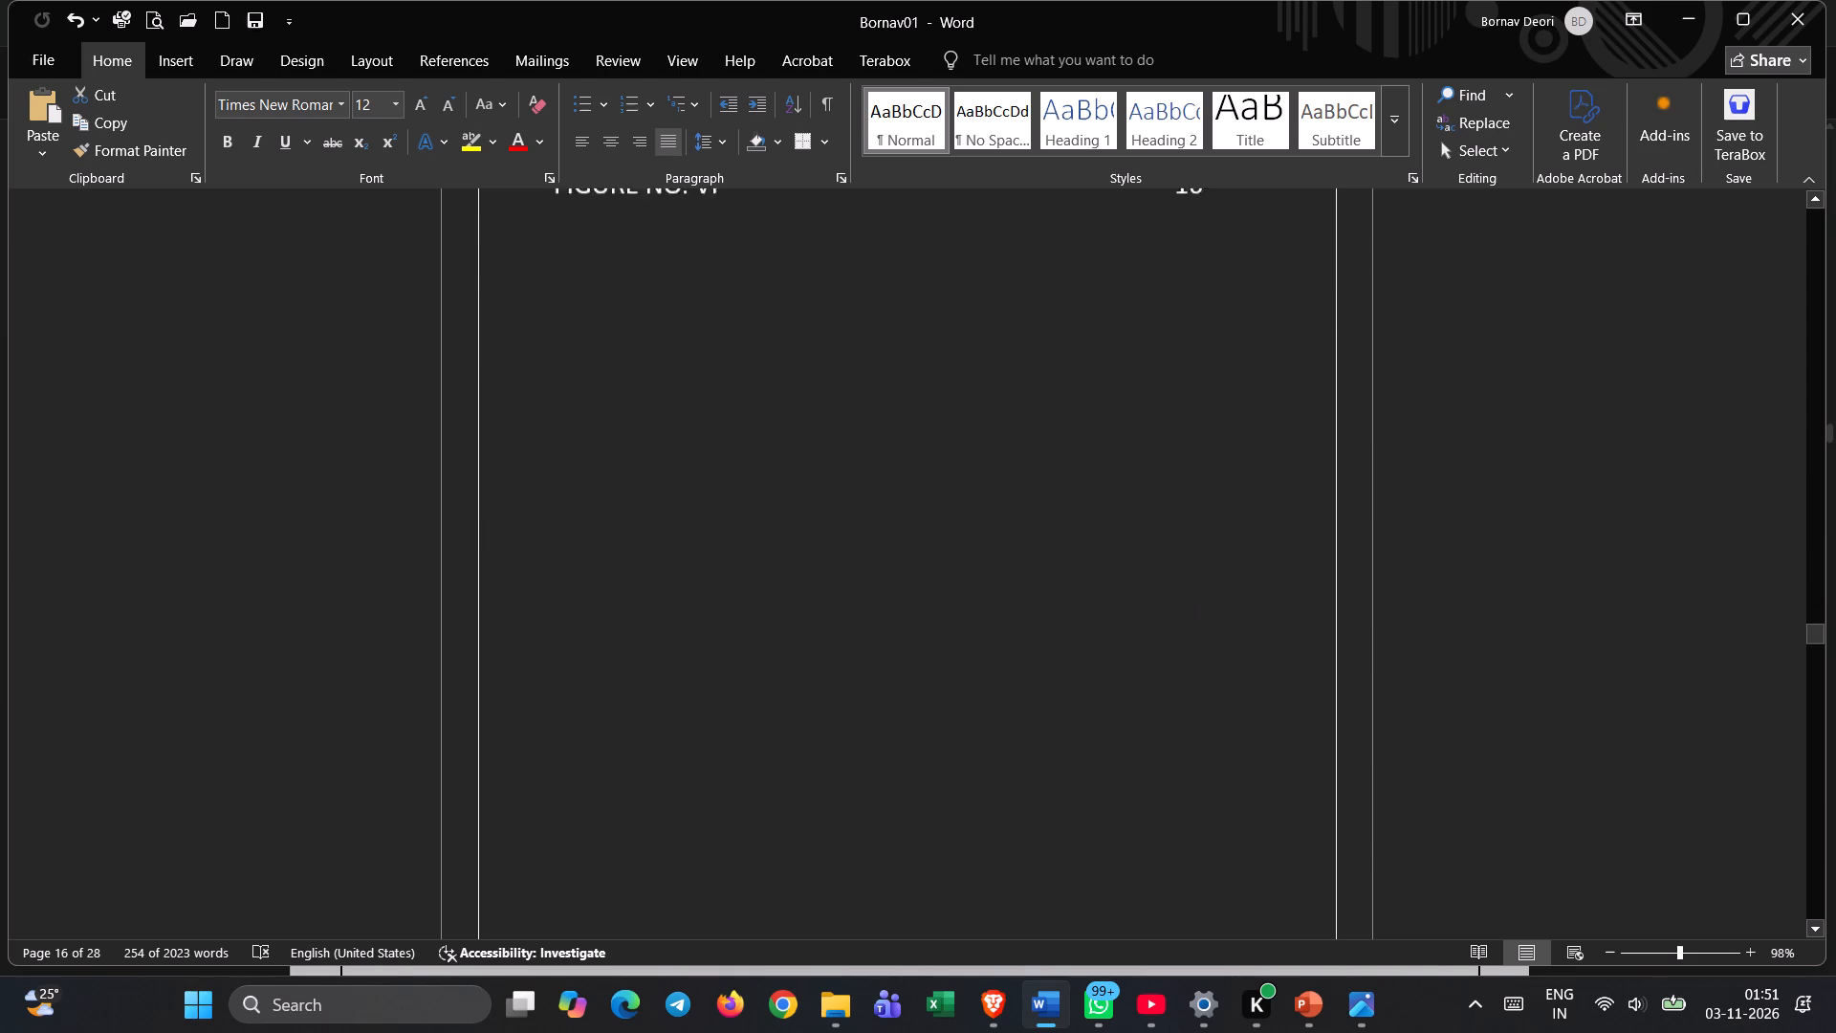
{"action": "scroll", "coordinate": [841, 644], "scroll_direction": "down", "scroll_amount": 11}
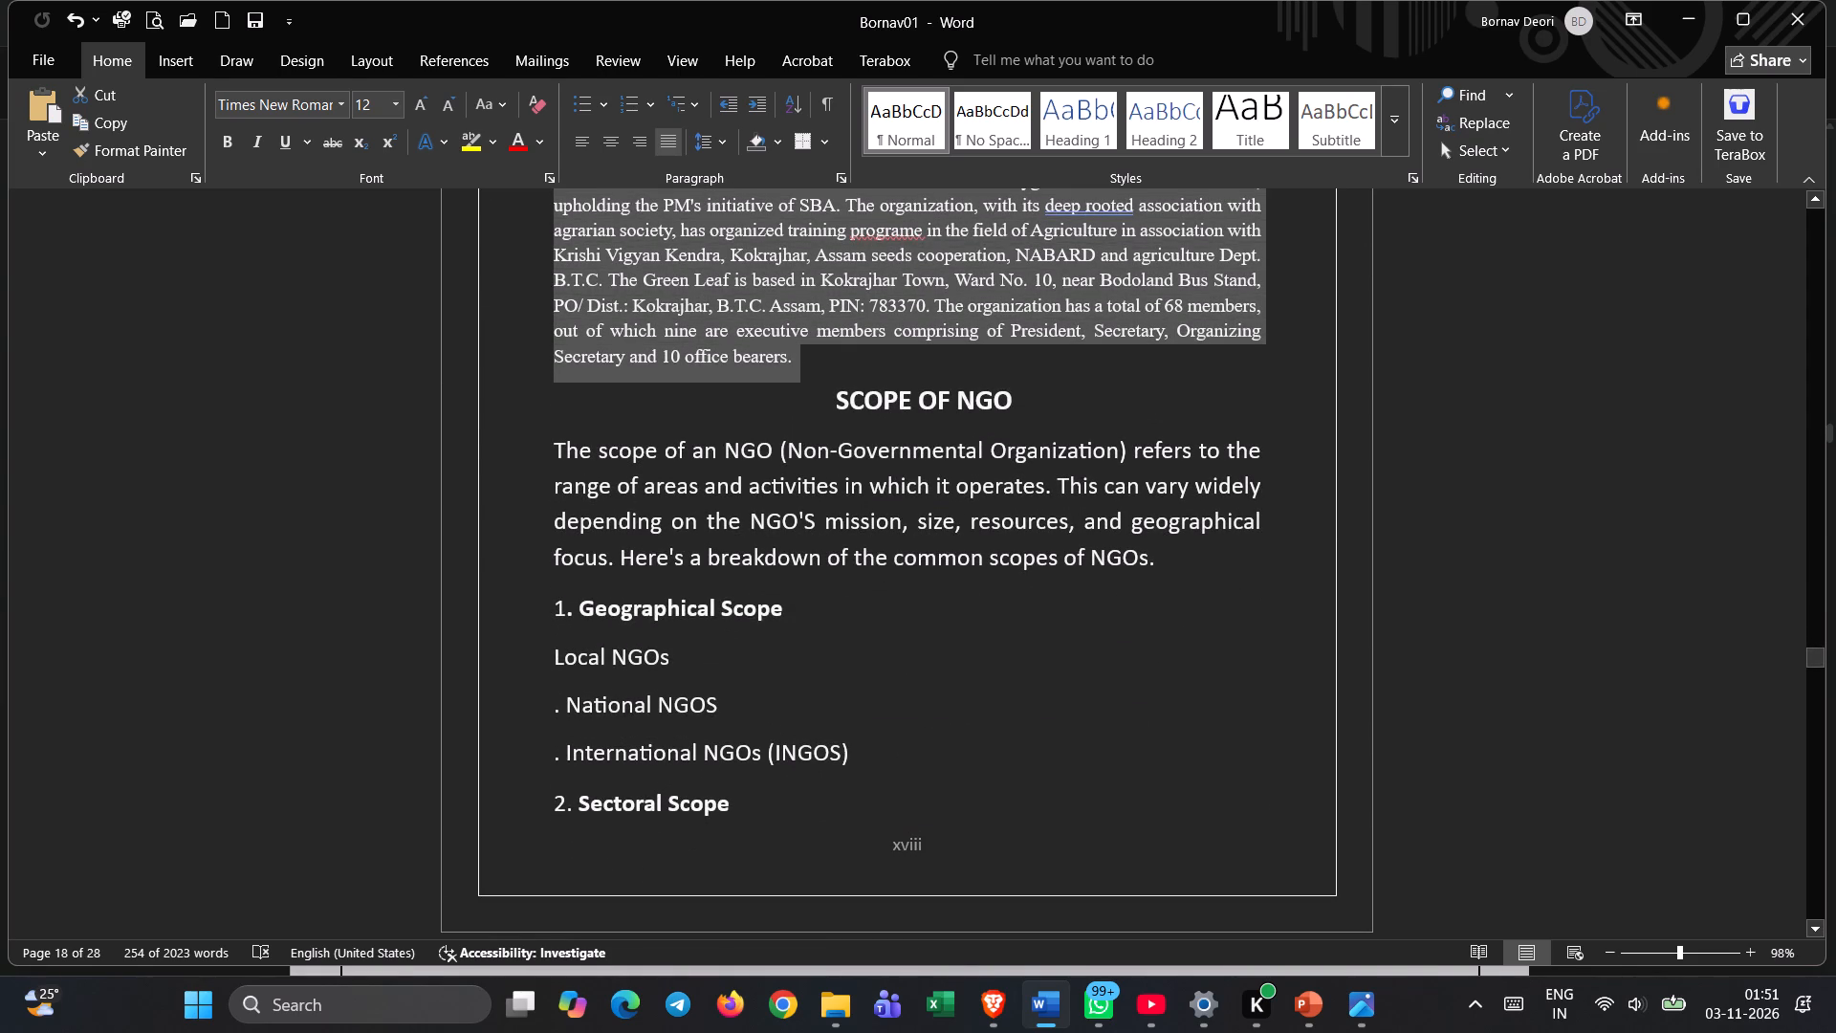
{"action": "left_click", "coordinate": [831, 406]}
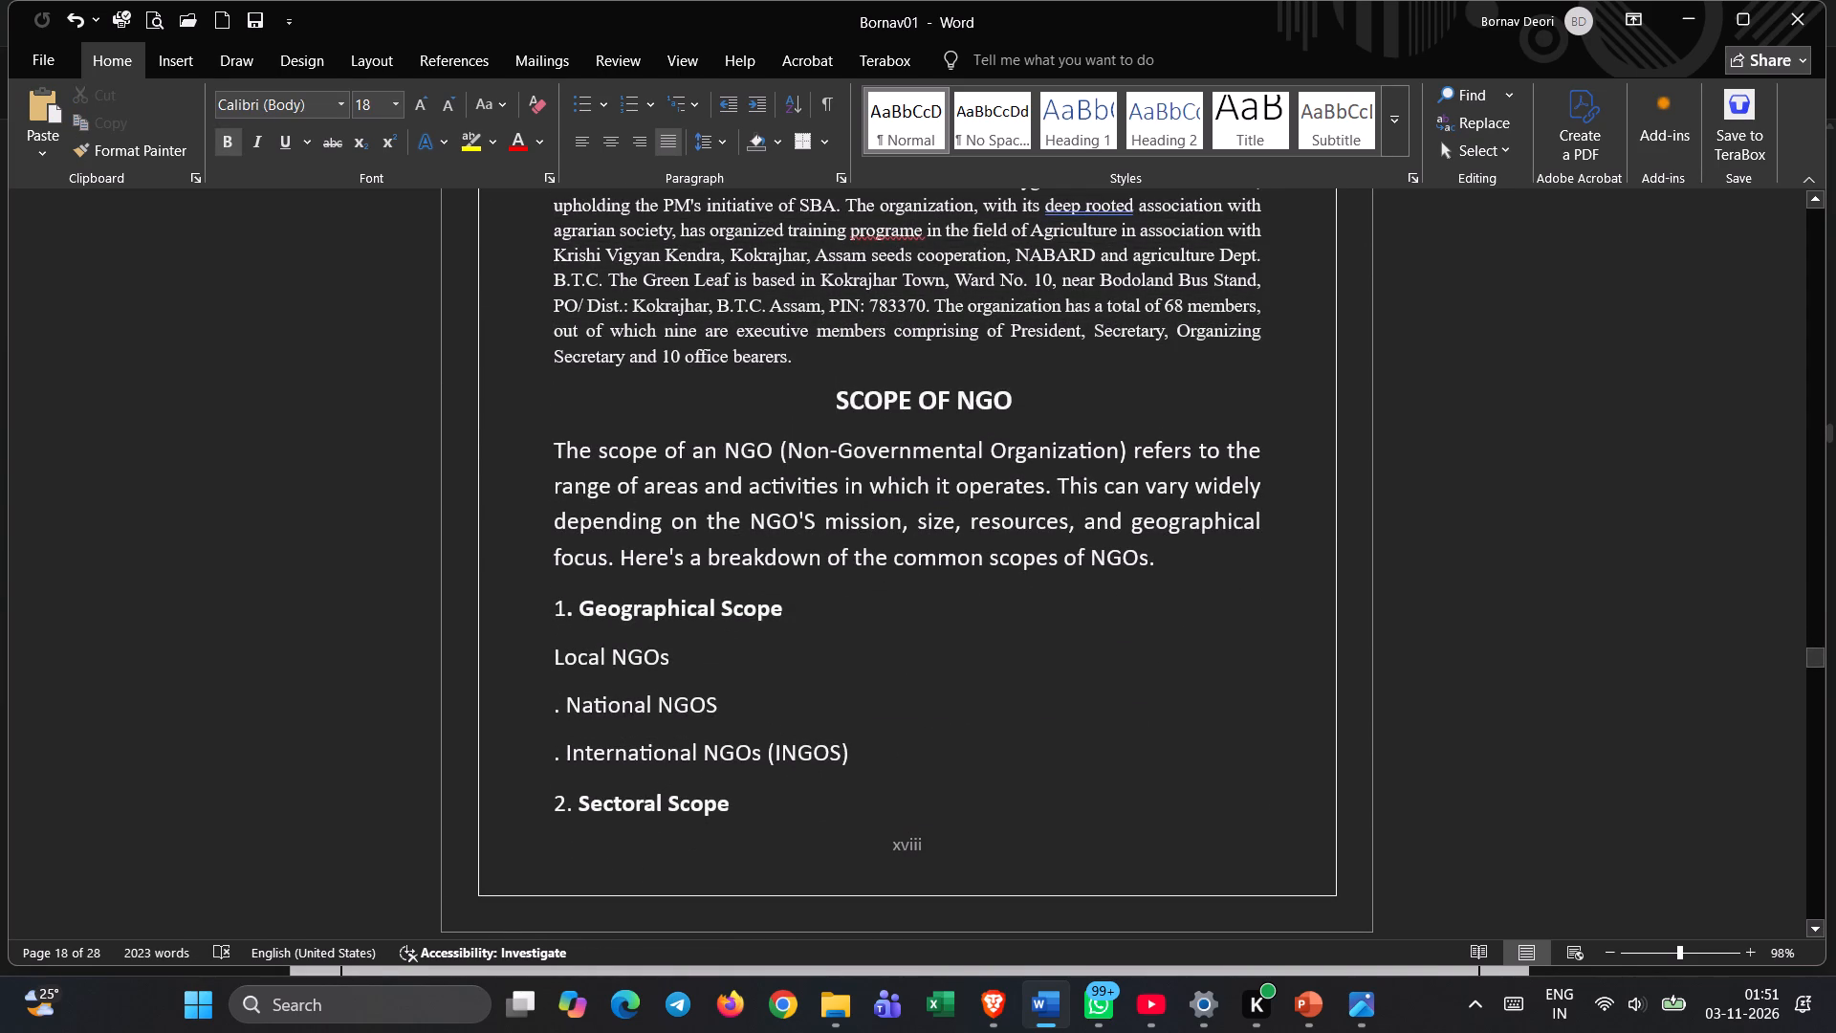
{"action": "key", "text": "Return"}
{"action": "key", "text": "Return"}
{"action": "key", "text": "Return"}
{"action": "key", "text": "Return"}
{"action": "key", "text": "Return"}
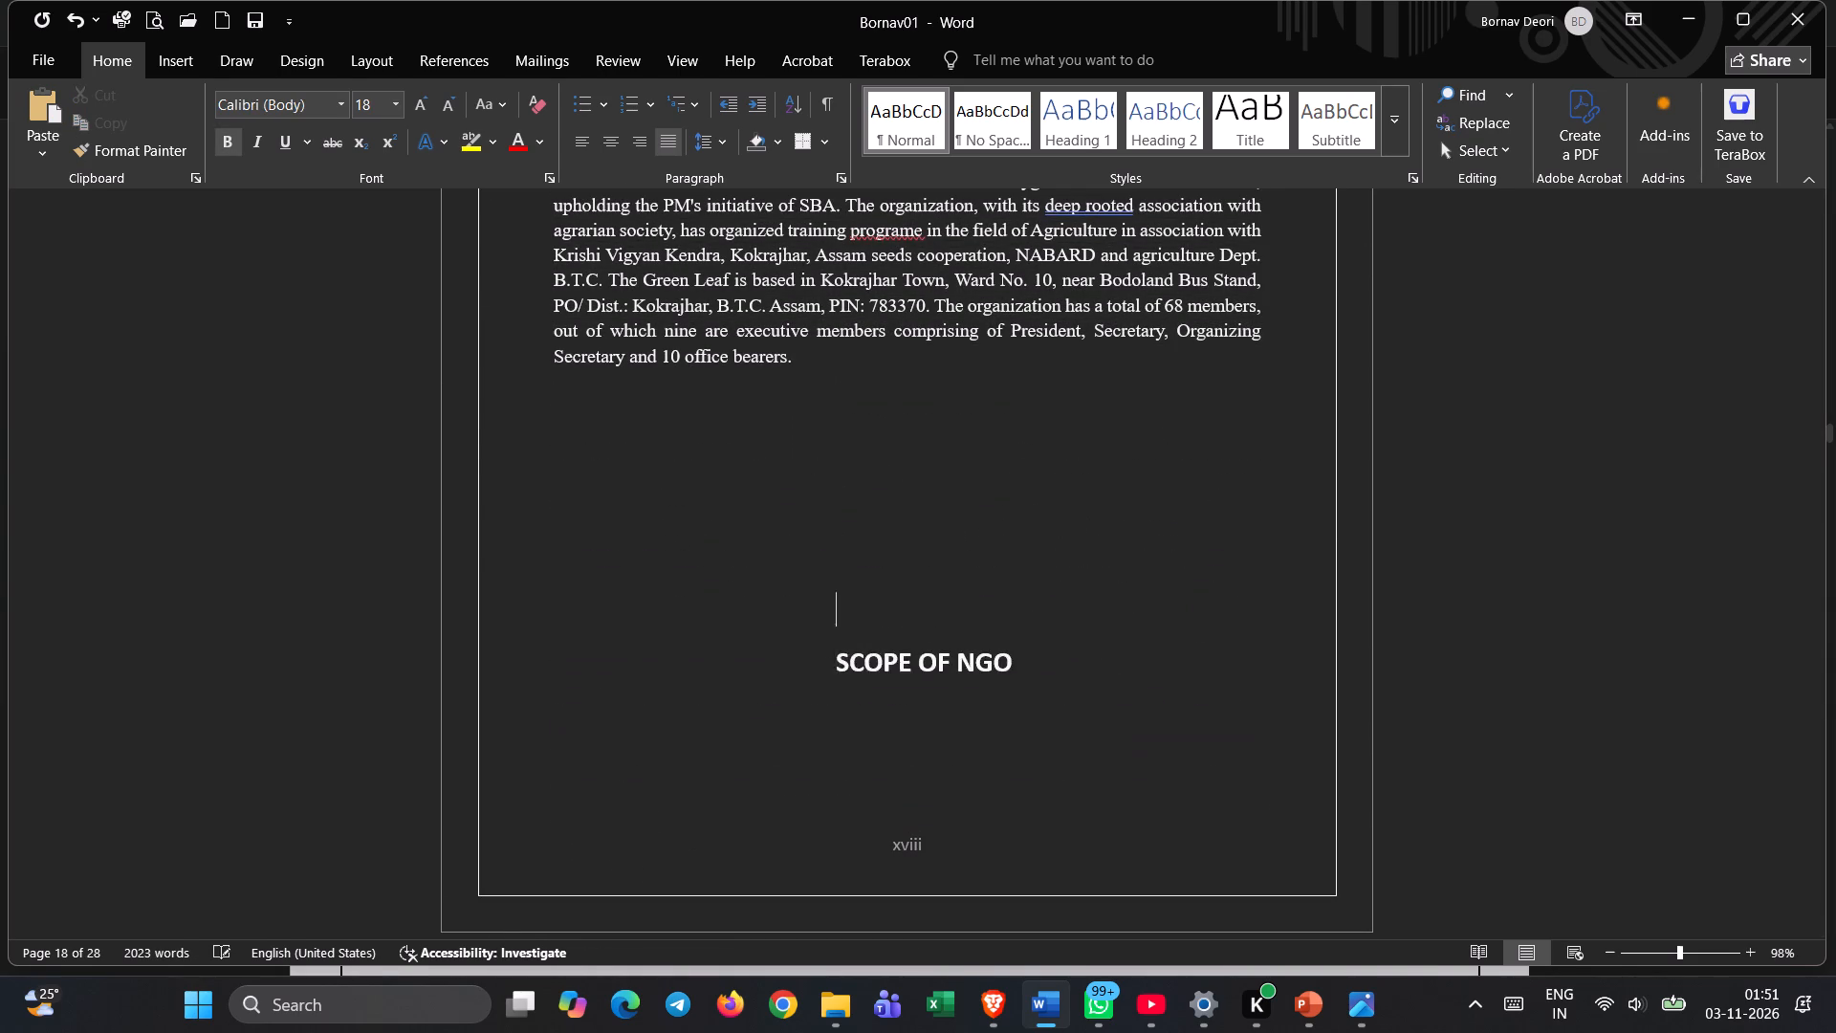
{"action": "key", "text": "Return"}
{"action": "key", "text": "Return"}
{"action": "key", "text": "Return"}
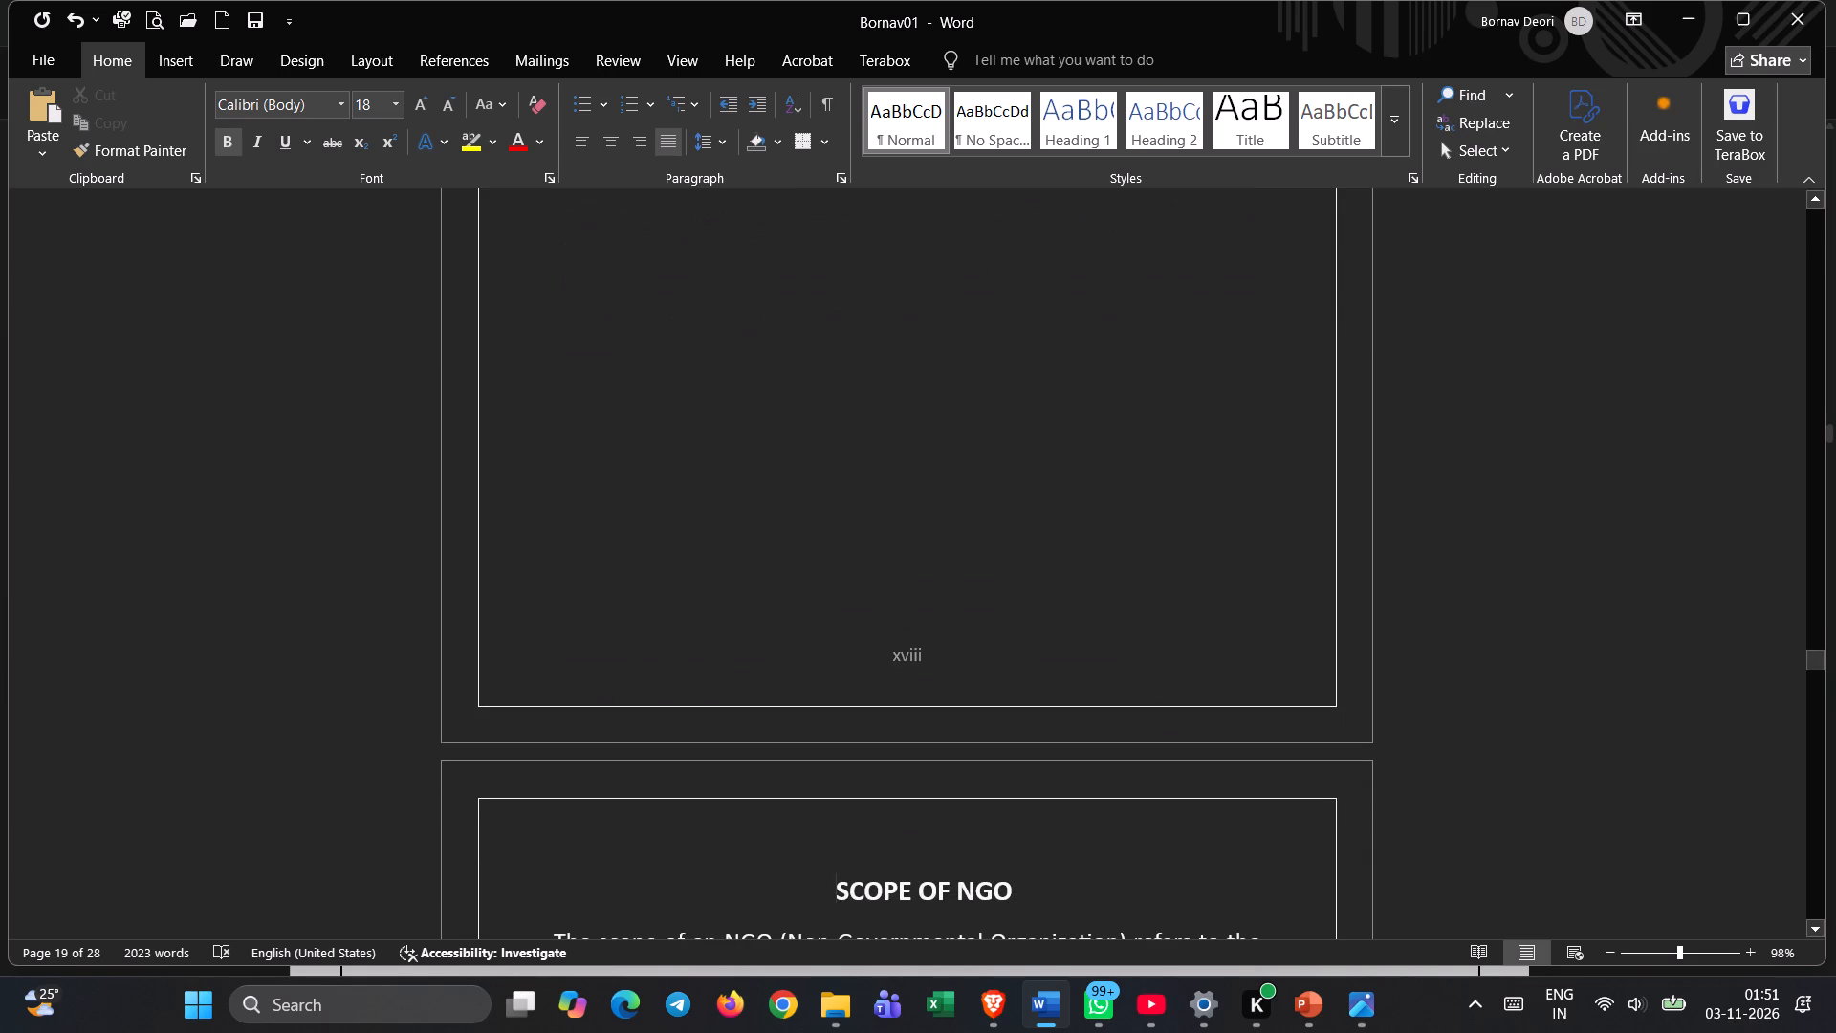
Set the whole SCOPE OF NGO section, from its heading to the Advocacy NGOs line, in Times New Roman.
{"action": "scroll", "coordinate": [808, 587], "scroll_direction": "down", "scroll_amount": 6}
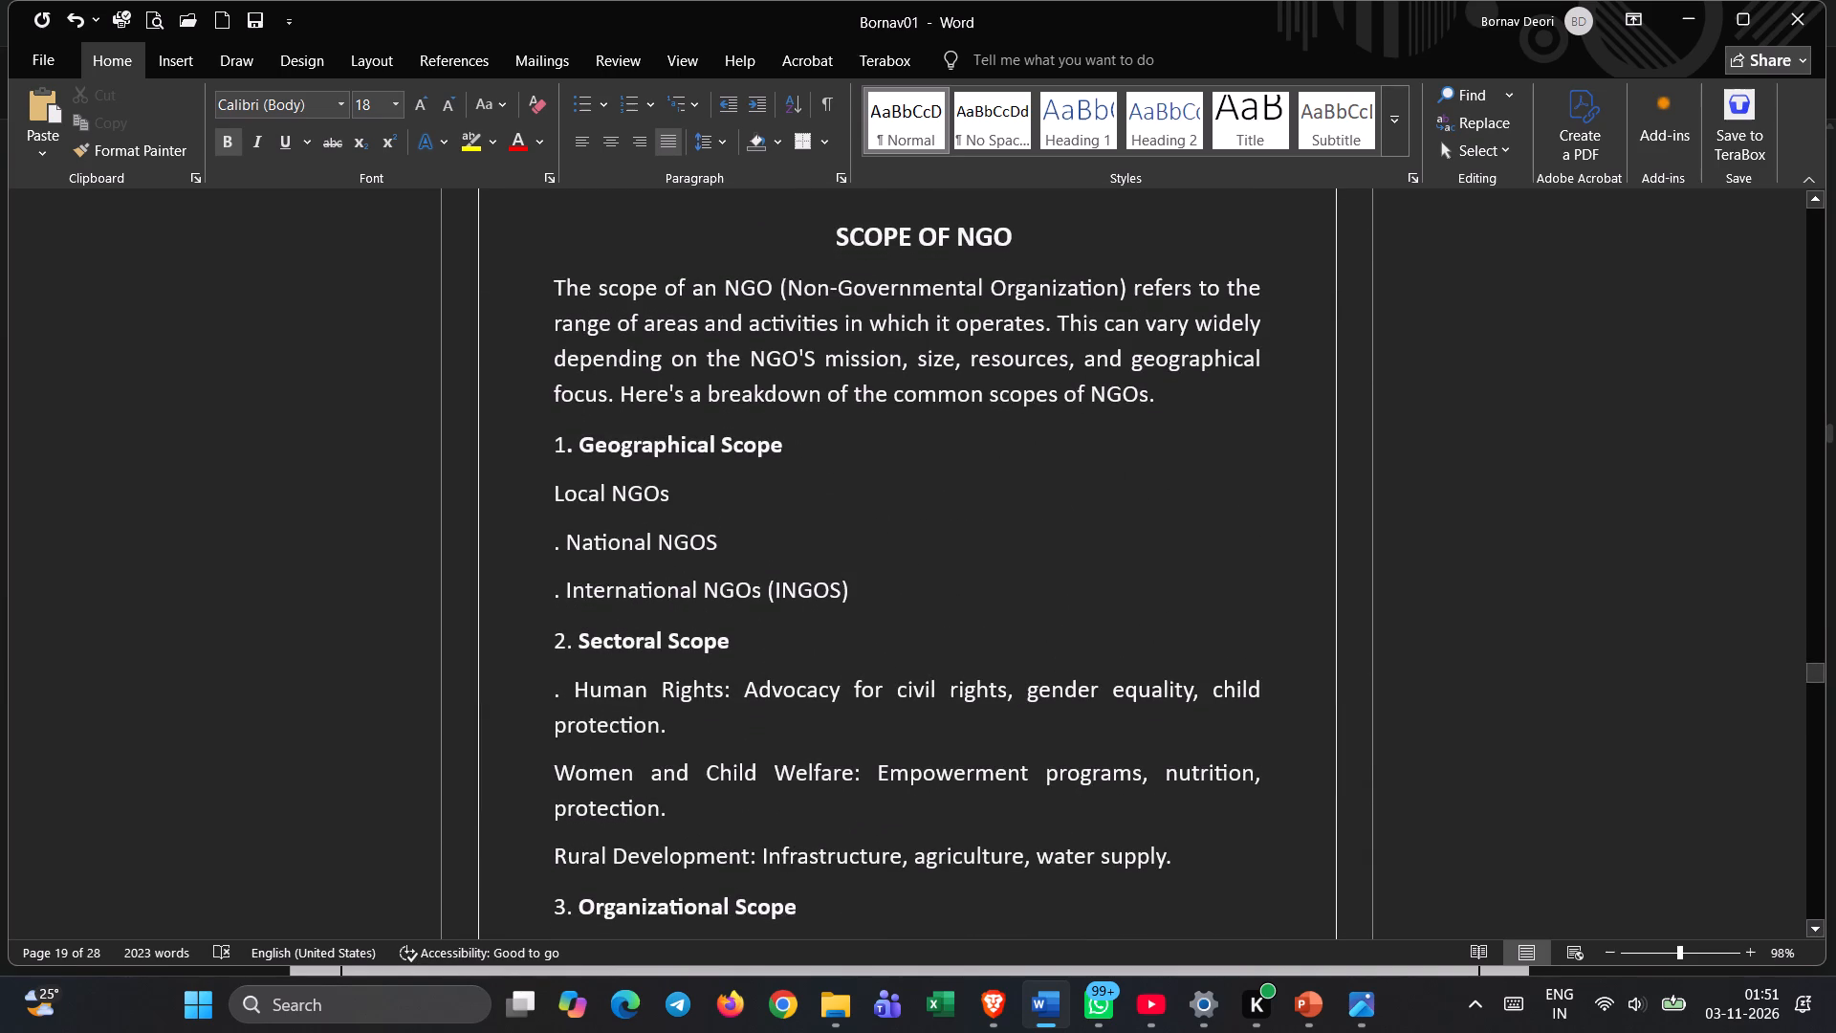
{"action": "left_click_drag", "start_coordinate": [829, 225], "coordinate": [1081, 857]}
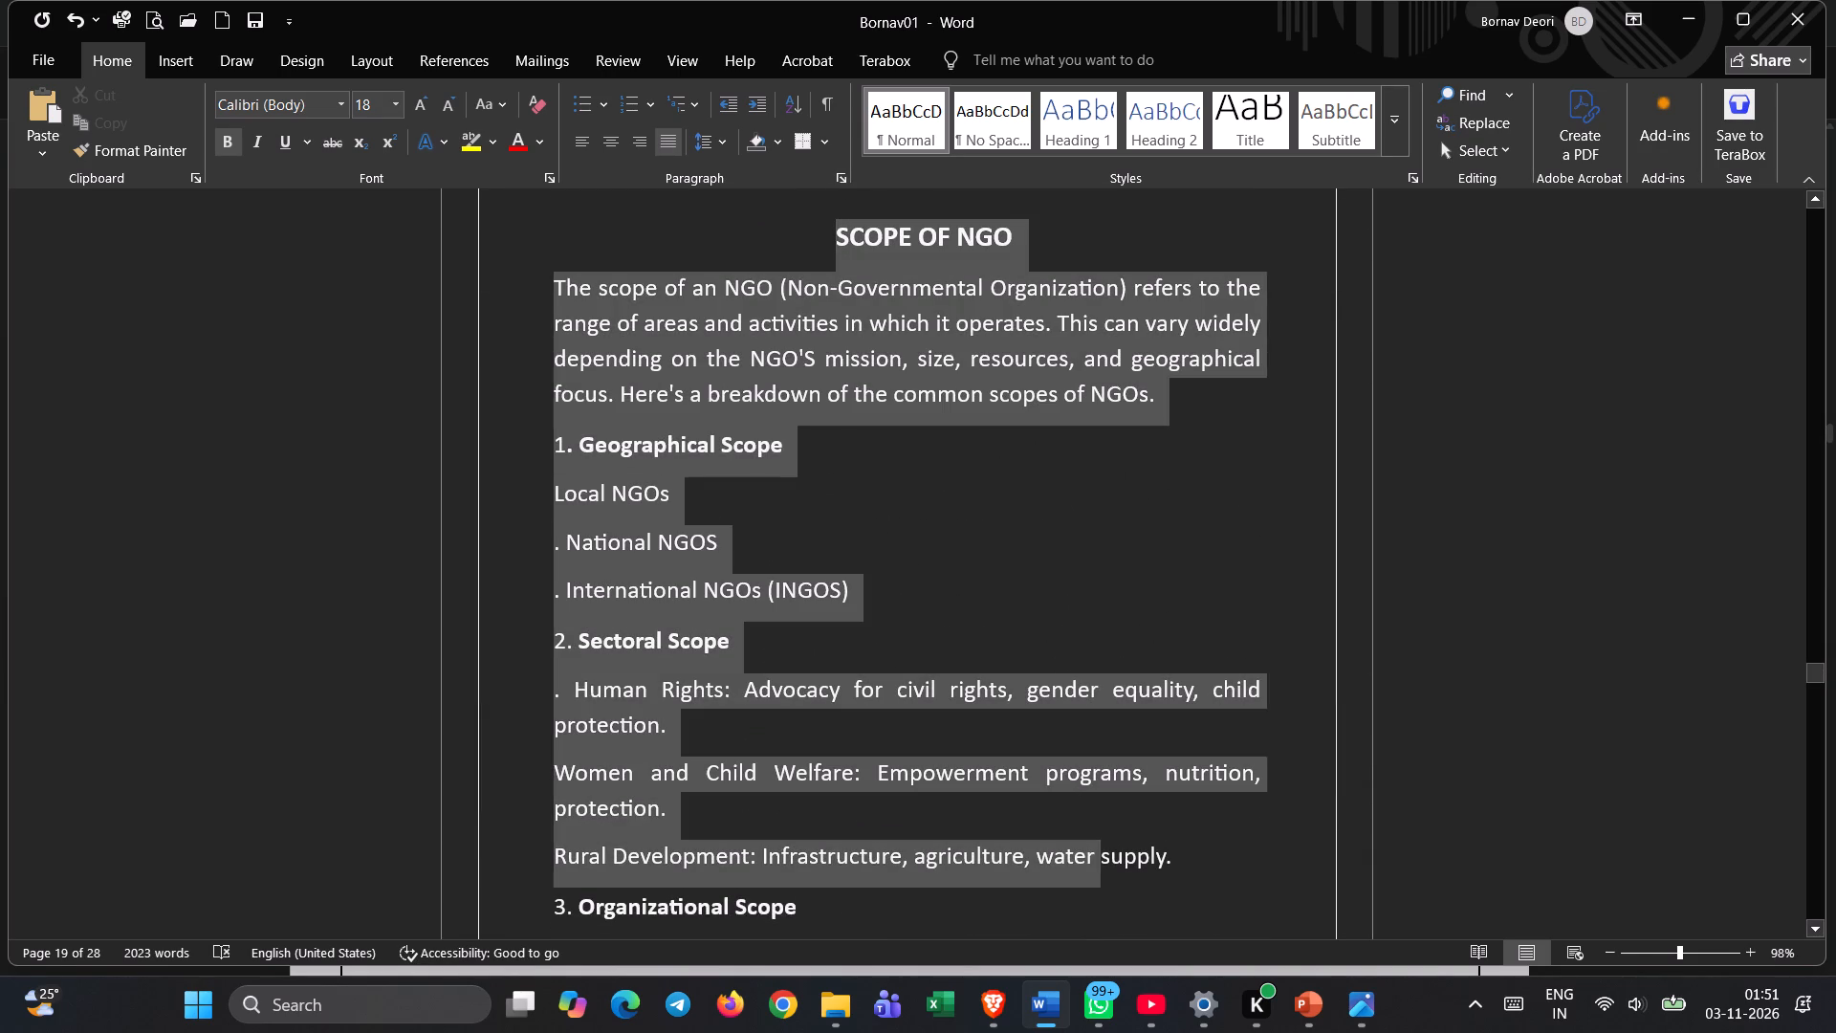
{"action": "left_click_drag", "start_coordinate": [1081, 857], "coordinate": [1089, 888]}
{"action": "scroll", "coordinate": [959, 739], "scroll_direction": "down", "scroll_amount": 4}
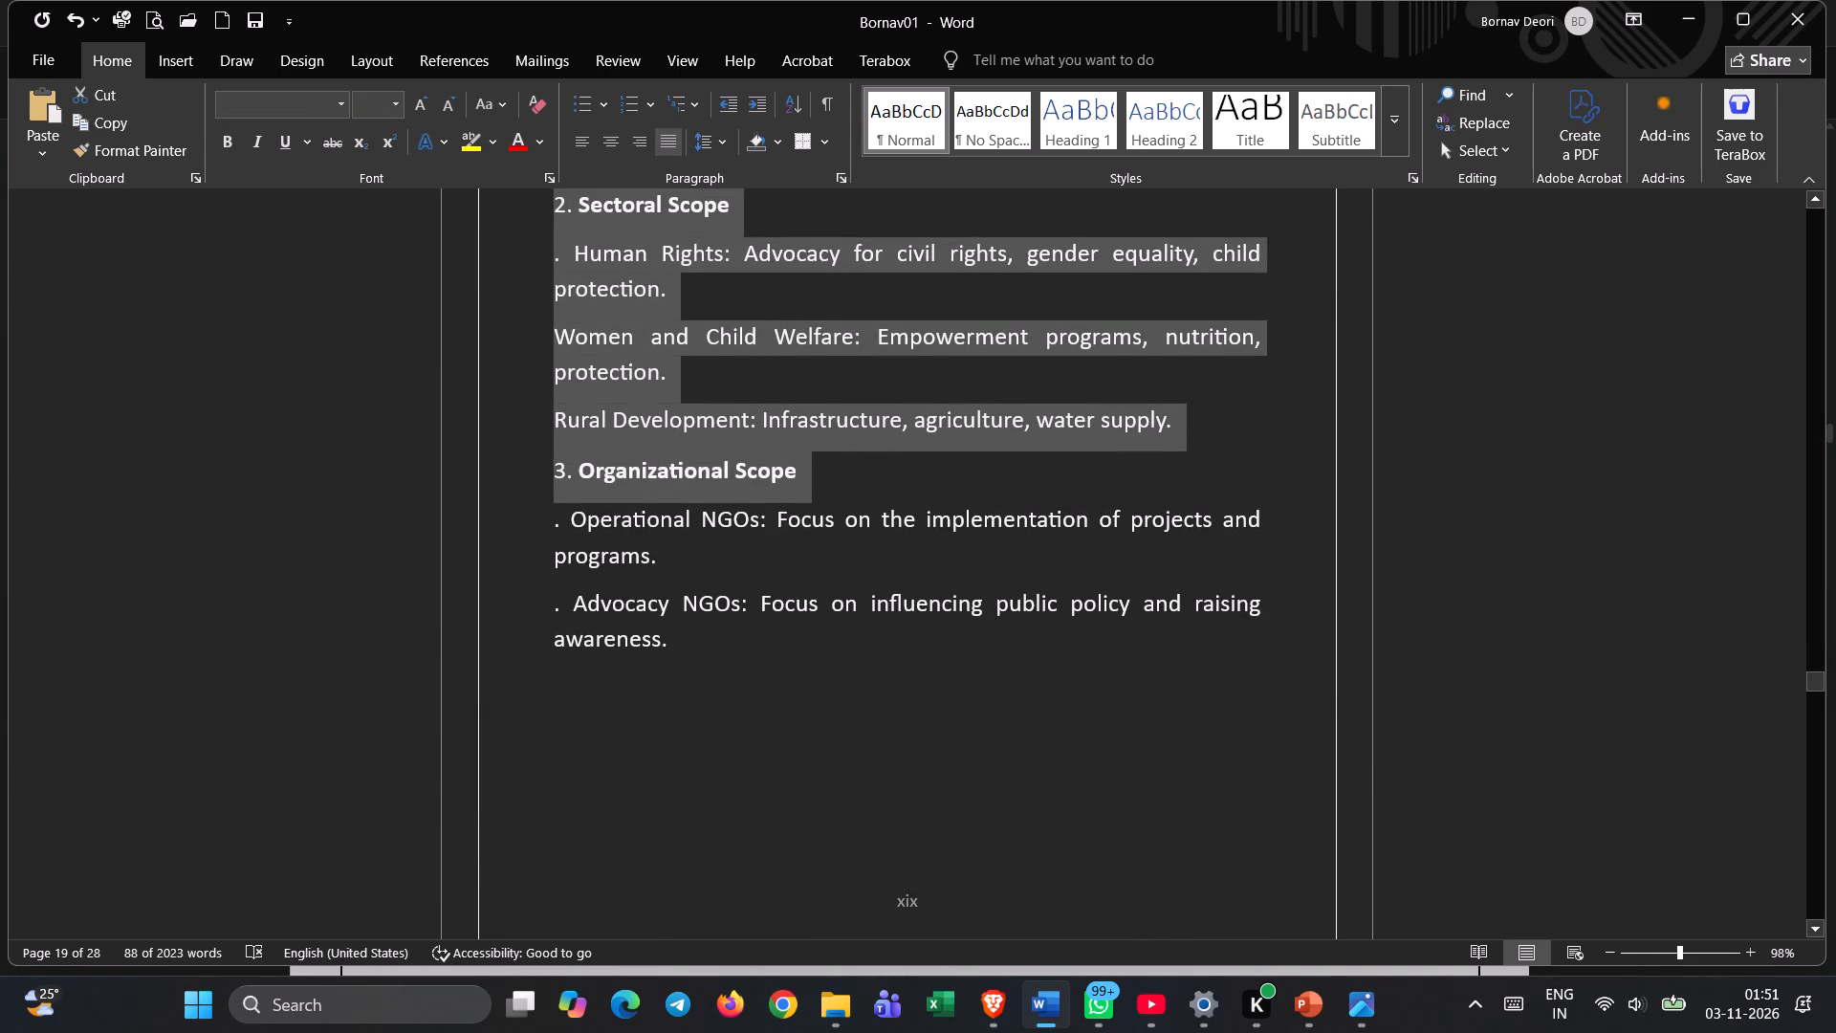
{"action": "scroll", "coordinate": [850, 552], "scroll_direction": "up", "scroll_amount": 5}
{"action": "left_click", "coordinate": [834, 341]}
{"action": "left_click_drag", "start_coordinate": [834, 341], "coordinate": [874, 374]}
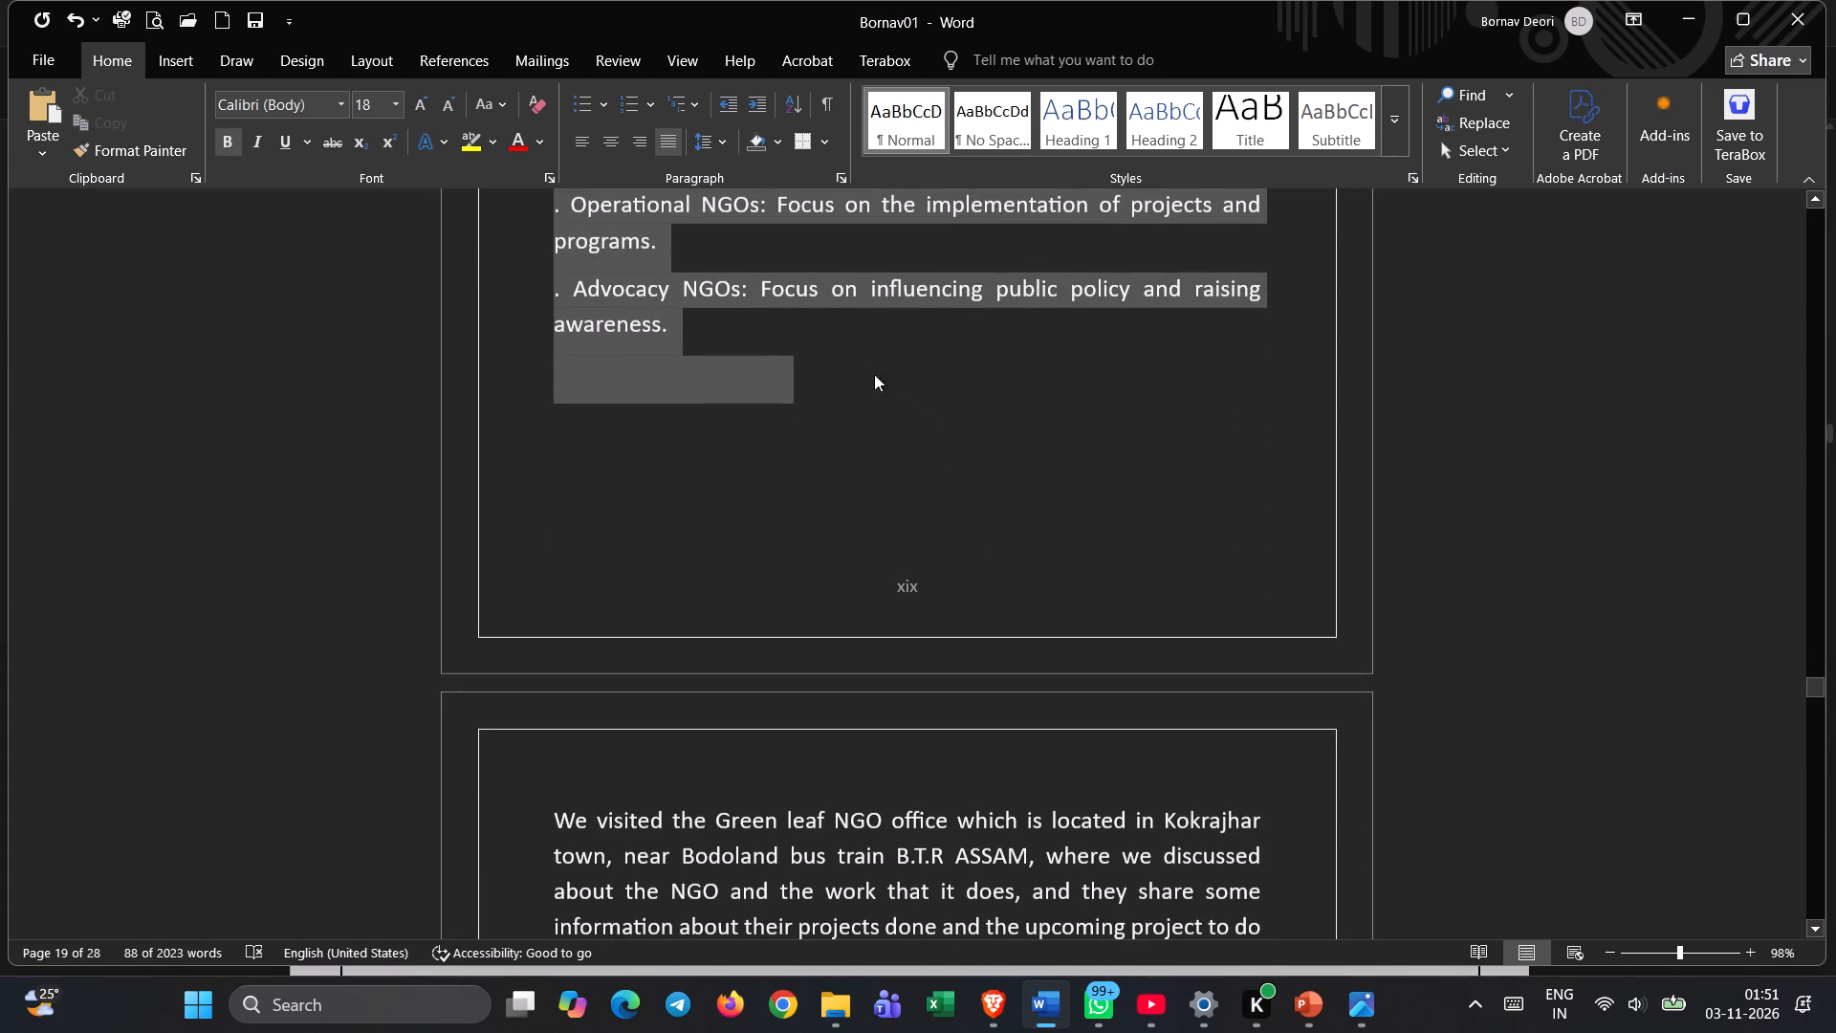
{"action": "left_click_drag", "start_coordinate": [874, 374], "coordinate": [722, 314]}
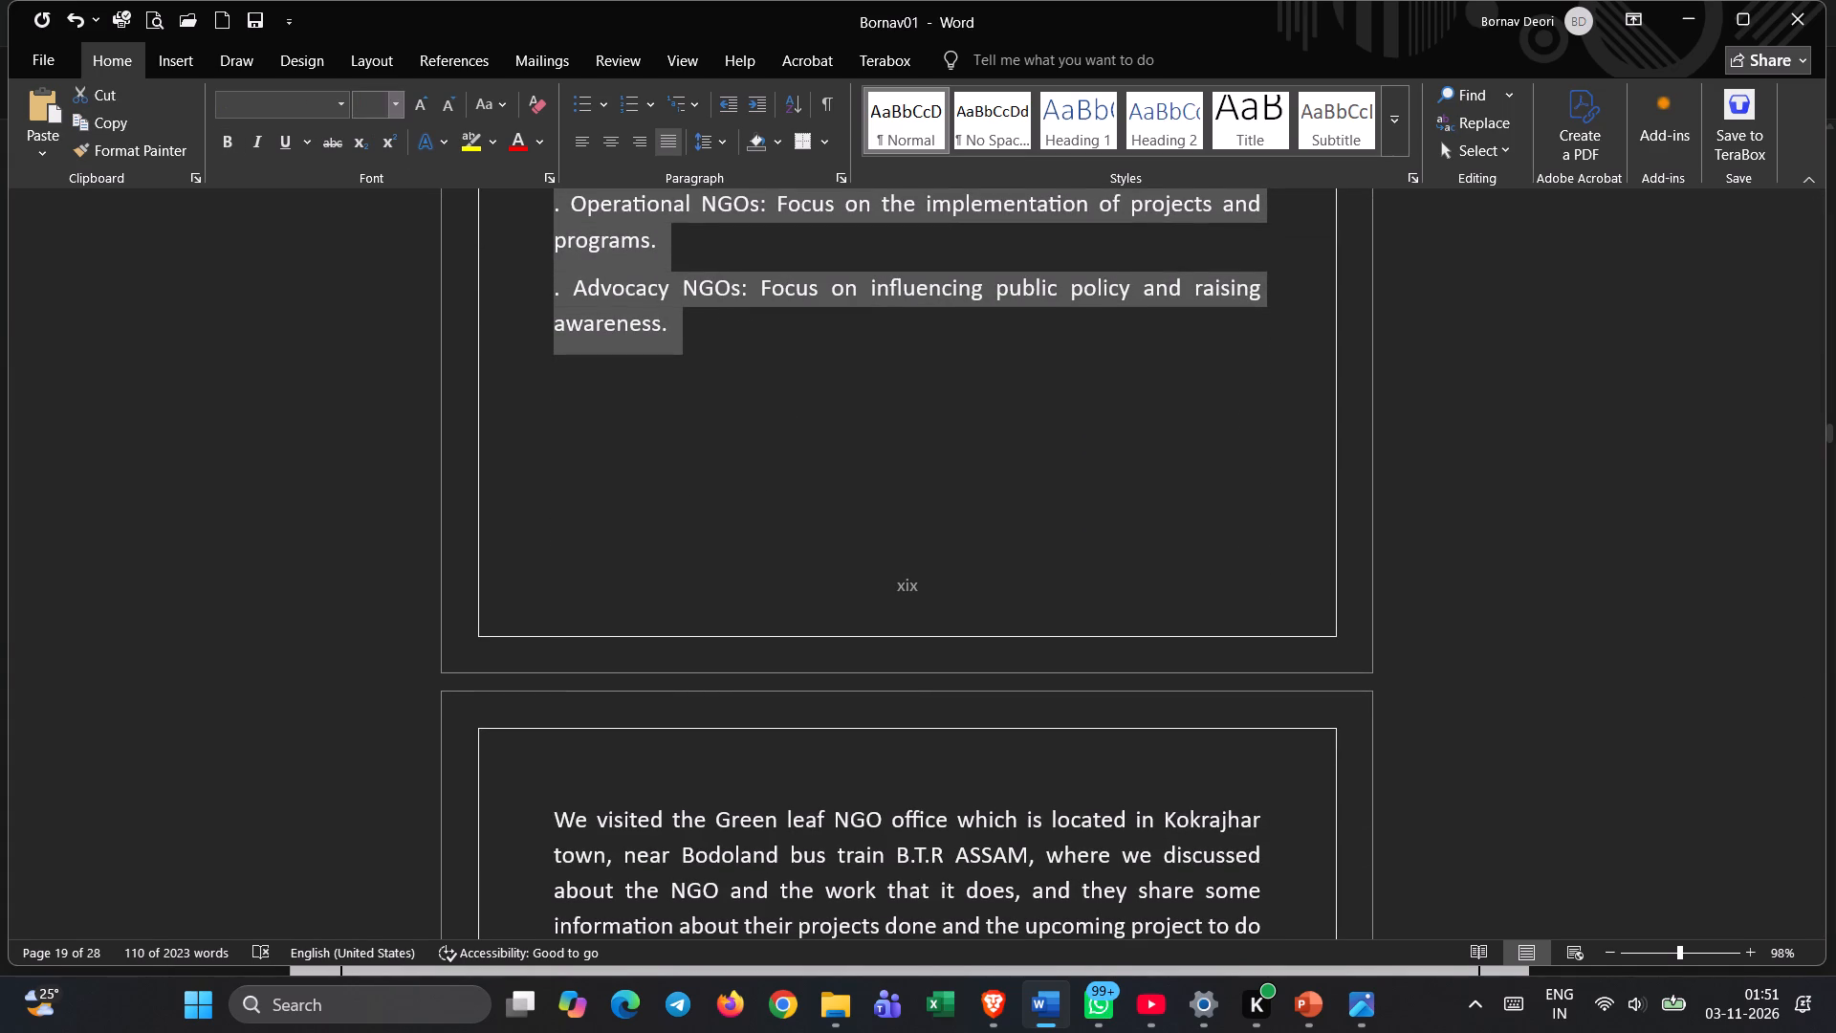
{"action": "left_click", "coordinate": [339, 104]}
{"action": "left_click", "coordinate": [310, 309]}
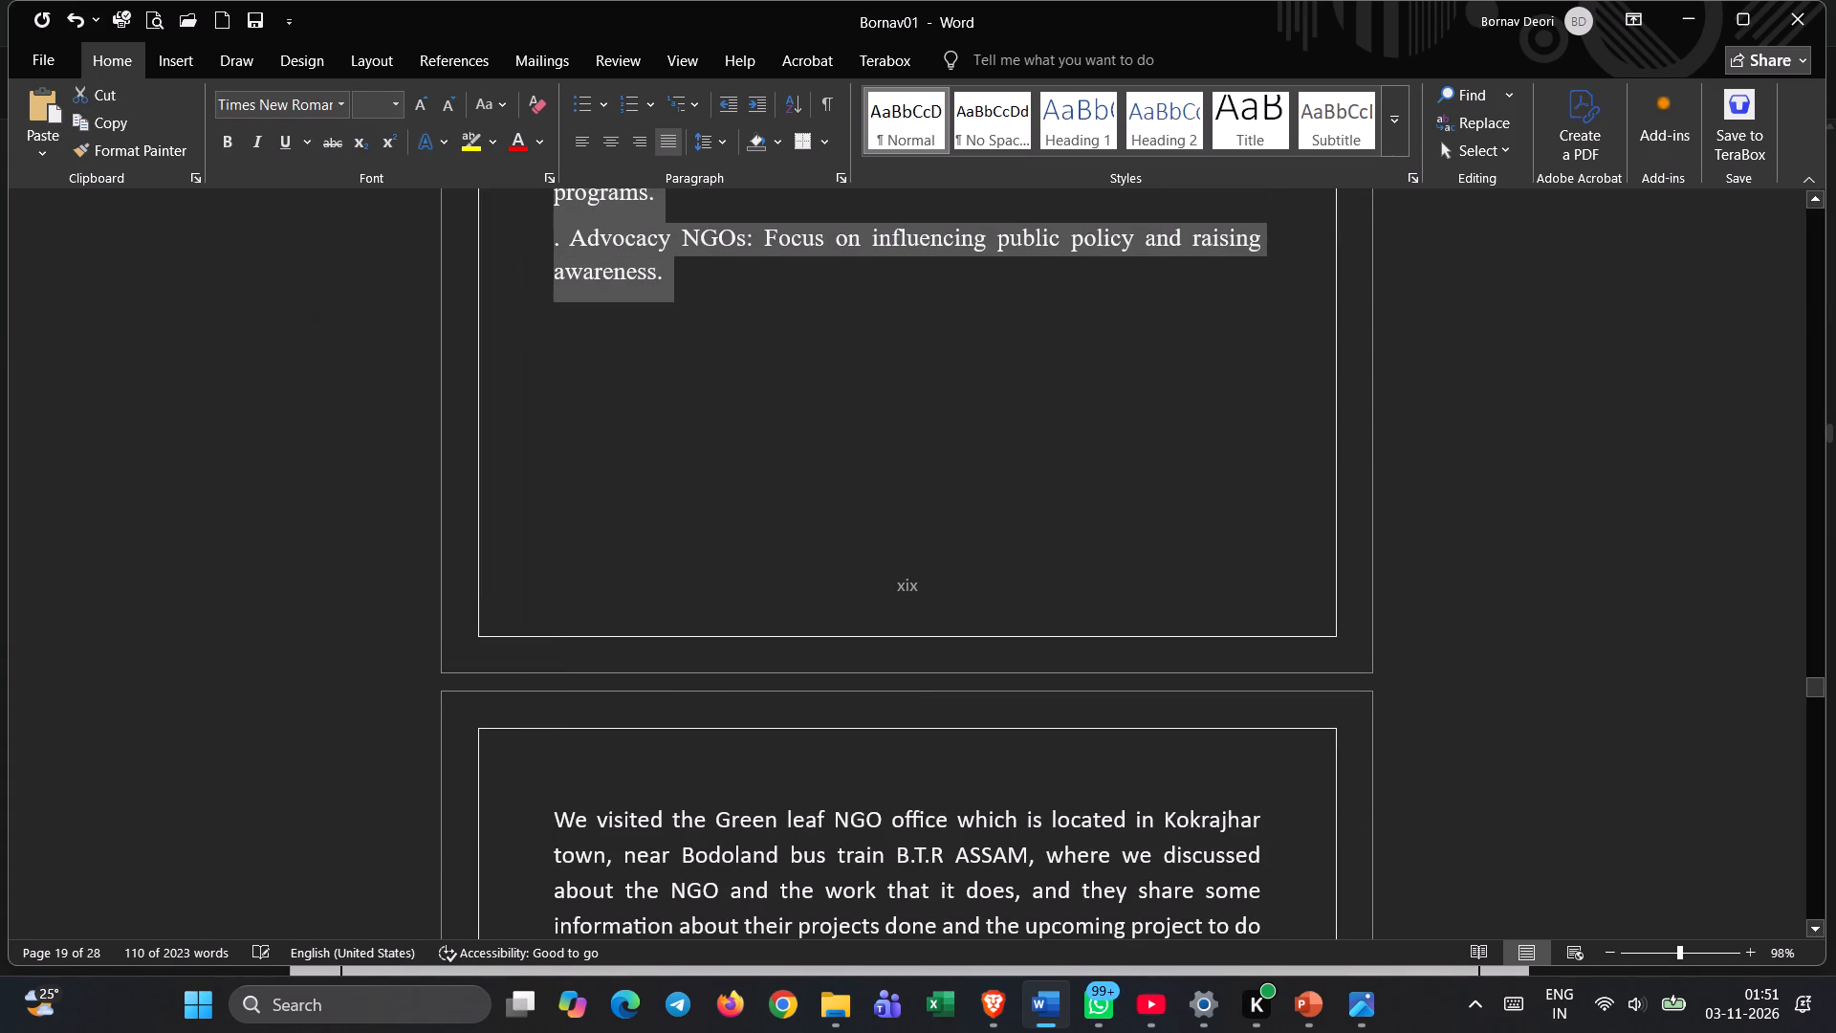
Set the font size of the whole SCOPE OF NGO section to 12.
{"action": "scroll", "coordinate": [598, 448], "scroll_direction": "up", "scroll_amount": 10}
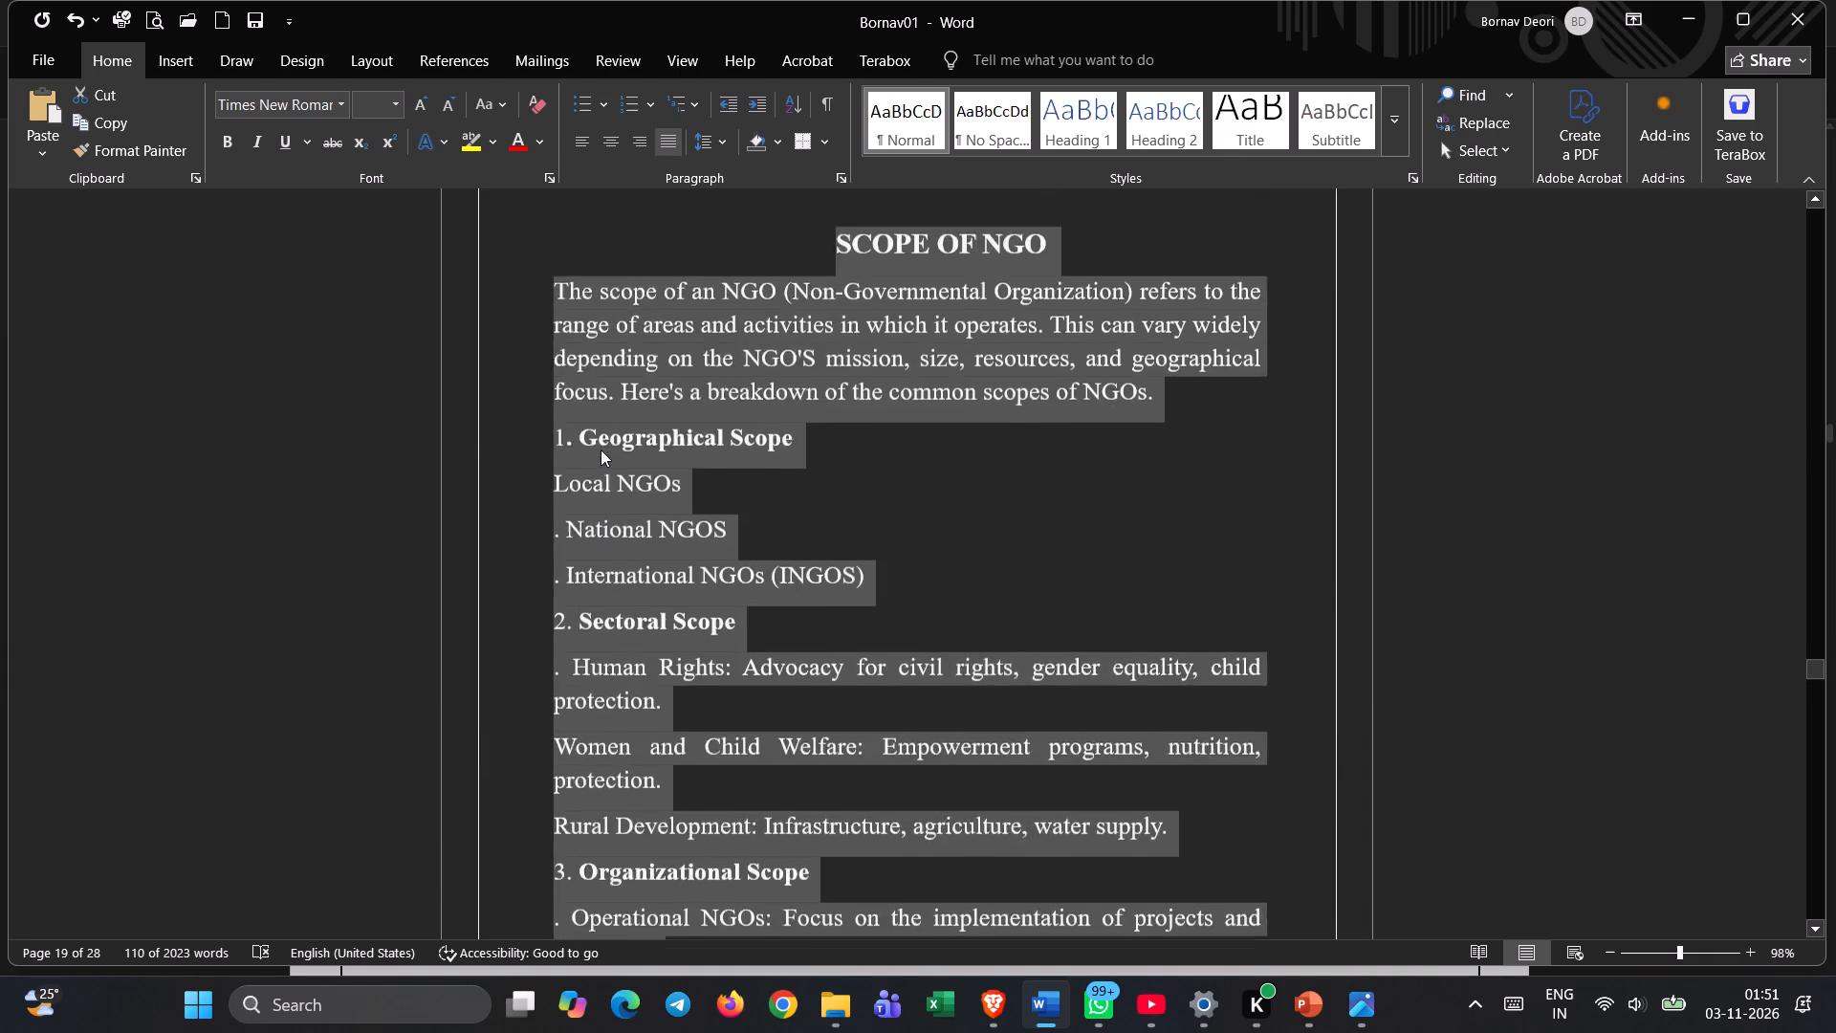
{"action": "scroll", "coordinate": [601, 450], "scroll_direction": "up", "scroll_amount": 2}
{"action": "scroll", "coordinate": [682, 512], "scroll_direction": "down", "scroll_amount": 2}
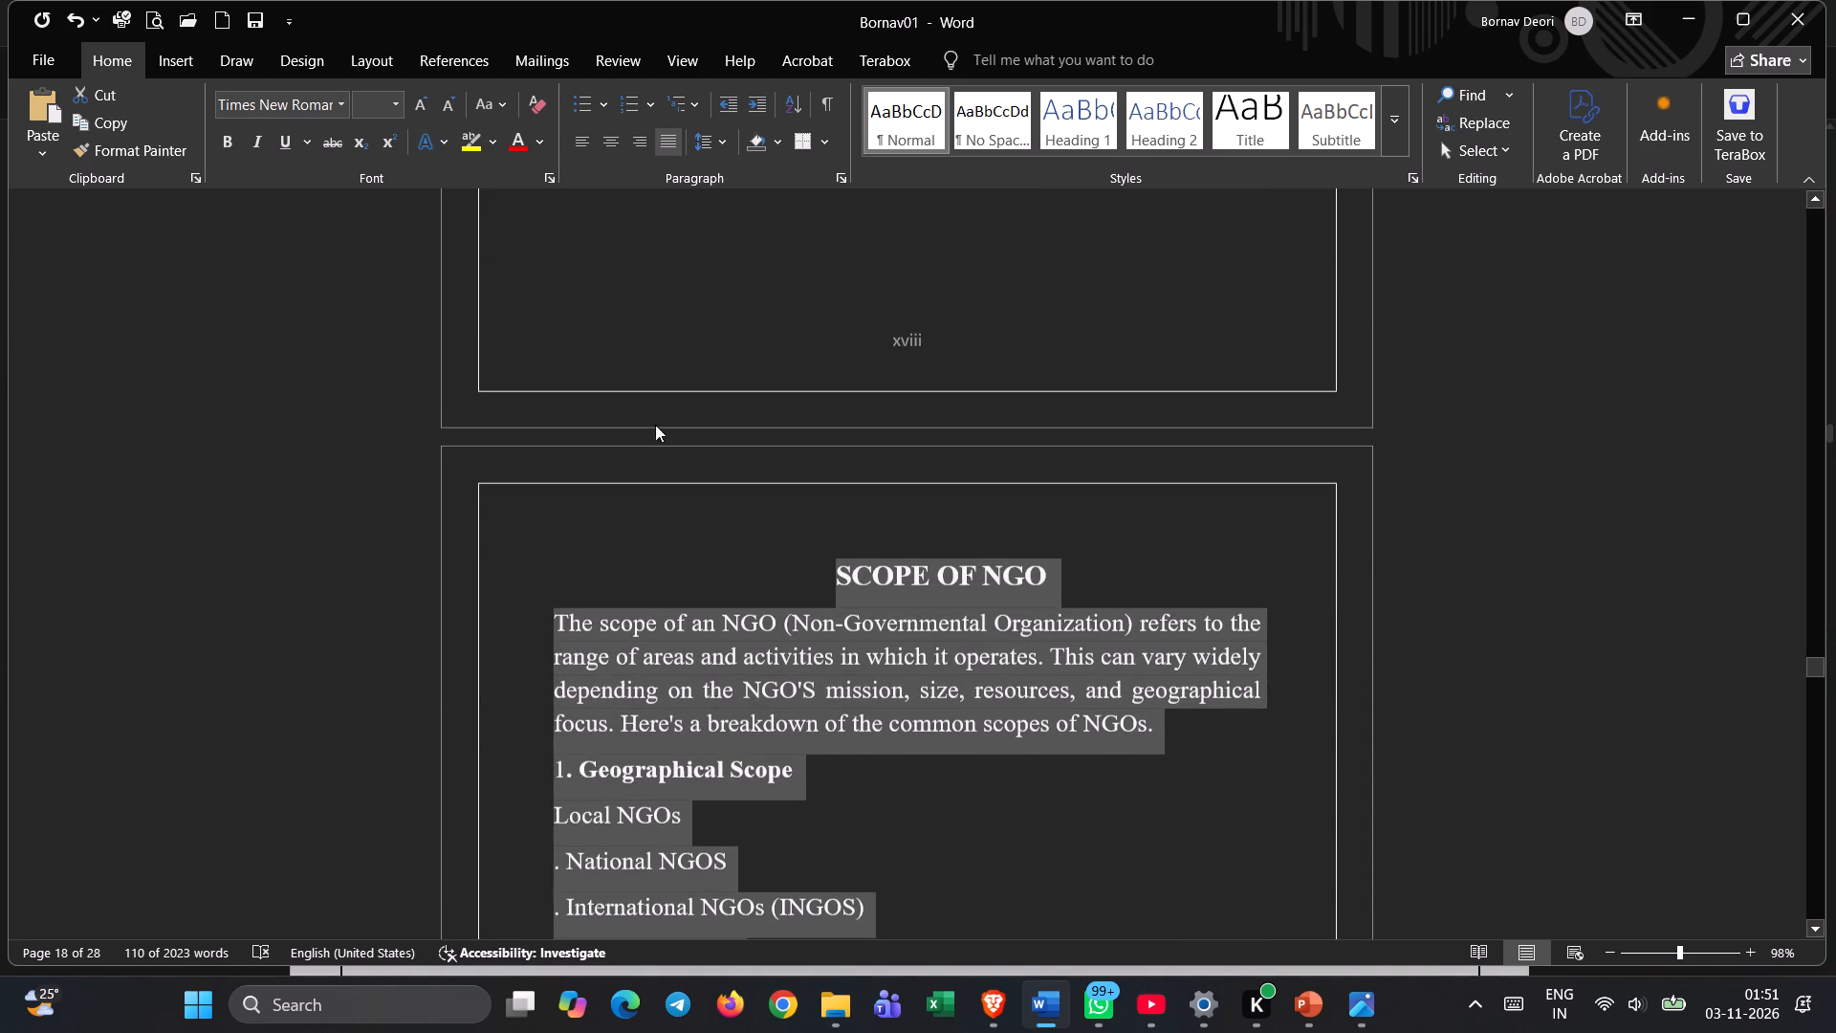
{"action": "left_click", "coordinate": [394, 108]}
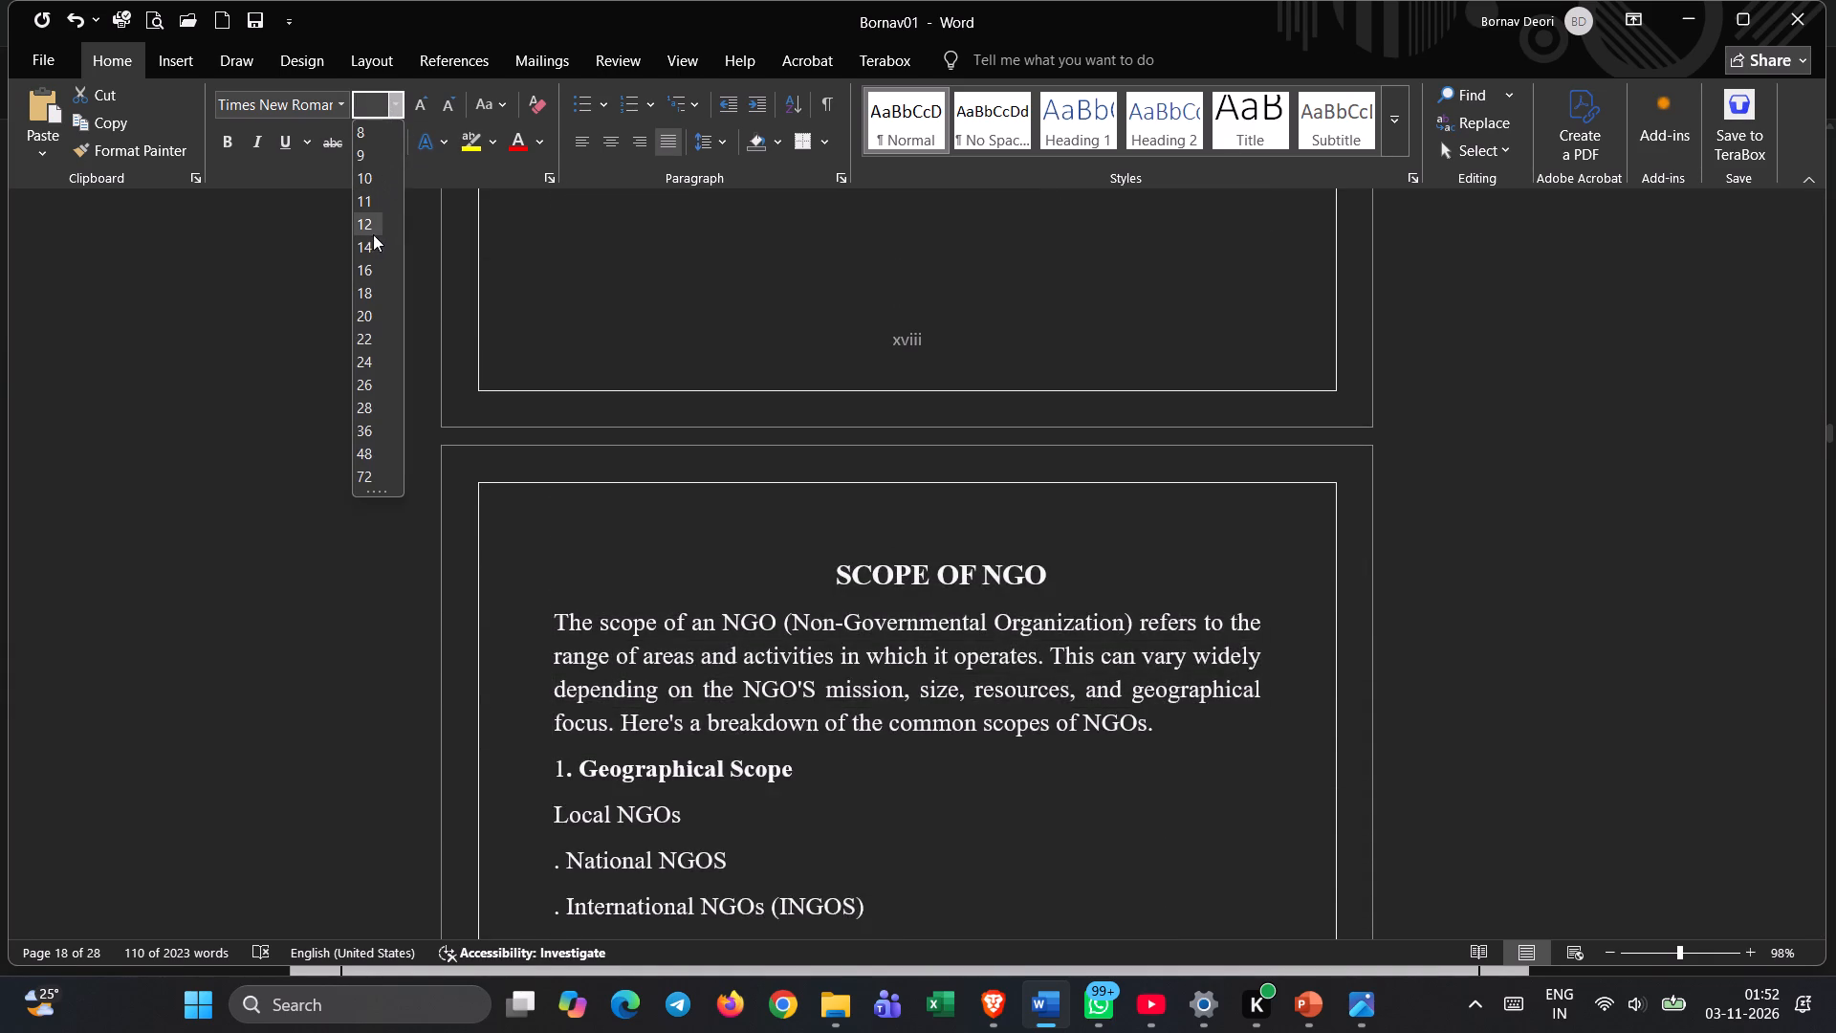
{"action": "left_click", "coordinate": [368, 230]}
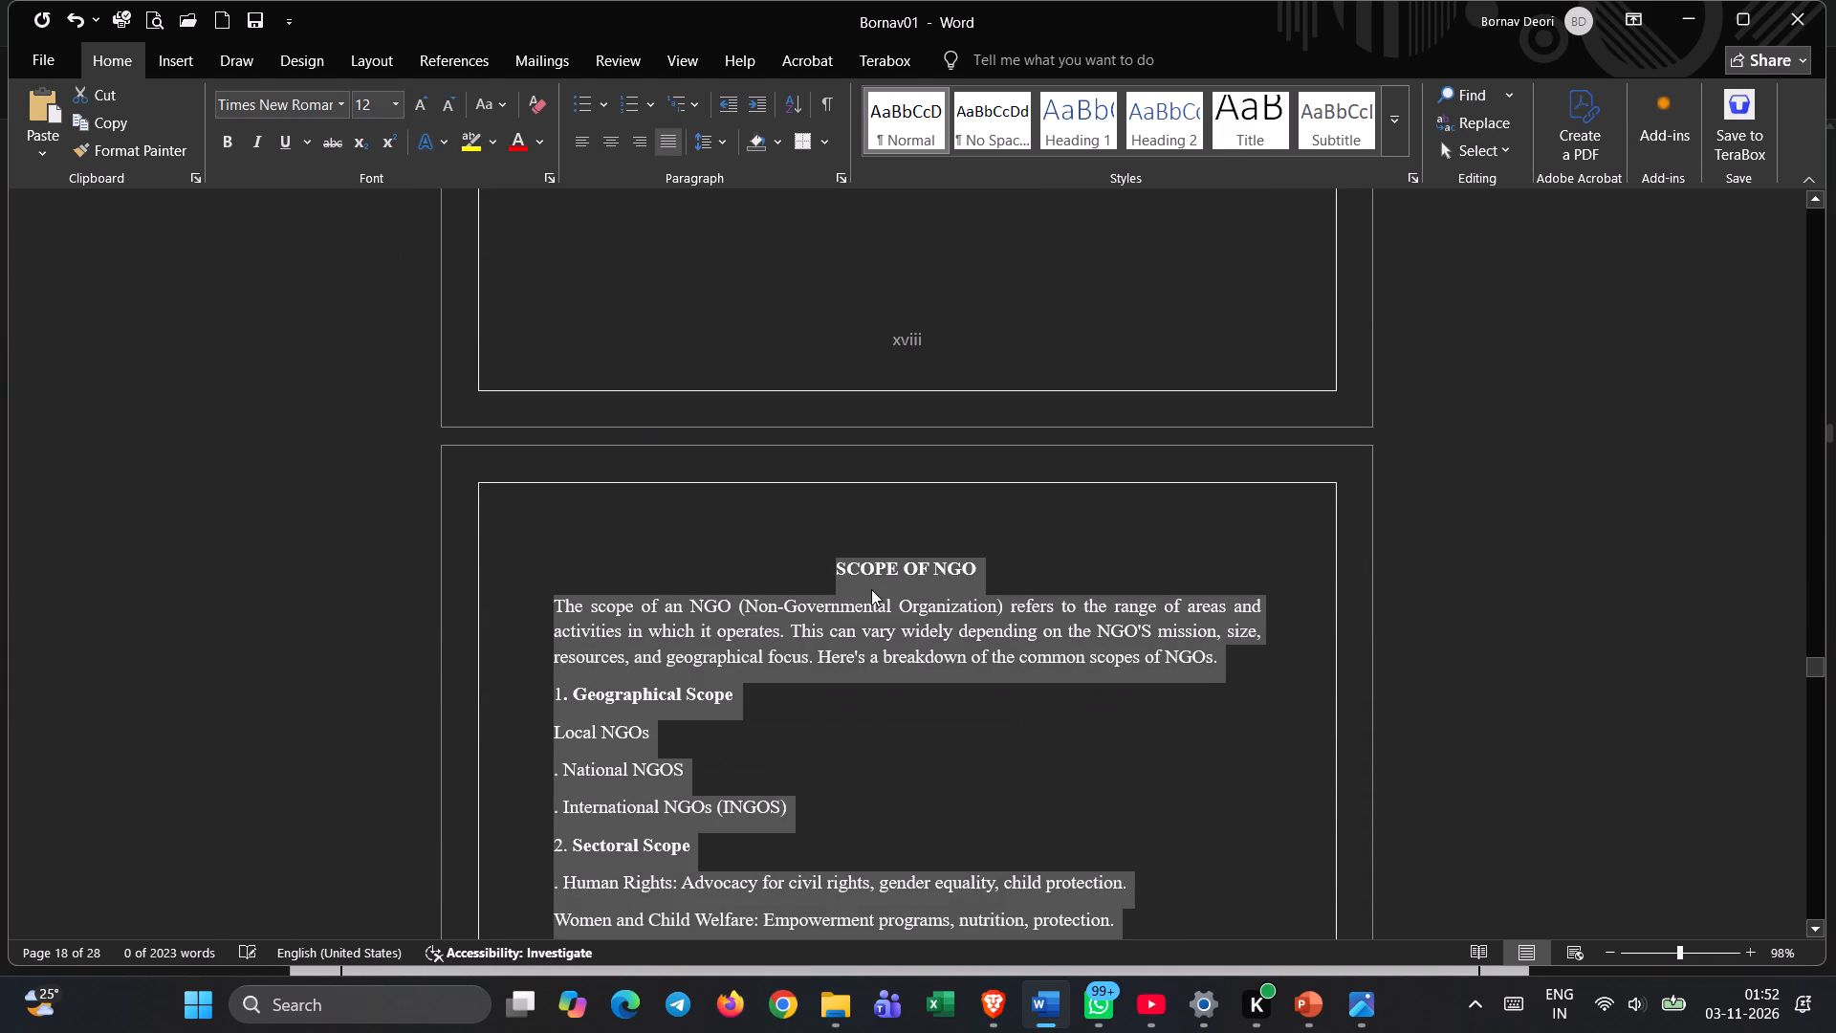
Set the font size of the SCOPE OF NGO heading to 14.
{"action": "left_click", "coordinate": [839, 559]}
{"action": "left_click_drag", "start_coordinate": [838, 559], "coordinate": [988, 559]}
{"action": "left_click", "coordinate": [393, 101]}
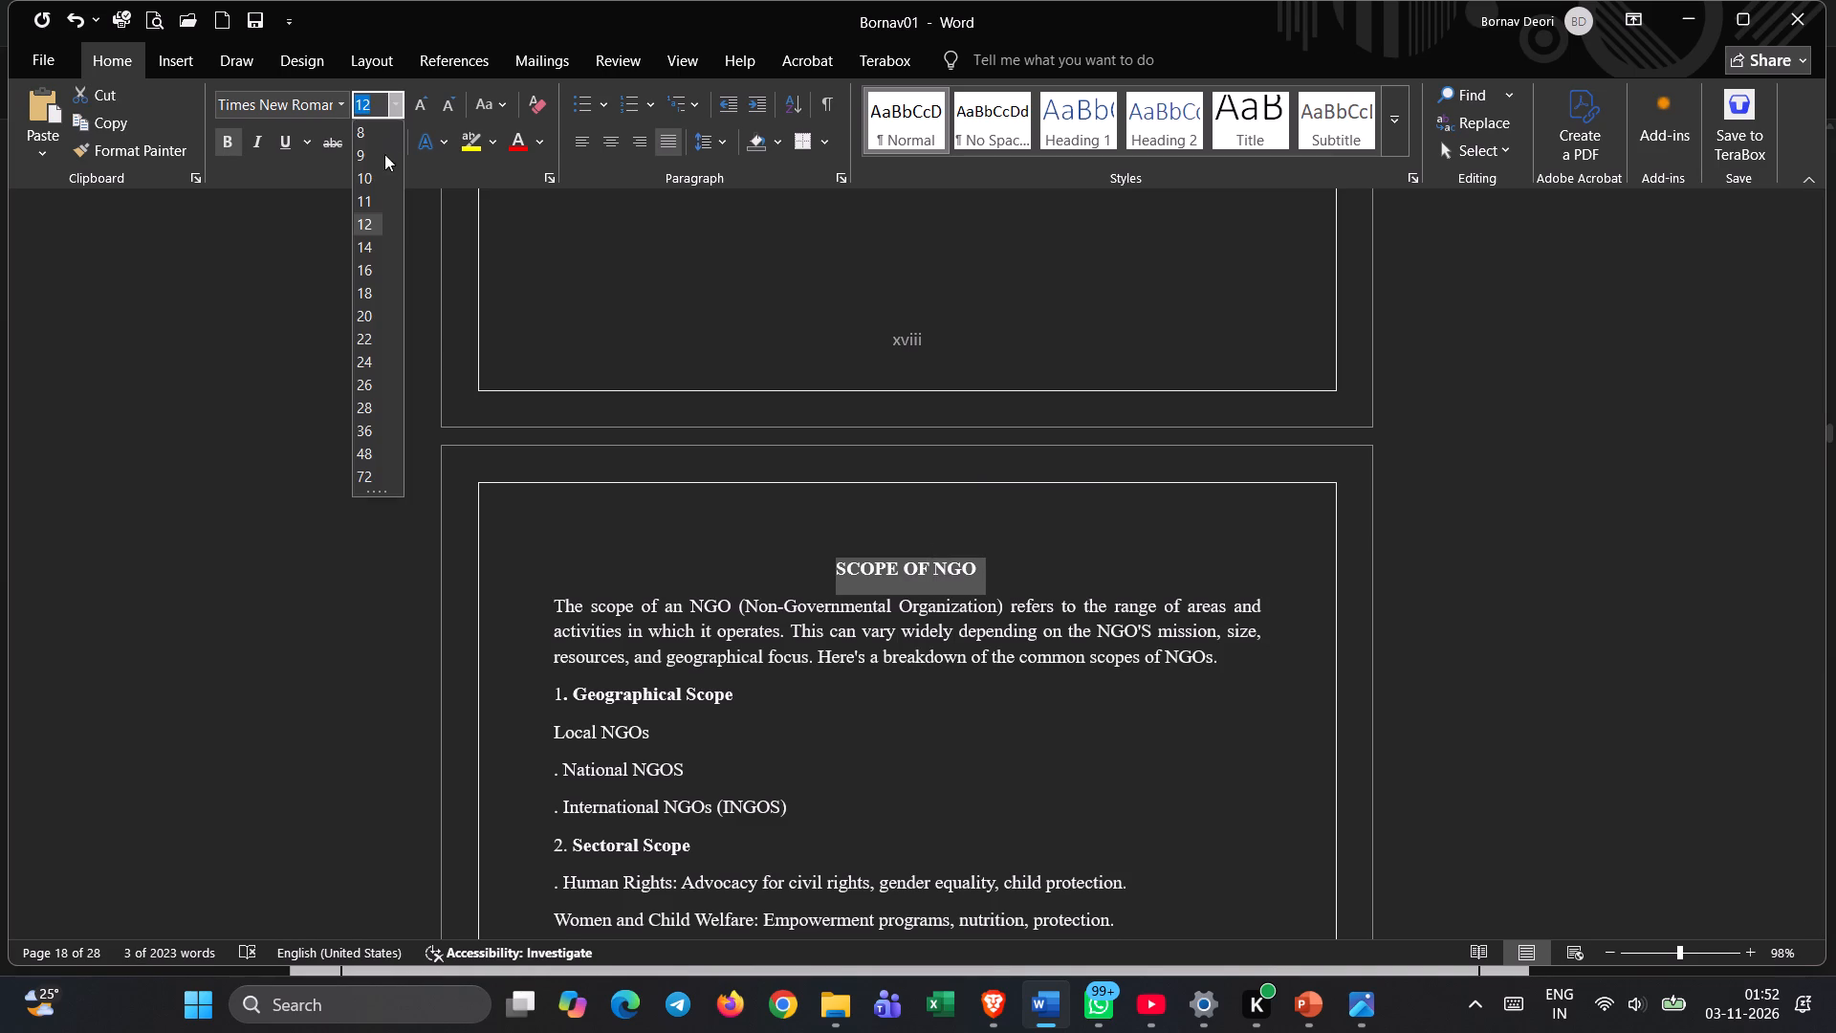
{"action": "left_click", "coordinate": [366, 250]}
Add a blank line between the SCOPE OF NGO heading and its first paragraph.
{"action": "scroll", "coordinate": [850, 512], "scroll_direction": "down", "scroll_amount": 1}
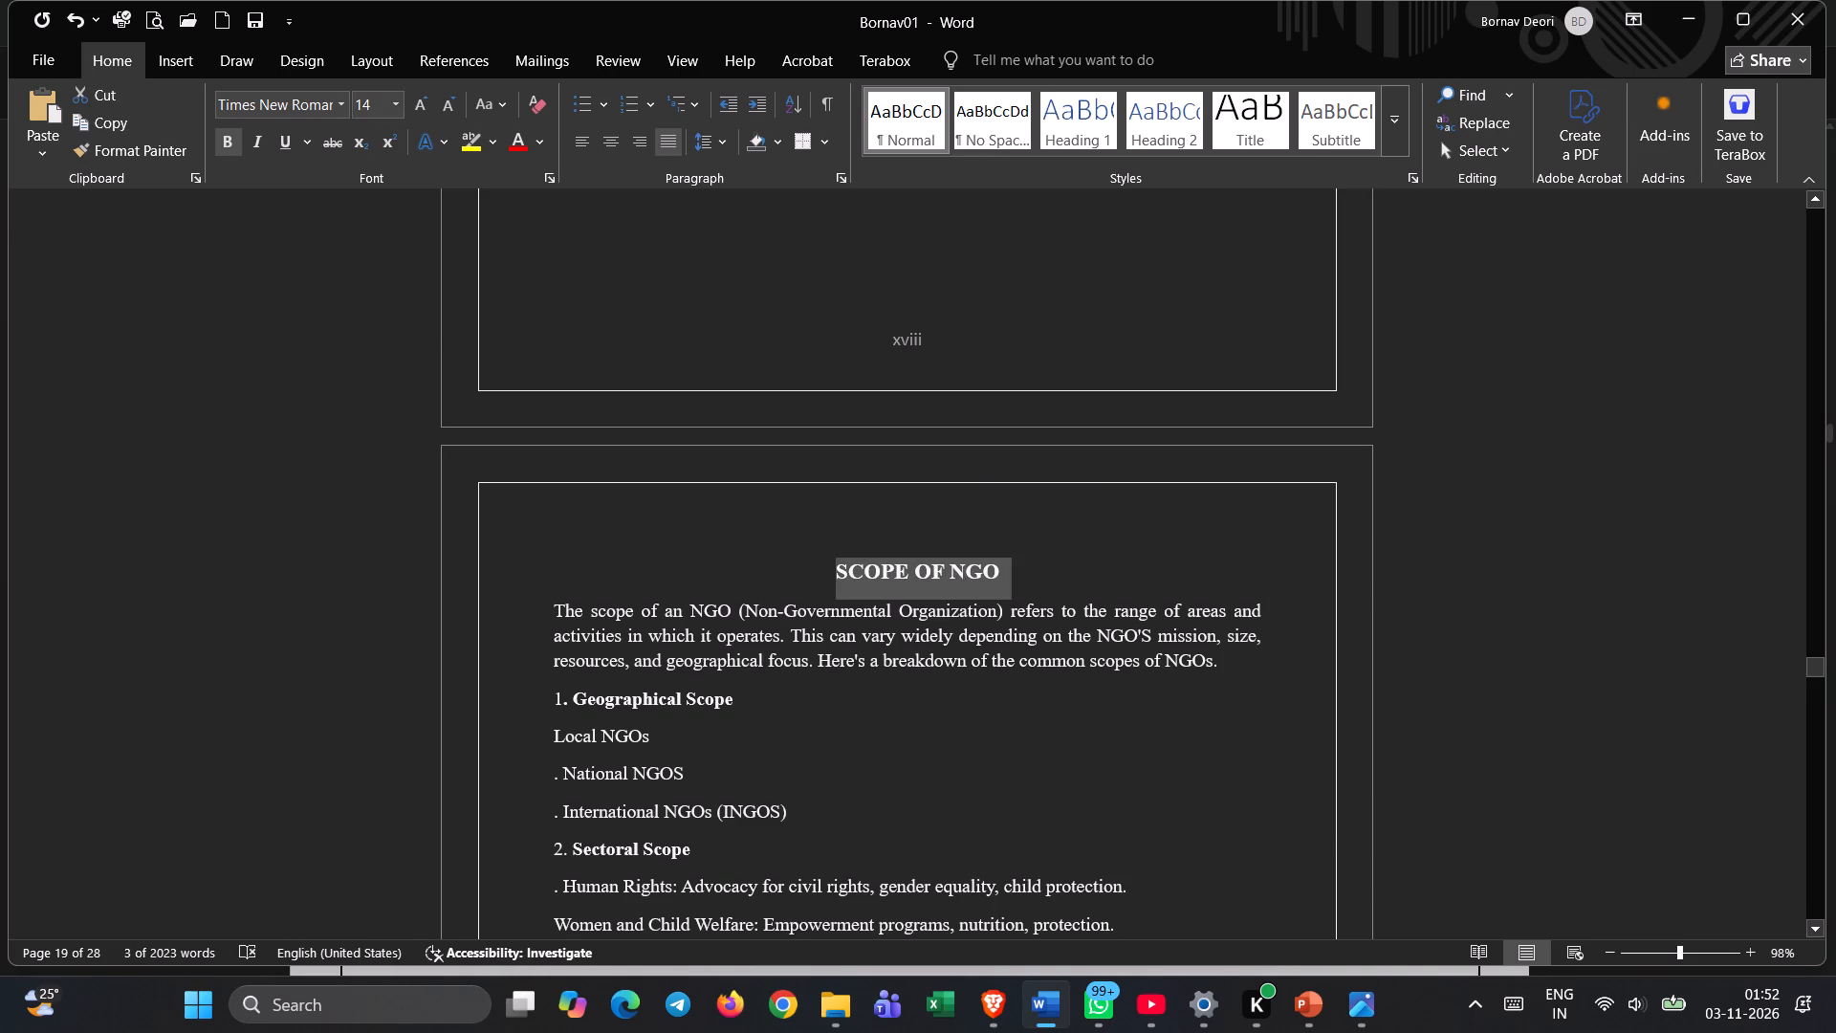
{"action": "scroll", "coordinate": [852, 513], "scroll_direction": "down", "scroll_amount": 4}
{"action": "scroll", "coordinate": [853, 516], "scroll_direction": "up", "scroll_amount": 4}
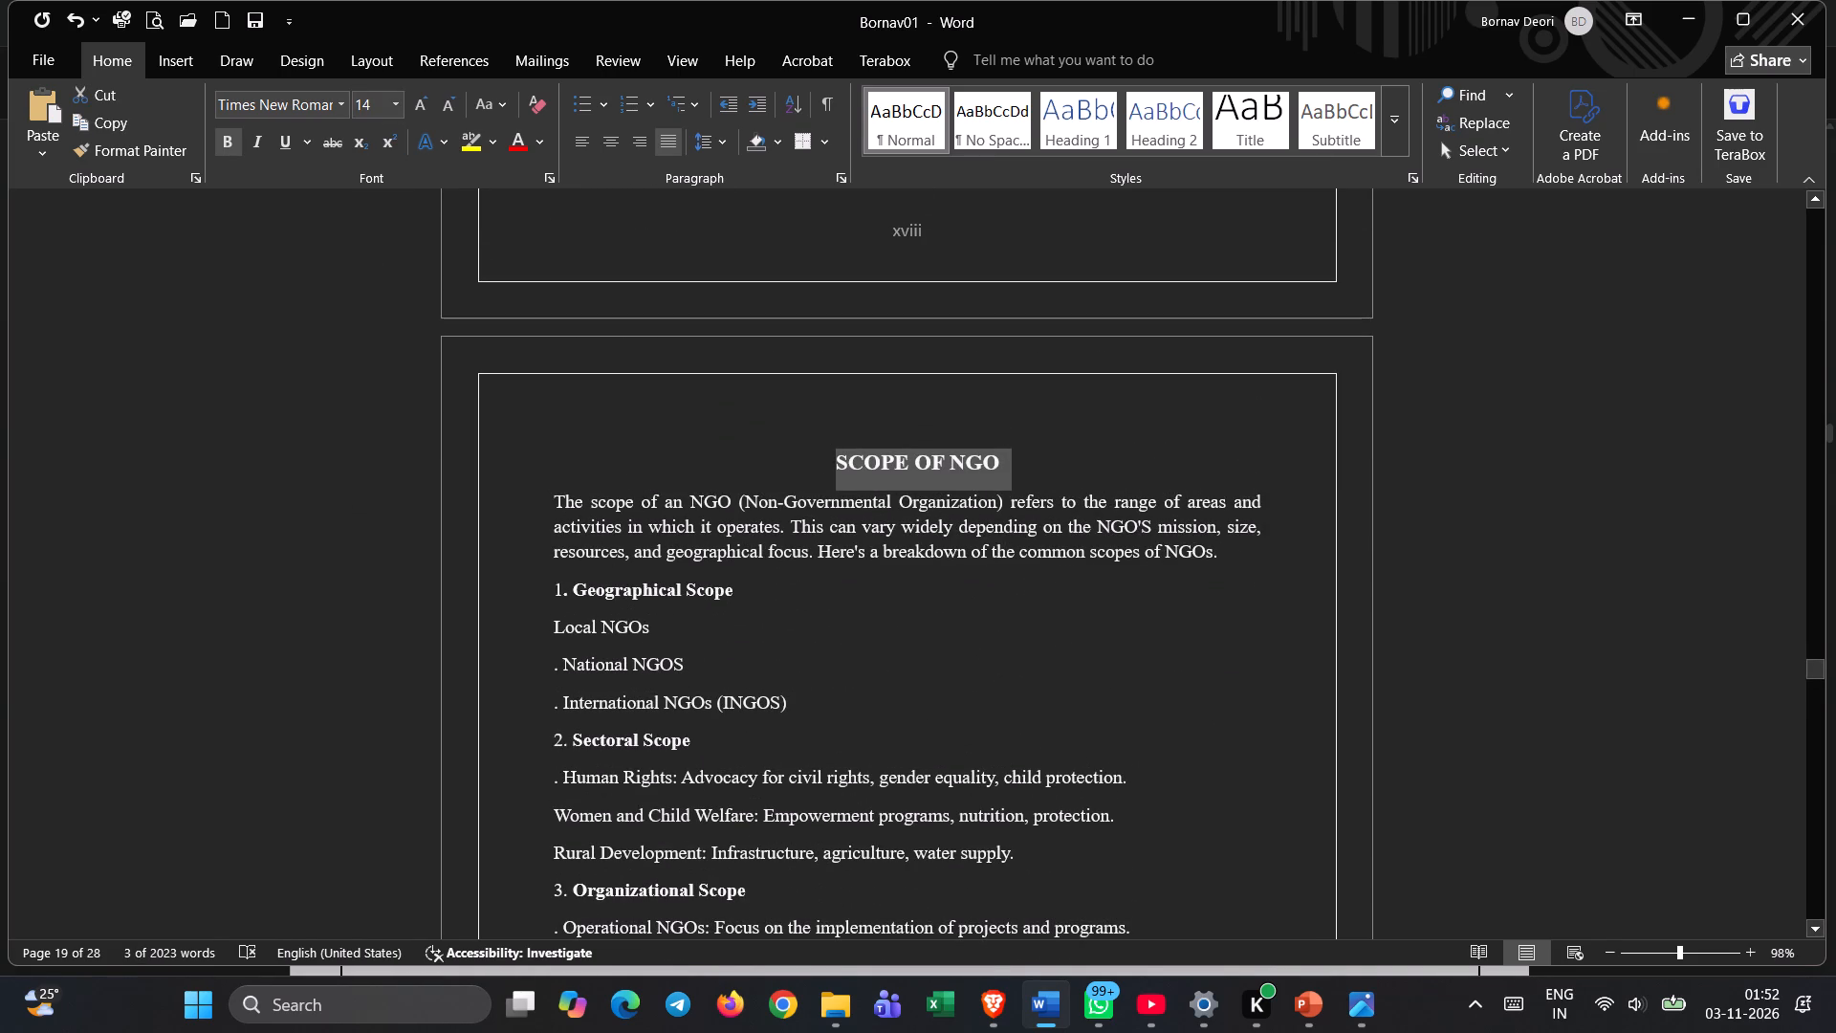
{"action": "left_click", "coordinate": [549, 495]}
{"action": "key", "text": "Return"}
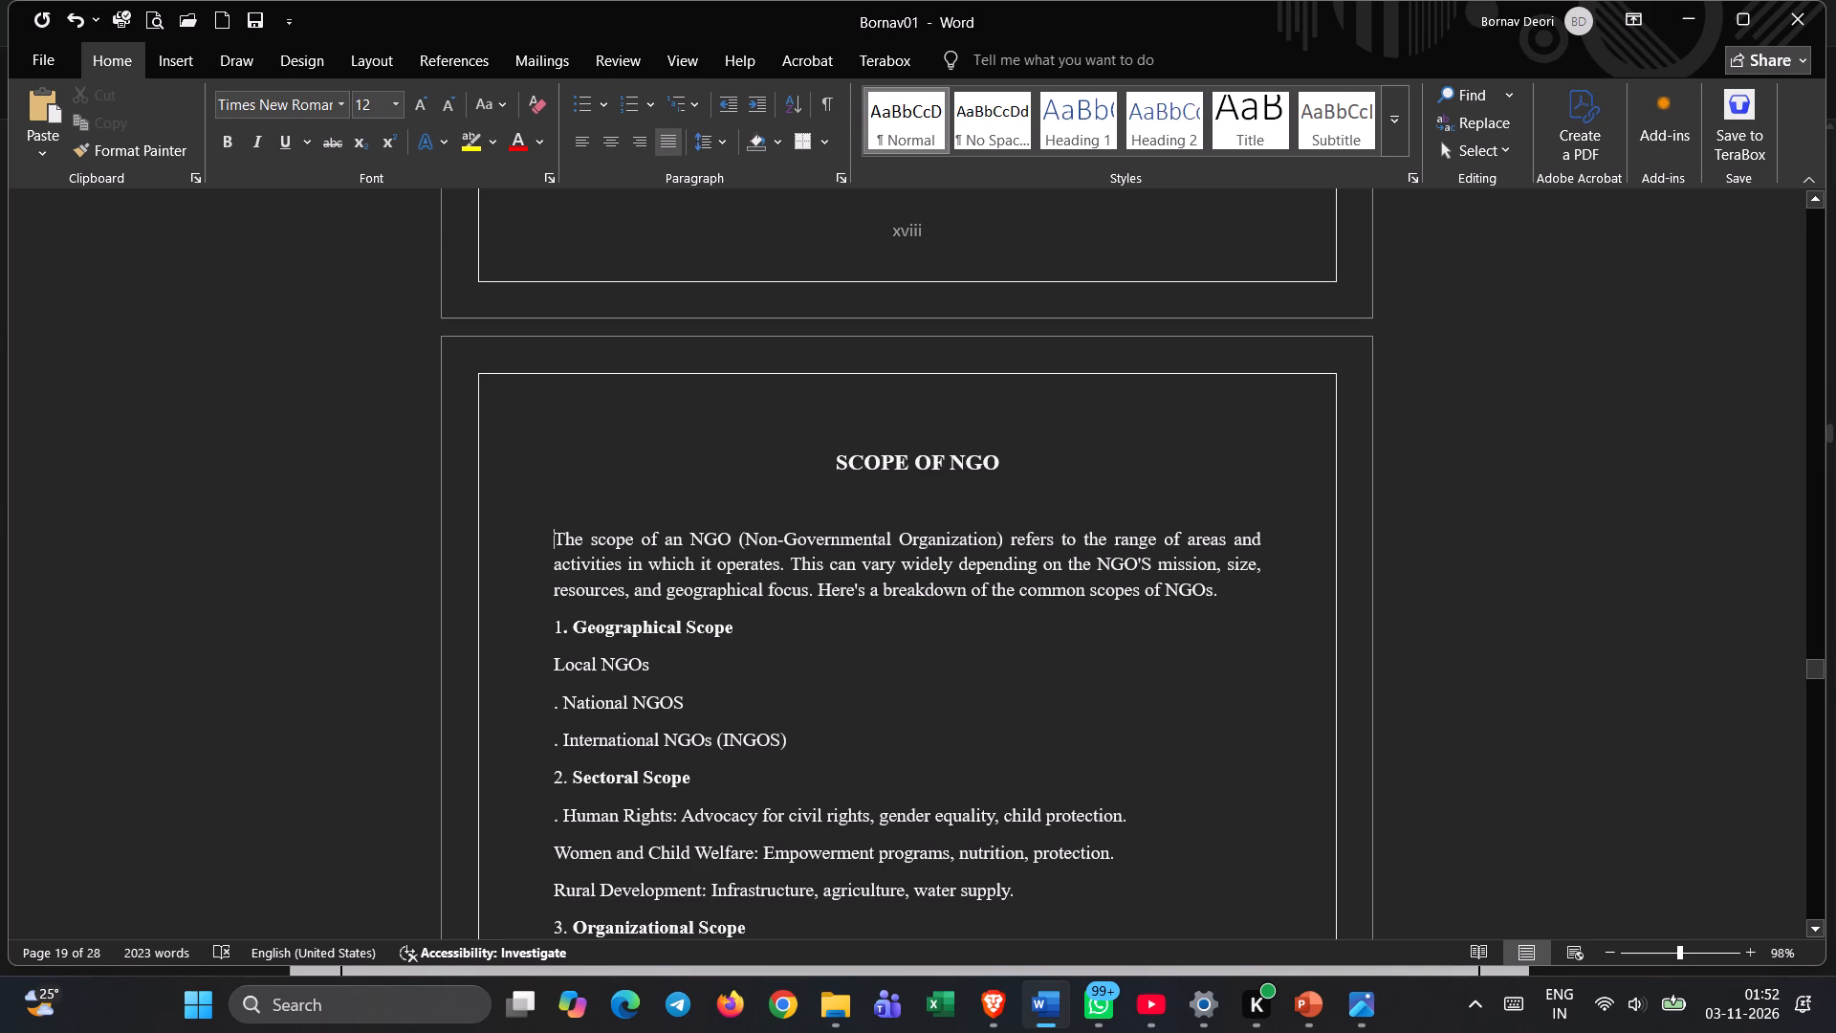
Correct "deep rooted" to the suggested "deep-rooted" in the third paragraph of the INTRODUCTION OF NGO section.
{"action": "scroll", "coordinate": [890, 516], "scroll_direction": "down", "scroll_amount": 5}
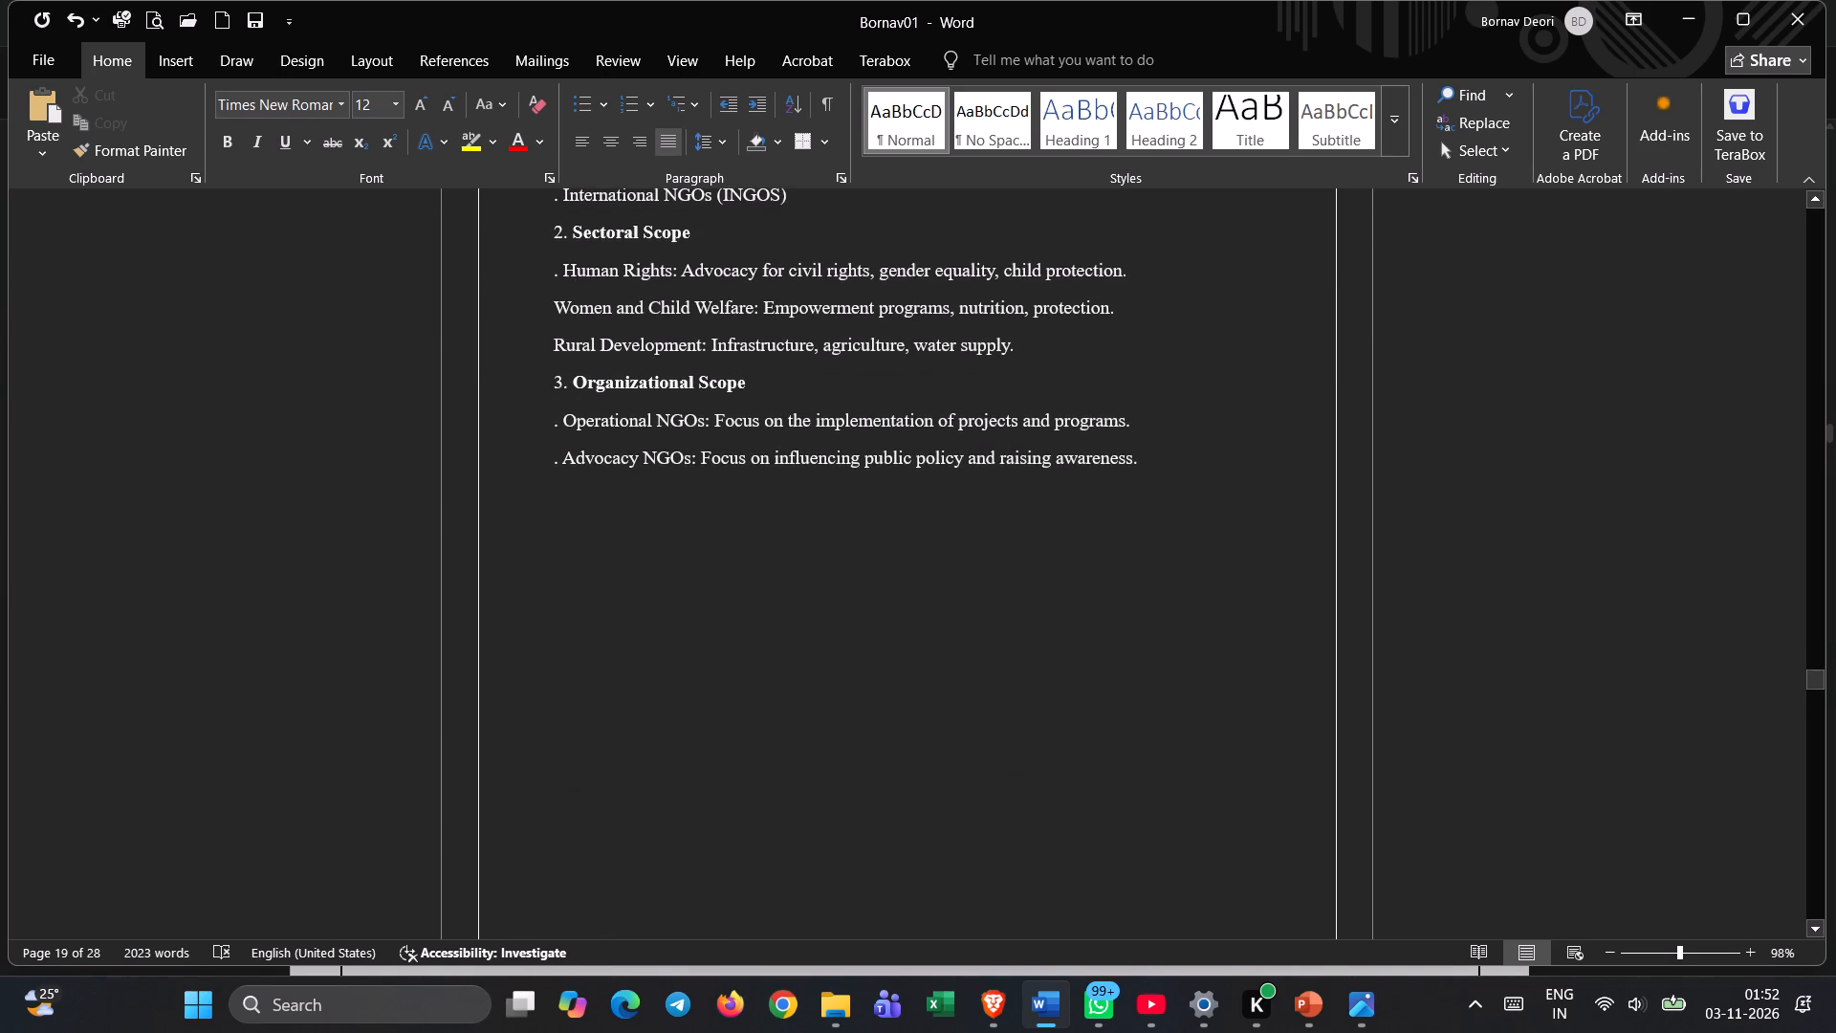
{"action": "scroll", "coordinate": [768, 618], "scroll_direction": "down", "scroll_amount": 6}
{"action": "scroll", "coordinate": [814, 596], "scroll_direction": "up", "scroll_amount": 3}
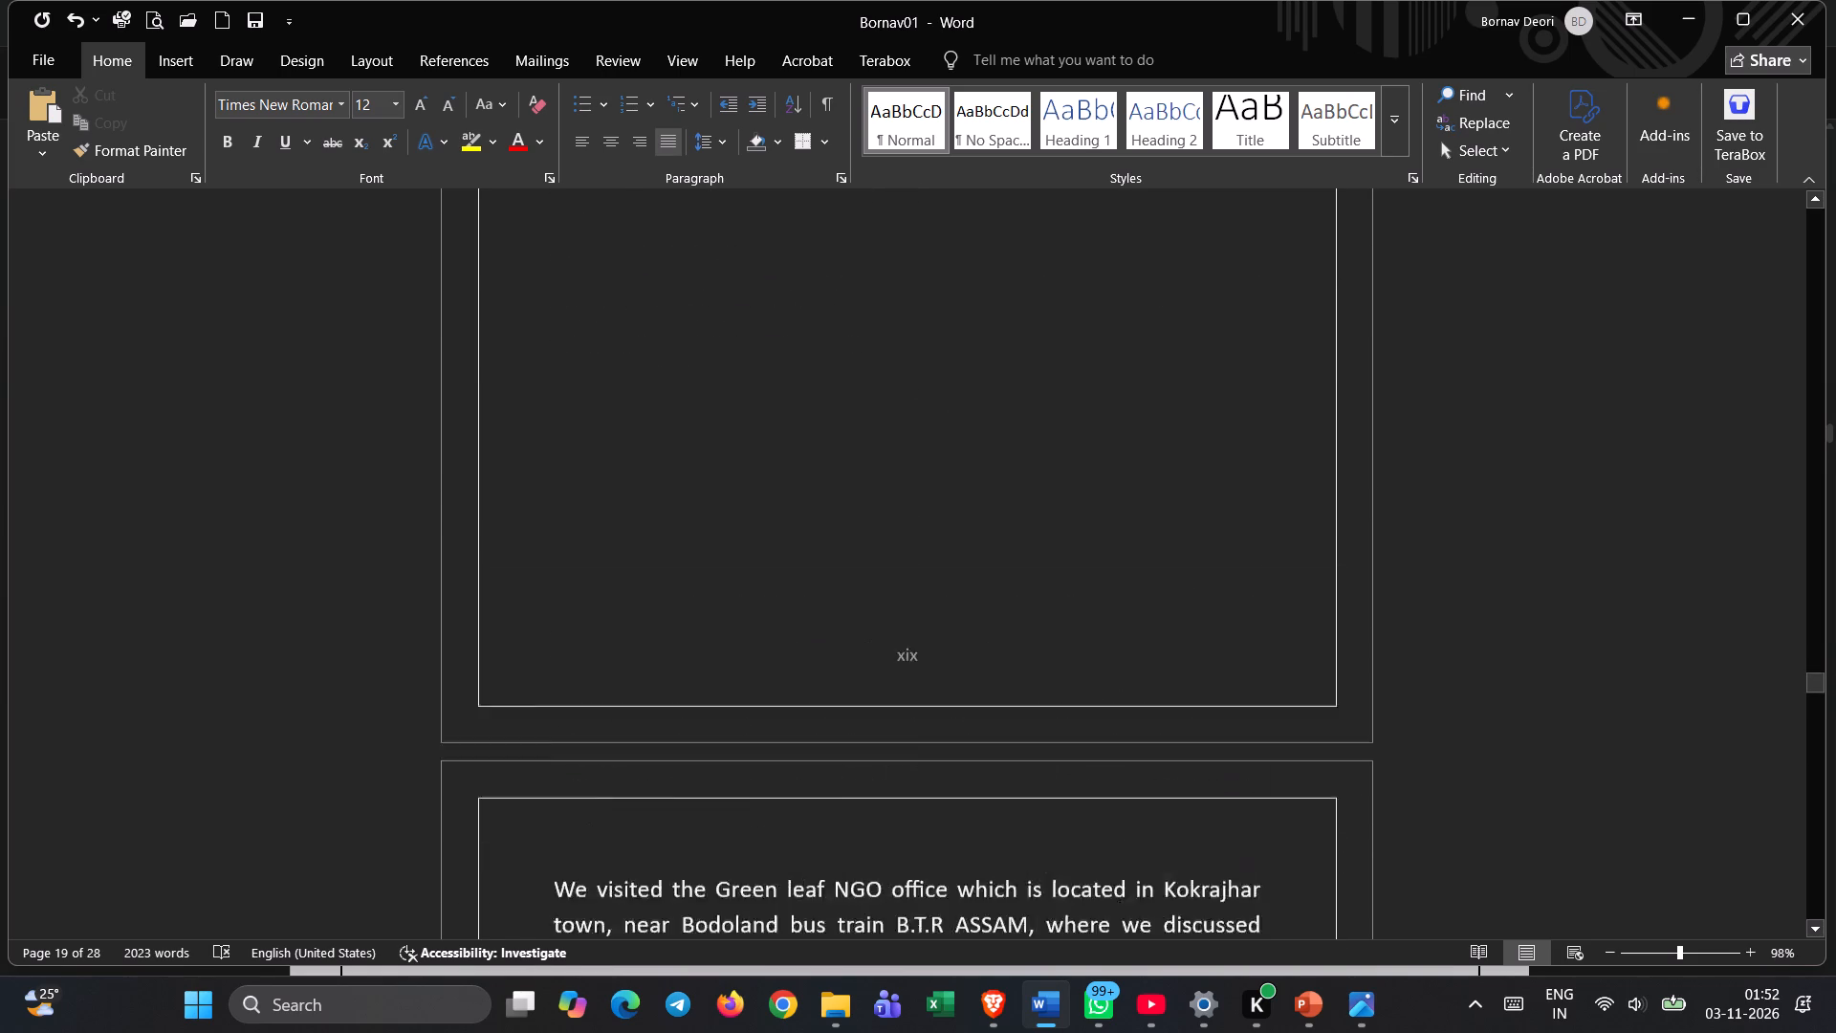
{"action": "scroll", "coordinate": [819, 593], "scroll_direction": "up", "scroll_amount": 6}
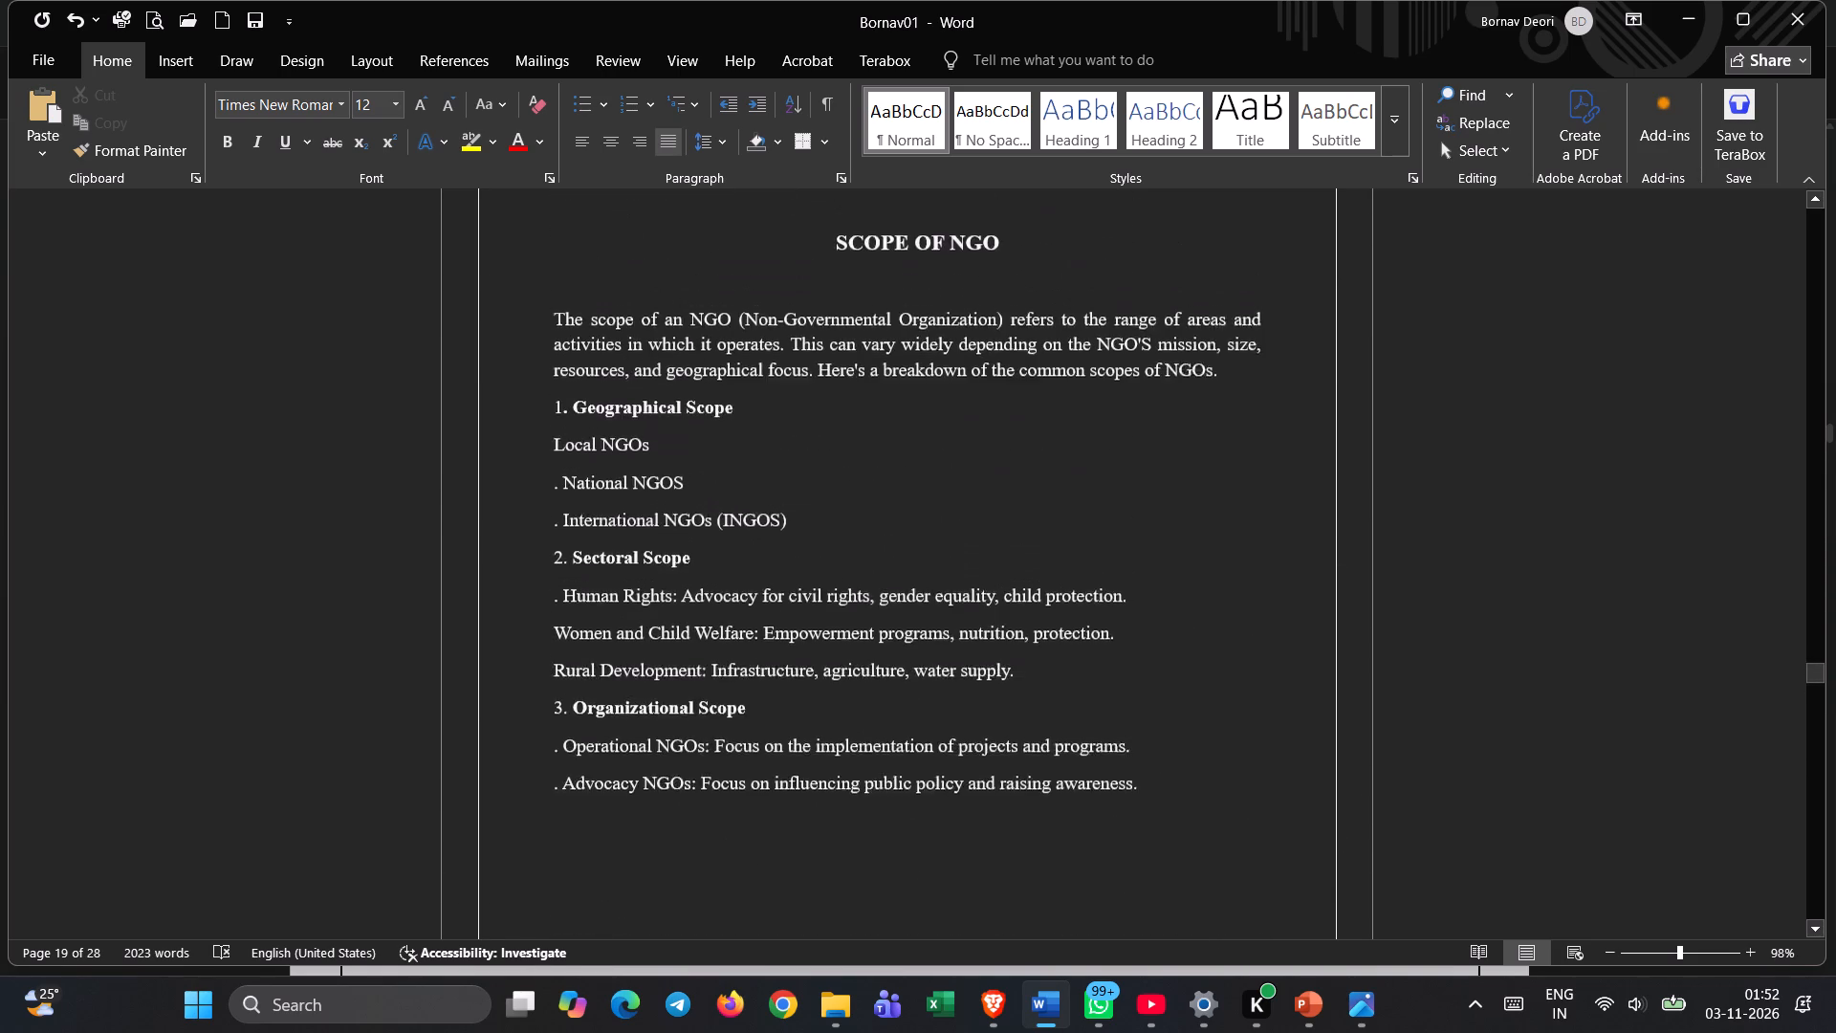
{"action": "scroll", "coordinate": [795, 598], "scroll_direction": "up", "scroll_amount": 13}
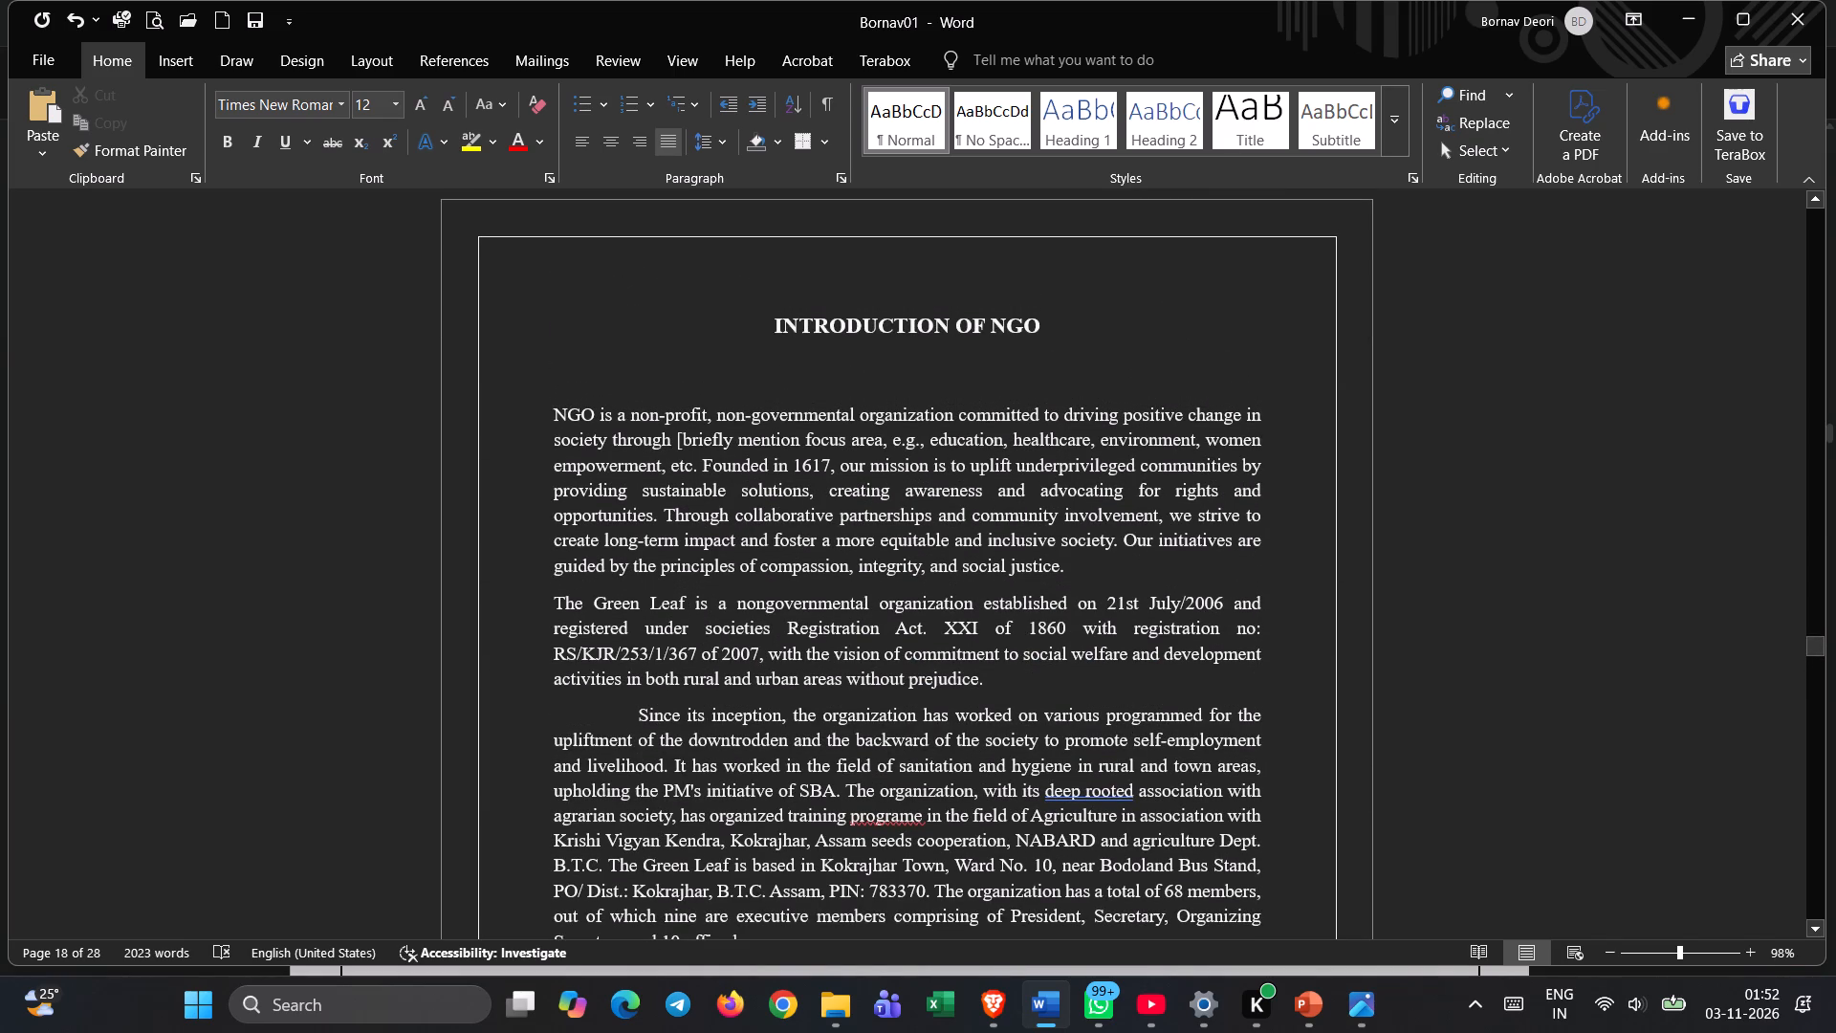
{"action": "right_click", "coordinate": [1077, 795]}
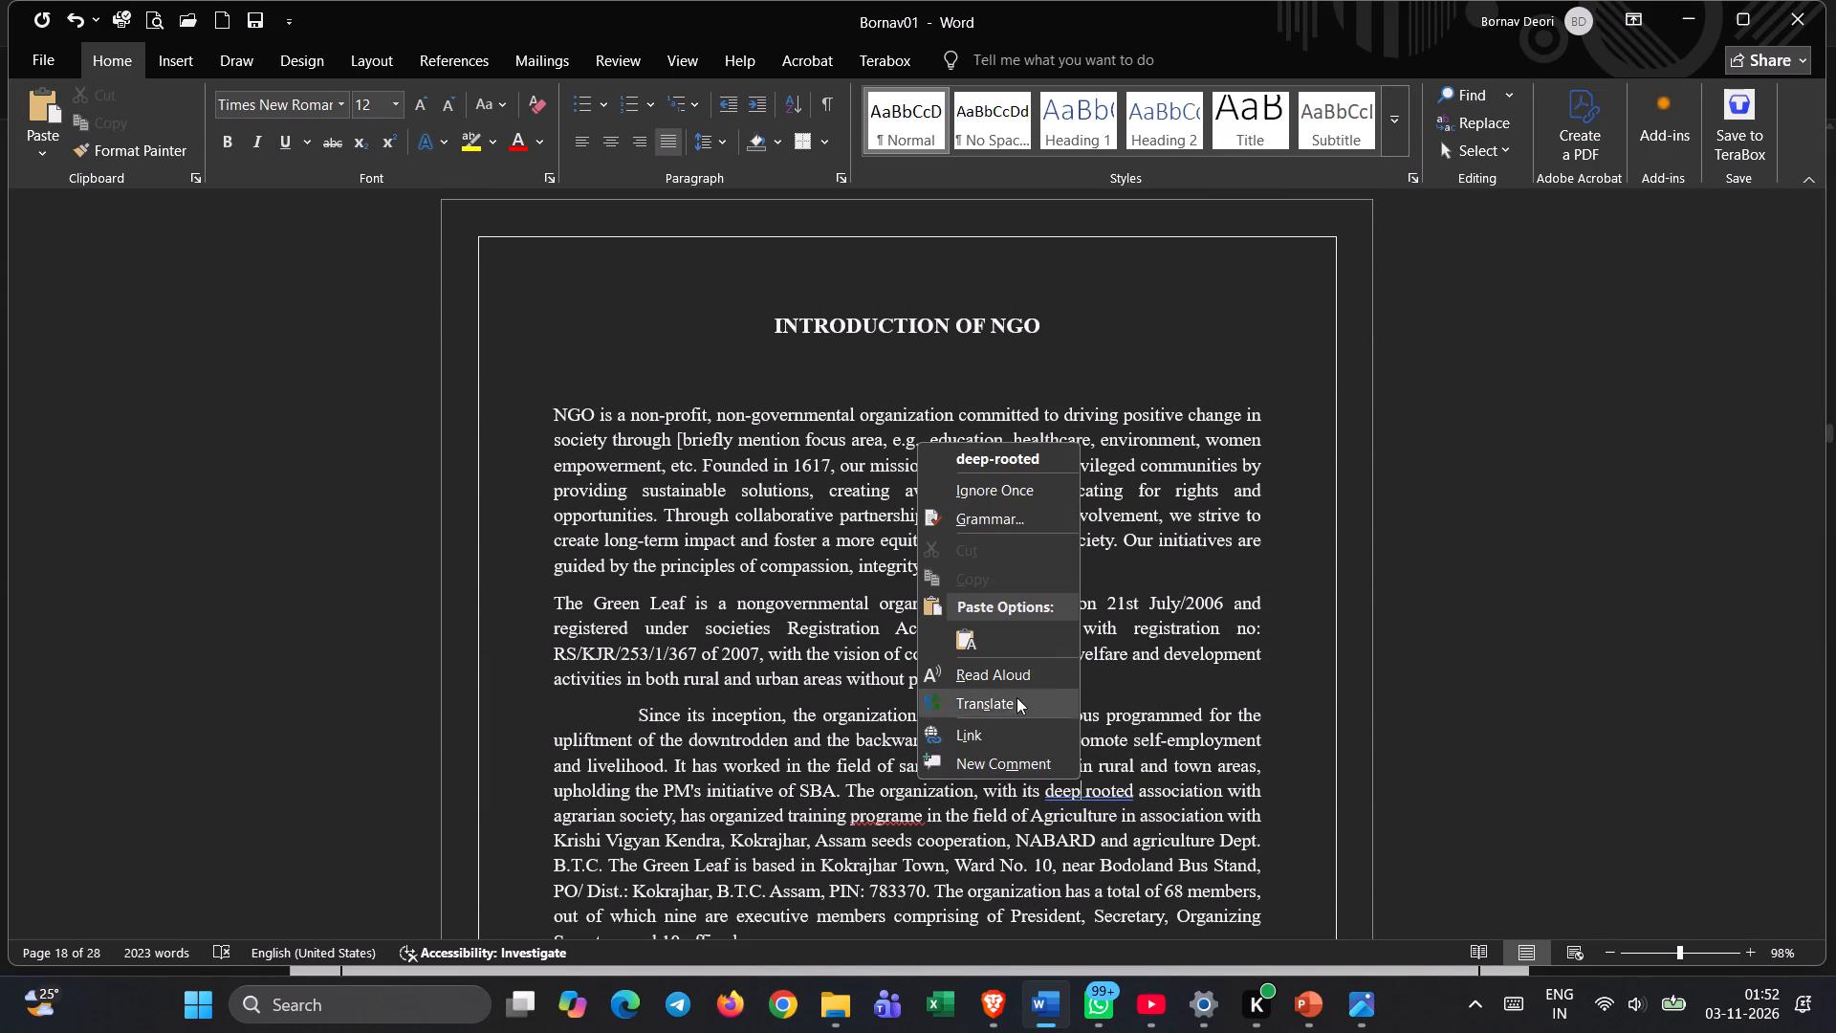
{"action": "left_click", "coordinate": [1004, 454]}
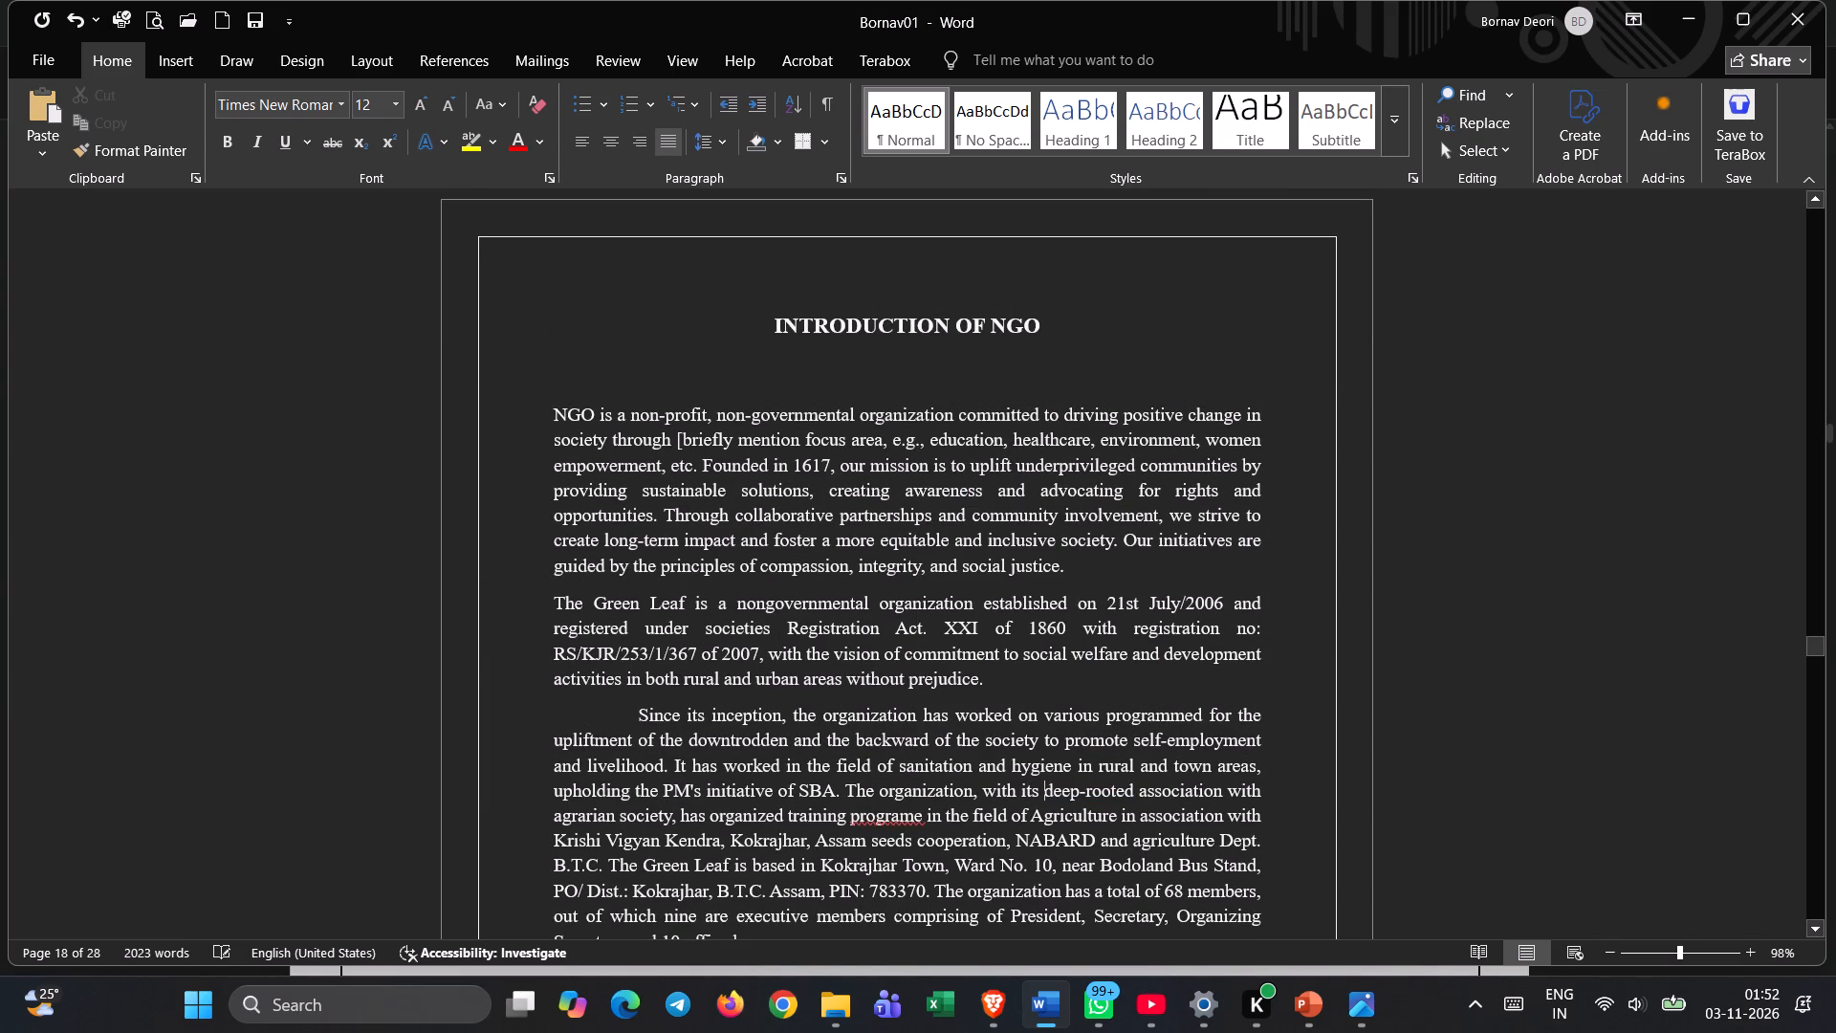
Check the spelling suggestions for "programe" in the third paragraph of the INTRODUCTION OF NGO section.
{"action": "right_click", "coordinate": [895, 818]}
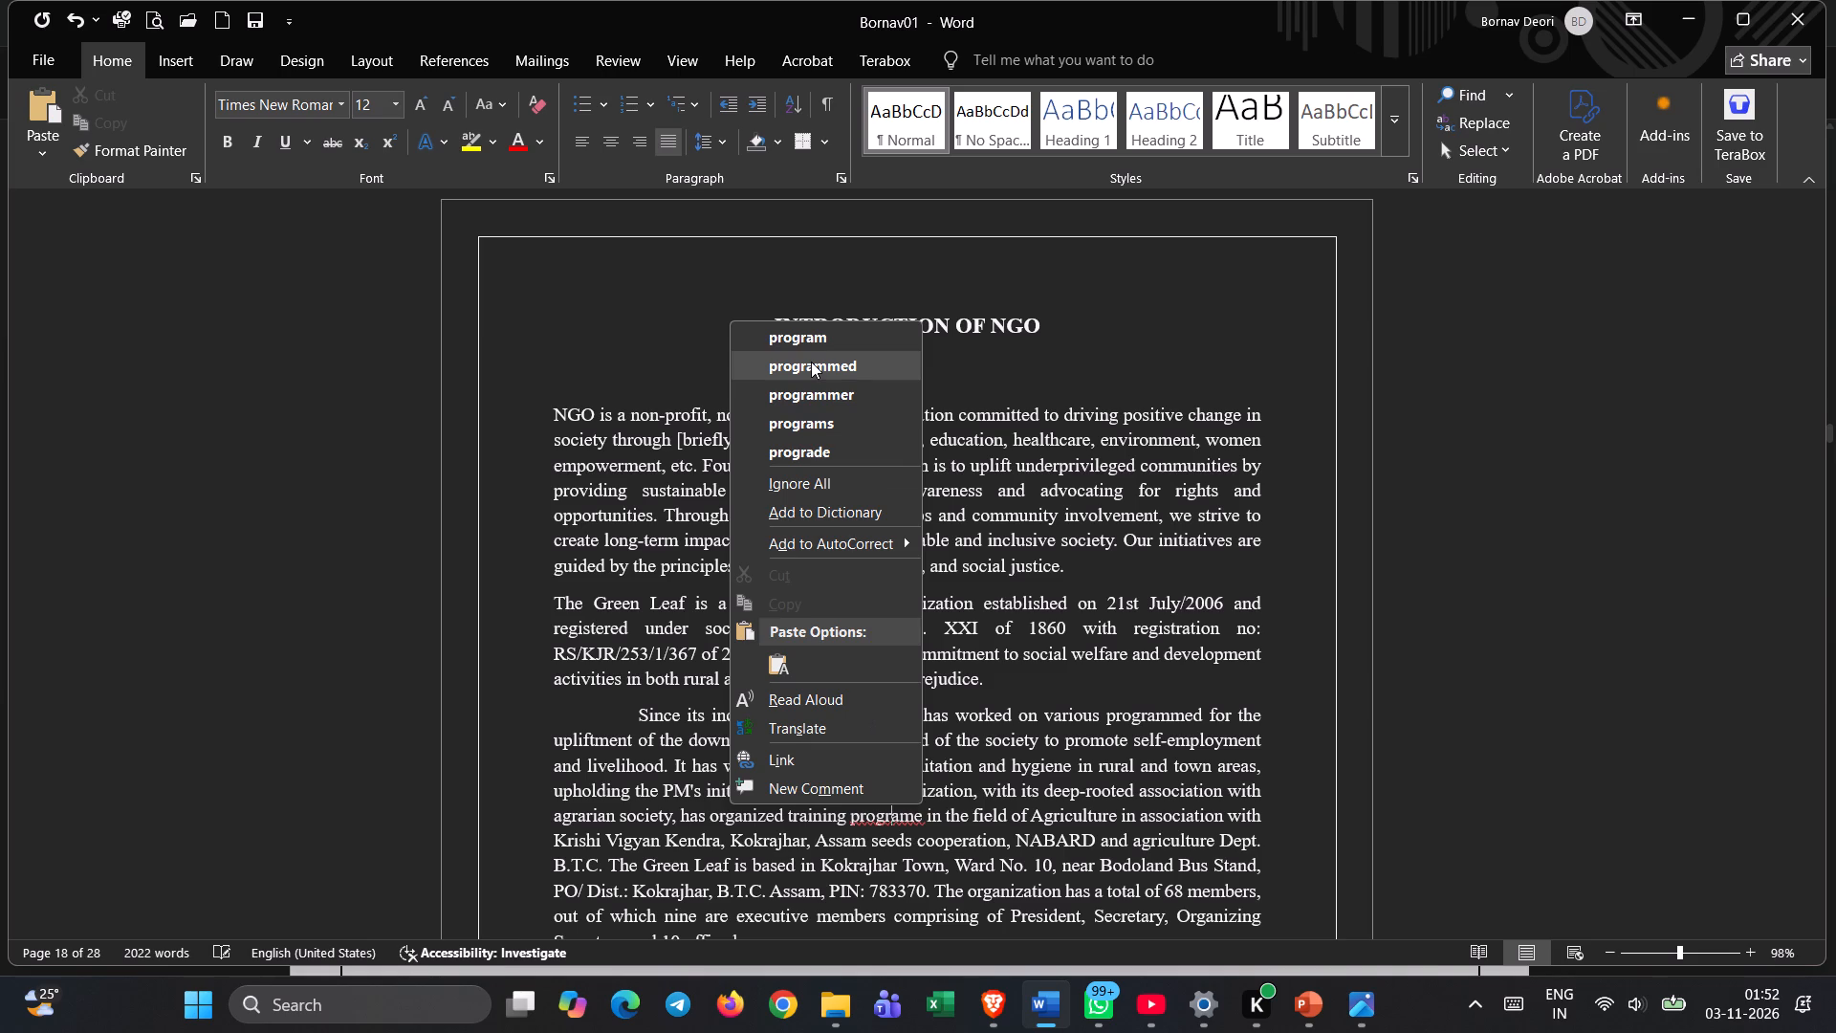
{"action": "left_click", "coordinate": [1072, 796]}
Underline the INTRODUCTION OF NGO heading.
{"action": "scroll", "coordinate": [947, 756], "scroll_direction": "up", "scroll_amount": 3}
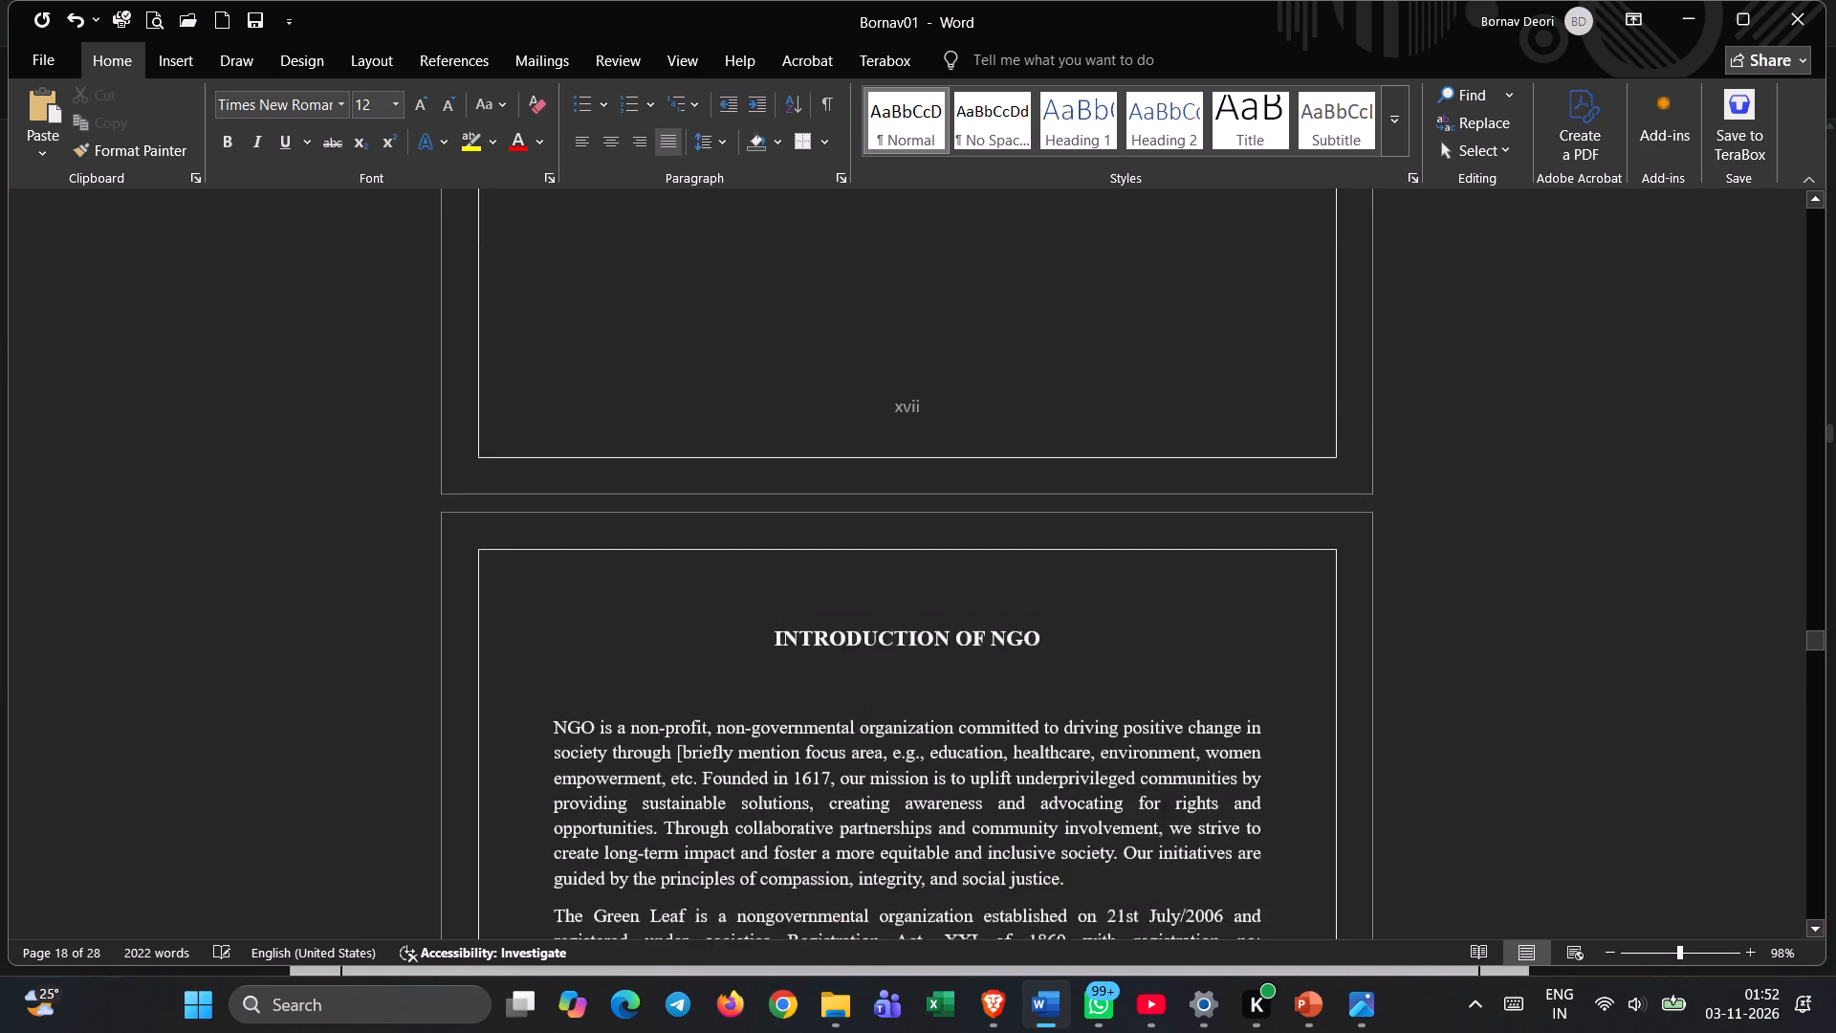
{"action": "scroll", "coordinate": [944, 758], "scroll_direction": "up", "scroll_amount": 10}
{"action": "scroll", "coordinate": [943, 766], "scroll_direction": "down", "scroll_amount": 12}
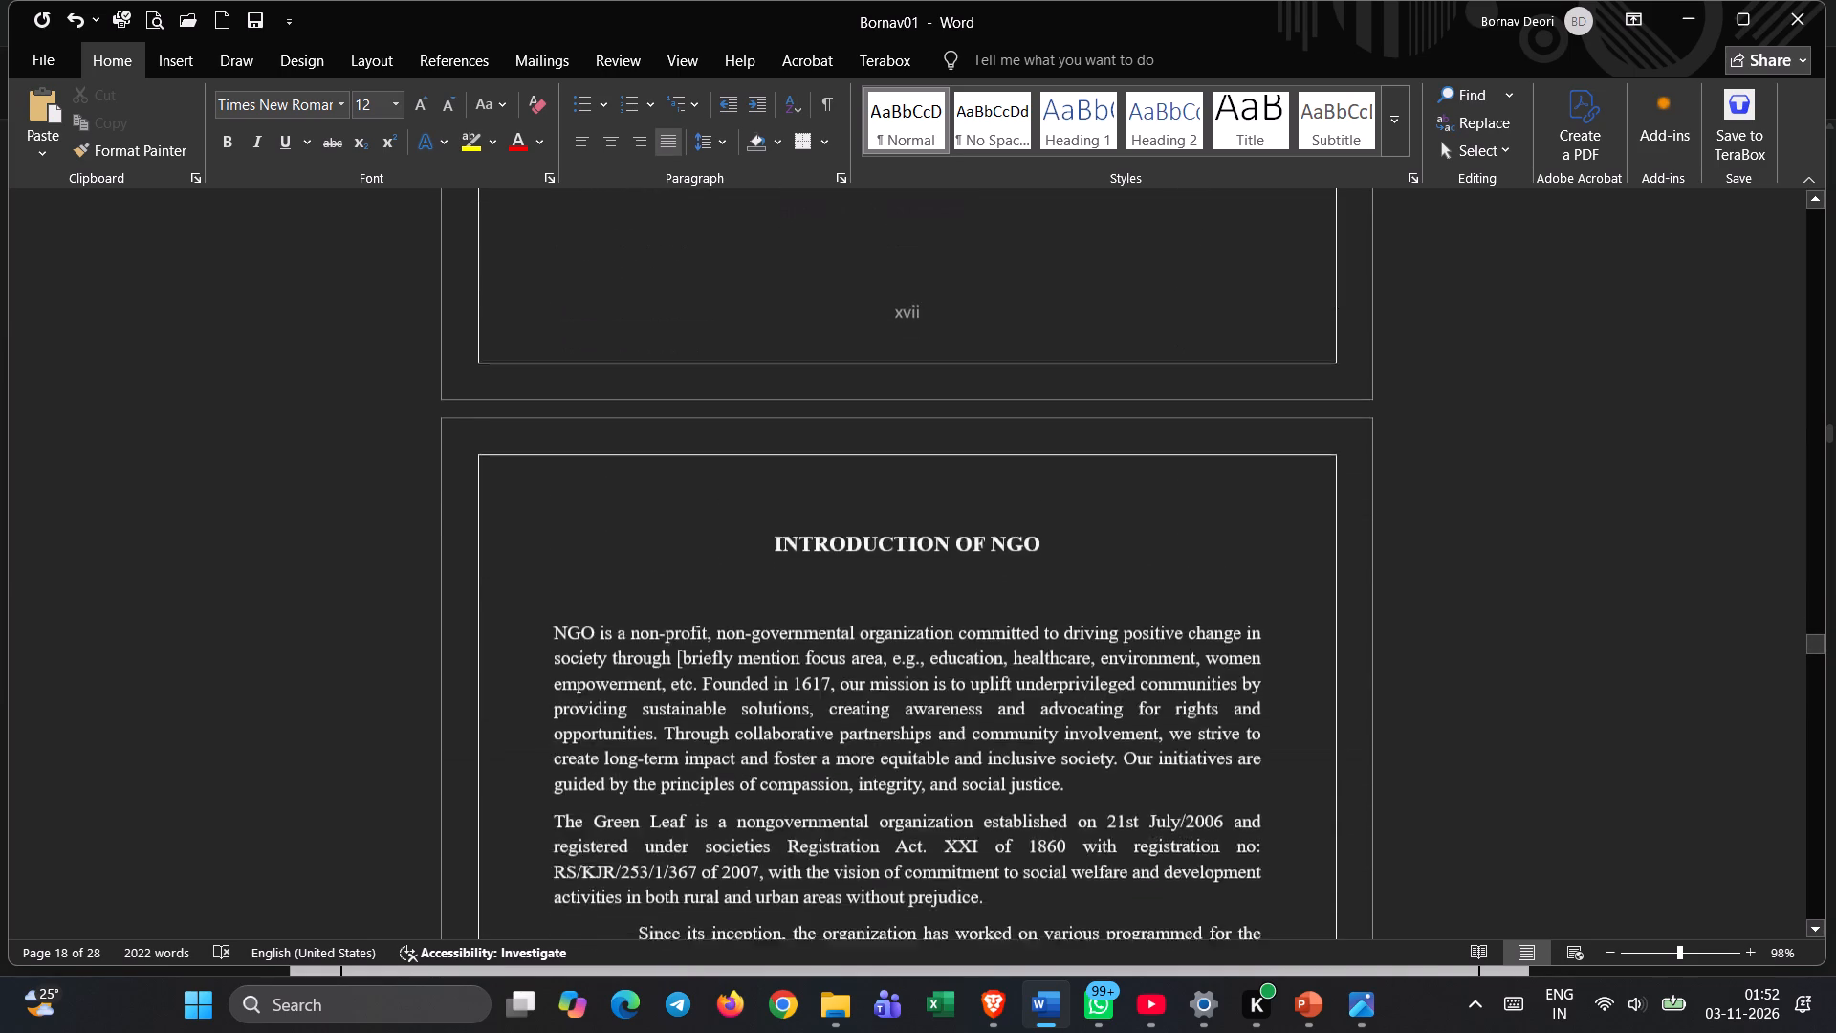
{"action": "left_click_drag", "start_coordinate": [774, 430], "coordinate": [776, 430]}
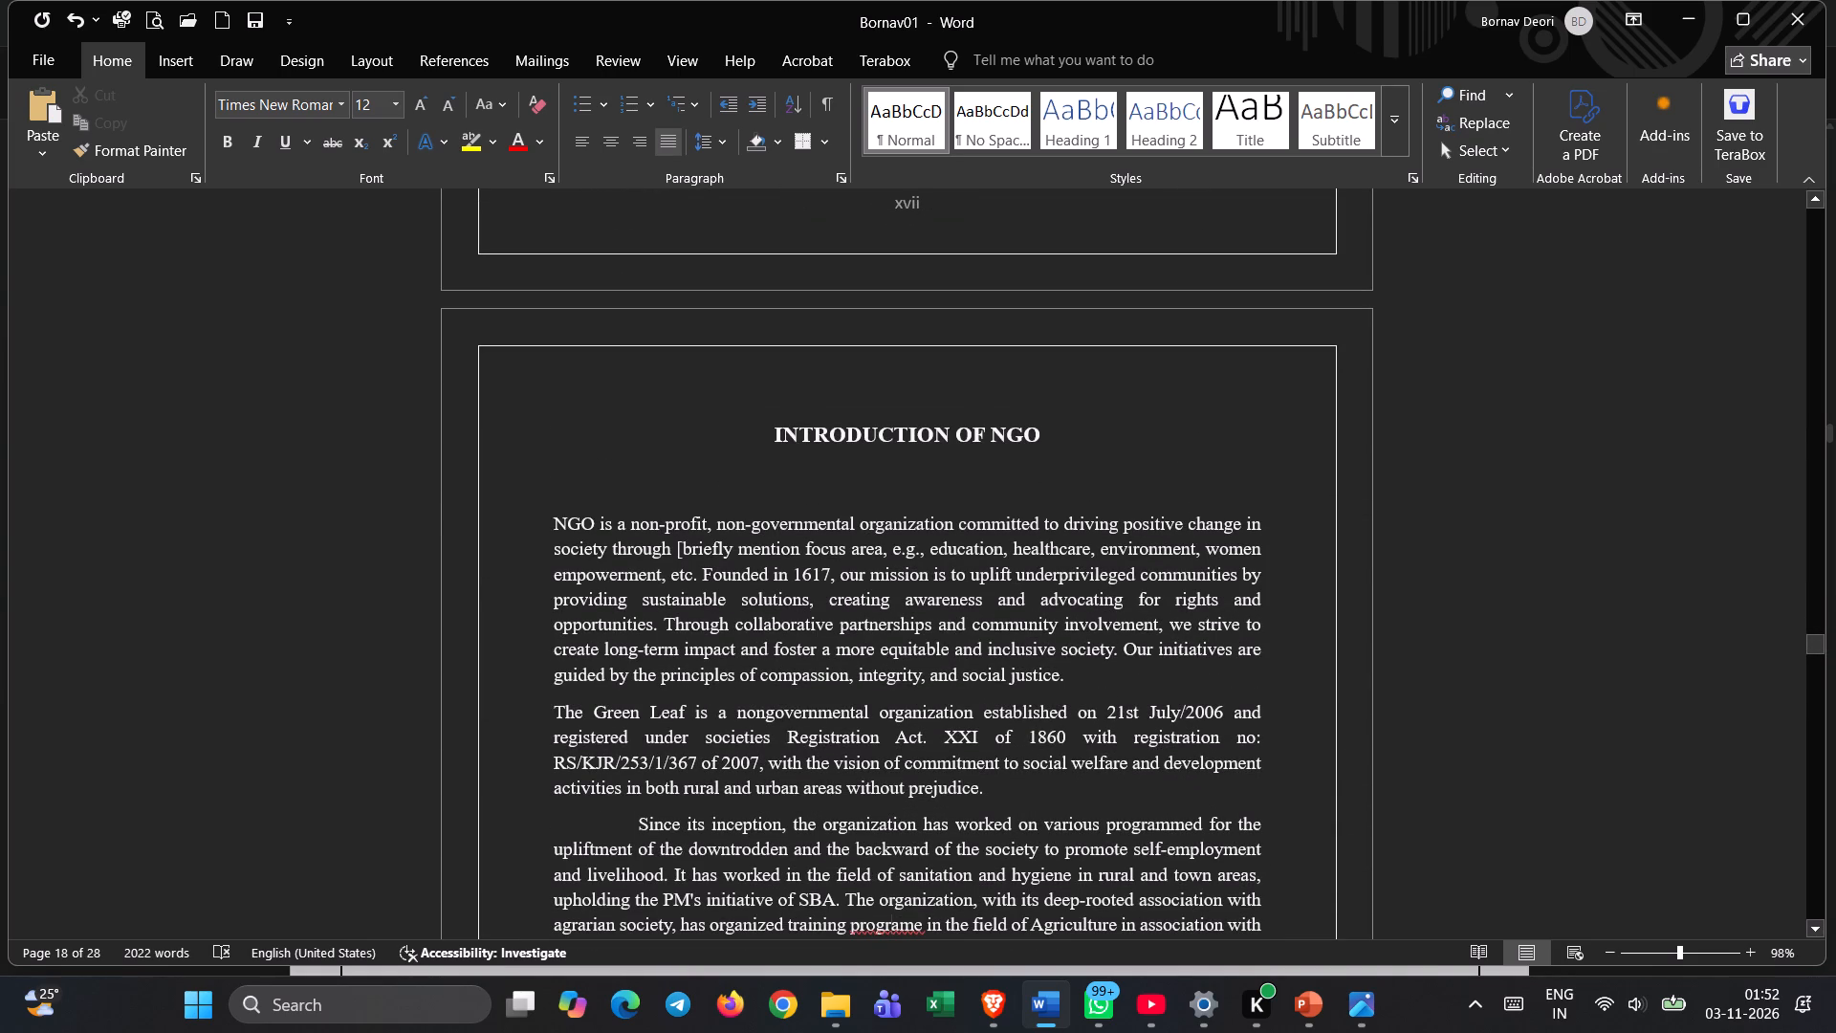
{"action": "left_click_drag", "start_coordinate": [776, 430], "coordinate": [1092, 429]}
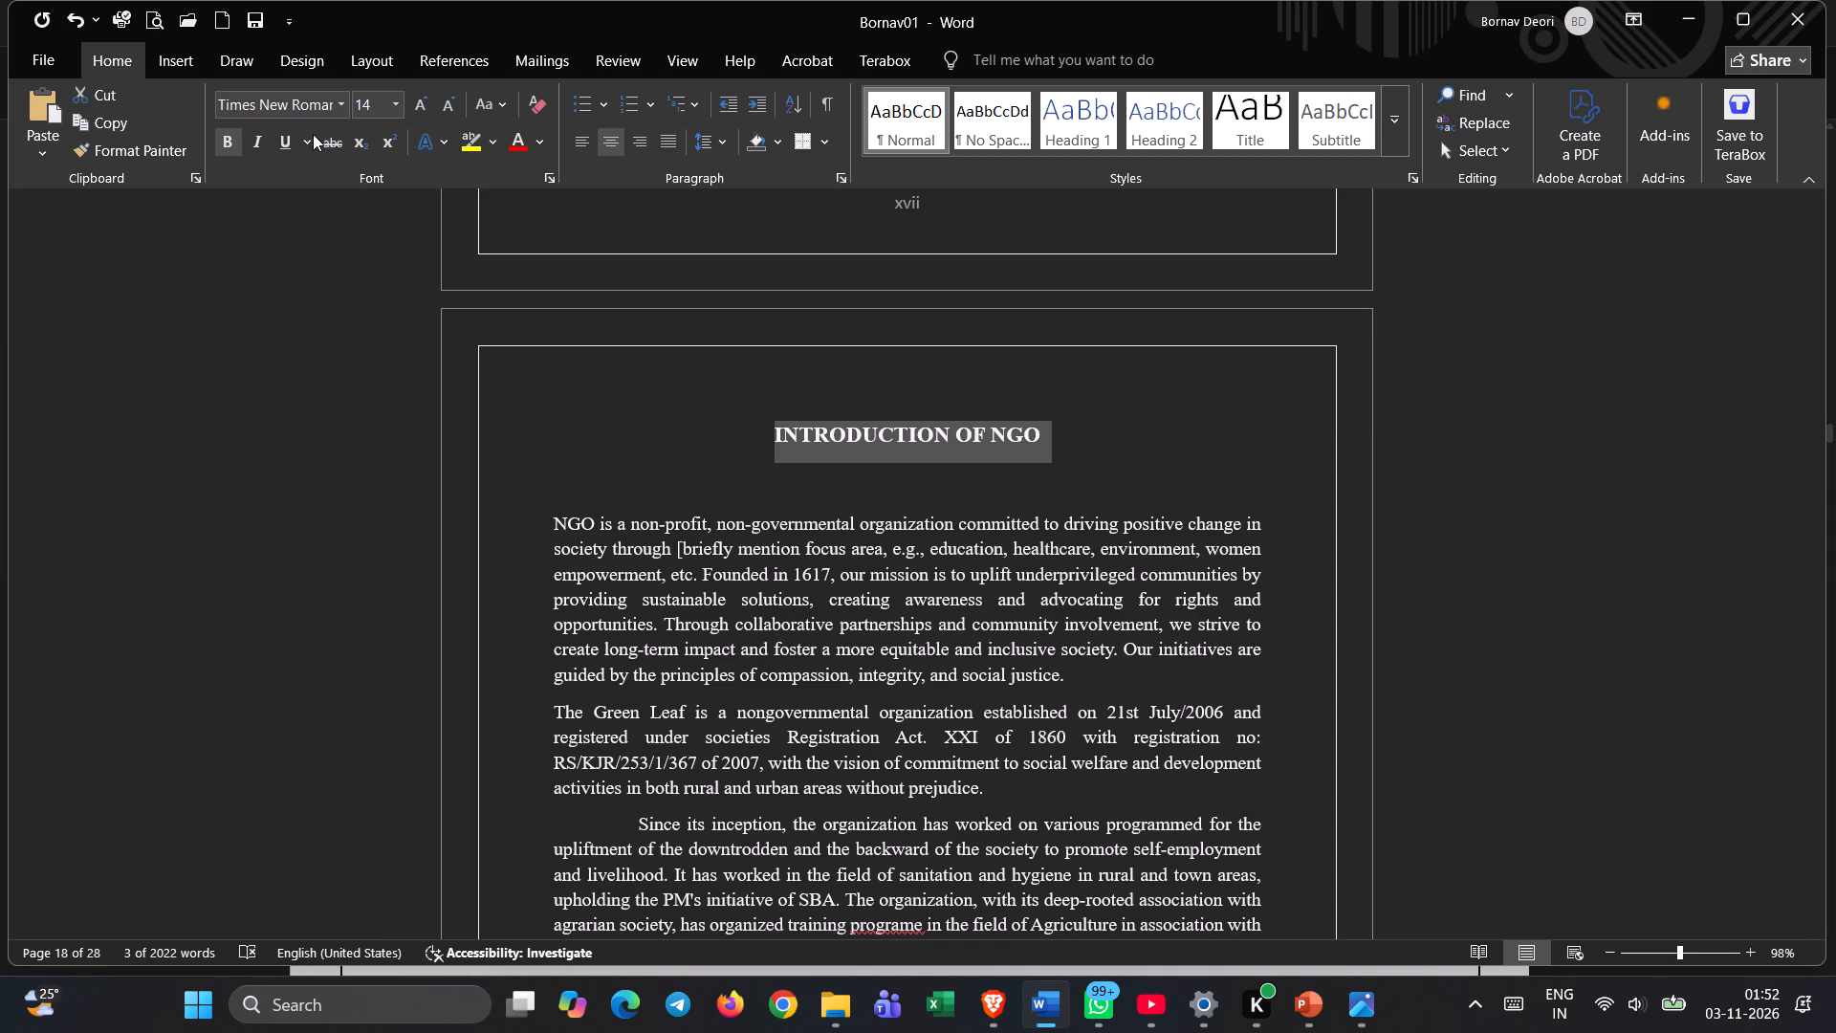
{"action": "left_click", "coordinate": [291, 139]}
Set the LIST OF FIGURES heading in Times New Roman at font size 14.
{"action": "scroll", "coordinate": [684, 529], "scroll_direction": "up", "scroll_amount": 14}
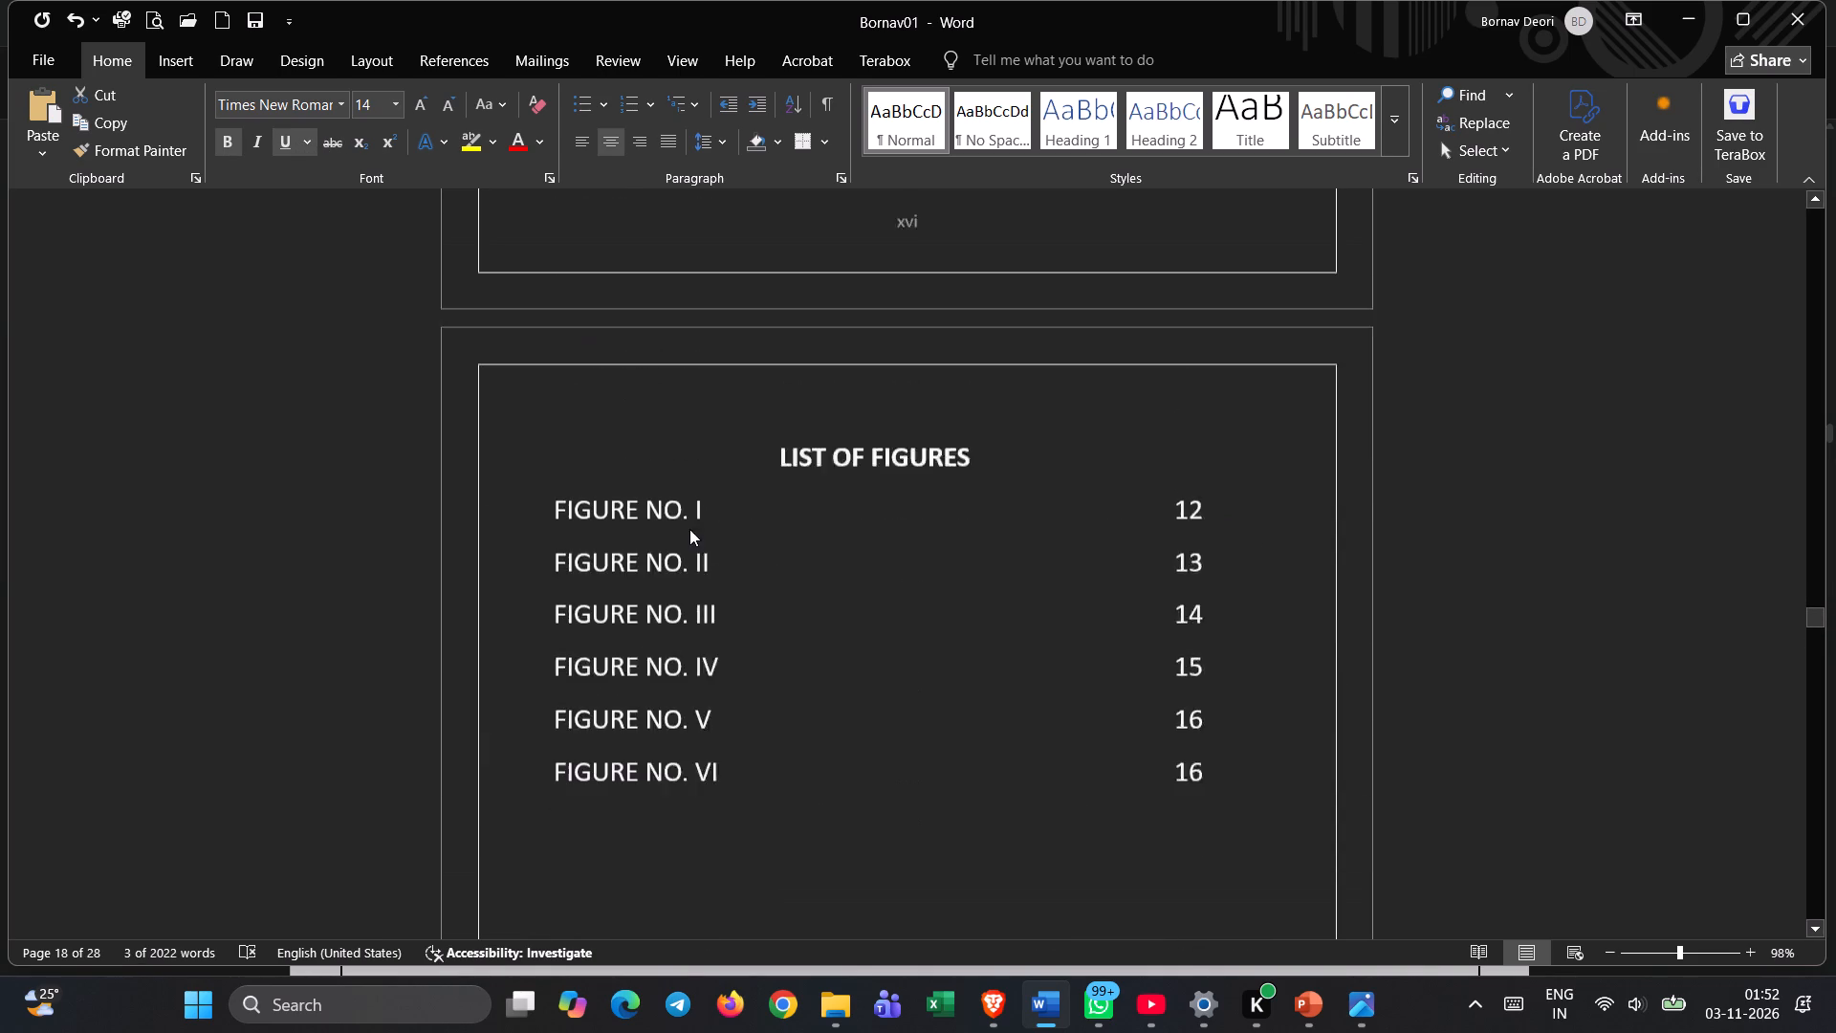
{"action": "scroll", "coordinate": [689, 529], "scroll_direction": "up", "scroll_amount": 1}
{"action": "scroll", "coordinate": [689, 529], "scroll_direction": "down", "scroll_amount": 3}
{"action": "scroll", "coordinate": [776, 481], "scroll_direction": "up", "scroll_amount": 3}
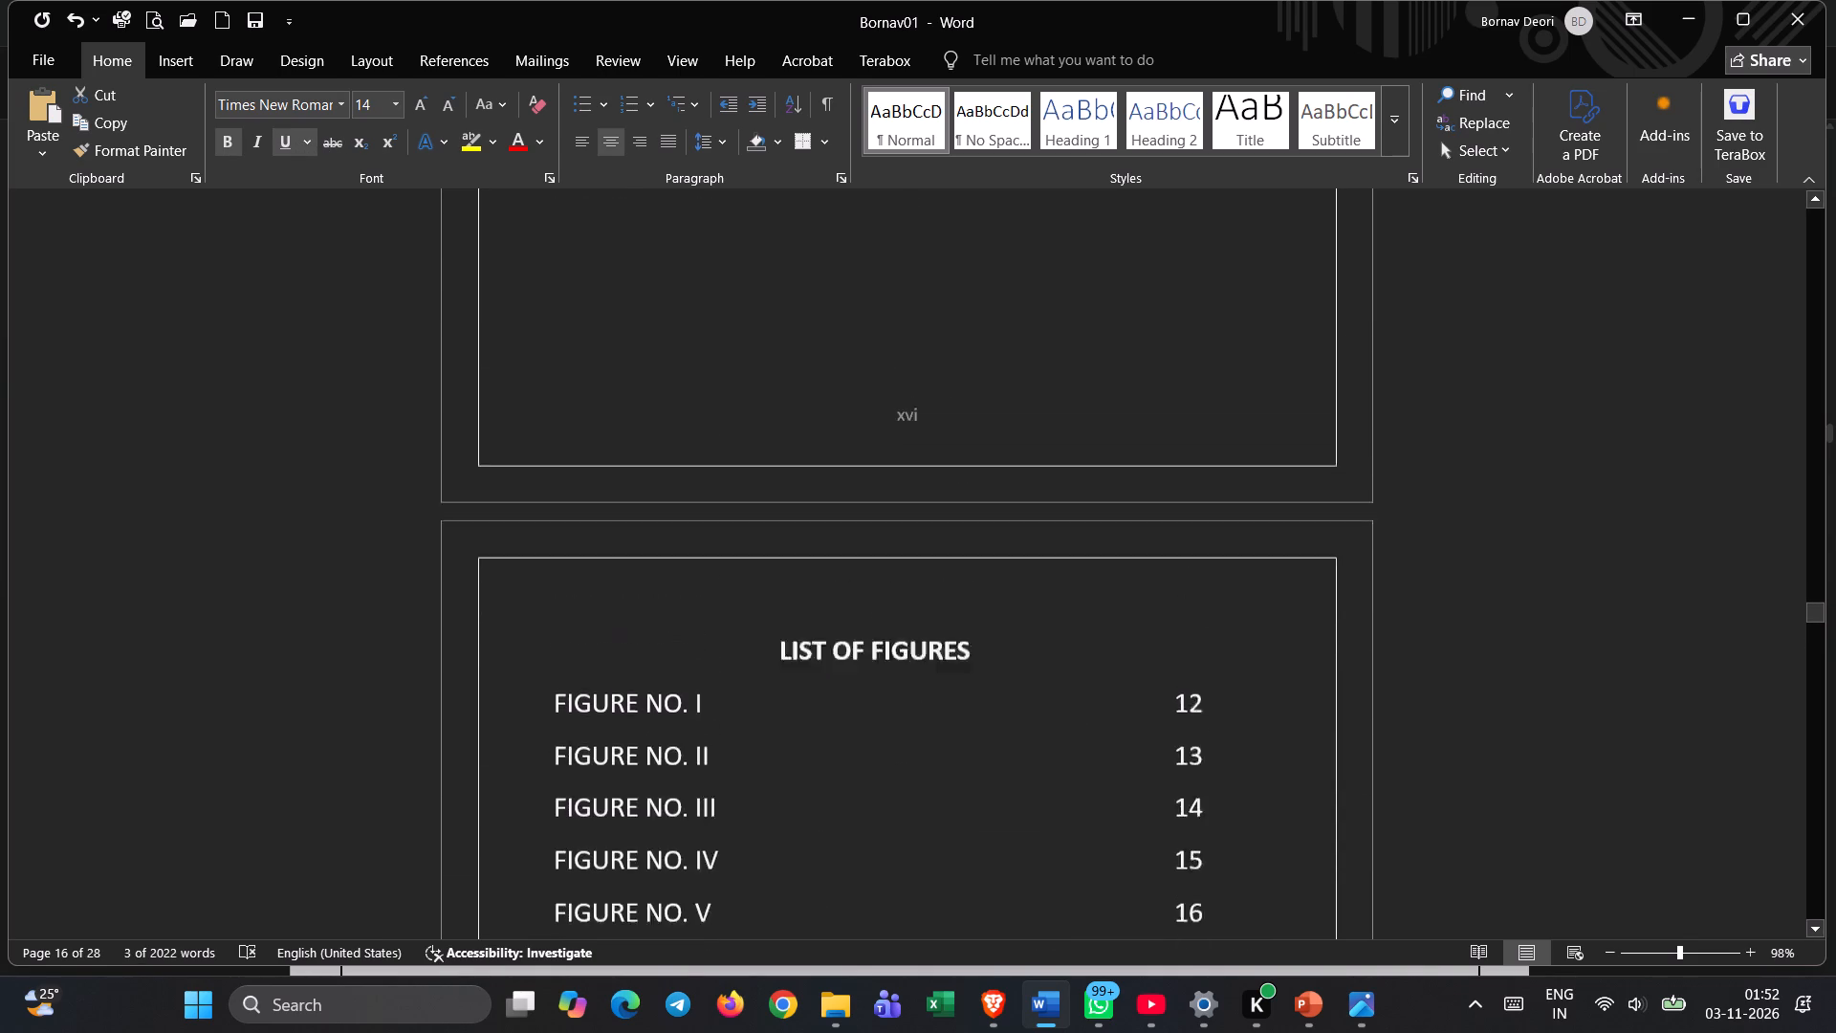
{"action": "scroll", "coordinate": [778, 481], "scroll_direction": "up", "scroll_amount": 10}
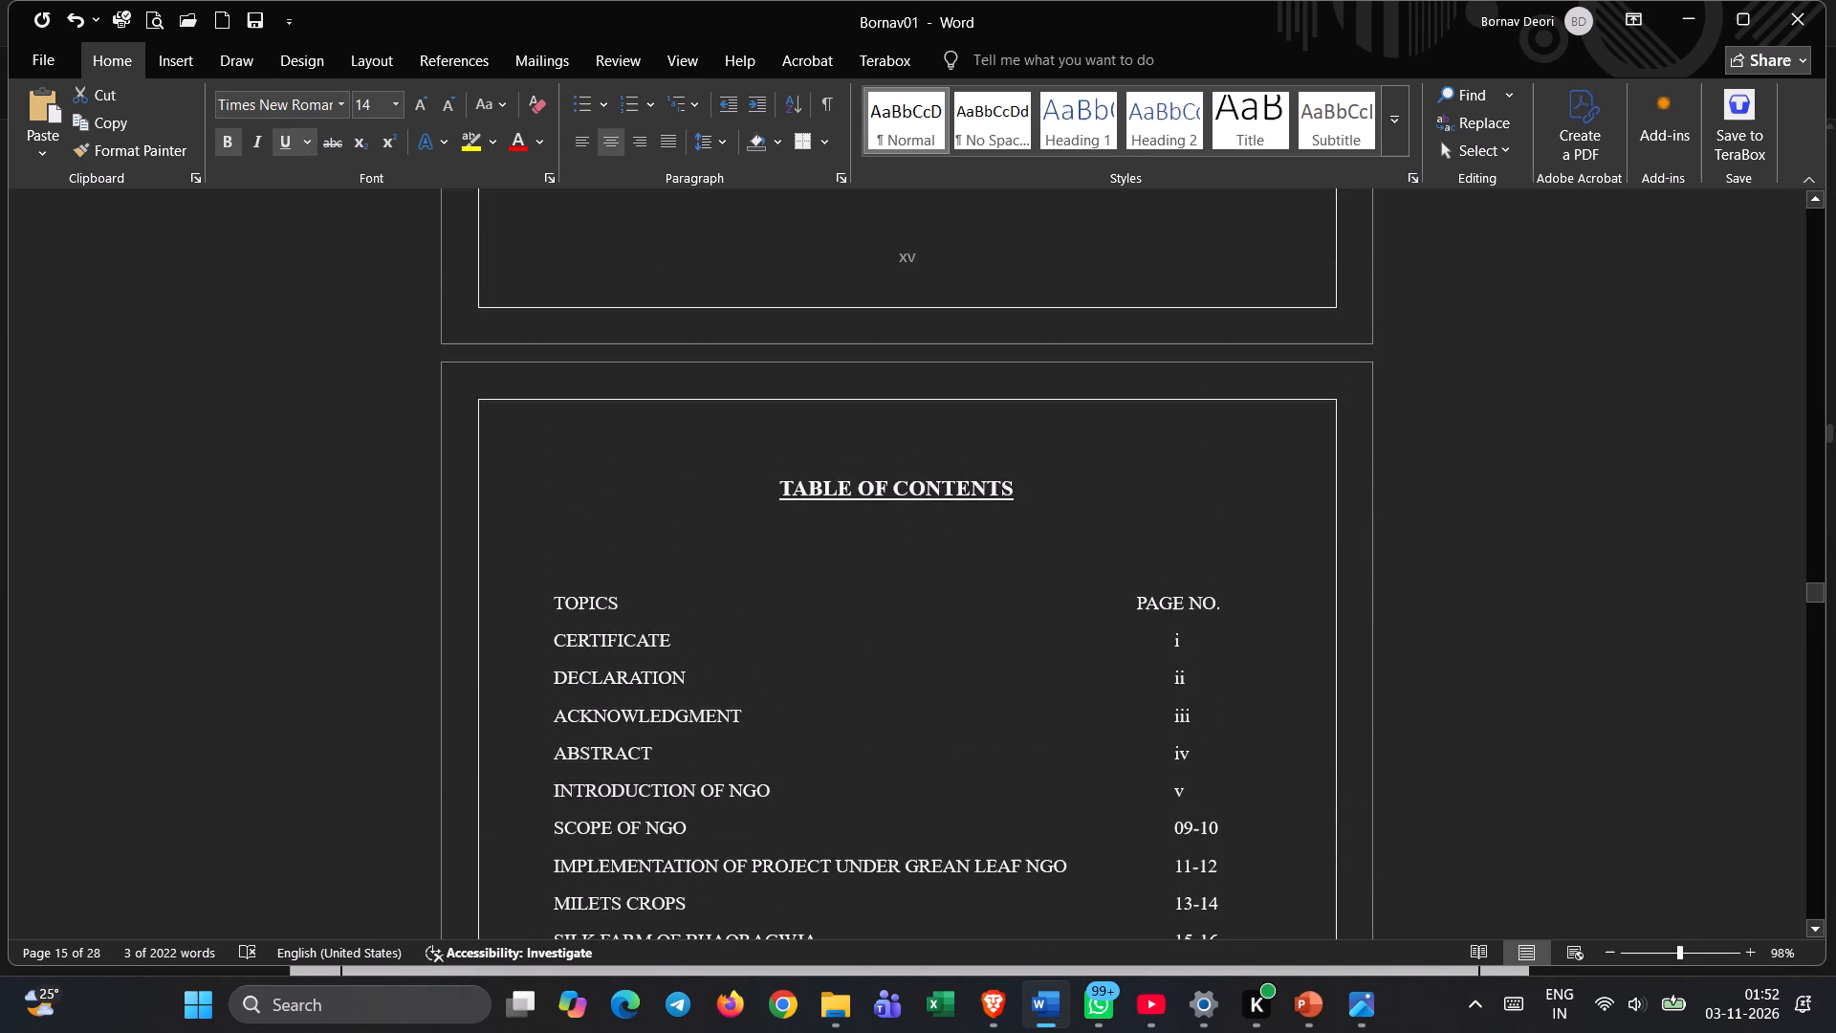
{"action": "scroll", "coordinate": [778, 481], "scroll_direction": "down", "scroll_amount": 10}
{"action": "scroll", "coordinate": [808, 608], "scroll_direction": "down", "scroll_amount": 1}
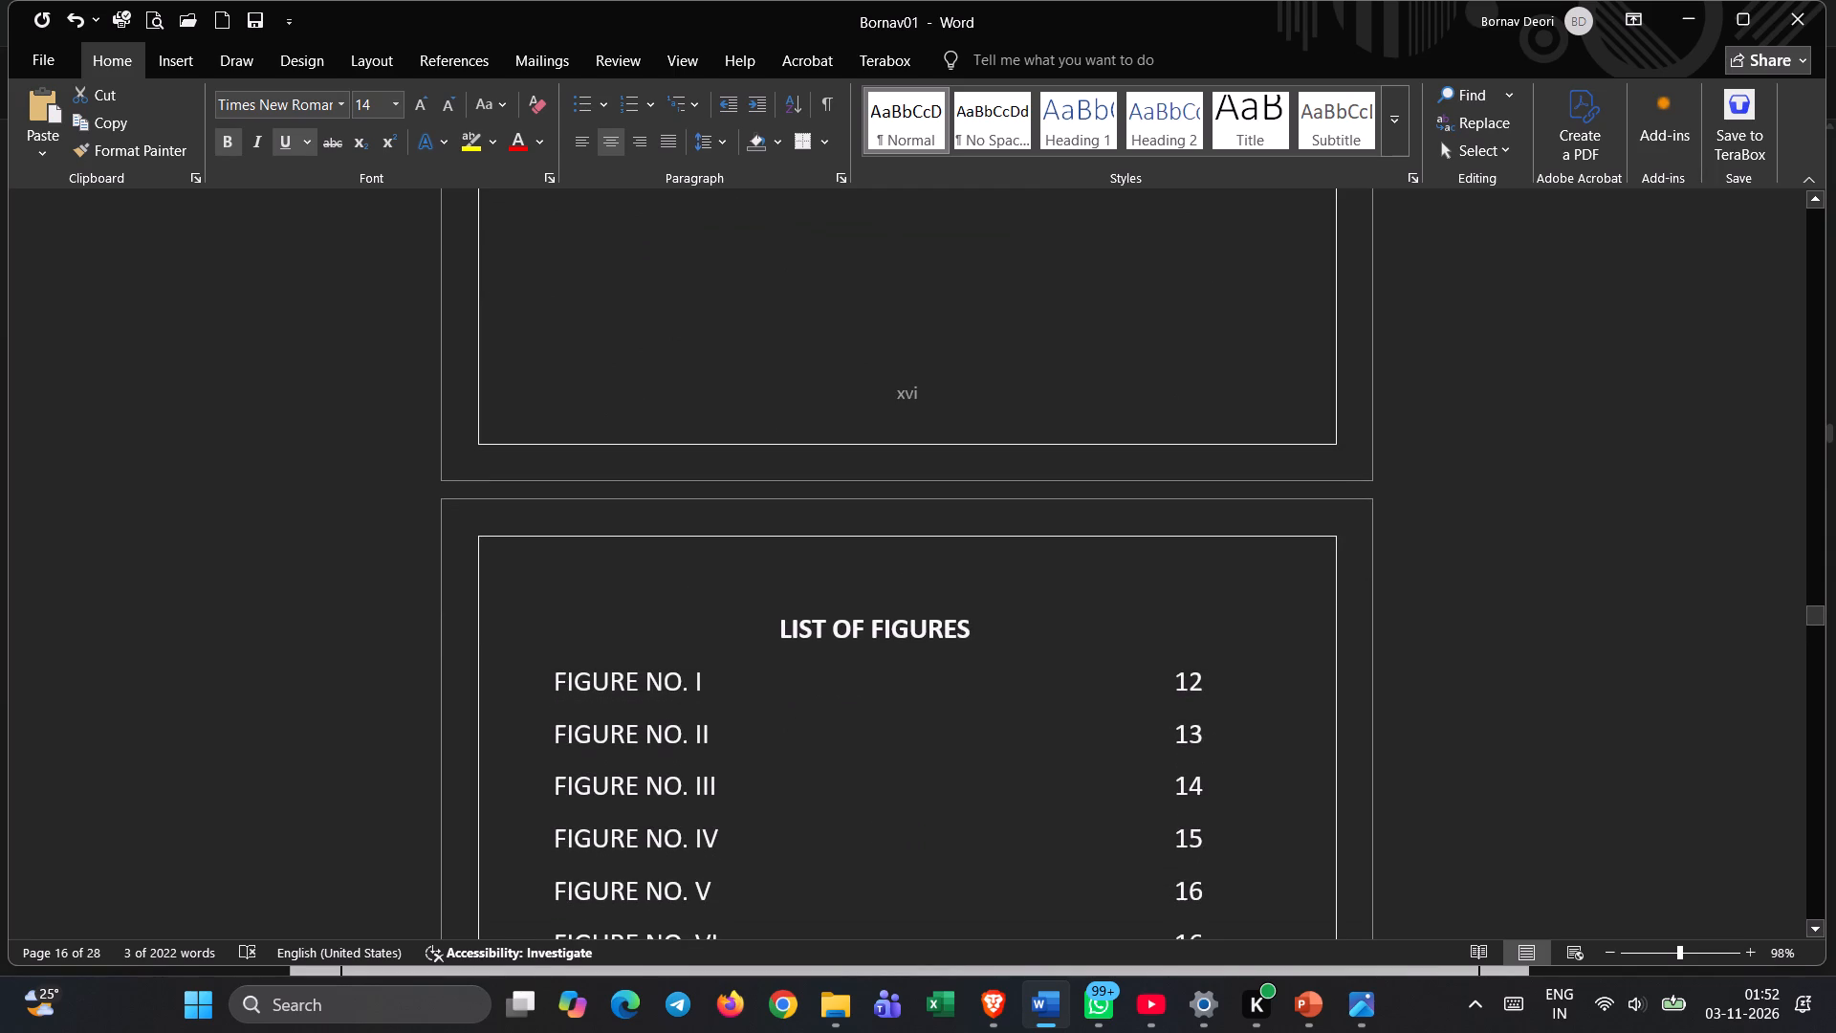
{"action": "left_click_drag", "start_coordinate": [769, 631], "coordinate": [951, 624]}
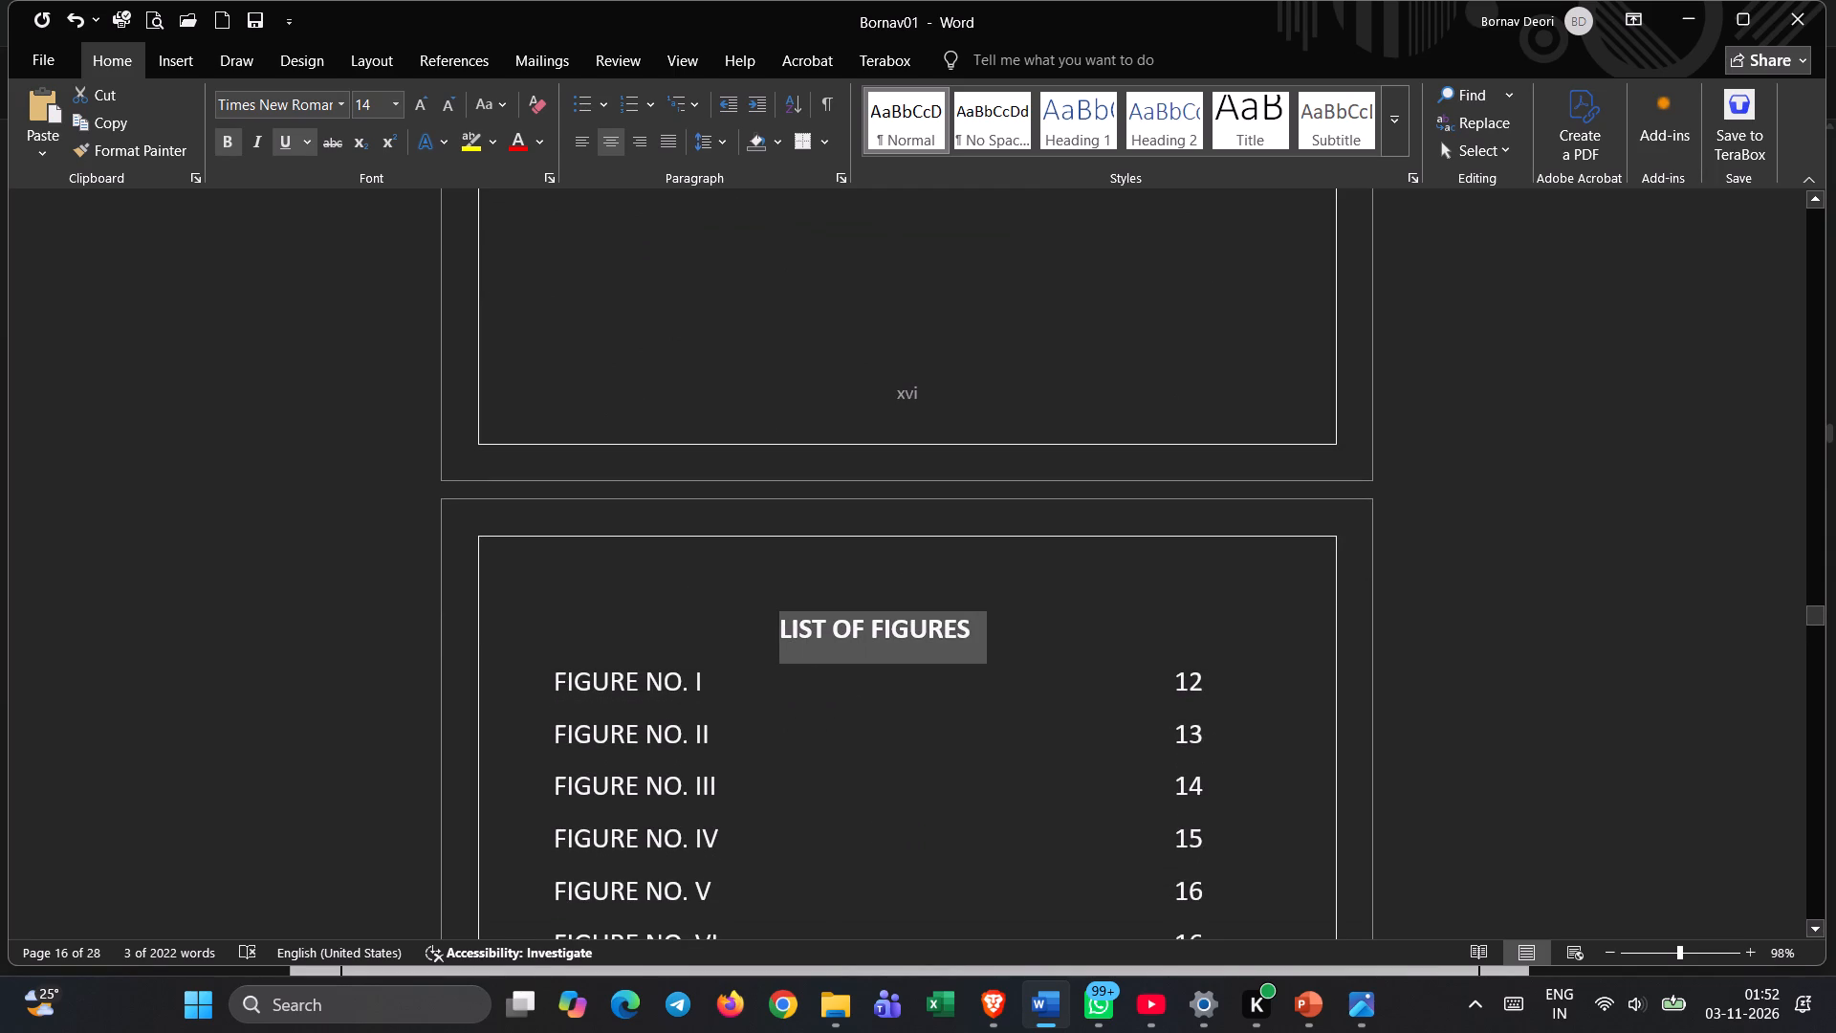
{"action": "left_click_drag", "start_coordinate": [951, 624], "coordinate": [953, 623]}
{"action": "left_click", "coordinate": [340, 108]}
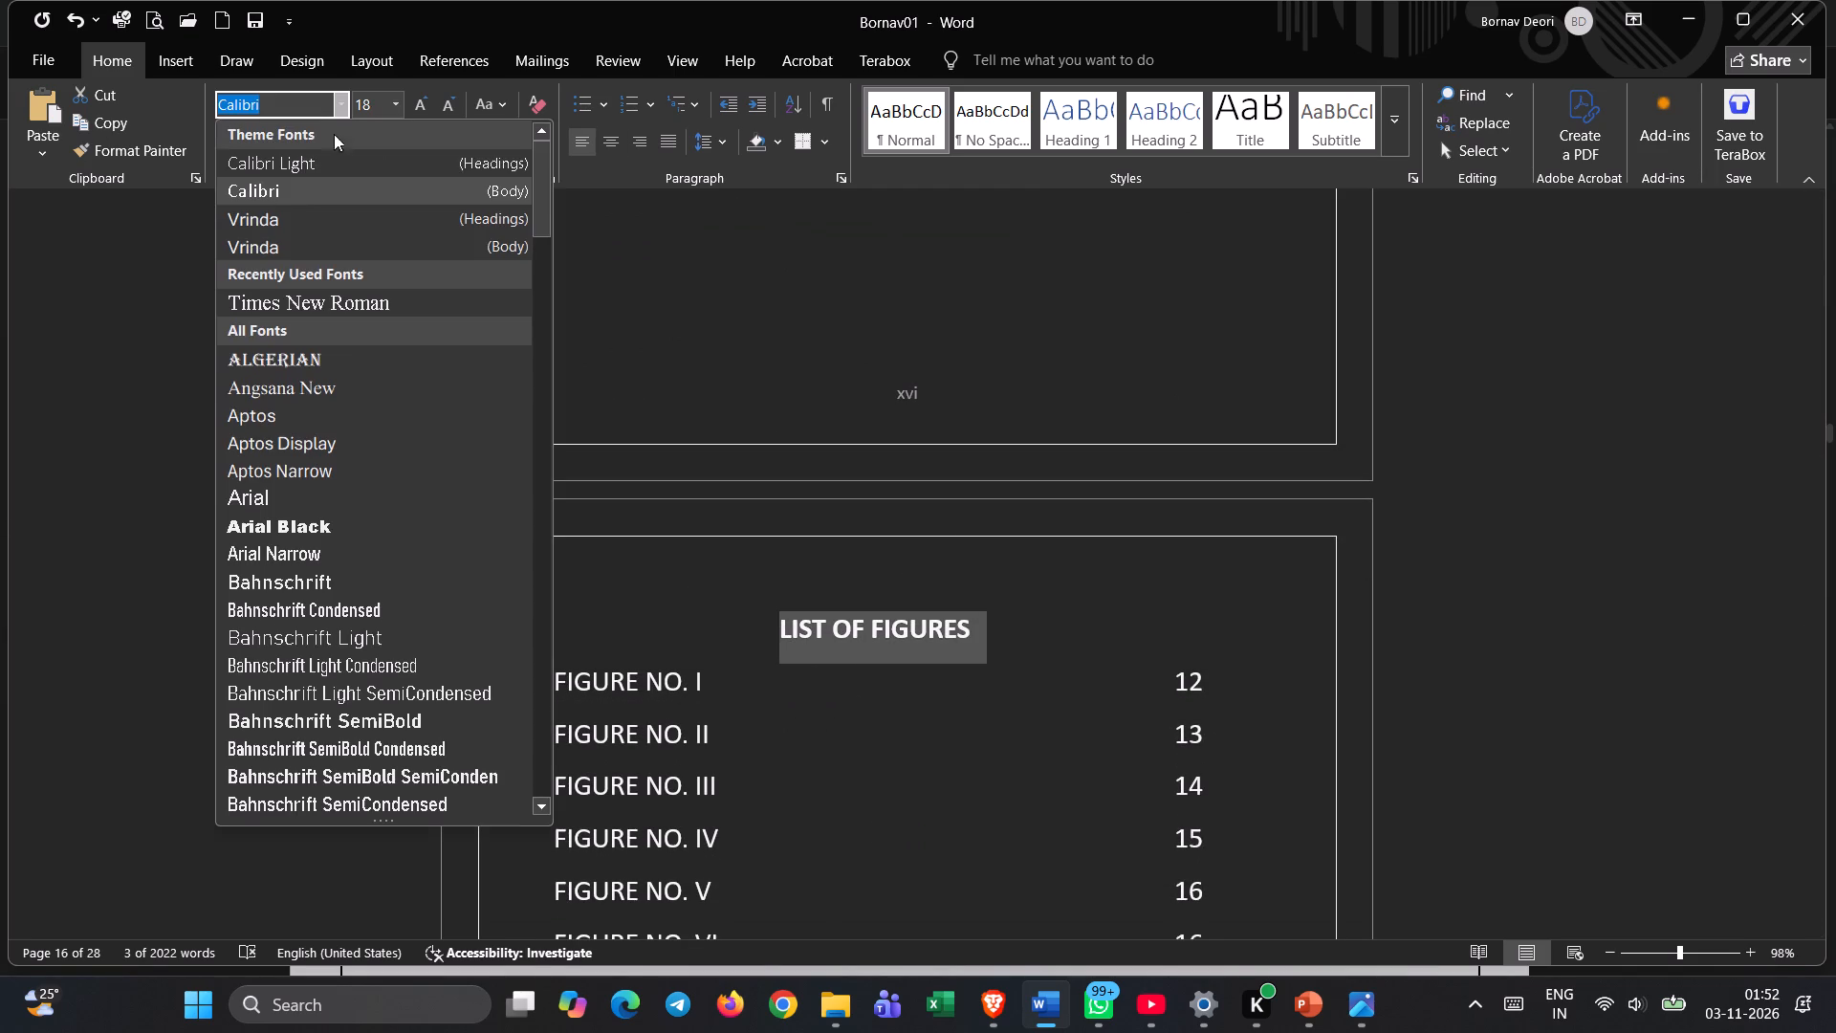
{"action": "left_click", "coordinate": [296, 301]}
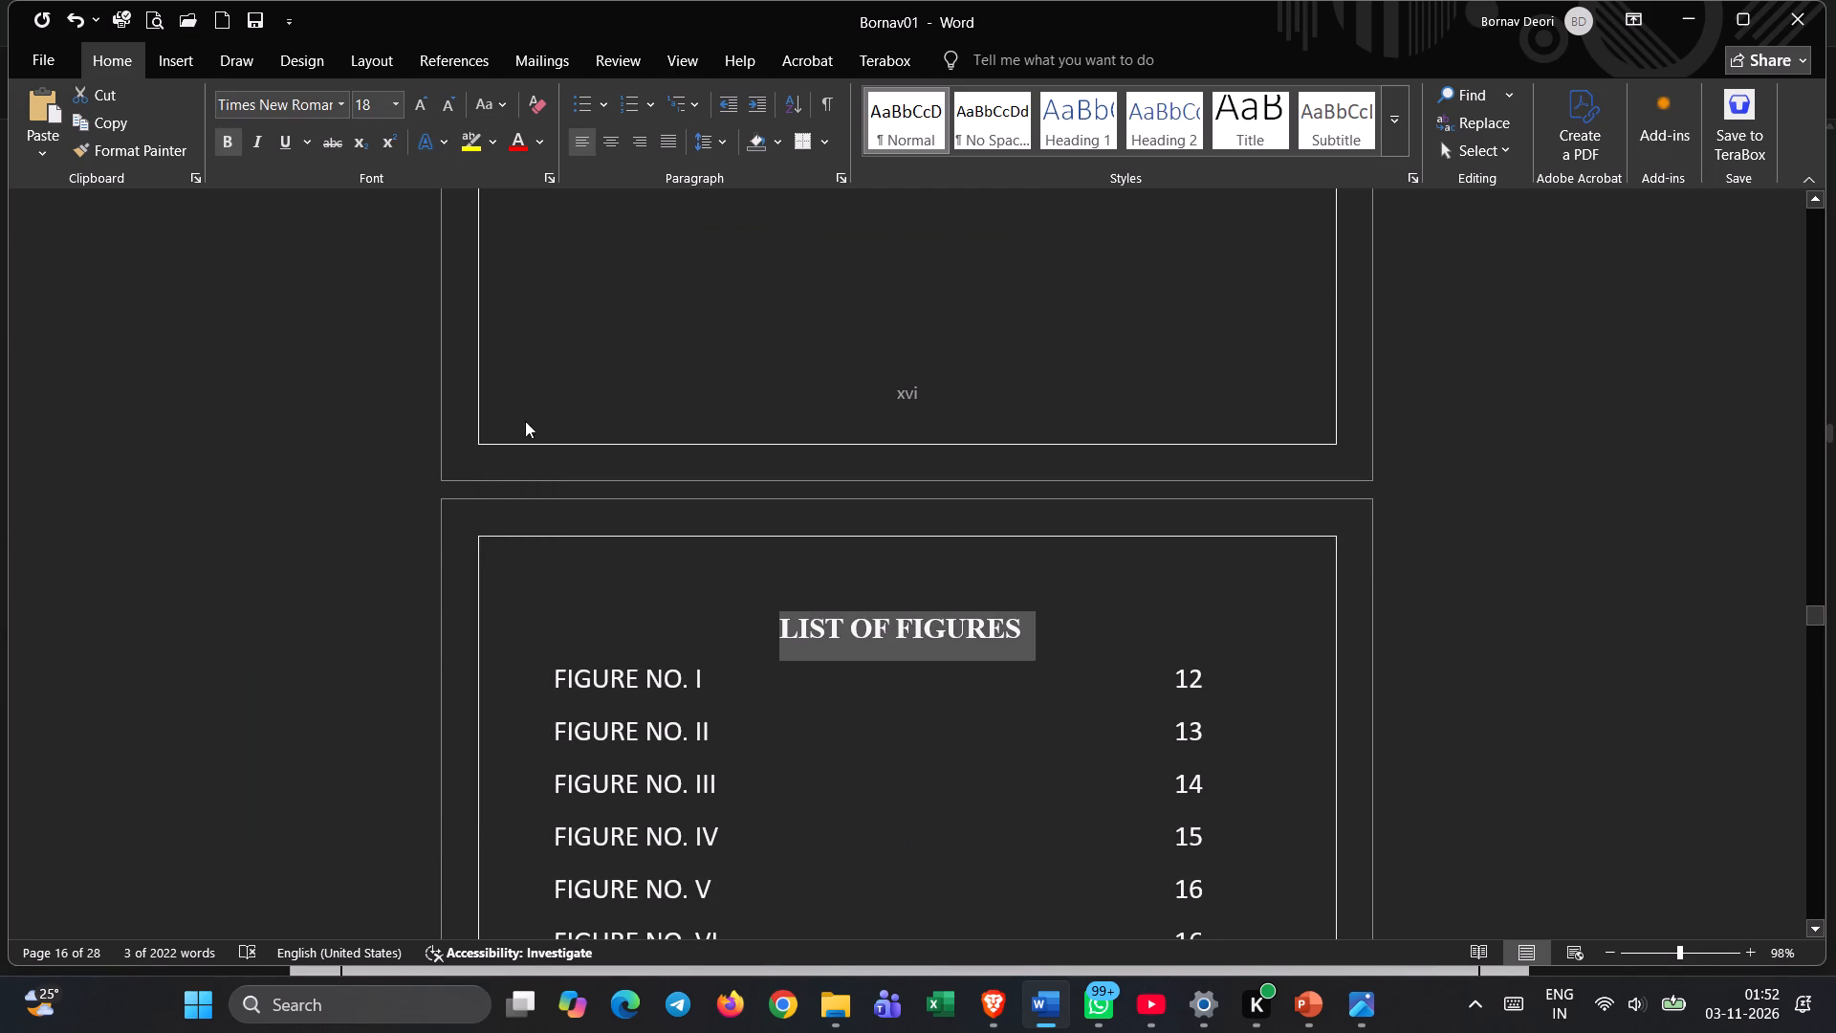
{"action": "left_click", "coordinate": [394, 102]}
{"action": "left_click", "coordinate": [364, 251]}
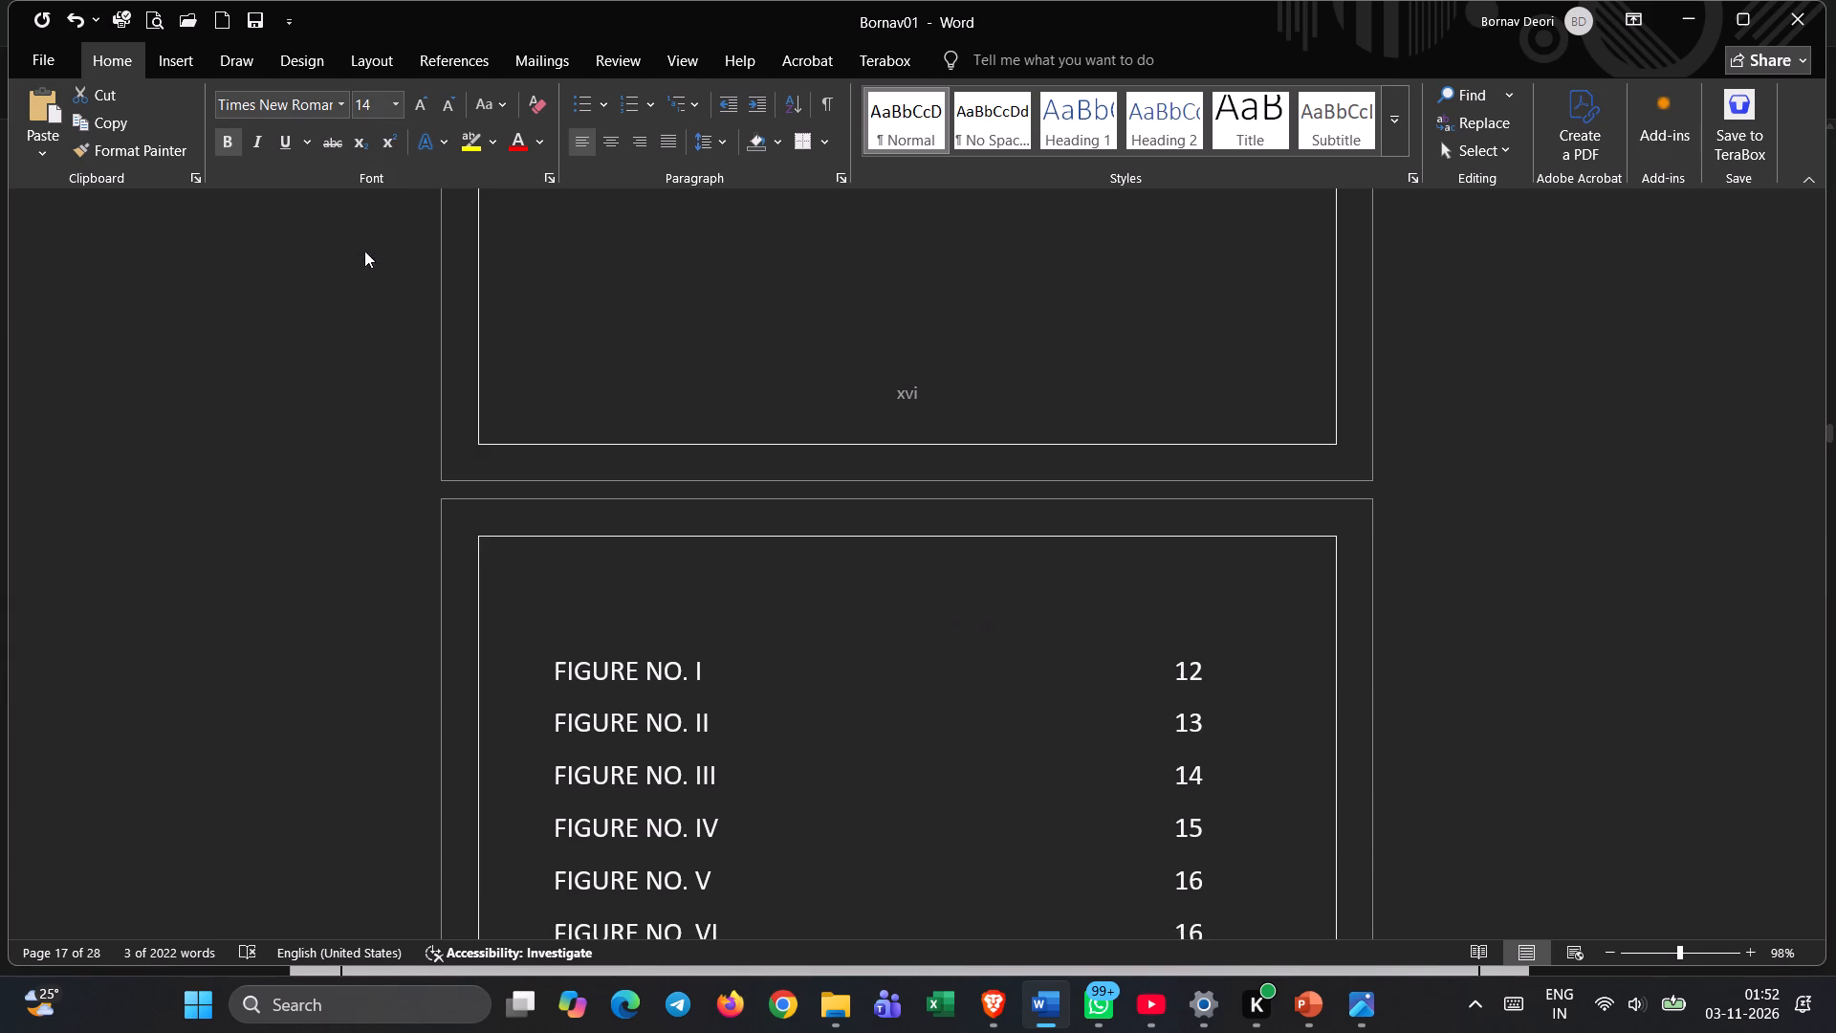
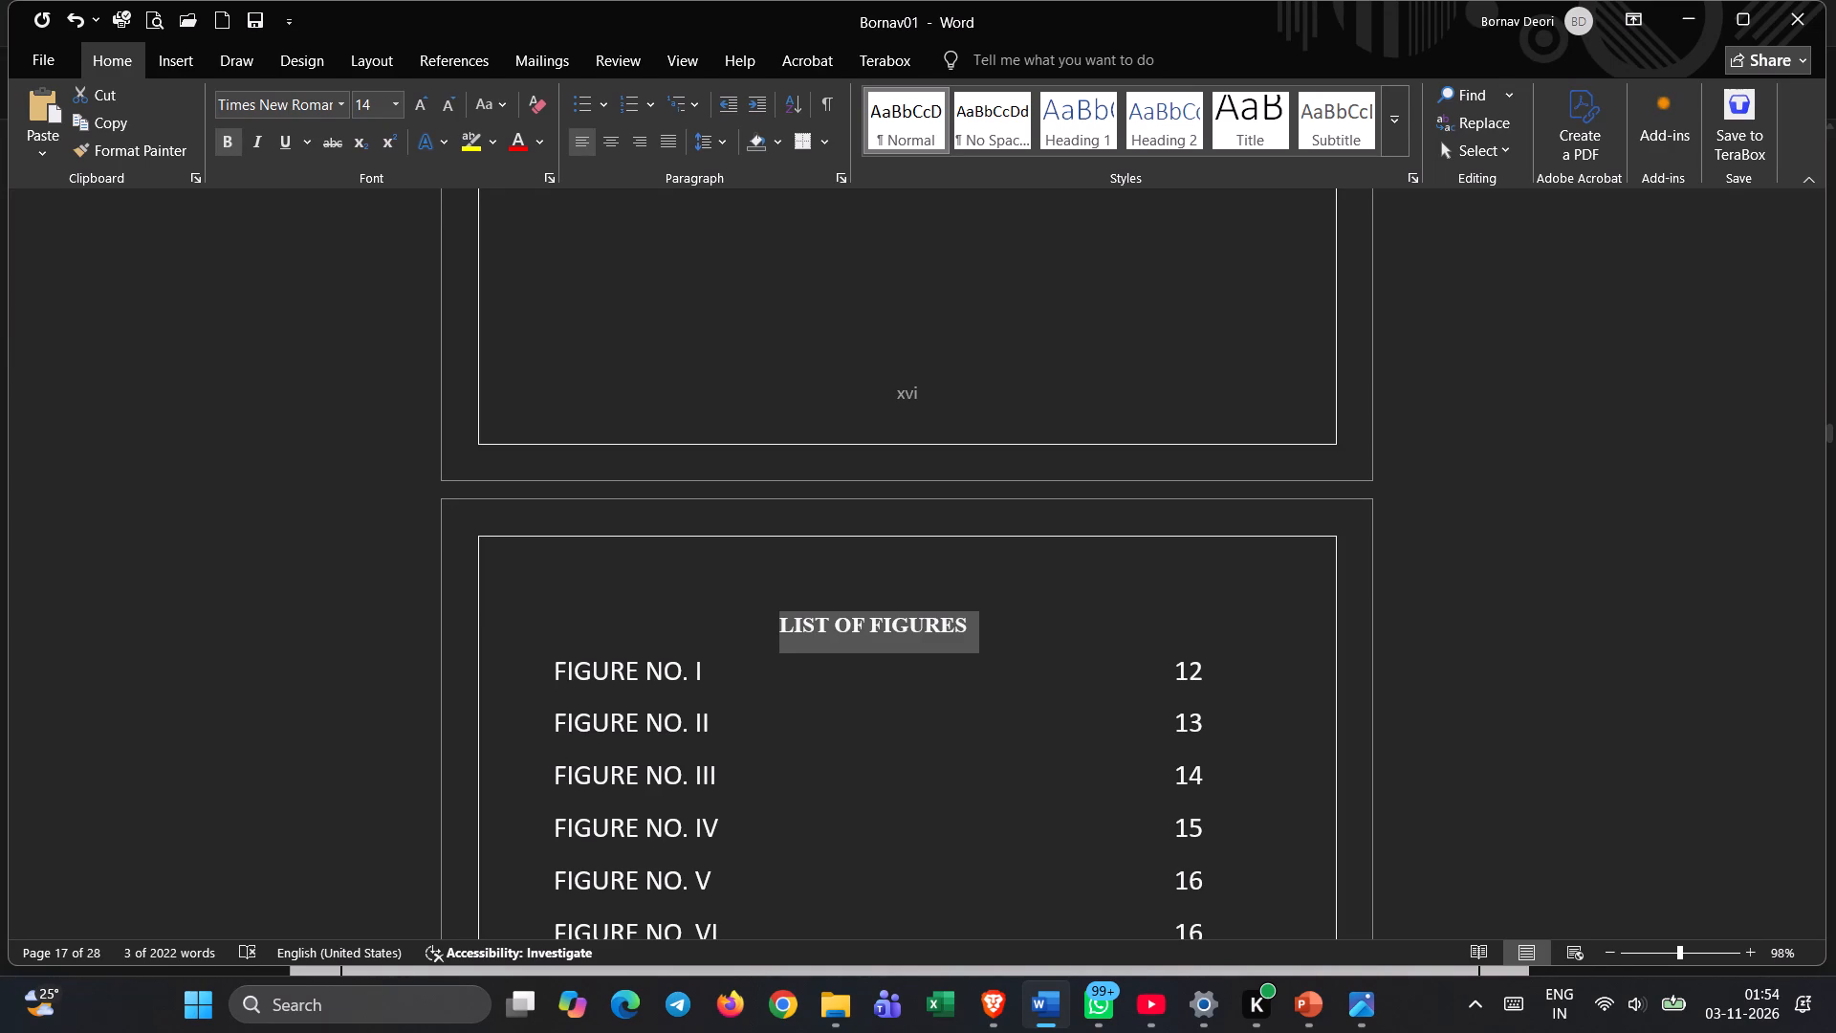
Shift the LIST OF FIGURES heading one tab stop further in so it sits nearer the page centre.
{"action": "left_click", "coordinate": [751, 619]}
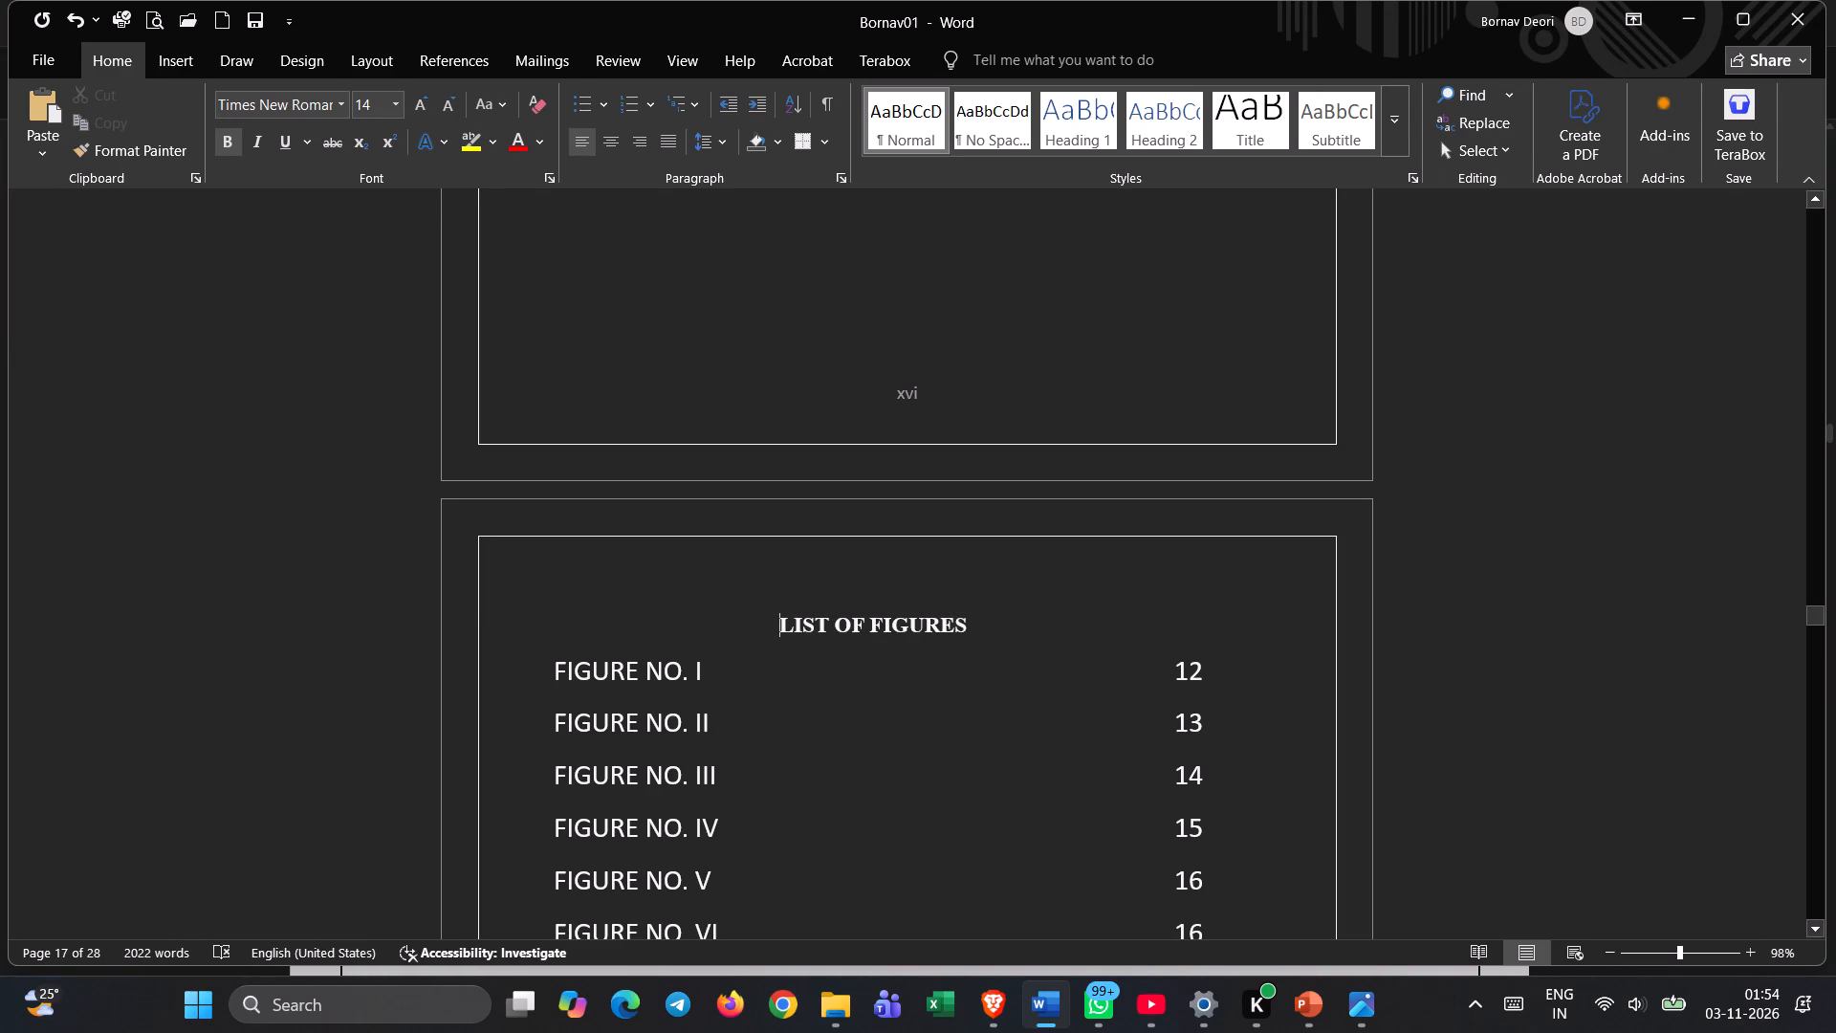
{"action": "key", "text": "Tab"}
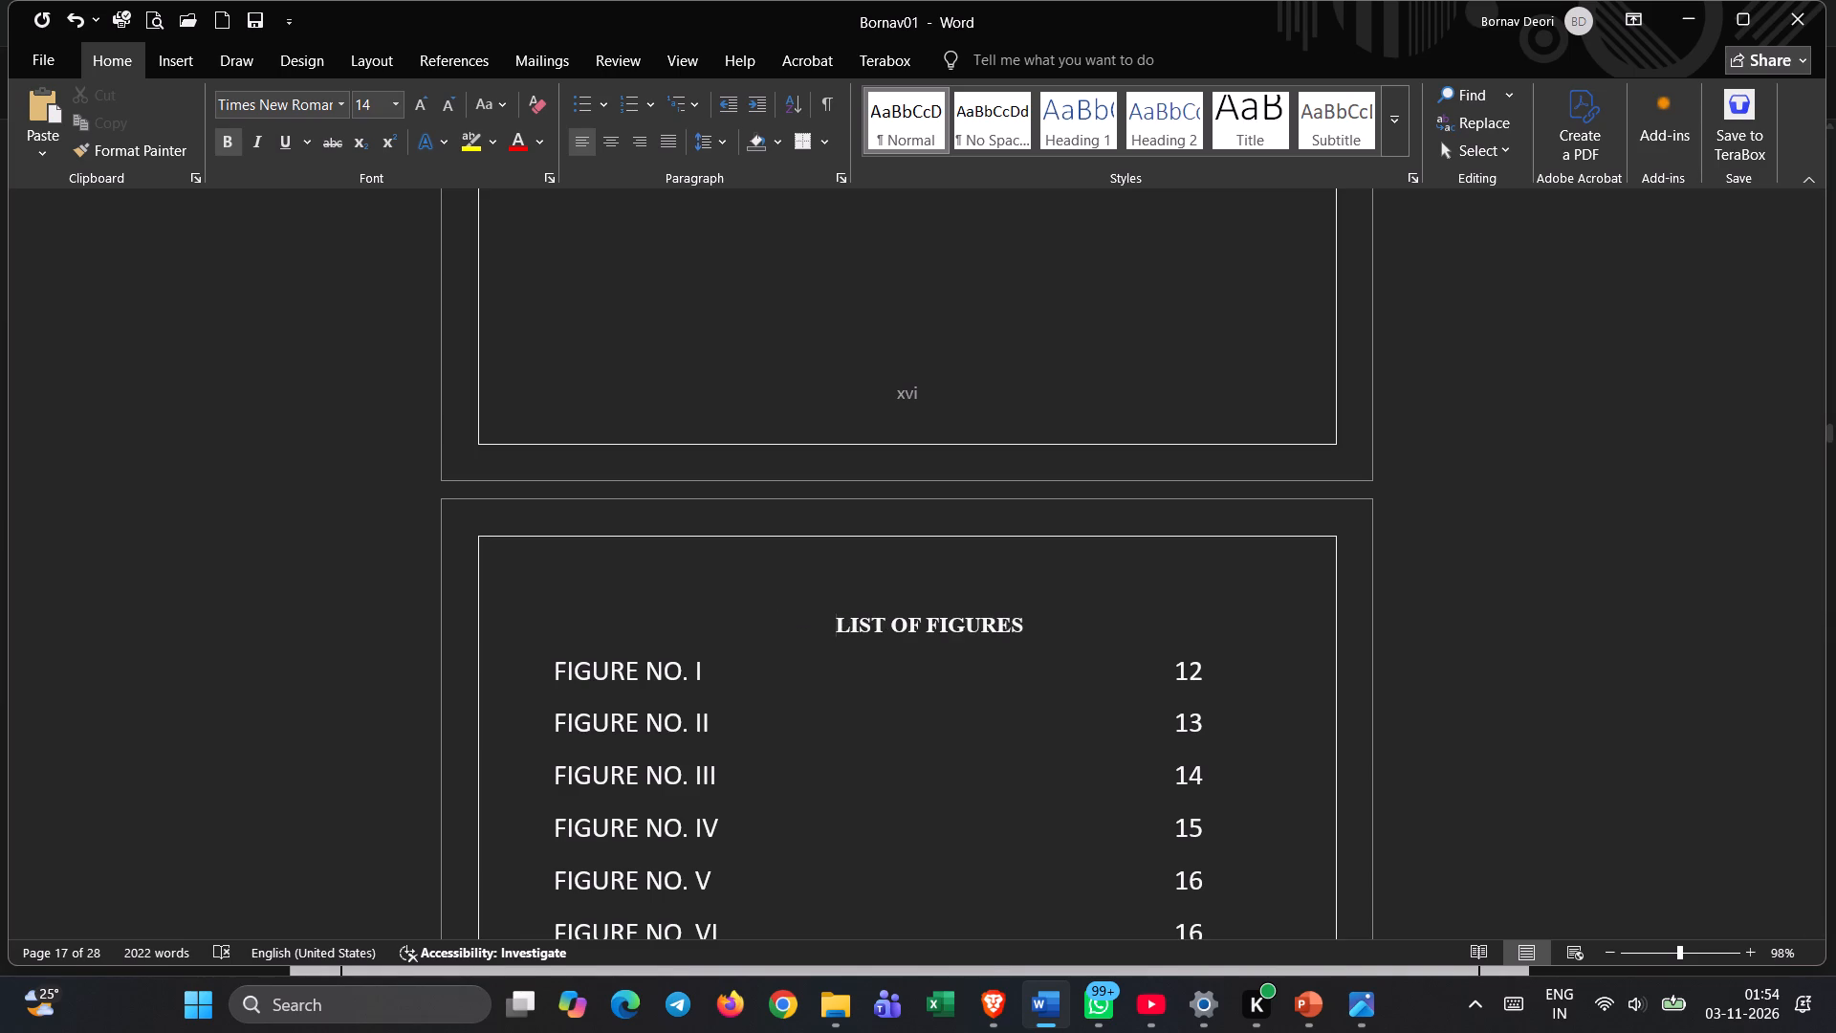
Insert one blank line between the LIST OF FIGURES heading and the FIGURE NO. I entry.
{"action": "key", "text": "ctrl+Right"}
{"action": "key", "text": "ctrl+Right"}
{"action": "key", "text": "ctrl+Right"}
{"action": "key", "text": "ctrl+Right"}
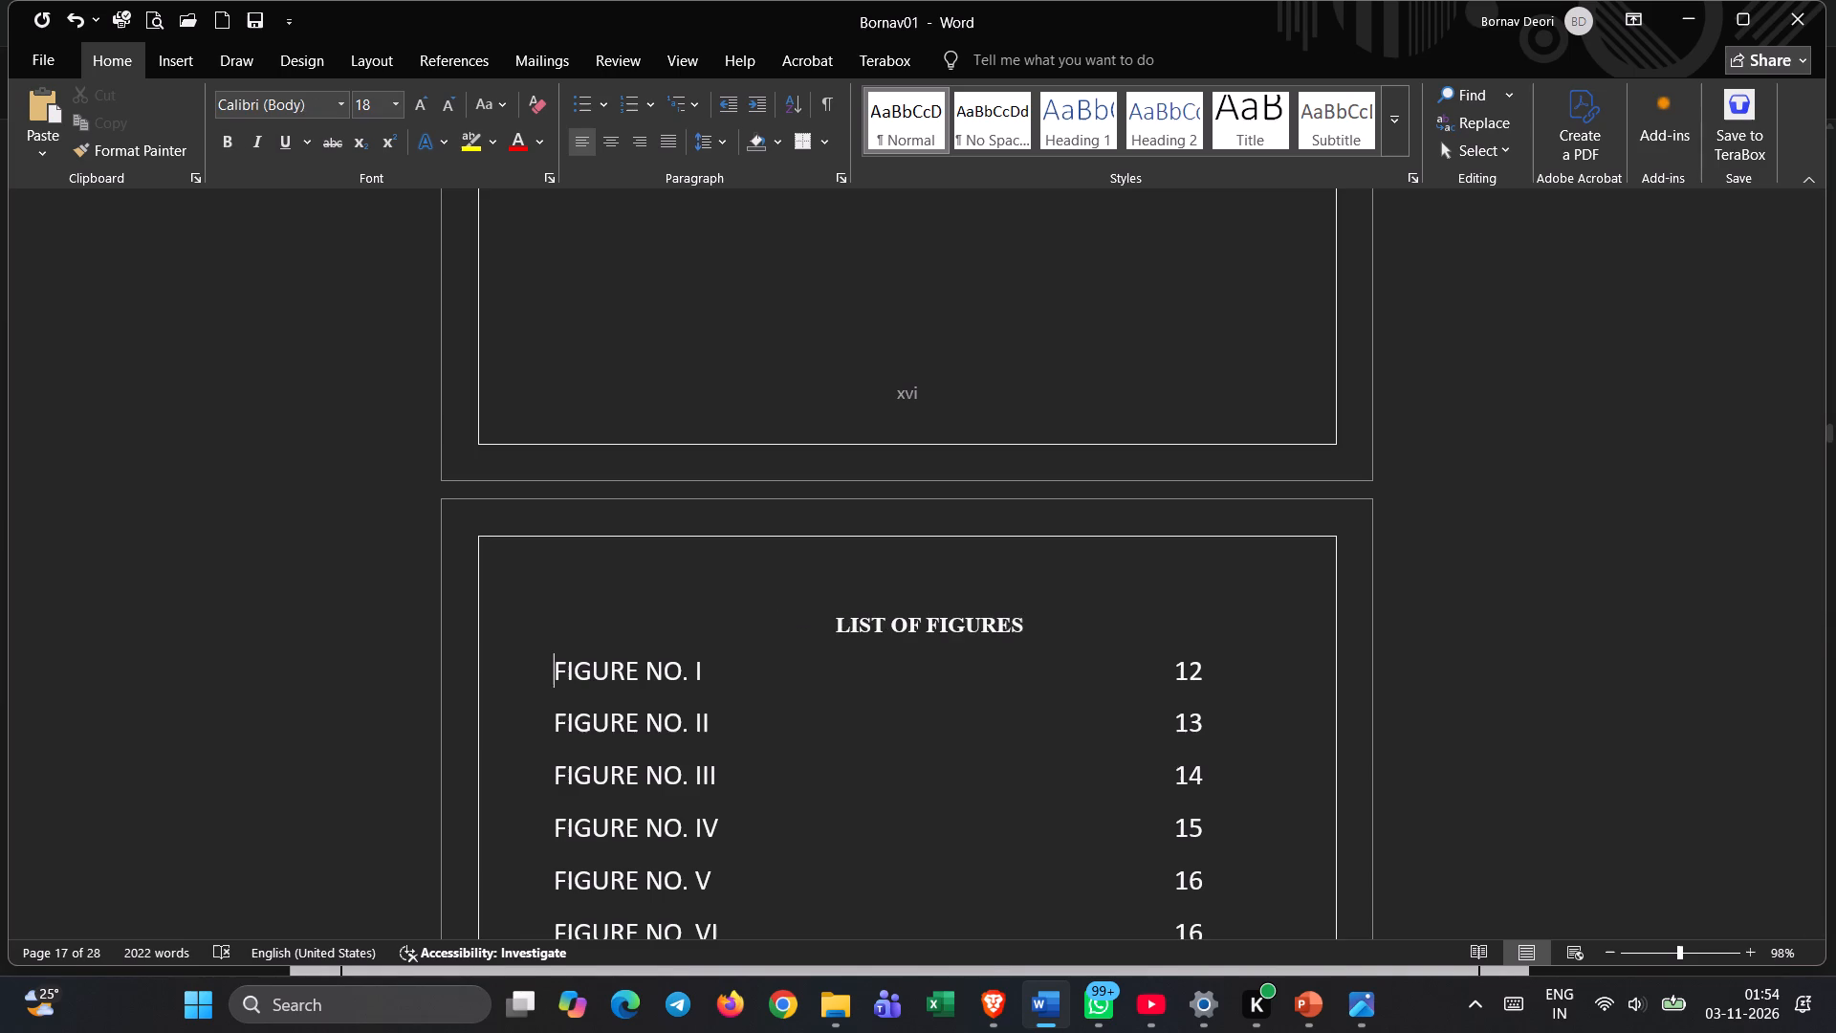
{"action": "key", "text": "Return"}
{"action": "key", "text": "backslash"}
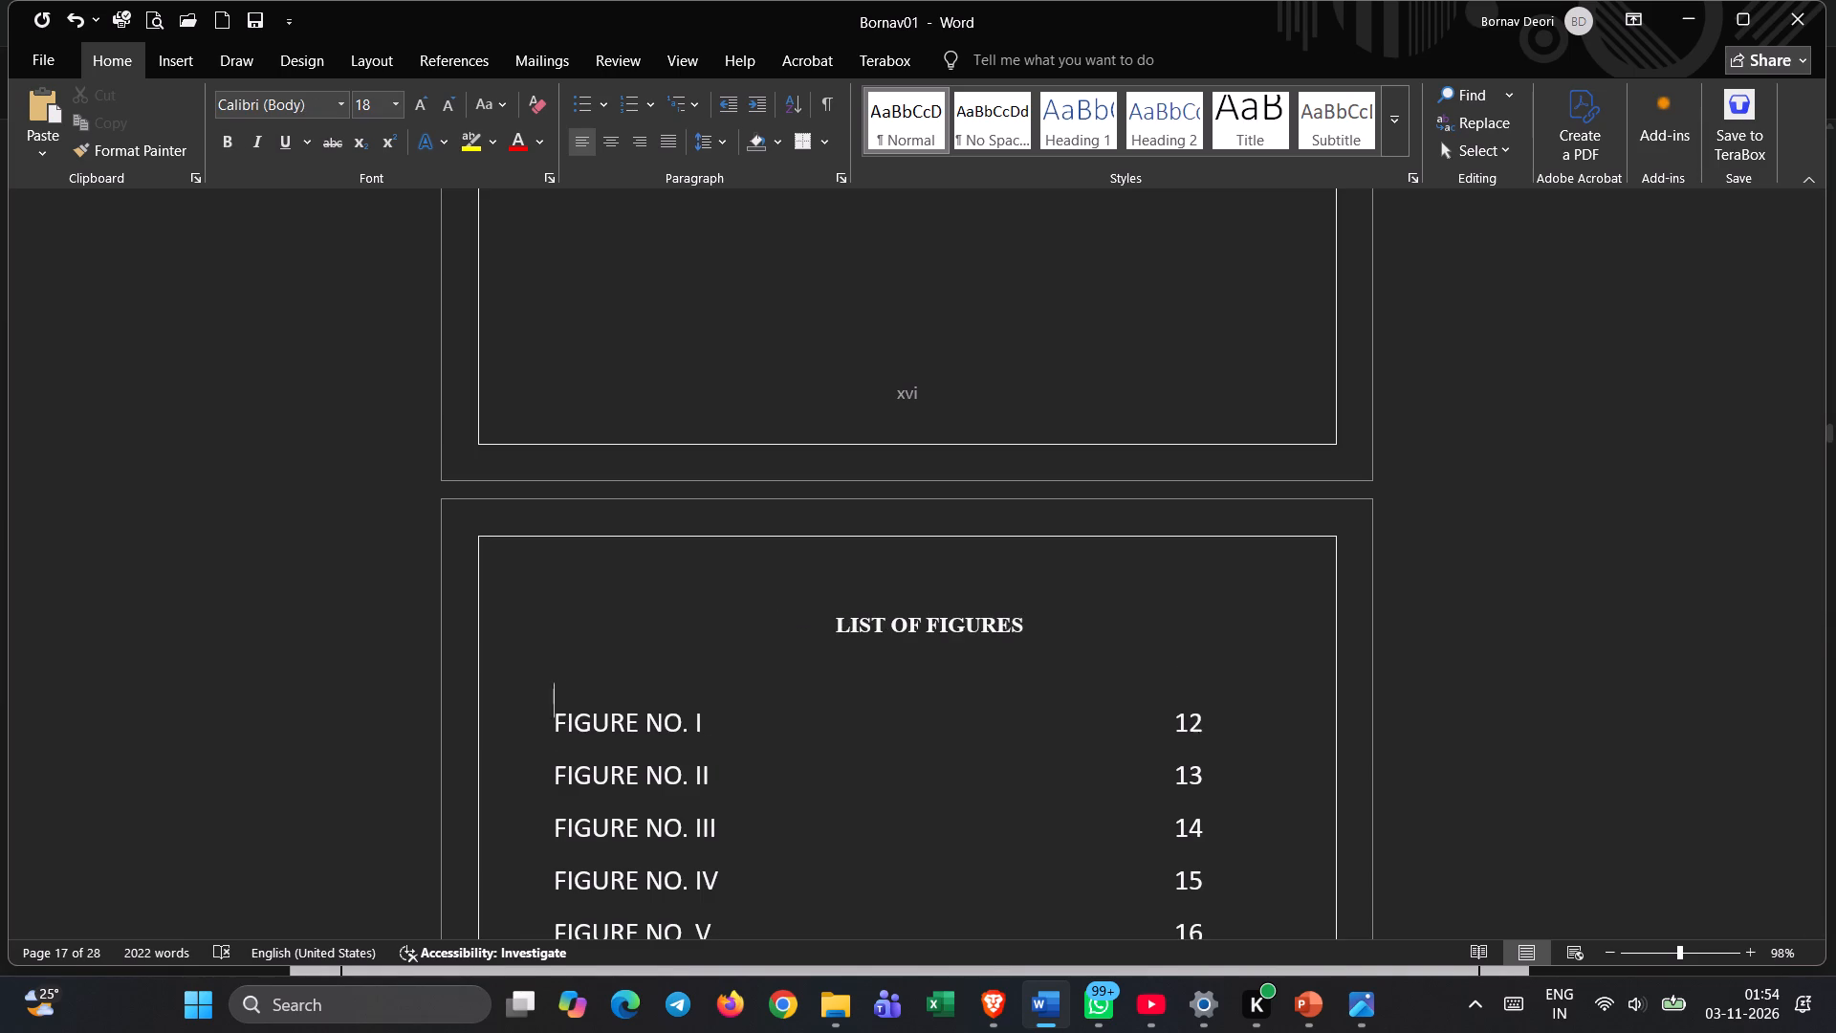
{"action": "key", "text": "Return"}
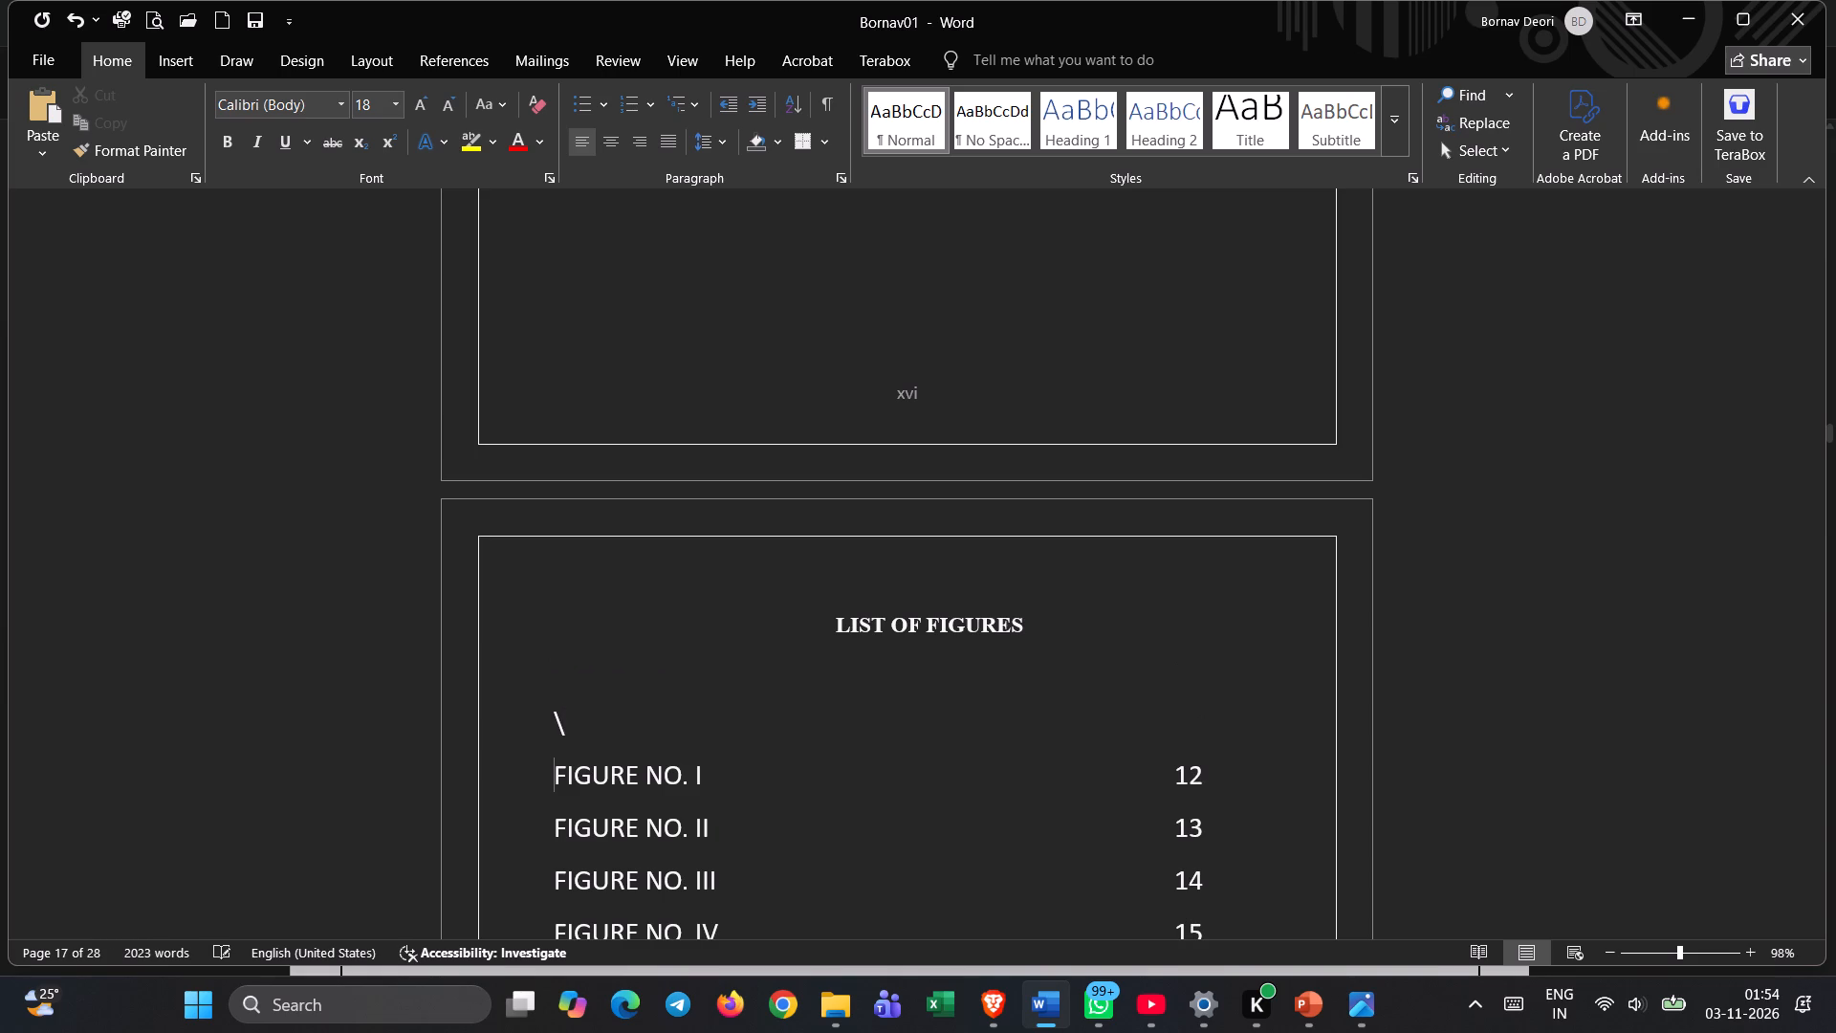
{"action": "key", "text": "BackSpace"}
{"action": "key", "text": "BackSpace"}
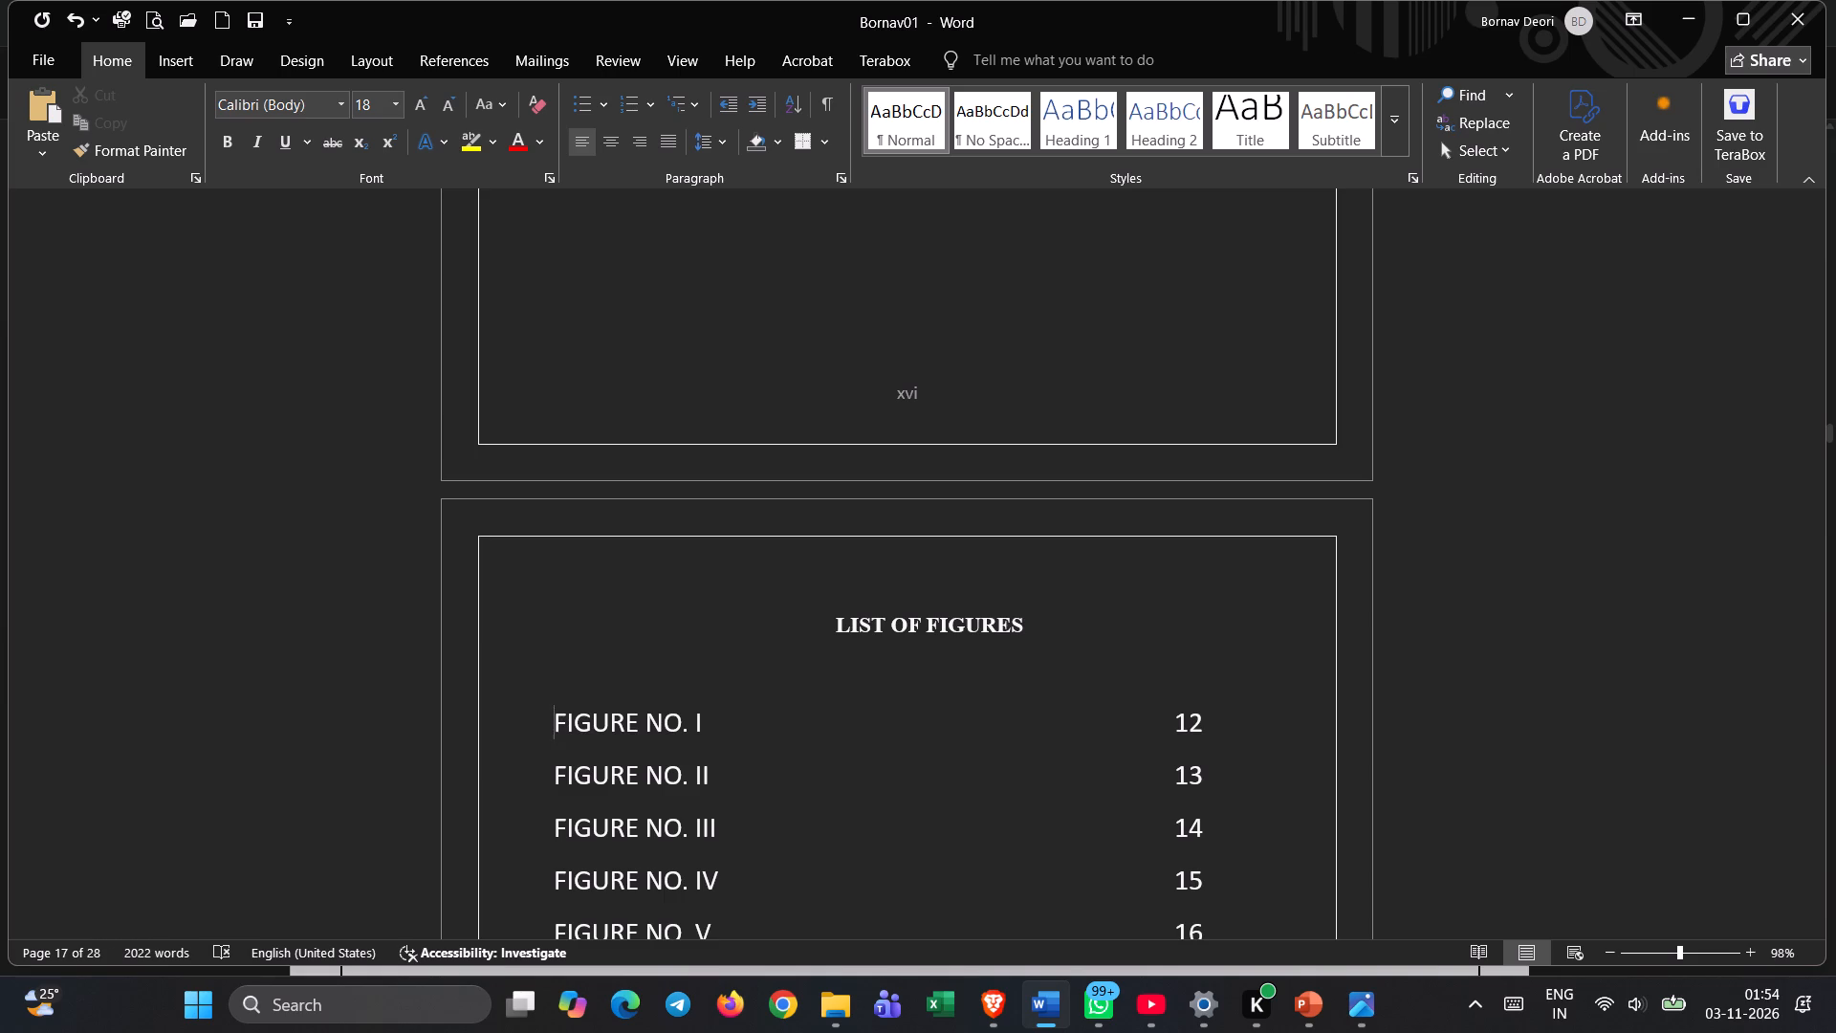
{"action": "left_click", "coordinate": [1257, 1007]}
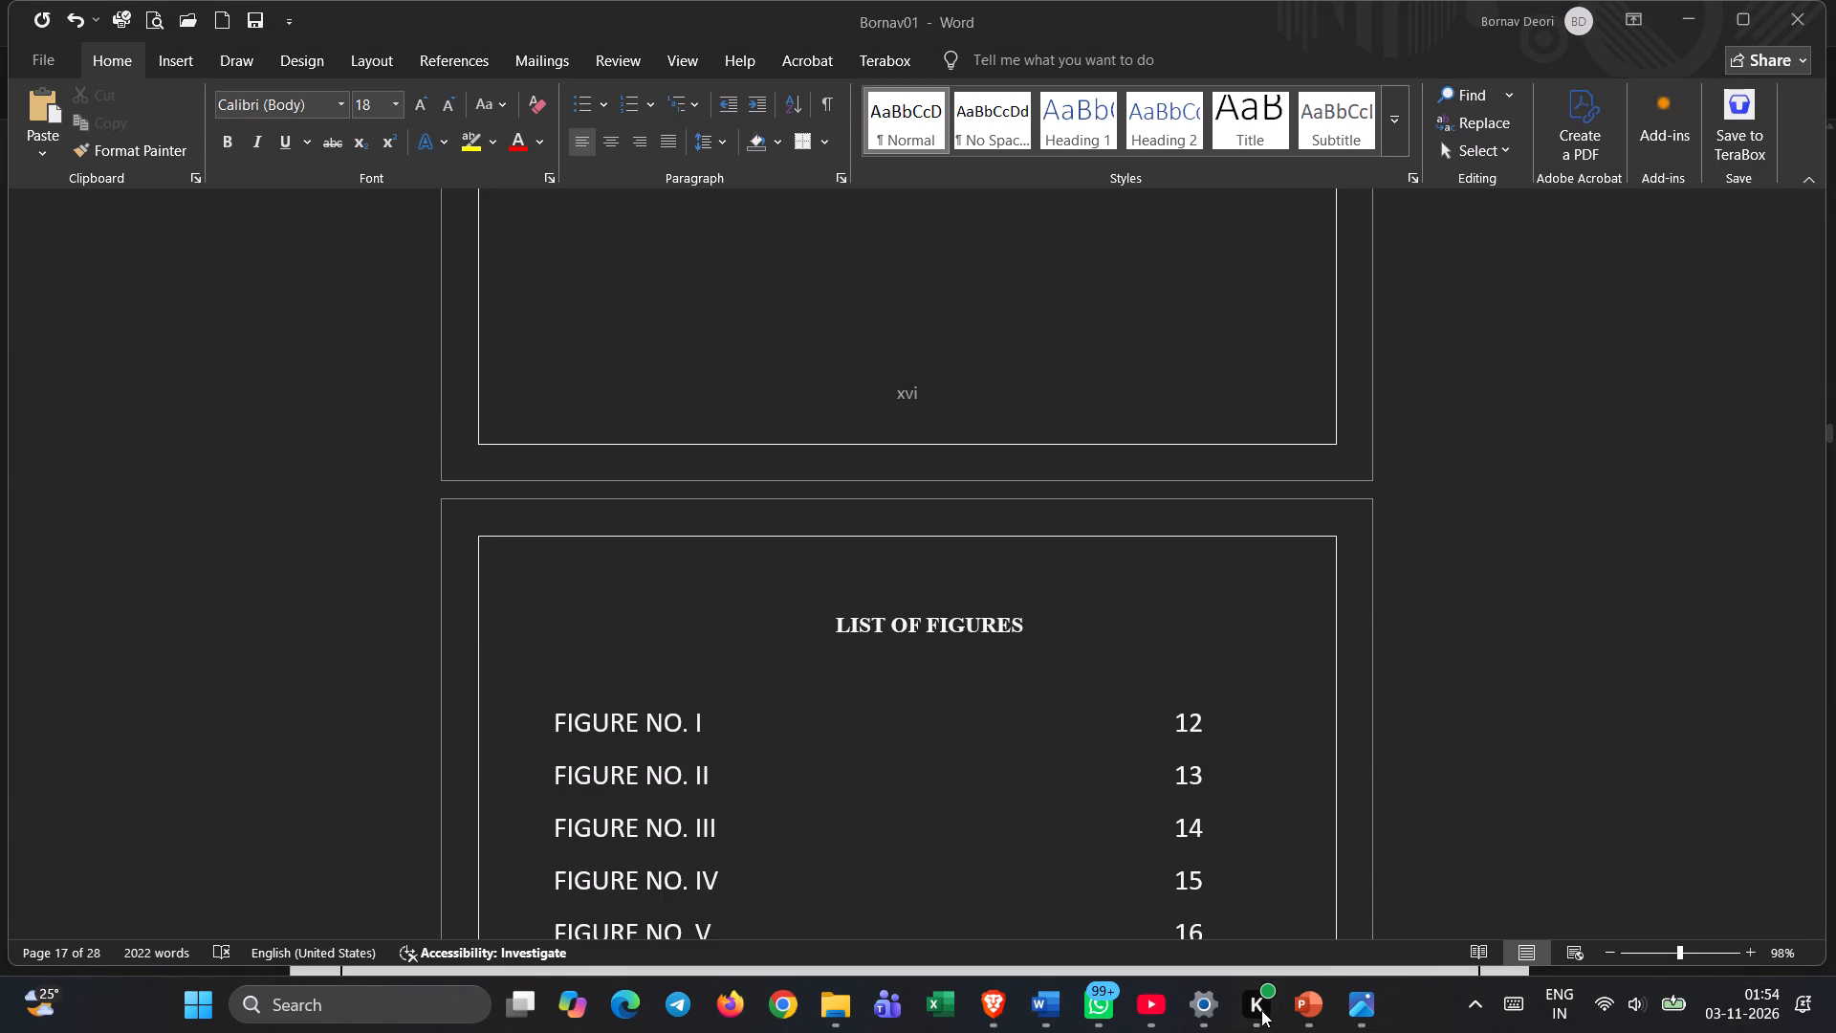
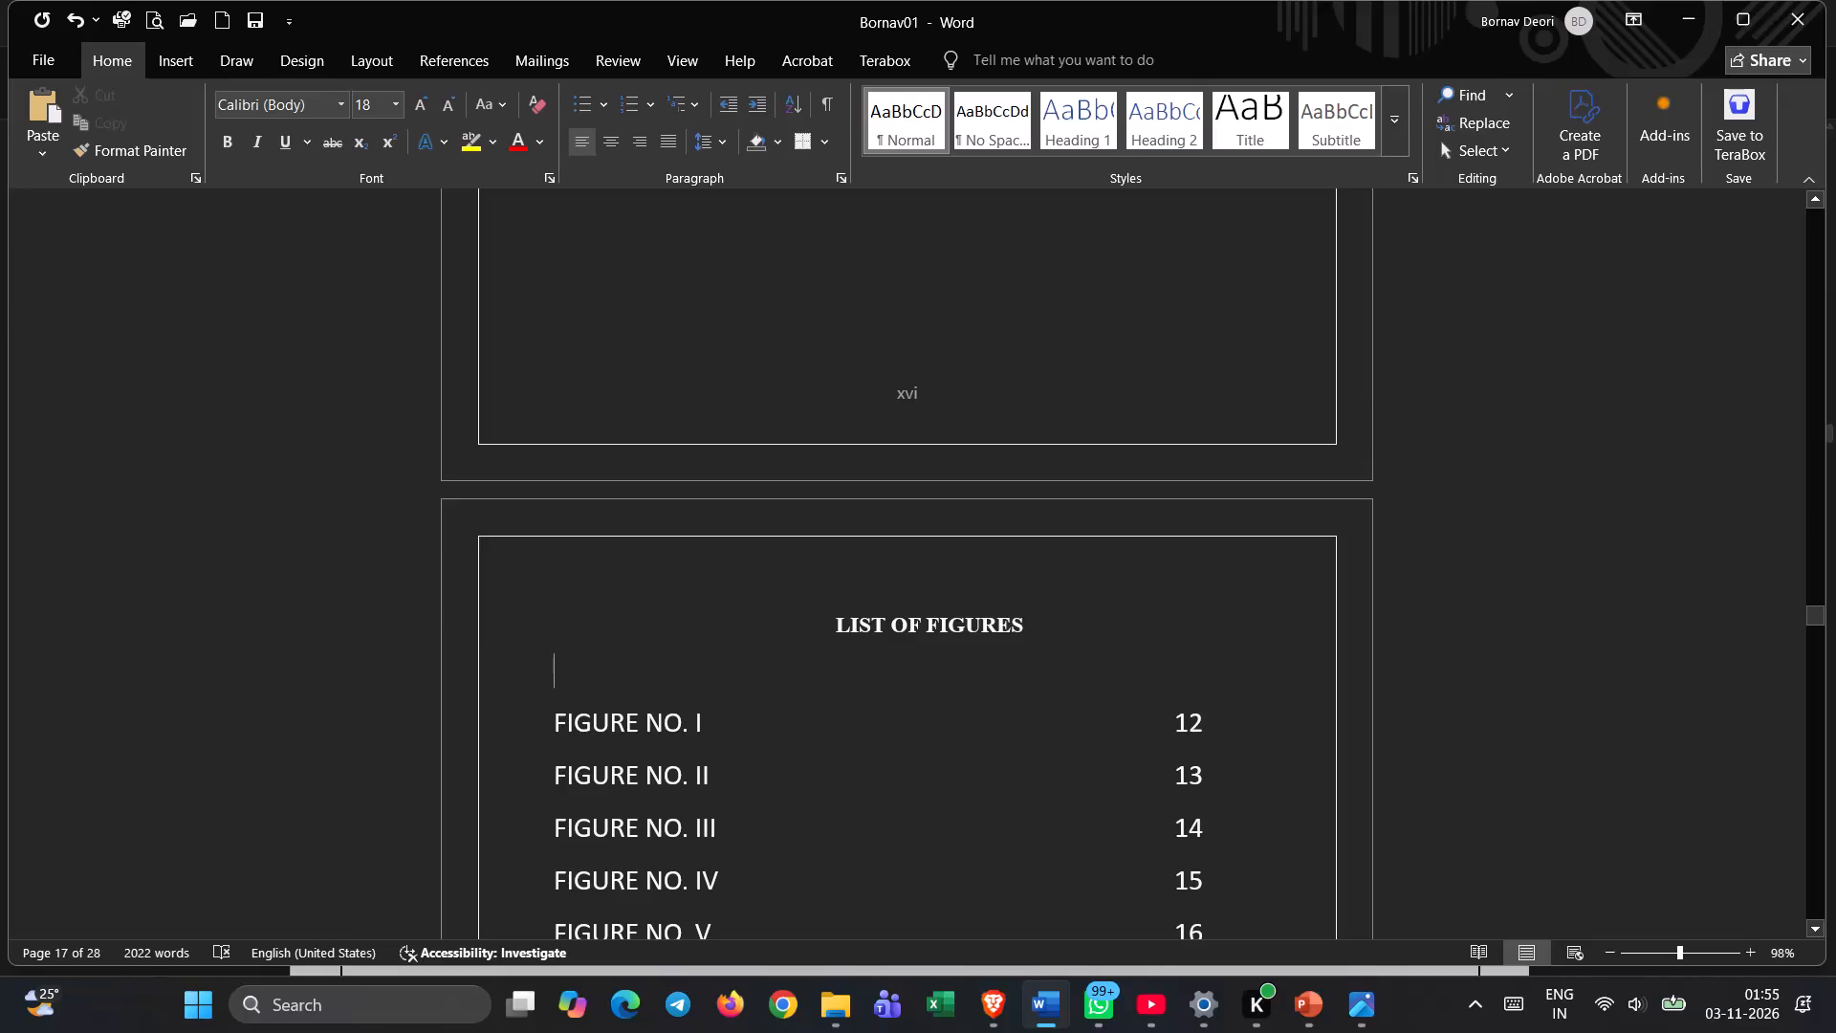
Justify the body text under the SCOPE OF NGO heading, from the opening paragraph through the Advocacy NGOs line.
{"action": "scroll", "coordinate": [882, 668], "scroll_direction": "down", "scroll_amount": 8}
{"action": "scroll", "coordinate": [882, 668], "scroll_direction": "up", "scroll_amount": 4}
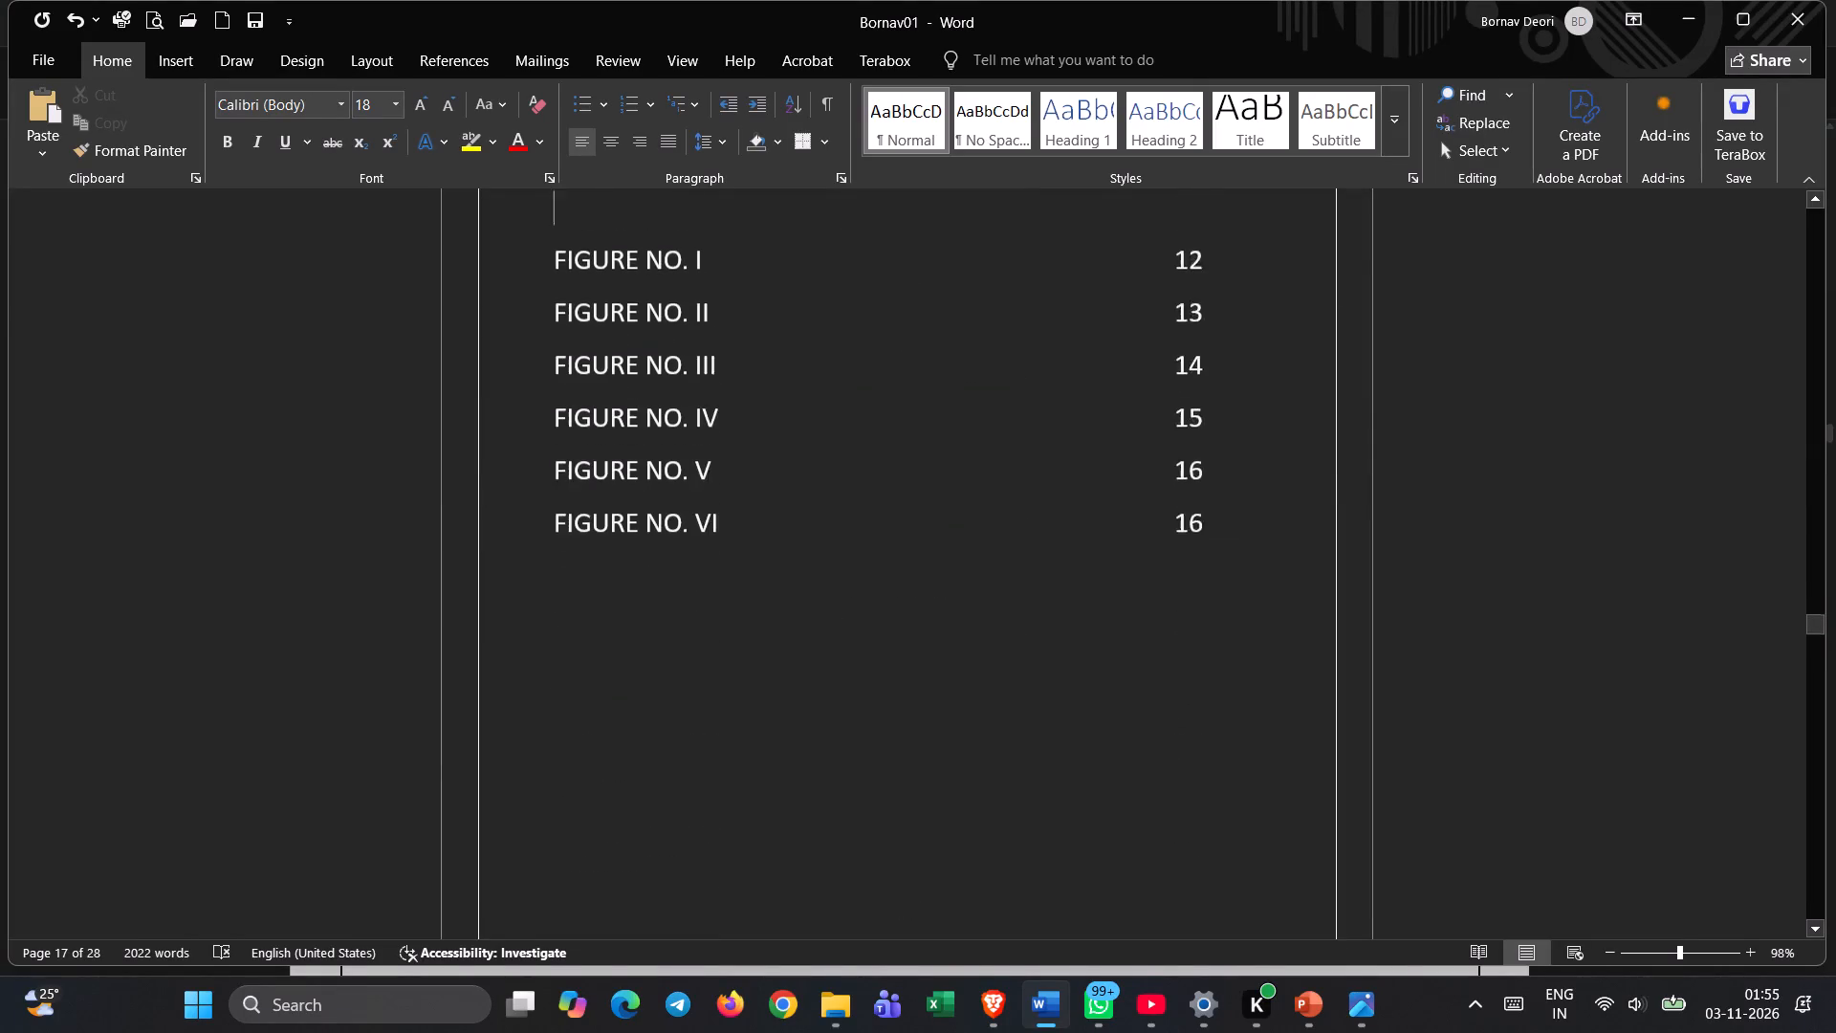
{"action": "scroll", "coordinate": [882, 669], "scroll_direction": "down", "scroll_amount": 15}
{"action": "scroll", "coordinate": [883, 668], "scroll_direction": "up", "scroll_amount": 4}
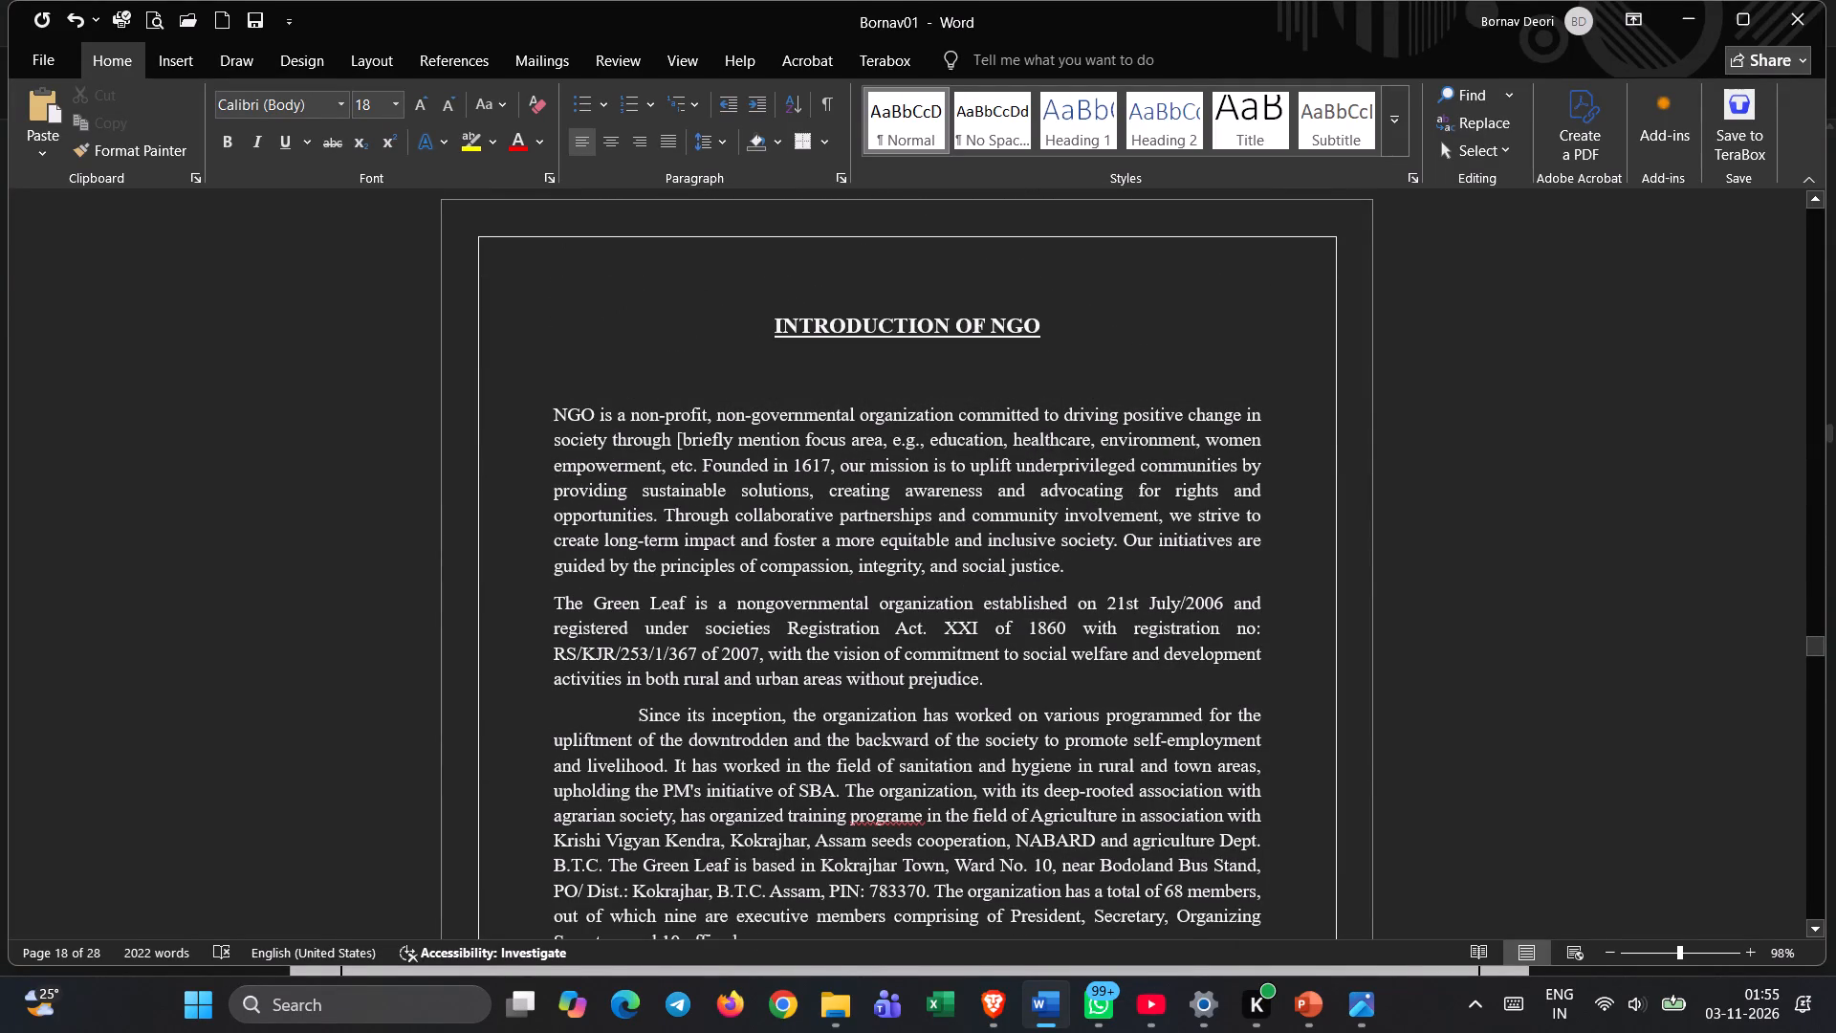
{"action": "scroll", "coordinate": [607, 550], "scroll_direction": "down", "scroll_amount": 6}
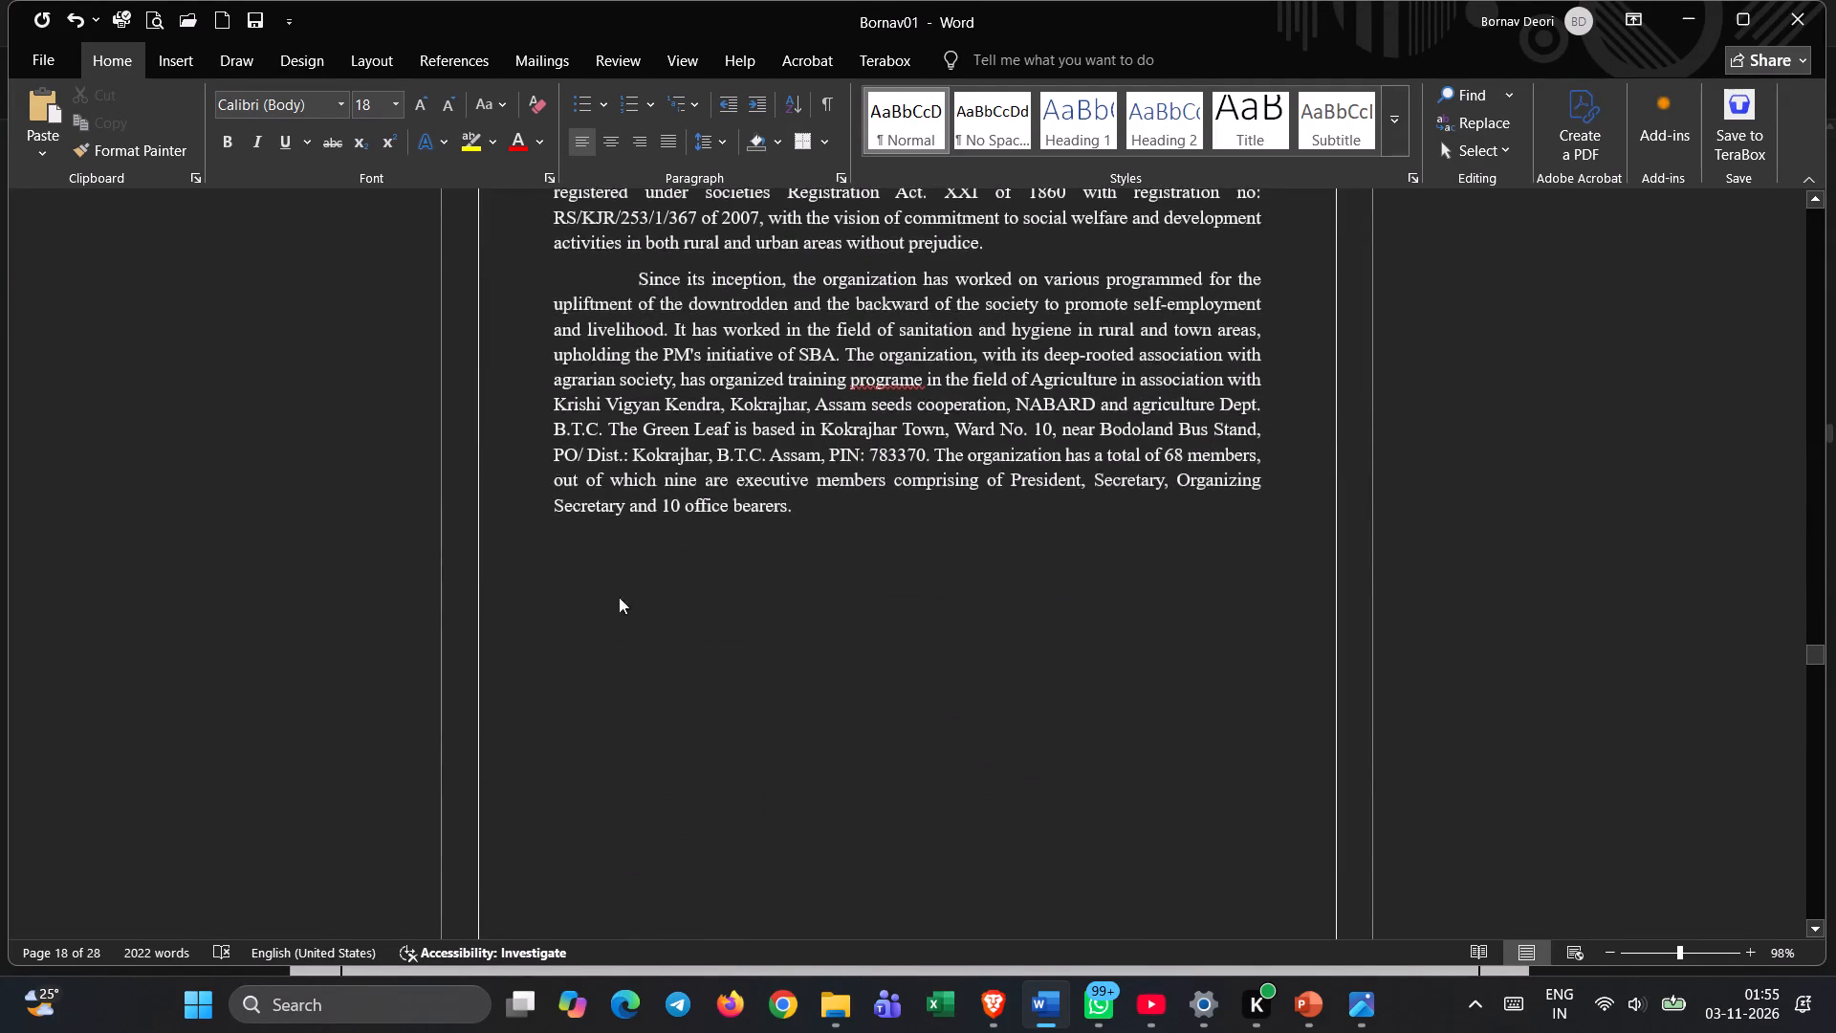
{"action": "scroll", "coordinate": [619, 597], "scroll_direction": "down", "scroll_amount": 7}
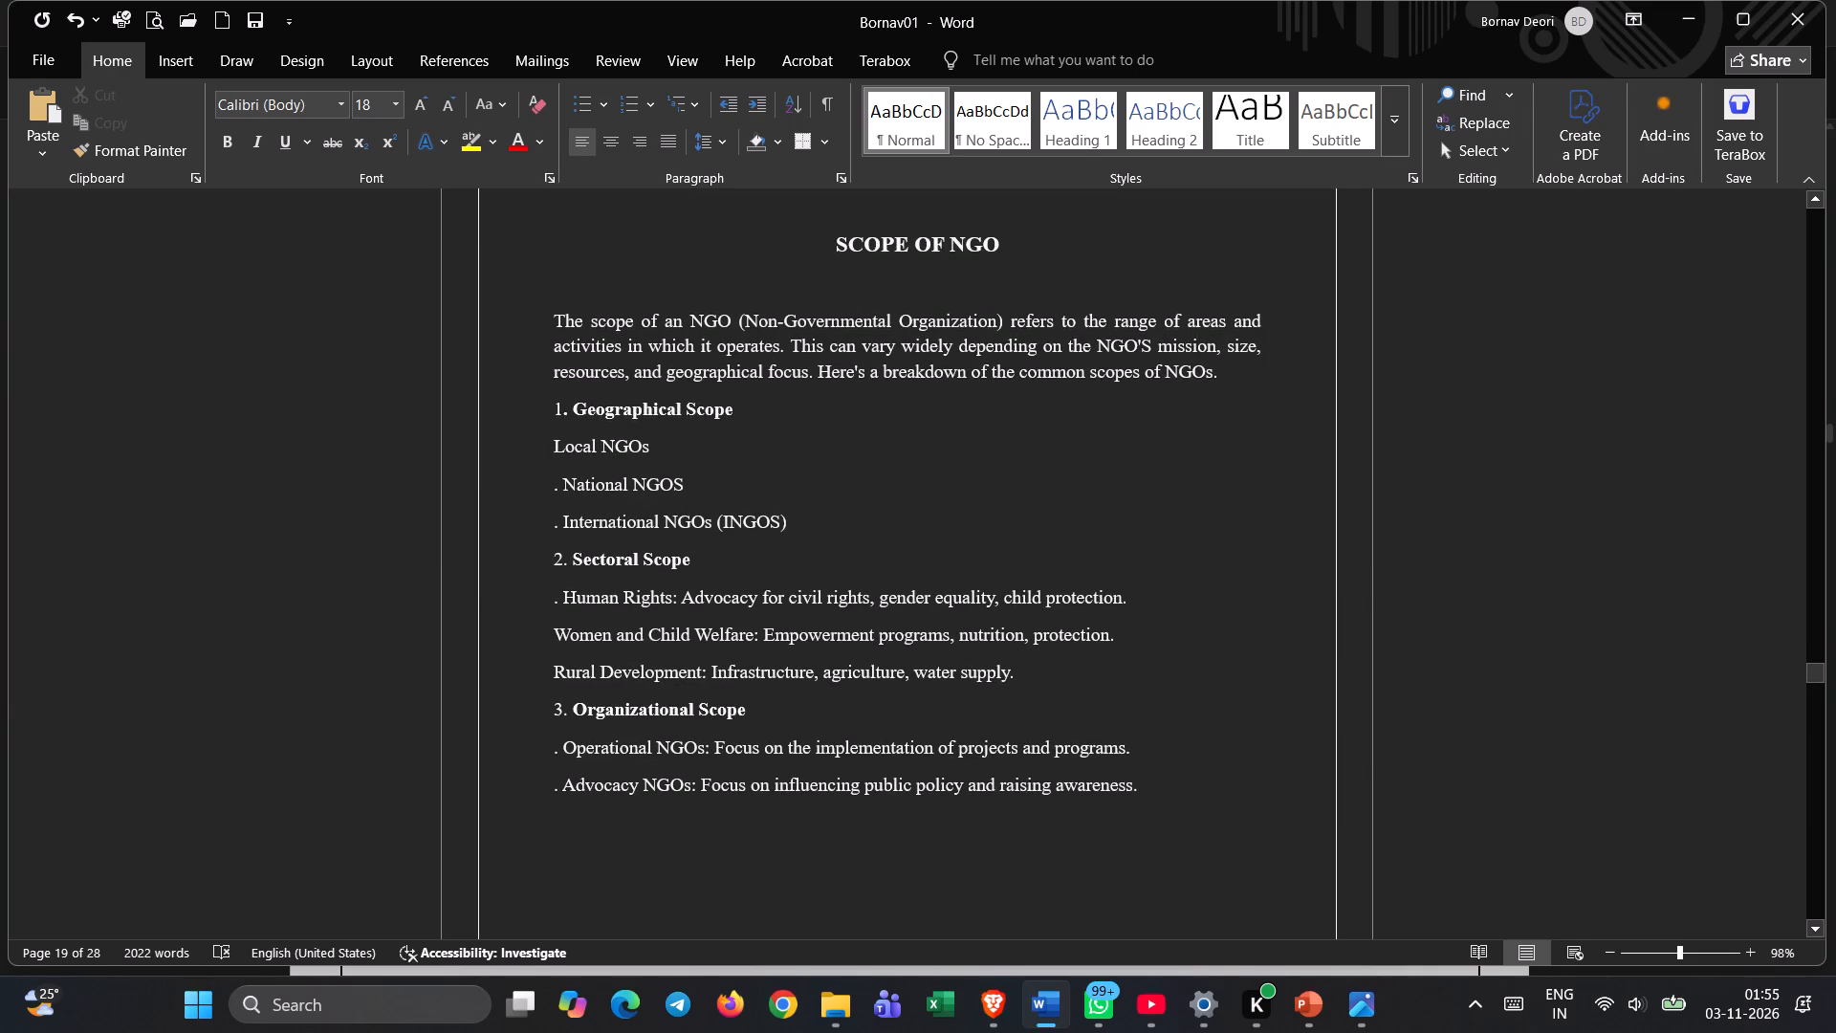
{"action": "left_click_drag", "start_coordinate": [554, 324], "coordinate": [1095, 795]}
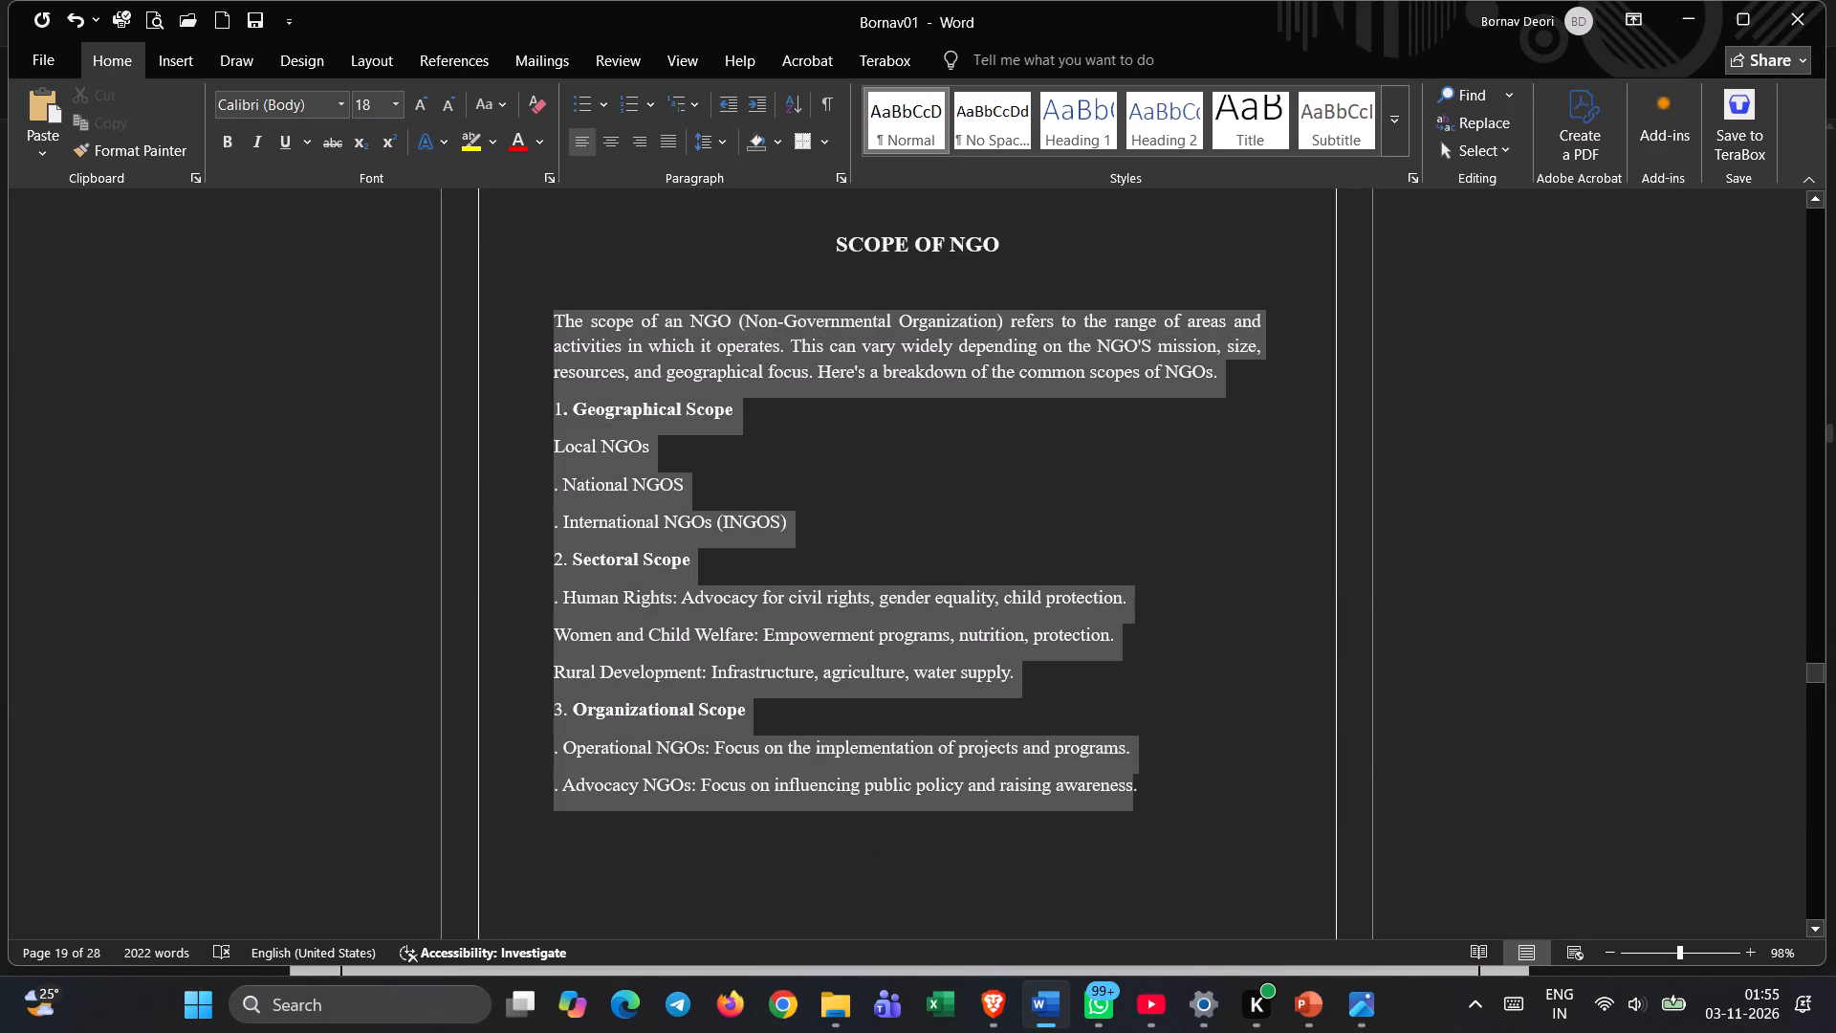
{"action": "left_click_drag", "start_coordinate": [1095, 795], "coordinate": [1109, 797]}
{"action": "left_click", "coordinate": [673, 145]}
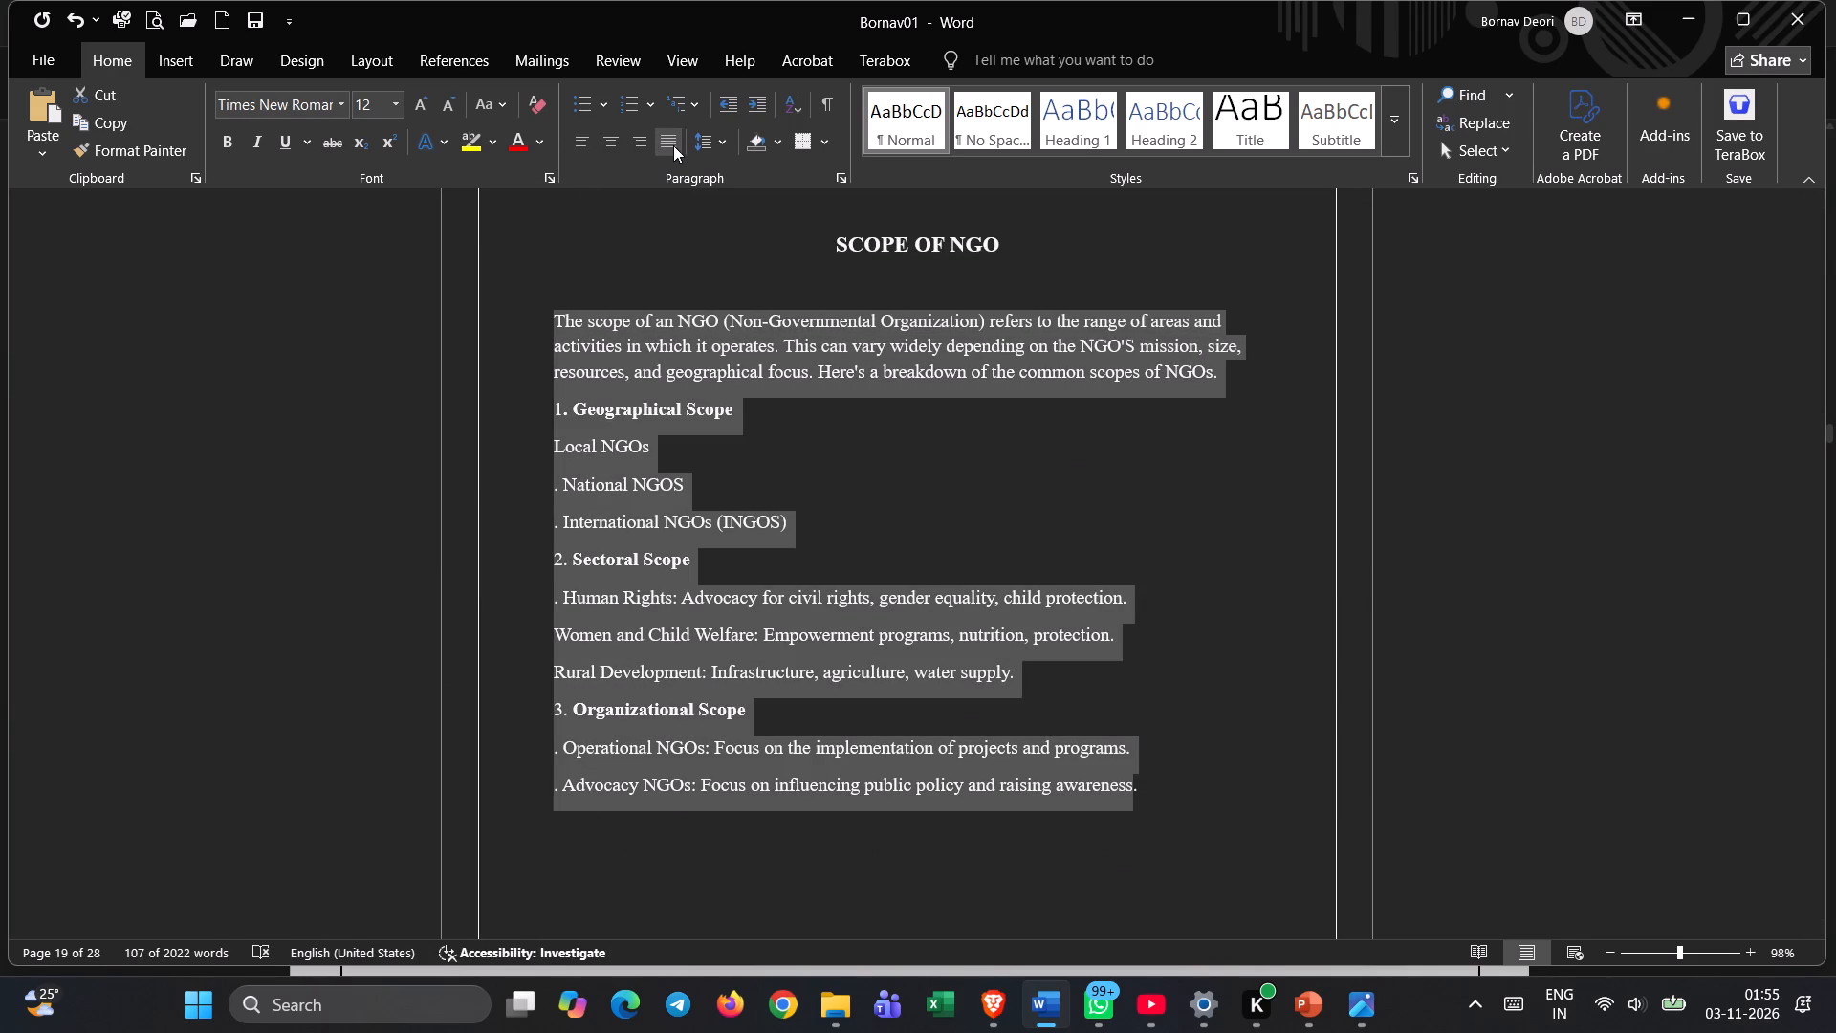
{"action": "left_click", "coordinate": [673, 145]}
Format the paragraph about visiting the Green Leaf NGO office as justified Times New Roman, size 12.
{"action": "scroll", "coordinate": [837, 599], "scroll_direction": "down", "scroll_amount": 13}
{"action": "scroll", "coordinate": [643, 358], "scroll_direction": "up", "scroll_amount": 1}
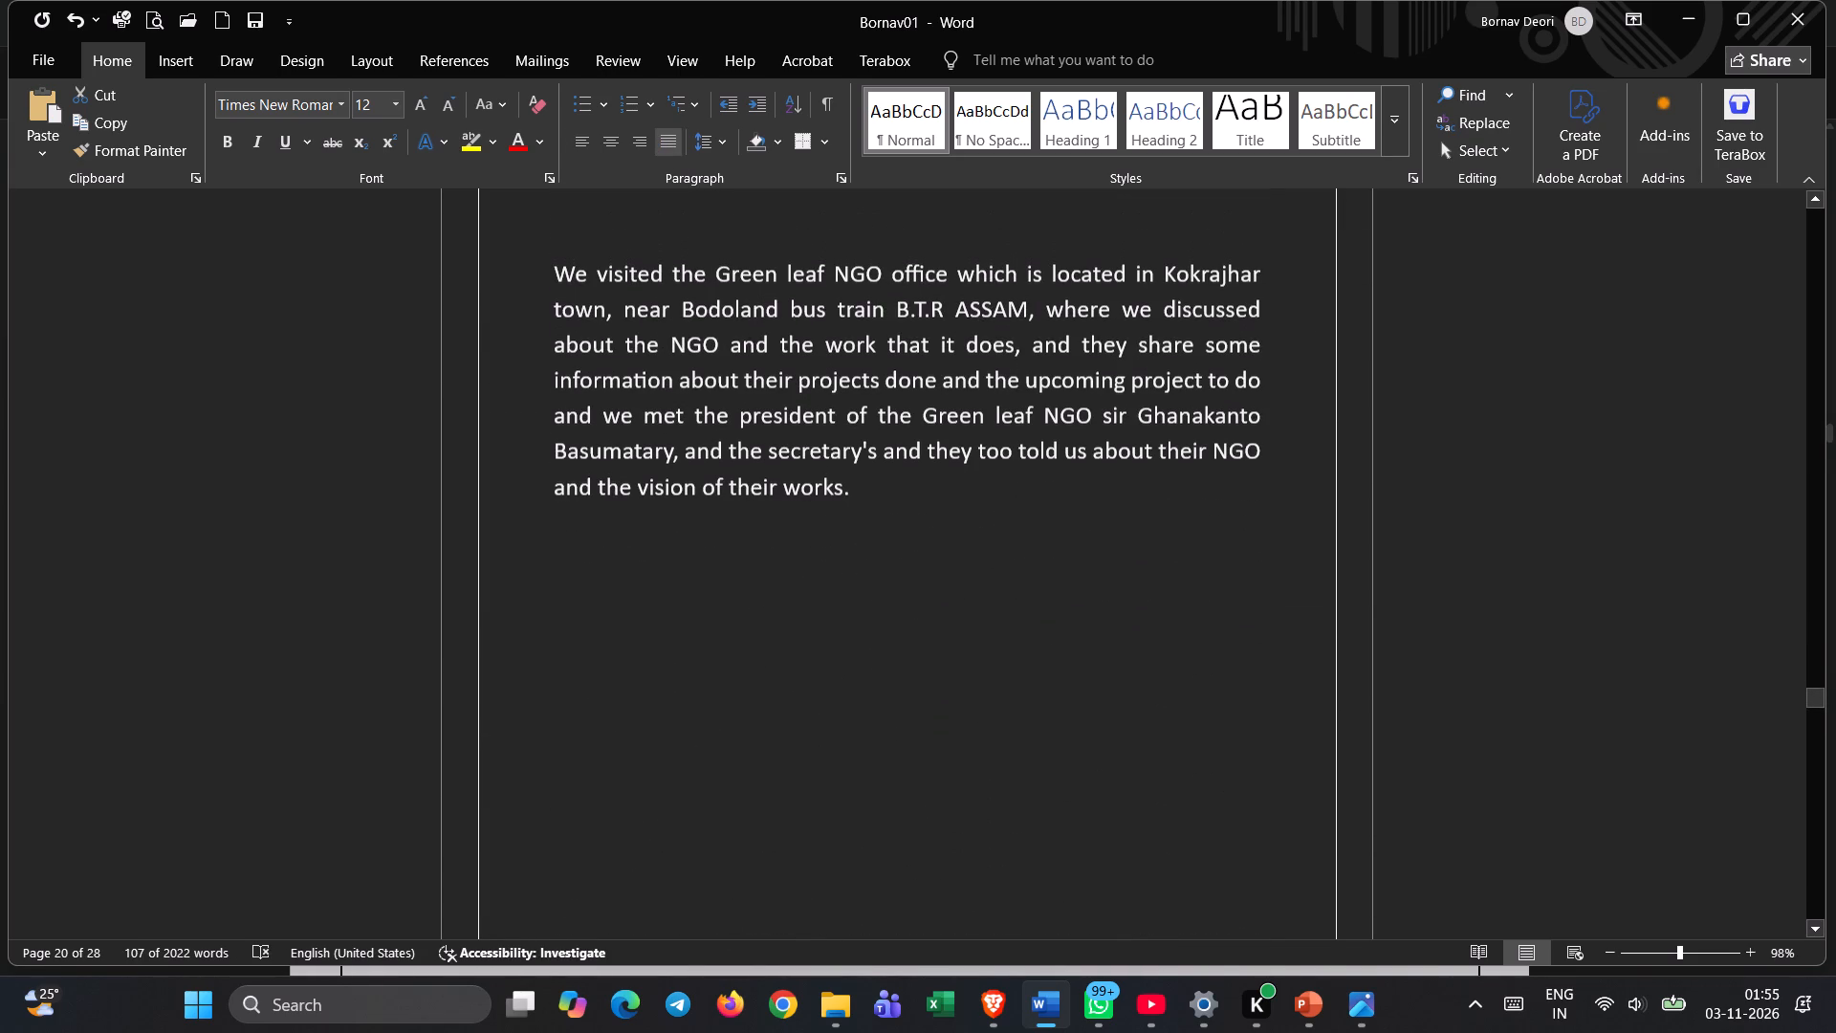
{"action": "left_click_drag", "start_coordinate": [554, 275], "coordinate": [1070, 500]}
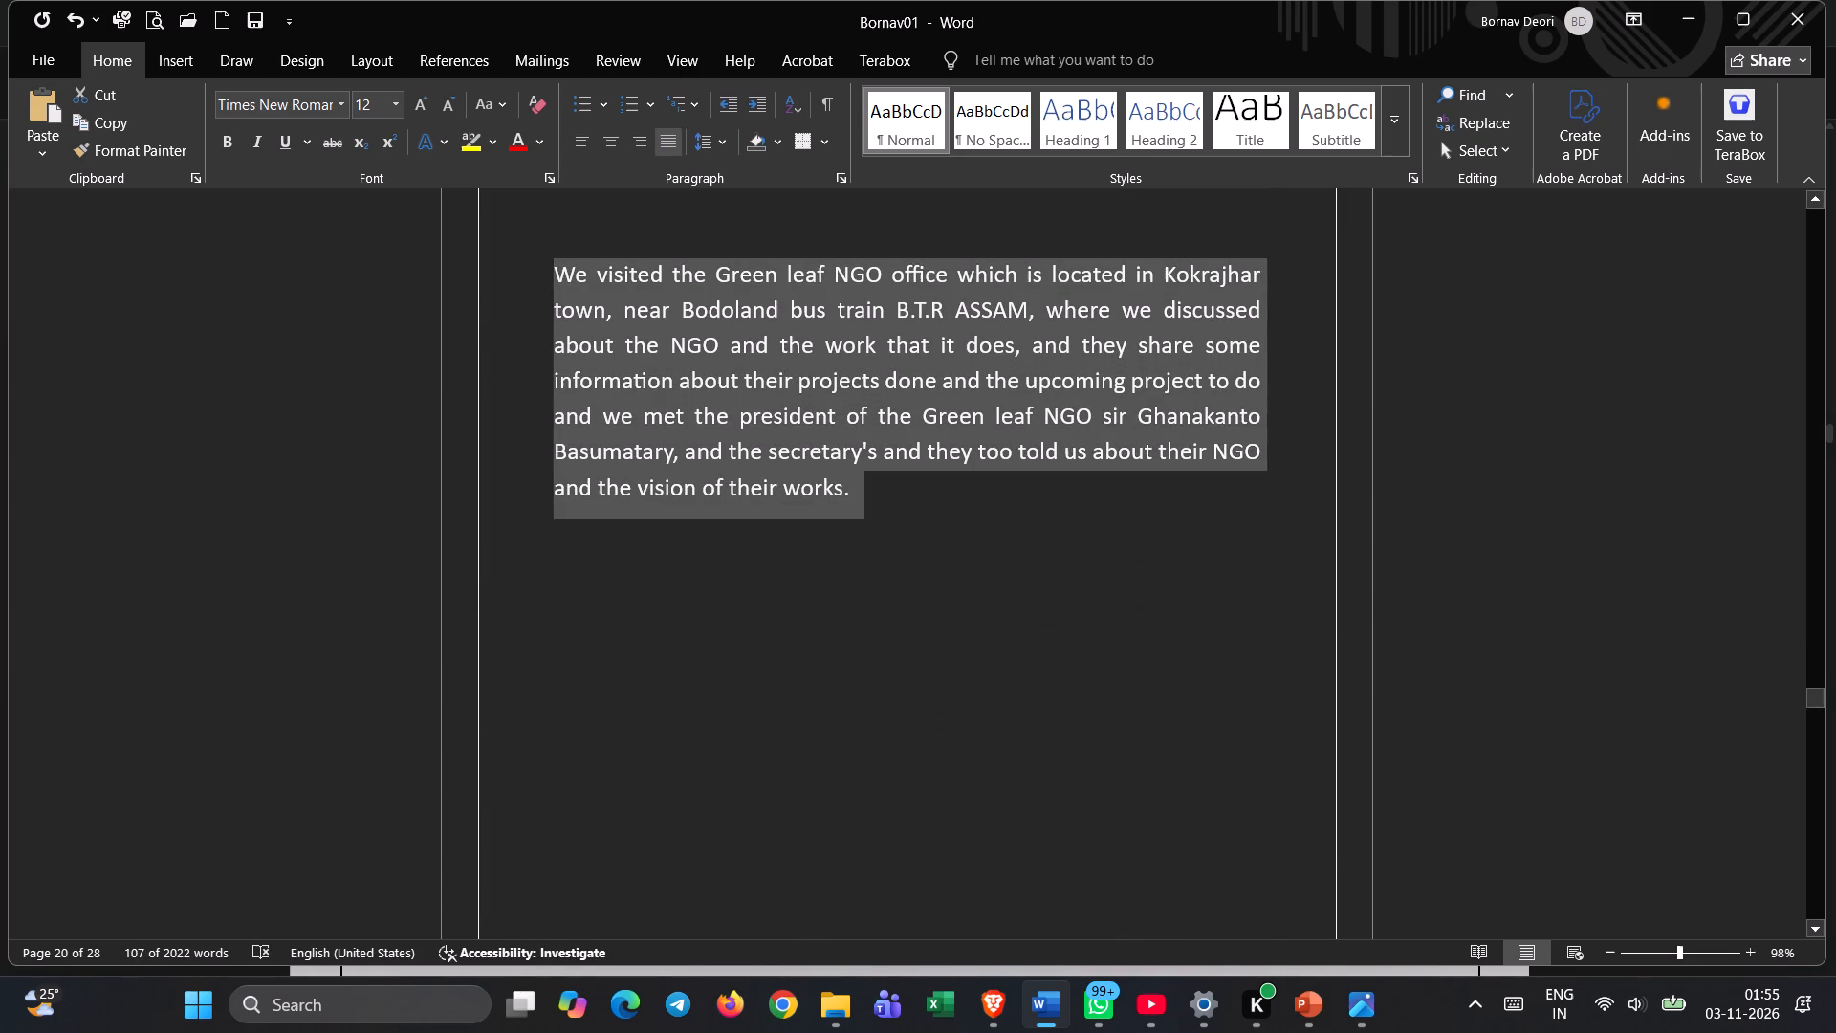
{"action": "left_click_drag", "start_coordinate": [1070, 500], "coordinate": [1071, 501]}
{"action": "left_click", "coordinate": [660, 154]}
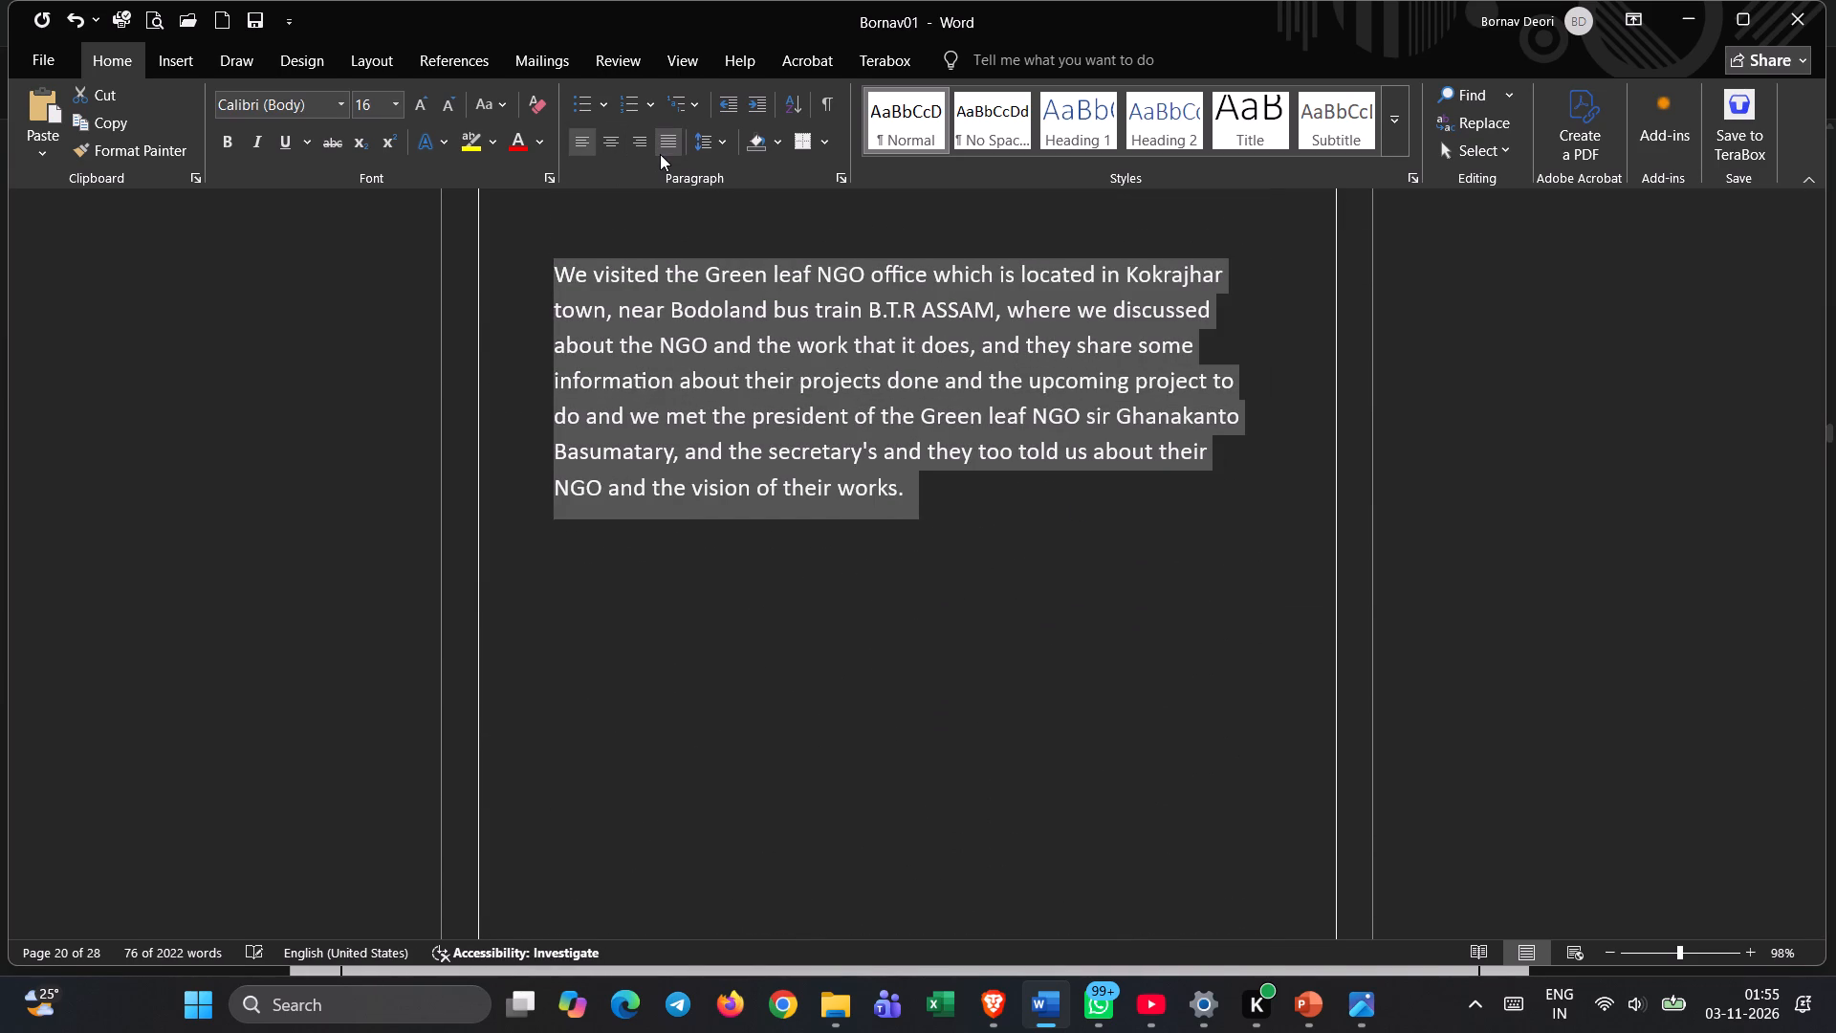
{"action": "left_click", "coordinate": [660, 154]}
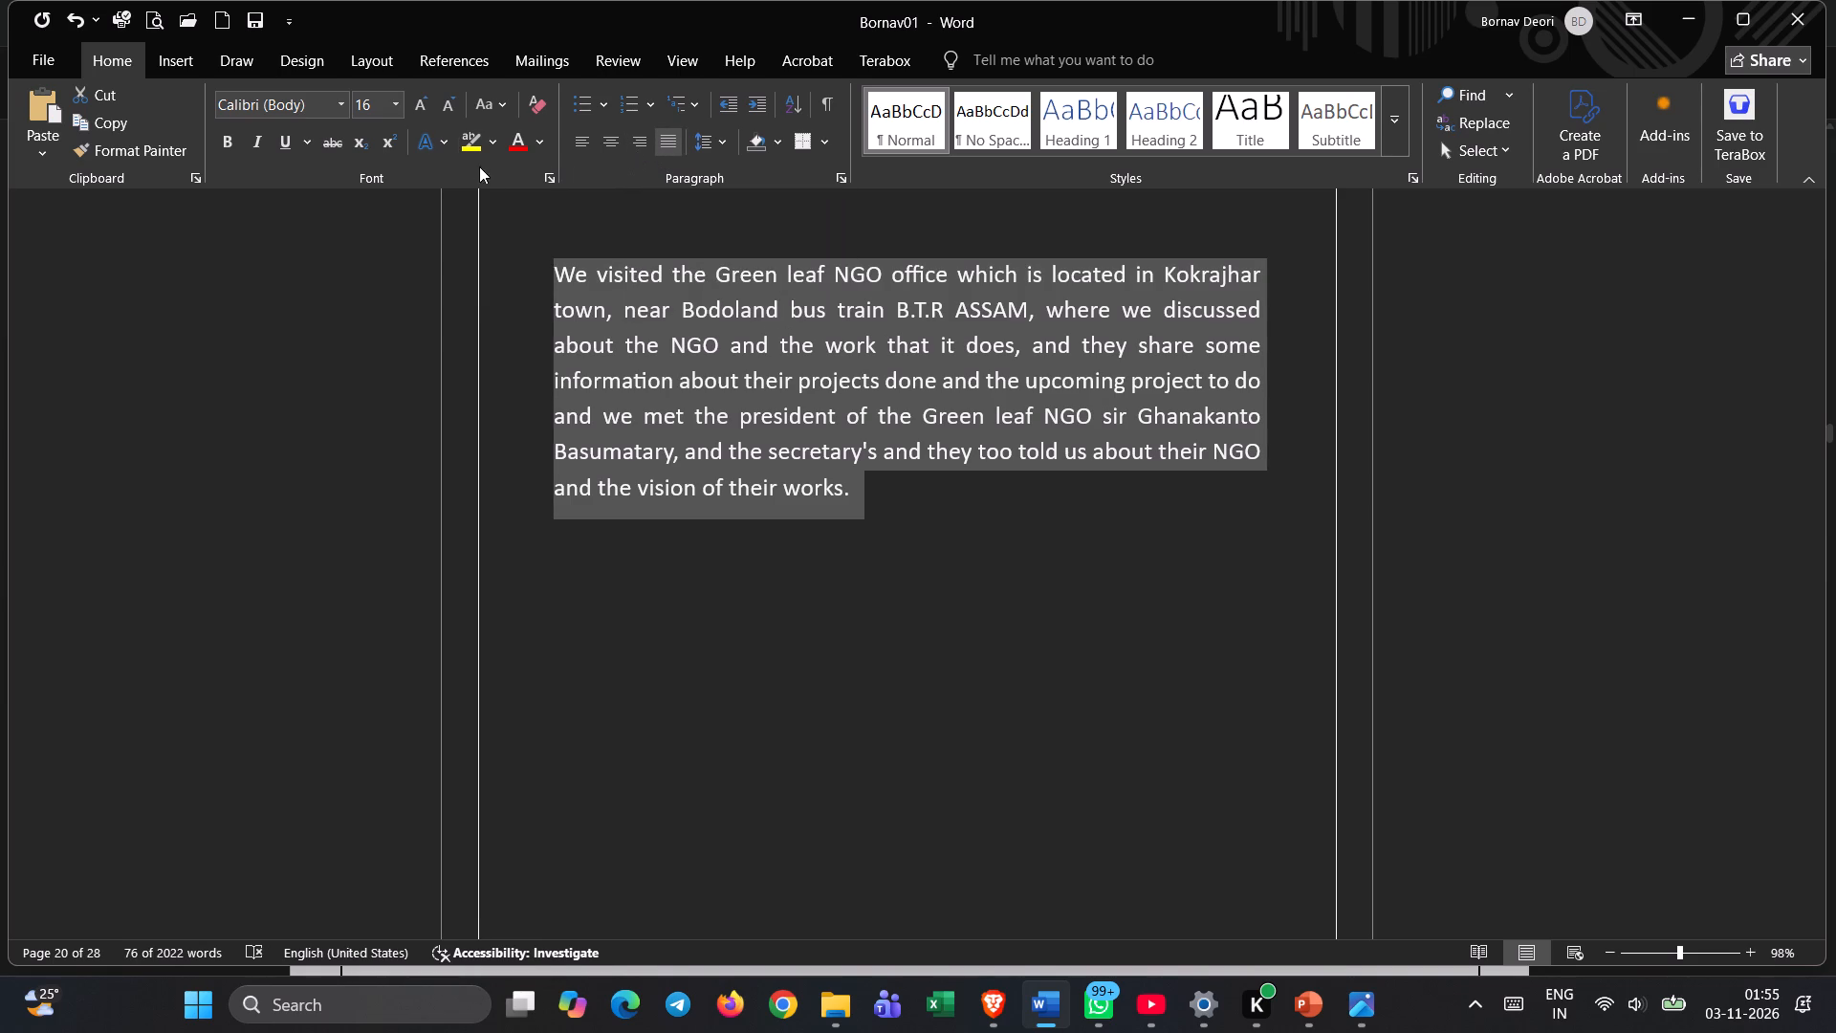
{"action": "left_click", "coordinate": [395, 107]}
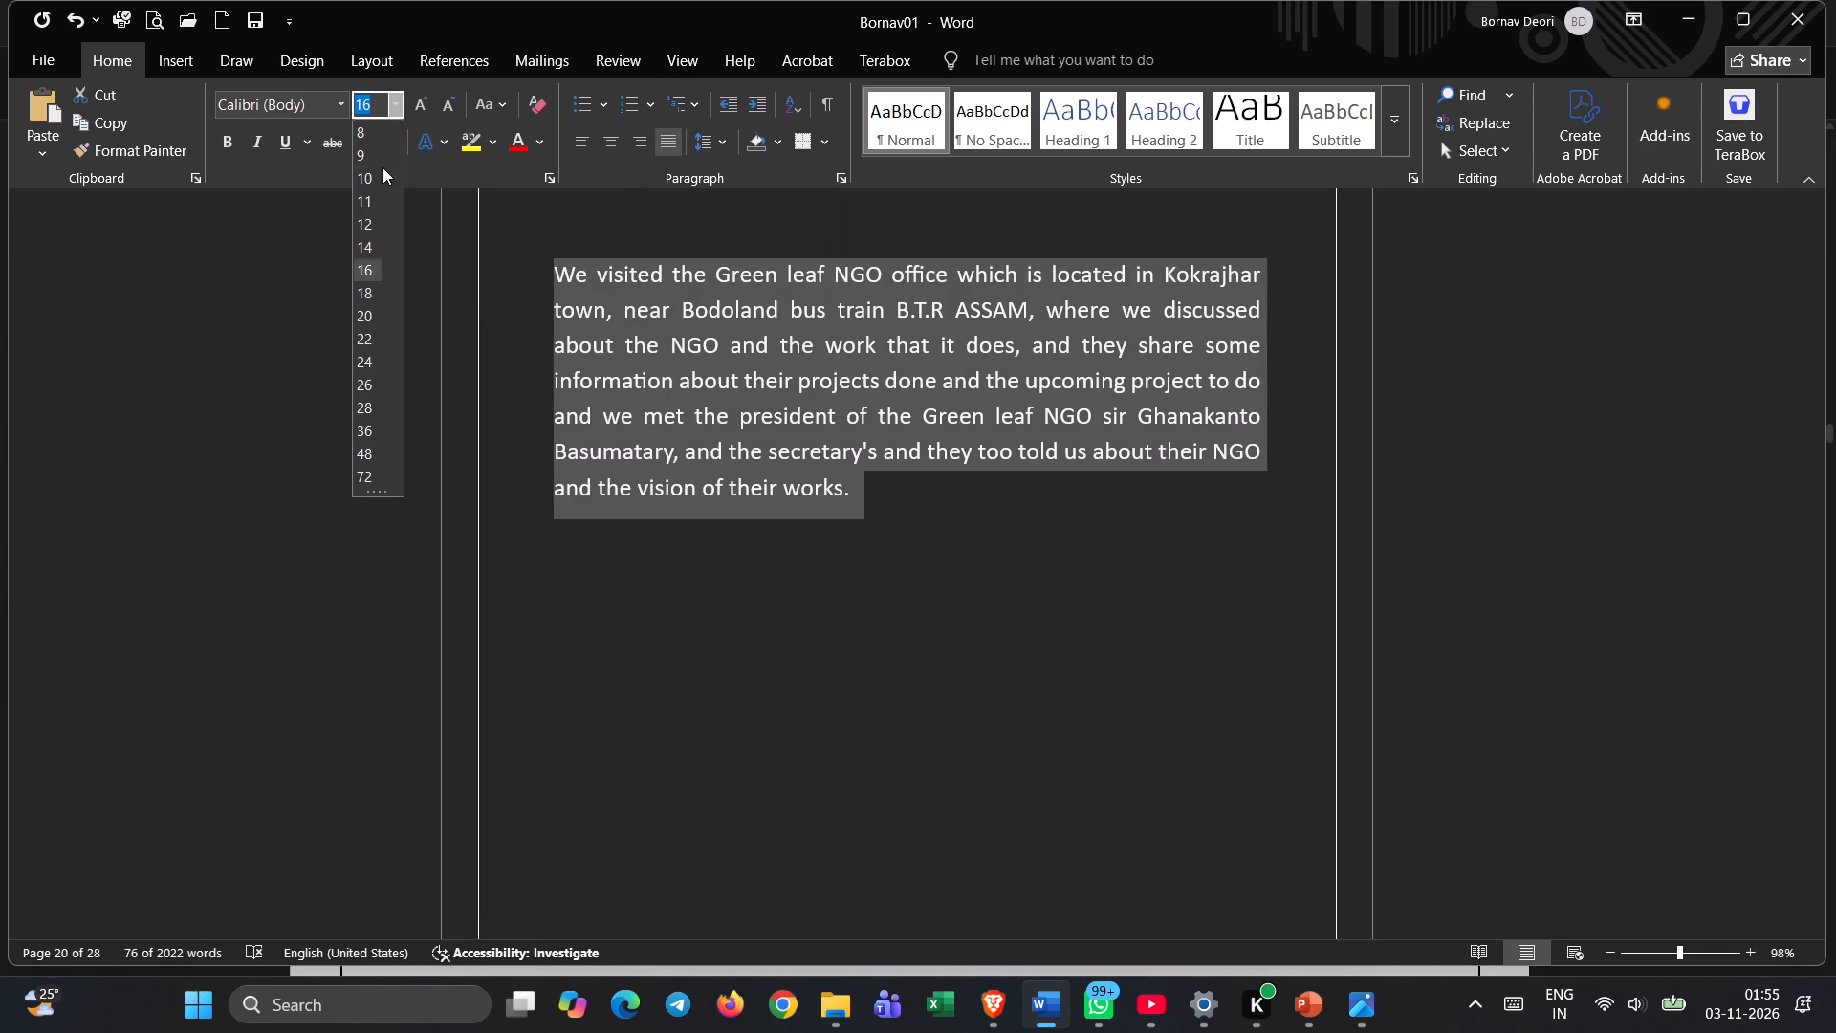
{"action": "left_click", "coordinate": [361, 221]}
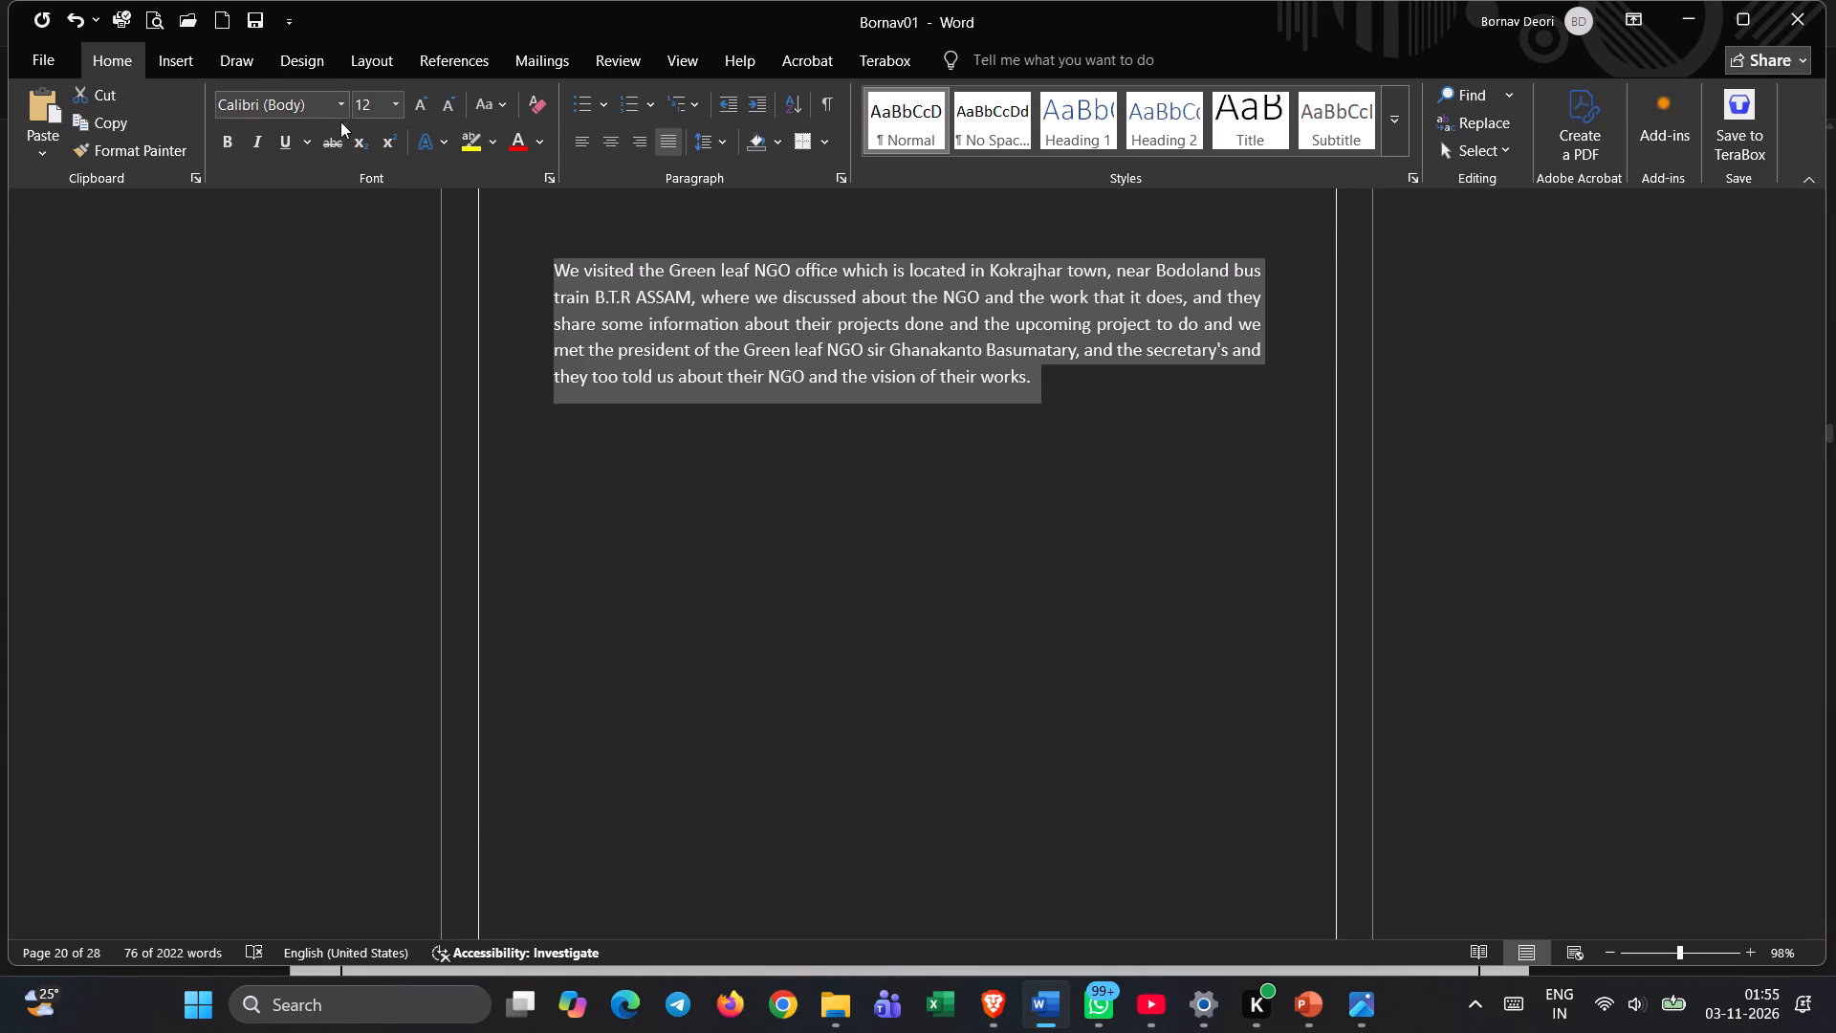
{"action": "left_click", "coordinate": [340, 114]}
{"action": "left_click", "coordinate": [347, 300]}
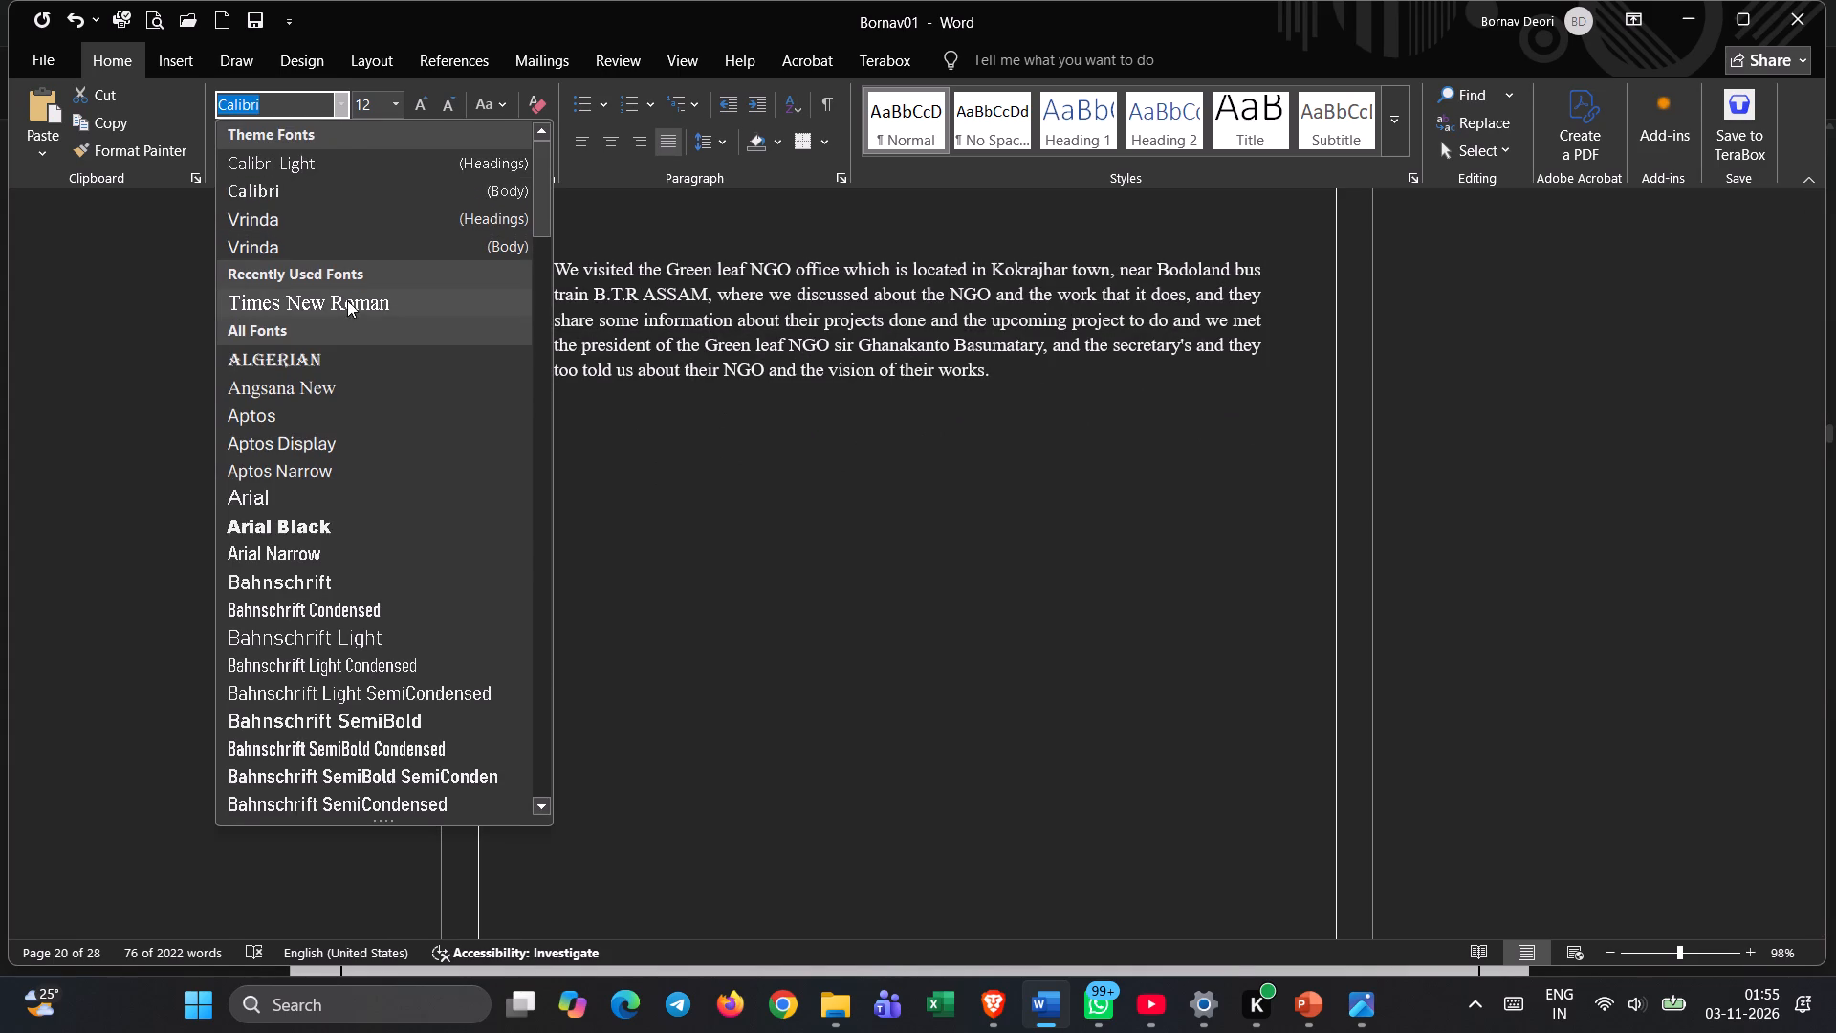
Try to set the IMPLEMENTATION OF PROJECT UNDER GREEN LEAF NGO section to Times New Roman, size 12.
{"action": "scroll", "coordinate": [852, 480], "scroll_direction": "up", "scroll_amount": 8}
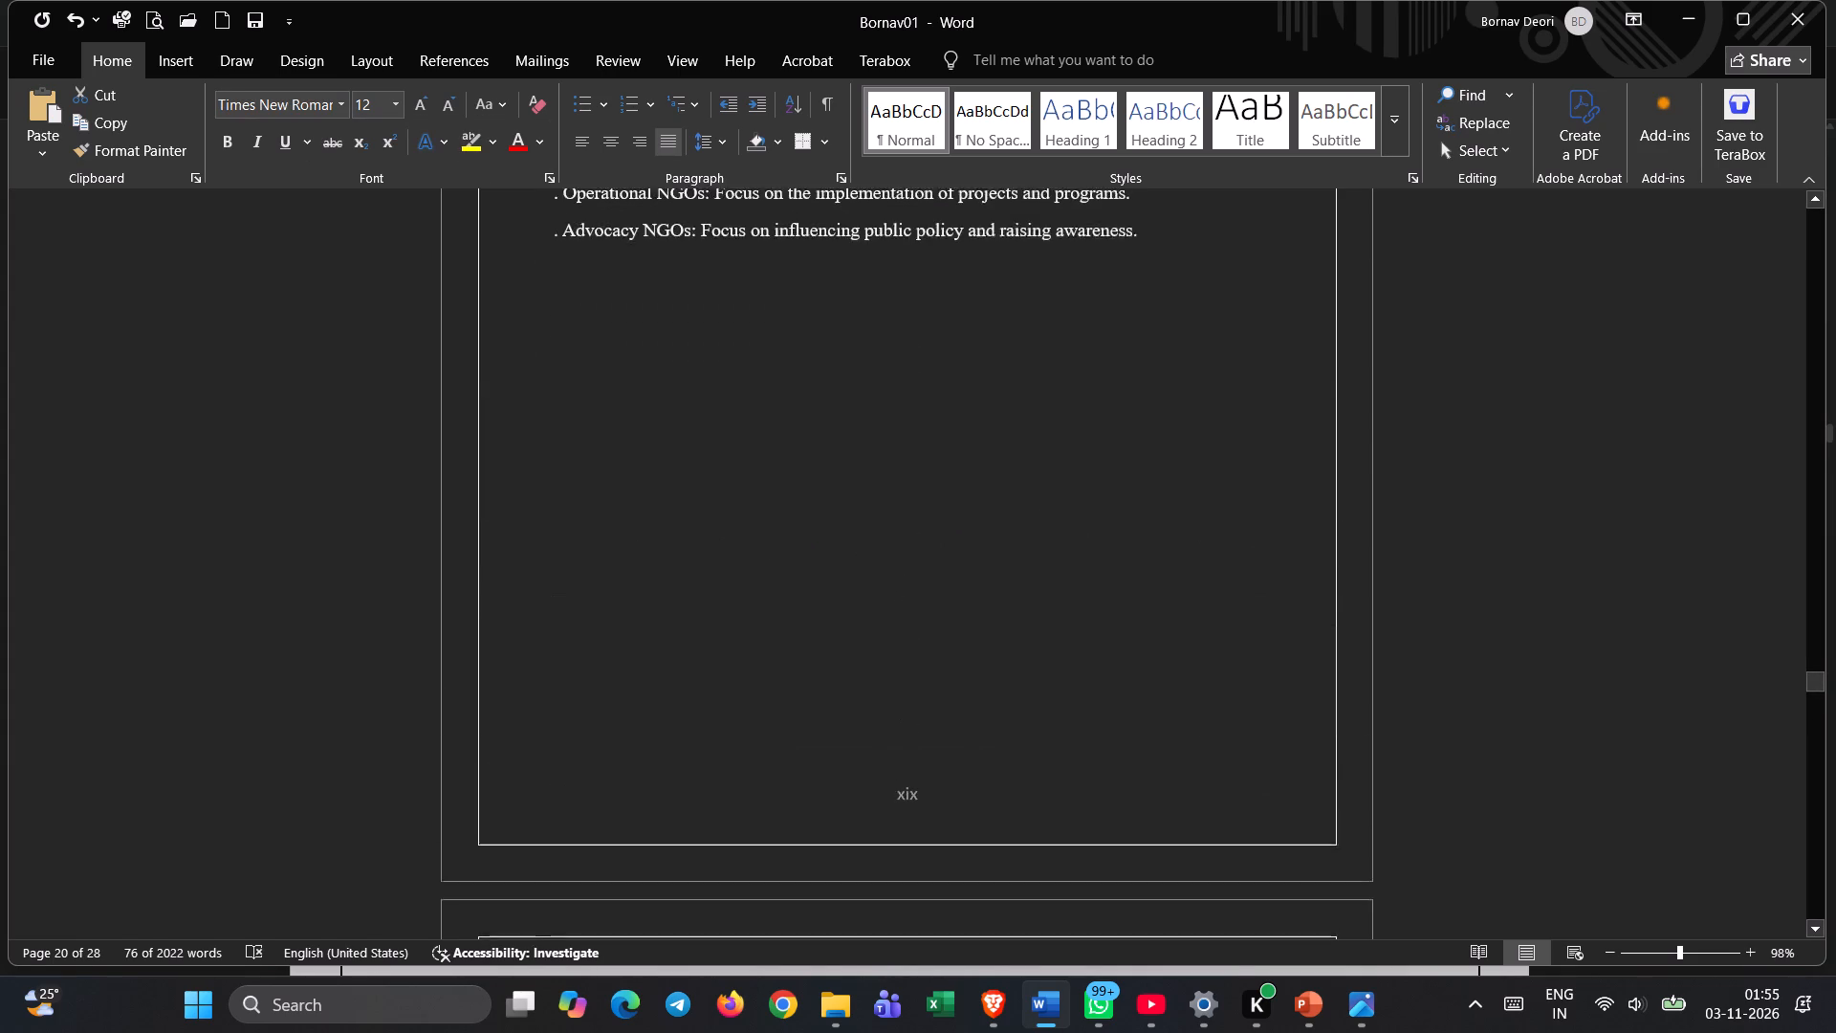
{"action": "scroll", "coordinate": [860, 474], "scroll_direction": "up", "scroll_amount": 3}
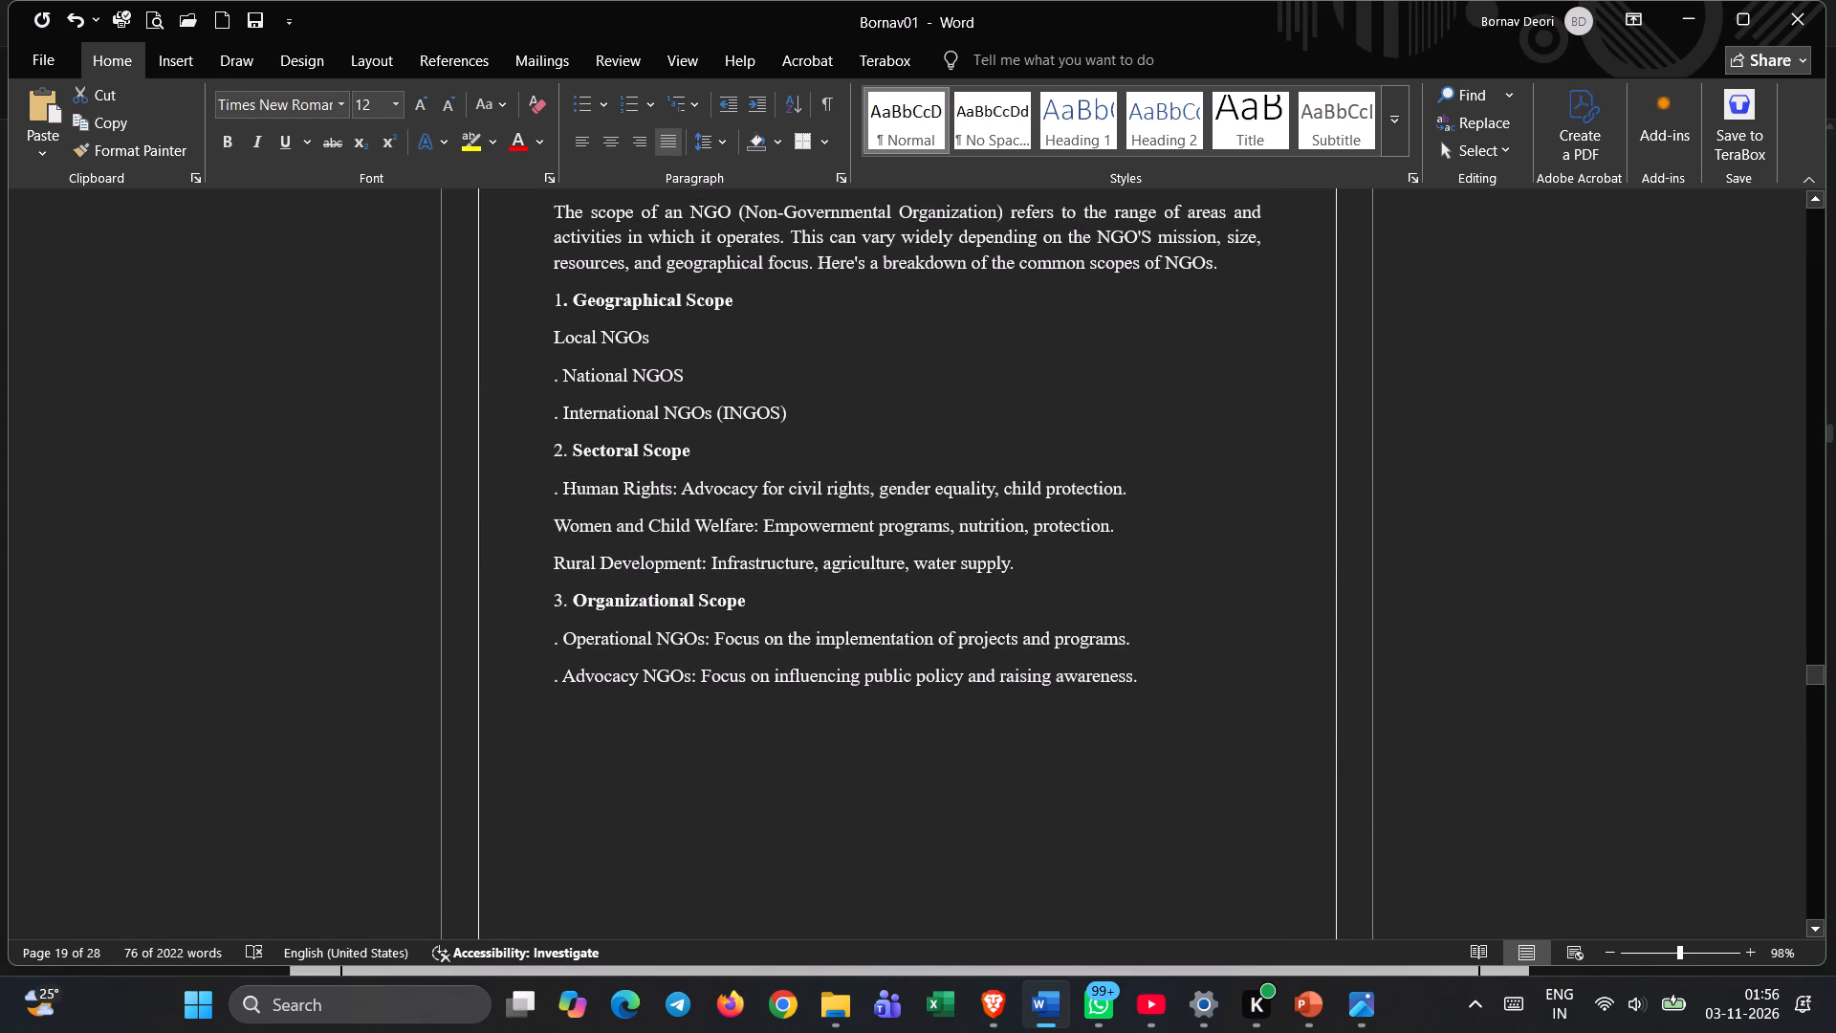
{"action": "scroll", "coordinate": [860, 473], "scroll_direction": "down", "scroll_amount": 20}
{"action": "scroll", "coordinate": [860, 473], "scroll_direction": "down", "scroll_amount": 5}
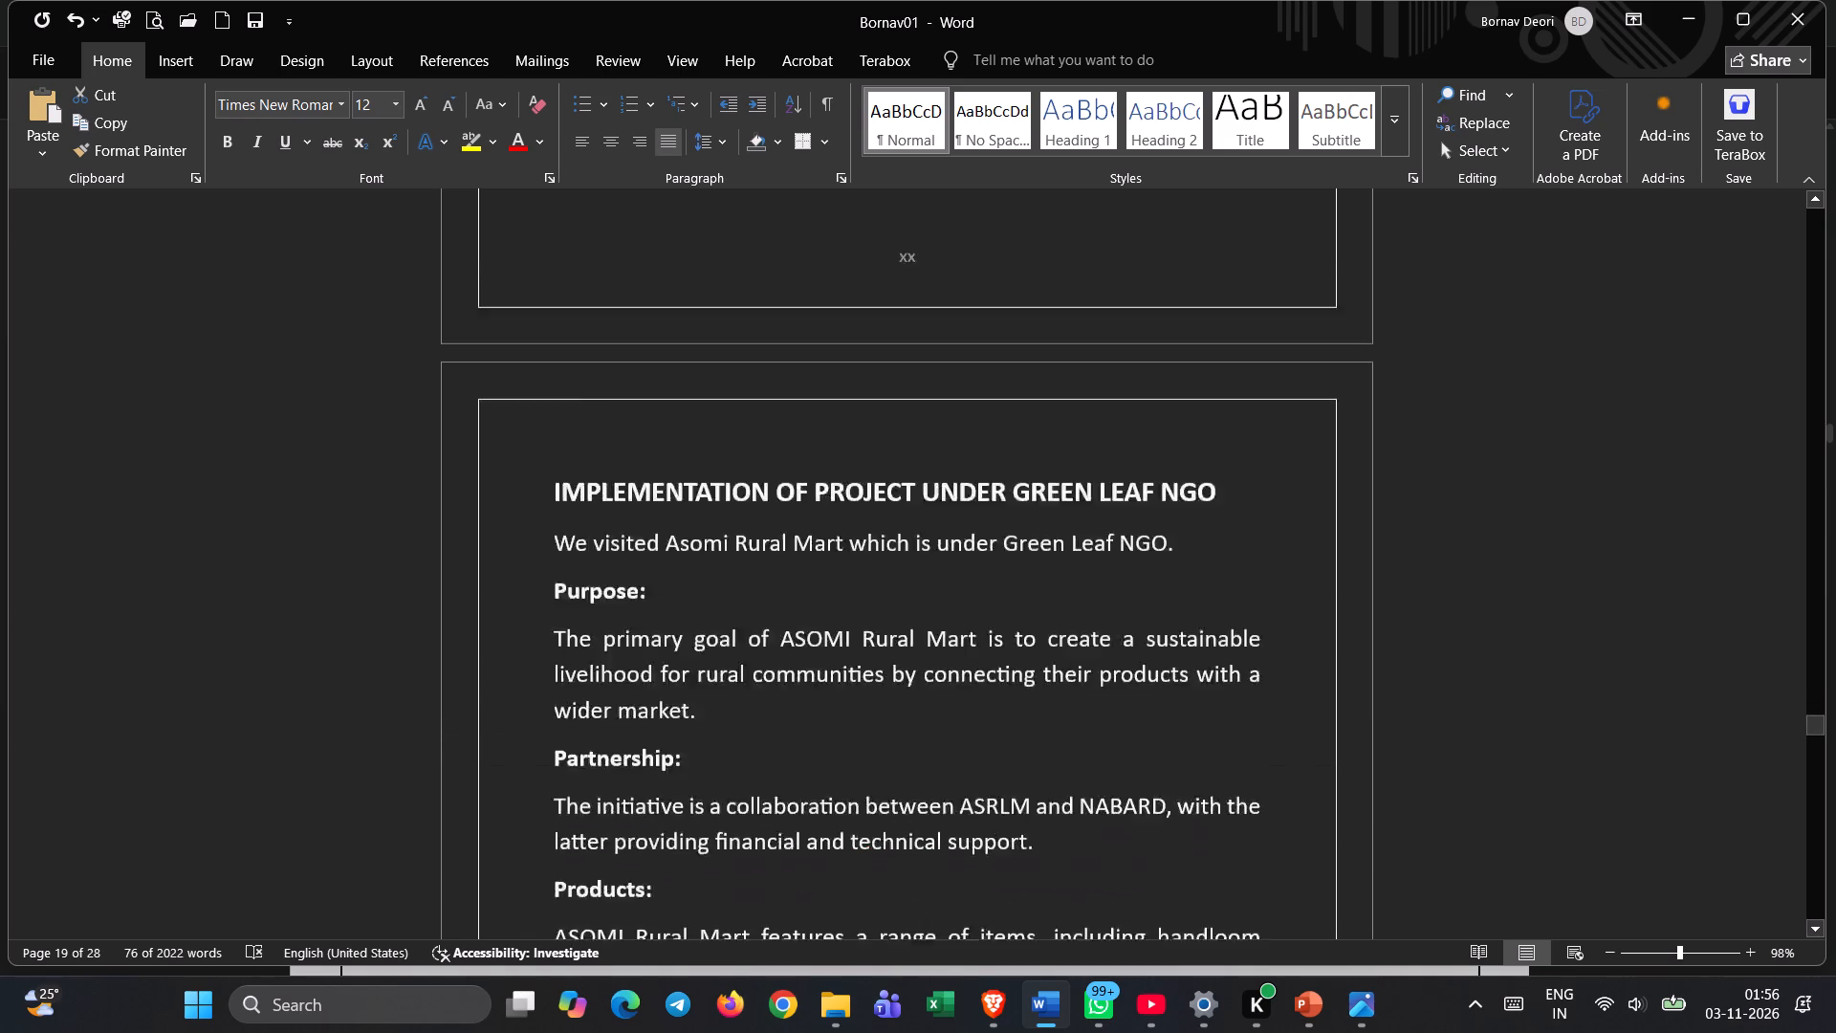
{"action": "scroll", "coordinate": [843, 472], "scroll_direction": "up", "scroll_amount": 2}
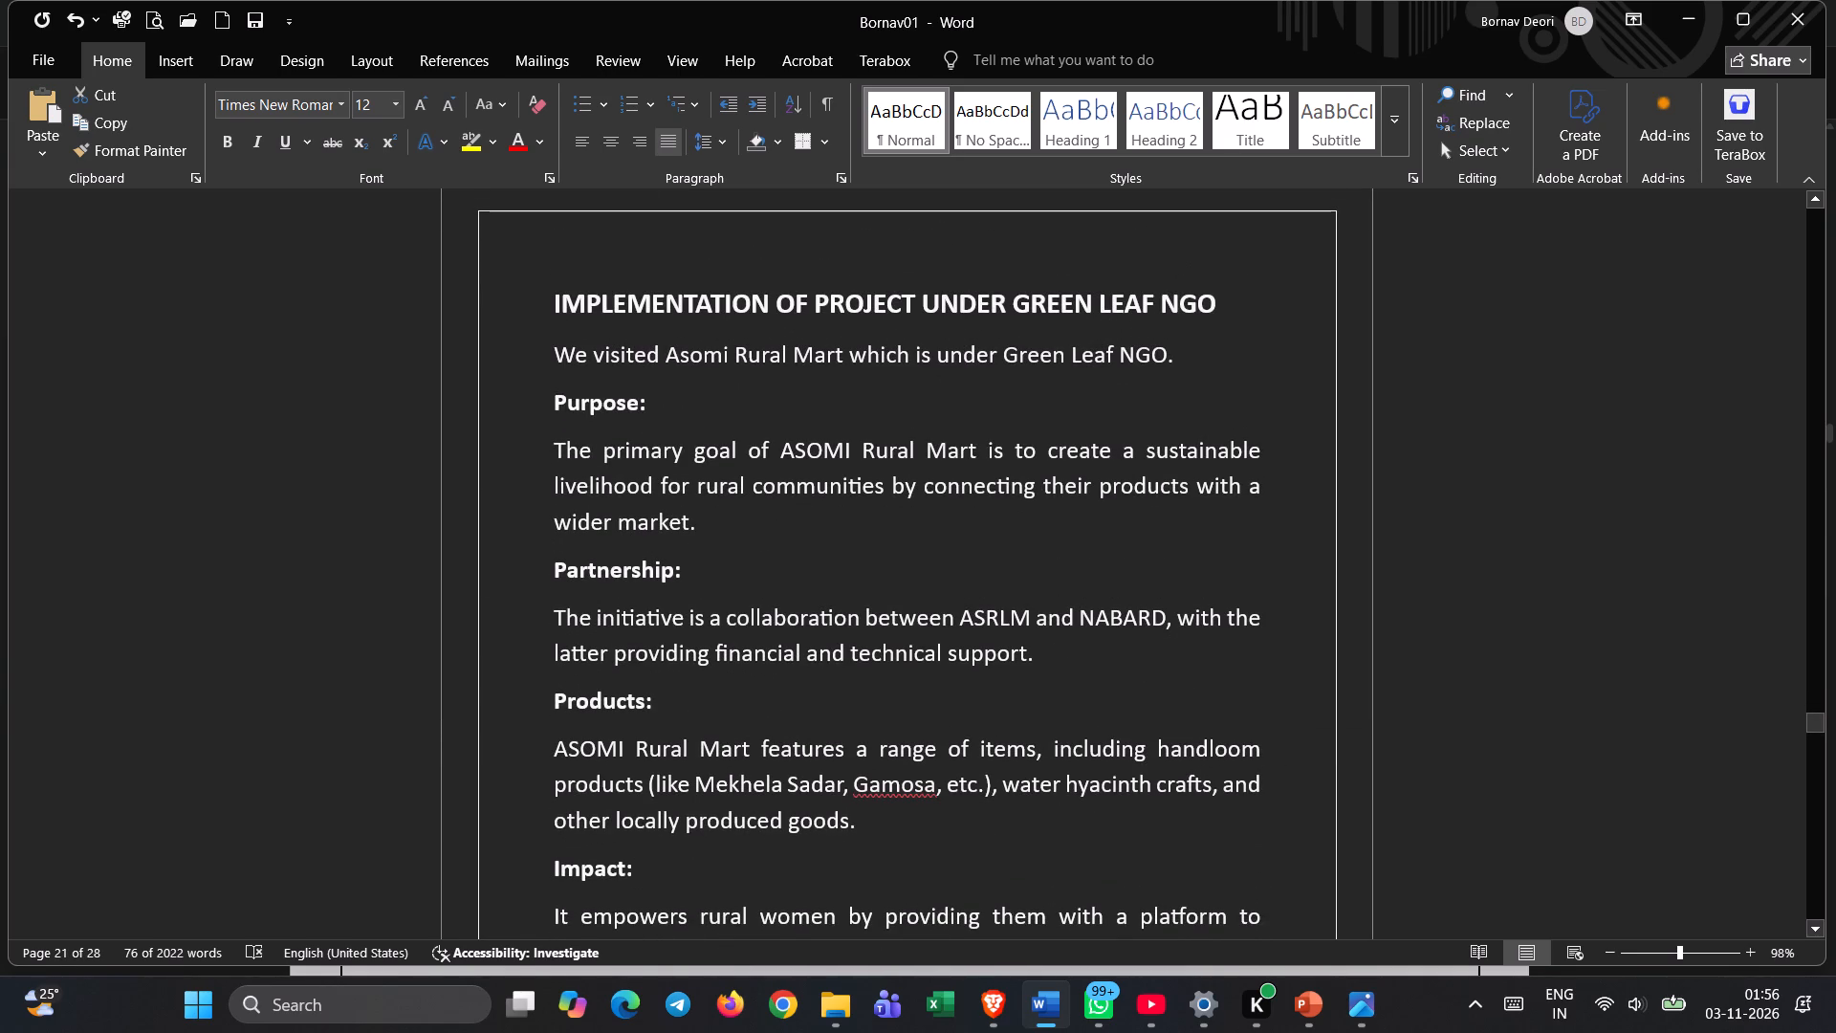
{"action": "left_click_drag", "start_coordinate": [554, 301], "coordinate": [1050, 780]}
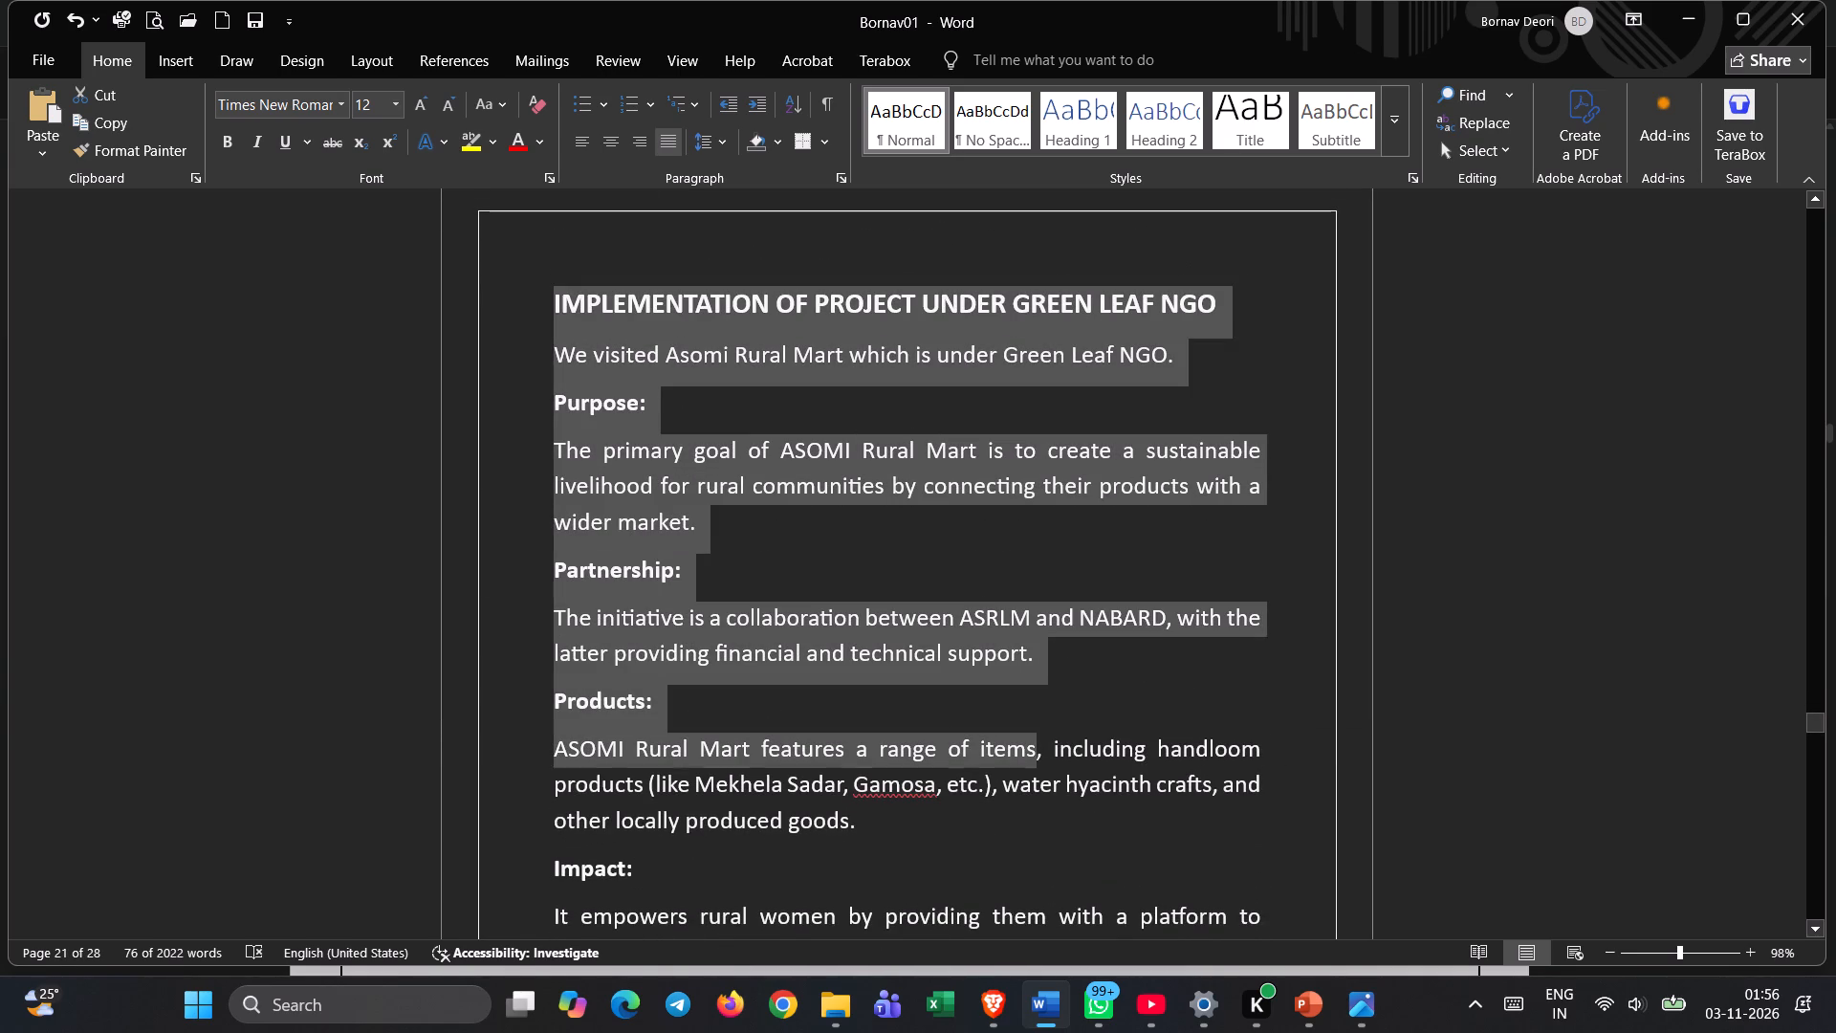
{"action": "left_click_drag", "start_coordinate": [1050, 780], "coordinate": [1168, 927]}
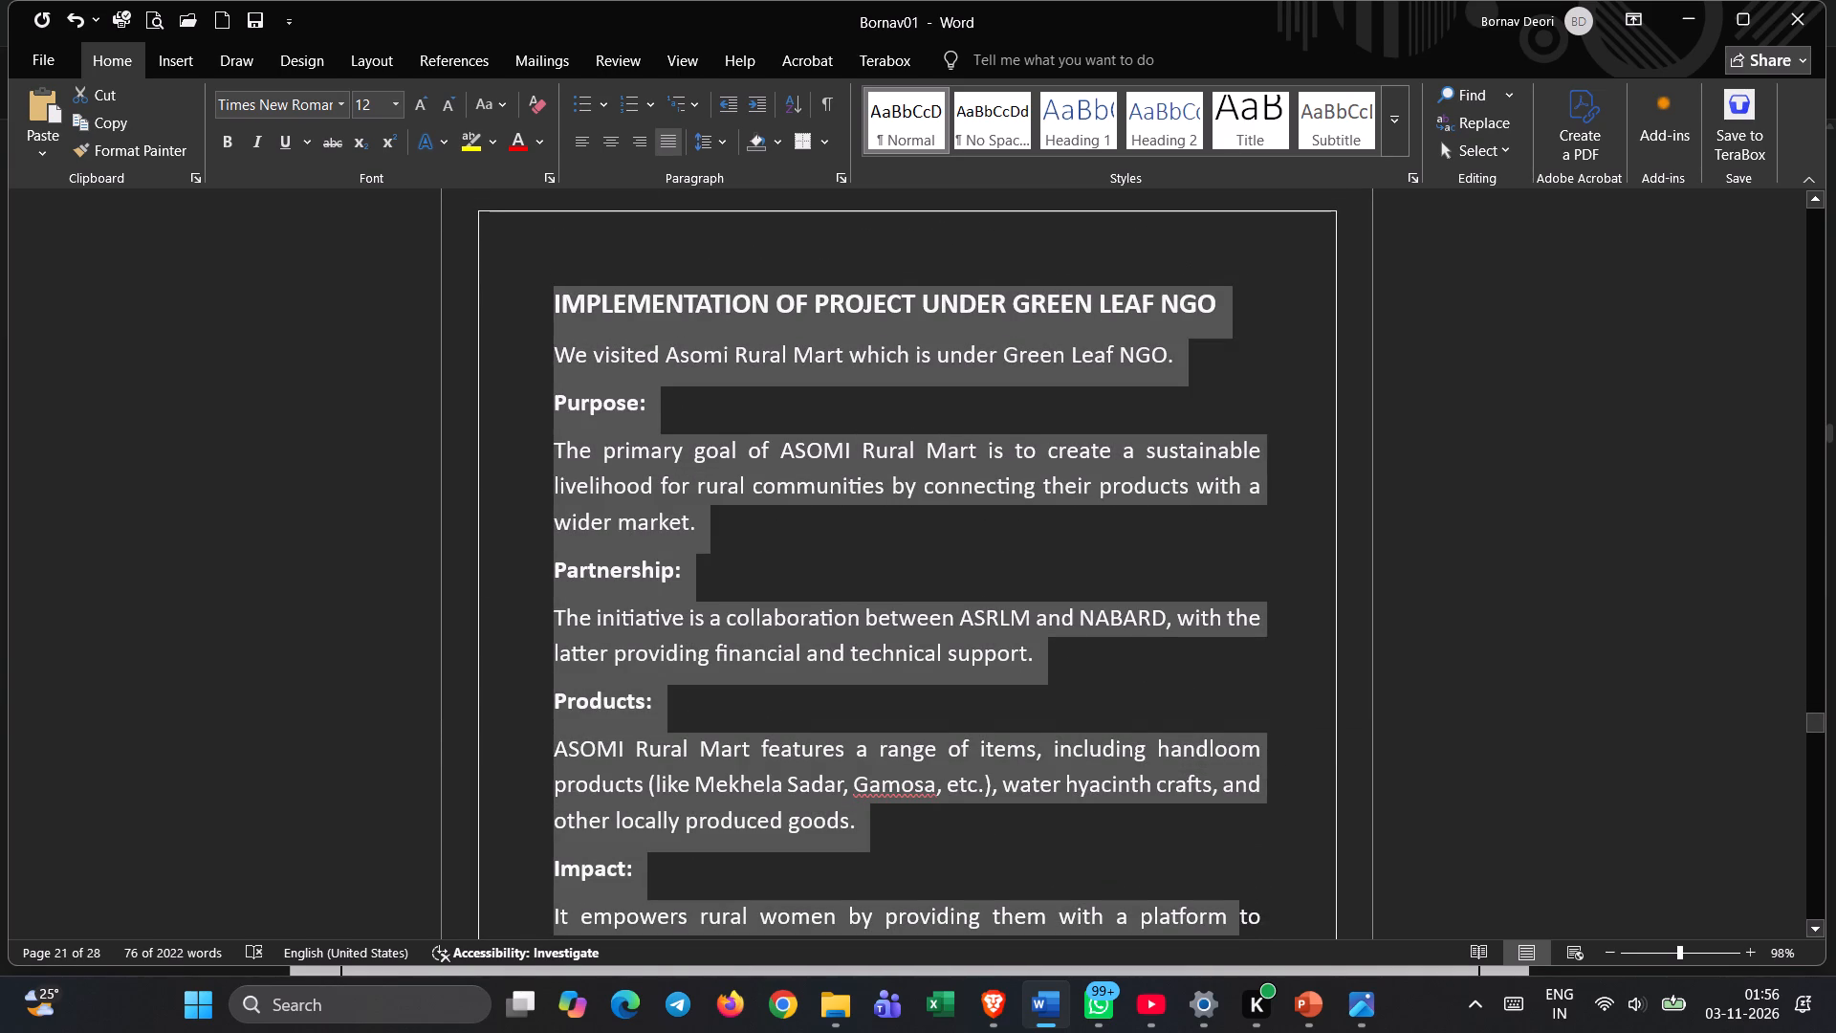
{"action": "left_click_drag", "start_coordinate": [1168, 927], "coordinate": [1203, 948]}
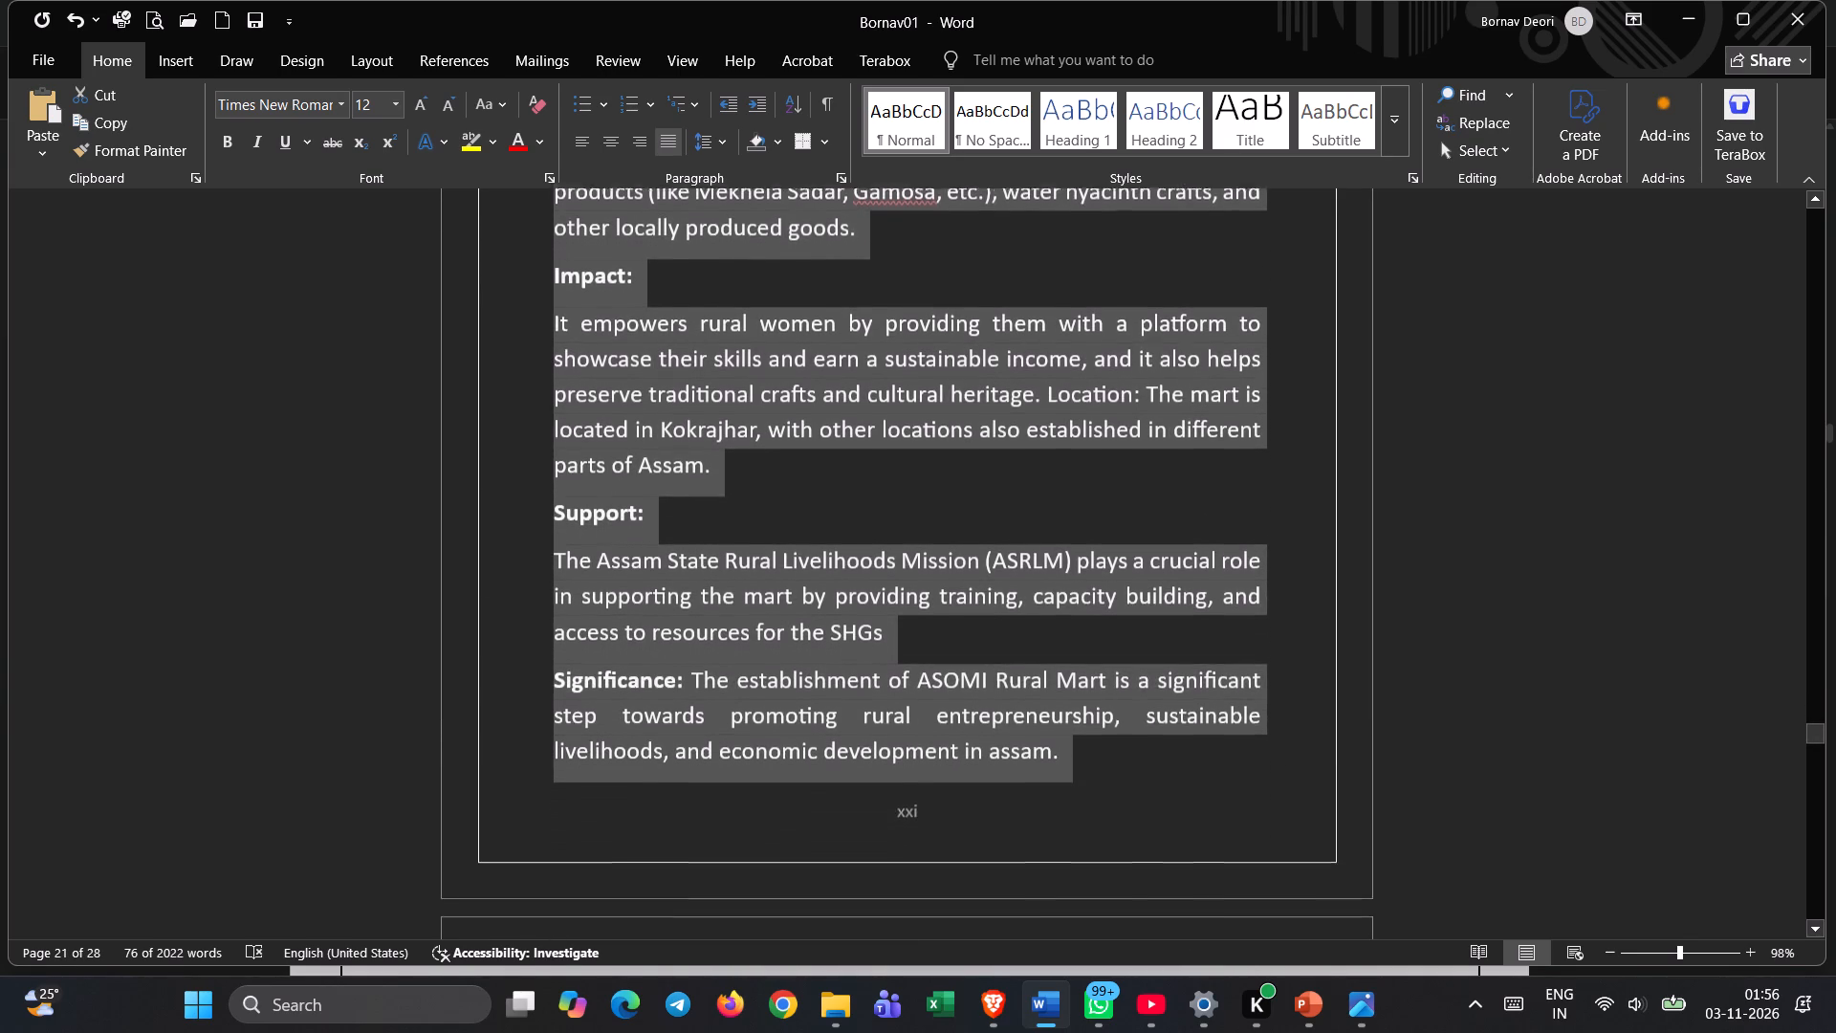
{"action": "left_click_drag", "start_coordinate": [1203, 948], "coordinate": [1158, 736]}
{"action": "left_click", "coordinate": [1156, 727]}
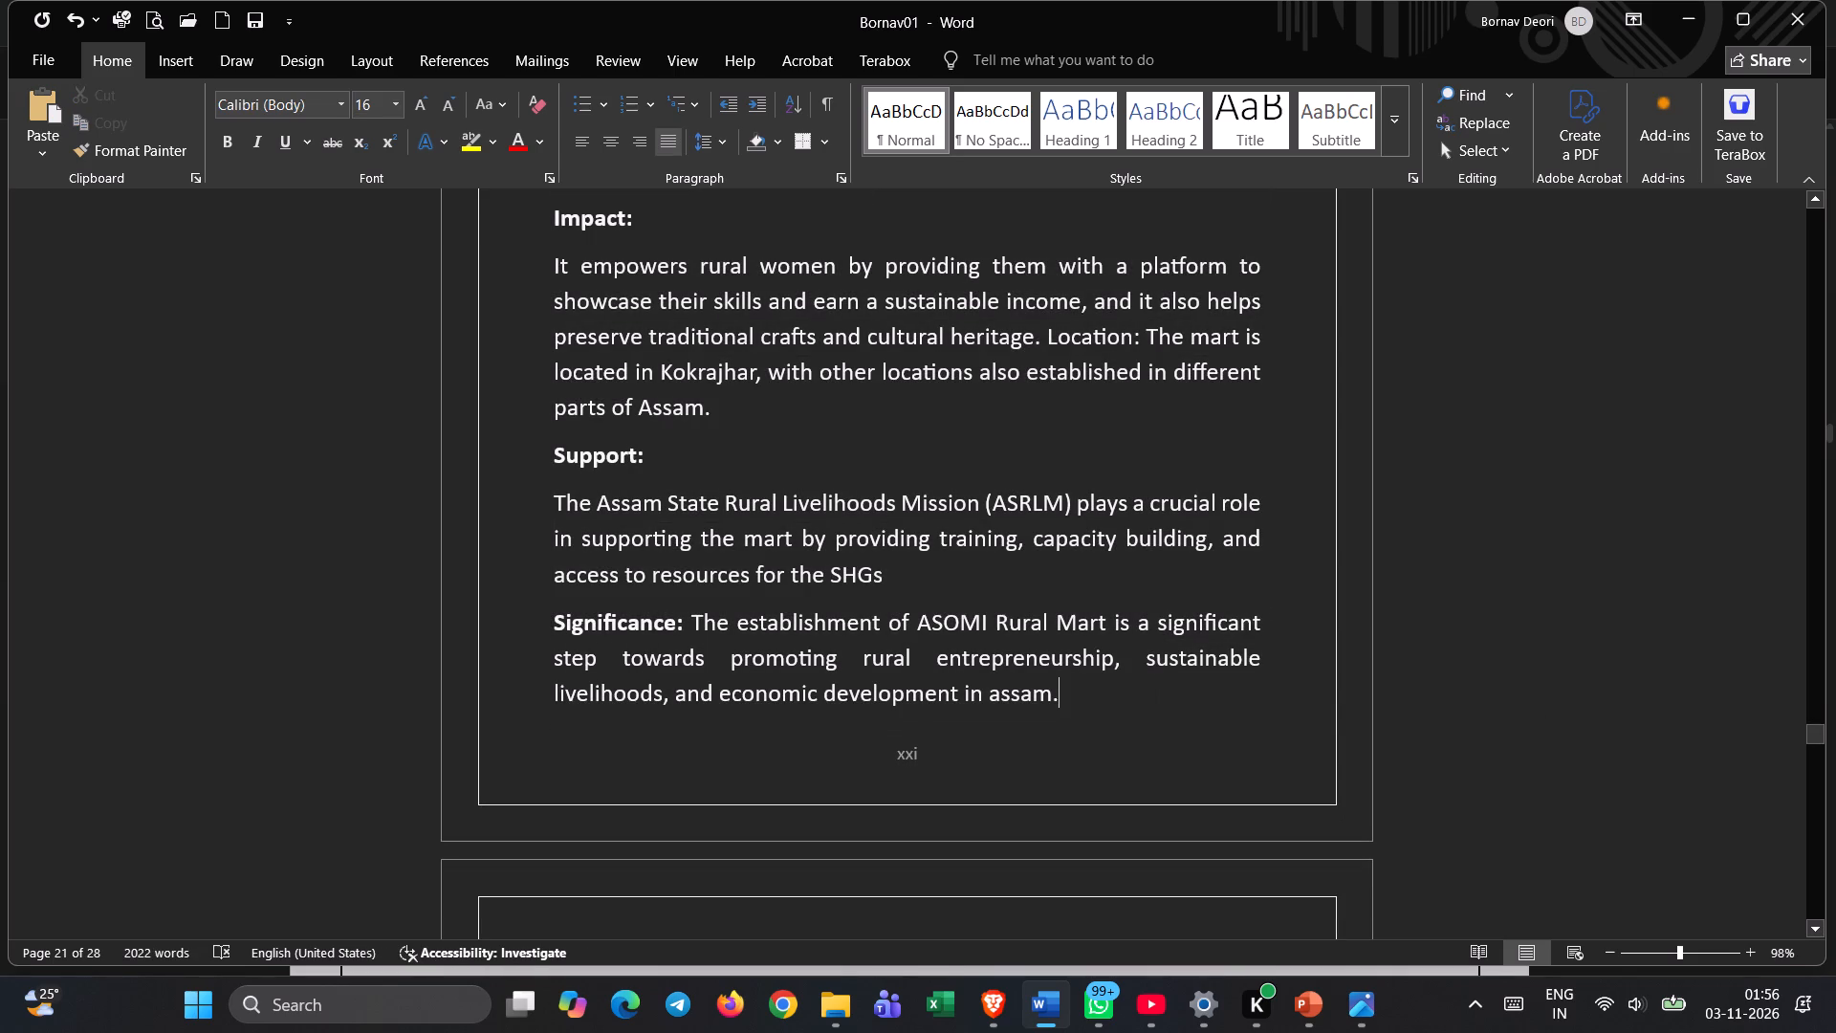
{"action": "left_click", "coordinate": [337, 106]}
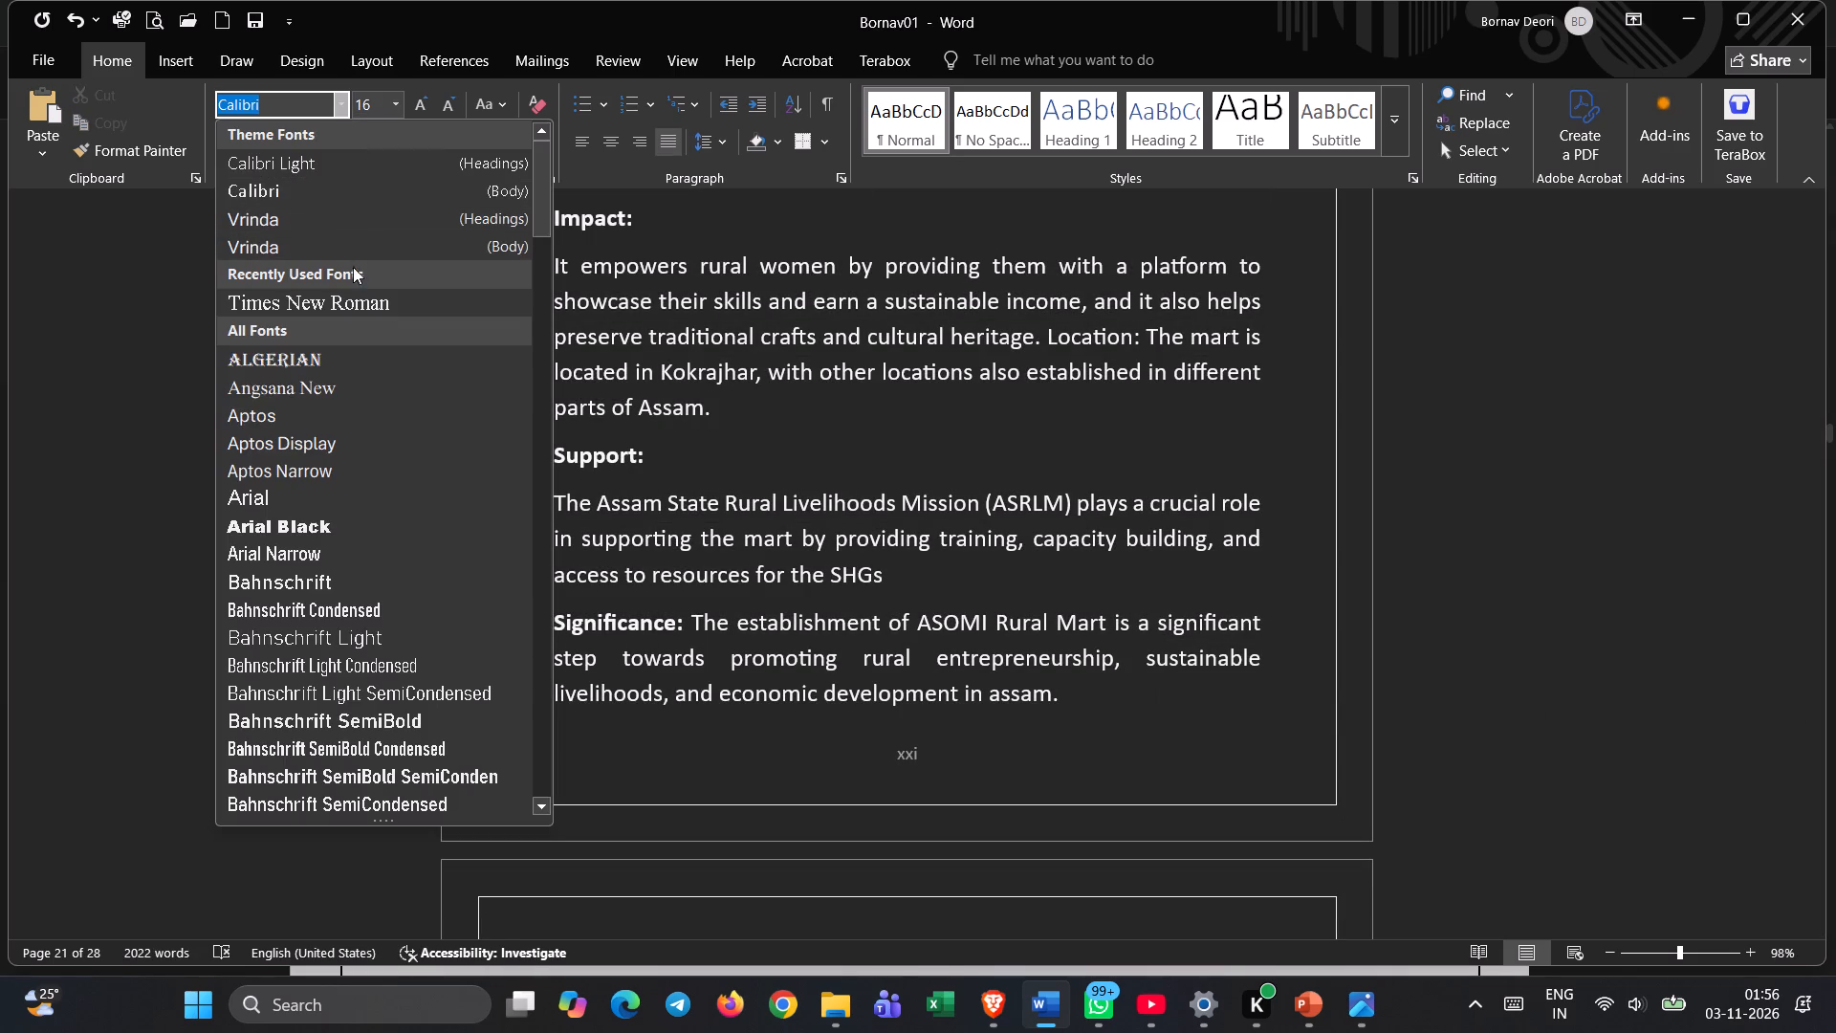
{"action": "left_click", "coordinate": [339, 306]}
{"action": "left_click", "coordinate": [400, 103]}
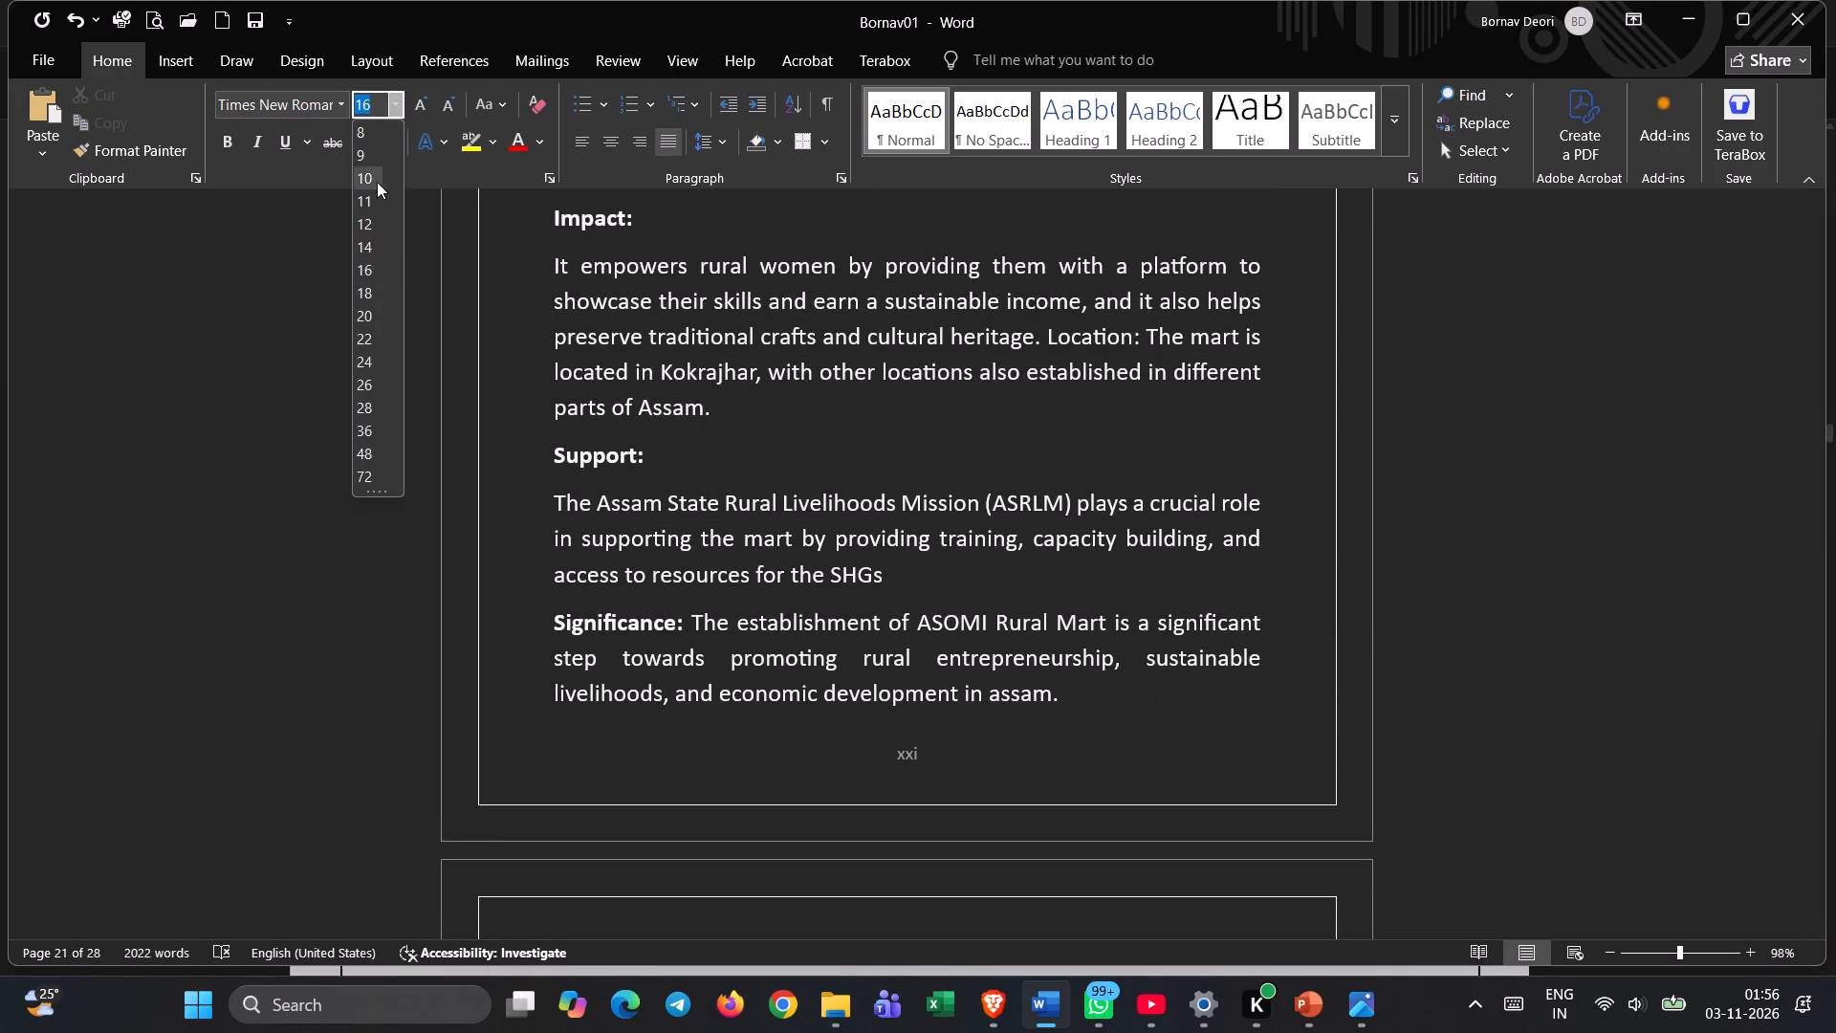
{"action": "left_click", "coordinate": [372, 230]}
Set the text from the IMPLEMENTATION OF PROJECT UNDER GREEN LEAF NGO heading through the Significance paragraph to Times New Roman, size 12.
{"action": "scroll", "coordinate": [628, 424], "scroll_direction": "up", "scroll_amount": 3}
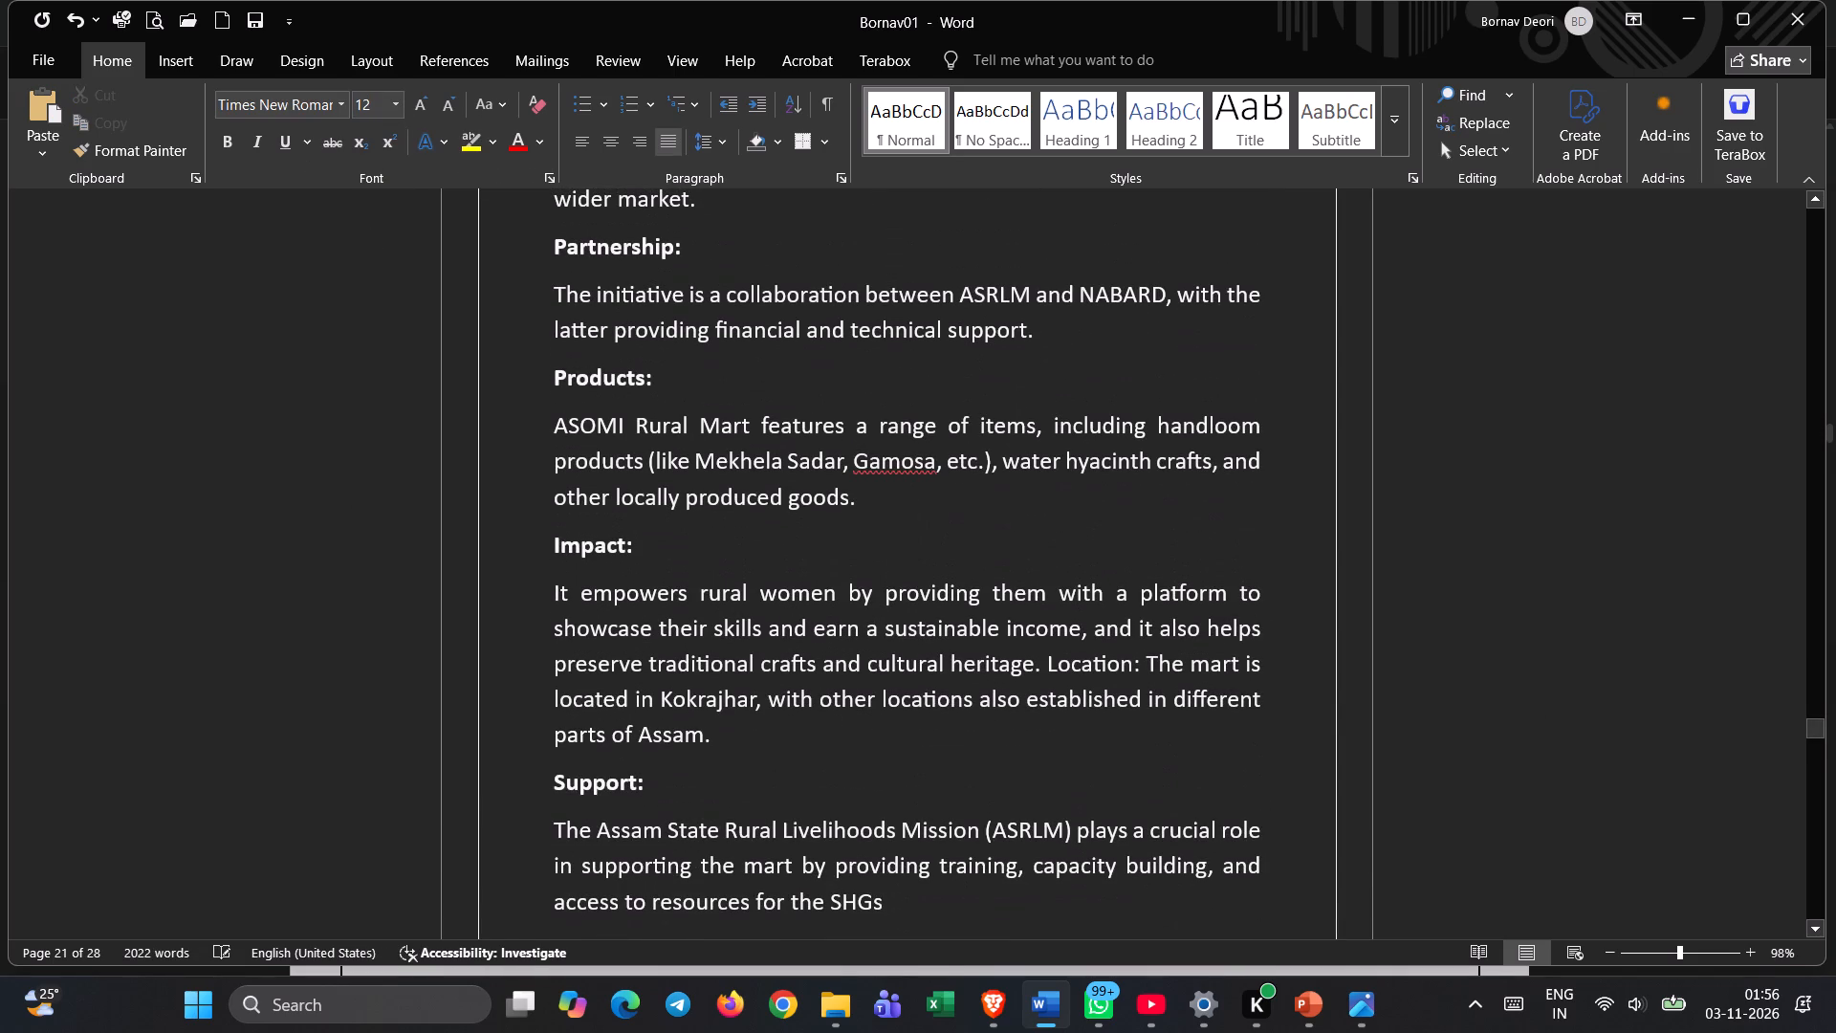
{"action": "scroll", "coordinate": [516, 304], "scroll_direction": "up", "scroll_amount": 3}
{"action": "left_click_drag", "start_coordinate": [543, 287], "coordinate": [547, 292]}
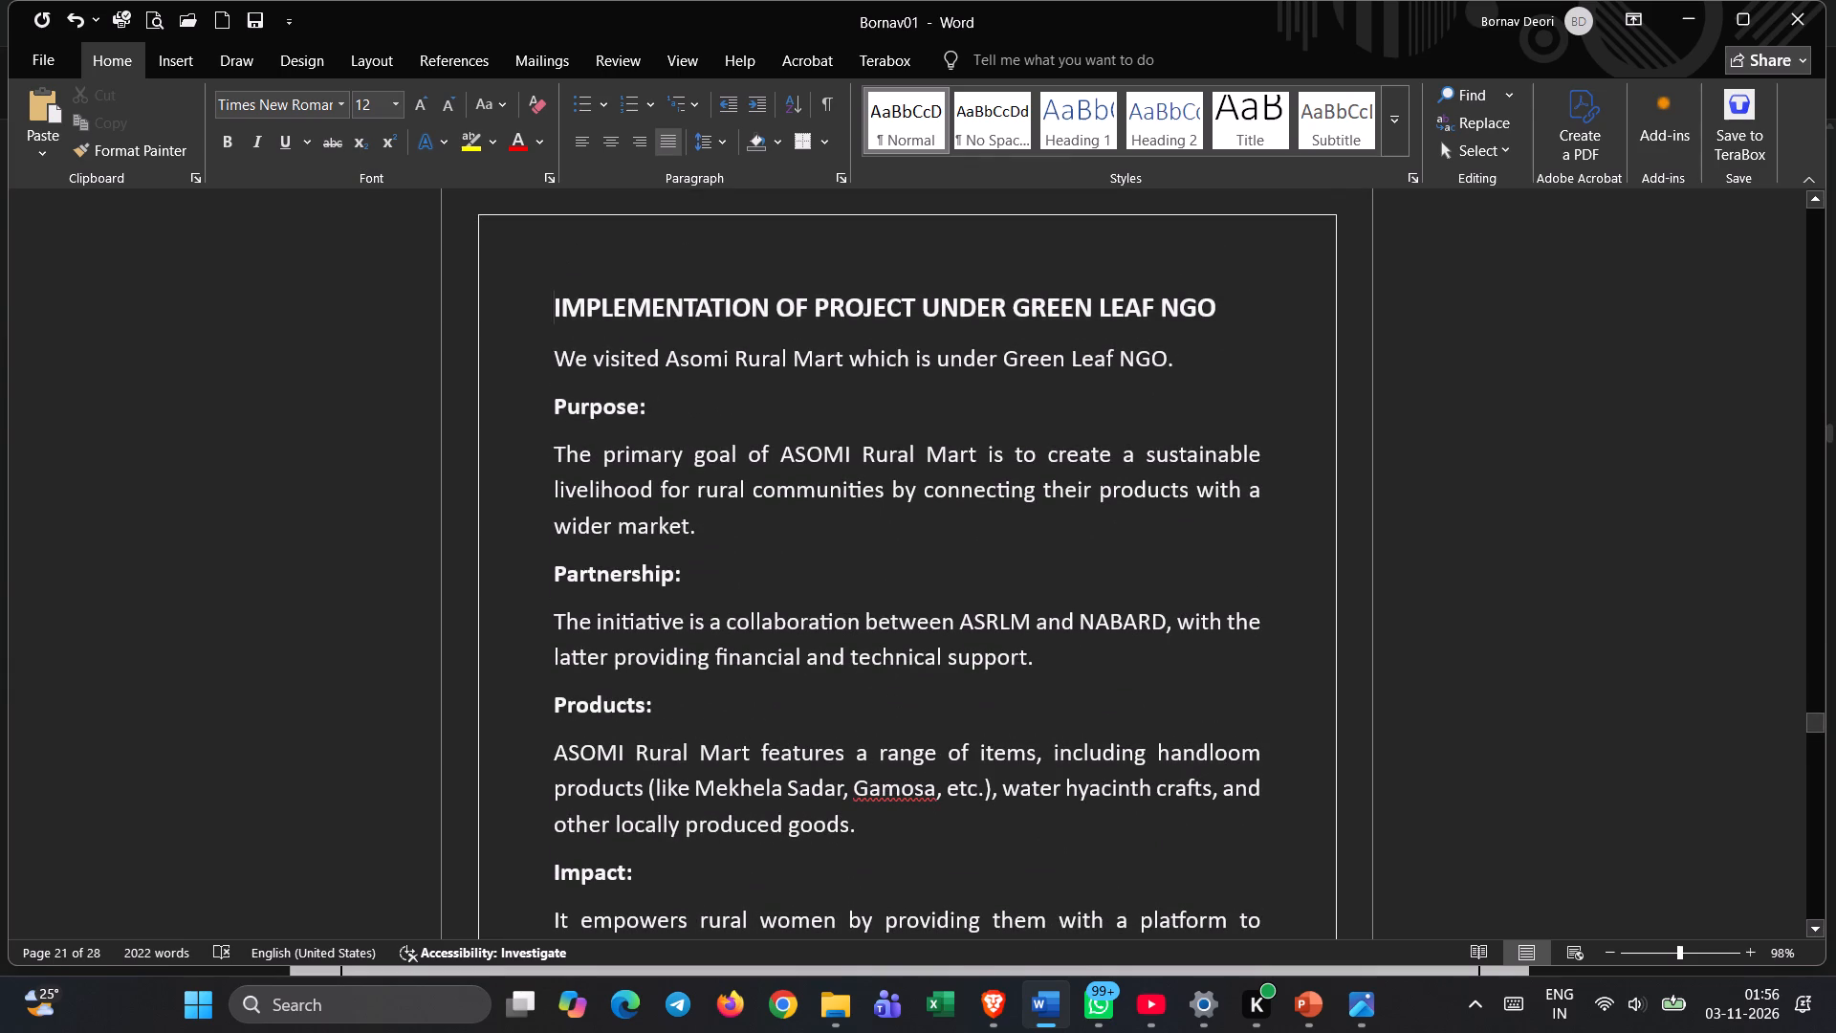
{"action": "left_click_drag", "start_coordinate": [547, 292], "coordinate": [1006, 943]}
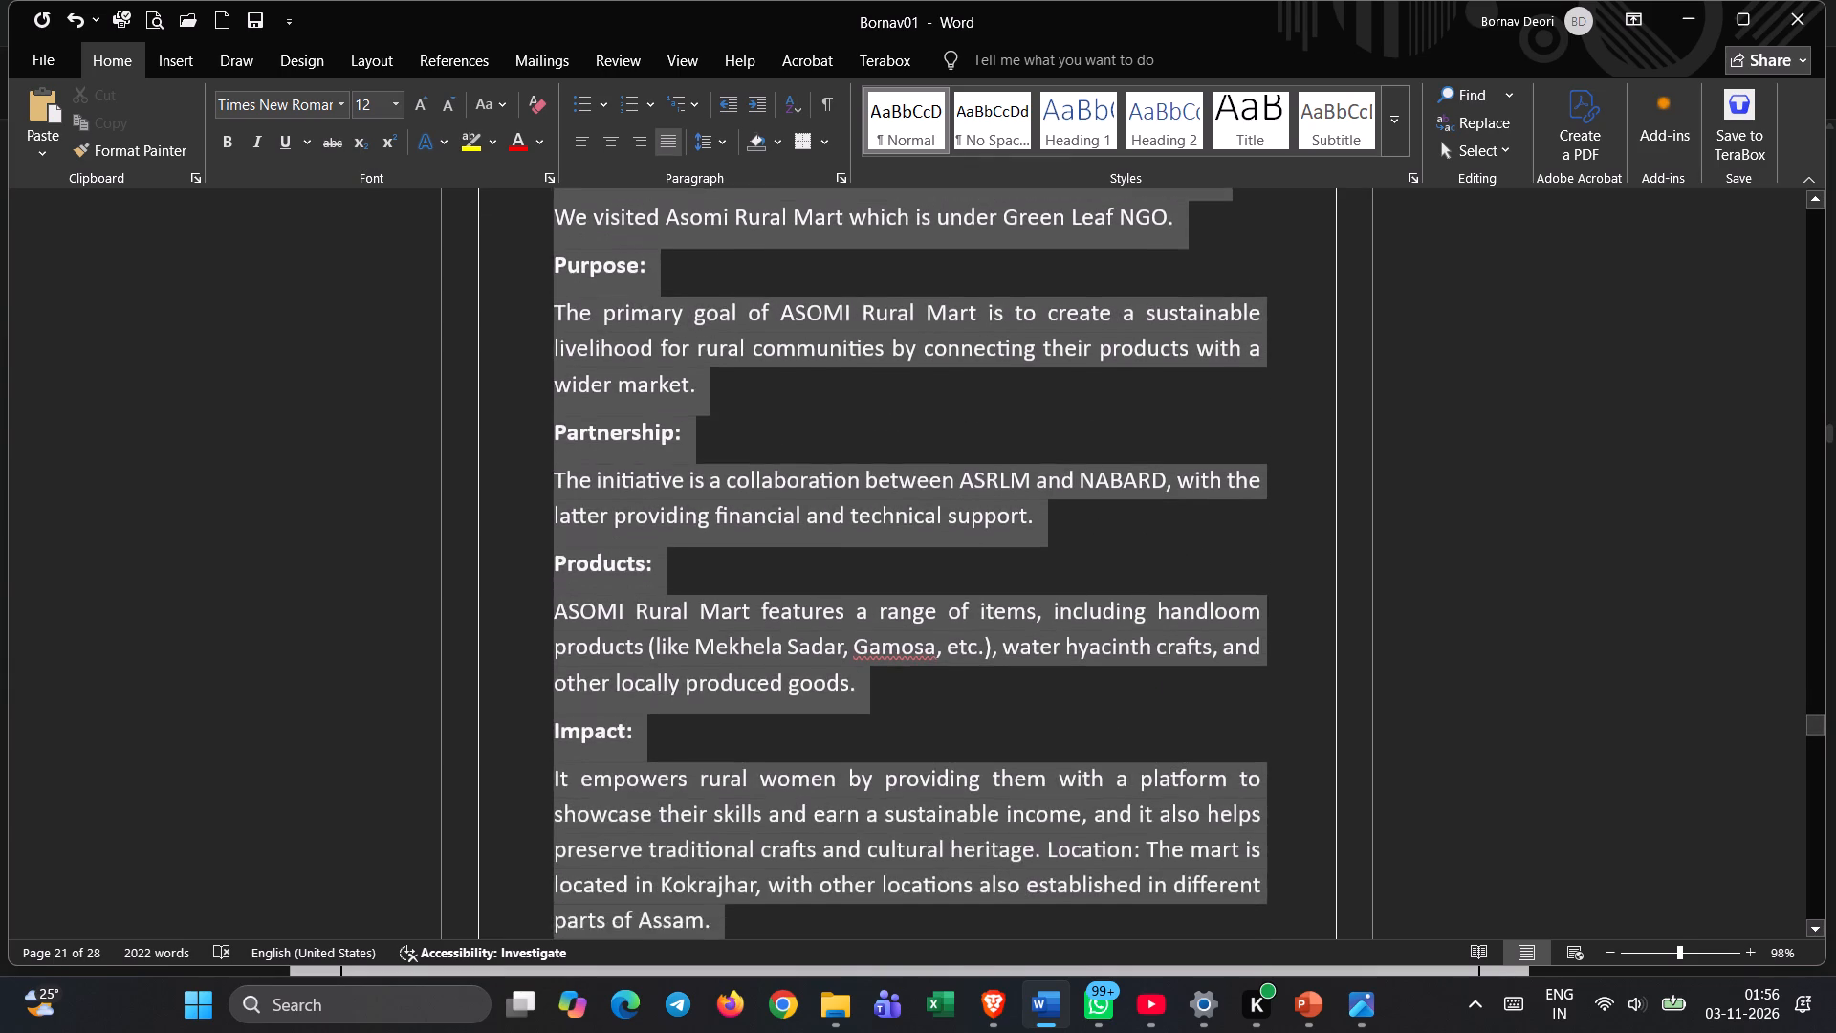
{"action": "left_click_drag", "start_coordinate": [1006, 943], "coordinate": [1082, 931]}
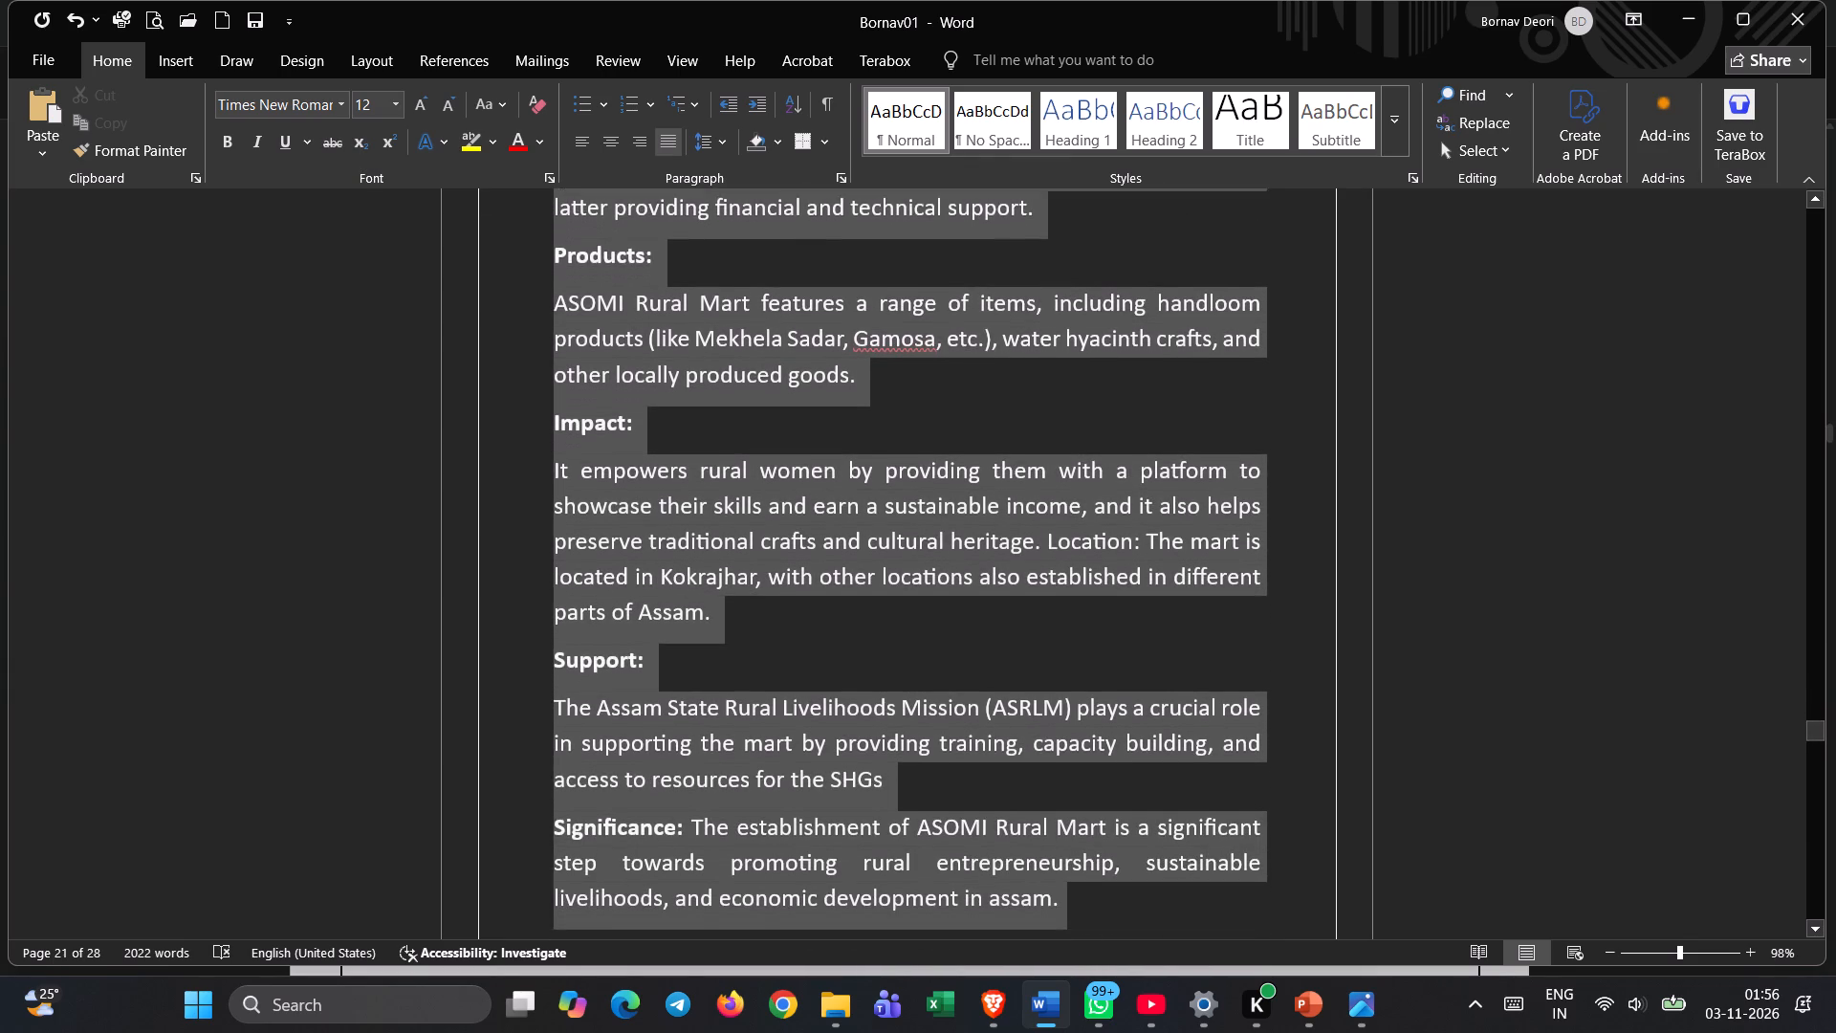
{"action": "left_click_drag", "start_coordinate": [1082, 931], "coordinate": [1079, 831]}
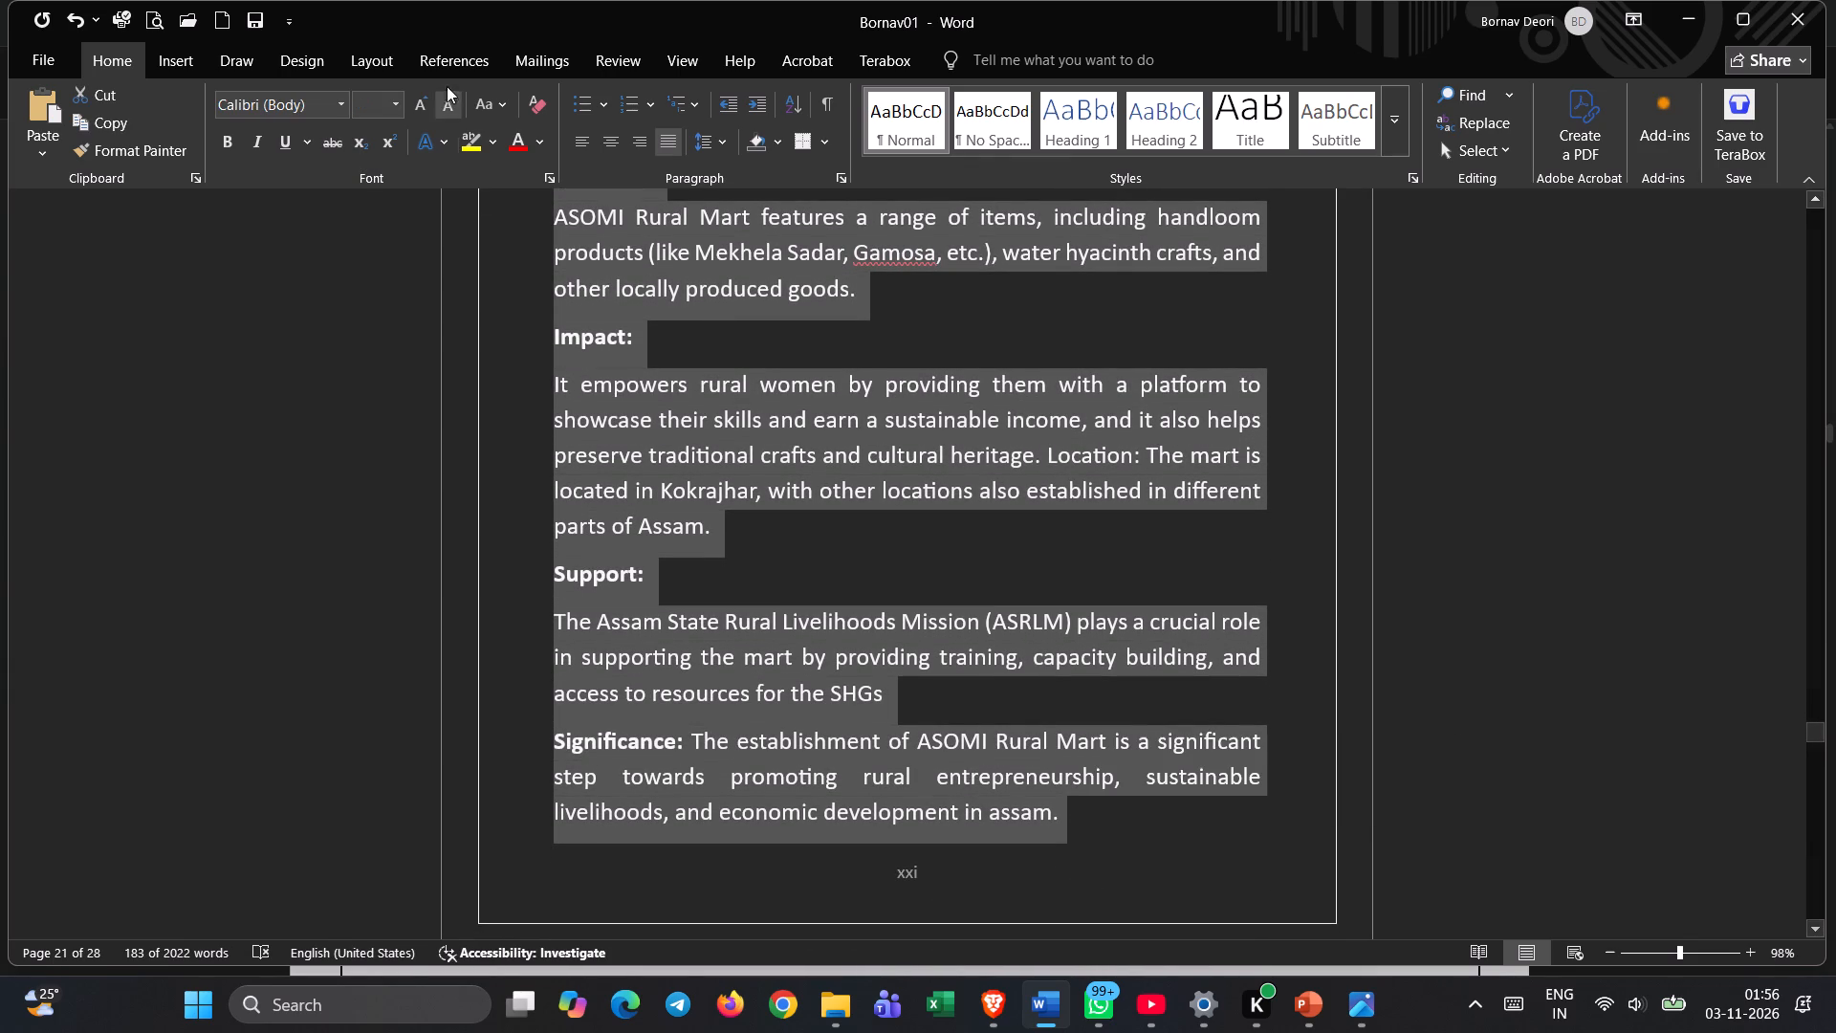
{"action": "left_click", "coordinate": [339, 108]}
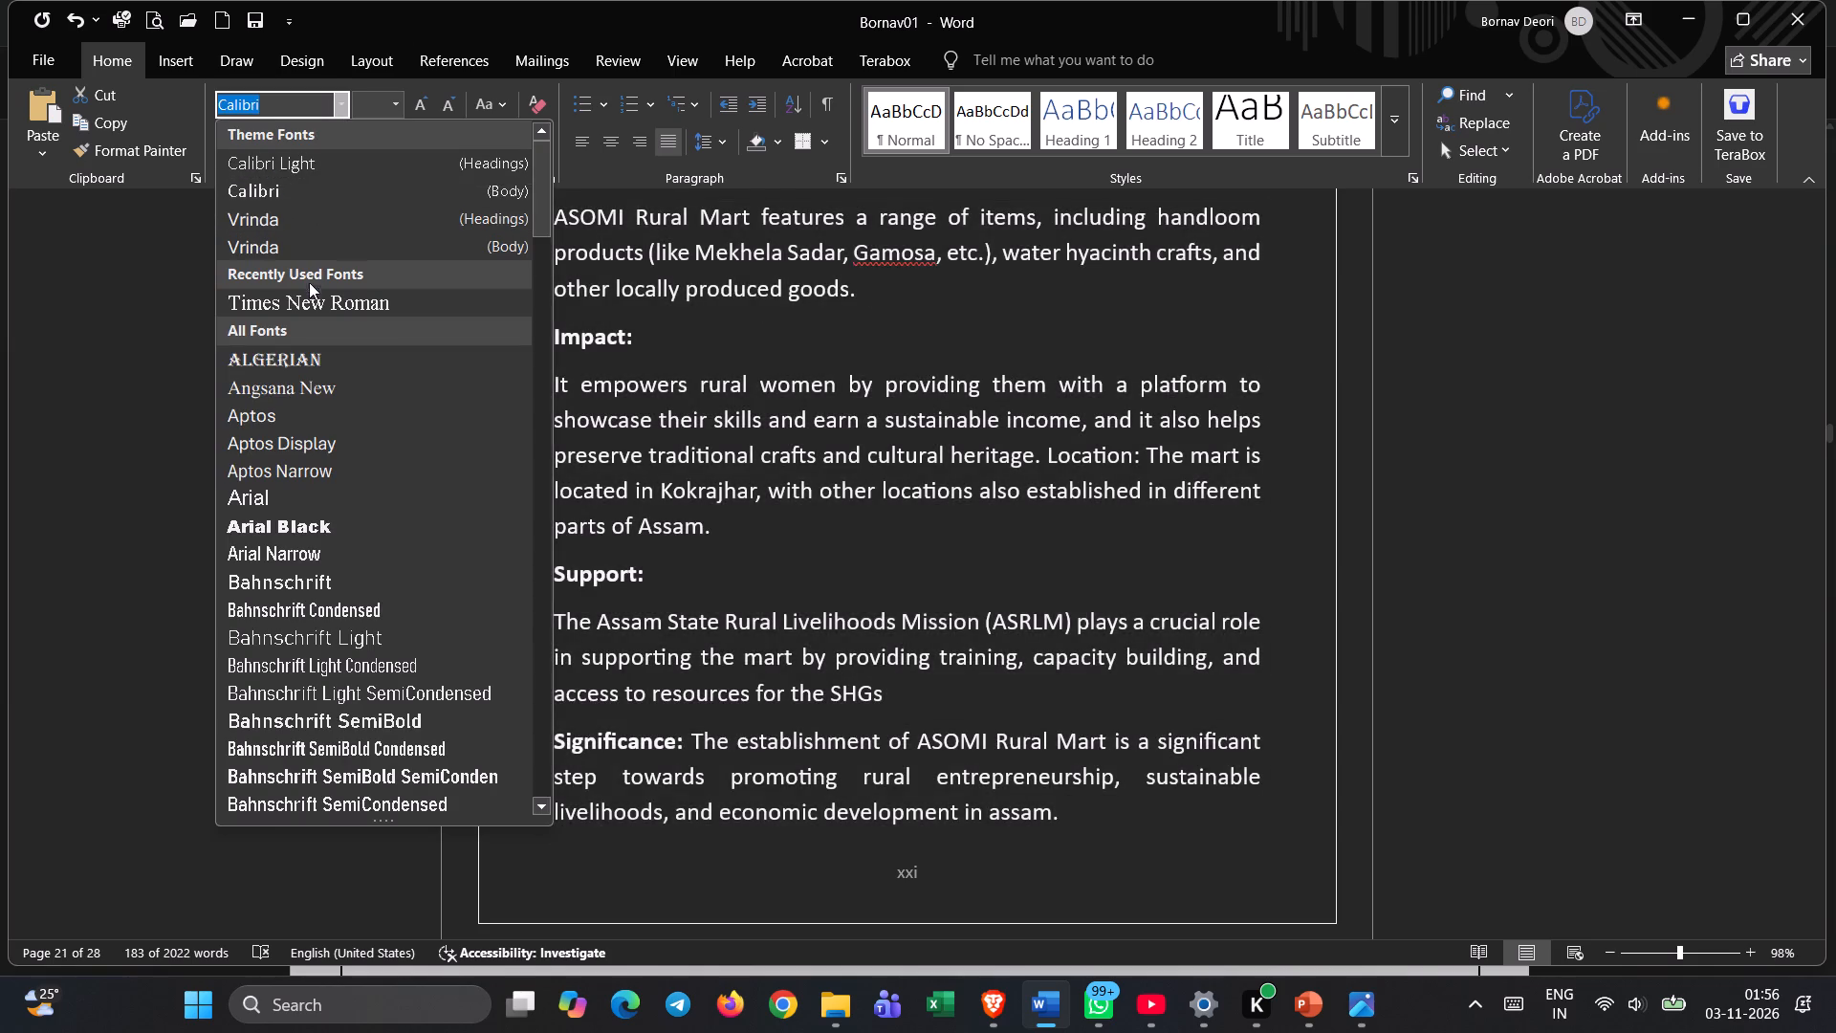
{"action": "left_click", "coordinate": [309, 297]}
{"action": "left_click", "coordinate": [404, 109]}
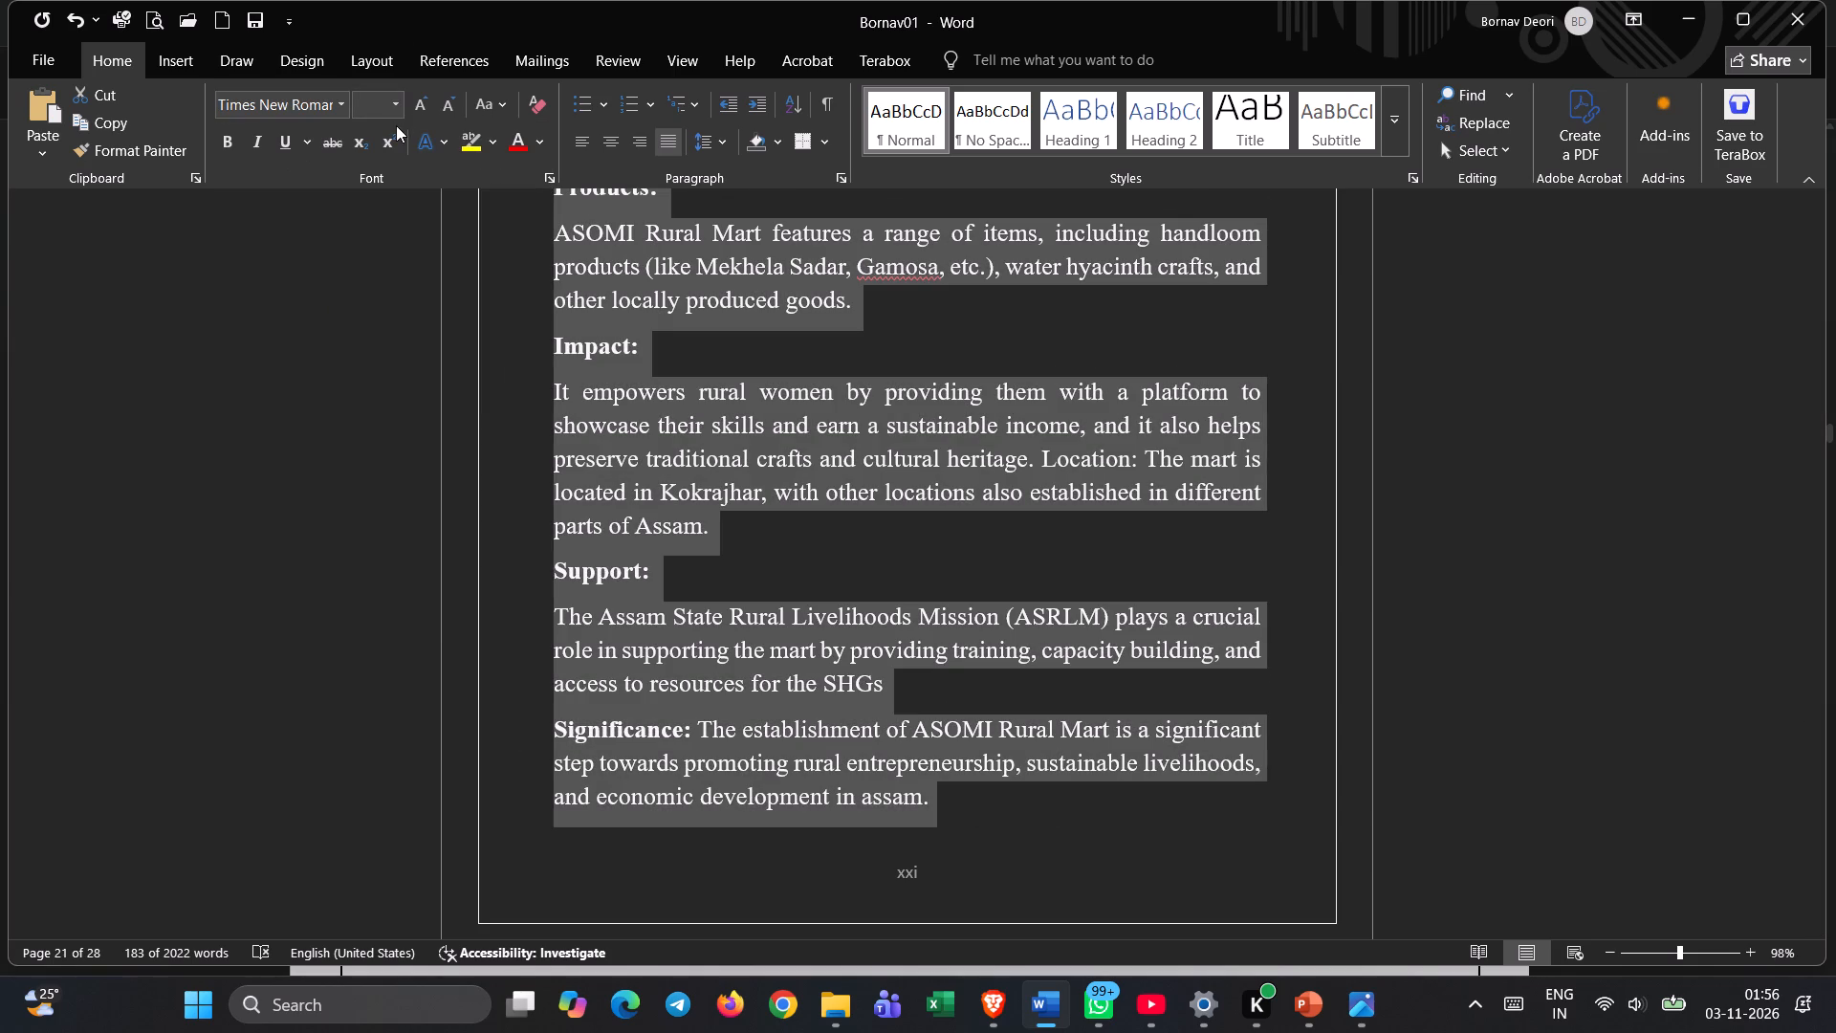
{"action": "left_click", "coordinate": [394, 118]}
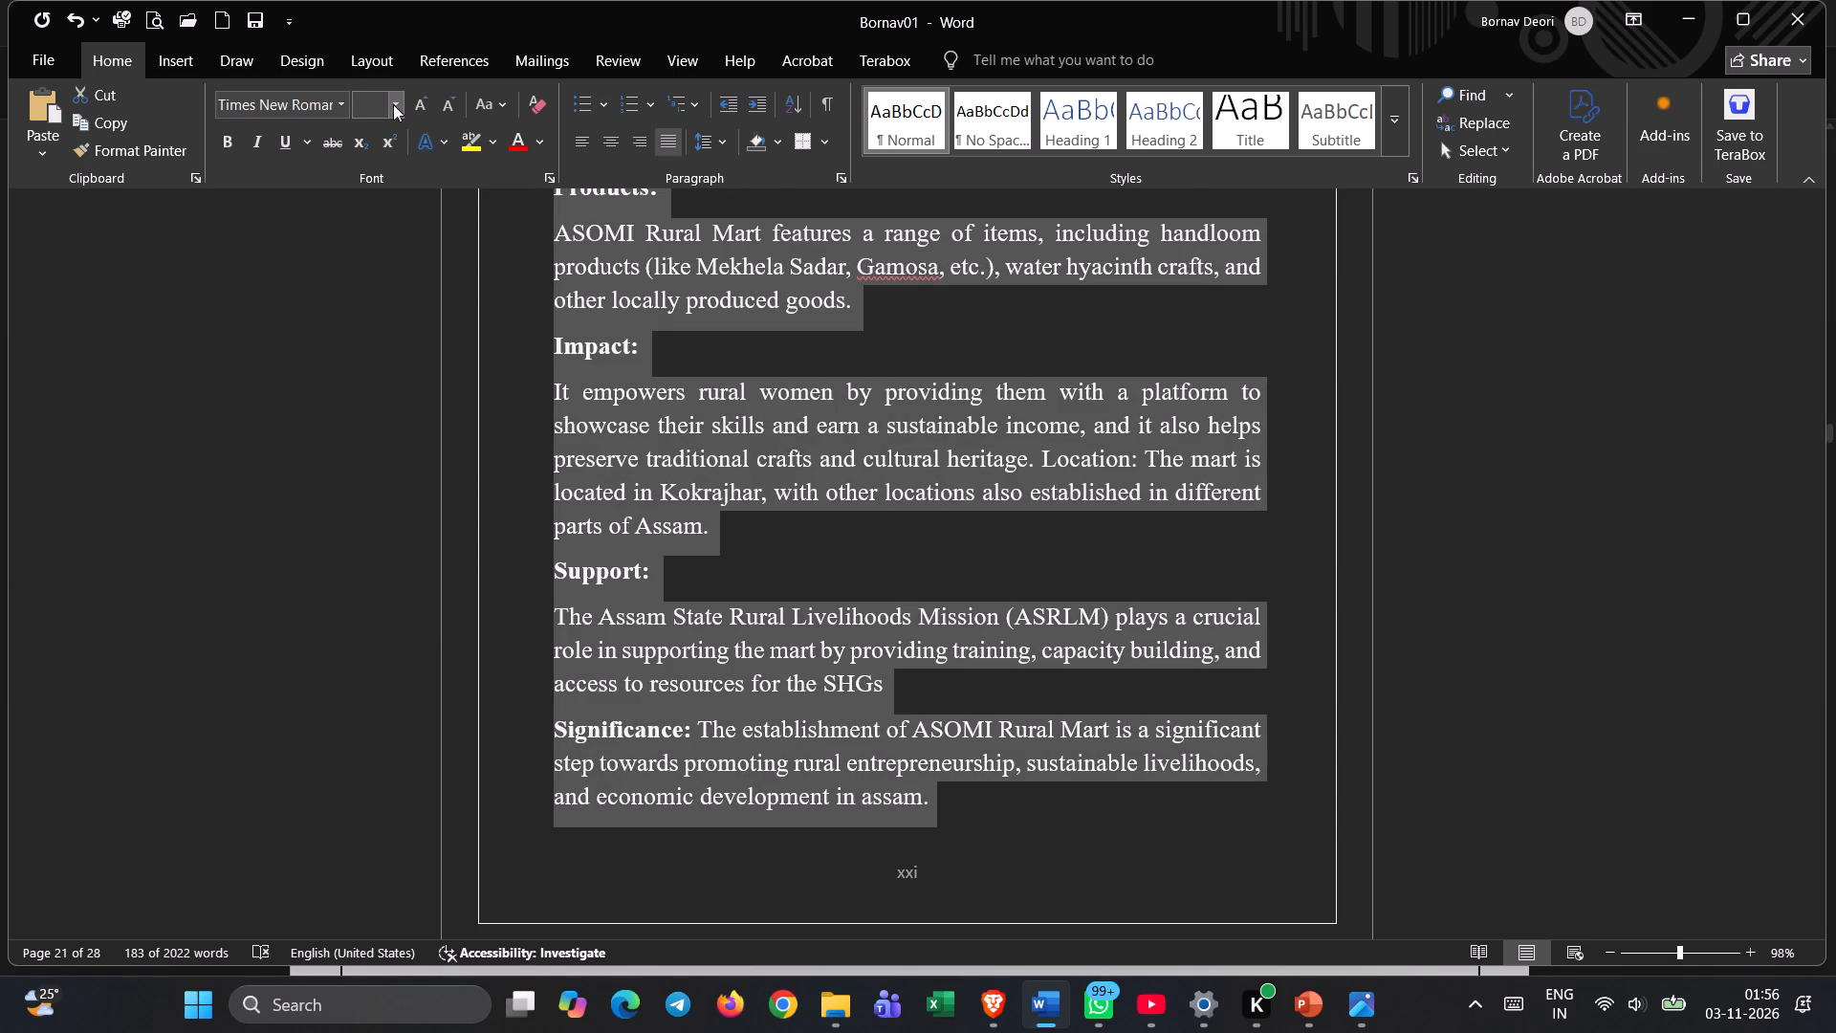
{"action": "left_click", "coordinate": [393, 104]}
{"action": "left_click", "coordinate": [359, 226]}
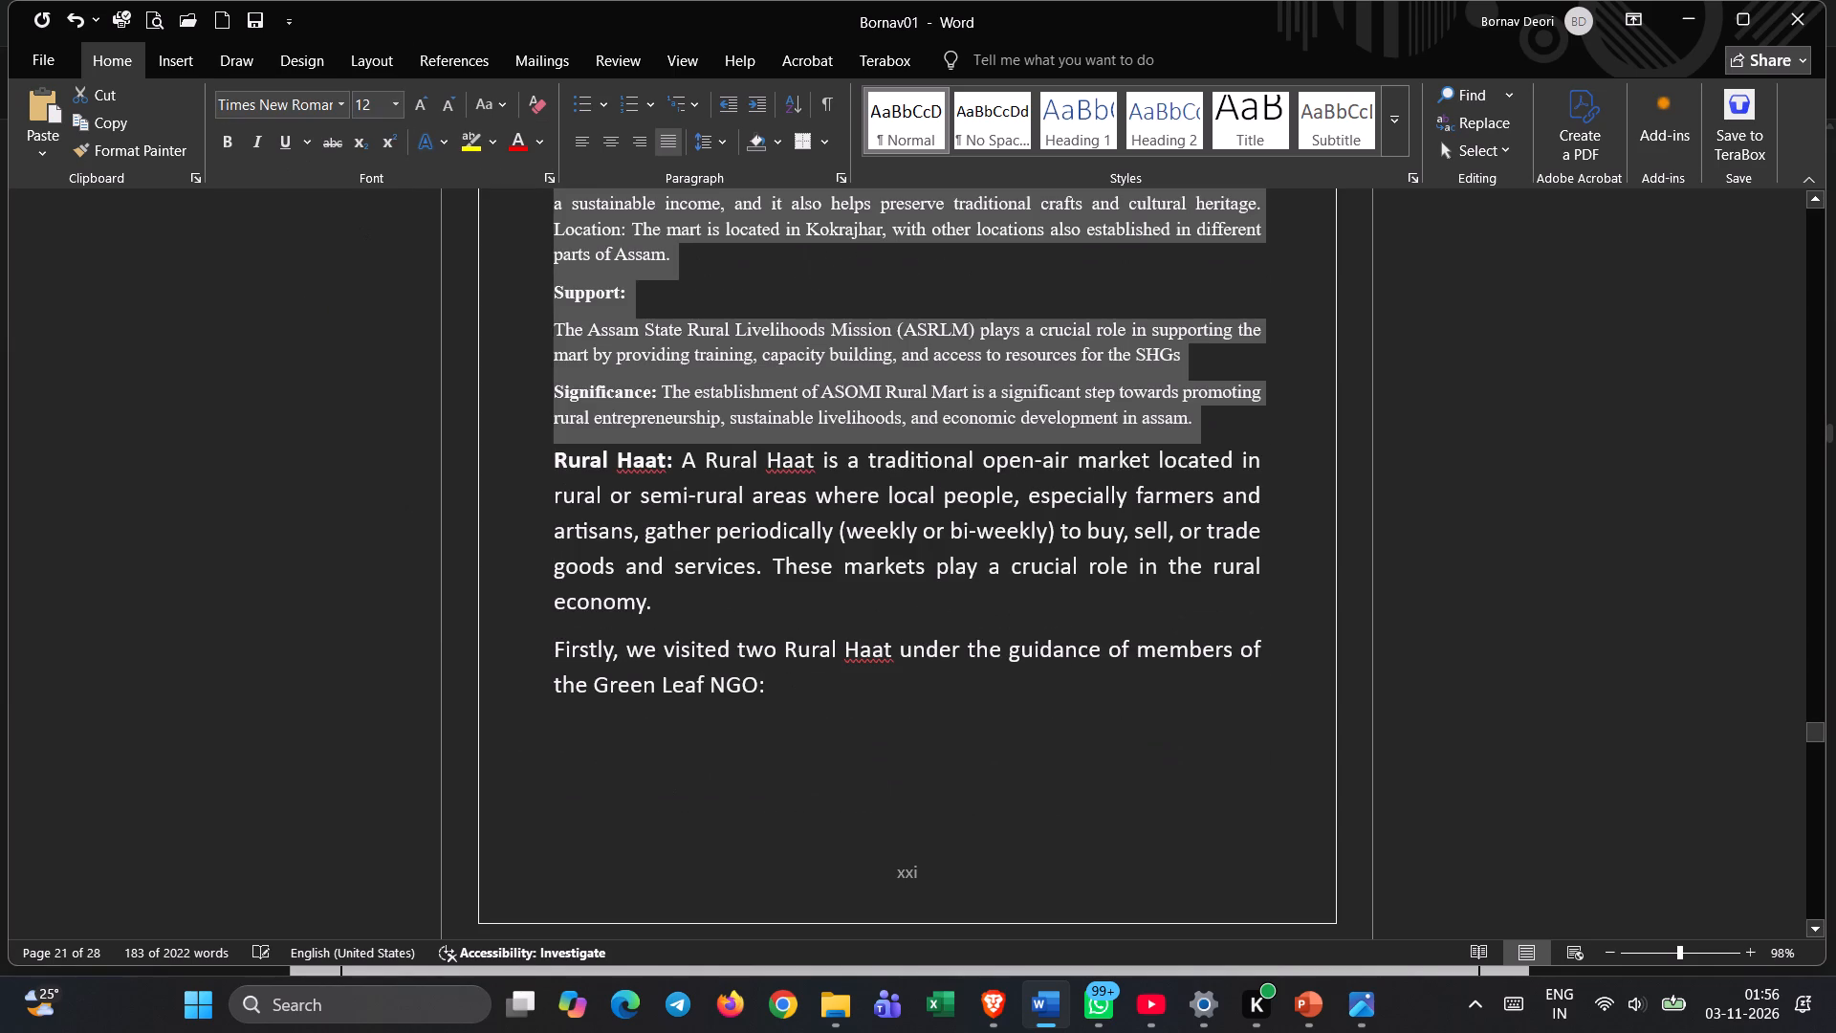
Set the IMPLEMENTATION OF PROJECT UNDER GREEN LEAF NGO heading to font size 14.
{"action": "scroll", "coordinate": [727, 388], "scroll_direction": "up", "scroll_amount": 7}
{"action": "scroll", "coordinate": [699, 407], "scroll_direction": "down", "scroll_amount": 2}
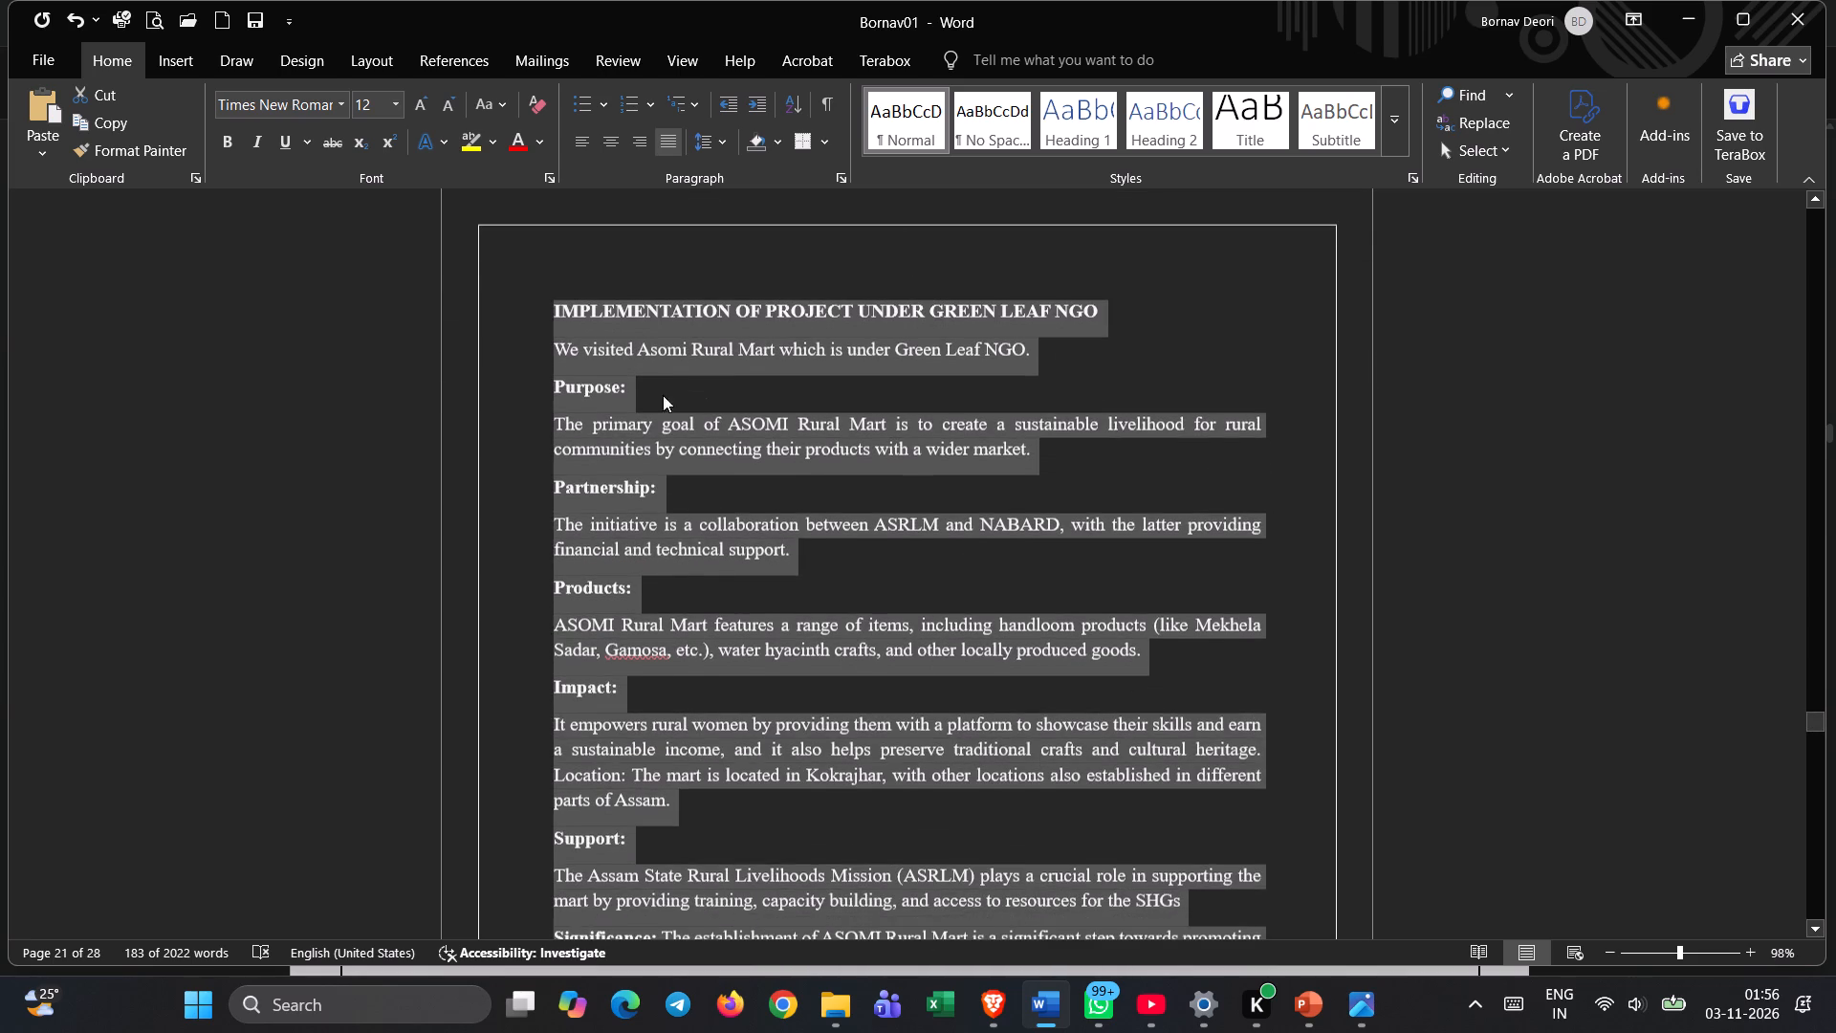
{"action": "left_click", "coordinate": [560, 319]}
{"action": "left_click", "coordinate": [549, 304]}
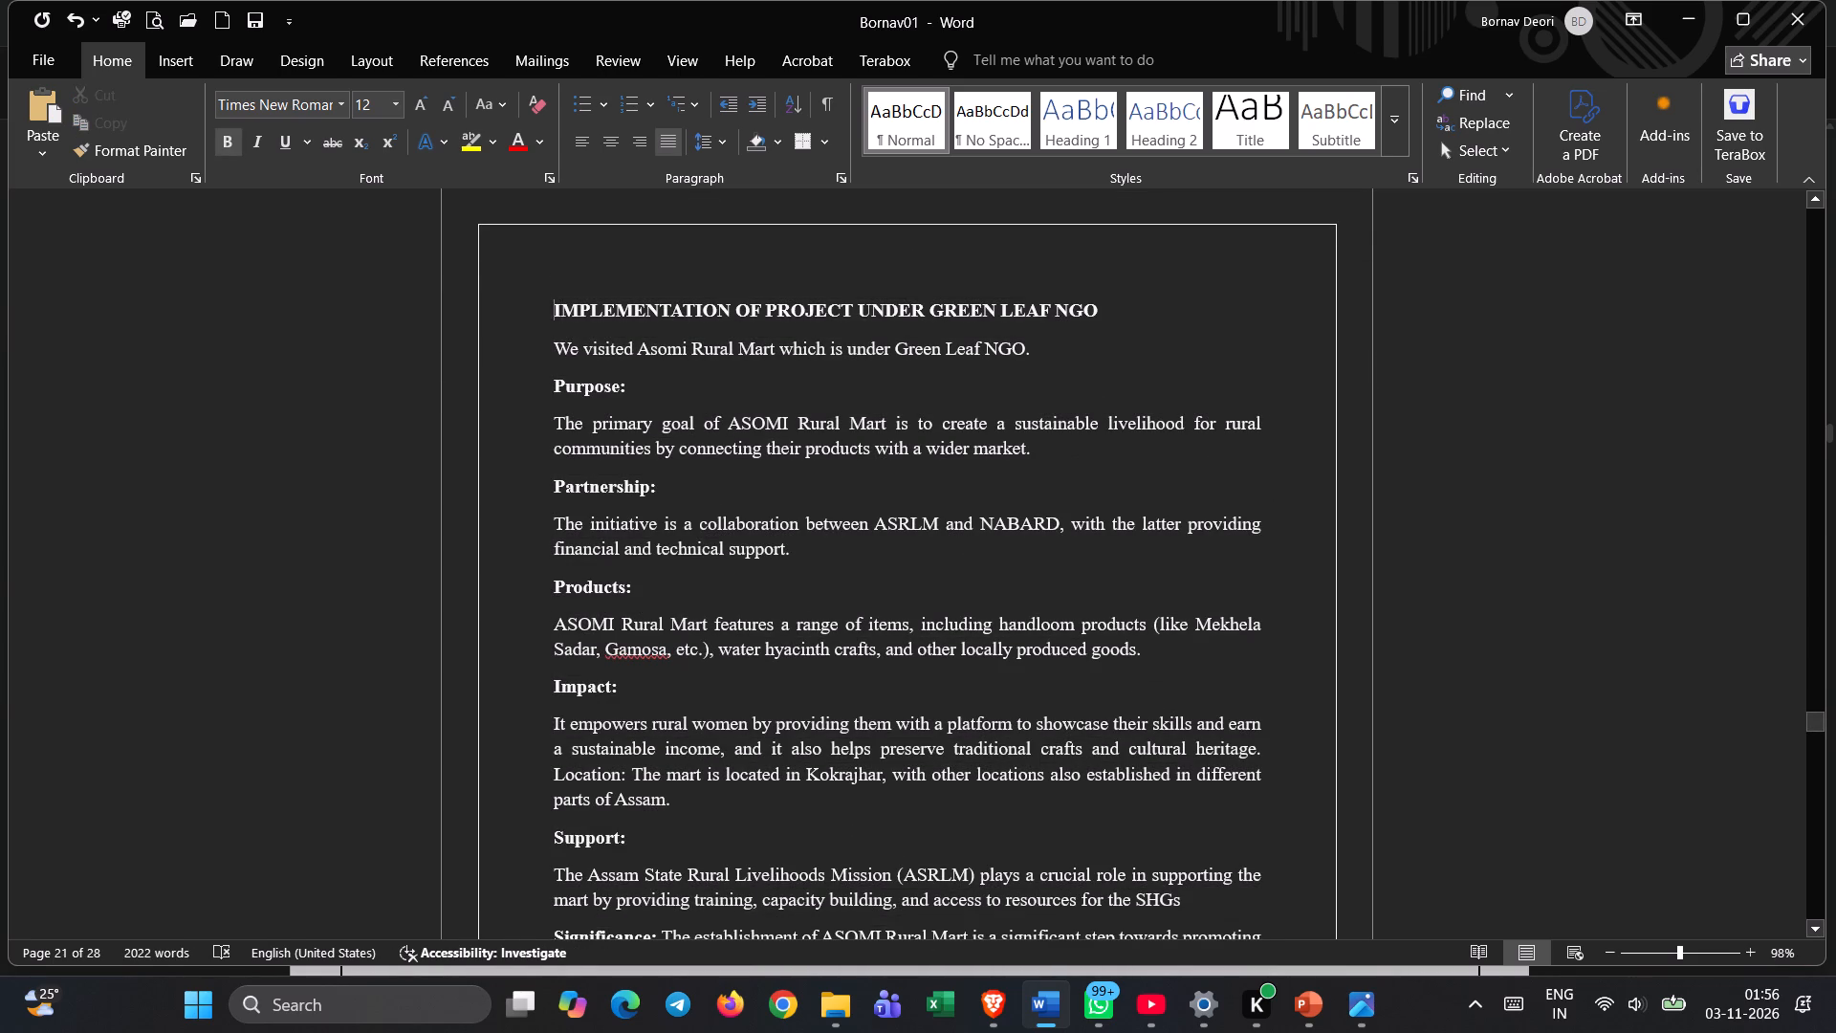
{"action": "left_click_drag", "start_coordinate": [549, 304], "coordinate": [1088, 300]}
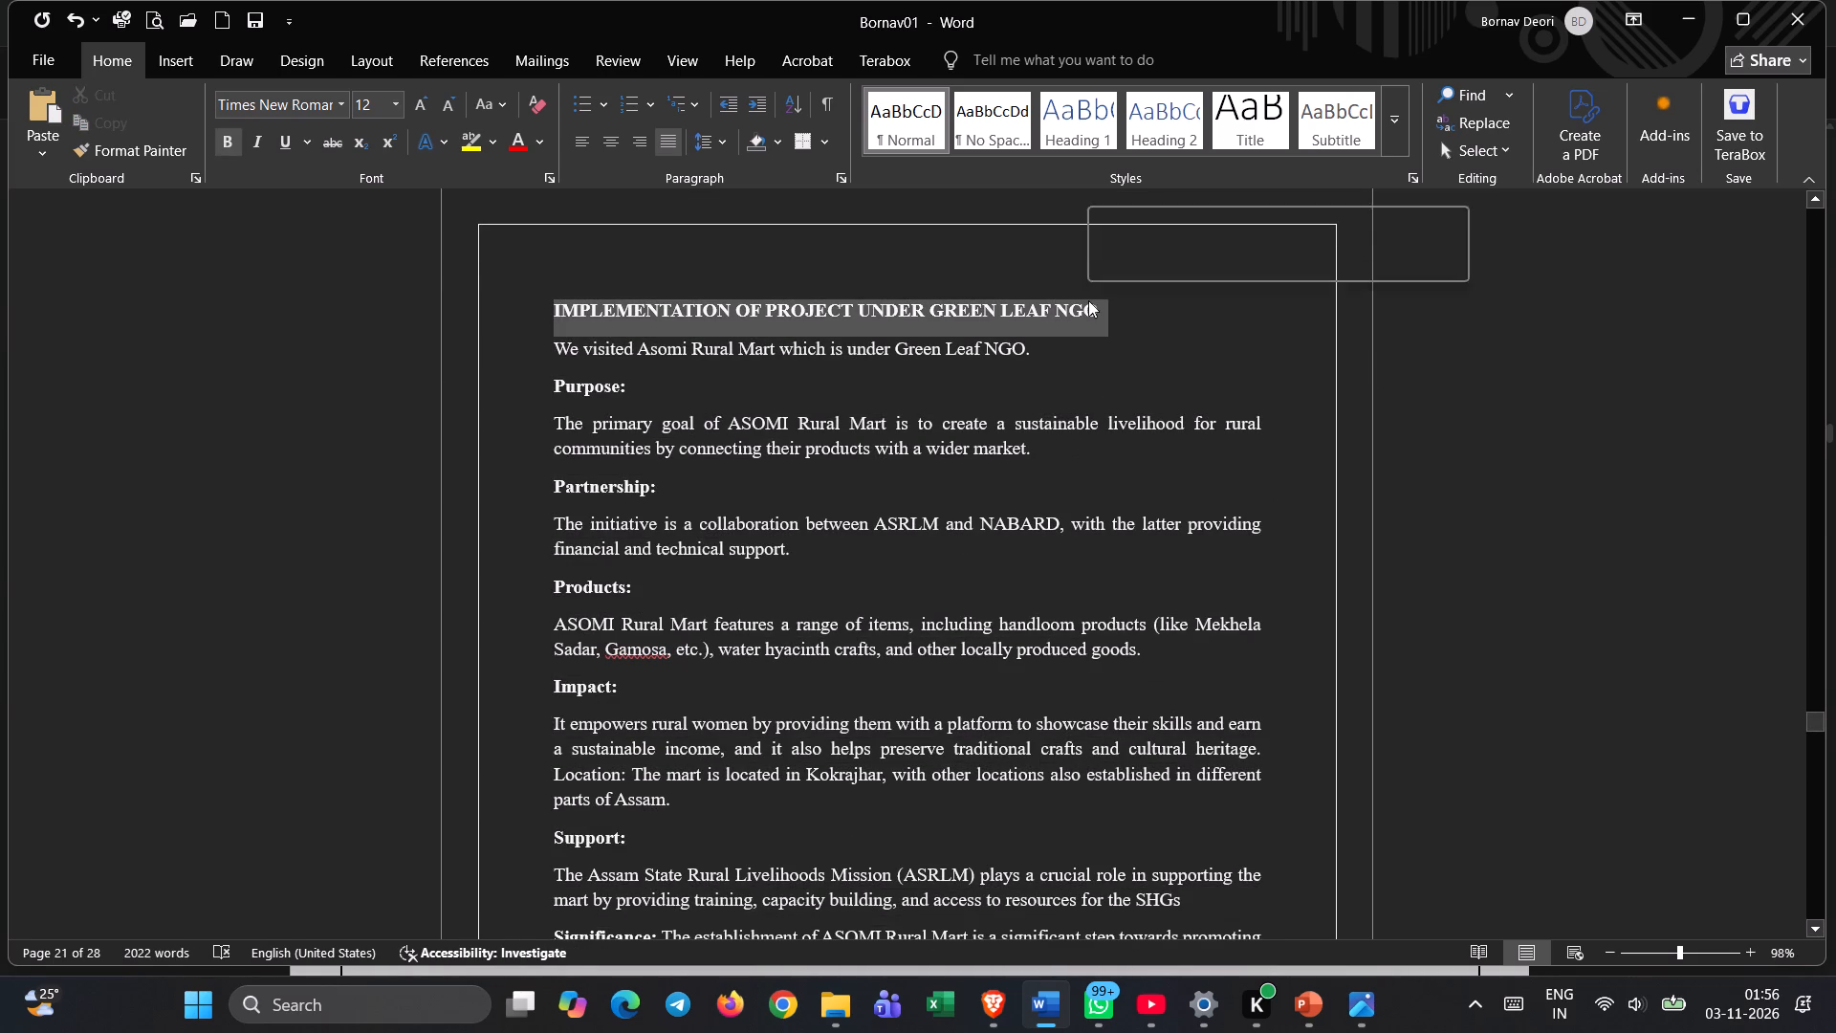
{"action": "left_click", "coordinate": [395, 106]}
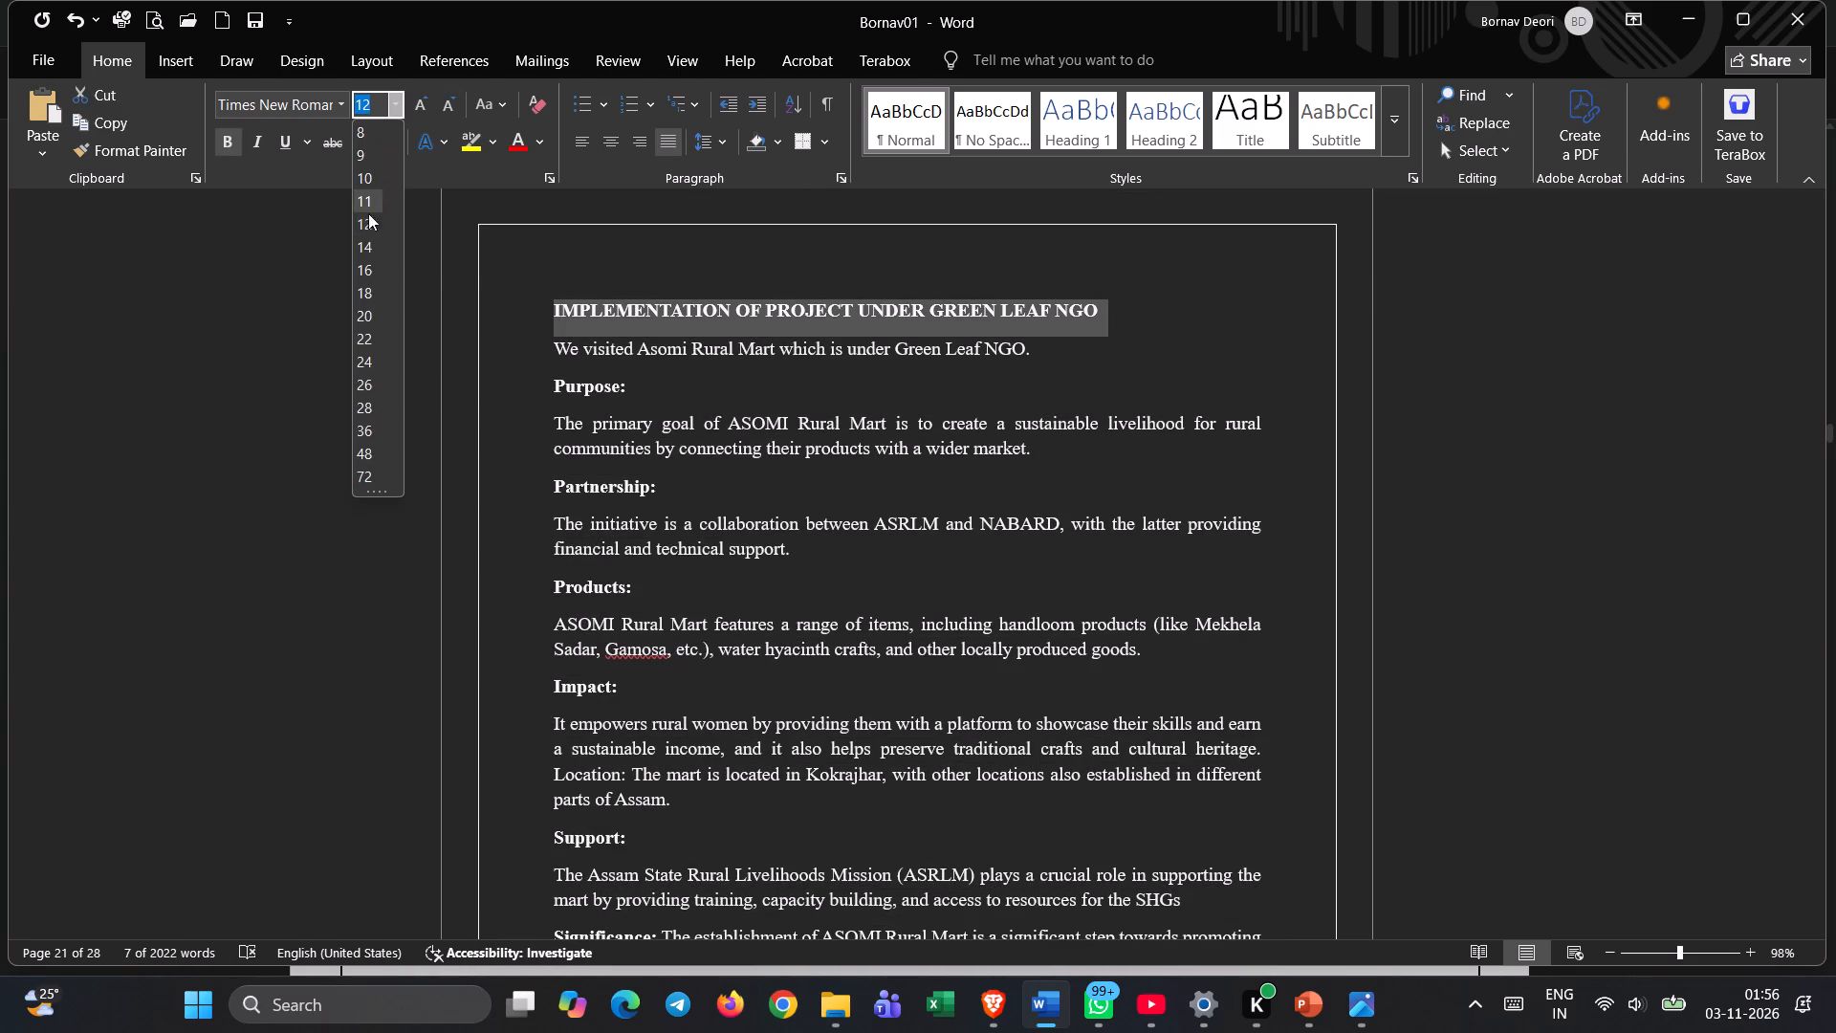
{"action": "left_click", "coordinate": [366, 250]}
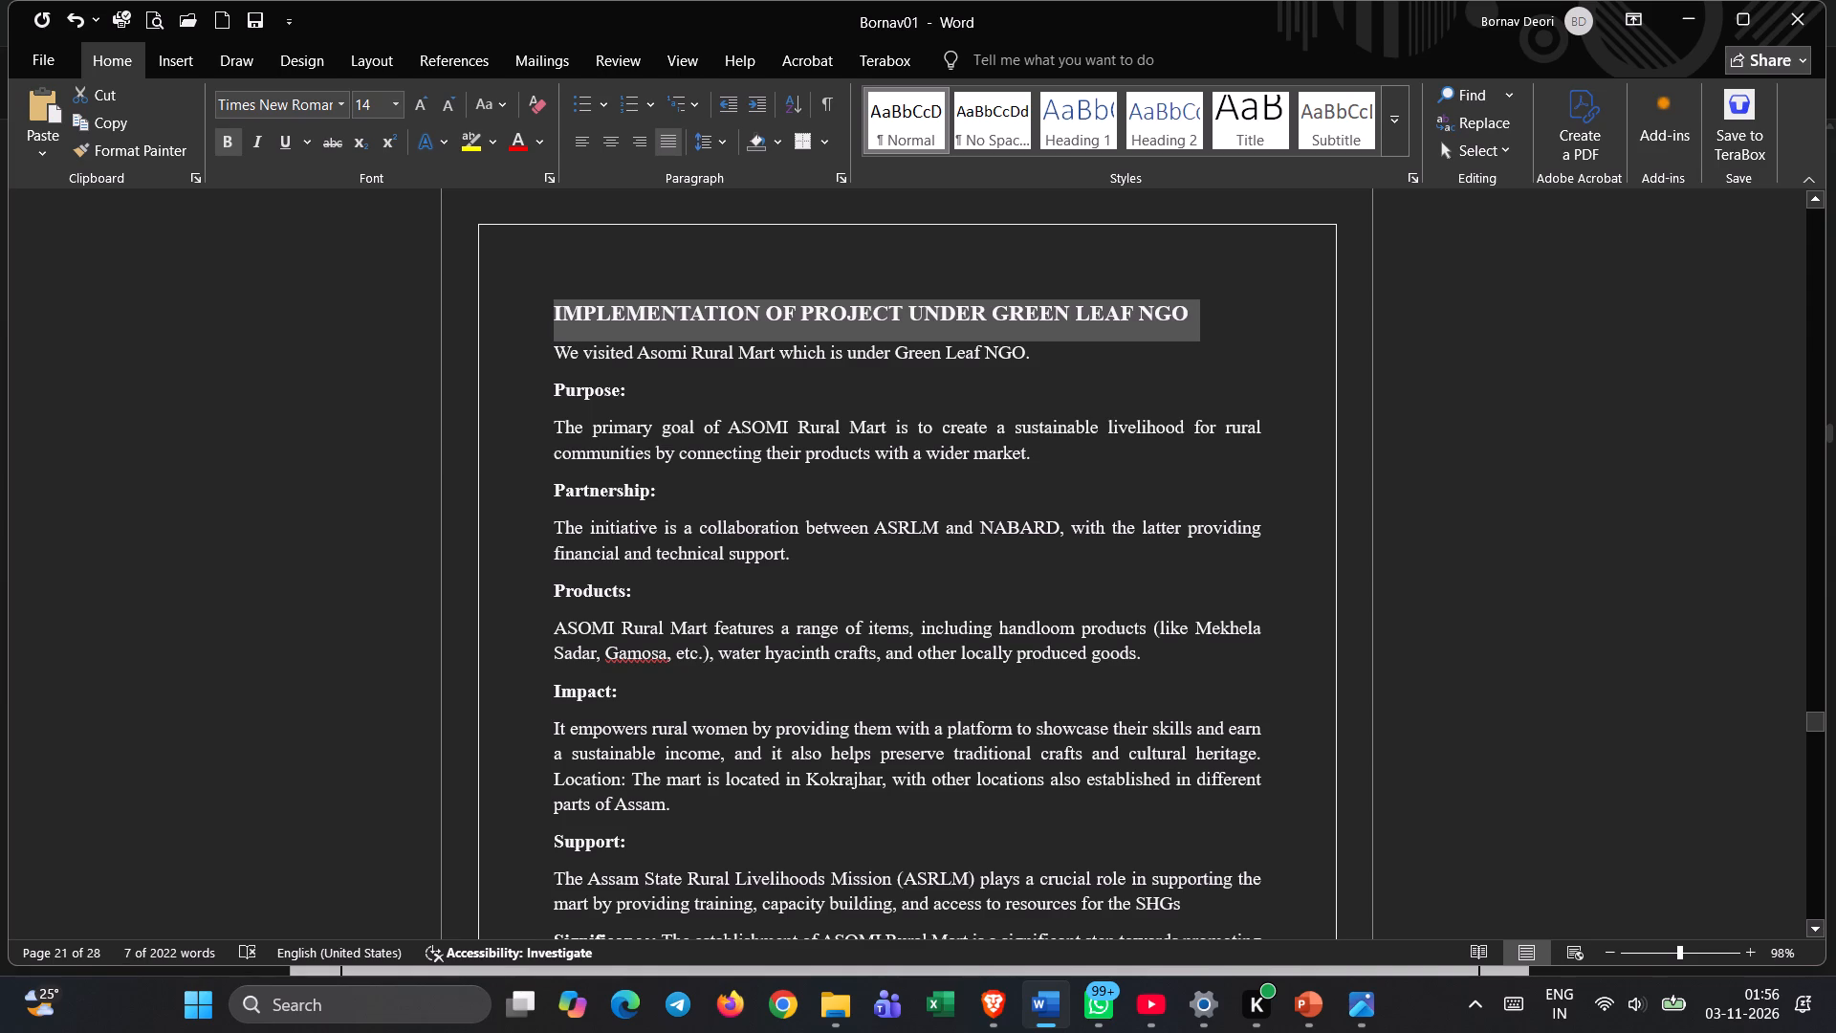
Set the Purpose: and Partnership: subheadings of the ASOMI Rural Mart section to font size 14.
{"action": "left_click_drag", "start_coordinate": [551, 390], "coordinate": [636, 394]}
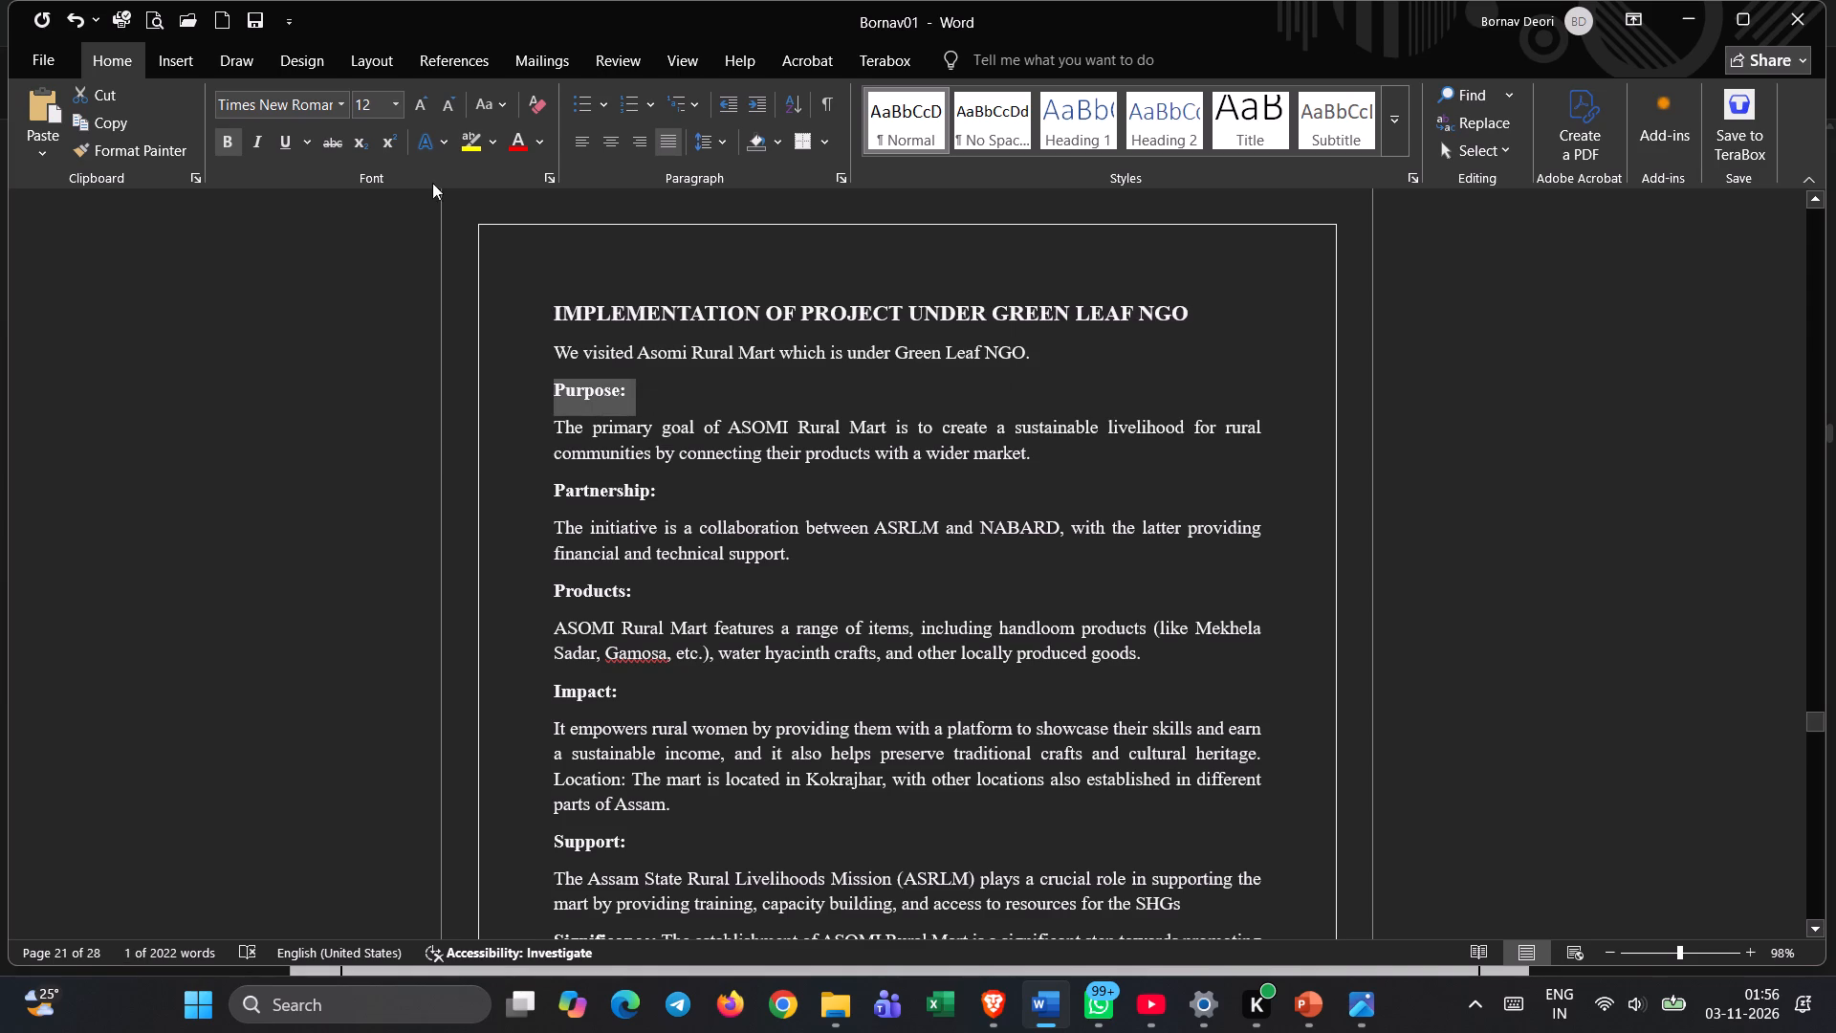
{"action": "left_click", "coordinate": [399, 108]}
{"action": "left_click", "coordinate": [366, 249]}
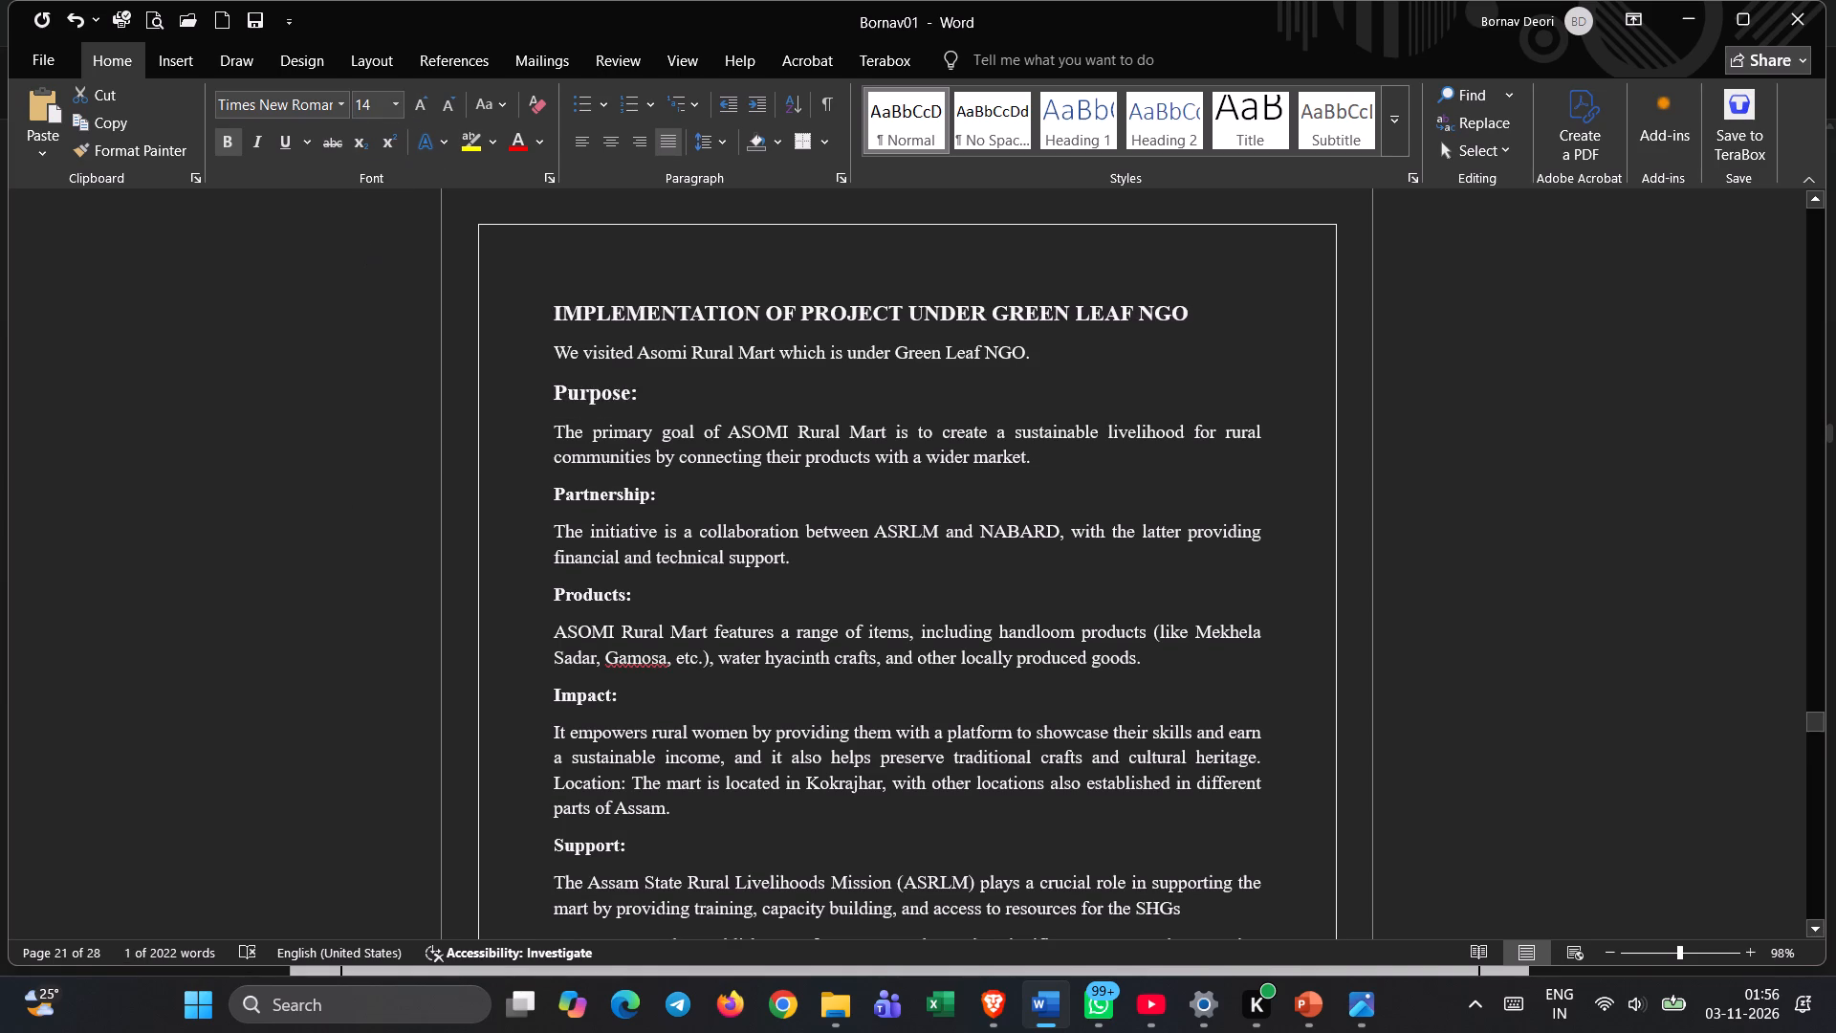
{"action": "scroll", "coordinate": [519, 295], "scroll_direction": "down", "scroll_amount": 2}
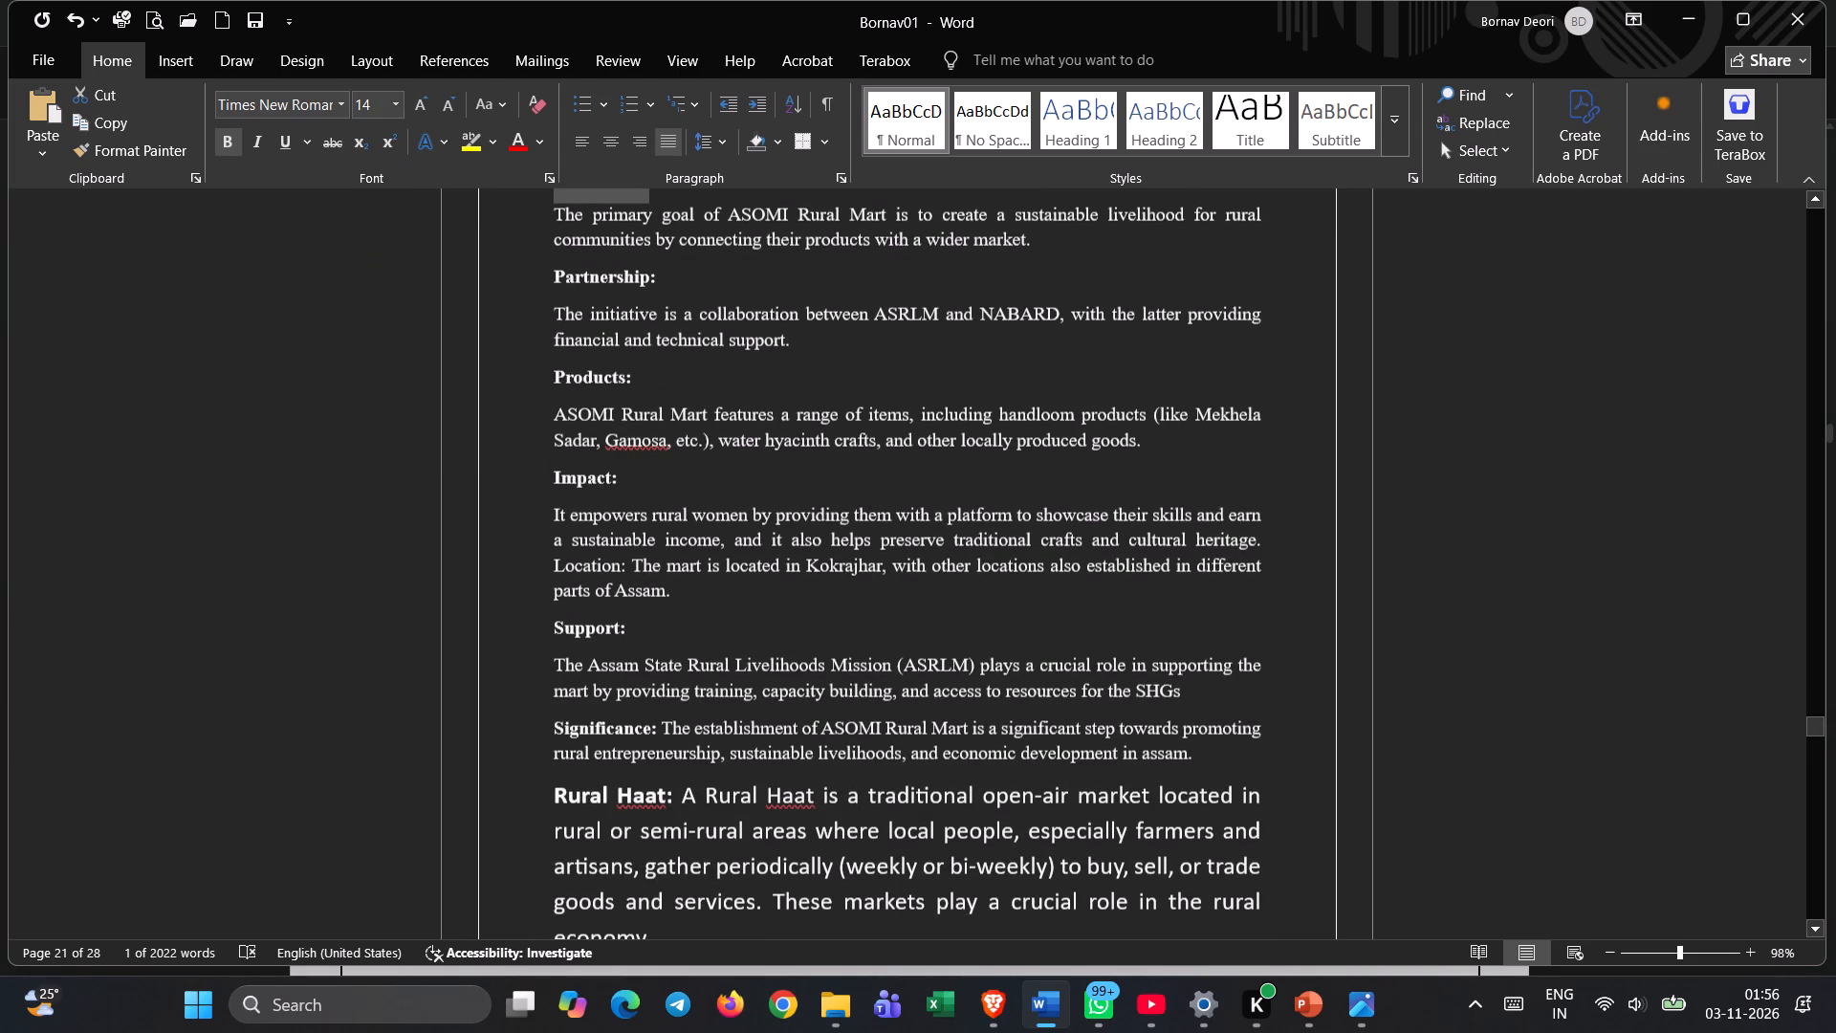
{"action": "left_click_drag", "start_coordinate": [656, 277], "coordinate": [575, 270]}
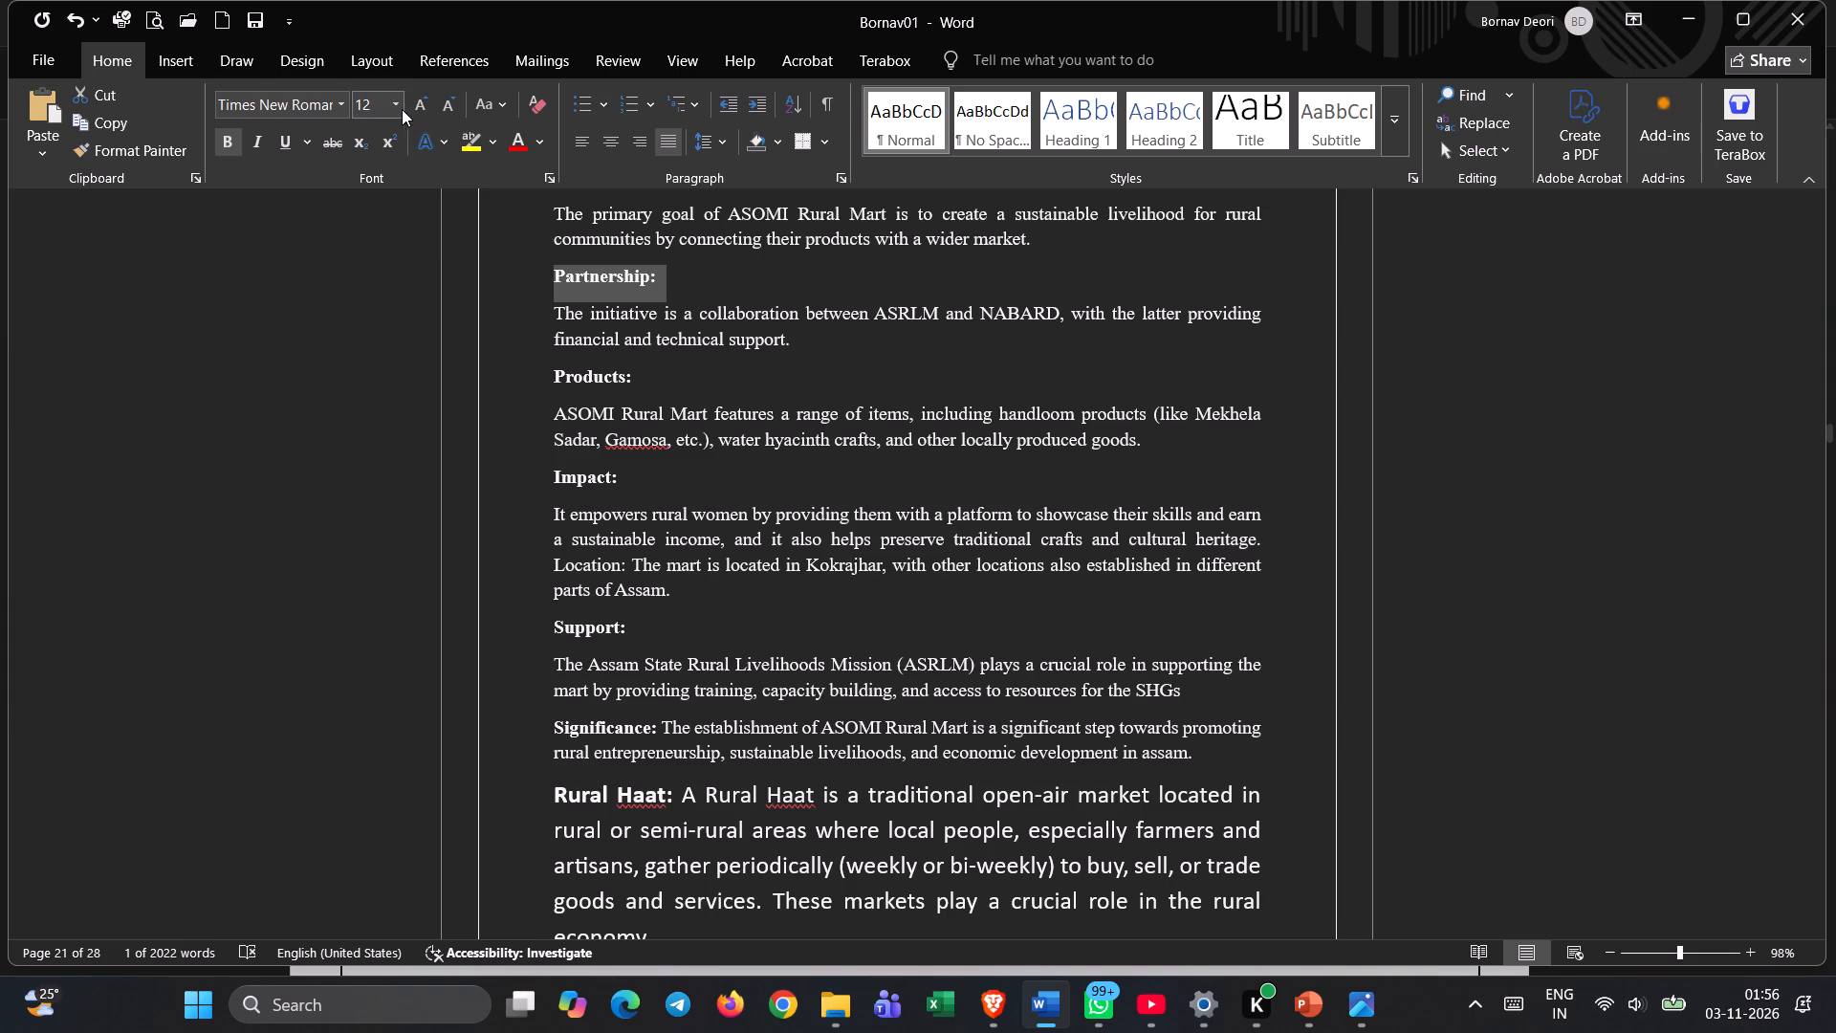
{"action": "left_click", "coordinate": [398, 105]}
{"action": "left_click", "coordinate": [367, 248]}
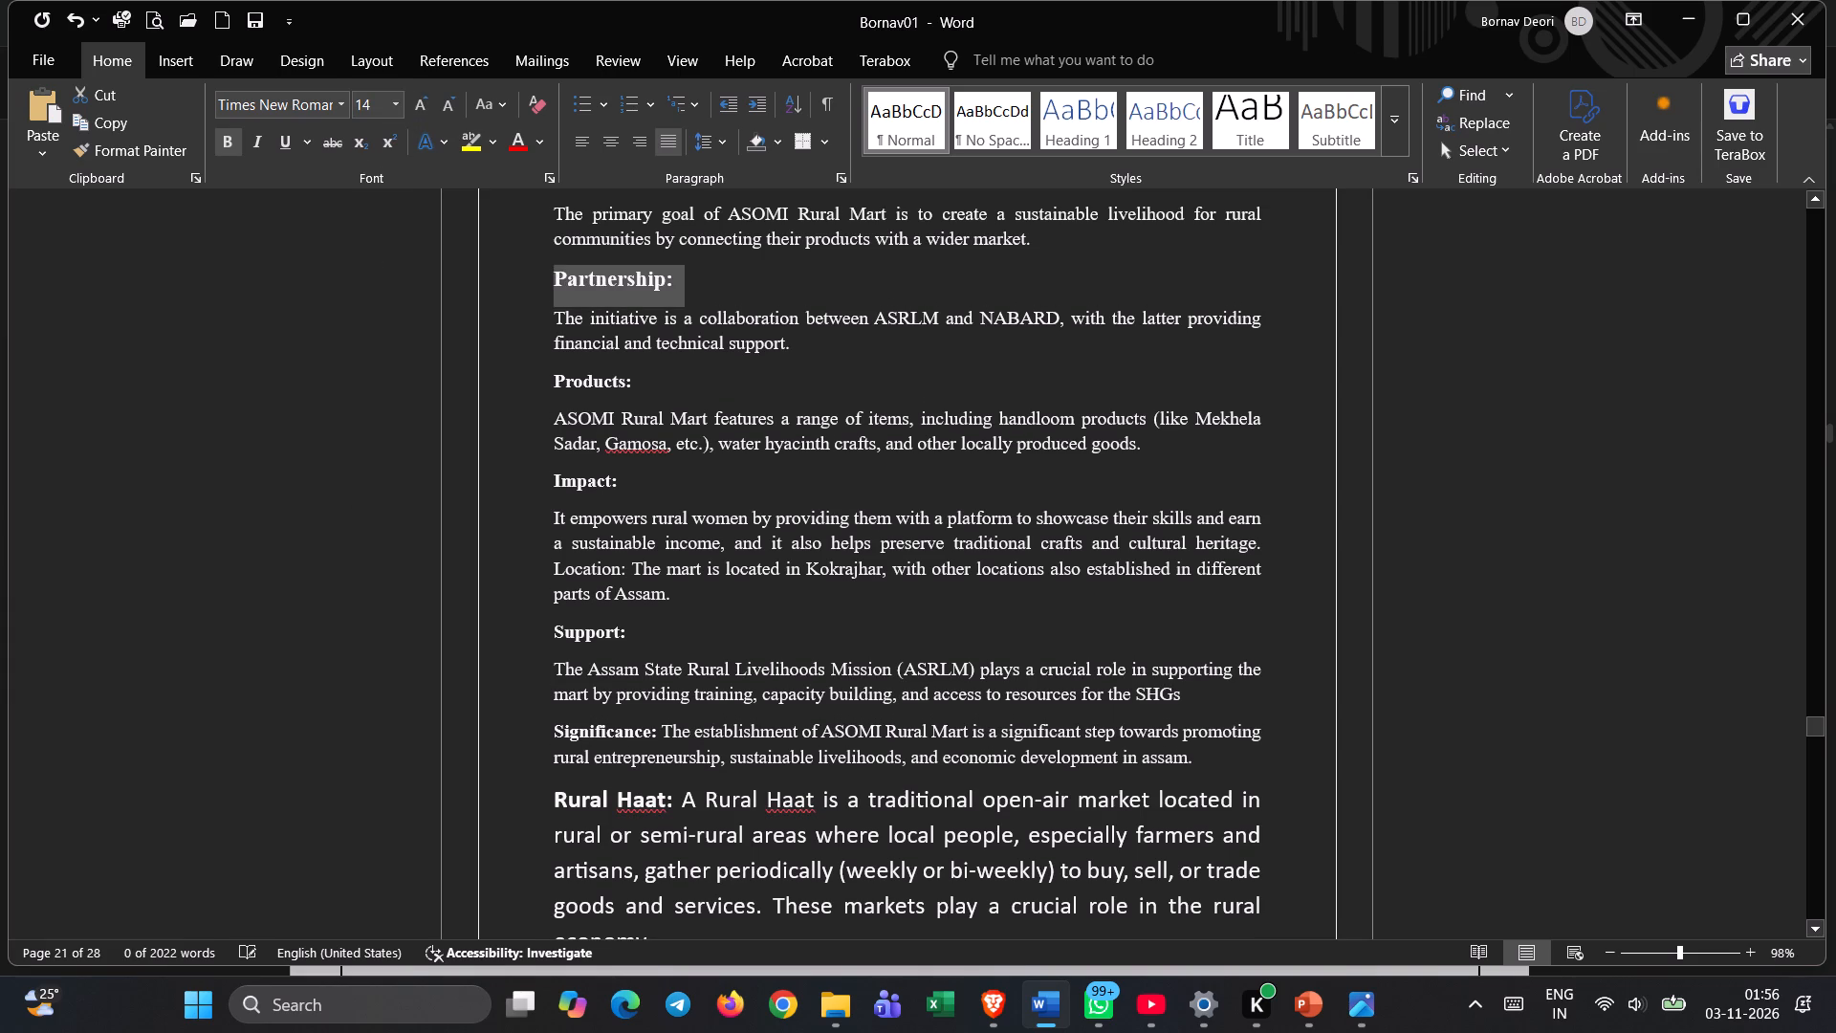
Set the Products: and Impact: subheadings of the ASOMI Rural Mart section to font size 14.
{"action": "left_click_drag", "start_coordinate": [668, 381], "coordinate": [569, 375]}
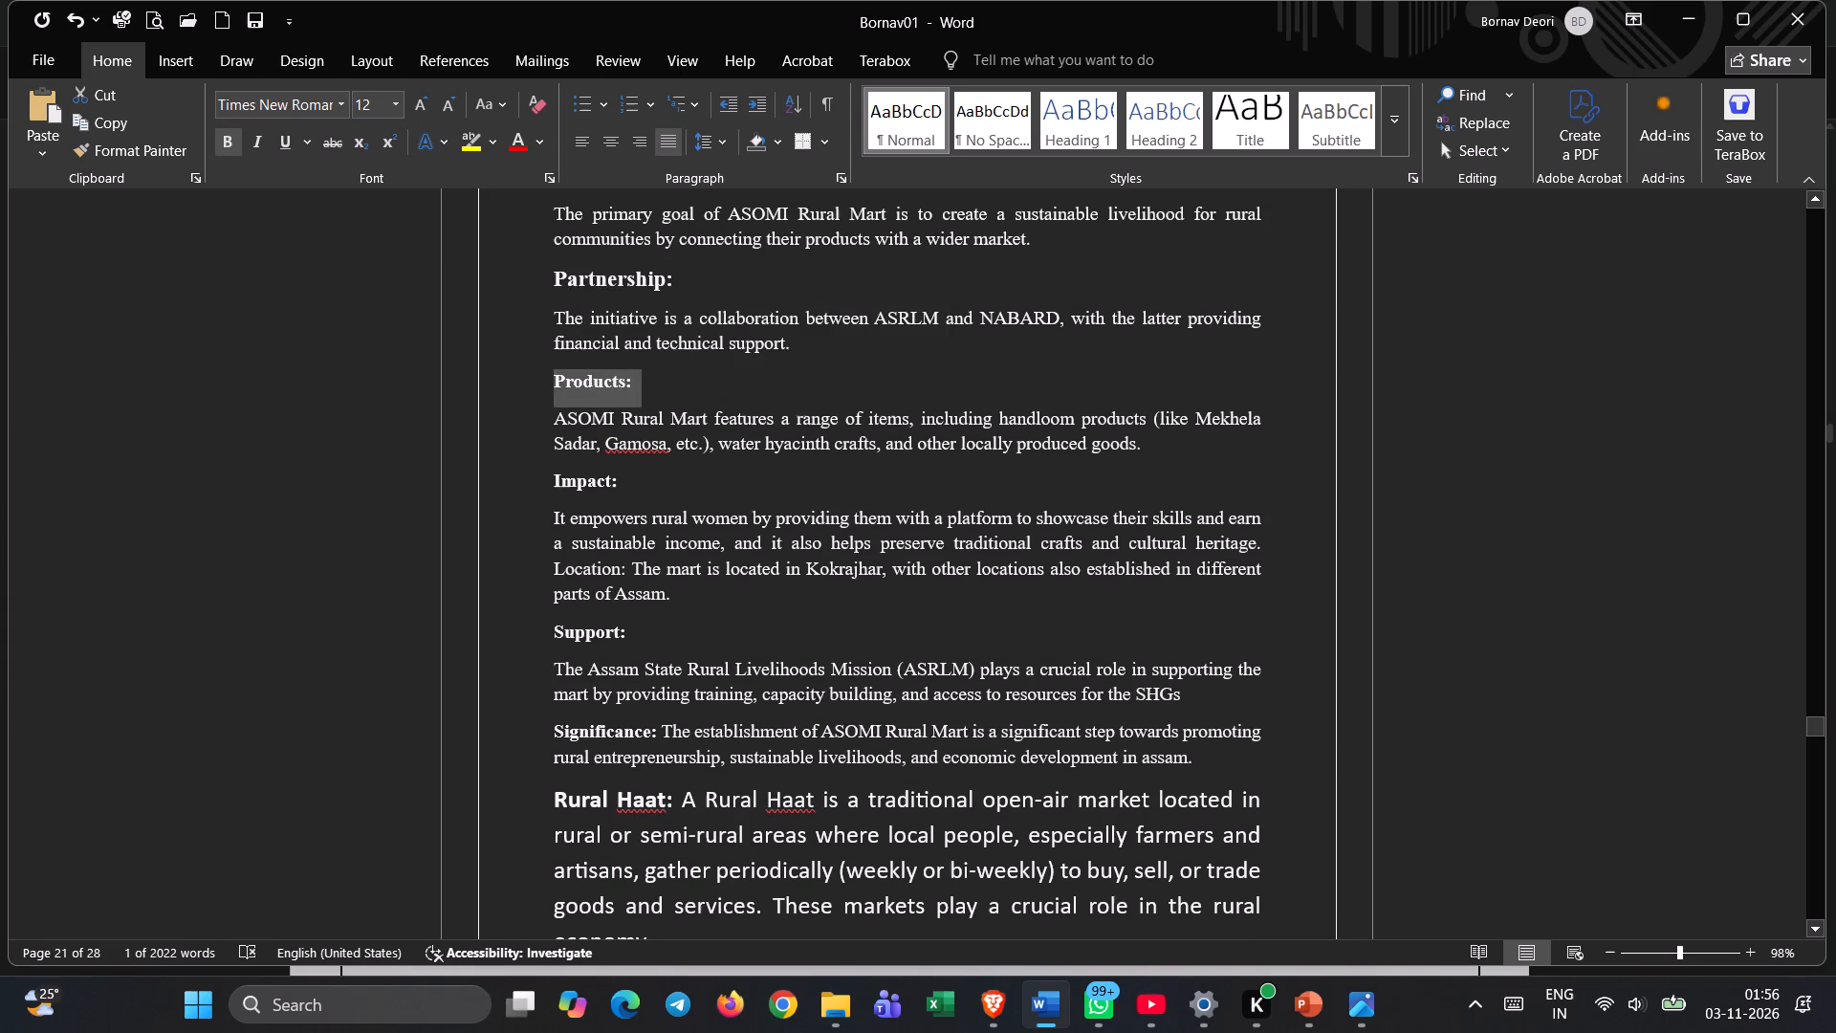
{"action": "right_click", "coordinate": [623, 378]}
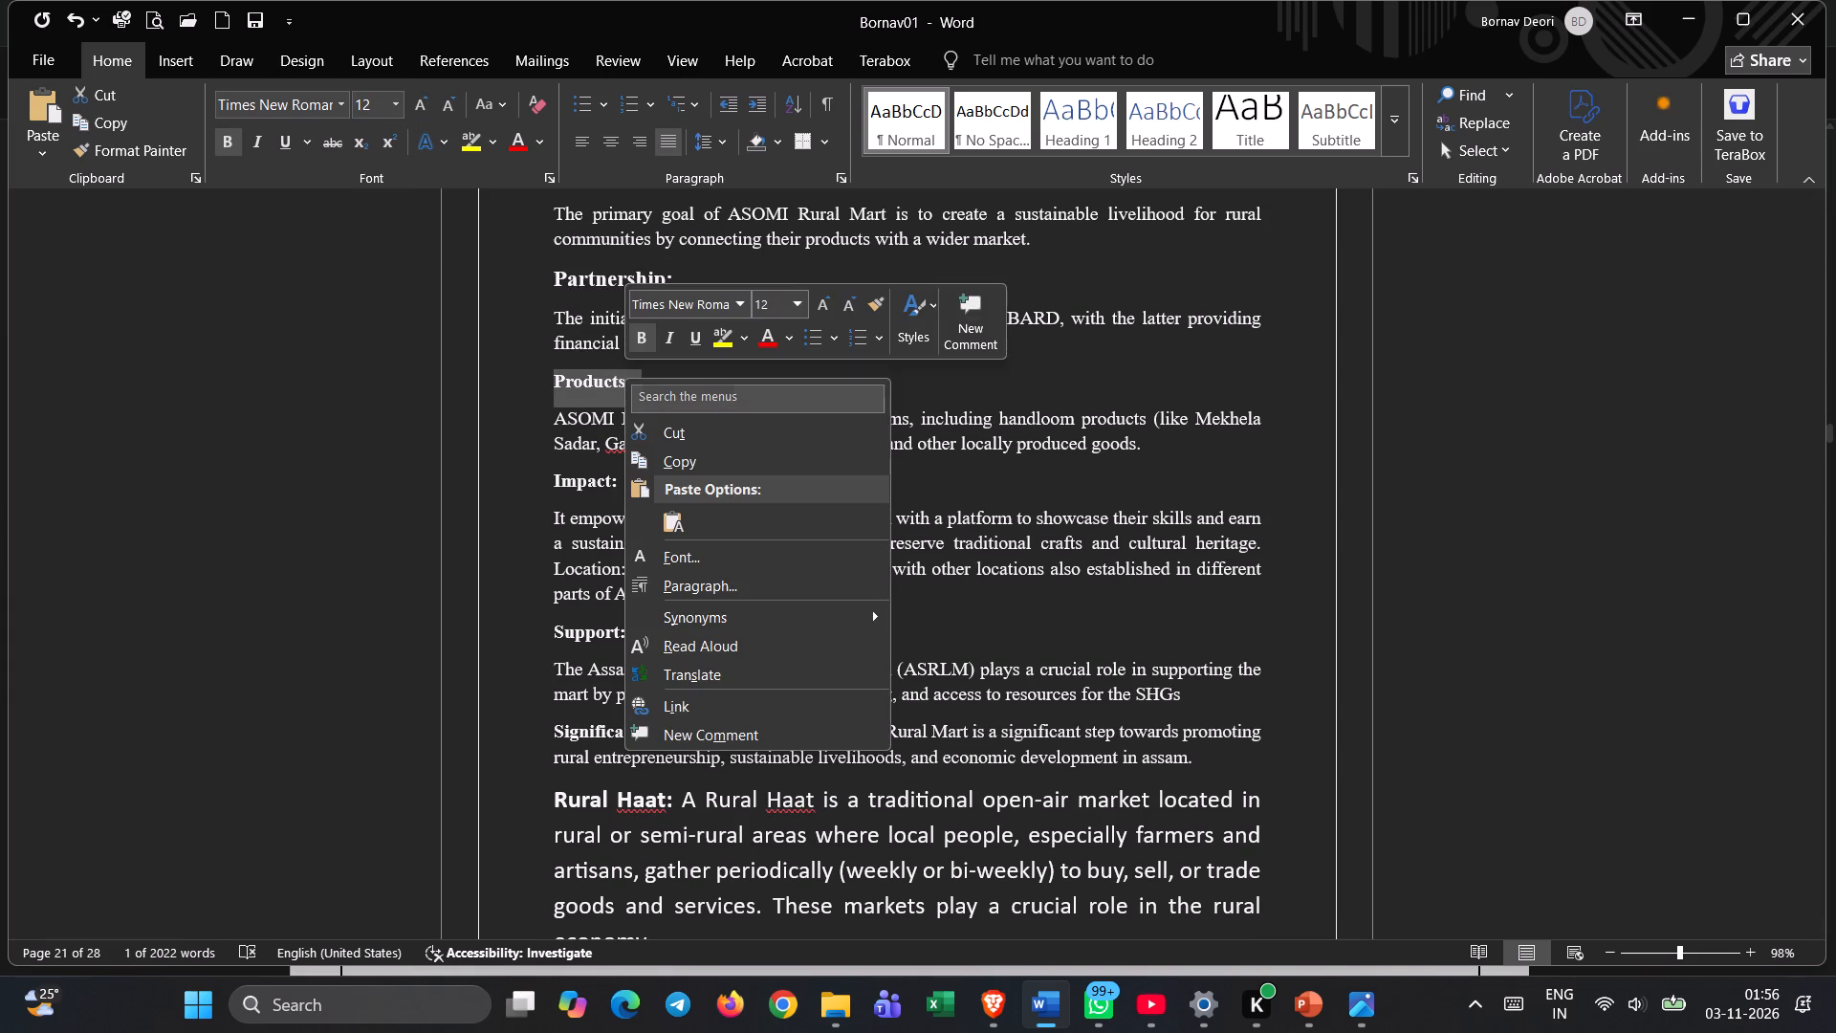
{"action": "left_click", "coordinate": [794, 307]}
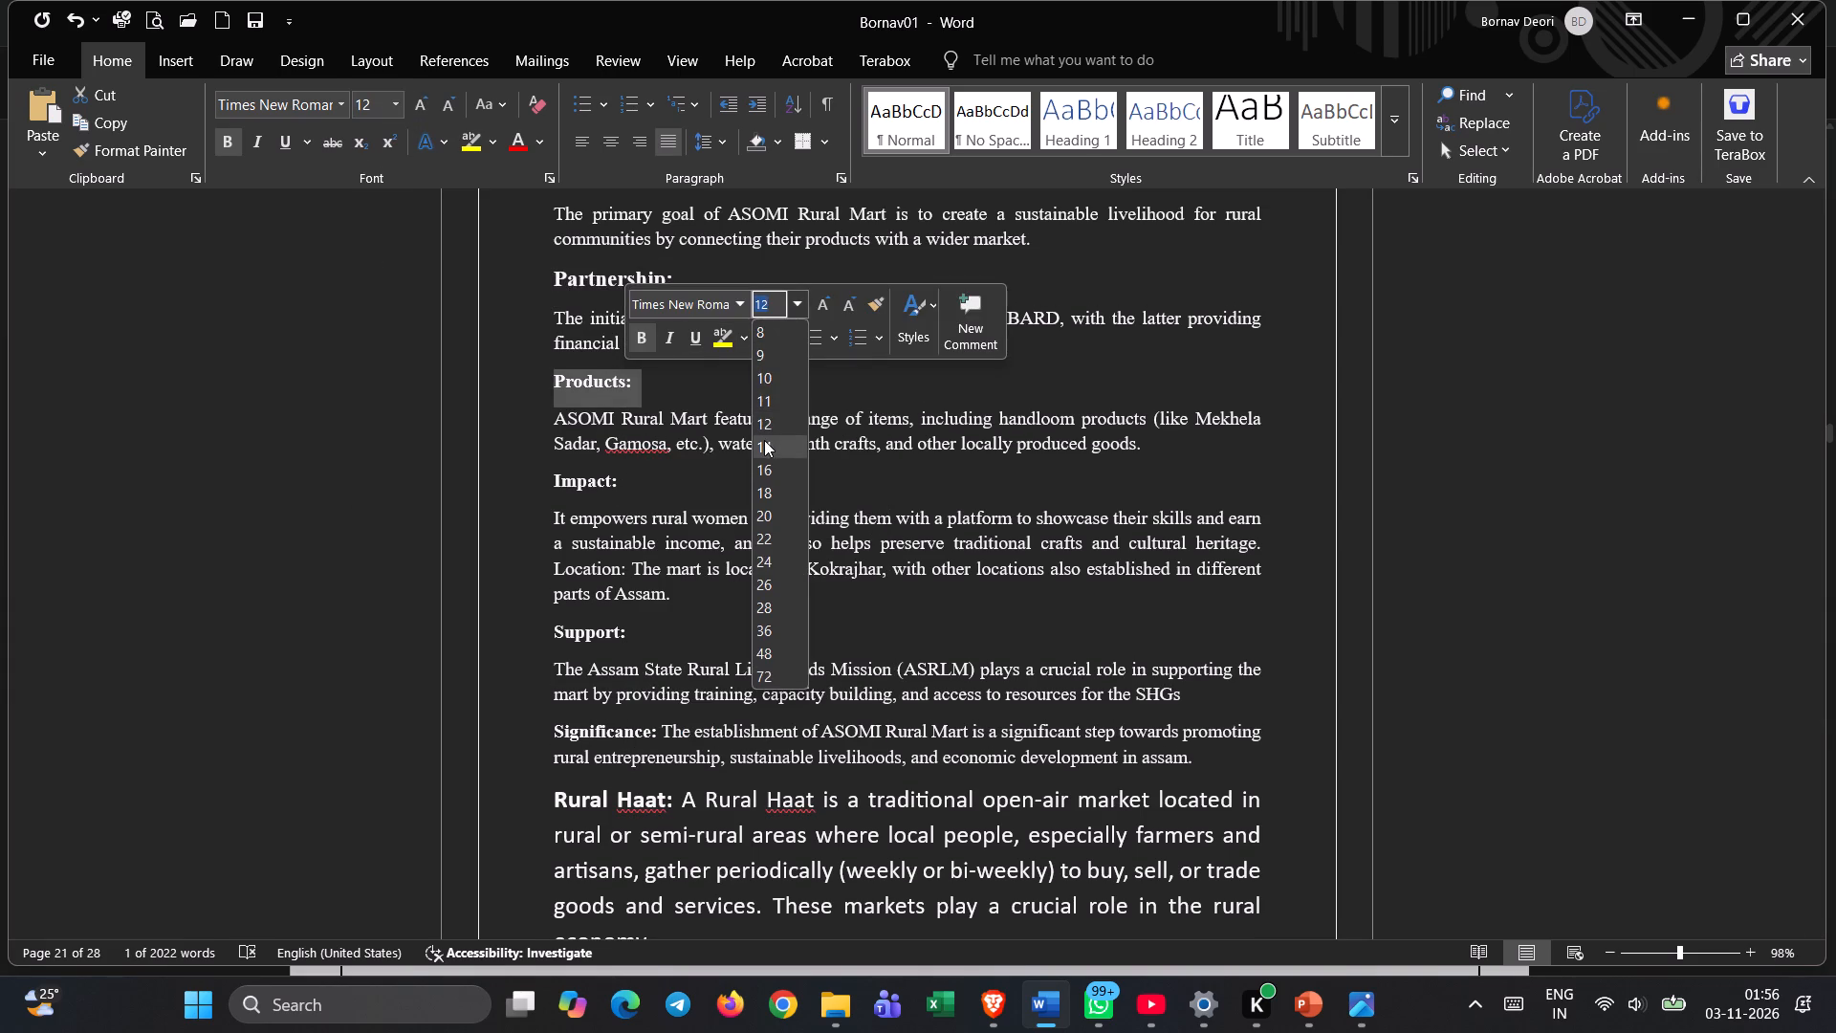
{"action": "left_click", "coordinate": [764, 444]}
{"action": "scroll", "coordinate": [753, 432], "scroll_direction": "down", "scroll_amount": 2}
{"action": "left_click_drag", "start_coordinate": [637, 267], "coordinate": [594, 258]}
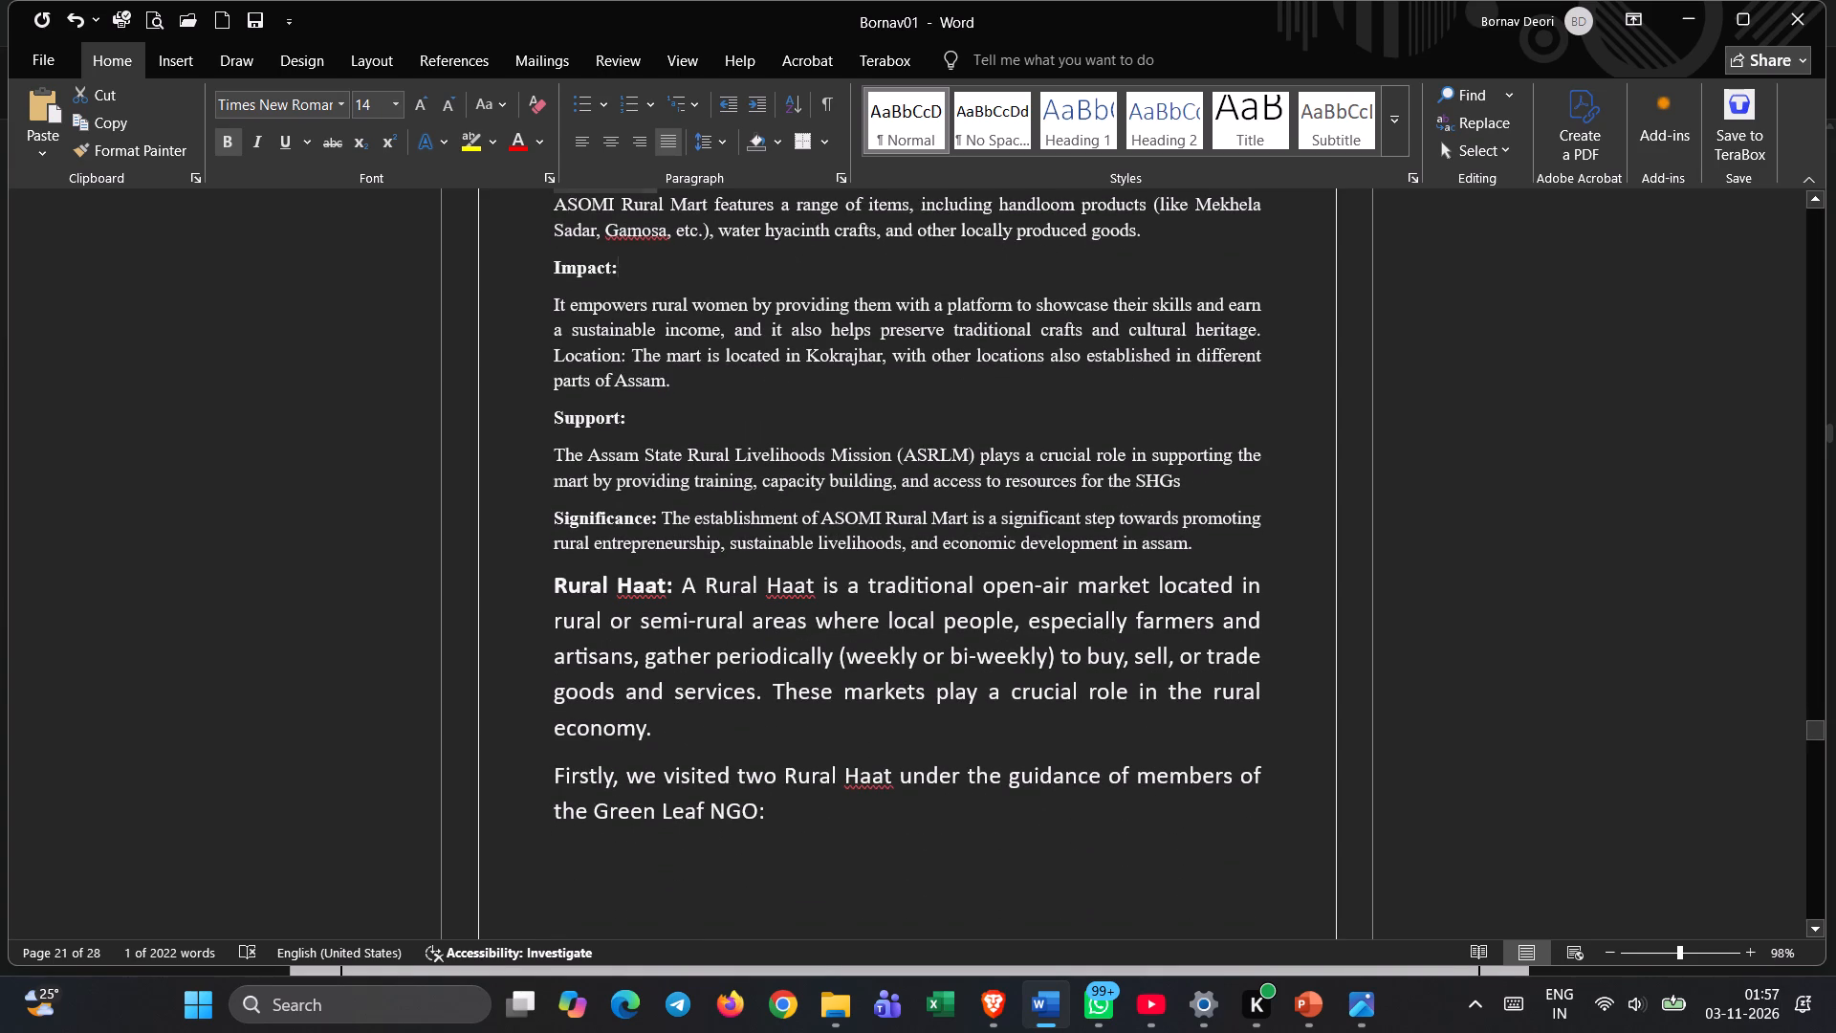
{"action": "left_click_drag", "start_coordinate": [594, 258], "coordinate": [555, 257]}
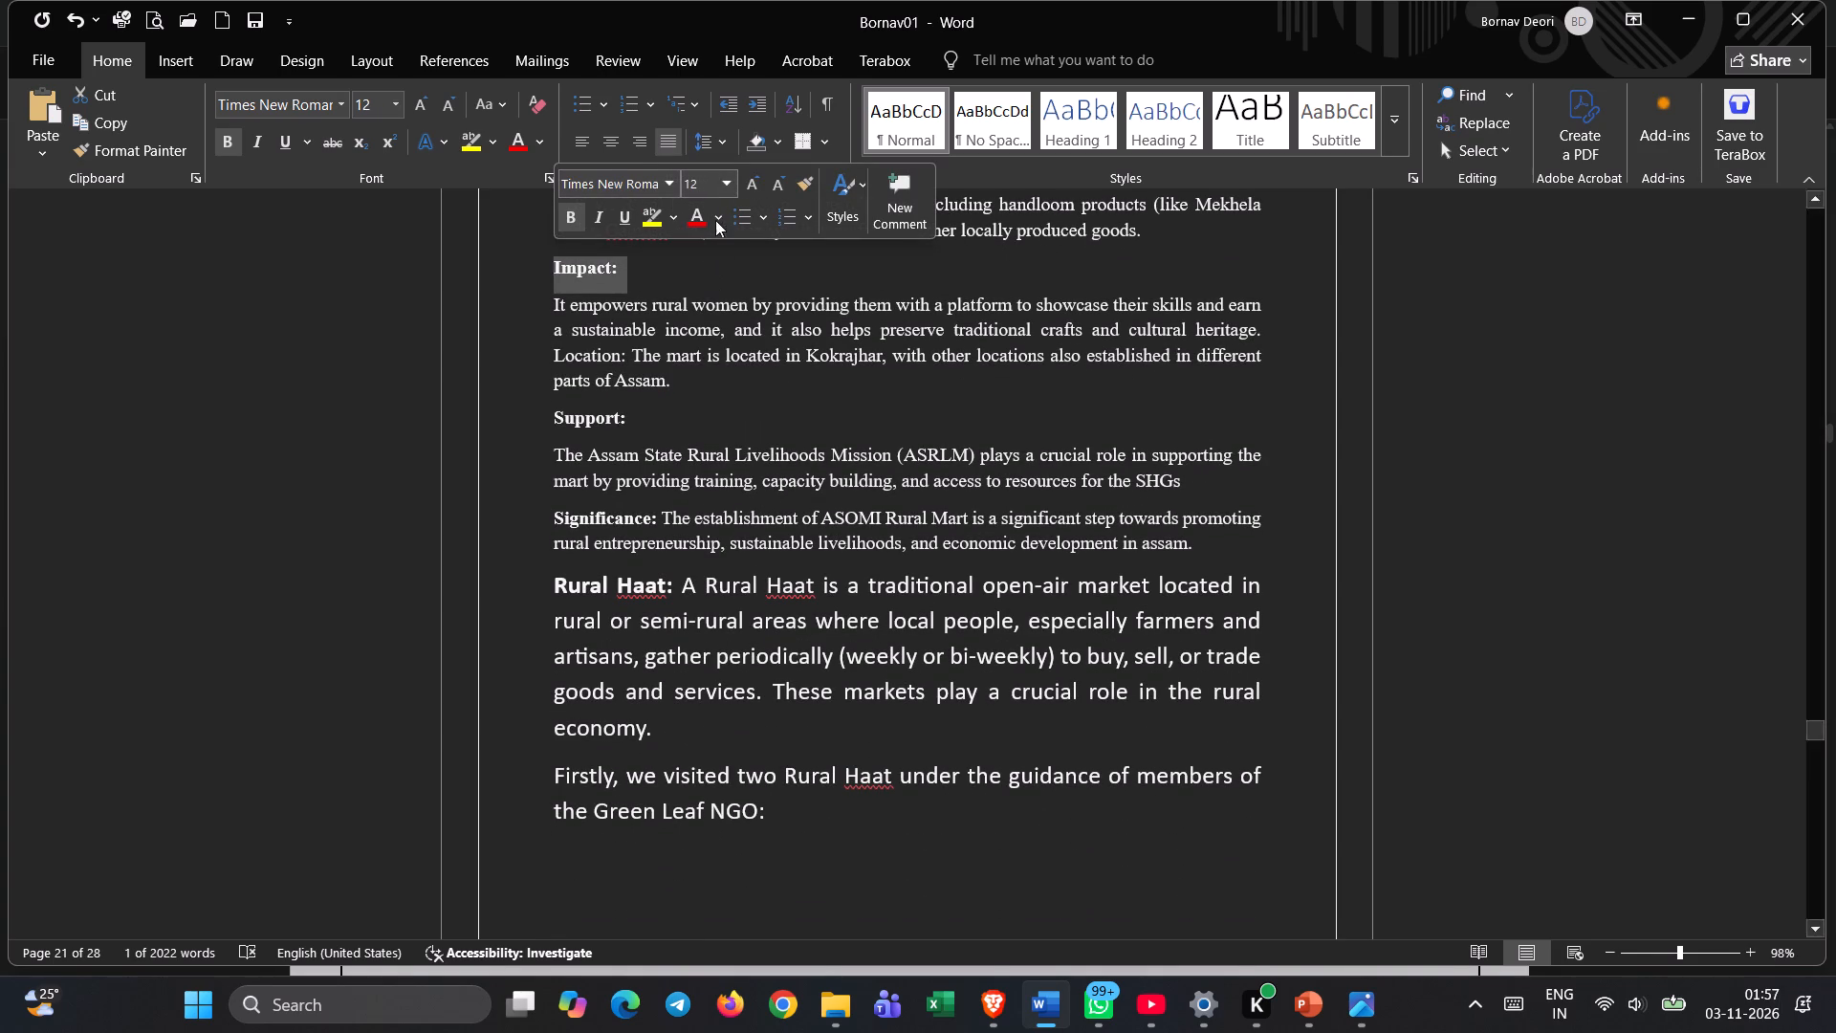
{"action": "left_click", "coordinate": [714, 186]}
{"action": "left_click", "coordinate": [725, 185]}
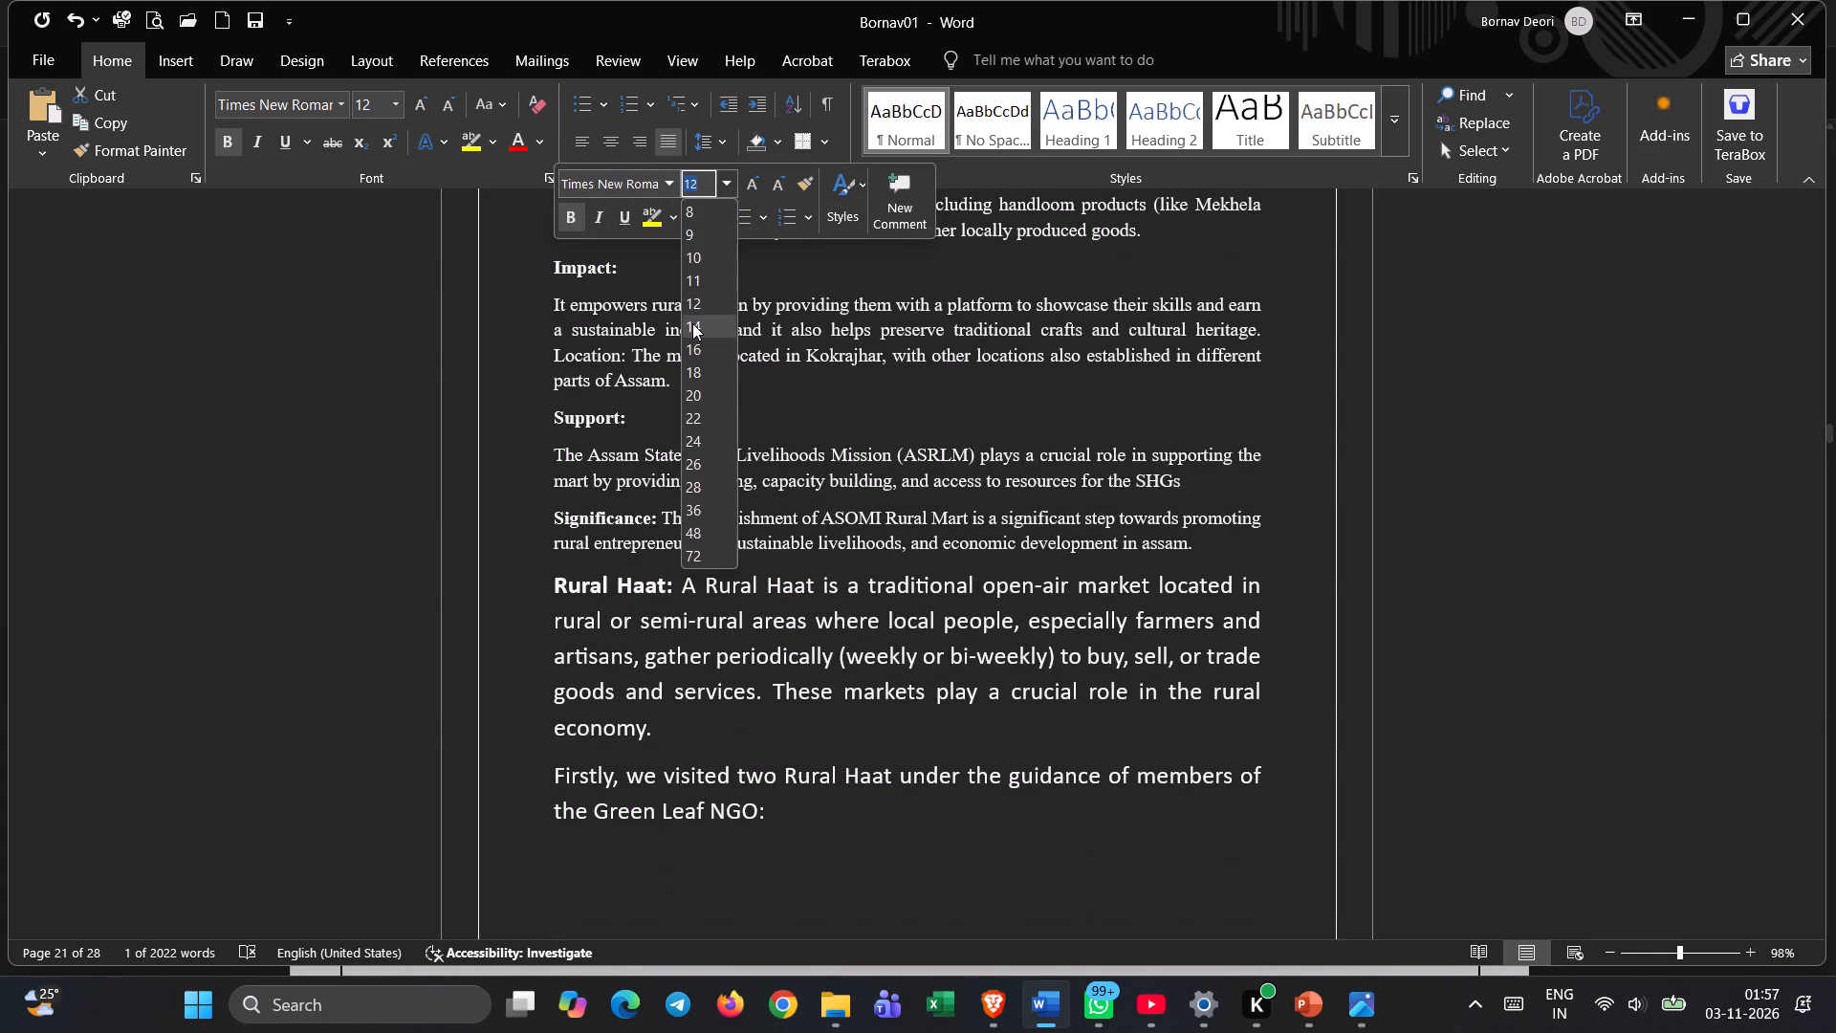
{"action": "left_click", "coordinate": [692, 323]}
Set the Support: subheading to font size 14.
{"action": "left_click_drag", "start_coordinate": [631, 411], "coordinate": [580, 413]}
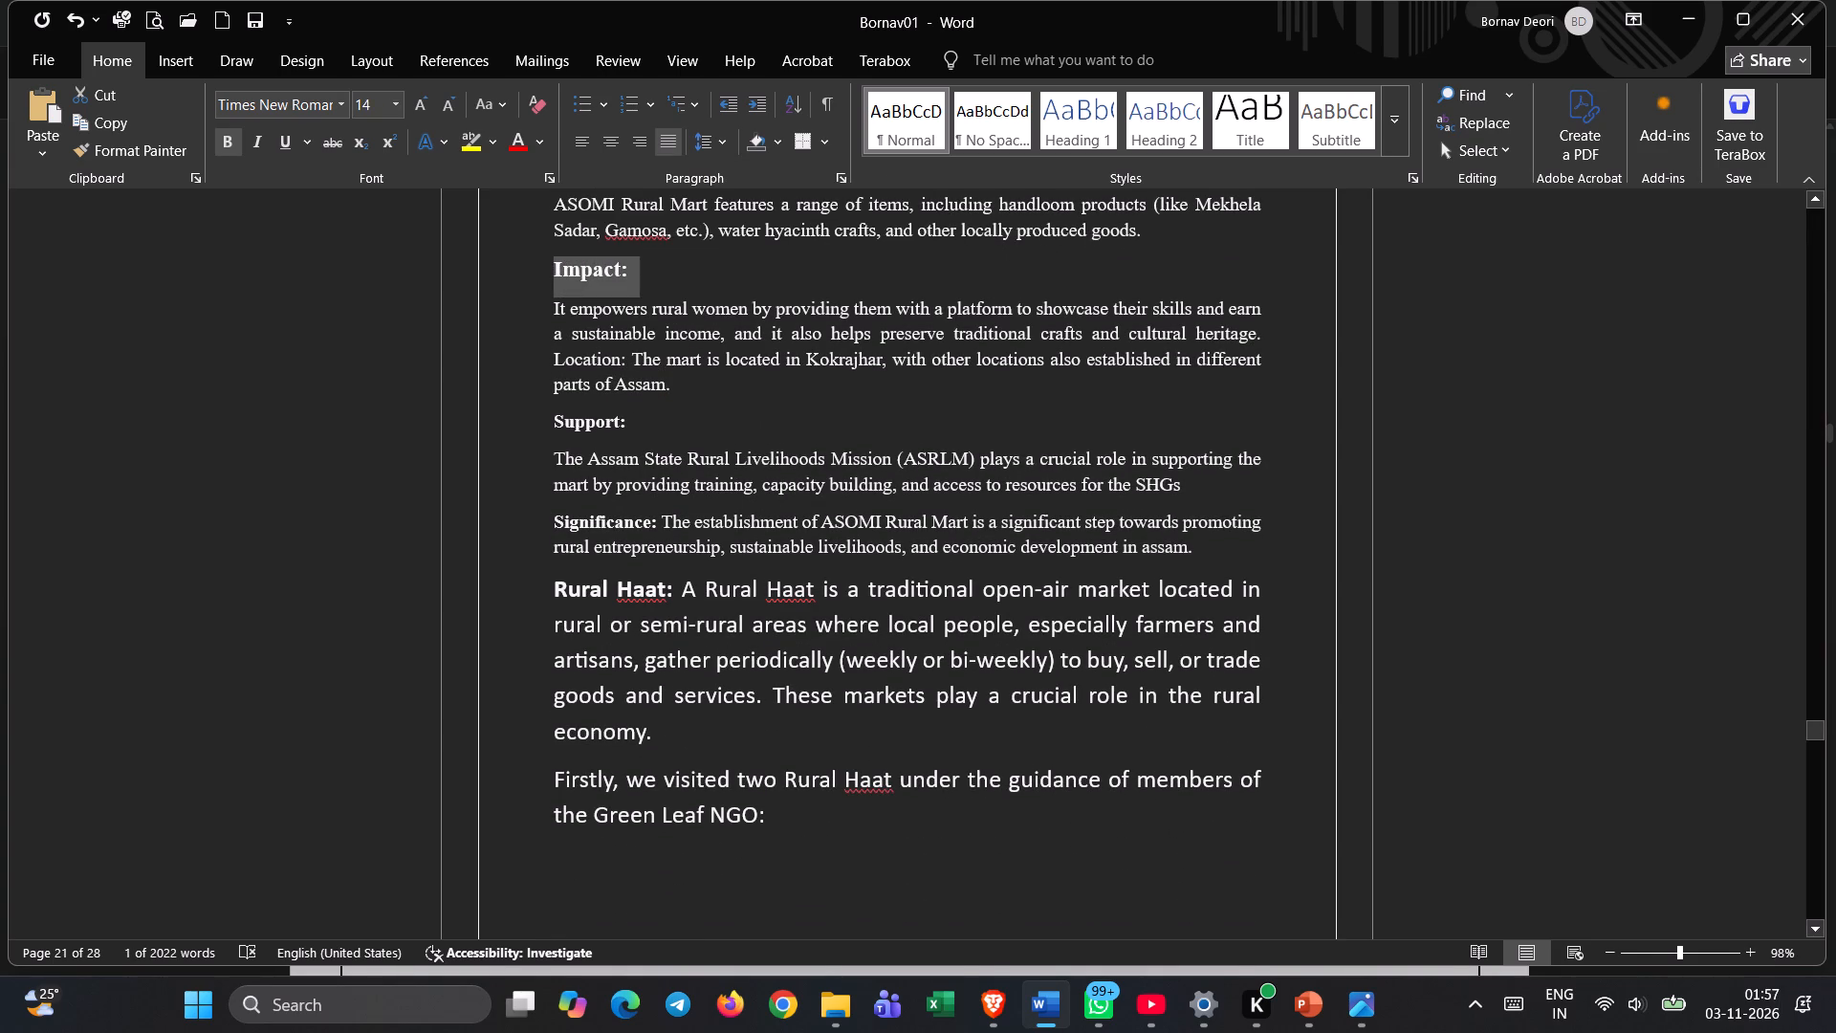
{"action": "left_click", "coordinate": [636, 425]}
{"action": "left_click_drag", "start_coordinate": [635, 425], "coordinate": [568, 428]}
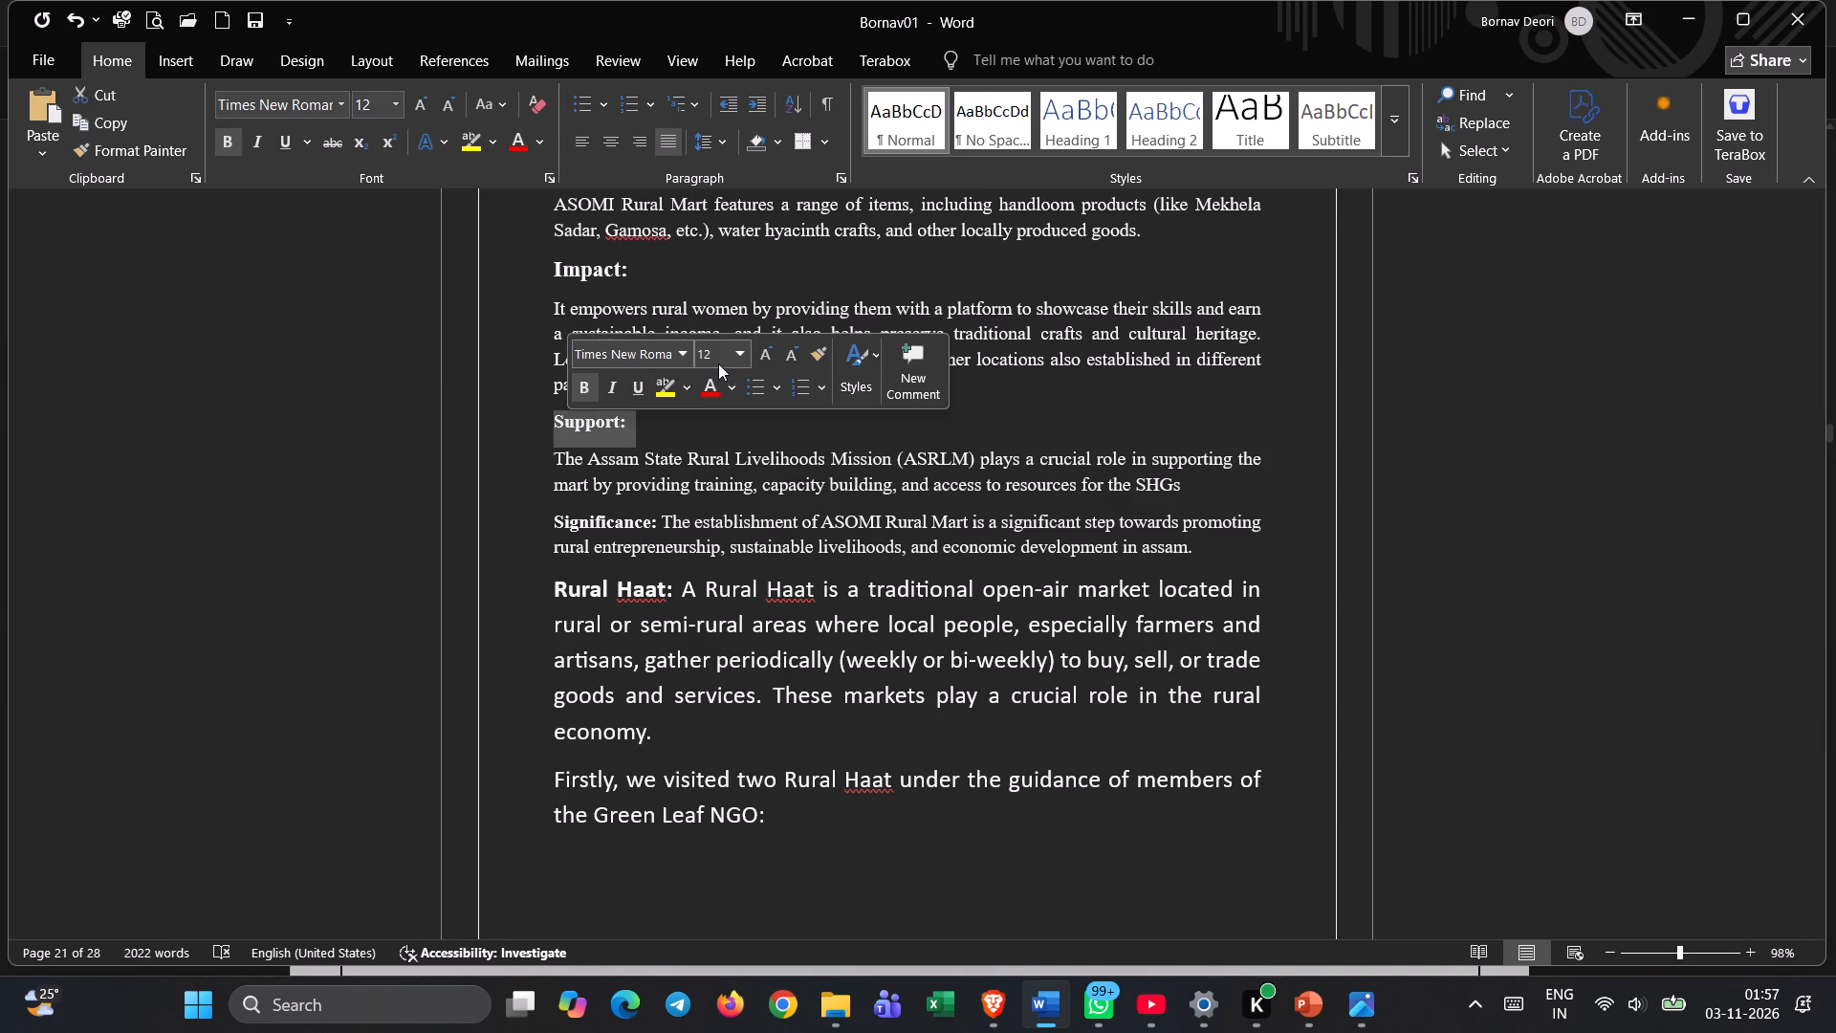
{"action": "left_click", "coordinate": [741, 360]}
{"action": "left_click", "coordinate": [712, 495]}
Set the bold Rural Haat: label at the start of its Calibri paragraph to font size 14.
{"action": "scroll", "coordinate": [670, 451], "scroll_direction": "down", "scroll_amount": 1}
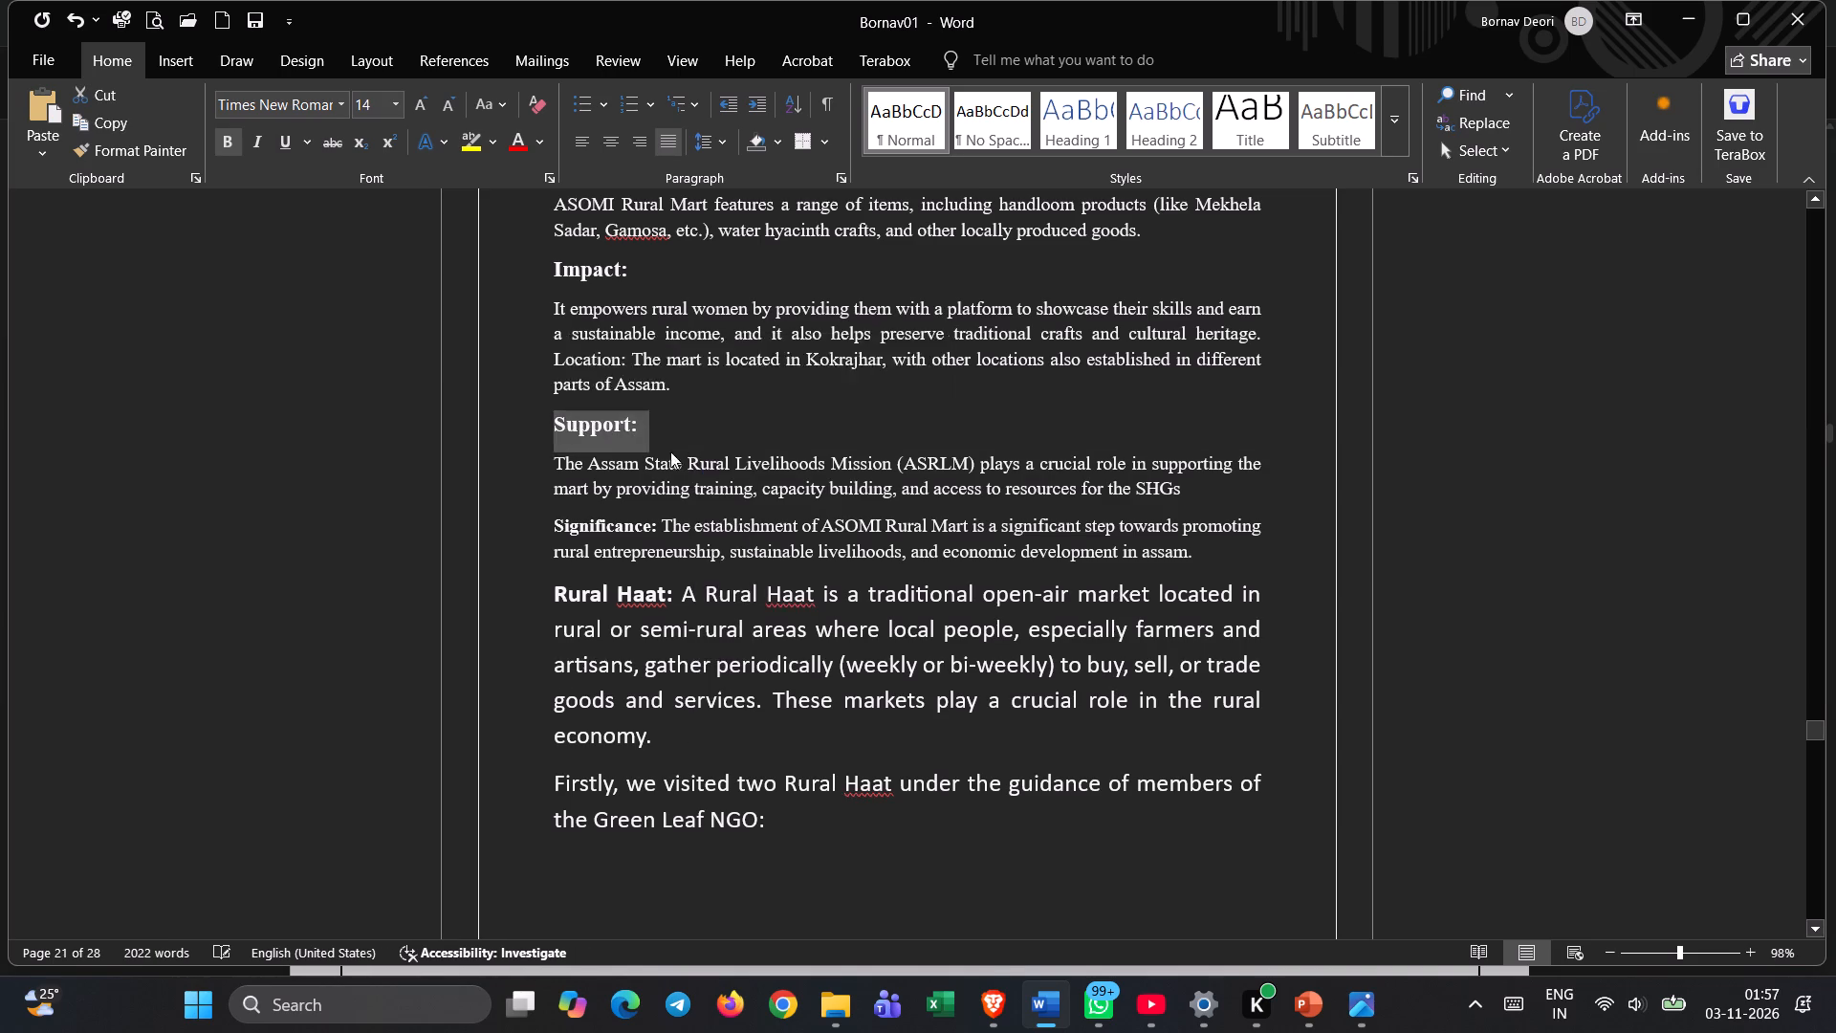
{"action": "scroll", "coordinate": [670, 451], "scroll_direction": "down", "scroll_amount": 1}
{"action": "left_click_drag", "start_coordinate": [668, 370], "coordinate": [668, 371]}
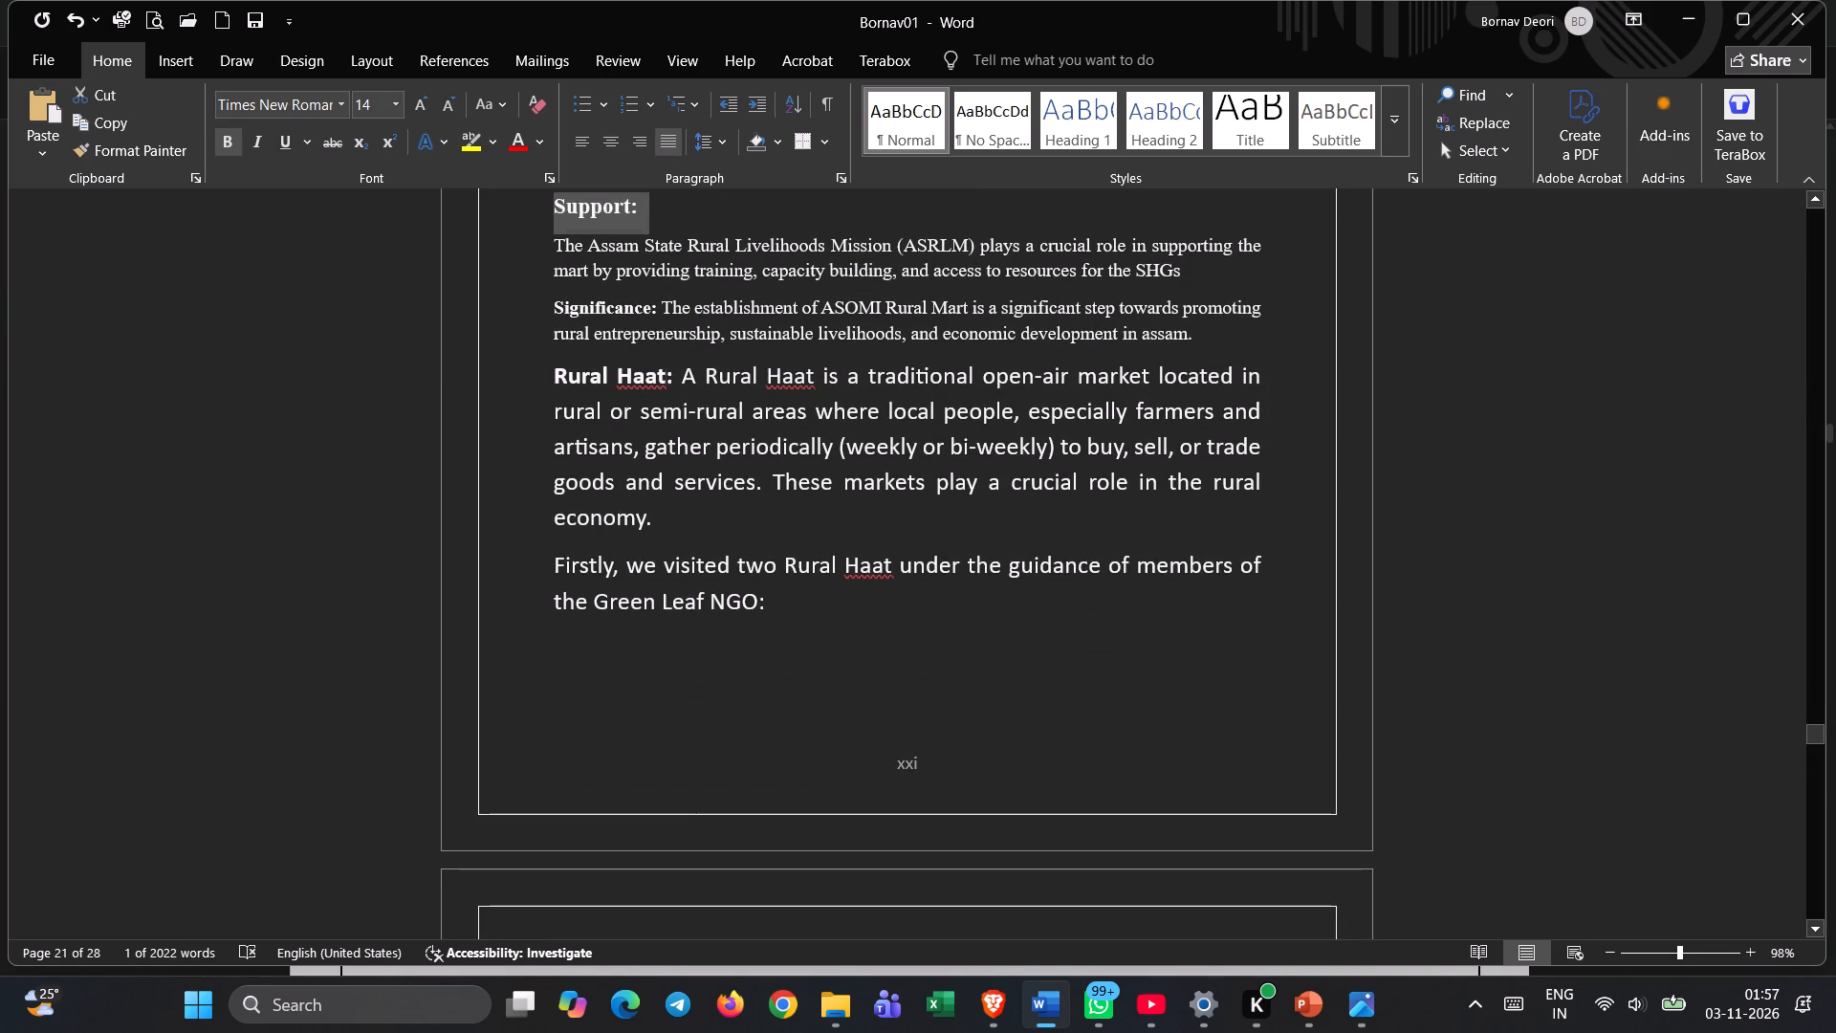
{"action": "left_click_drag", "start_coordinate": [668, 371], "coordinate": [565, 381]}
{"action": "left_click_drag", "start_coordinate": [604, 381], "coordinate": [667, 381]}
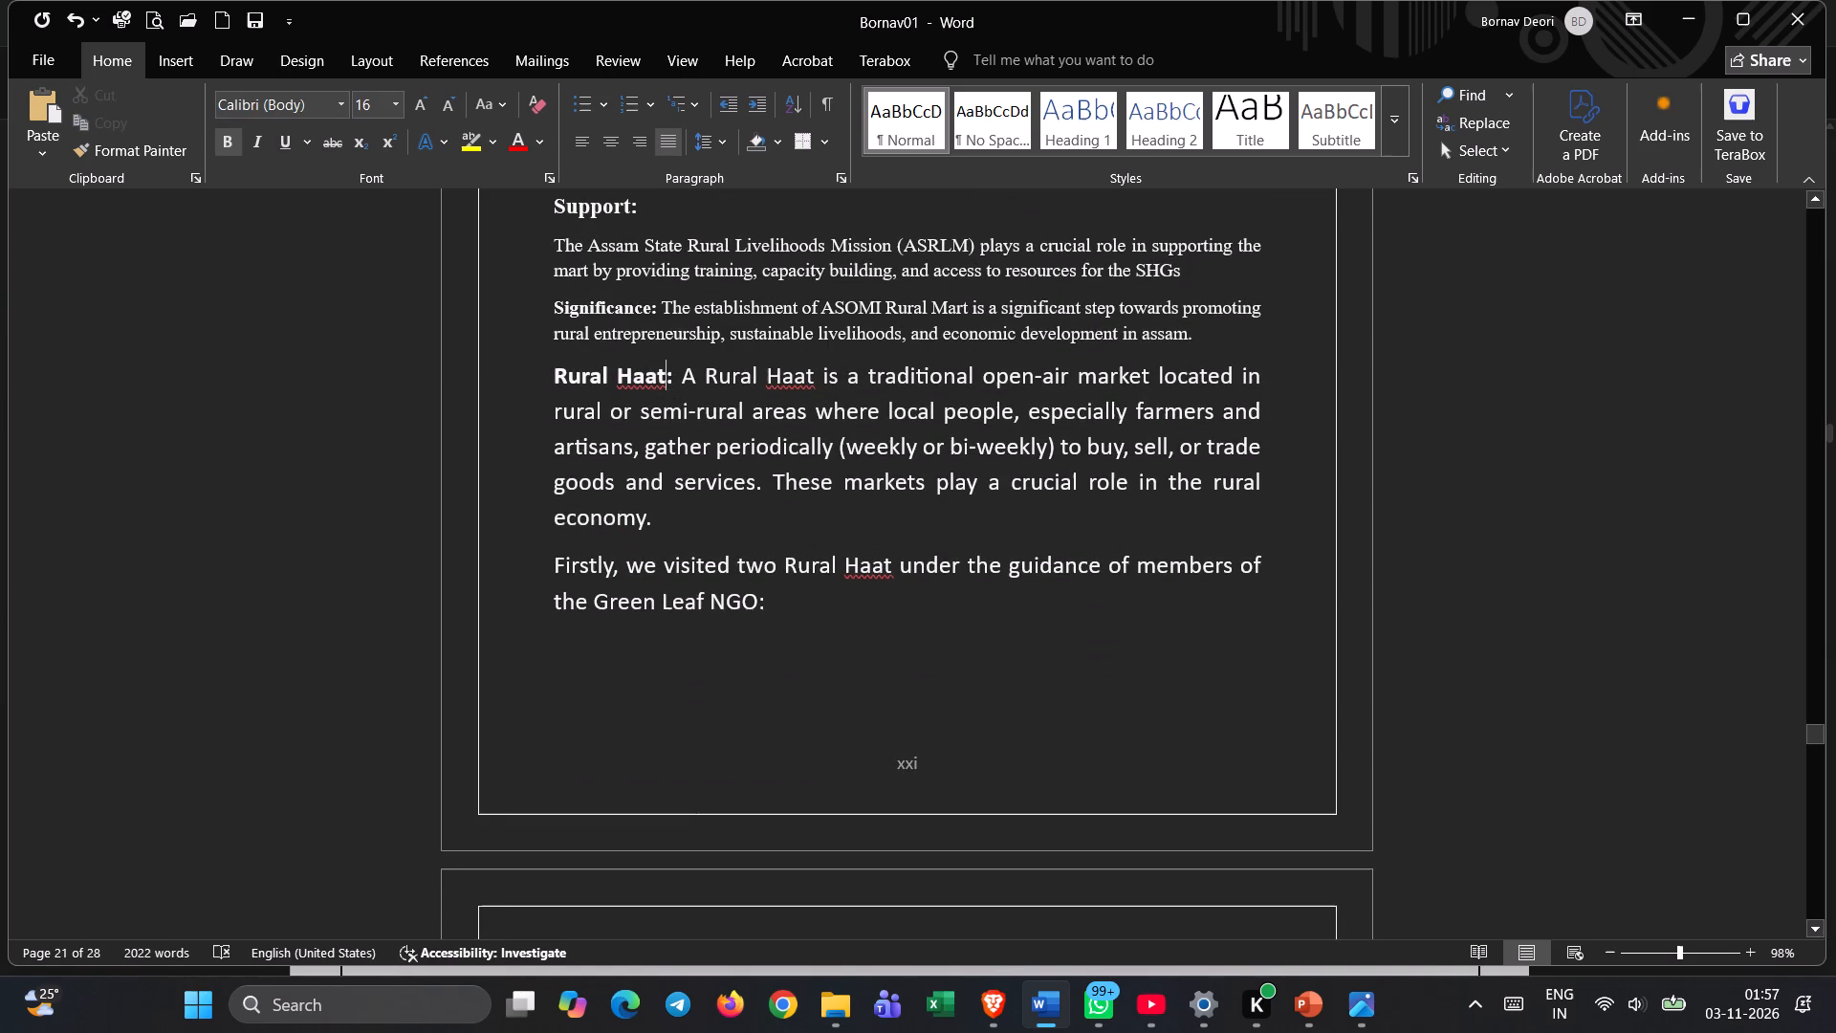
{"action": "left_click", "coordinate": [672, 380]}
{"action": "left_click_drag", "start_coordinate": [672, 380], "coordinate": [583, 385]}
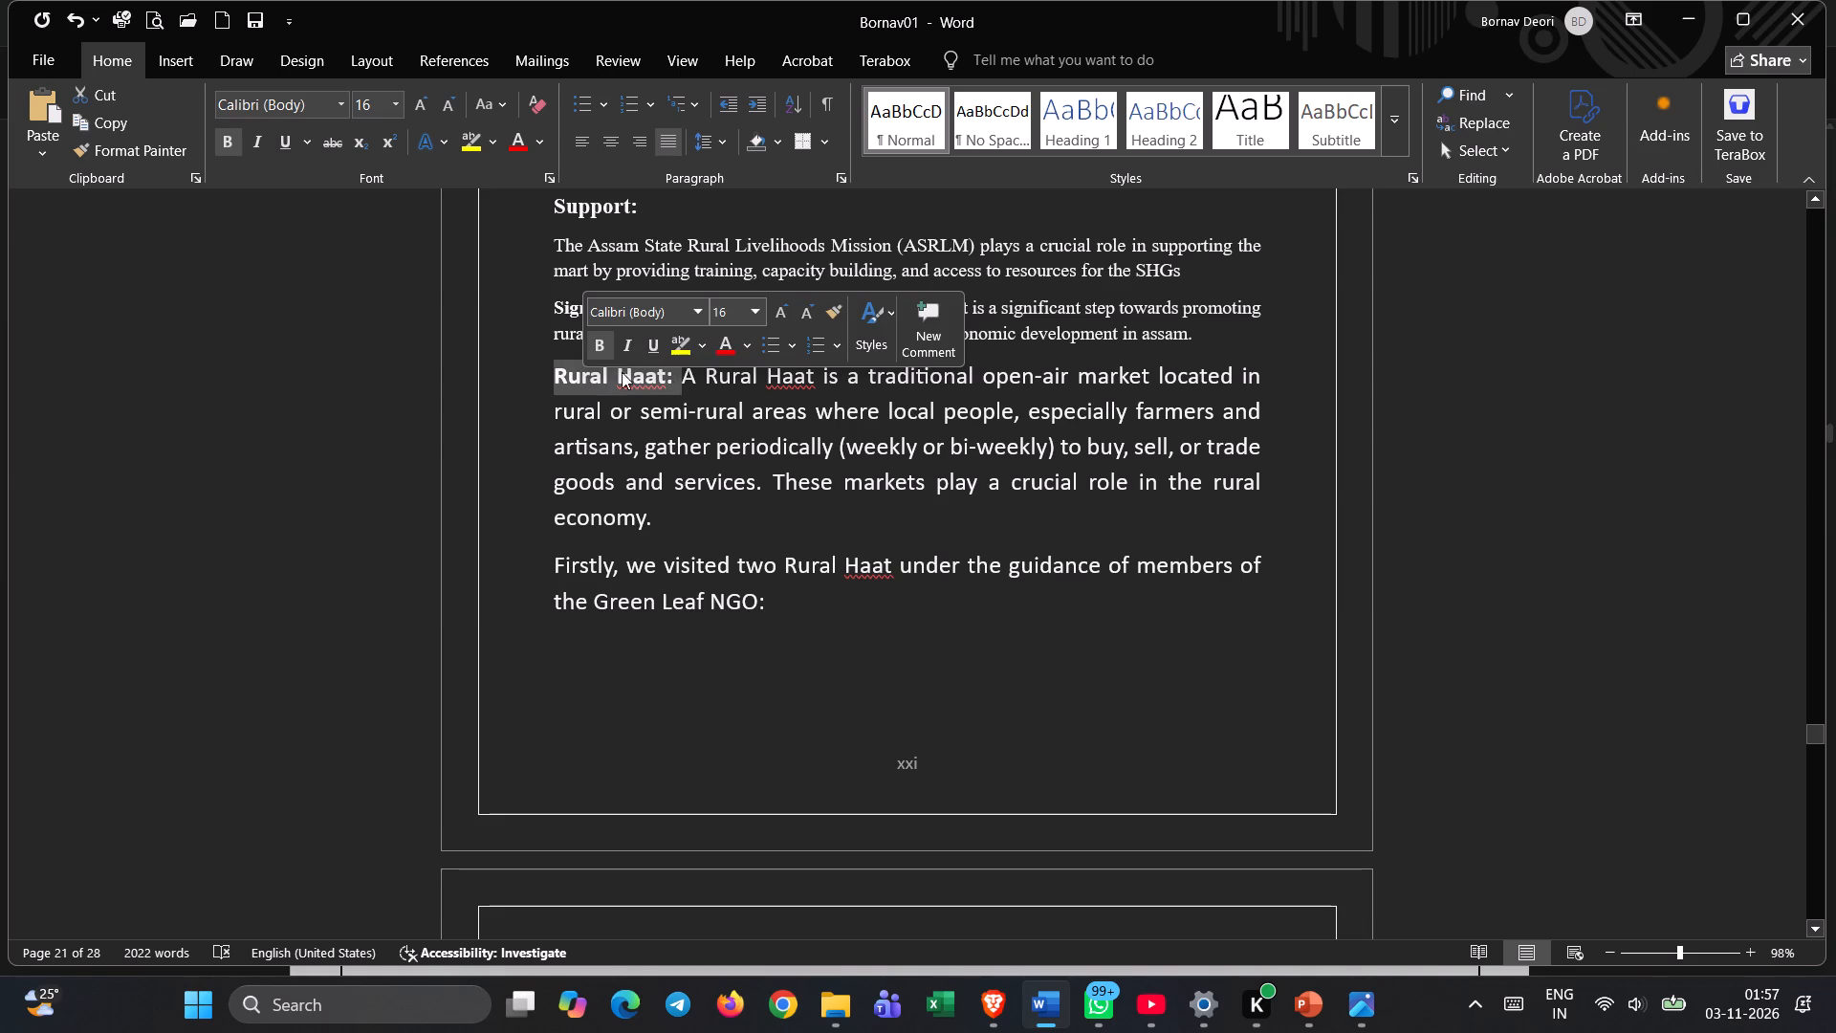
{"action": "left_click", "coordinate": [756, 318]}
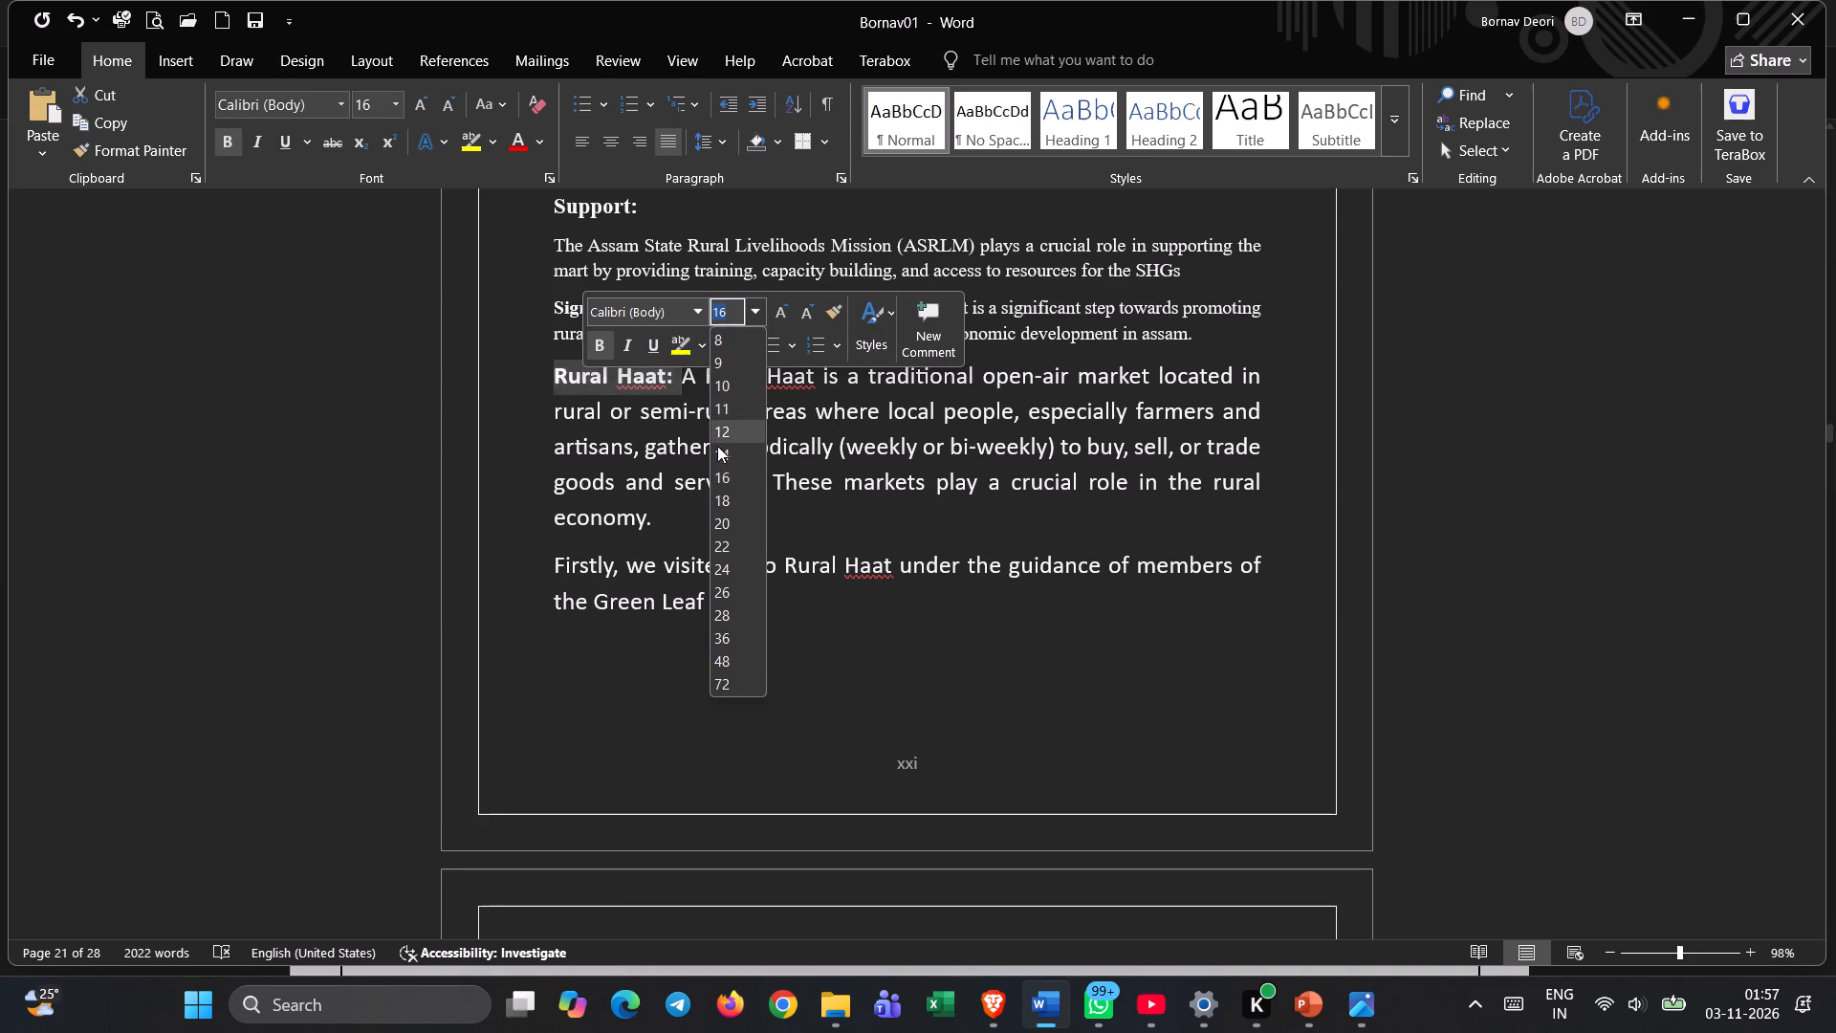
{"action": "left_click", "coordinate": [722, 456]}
Set the Rural Haat paragraph and the following line about visiting two Rural Haat to Times New Roman, size 12.
{"action": "left_click", "coordinate": [656, 368]}
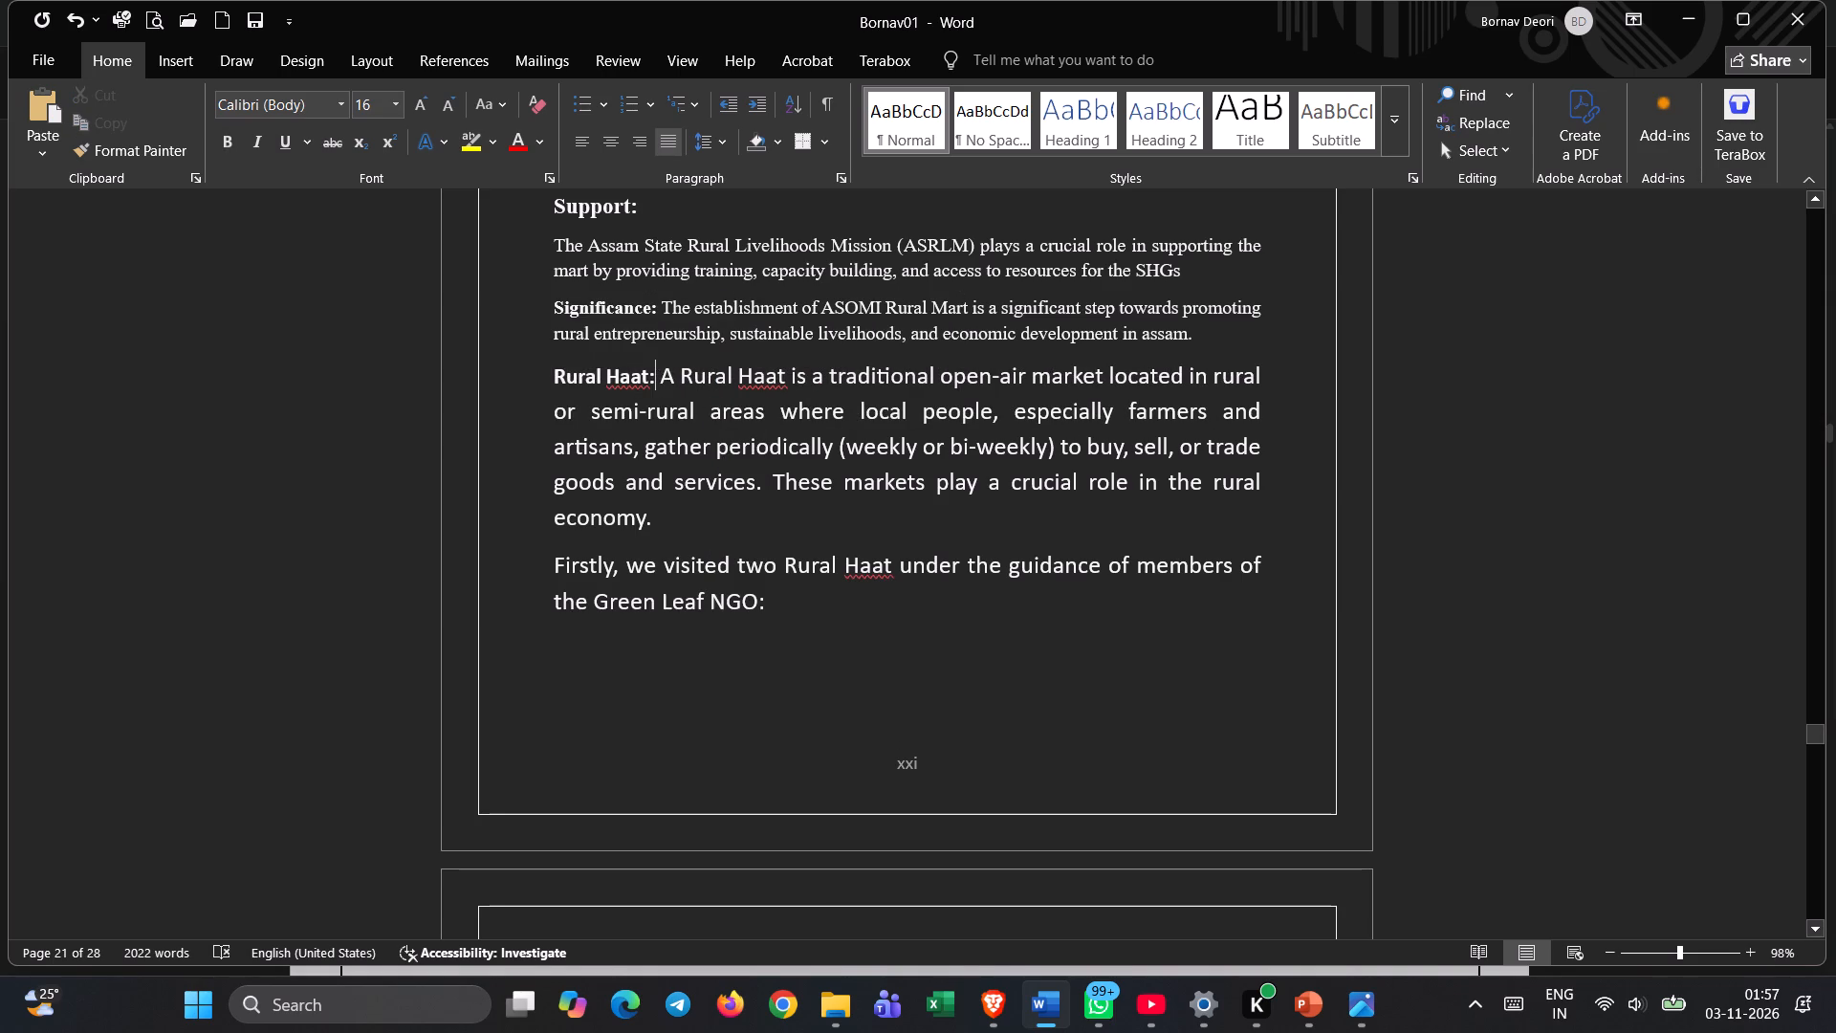
{"action": "left_click_drag", "start_coordinate": [563, 371], "coordinate": [864, 559]}
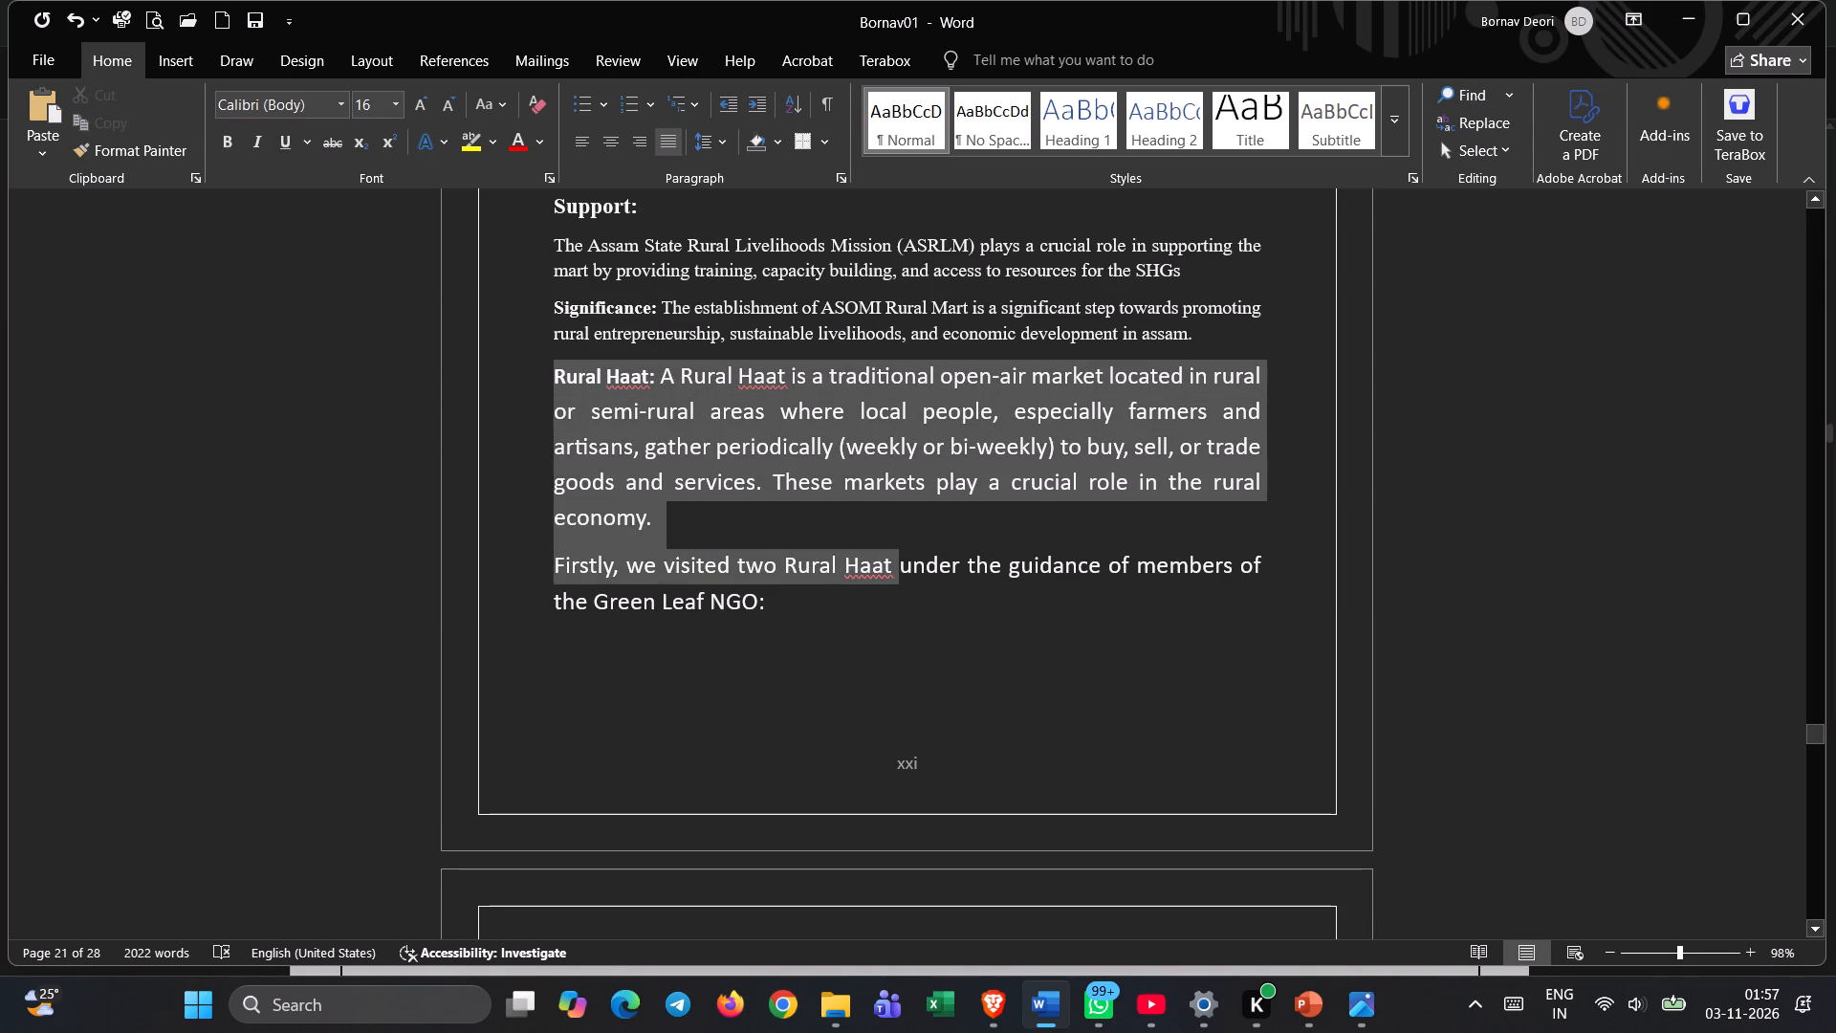
{"action": "left_click_drag", "start_coordinate": [864, 559], "coordinate": [911, 604]}
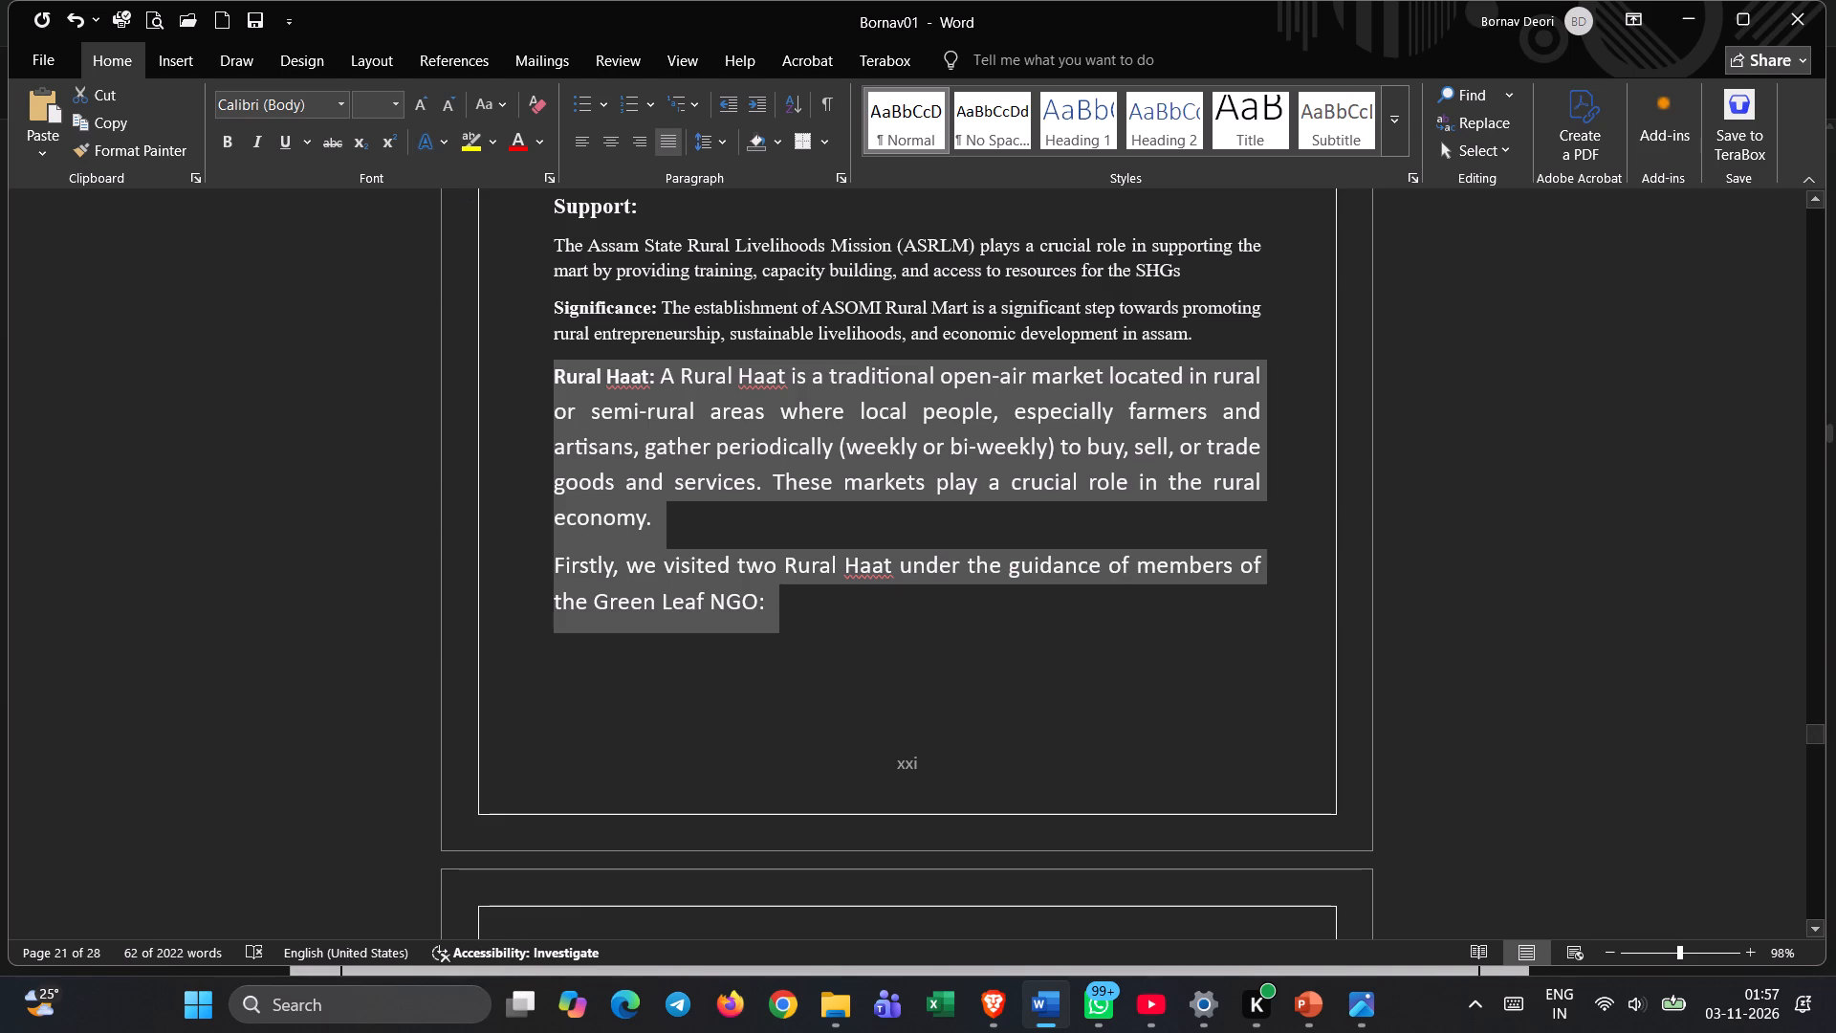
{"action": "right_click", "coordinate": [675, 338]}
{"action": "left_click", "coordinate": [602, 363]}
{"action": "left_click_drag", "start_coordinate": [555, 371], "coordinate": [998, 600]}
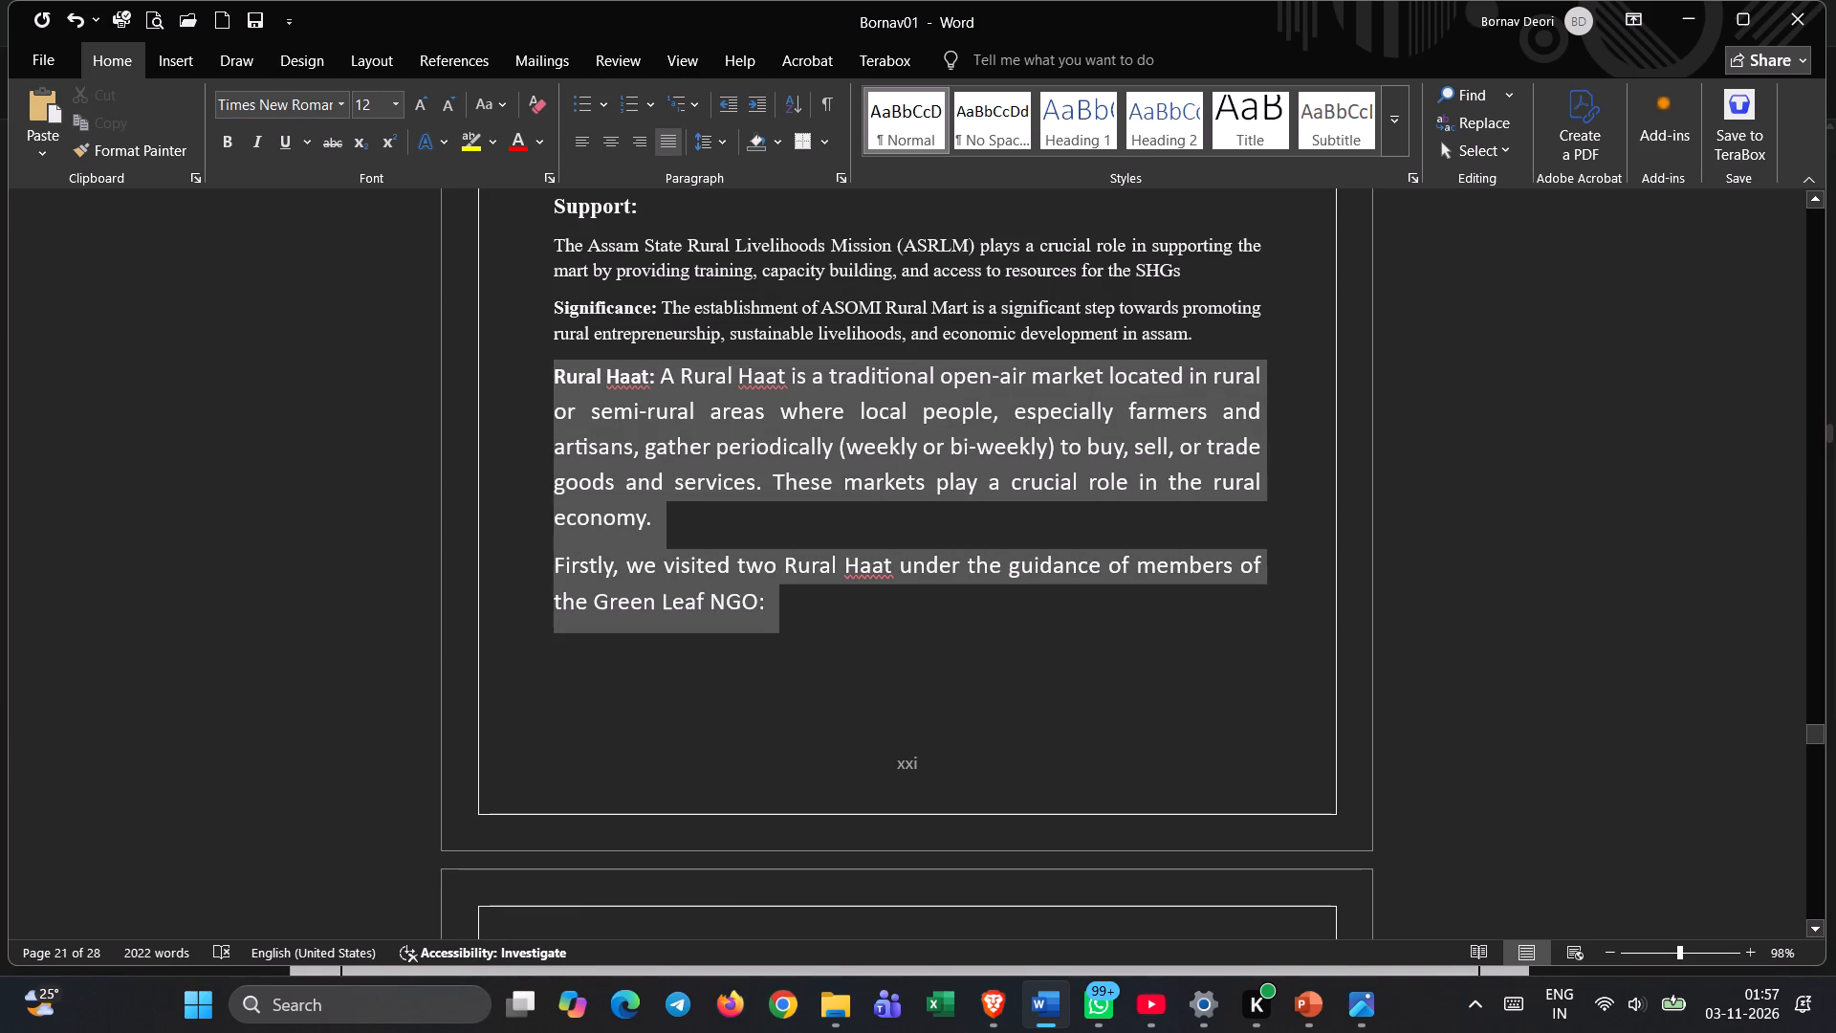
{"action": "left_click_drag", "start_coordinate": [998, 600], "coordinate": [1016, 612]}
{"action": "right_click", "coordinate": [850, 456]}
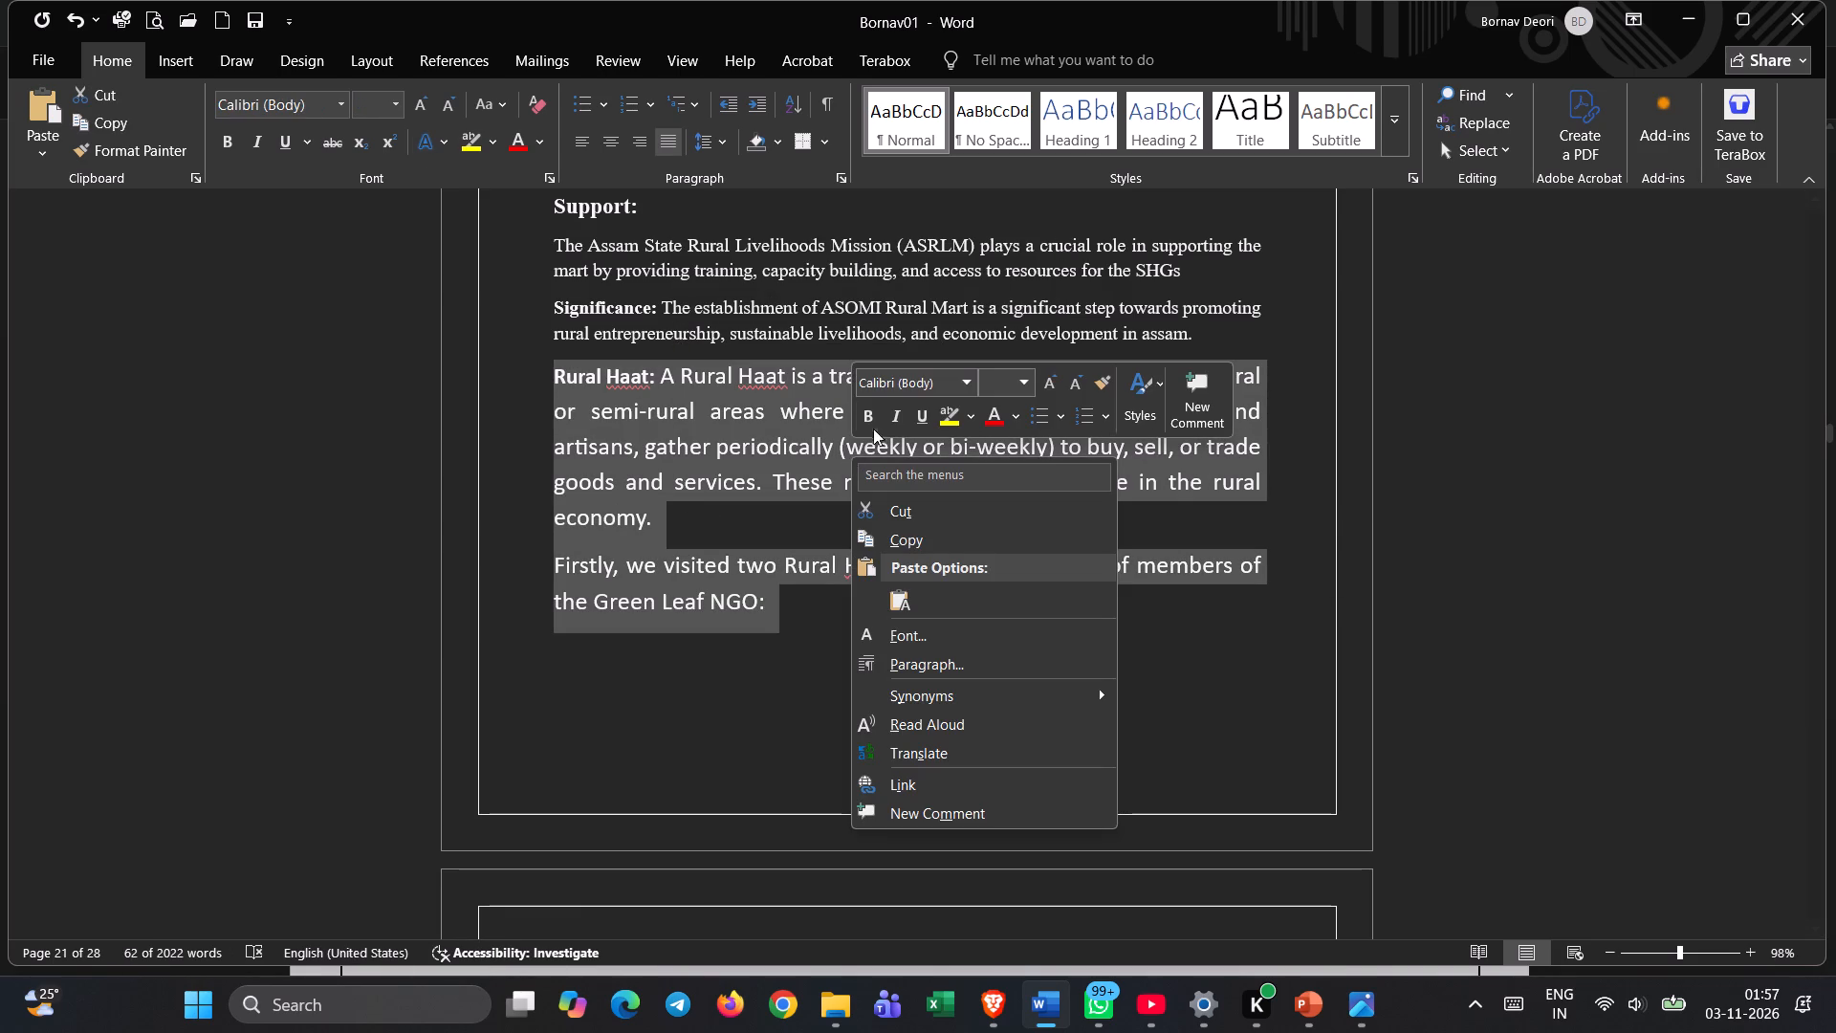
{"action": "left_click", "coordinate": [970, 386]}
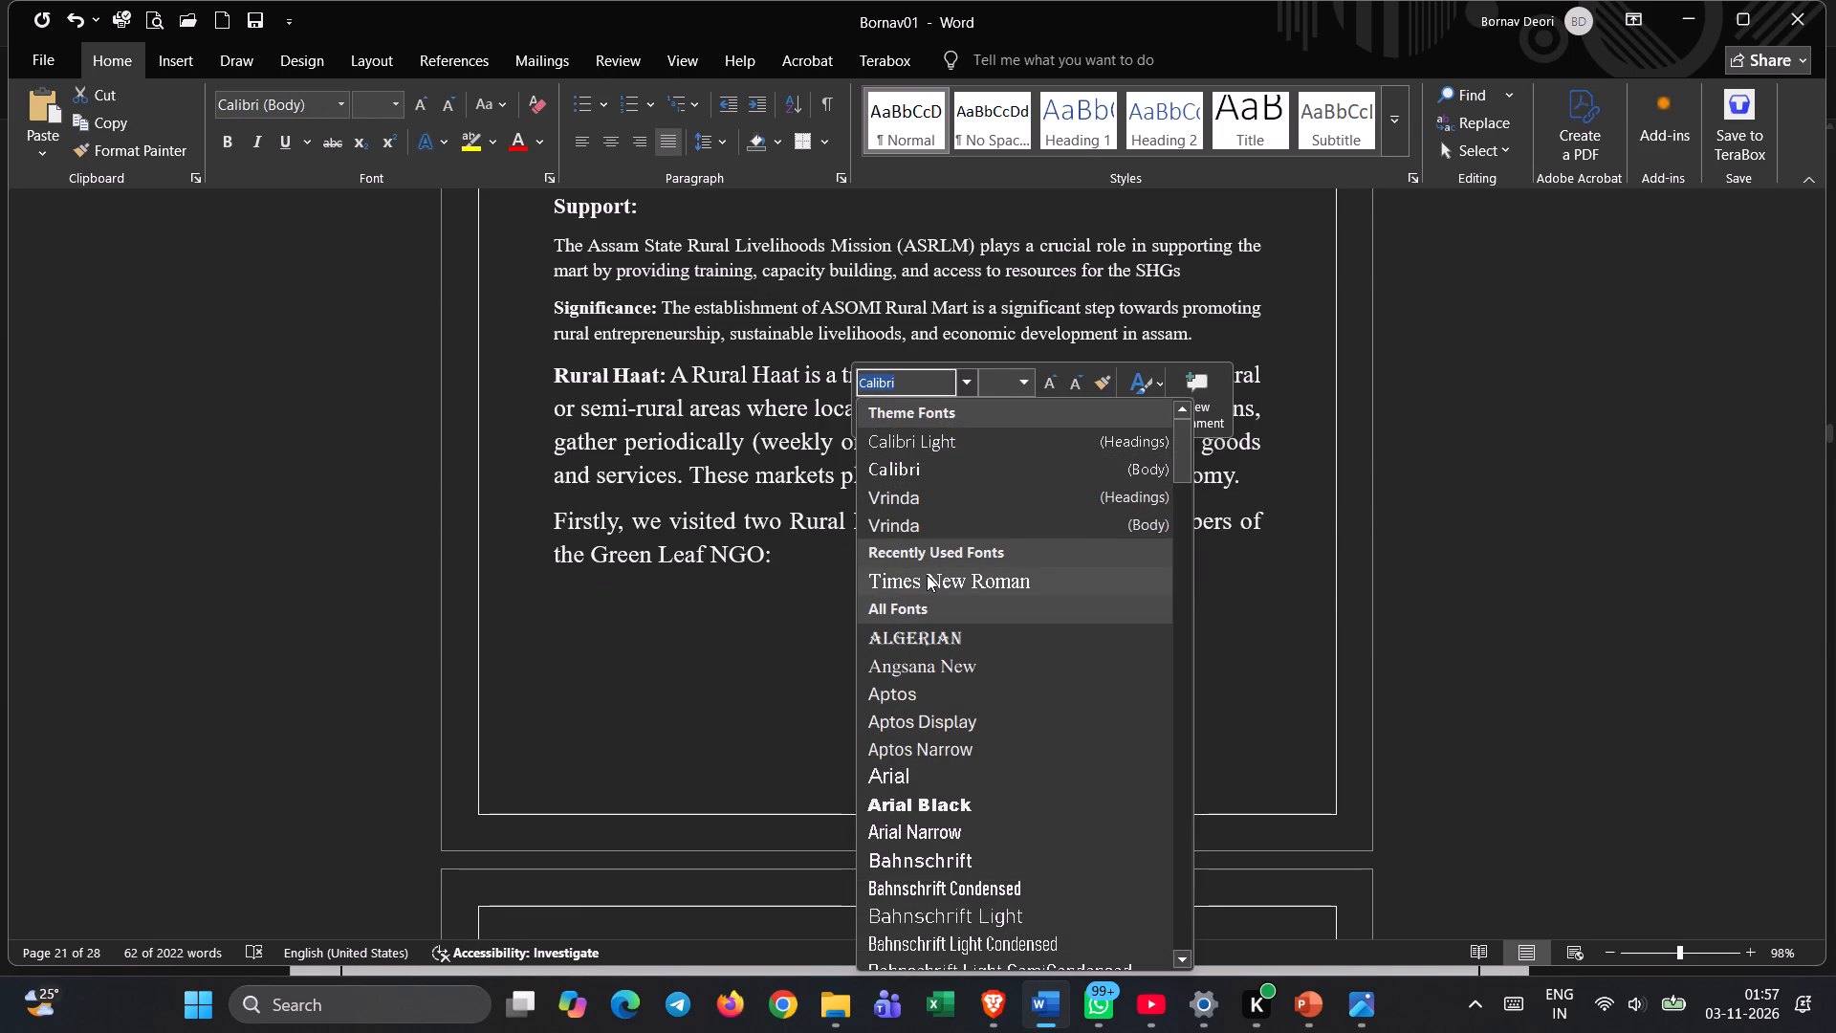
{"action": "left_click", "coordinate": [1019, 379]}
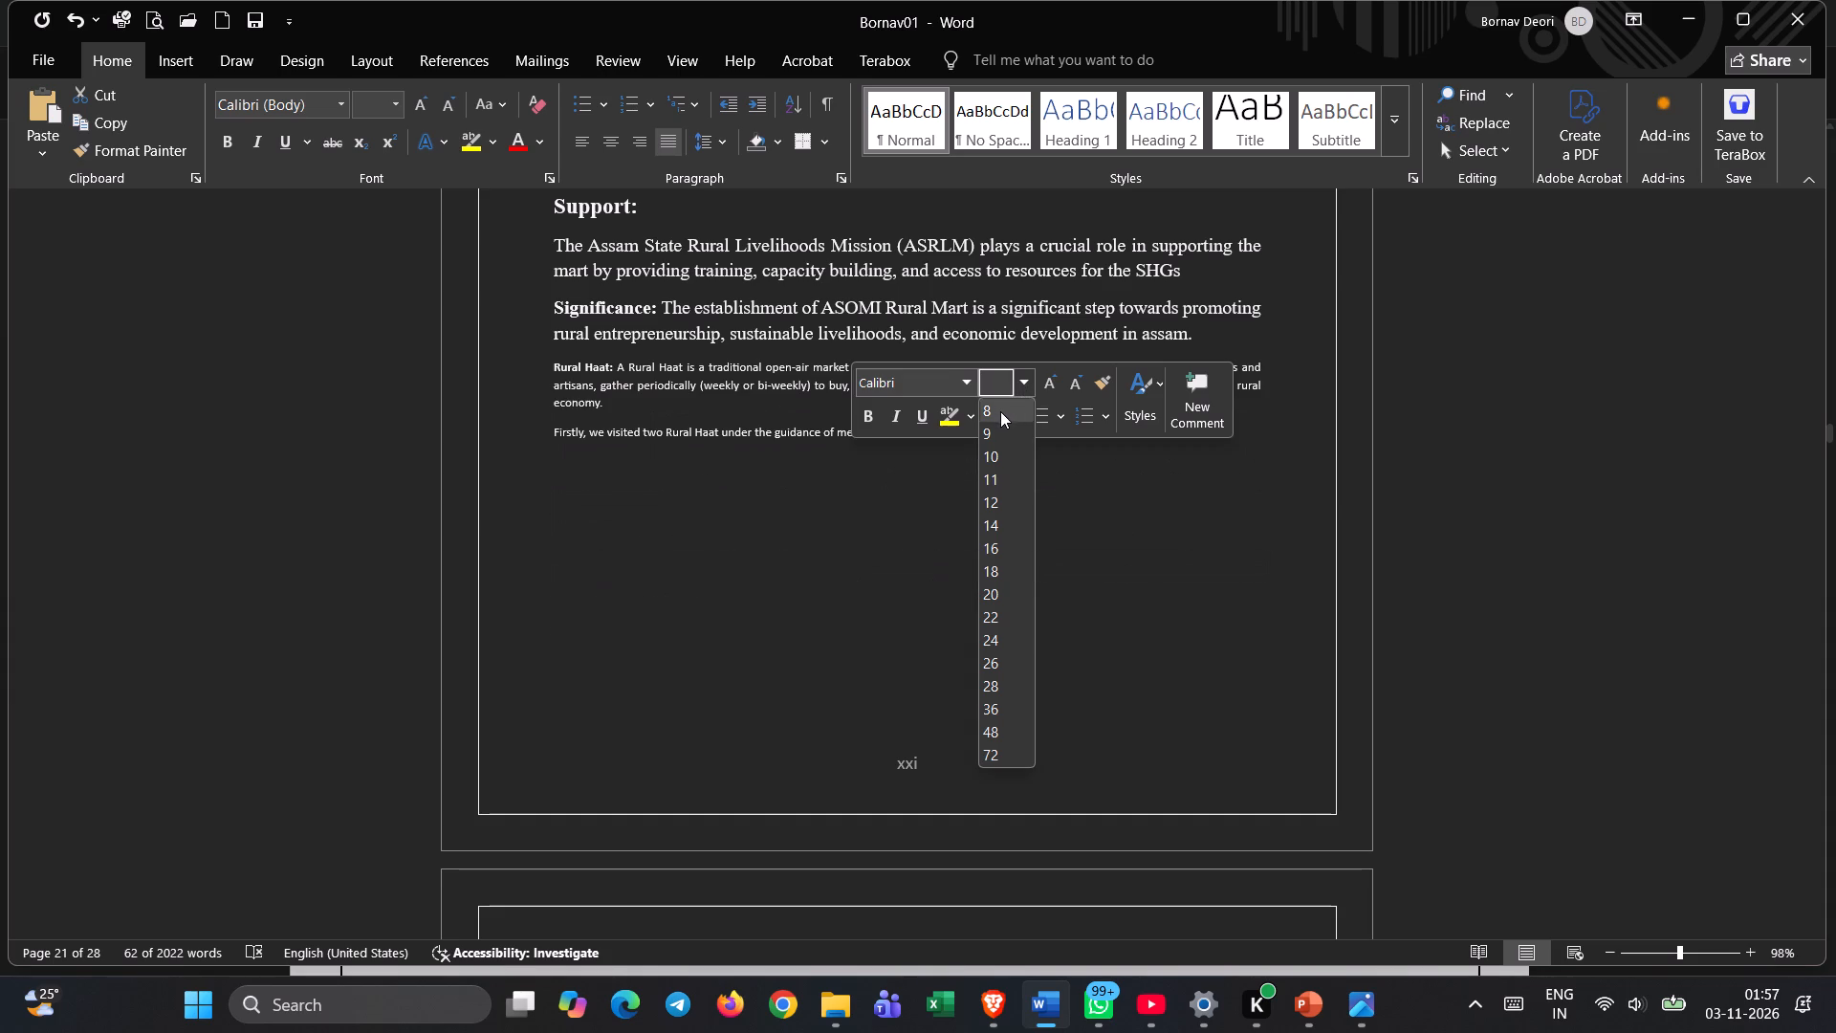
{"action": "left_click", "coordinate": [993, 505]}
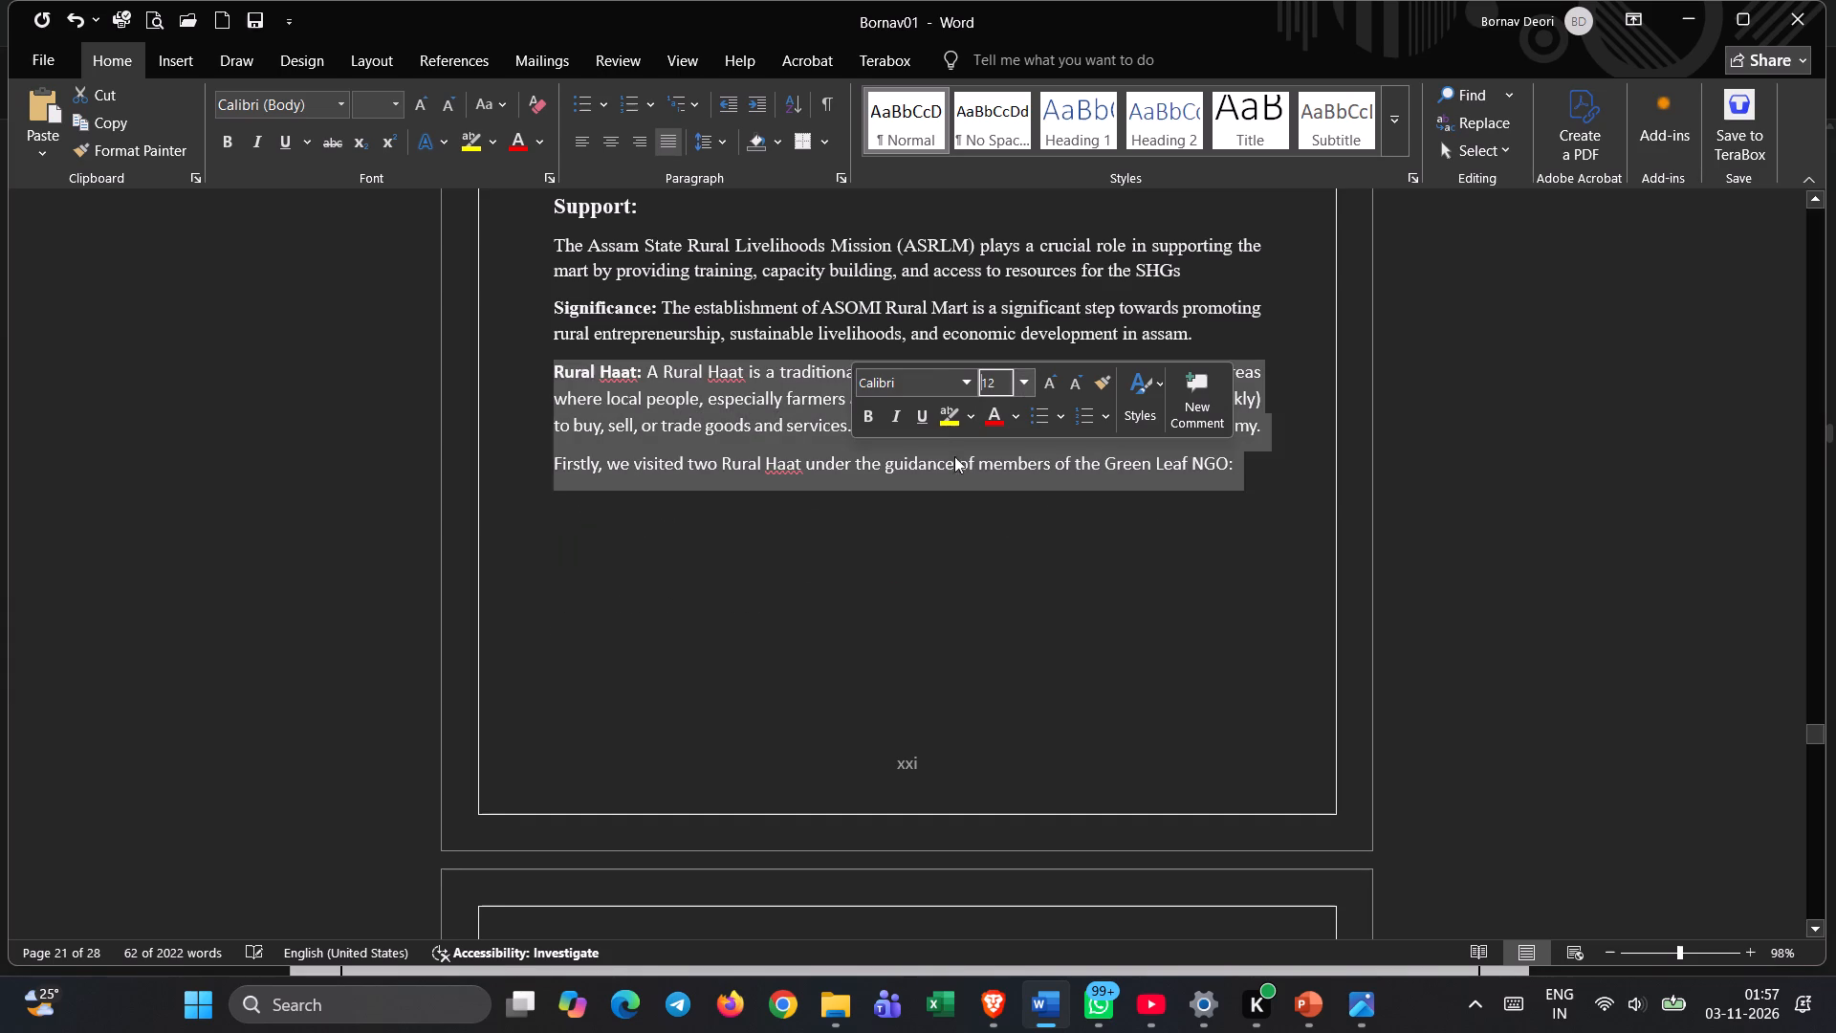
{"action": "left_click", "coordinate": [965, 379]}
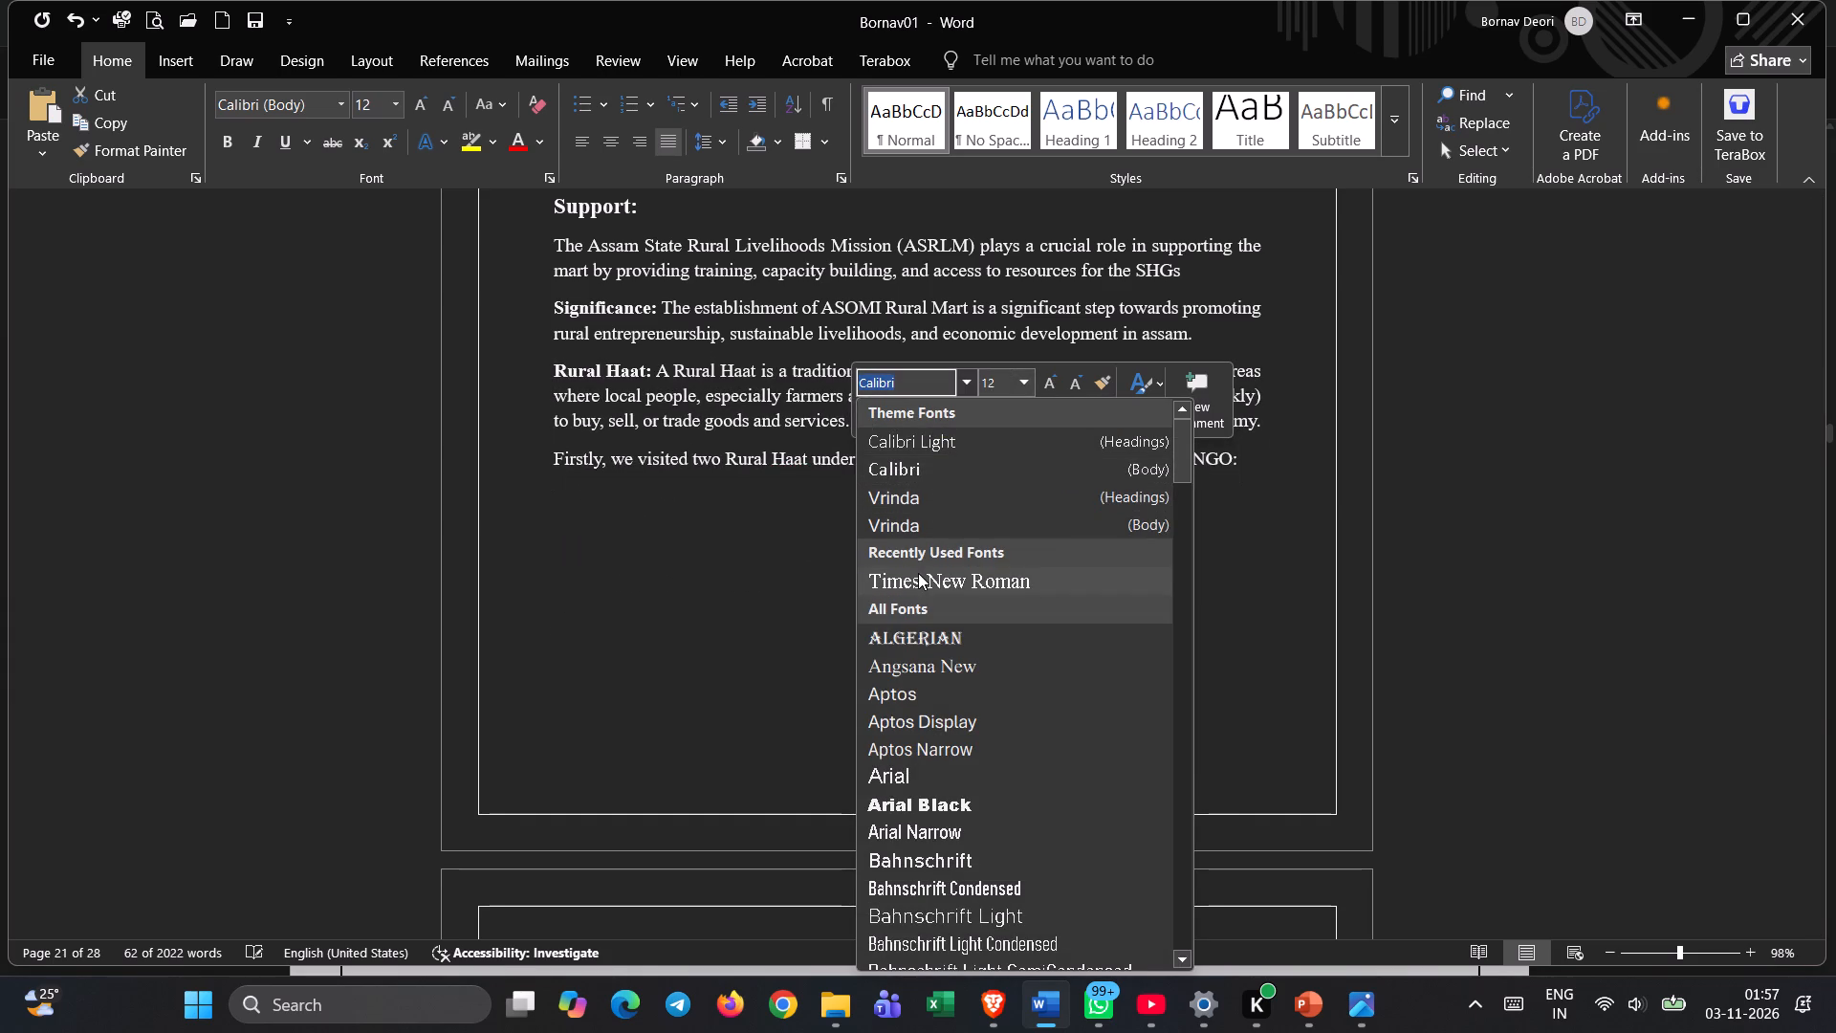
{"action": "left_click", "coordinate": [918, 573]}
Set the bold Rural Haat: label in the Times New Roman paragraph to font size 14.
{"action": "left_click", "coordinate": [647, 365]}
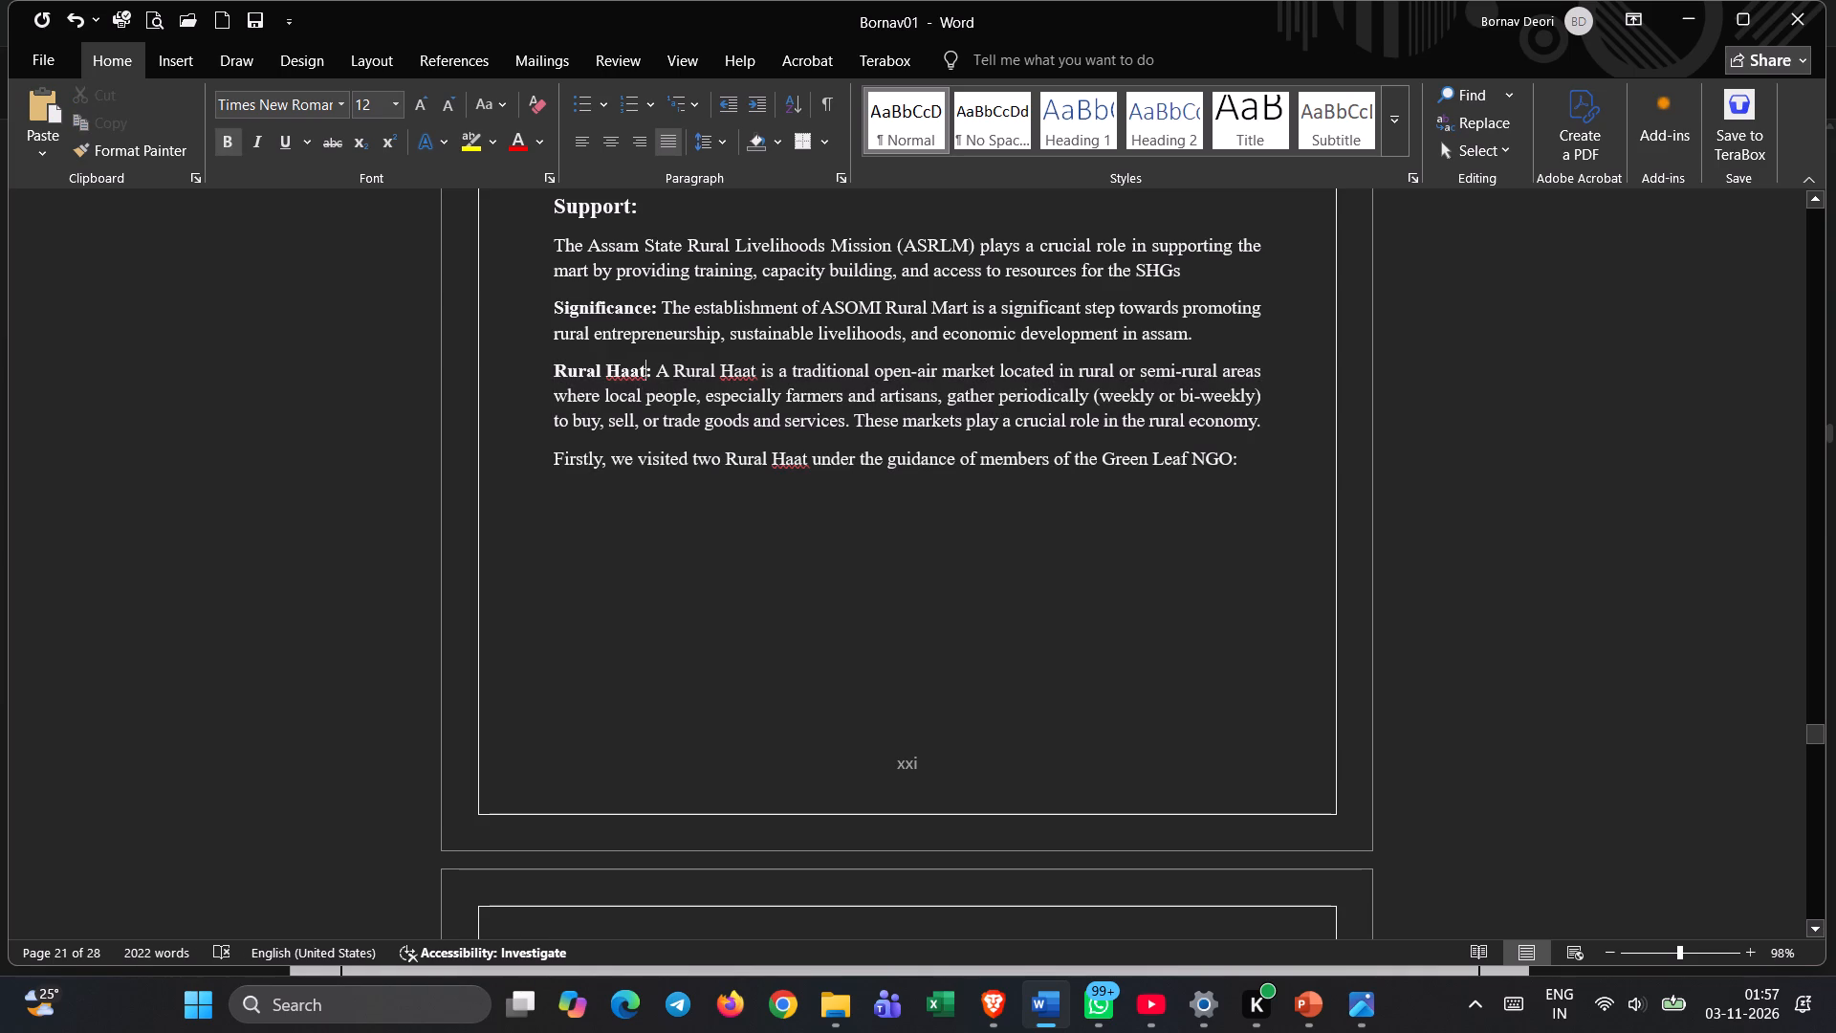
{"action": "left_click_drag", "start_coordinate": [651, 368], "coordinate": [574, 370]}
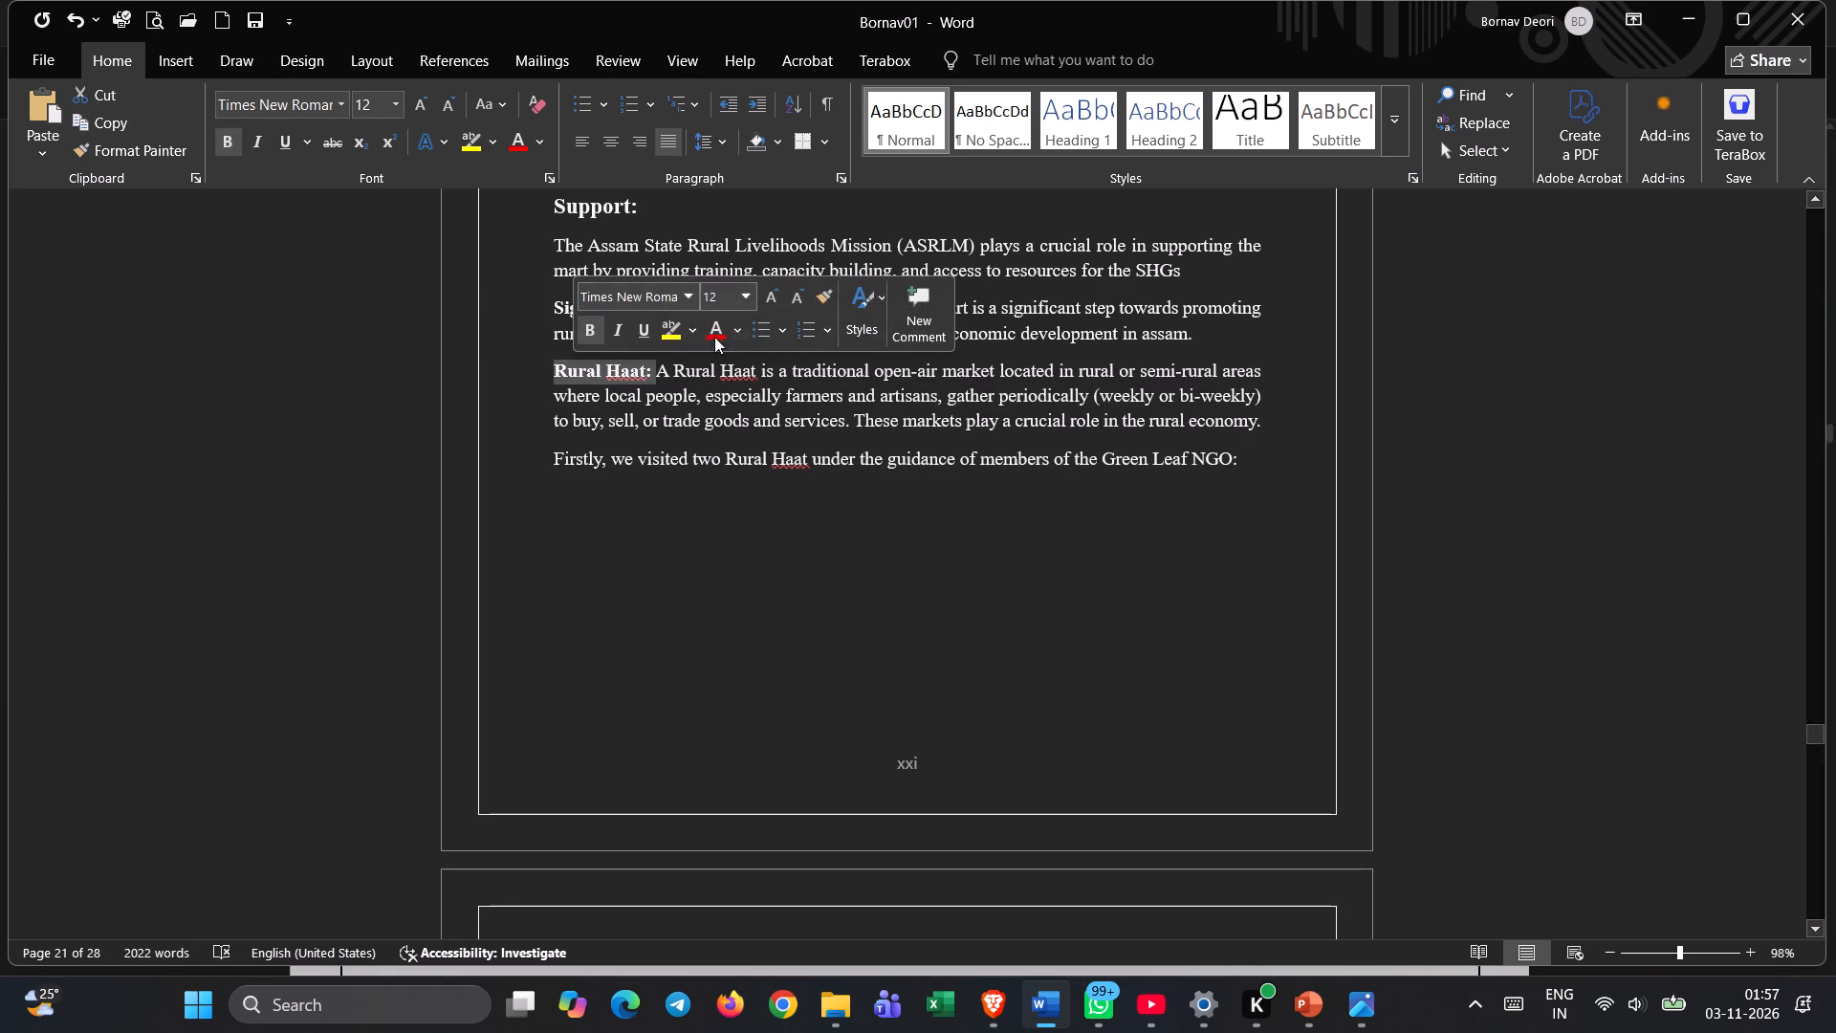
{"action": "left_click", "coordinate": [744, 302]}
{"action": "left_click", "coordinate": [708, 437]}
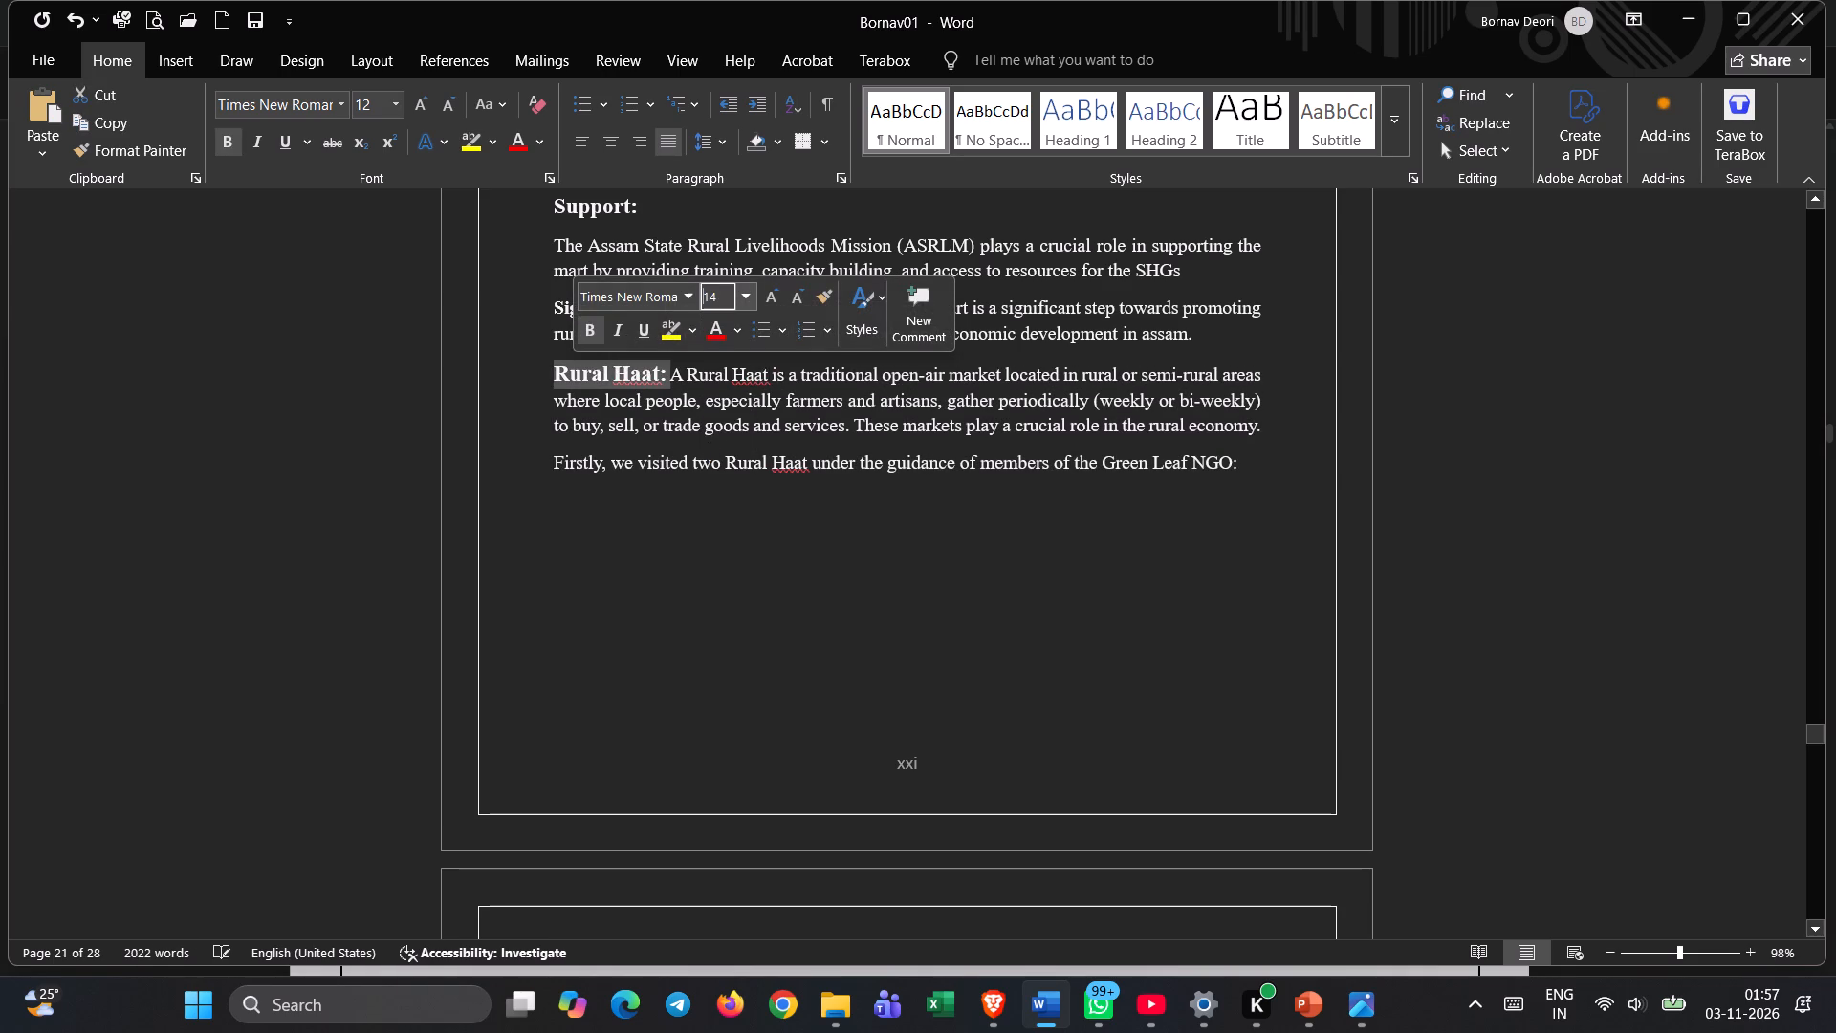
Review the heading and body formatting from the Rural Haat section back through Scope of NGO to the Introduction of NGO page.
{"action": "left_click", "coordinate": [676, 532]}
{"action": "scroll", "coordinate": [678, 494], "scroll_direction": "up", "scroll_amount": 2}
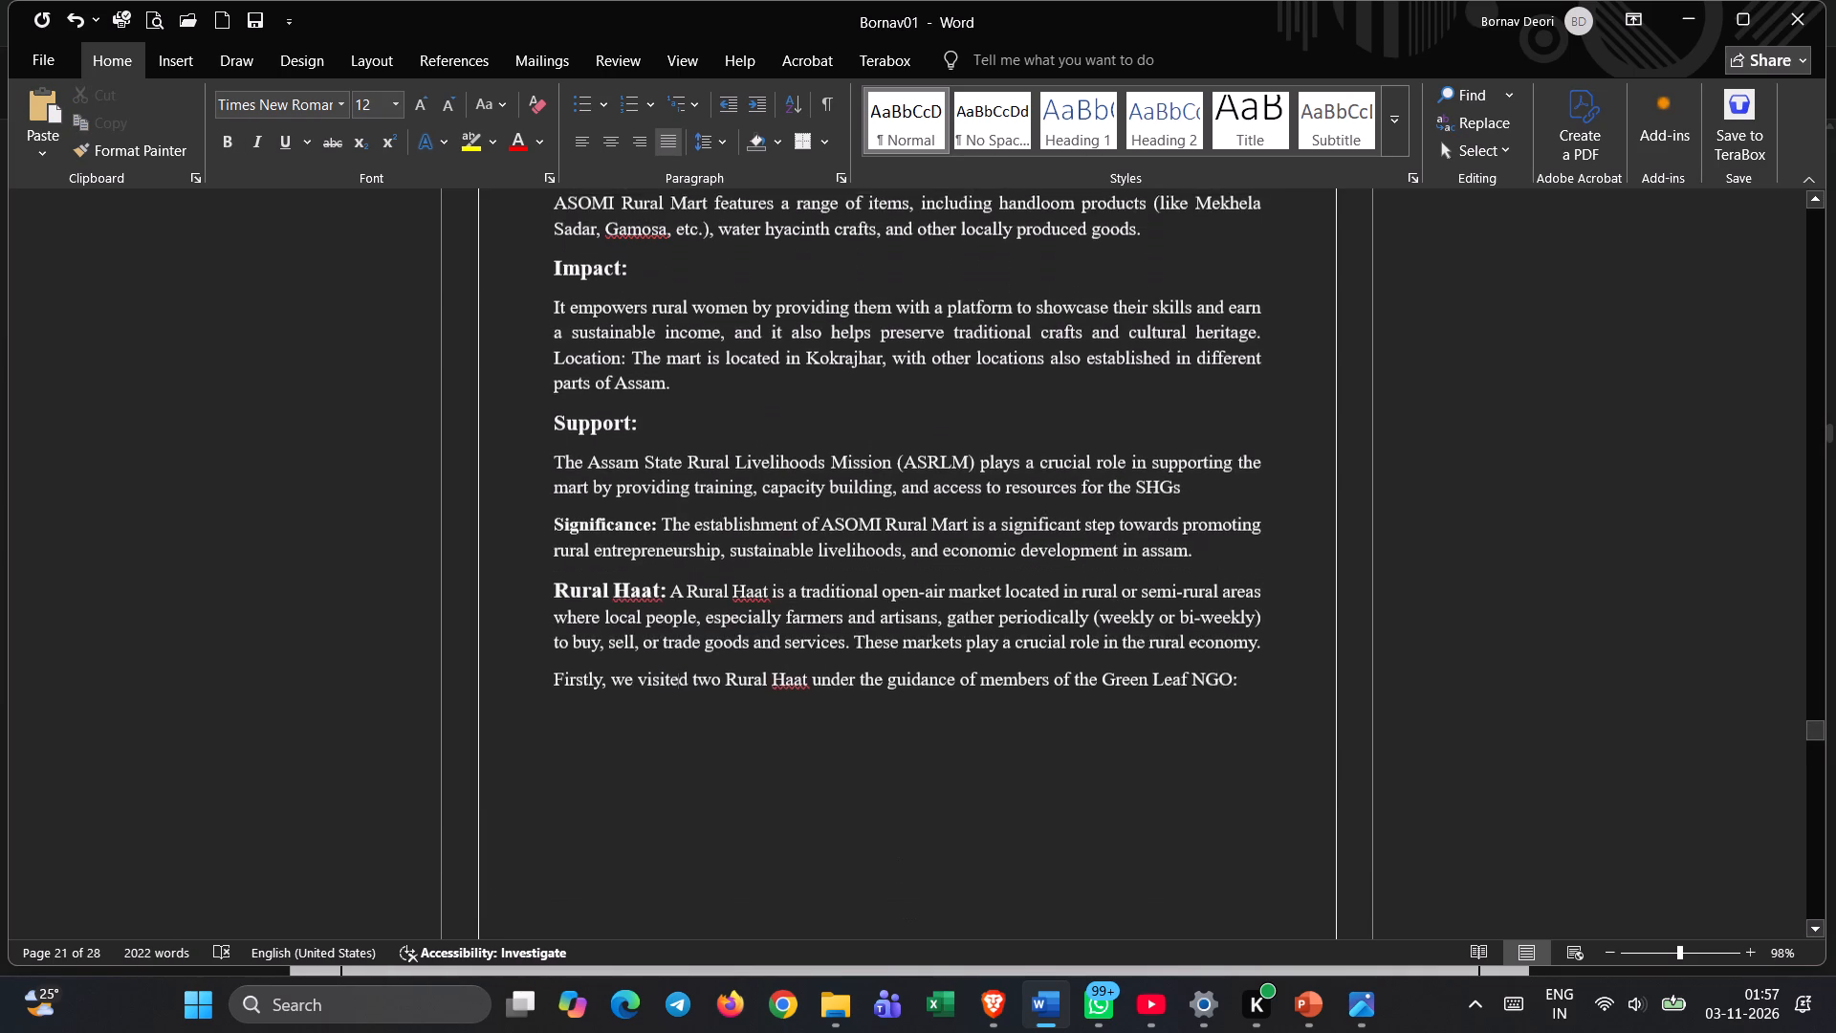
{"action": "scroll", "coordinate": [678, 494], "scroll_direction": "up", "scroll_amount": 3}
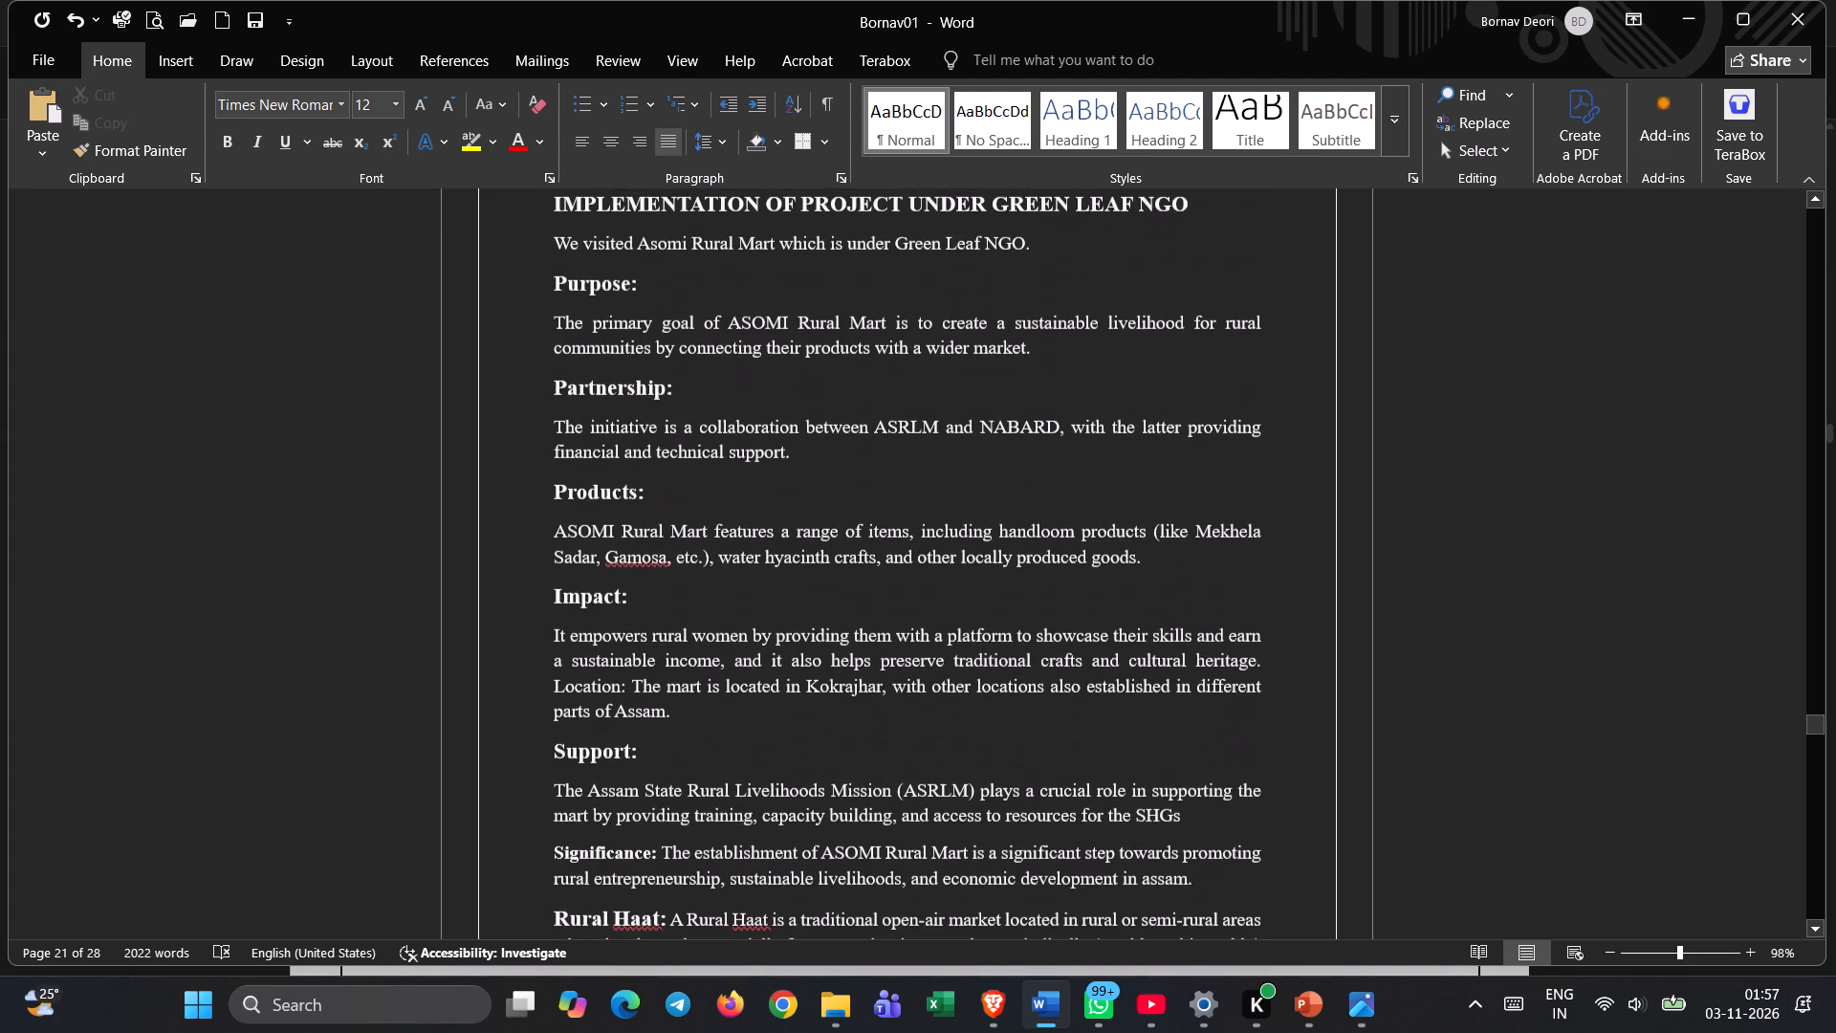
{"action": "scroll", "coordinate": [678, 494], "scroll_direction": "up", "scroll_amount": 3}
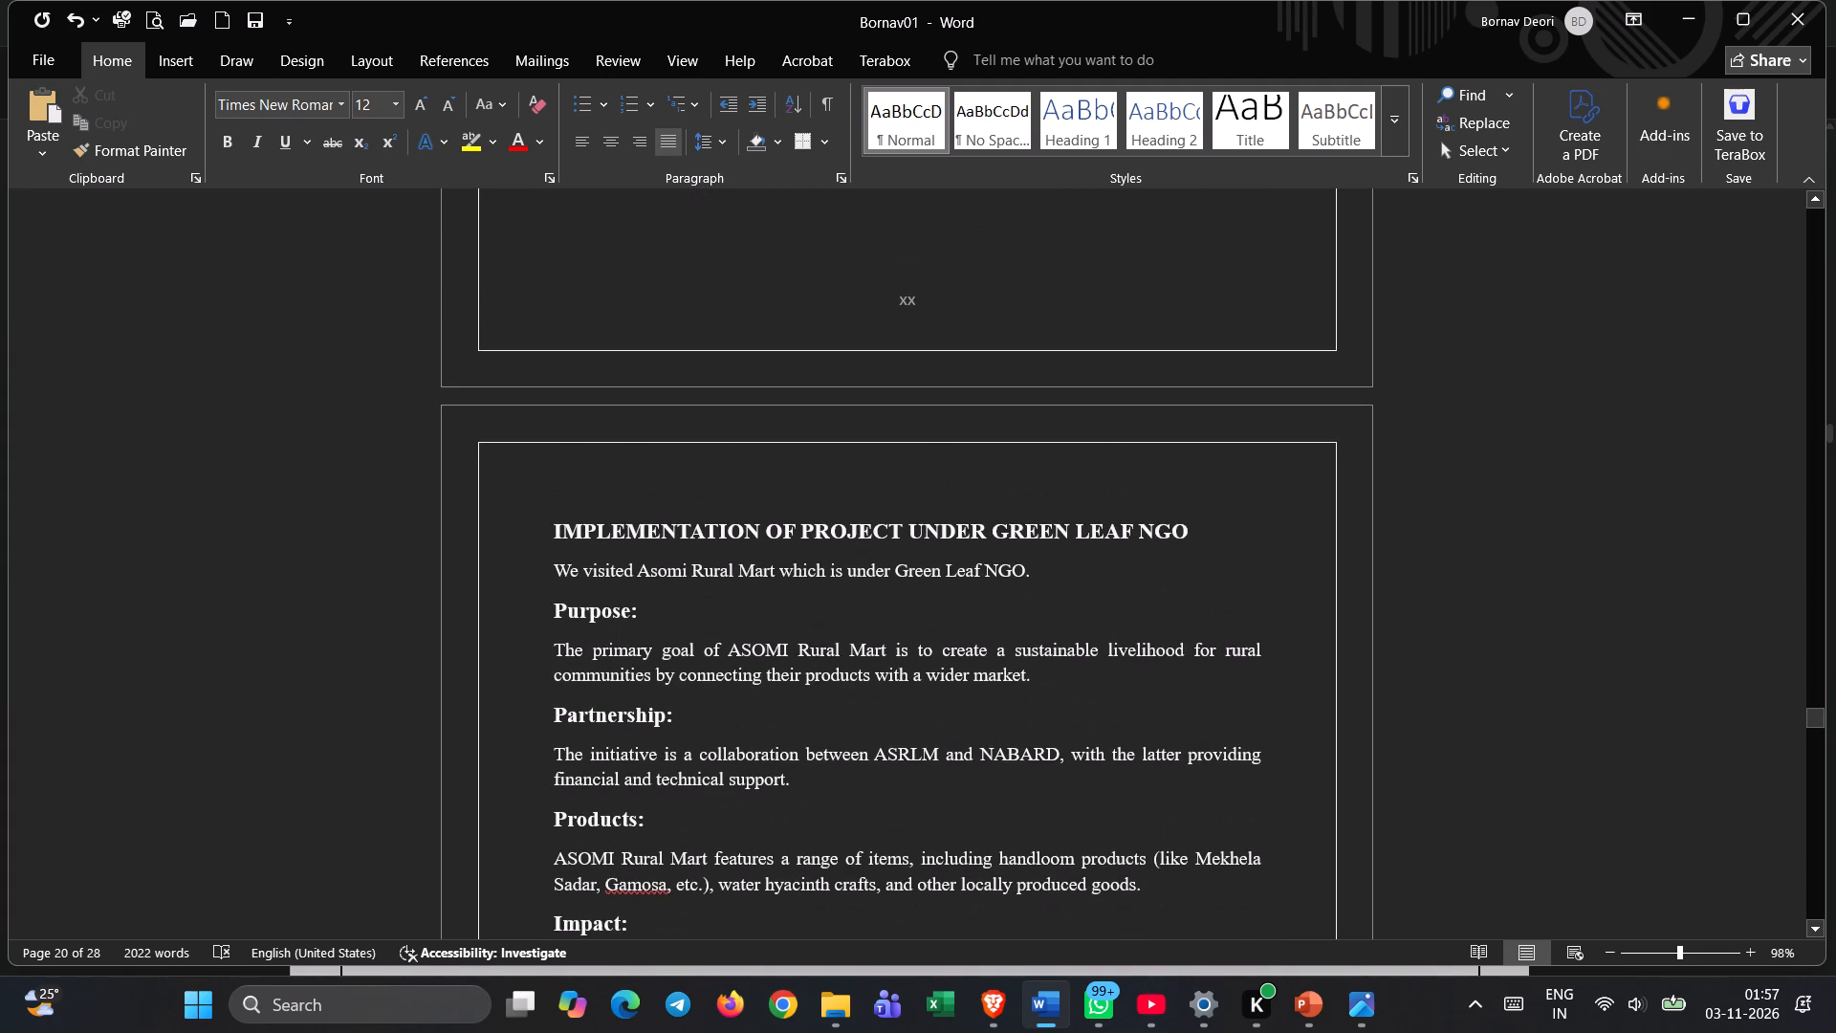
{"action": "scroll", "coordinate": [707, 486], "scroll_direction": "up", "scroll_amount": 14}
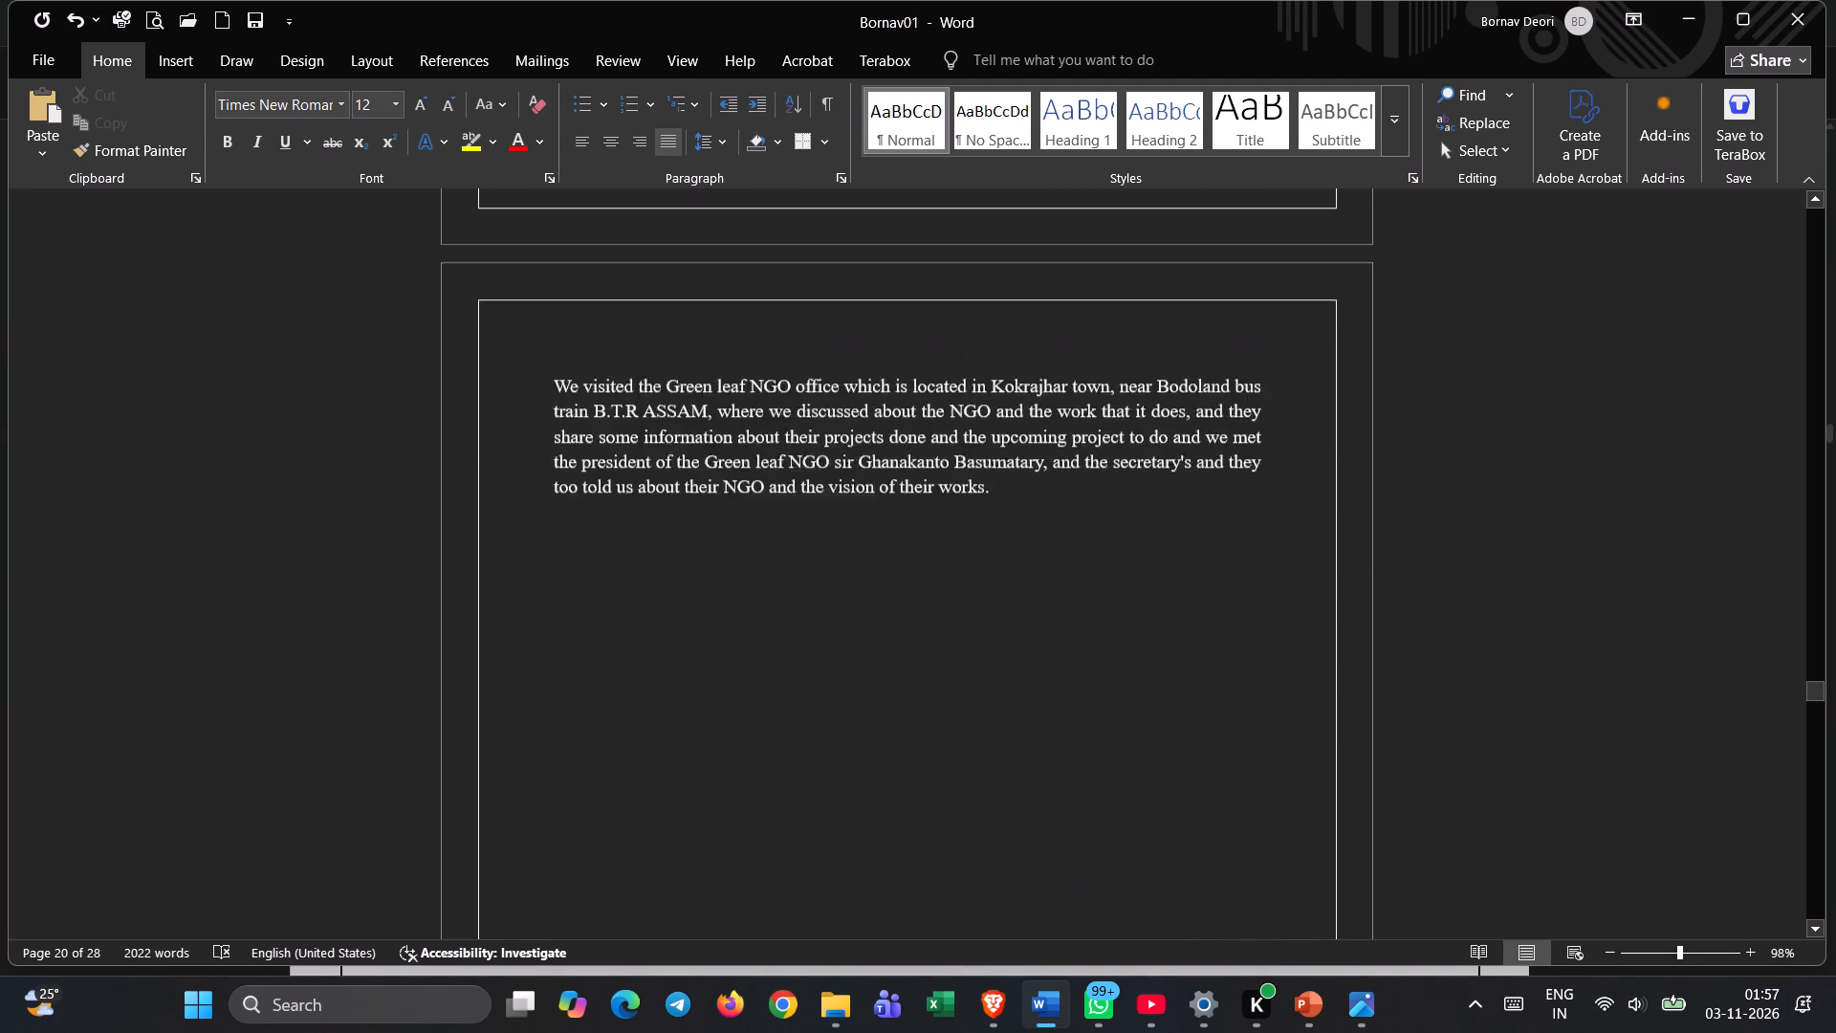
{"action": "scroll", "coordinate": [713, 473], "scroll_direction": "up", "scroll_amount": 10}
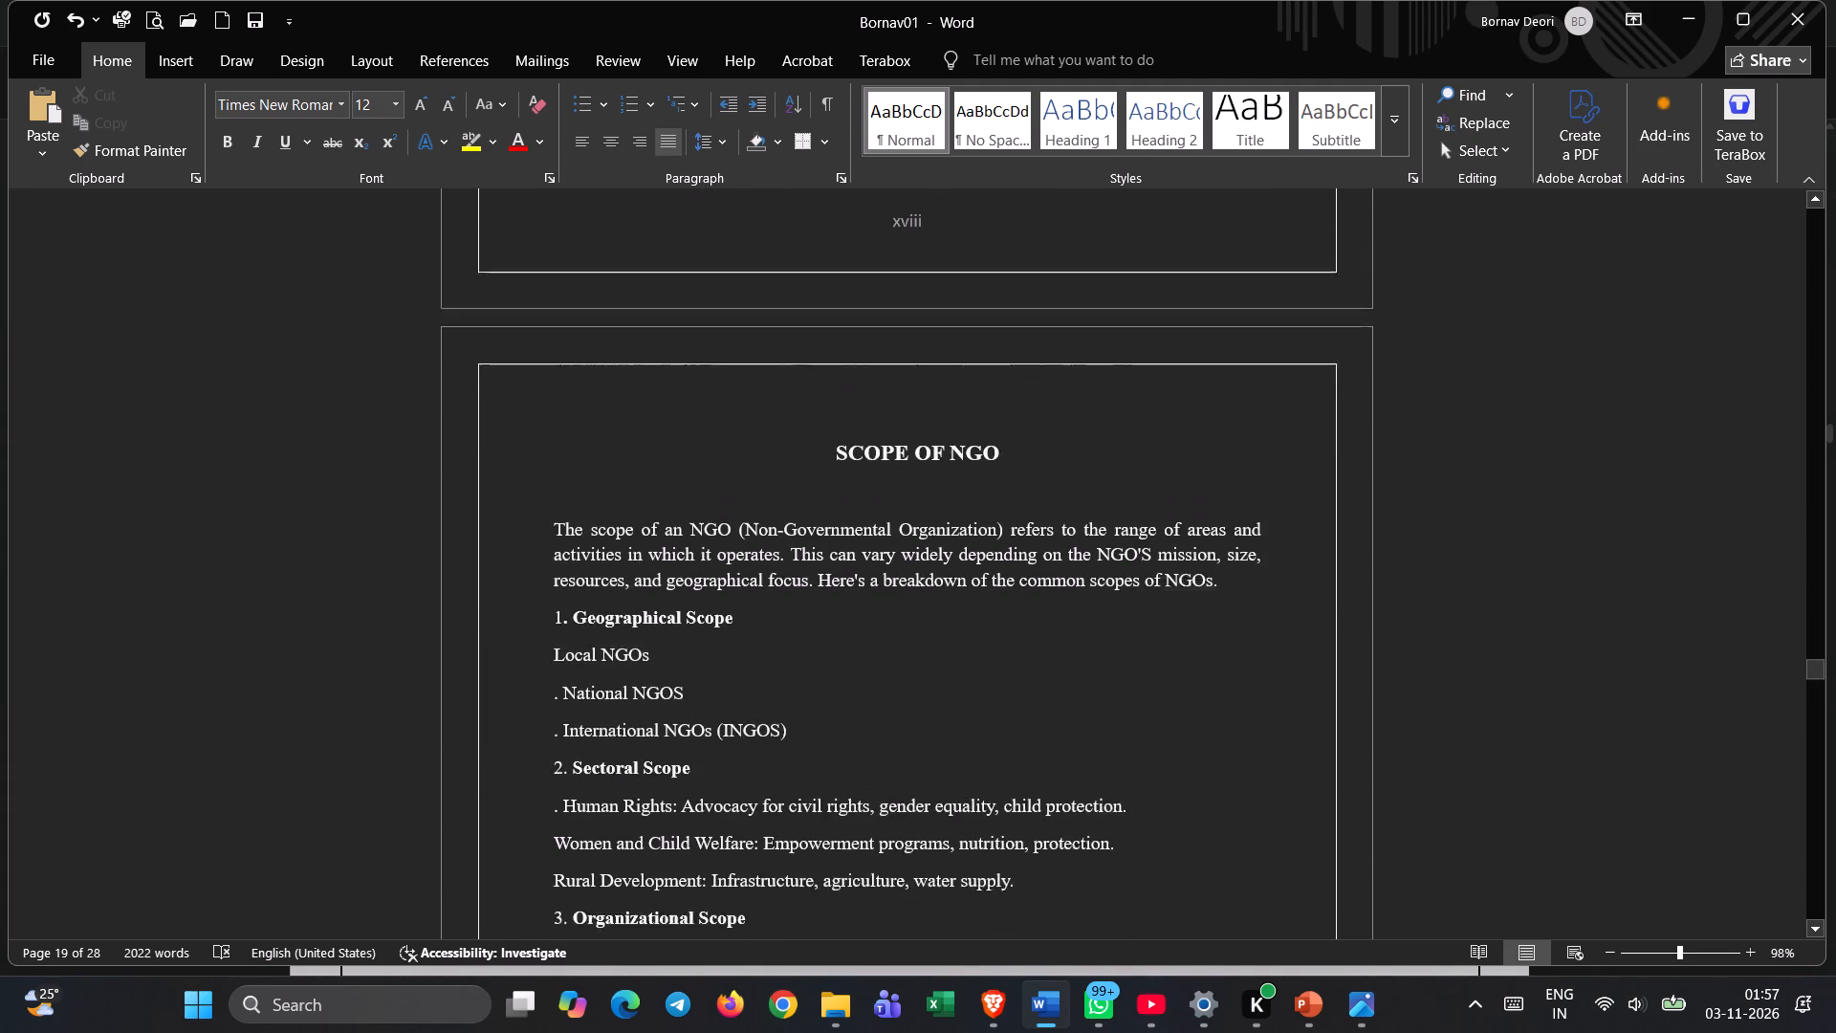
{"action": "scroll", "coordinate": [688, 466], "scroll_direction": "up", "scroll_amount": 12}
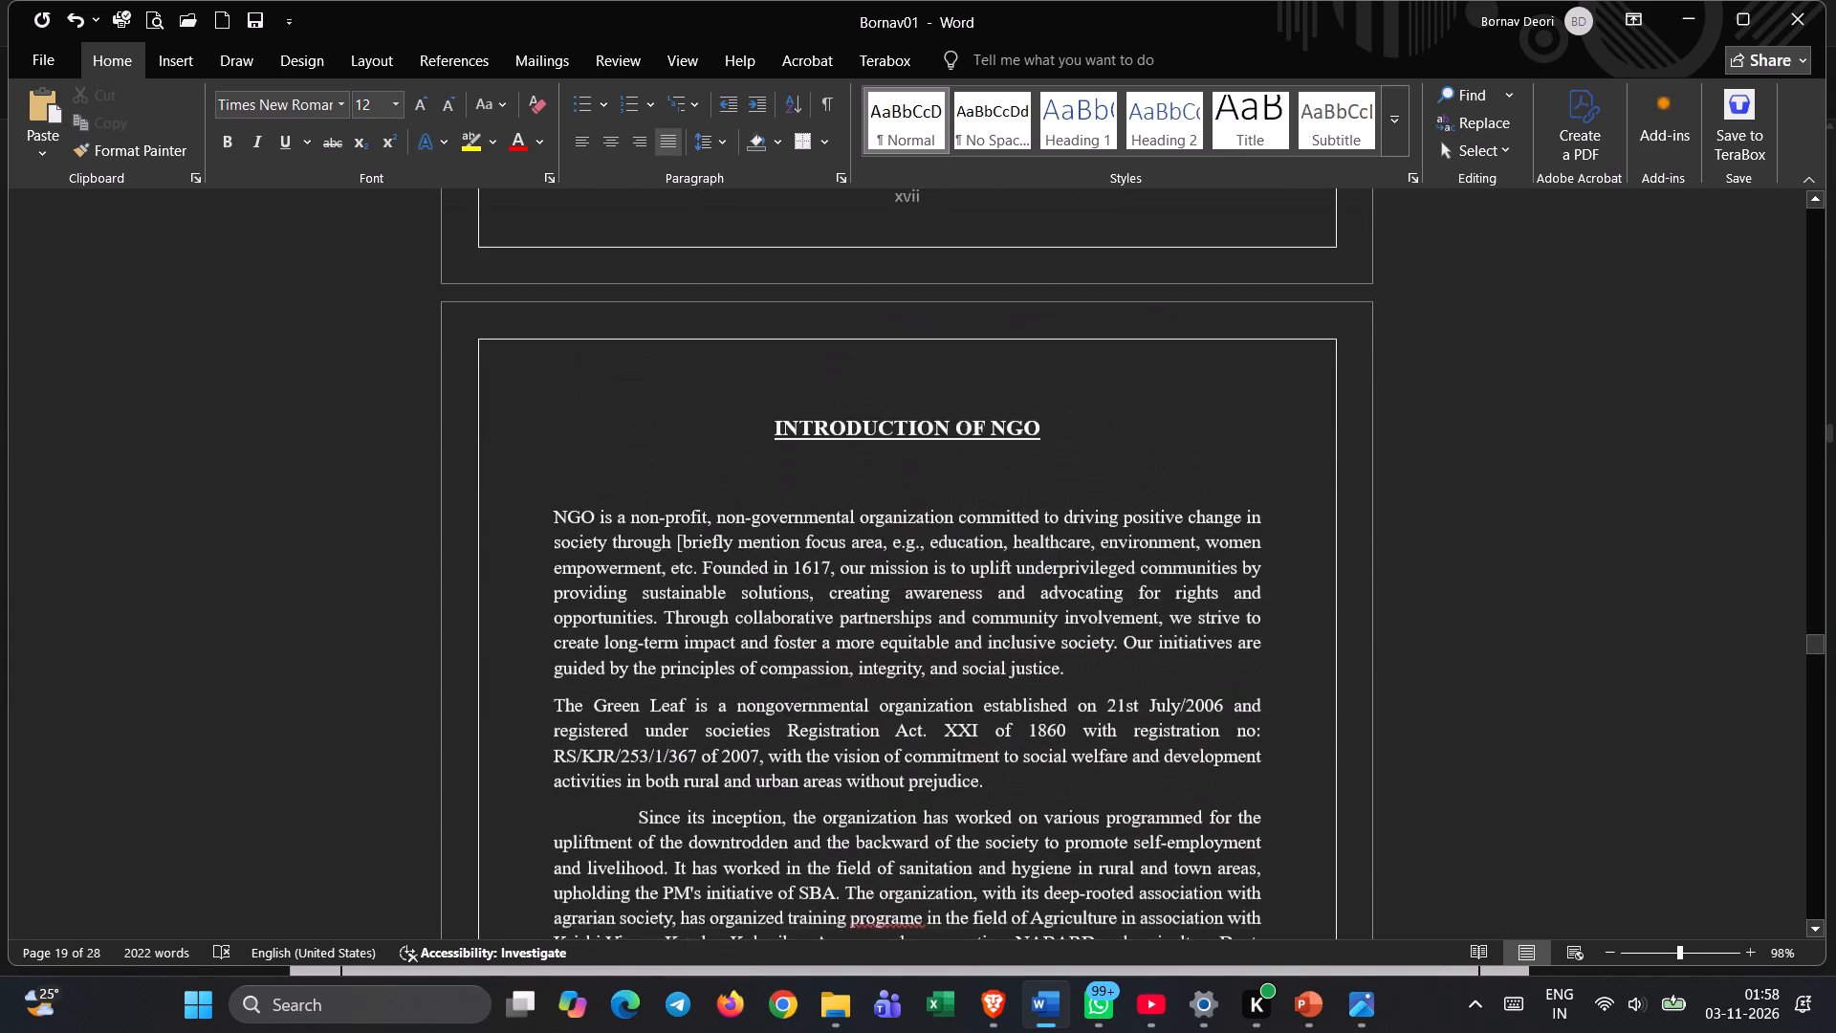
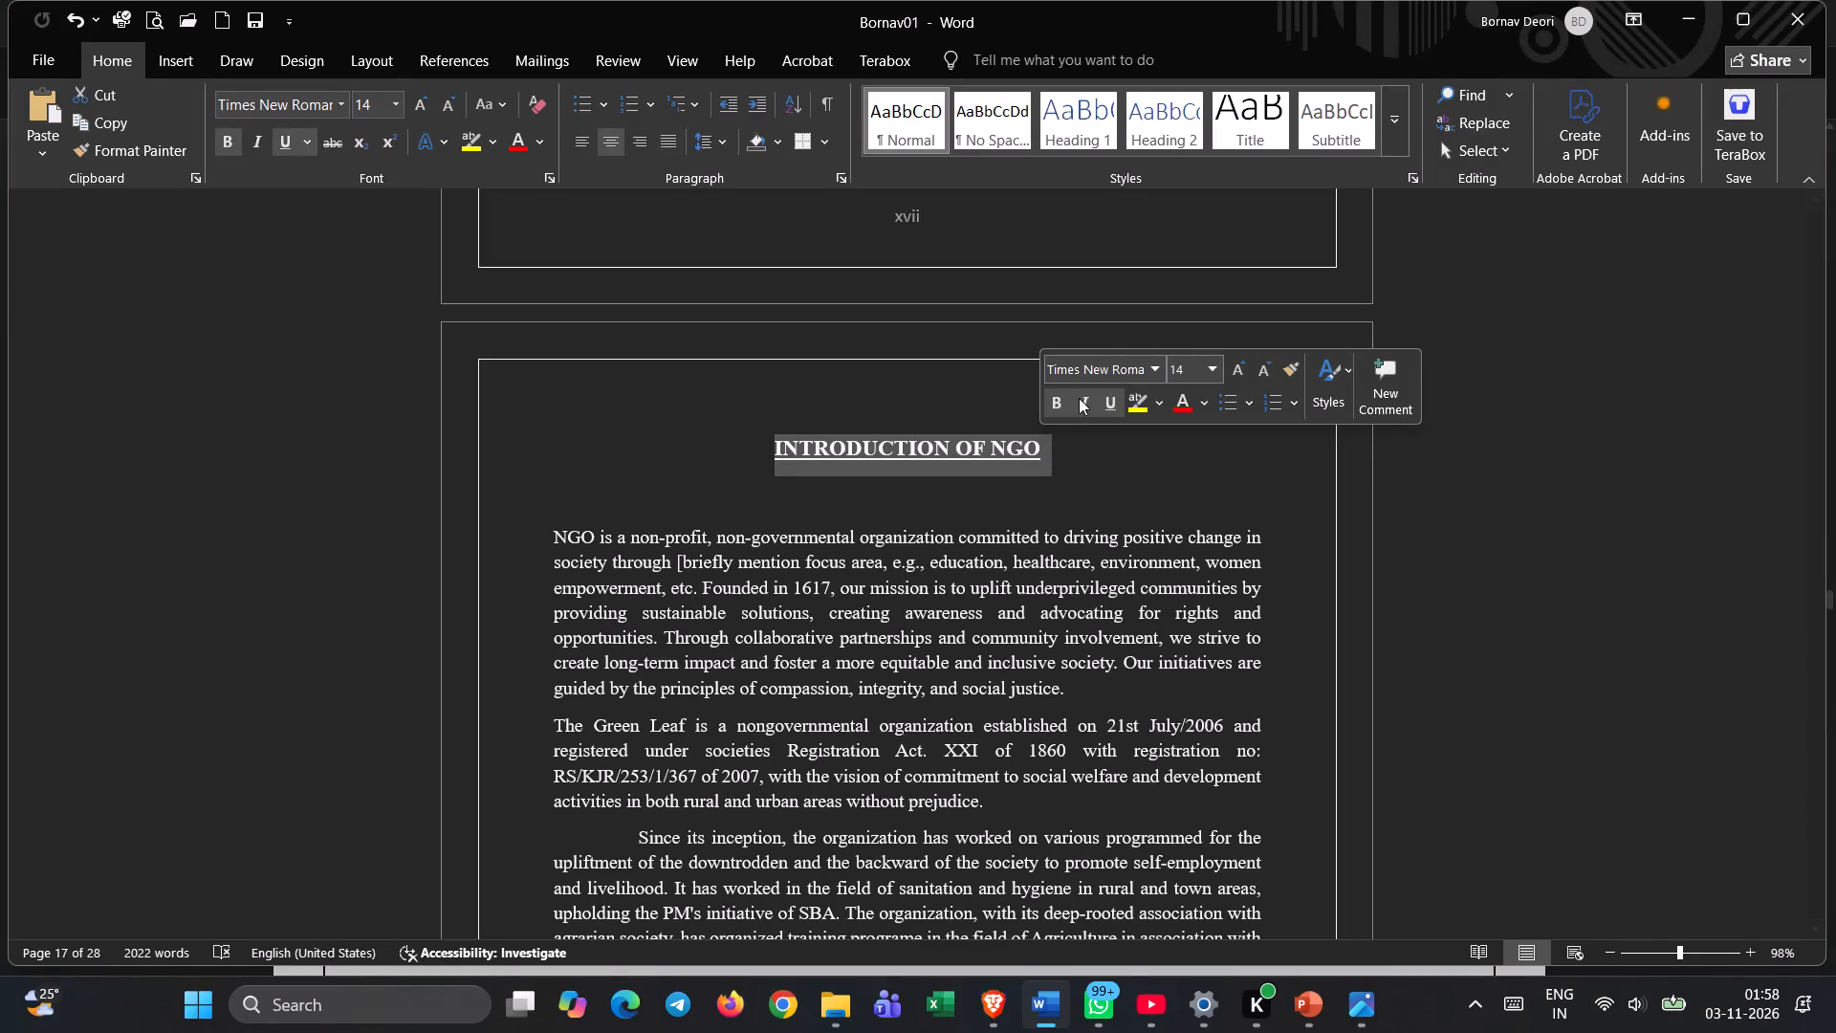
Remove the underline from the INTRODUCTION OF NGO heading.
{"action": "left_click", "coordinate": [1105, 398]}
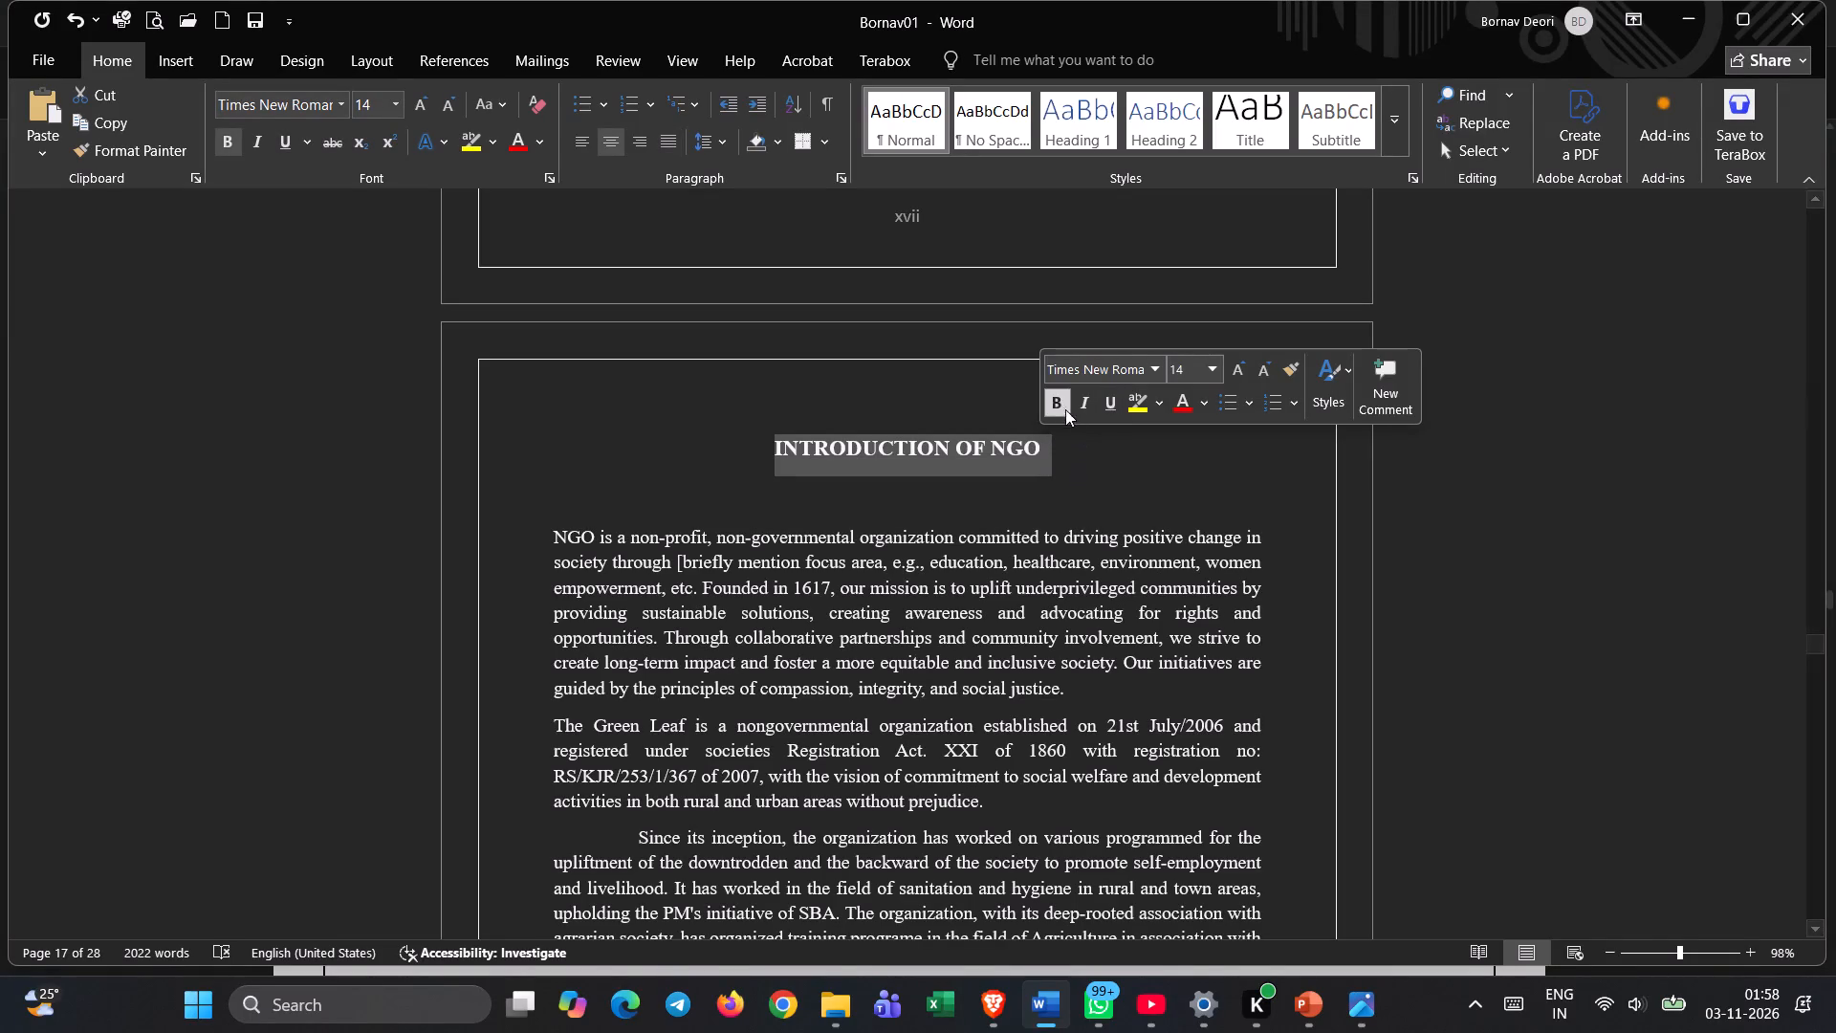
{"action": "left_click", "coordinate": [1073, 460]}
Centre the LIST OF FIGURES heading by replacing the gap before it with seven spaces.
{"action": "scroll", "coordinate": [1073, 460], "scroll_direction": "up", "scroll_amount": 4}
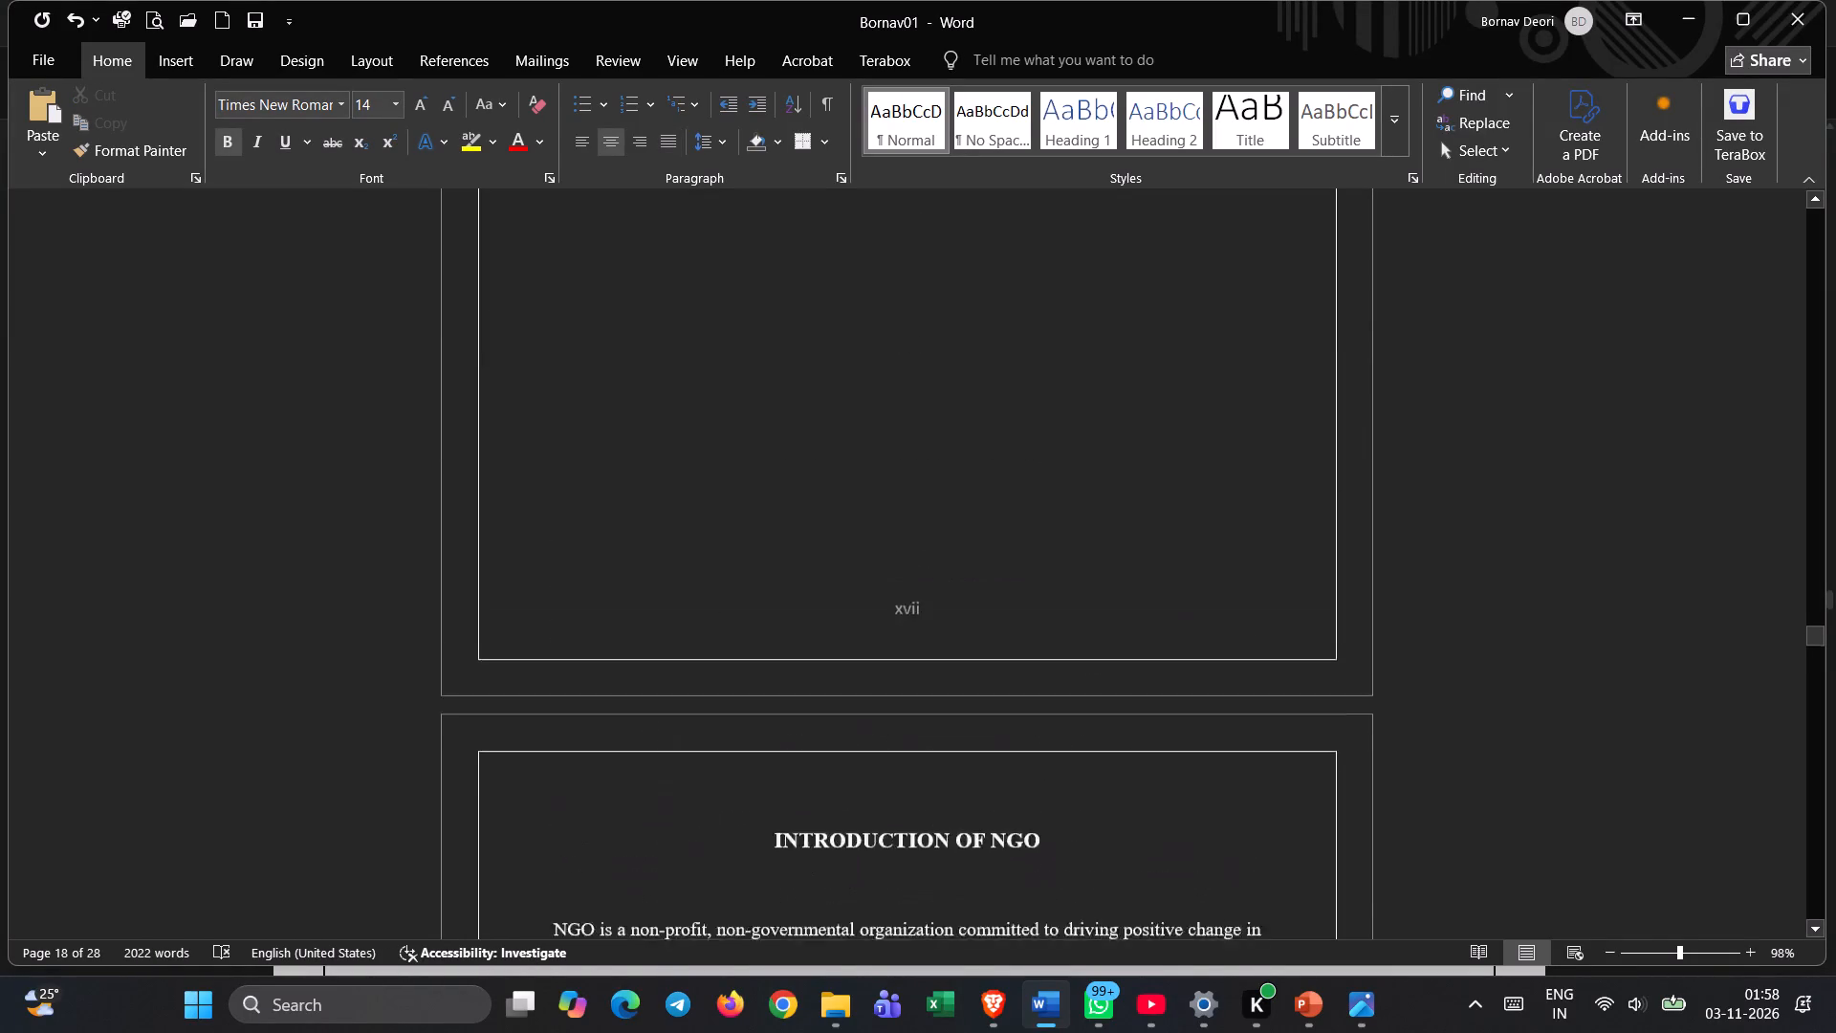
{"action": "scroll", "coordinate": [1072, 461], "scroll_direction": "up", "scroll_amount": 20}
{"action": "scroll", "coordinate": [1072, 461], "scroll_direction": "up", "scroll_amount": 4}
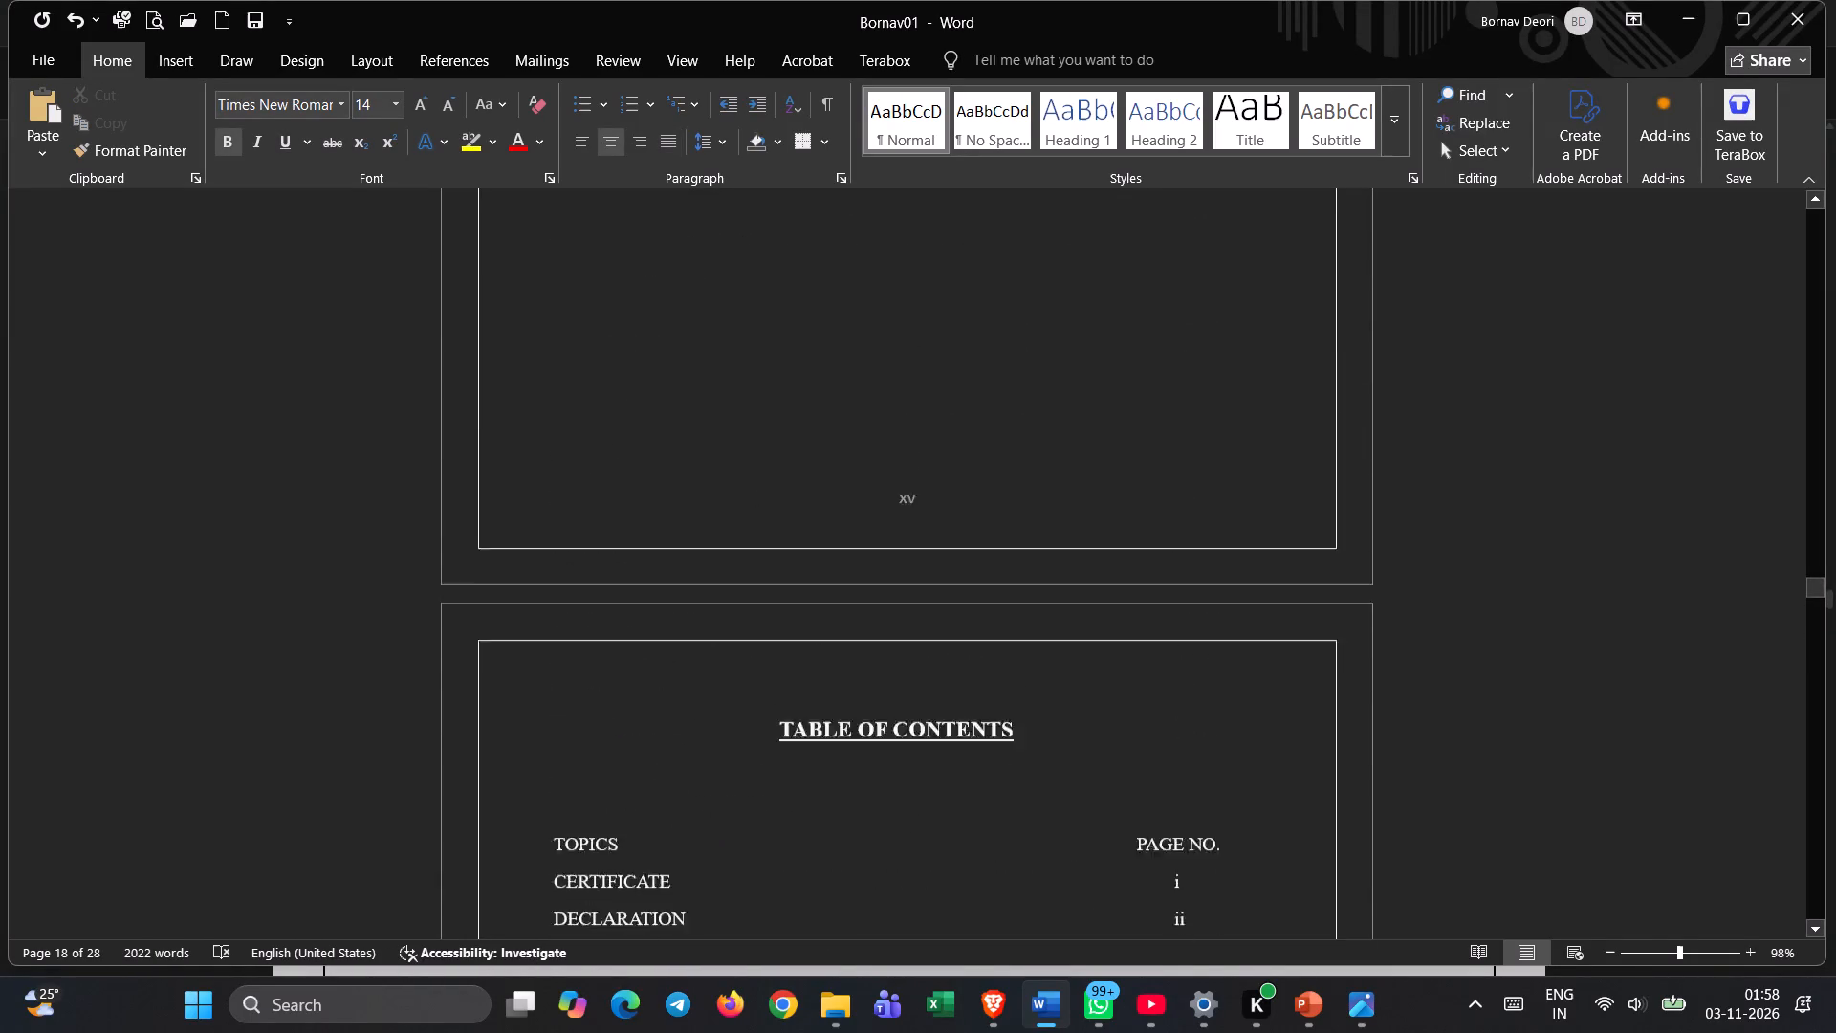
{"action": "scroll", "coordinate": [1062, 463], "scroll_direction": "down", "scroll_amount": 18}
{"action": "scroll", "coordinate": [1057, 472], "scroll_direction": "up", "scroll_amount": 2}
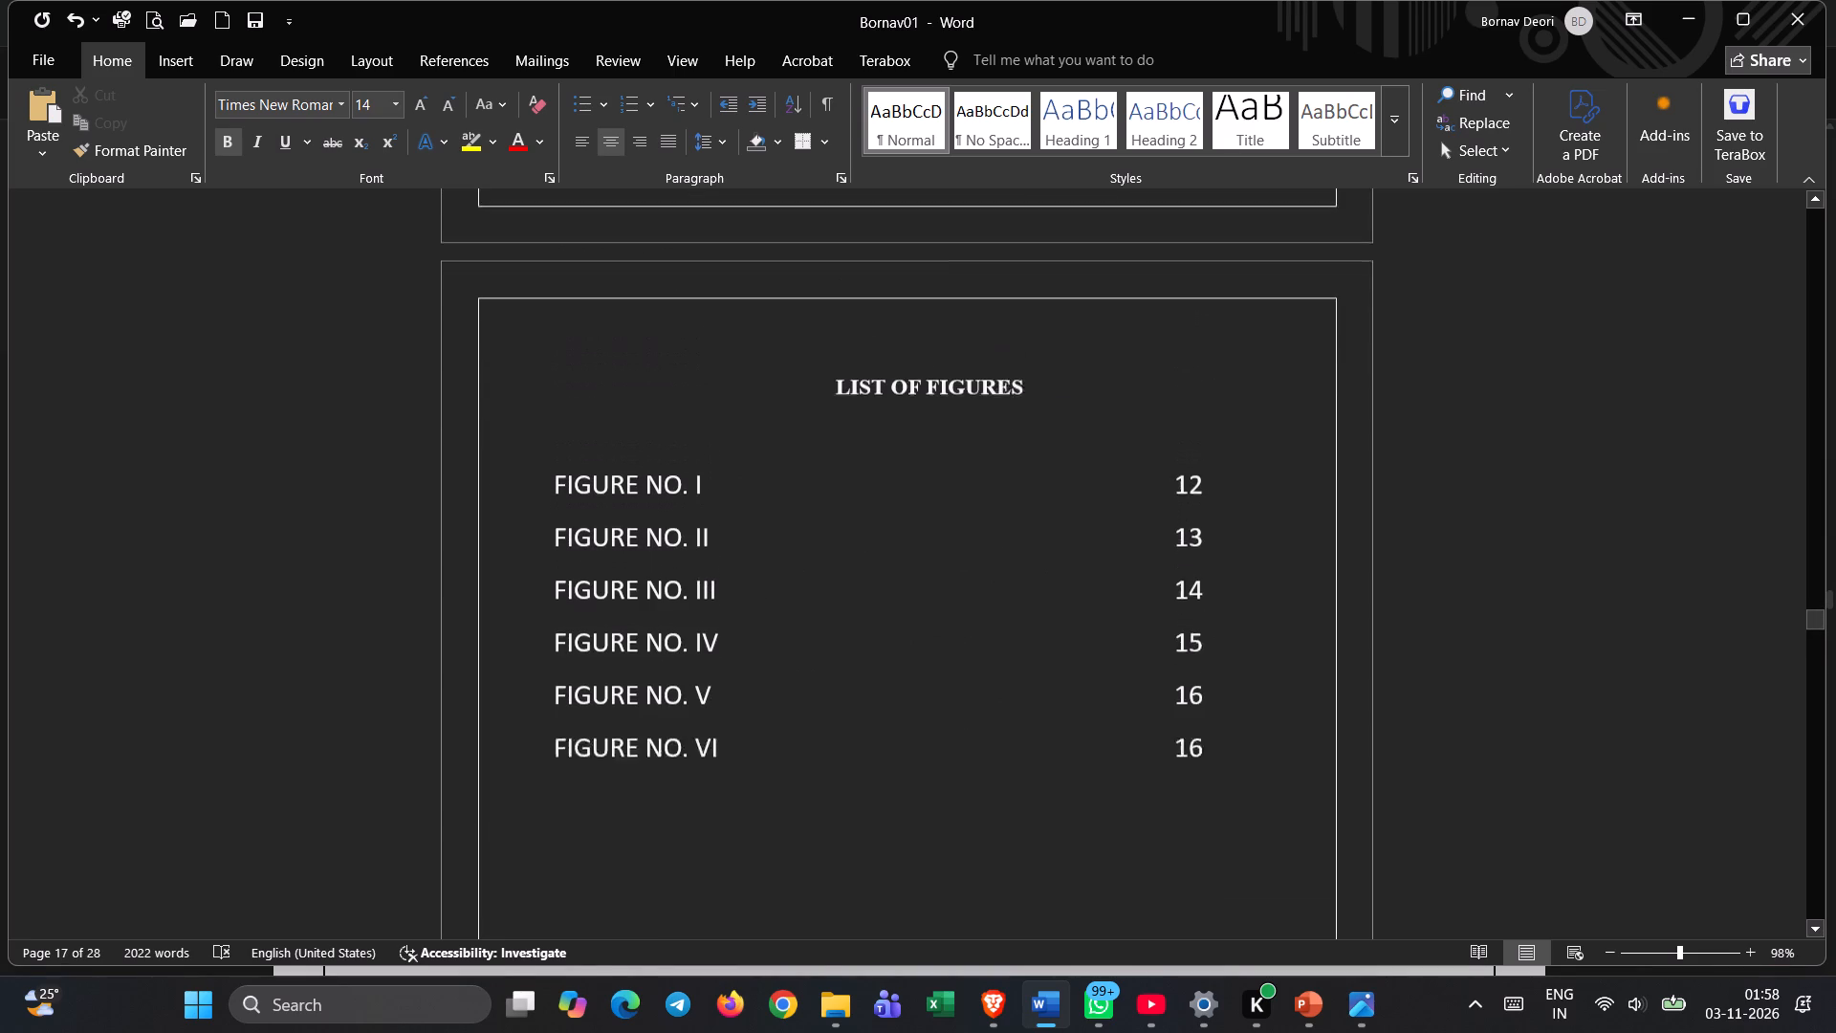
{"action": "left_click", "coordinate": [827, 420]}
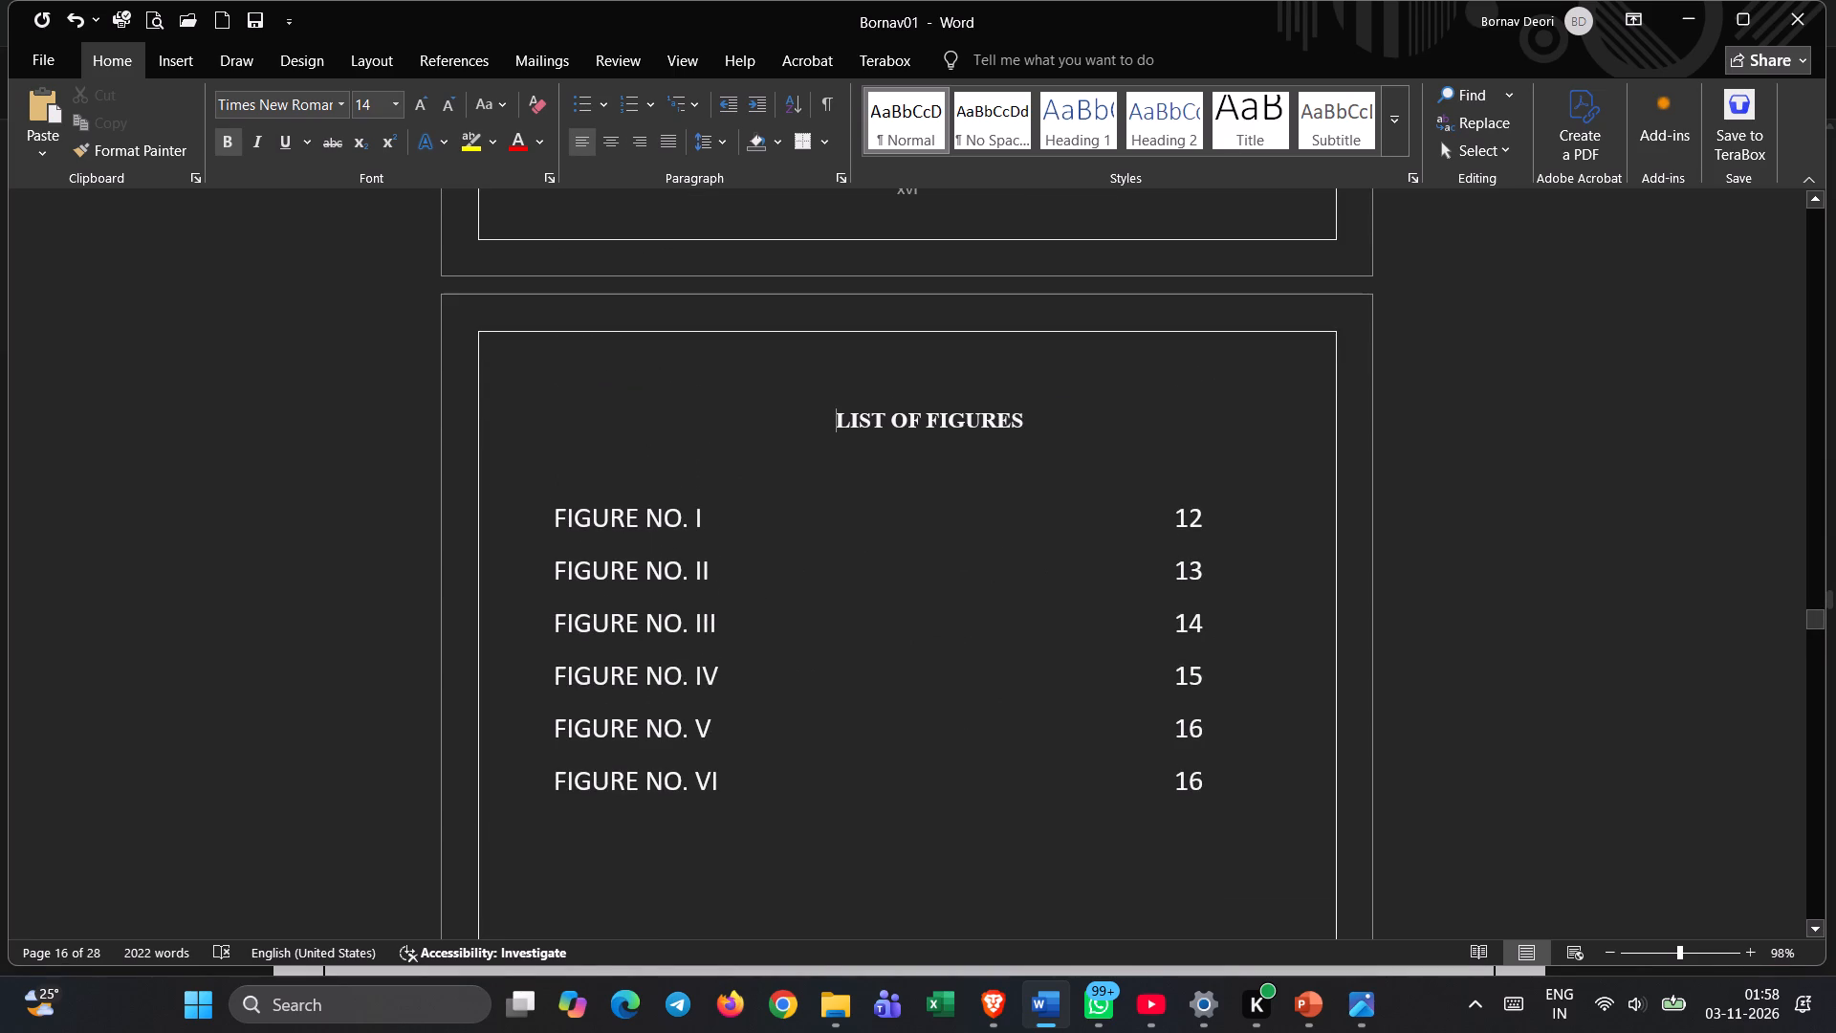
{"action": "key", "text": "BackSpace"}
{"action": "key", "text": "space"}
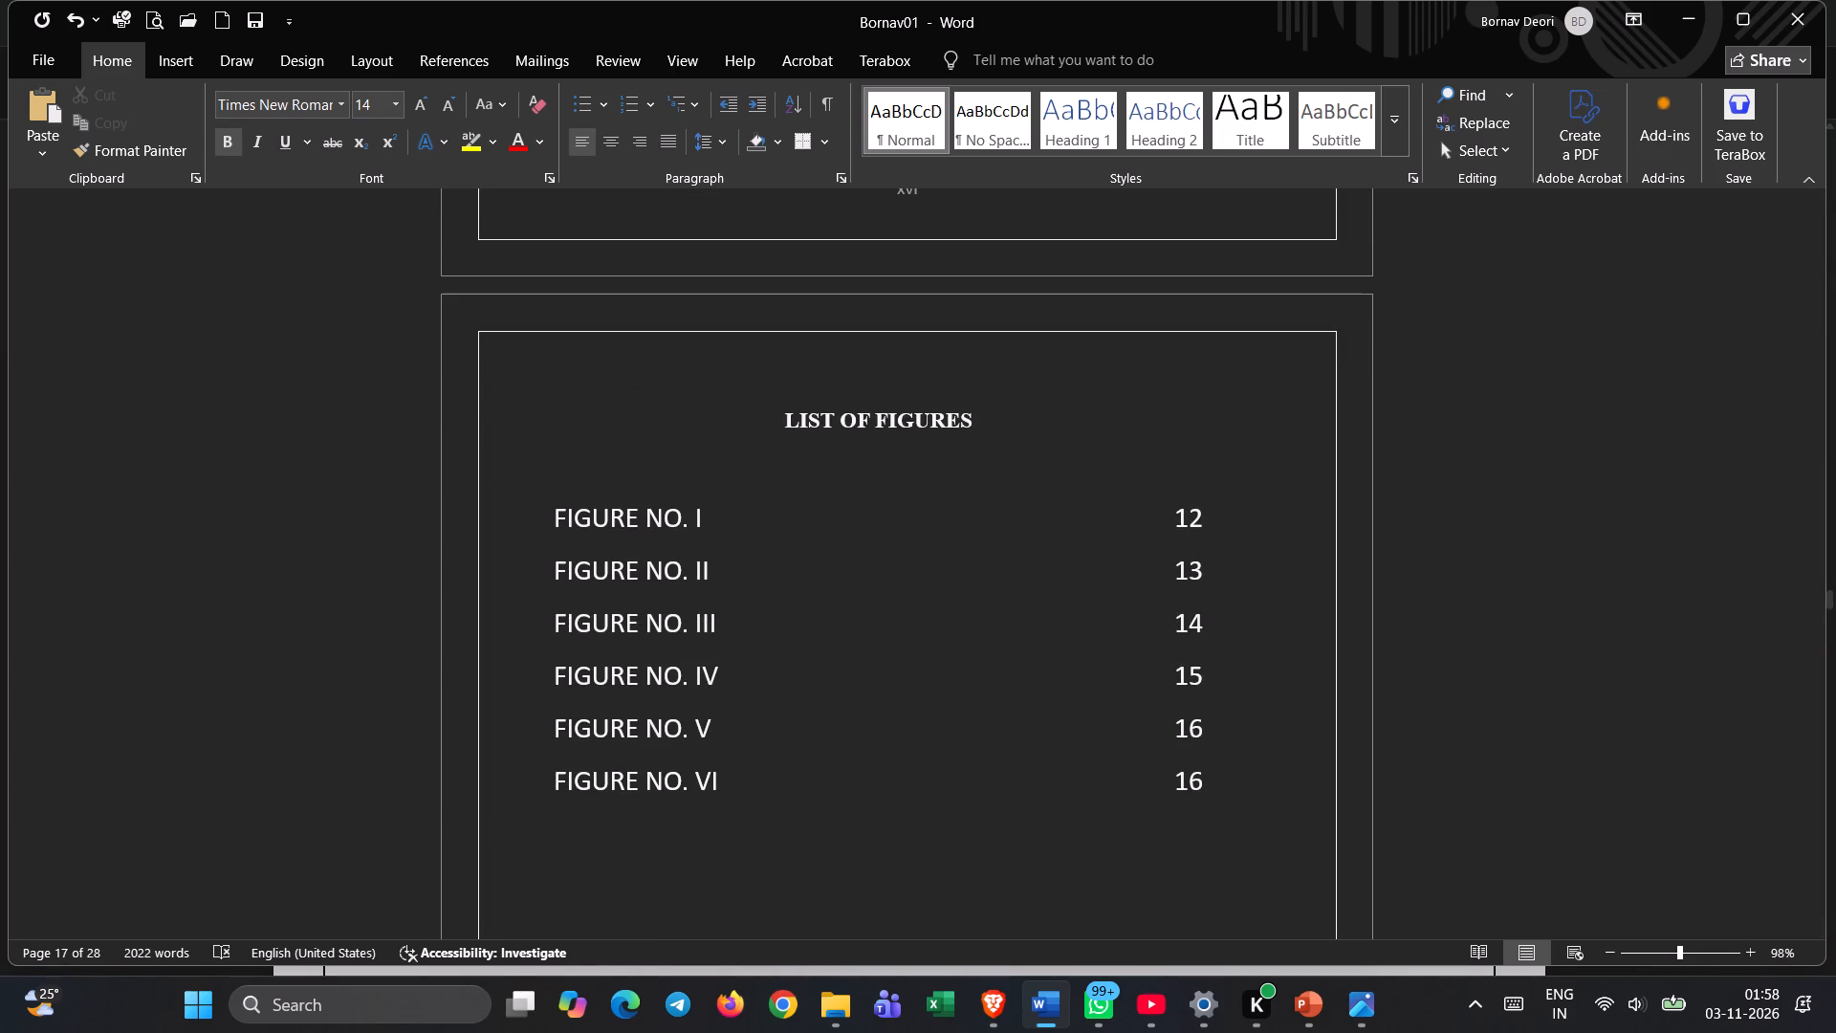
{"action": "key", "text": "space"}
{"action": "key", "text": "space"}
{"action": "key", "text": "space"}
{"action": "key", "text": "space"}
{"action": "key", "text": "space"}
{"action": "key", "text": "space"}
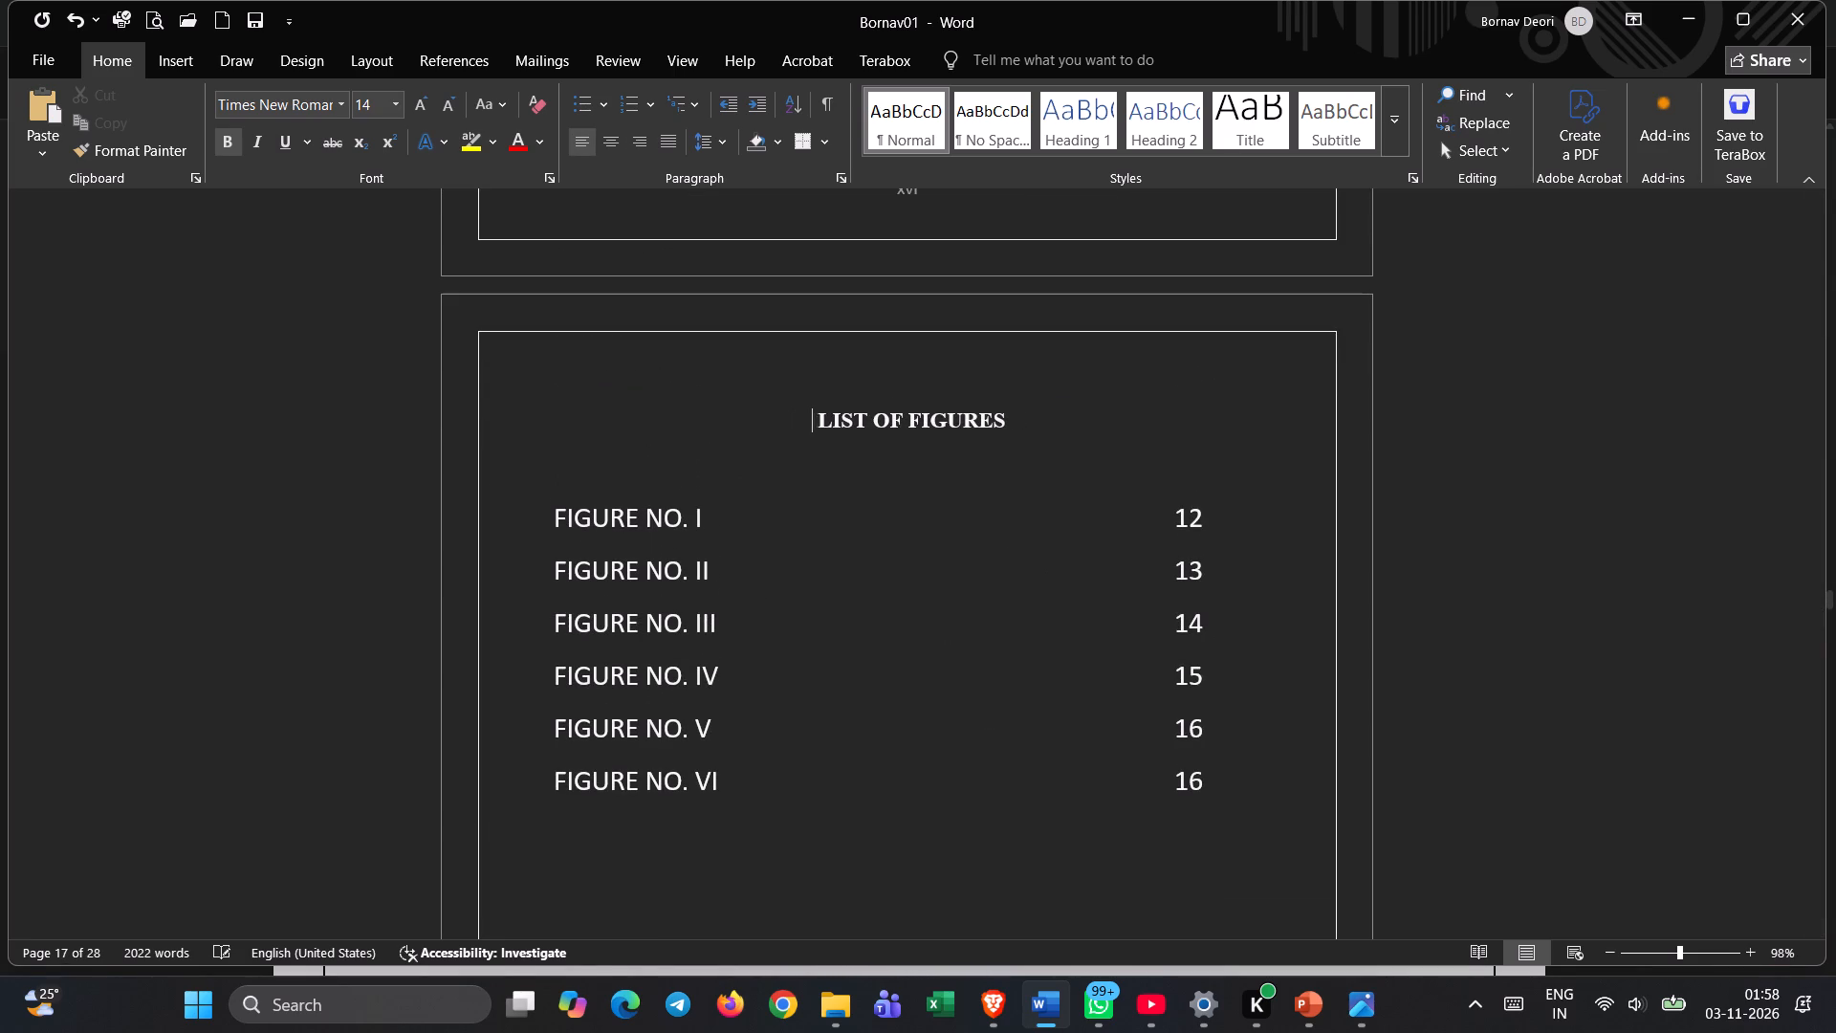
Remove the underline from the whole TABLE OF CONTENTS heading.
{"action": "scroll", "coordinate": [835, 423], "scroll_direction": "up", "scroll_amount": 7}
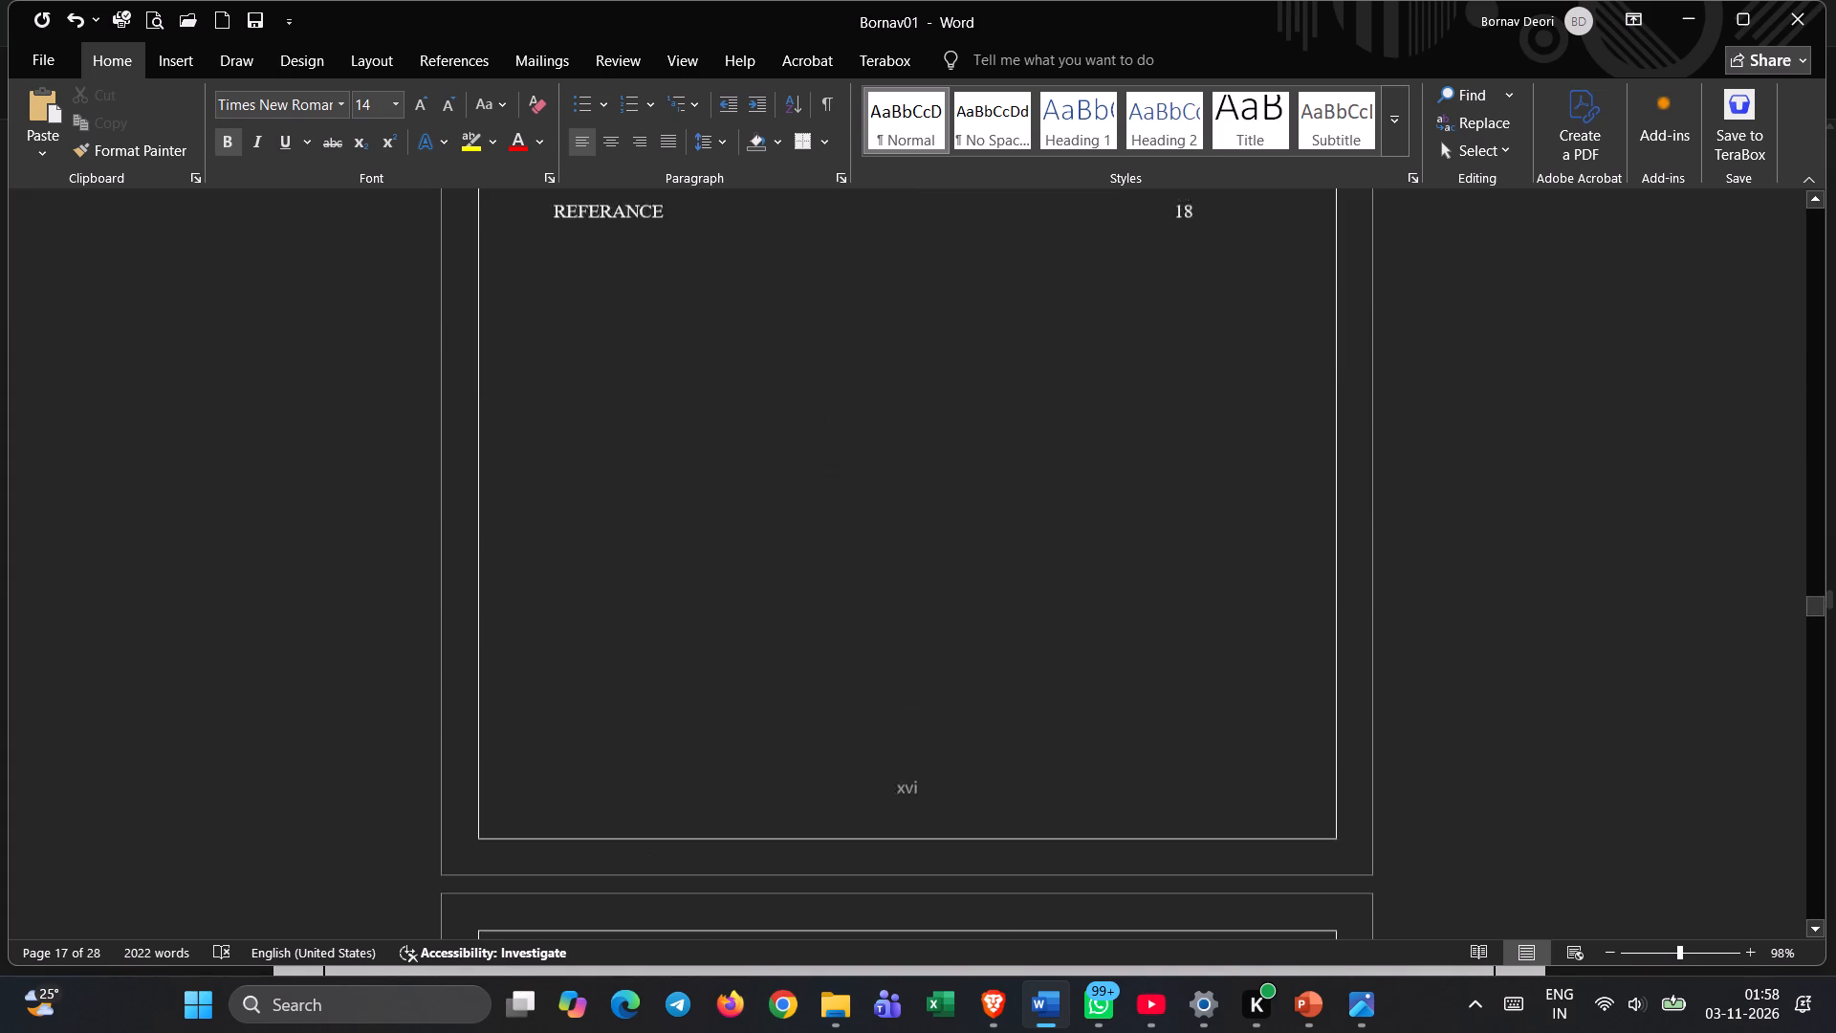
{"action": "scroll", "coordinate": [823, 426], "scroll_direction": "up", "scroll_amount": 5}
{"action": "left_click", "coordinate": [865, 387]}
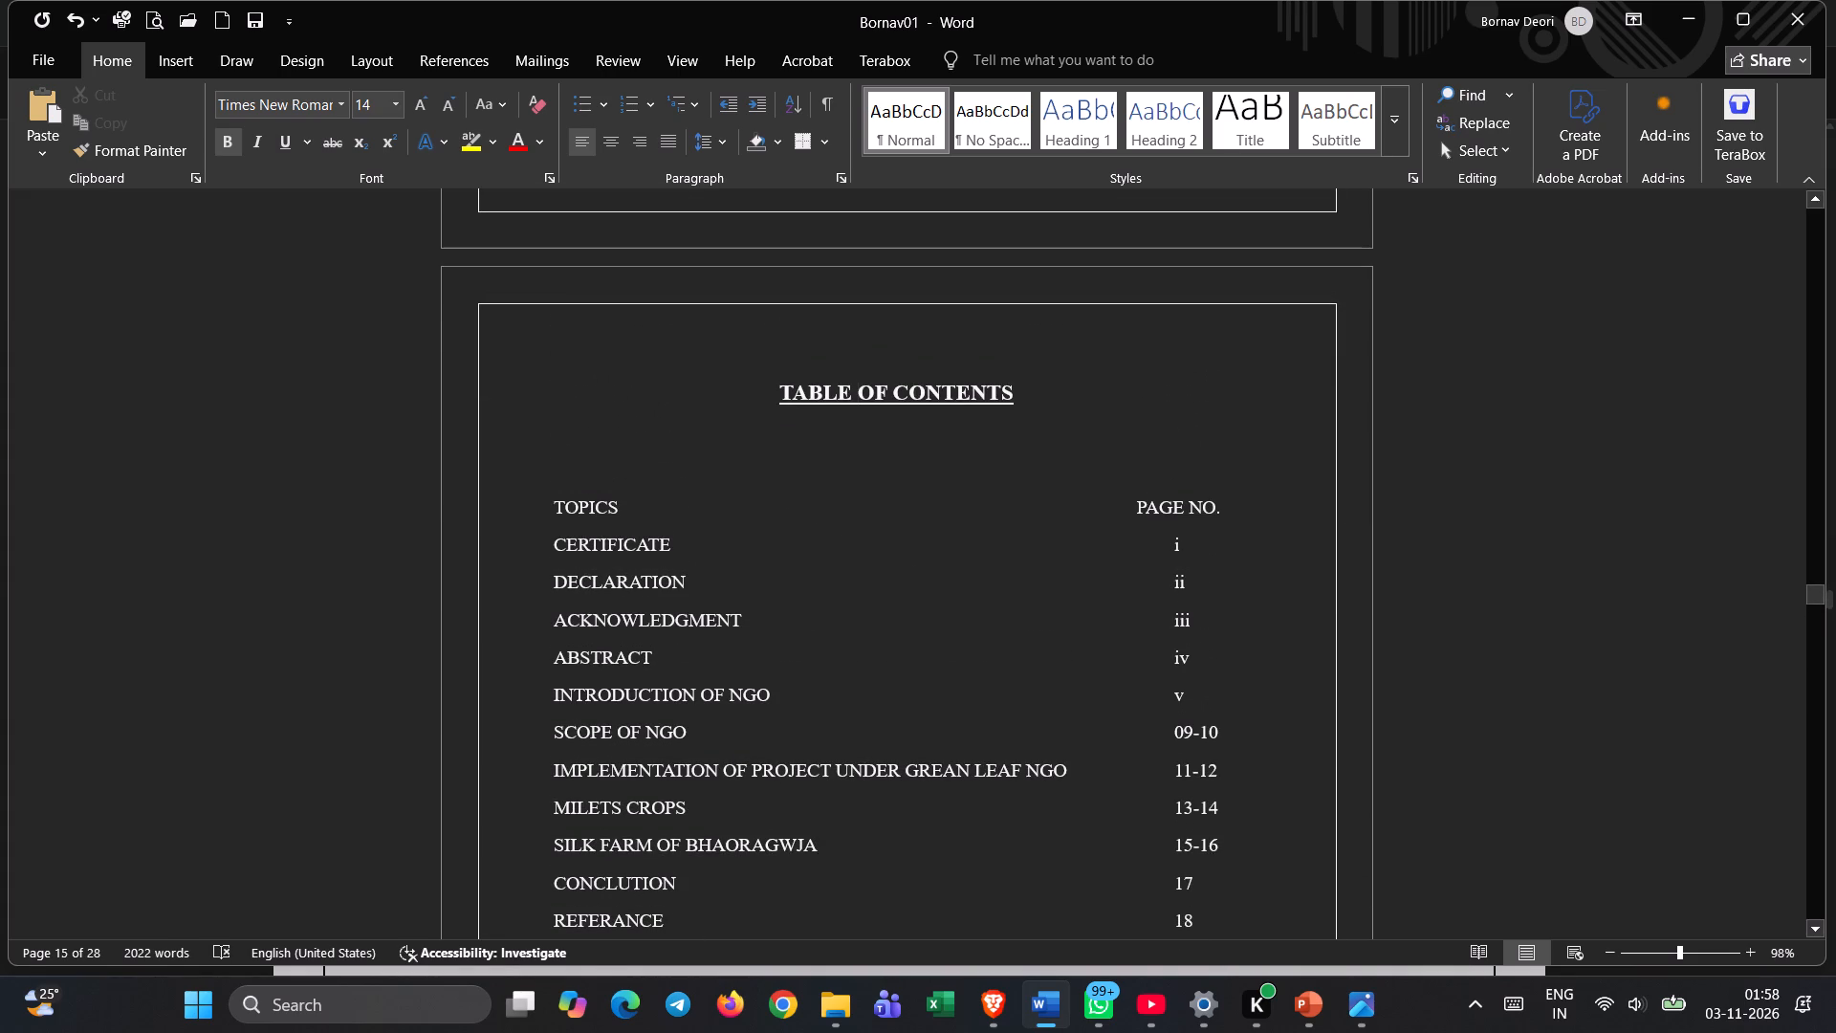
{"action": "left_click", "coordinate": [278, 140]}
{"action": "left_click_drag", "start_coordinate": [783, 398], "coordinate": [1118, 369]}
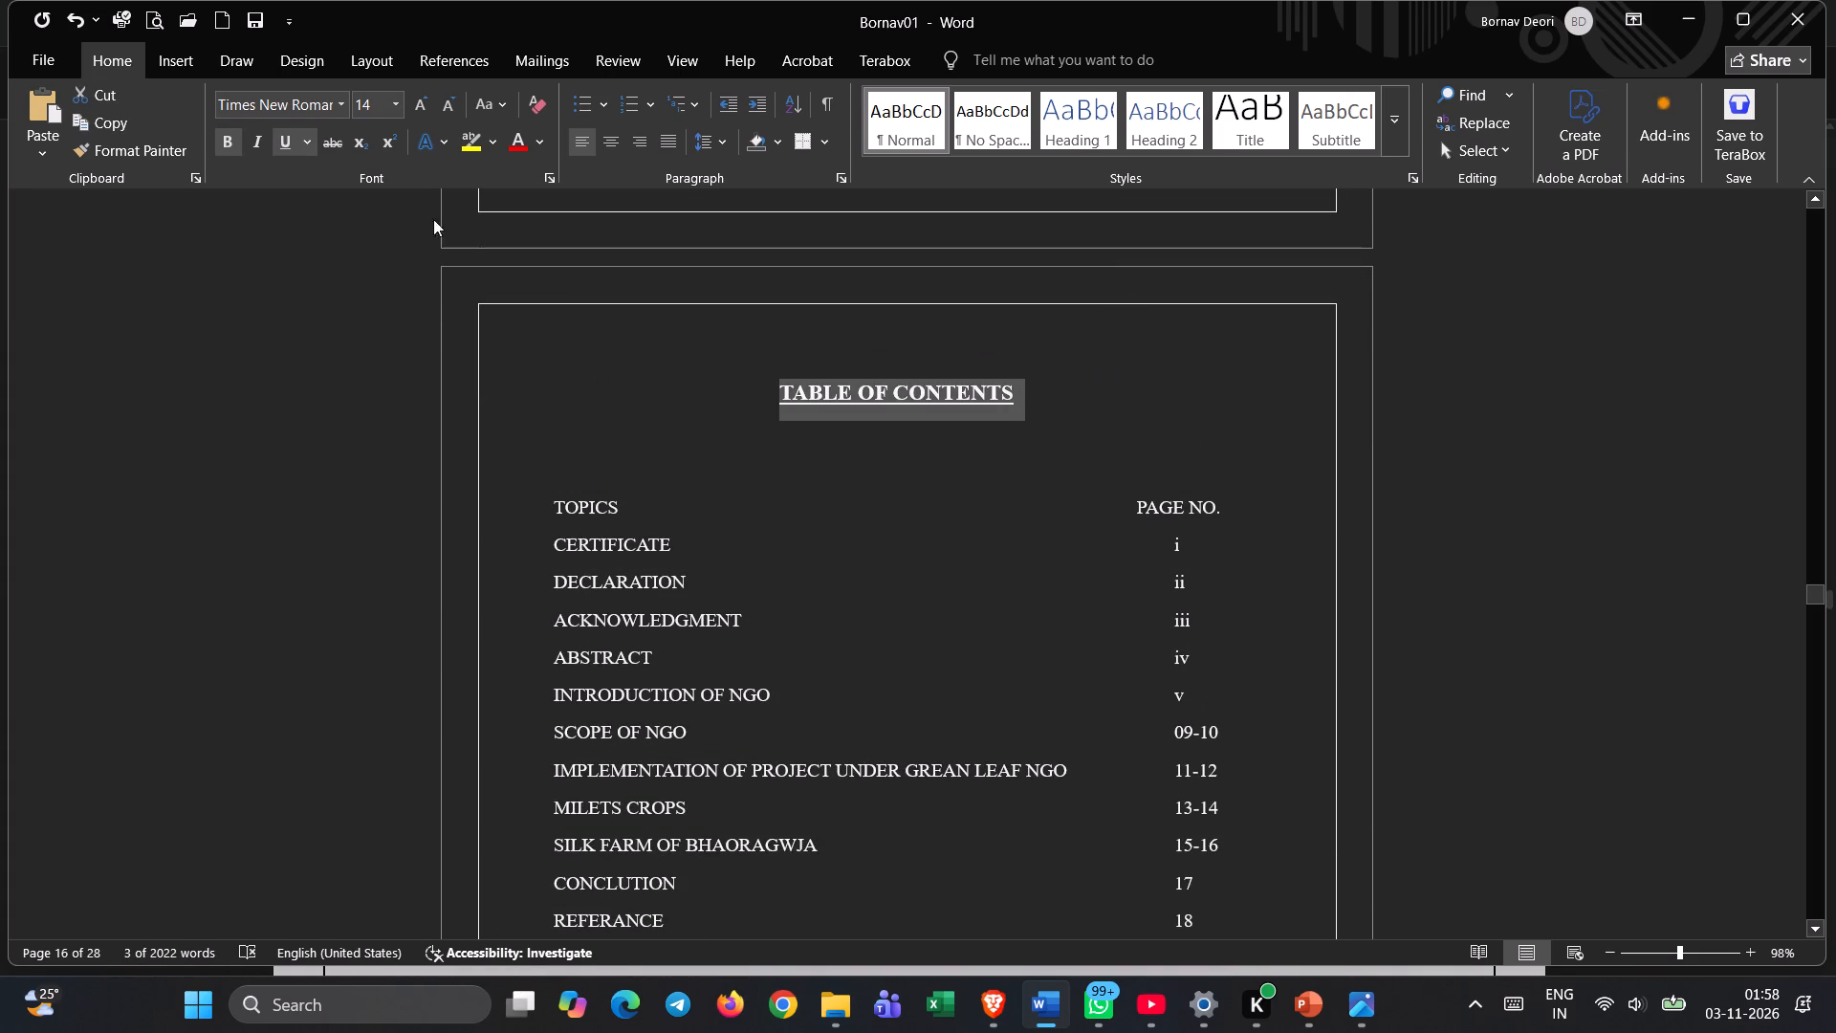
{"action": "left_click", "coordinate": [290, 144]}
Review the report's layout and heading formatting from the internship certificate scan through the Scope of NGO and NGO office visit pages.
{"action": "scroll", "coordinate": [922, 424], "scroll_direction": "up", "scroll_amount": 19}
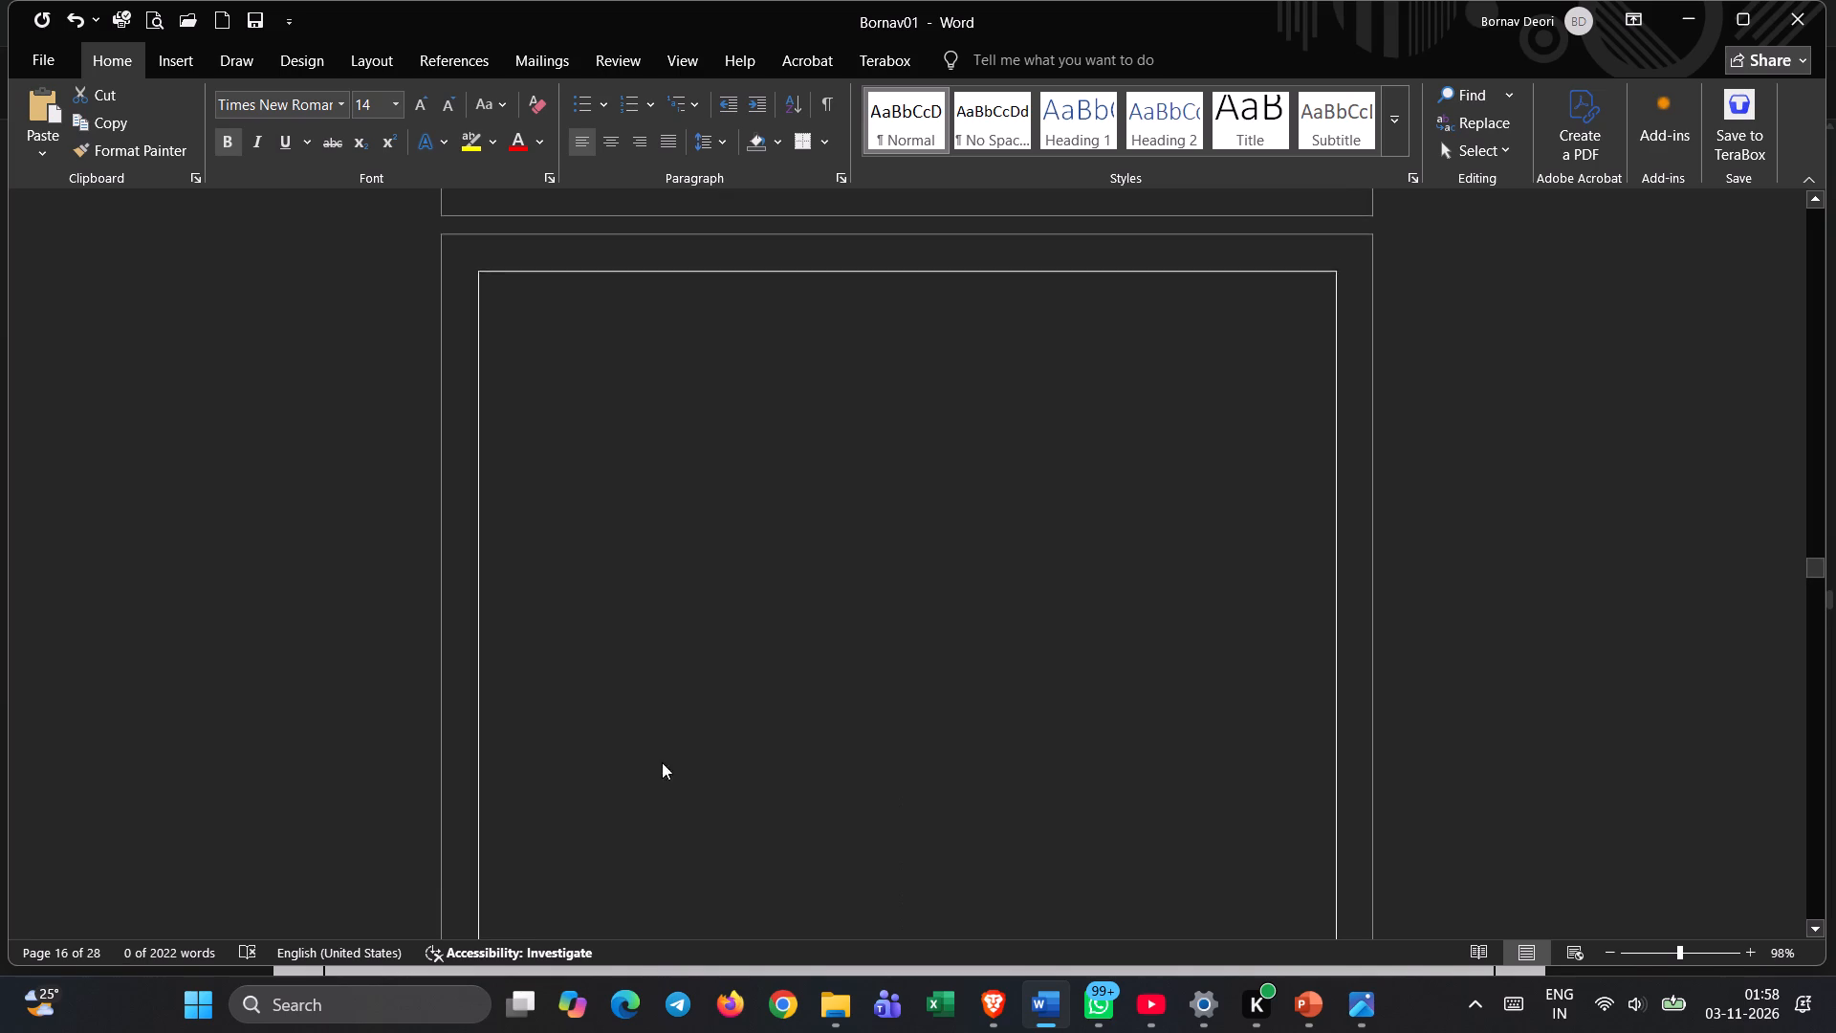
{"action": "scroll", "coordinate": [662, 762], "scroll_direction": "up", "scroll_amount": 20}
{"action": "scroll", "coordinate": [662, 762], "scroll_direction": "up", "scroll_amount": 20}
{"action": "scroll", "coordinate": [662, 762], "scroll_direction": "up", "scroll_amount": 1}
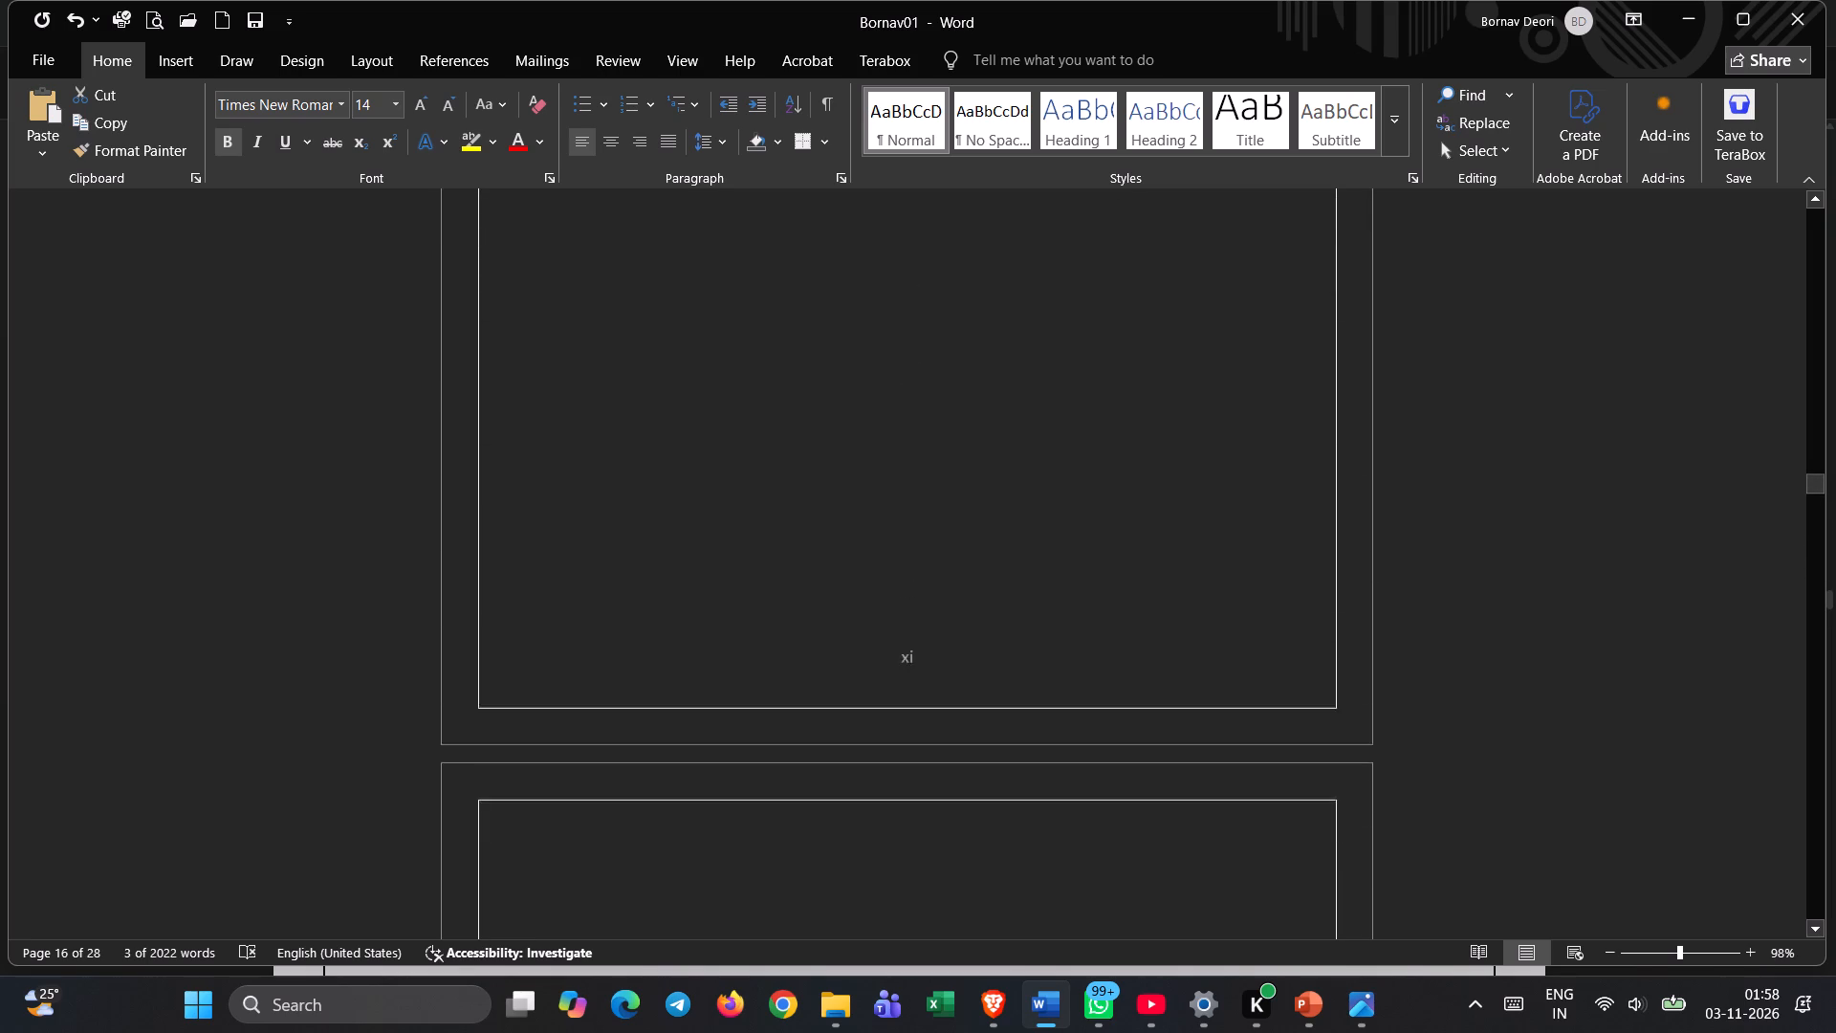
{"action": "scroll", "coordinate": [1146, 664], "scroll_direction": "up", "scroll_amount": 20}
{"action": "scroll", "coordinate": [1146, 664], "scroll_direction": "up", "scroll_amount": 20}
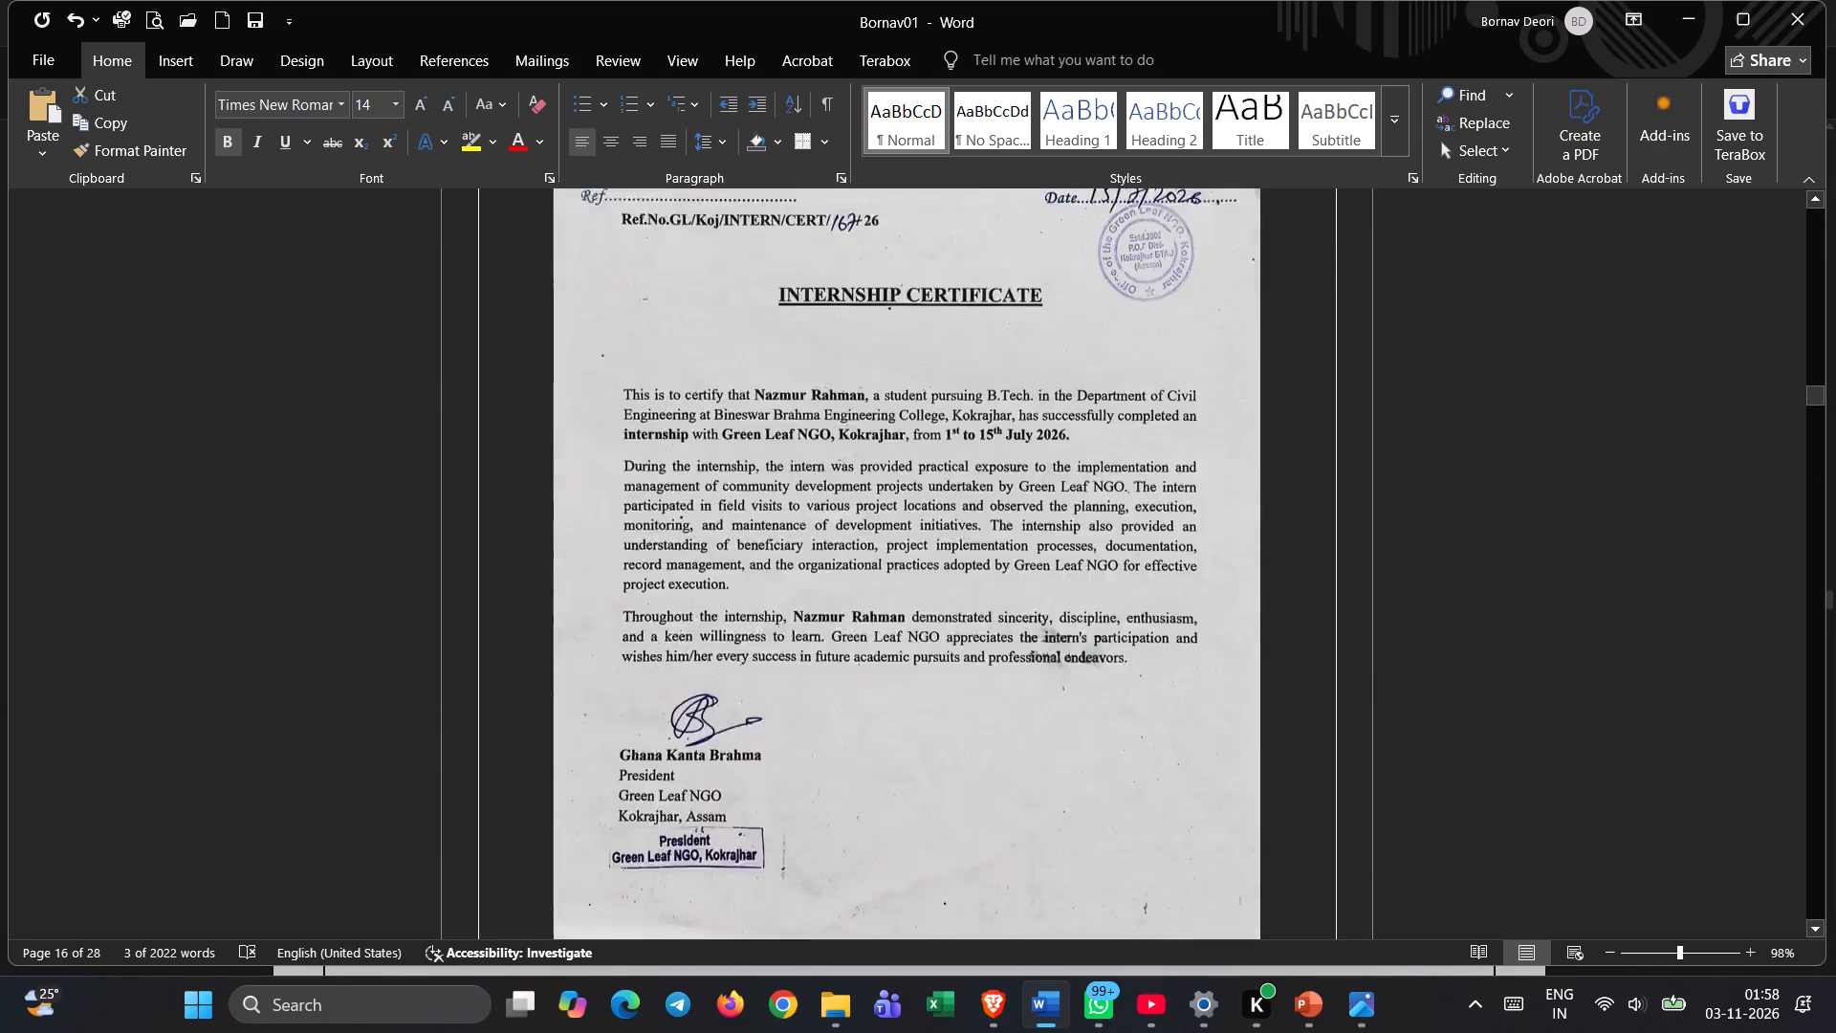
{"action": "scroll", "coordinate": [1241, 842], "scroll_direction": "up", "scroll_amount": 15}
{"action": "scroll", "coordinate": [754, 1032], "scroll_direction": "down", "scroll_amount": 12}
{"action": "scroll", "coordinate": [983, 818], "scroll_direction": "down", "scroll_amount": 9}
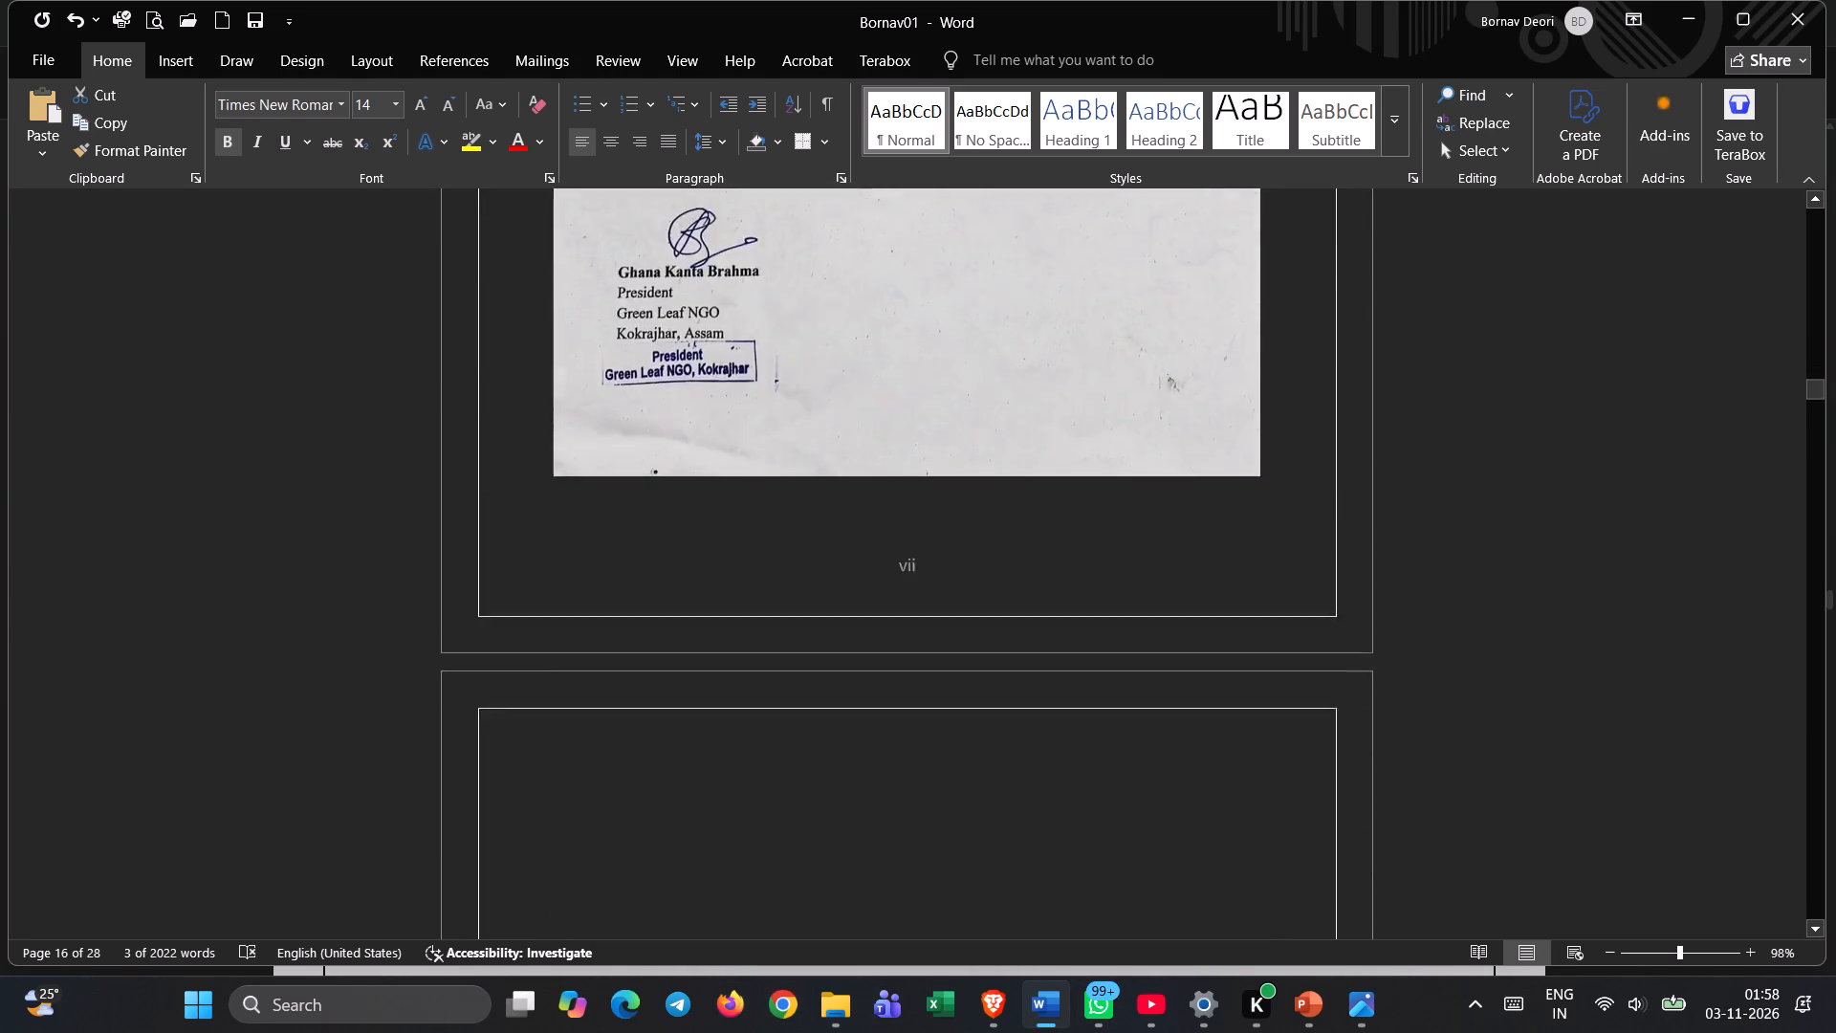
{"action": "scroll", "coordinate": [989, 820], "scroll_direction": "down", "scroll_amount": 20}
{"action": "scroll", "coordinate": [989, 820], "scroll_direction": "down", "scroll_amount": 9}
{"action": "scroll", "coordinate": [1078, 701], "scroll_direction": "up", "scroll_amount": 1}
{"action": "scroll", "coordinate": [1083, 679], "scroll_direction": "down", "scroll_amount": 20}
{"action": "scroll", "coordinate": [1083, 679], "scroll_direction": "down", "scroll_amount": 20}
{"action": "scroll", "coordinate": [1083, 679], "scroll_direction": "down", "scroll_amount": 1}
{"action": "scroll", "coordinate": [1115, 644], "scroll_direction": "up", "scroll_amount": 1}
{"action": "scroll", "coordinate": [1115, 632], "scroll_direction": "down", "scroll_amount": 20}
{"action": "scroll", "coordinate": [1115, 632], "scroll_direction": "down", "scroll_amount": 20}
{"action": "scroll", "coordinate": [1115, 632], "scroll_direction": "down", "scroll_amount": 18}
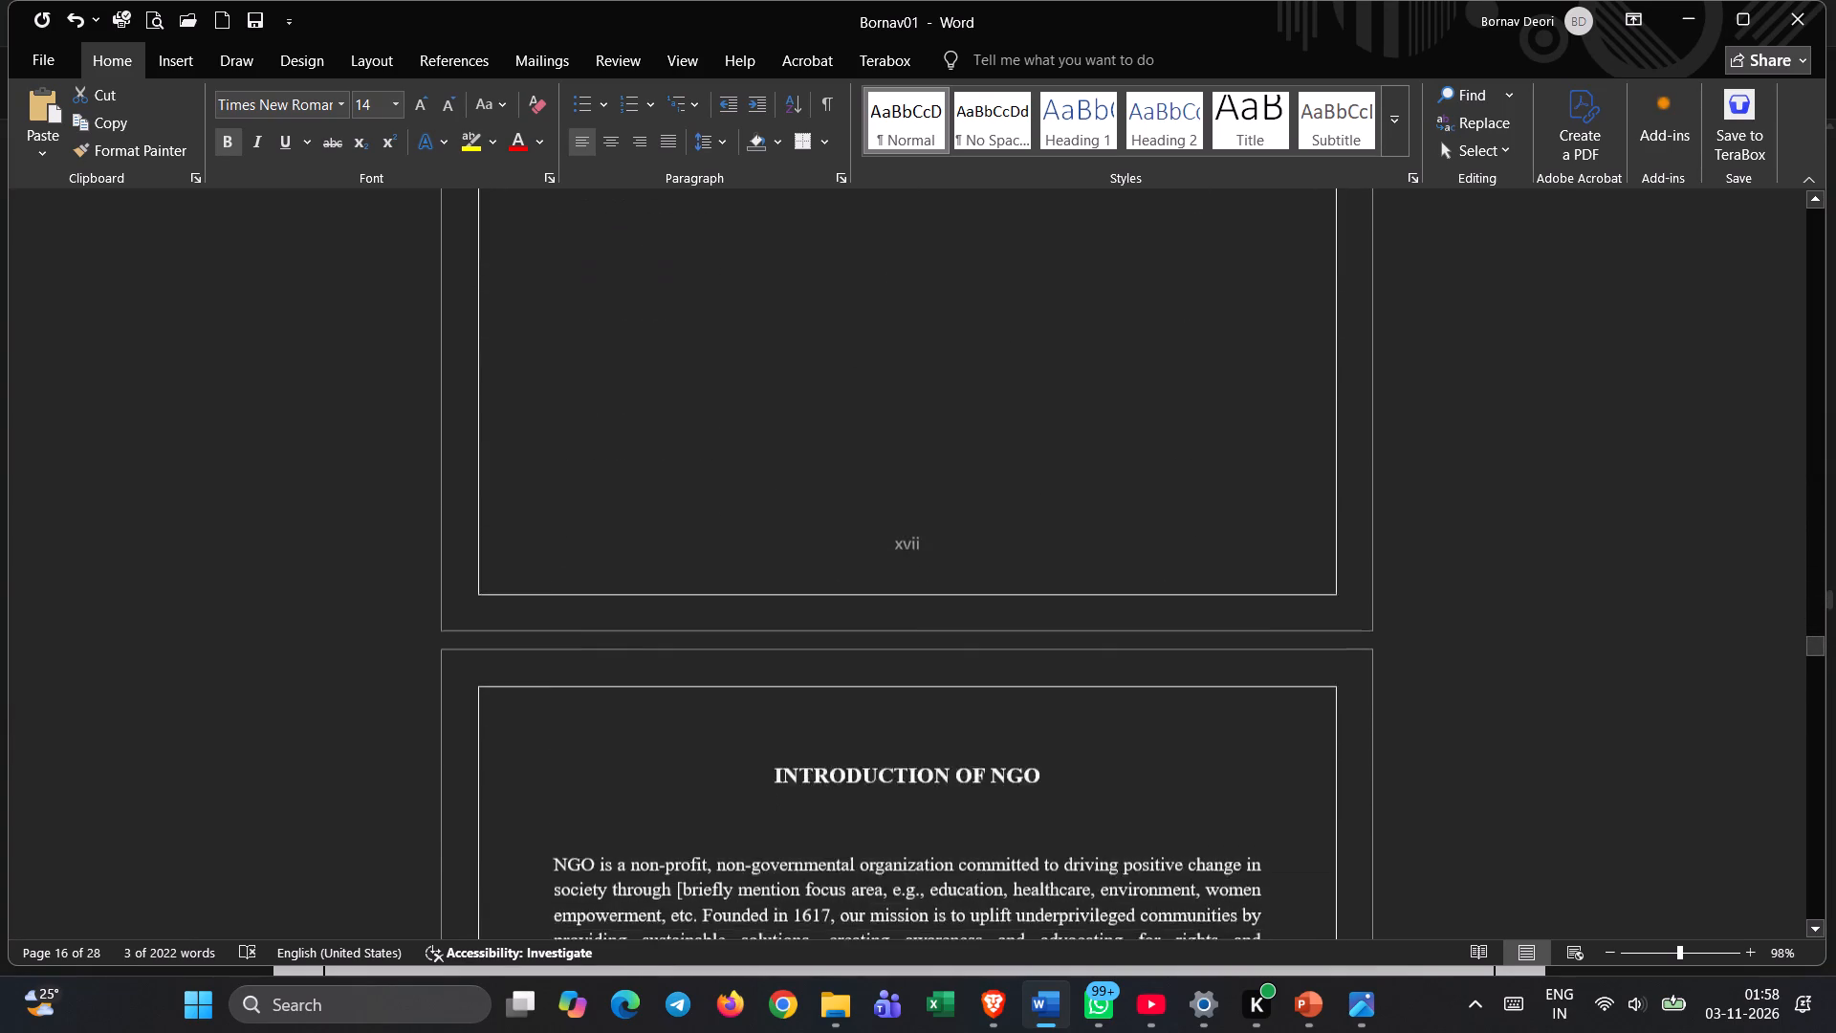
{"action": "scroll", "coordinate": [1113, 627], "scroll_direction": "down", "scroll_amount": 20}
{"action": "scroll", "coordinate": [1113, 627], "scroll_direction": "down", "scroll_amount": 9}
{"action": "scroll", "coordinate": [1096, 624], "scroll_direction": "up", "scroll_amount": 10}
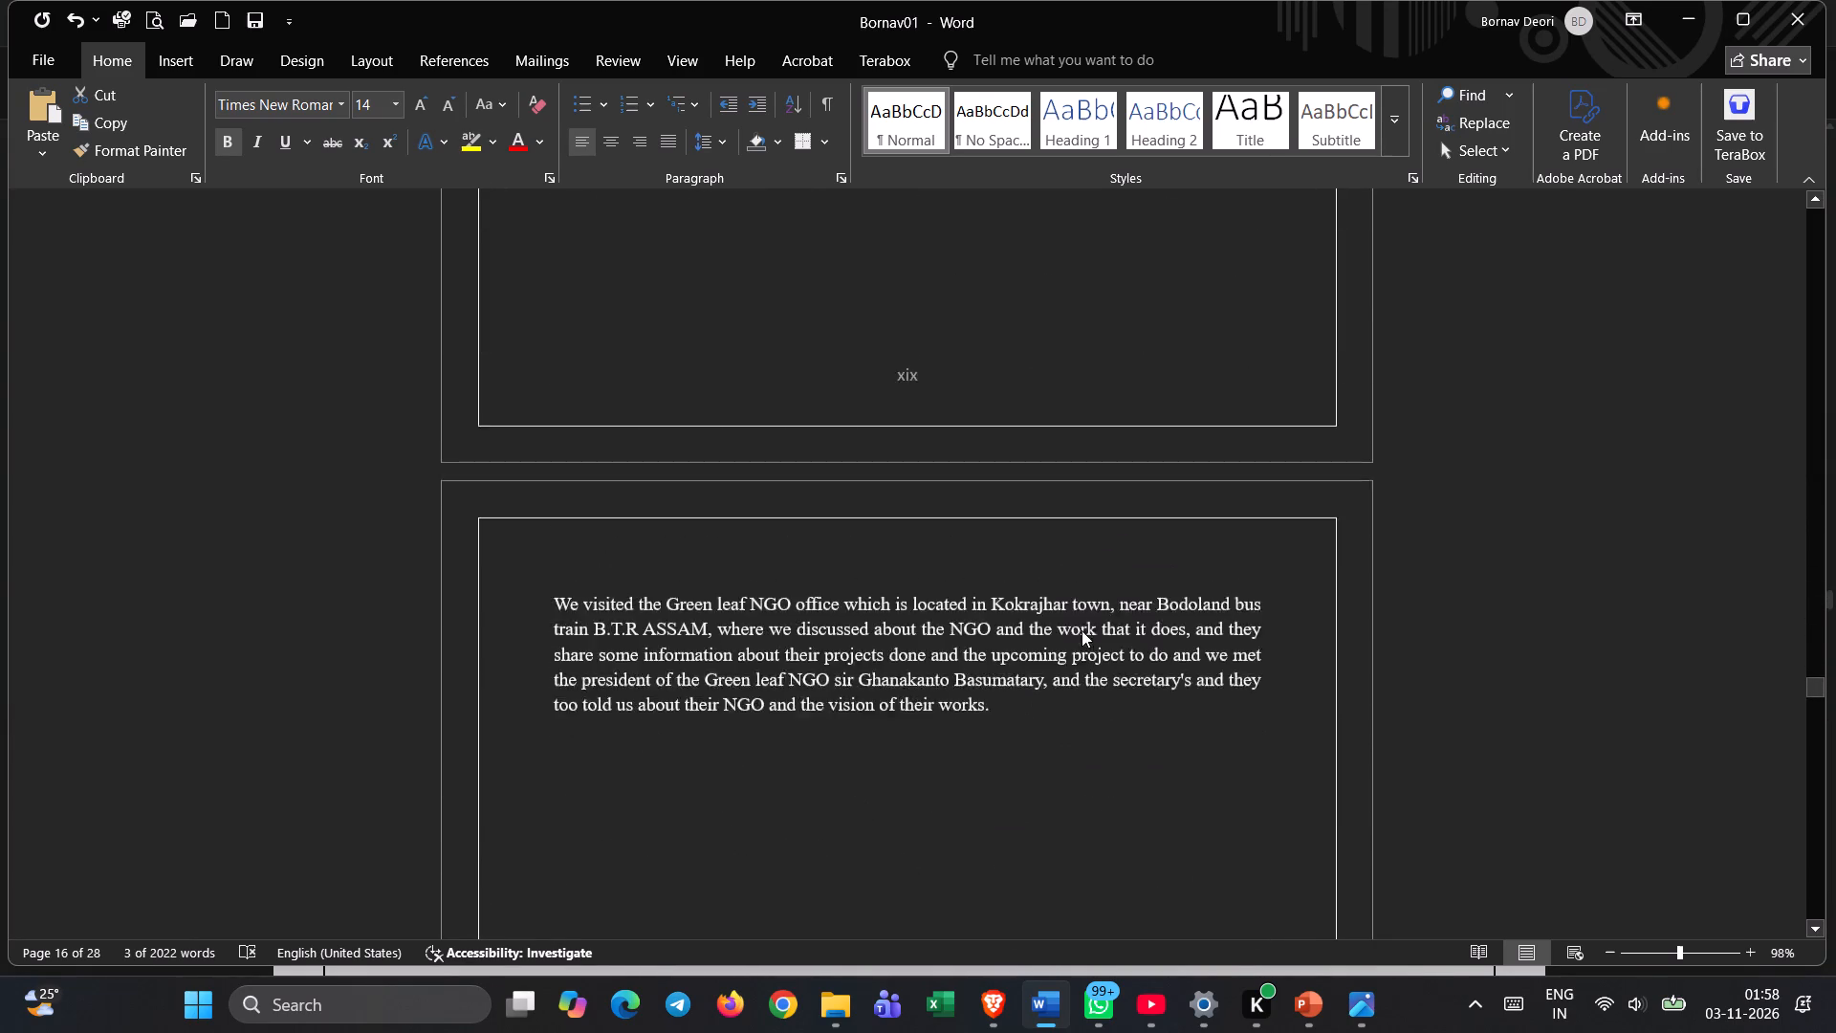
{"action": "scroll", "coordinate": [1082, 630], "scroll_direction": "up", "scroll_amount": 8}
{"action": "scroll", "coordinate": [1081, 630], "scroll_direction": "down", "scroll_amount": 12}
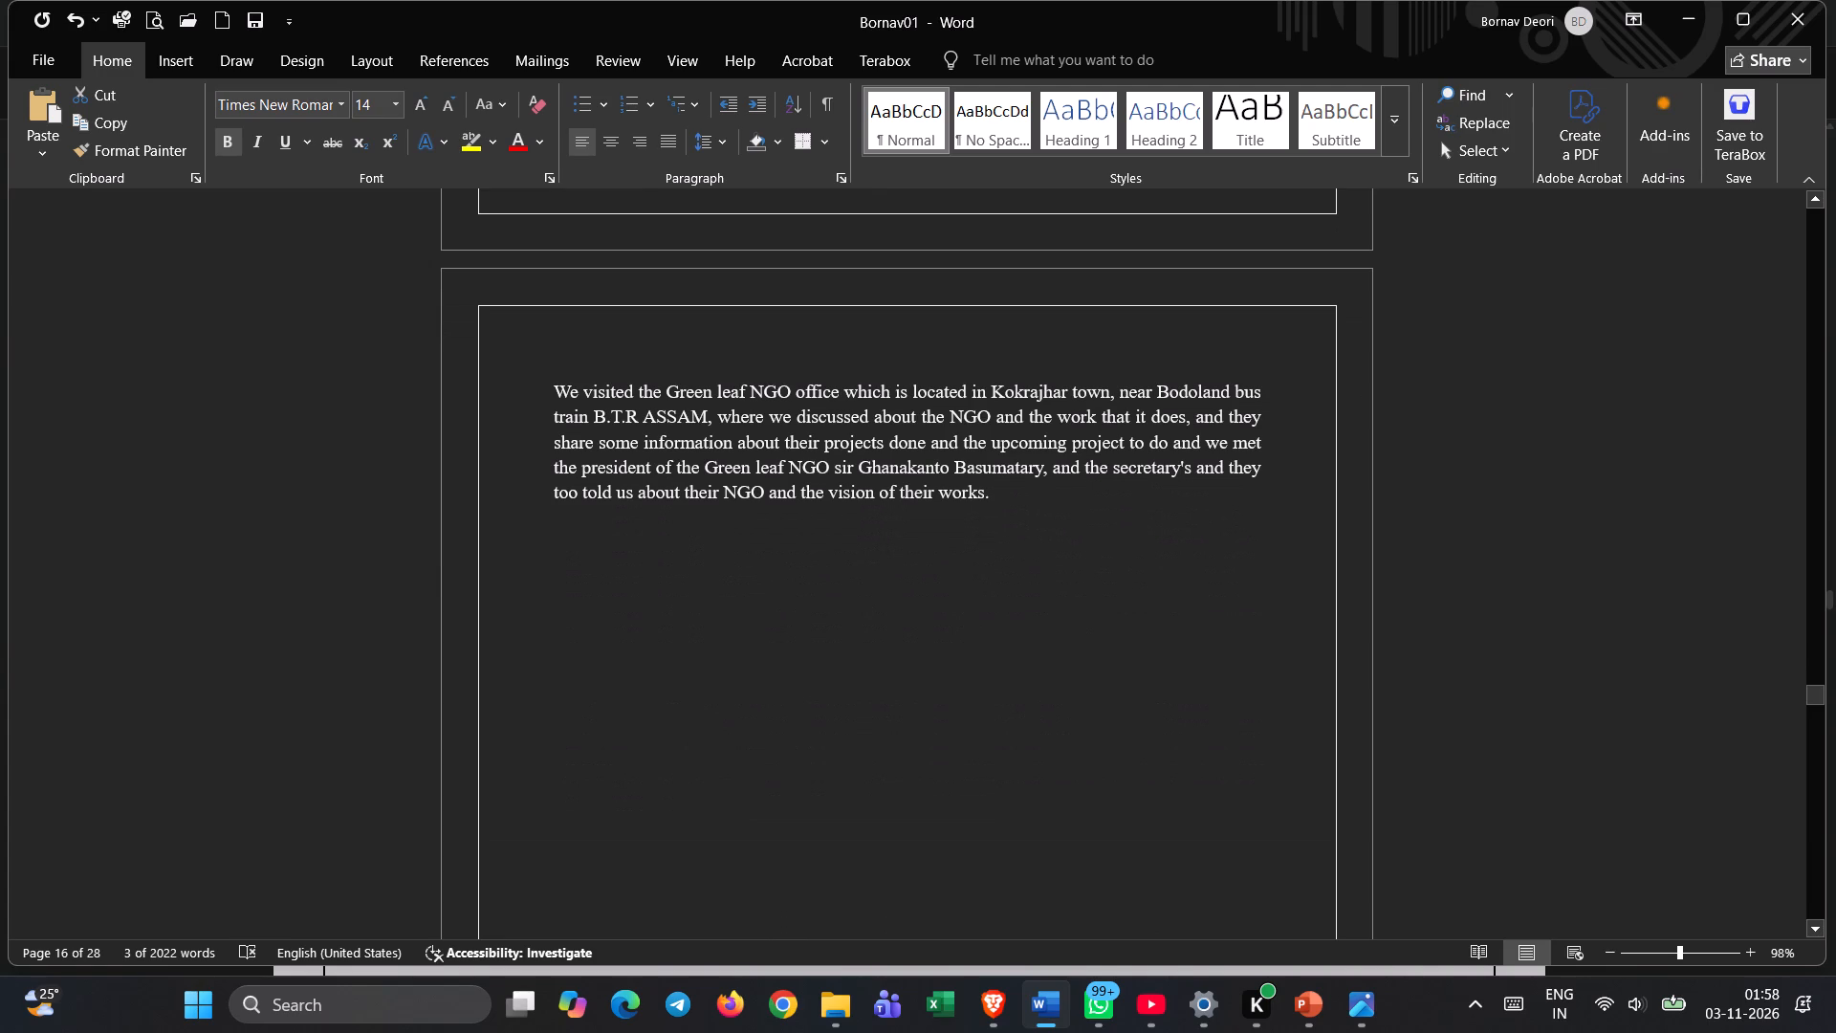
{"action": "scroll", "coordinate": [1080, 631], "scroll_direction": "up", "scroll_amount": 13}
{"action": "scroll", "coordinate": [1080, 632], "scroll_direction": "down", "scroll_amount": 4}
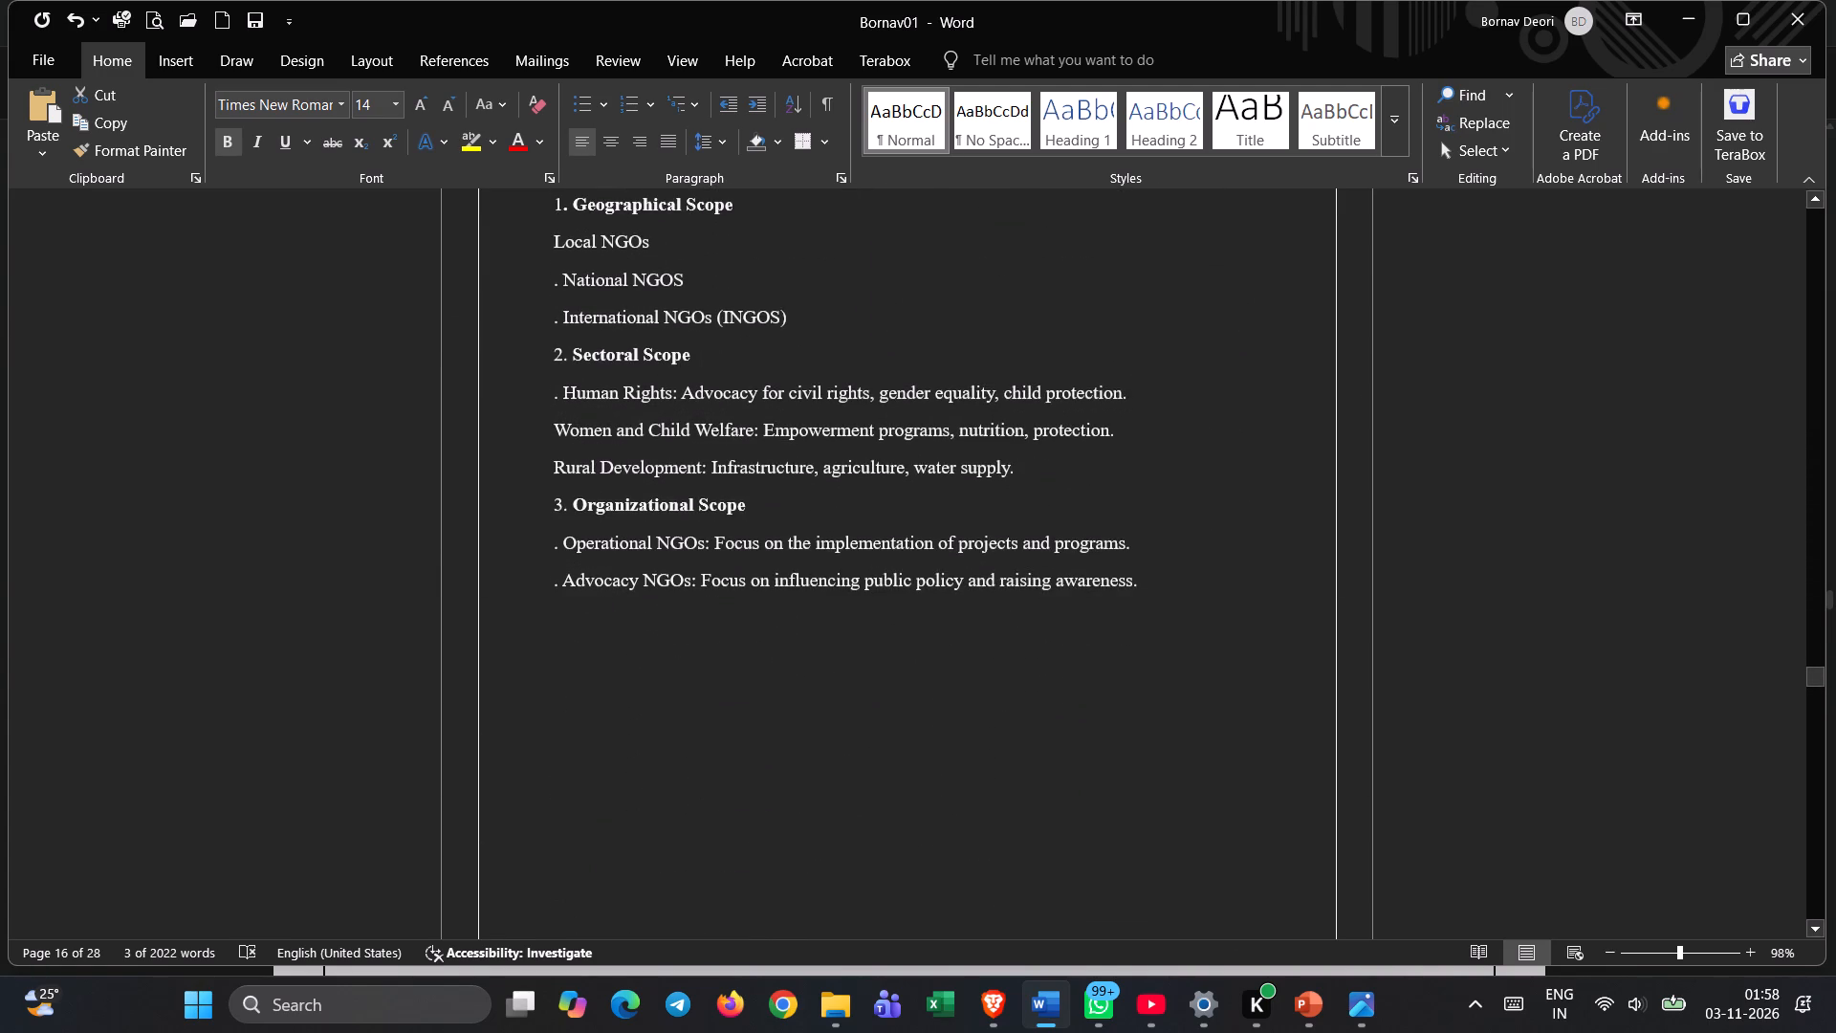
{"action": "scroll", "coordinate": [1080, 641], "scroll_direction": "up", "scroll_amount": 1}
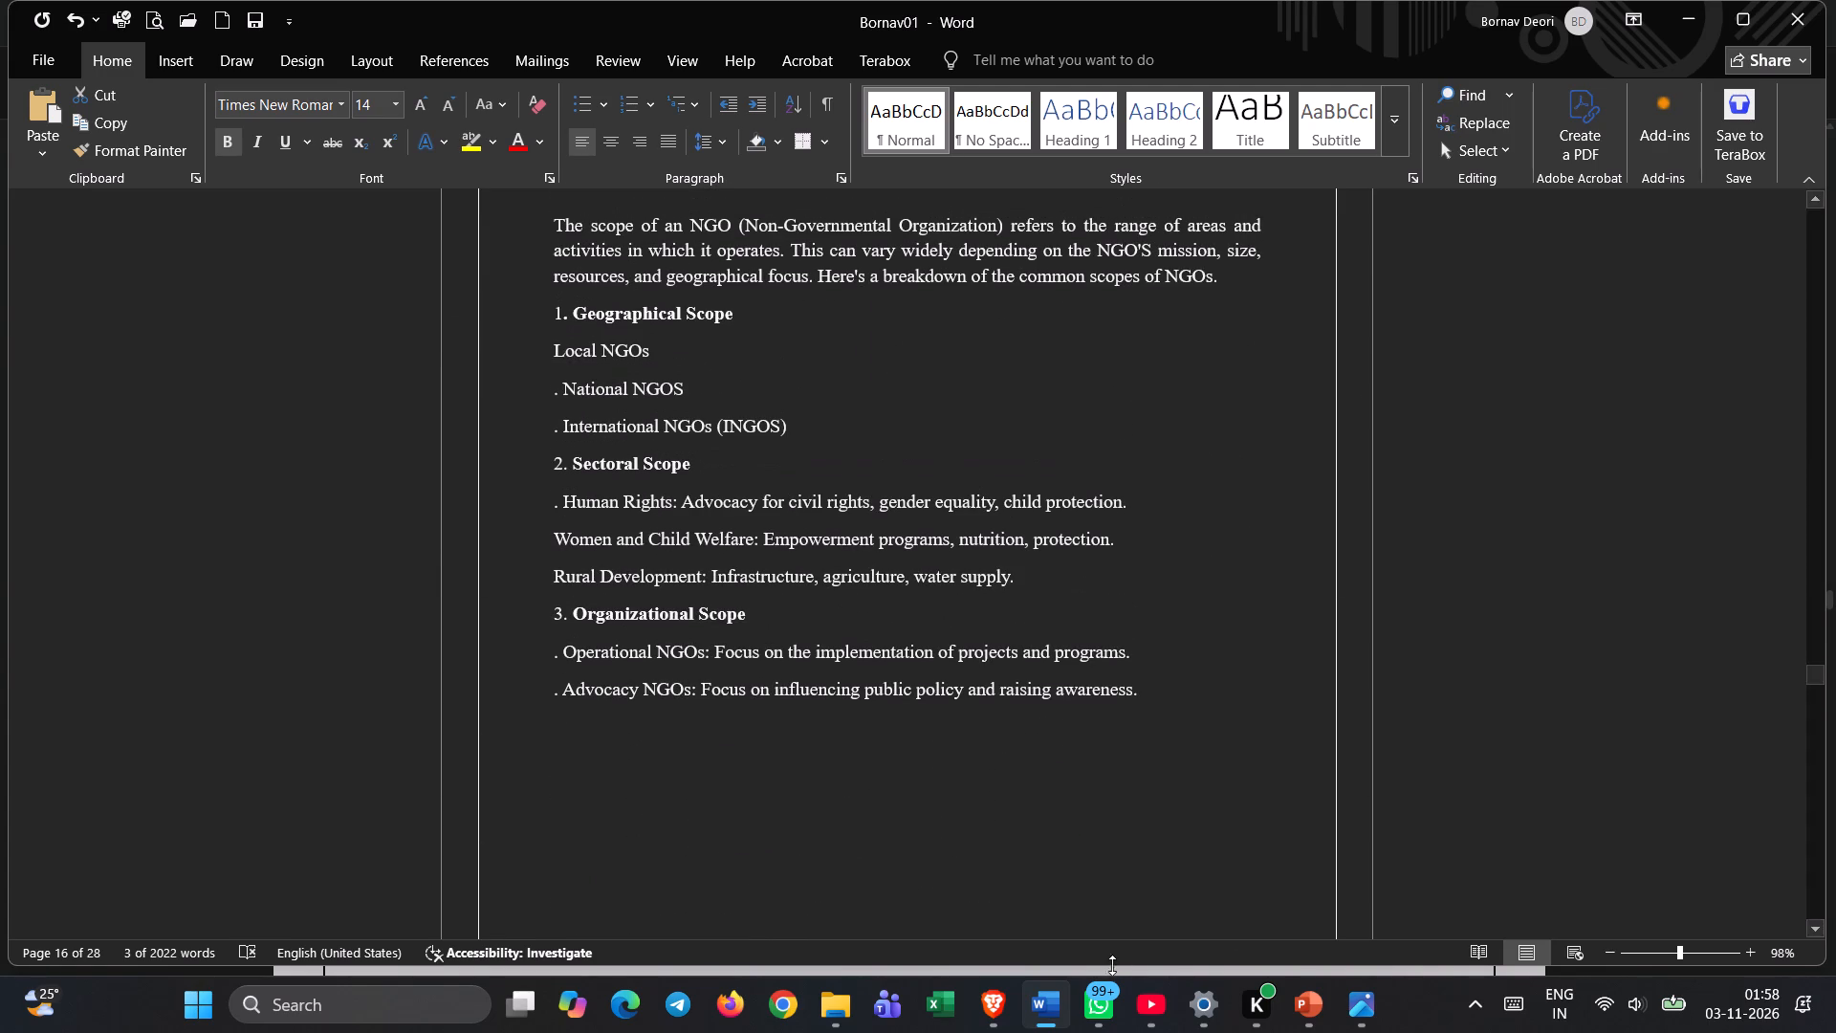
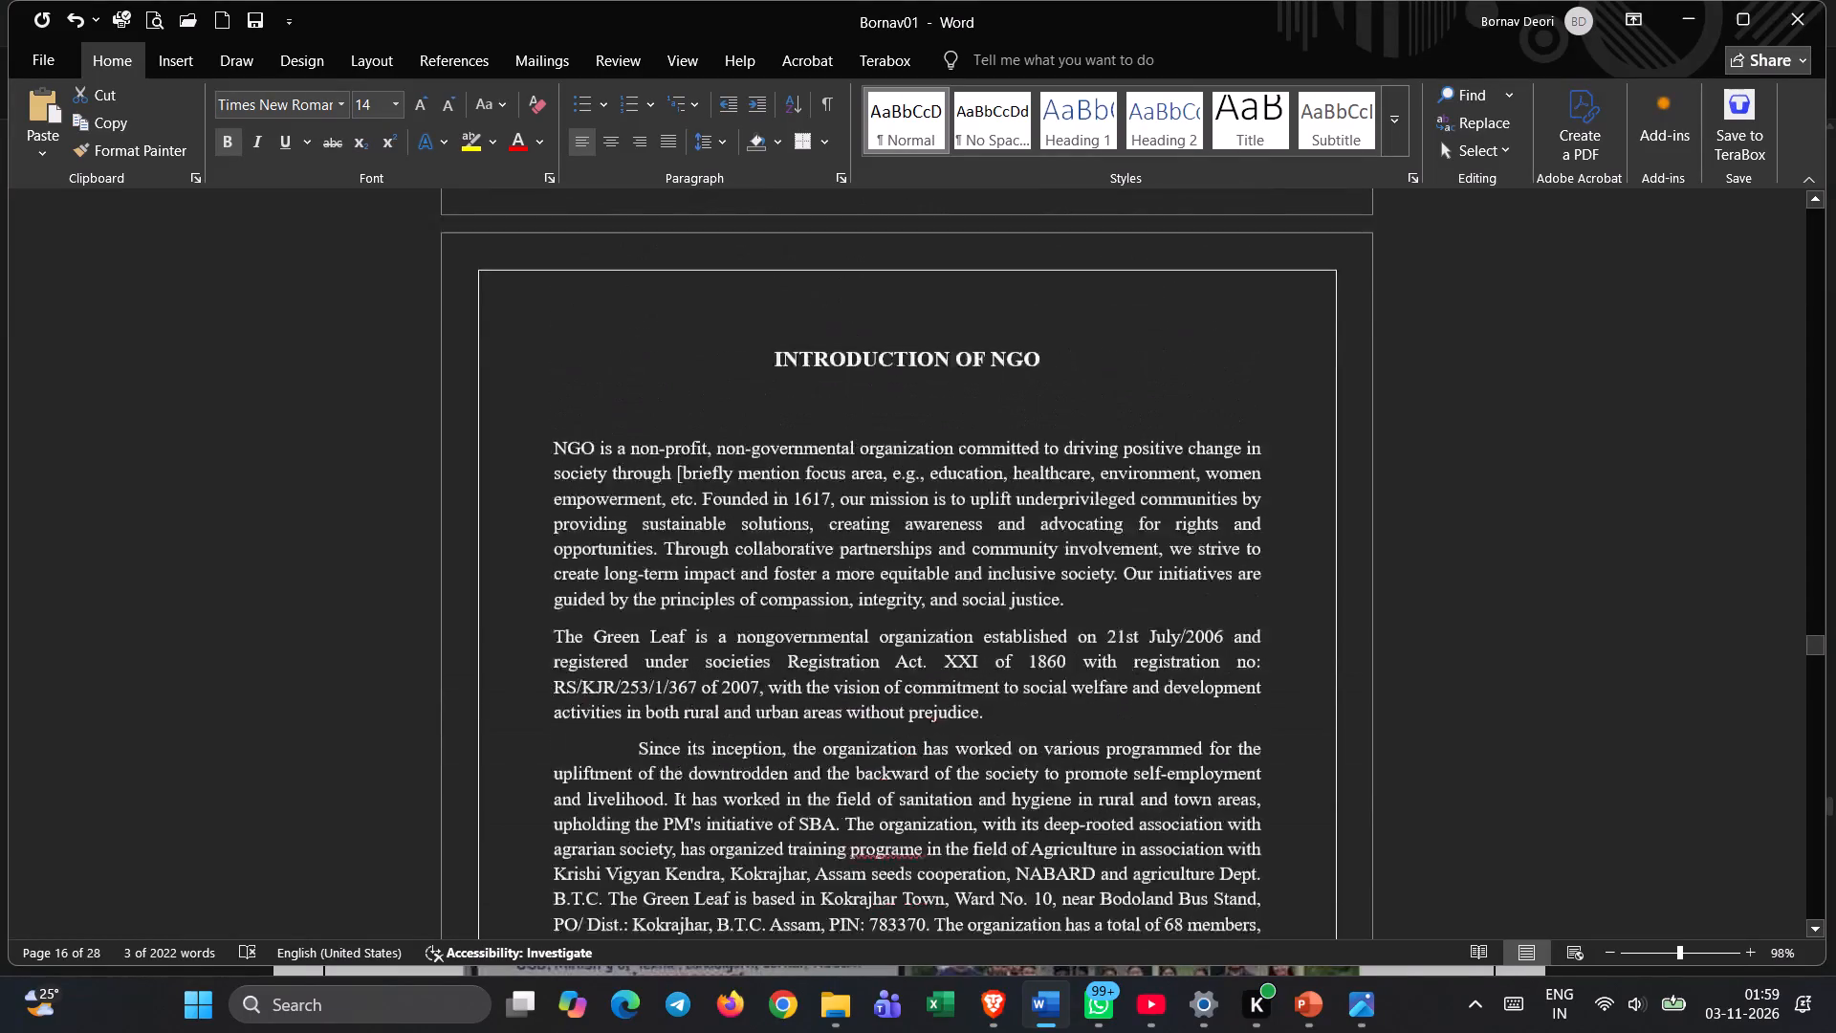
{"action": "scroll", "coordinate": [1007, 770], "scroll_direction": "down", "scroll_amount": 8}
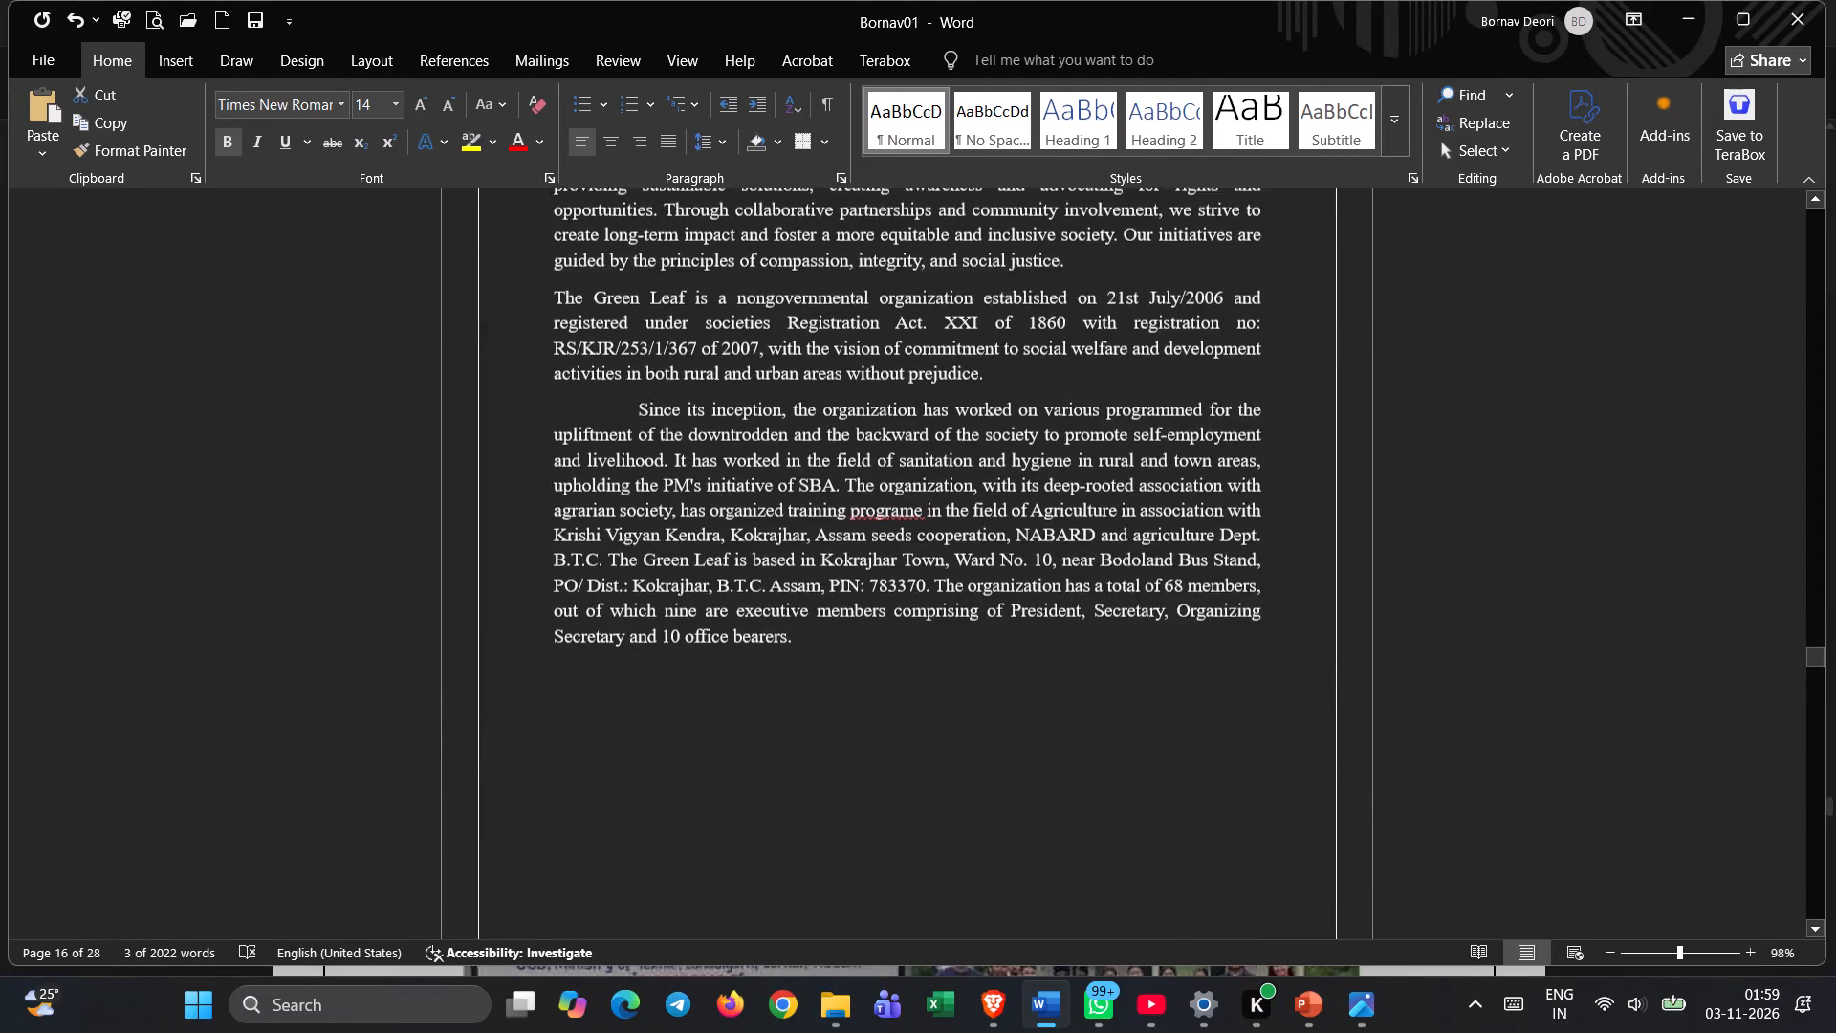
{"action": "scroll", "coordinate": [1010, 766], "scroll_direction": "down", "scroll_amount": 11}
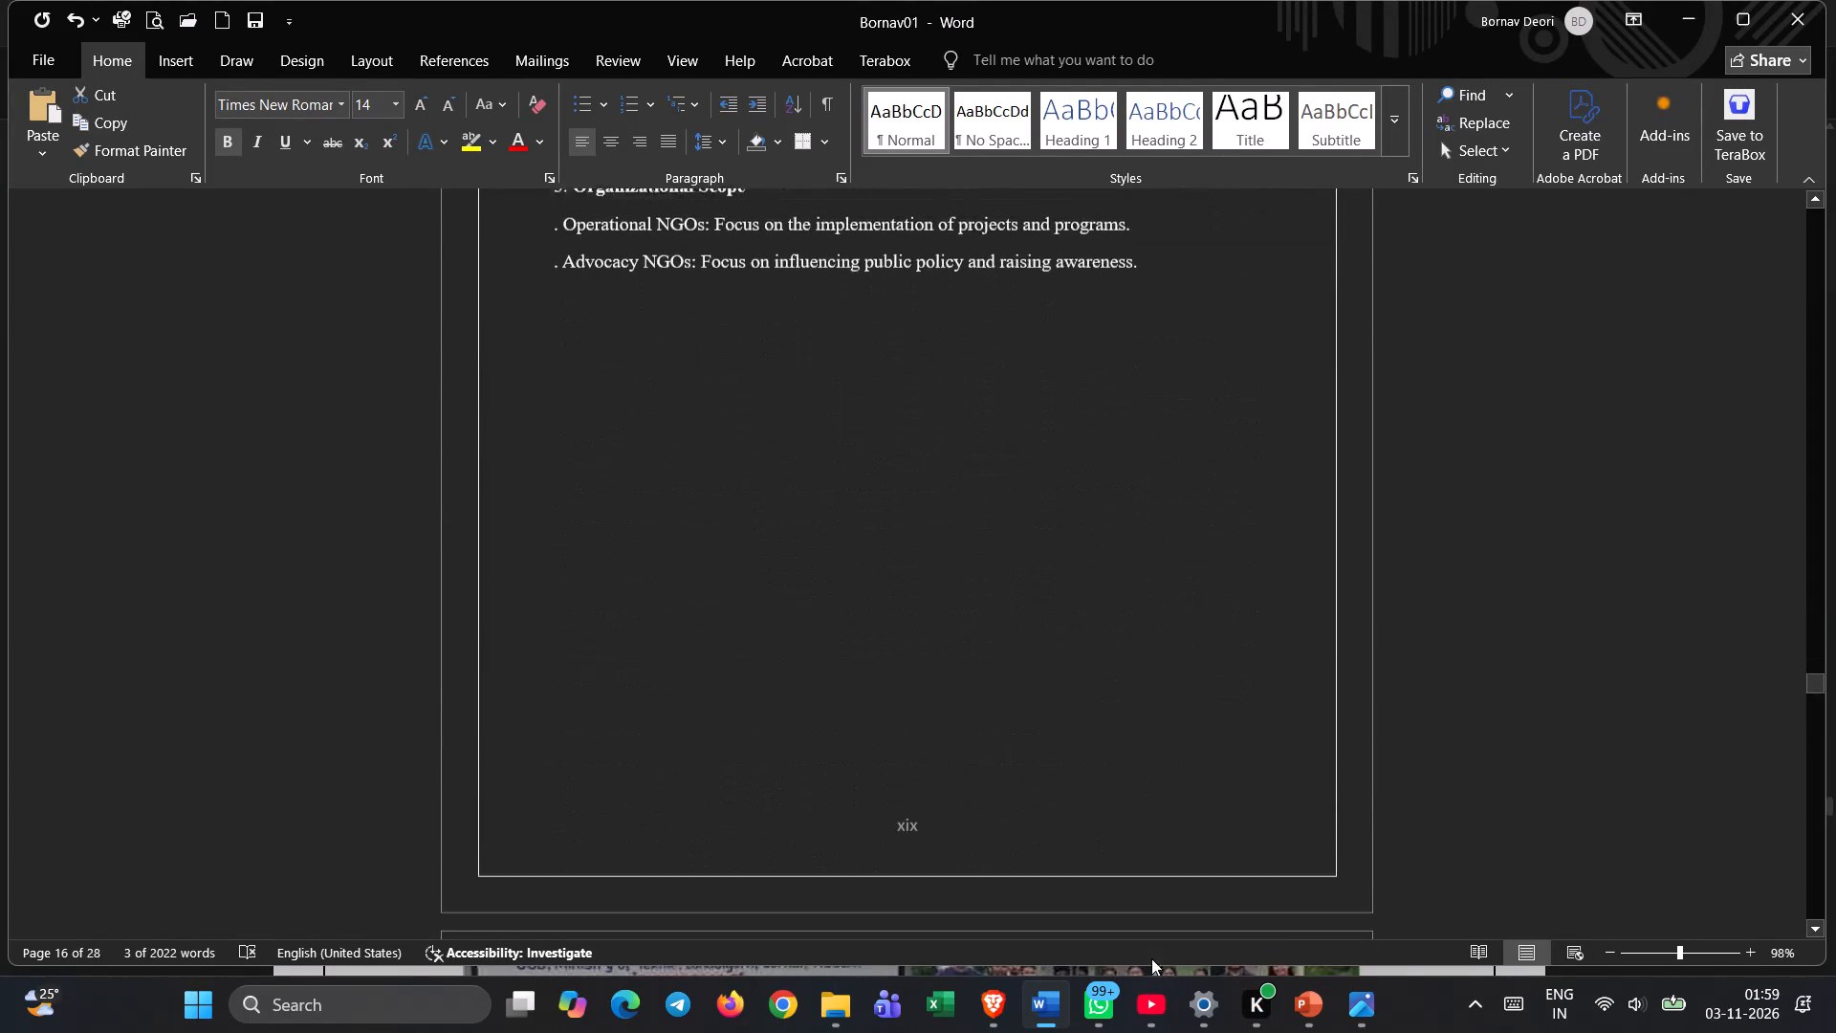
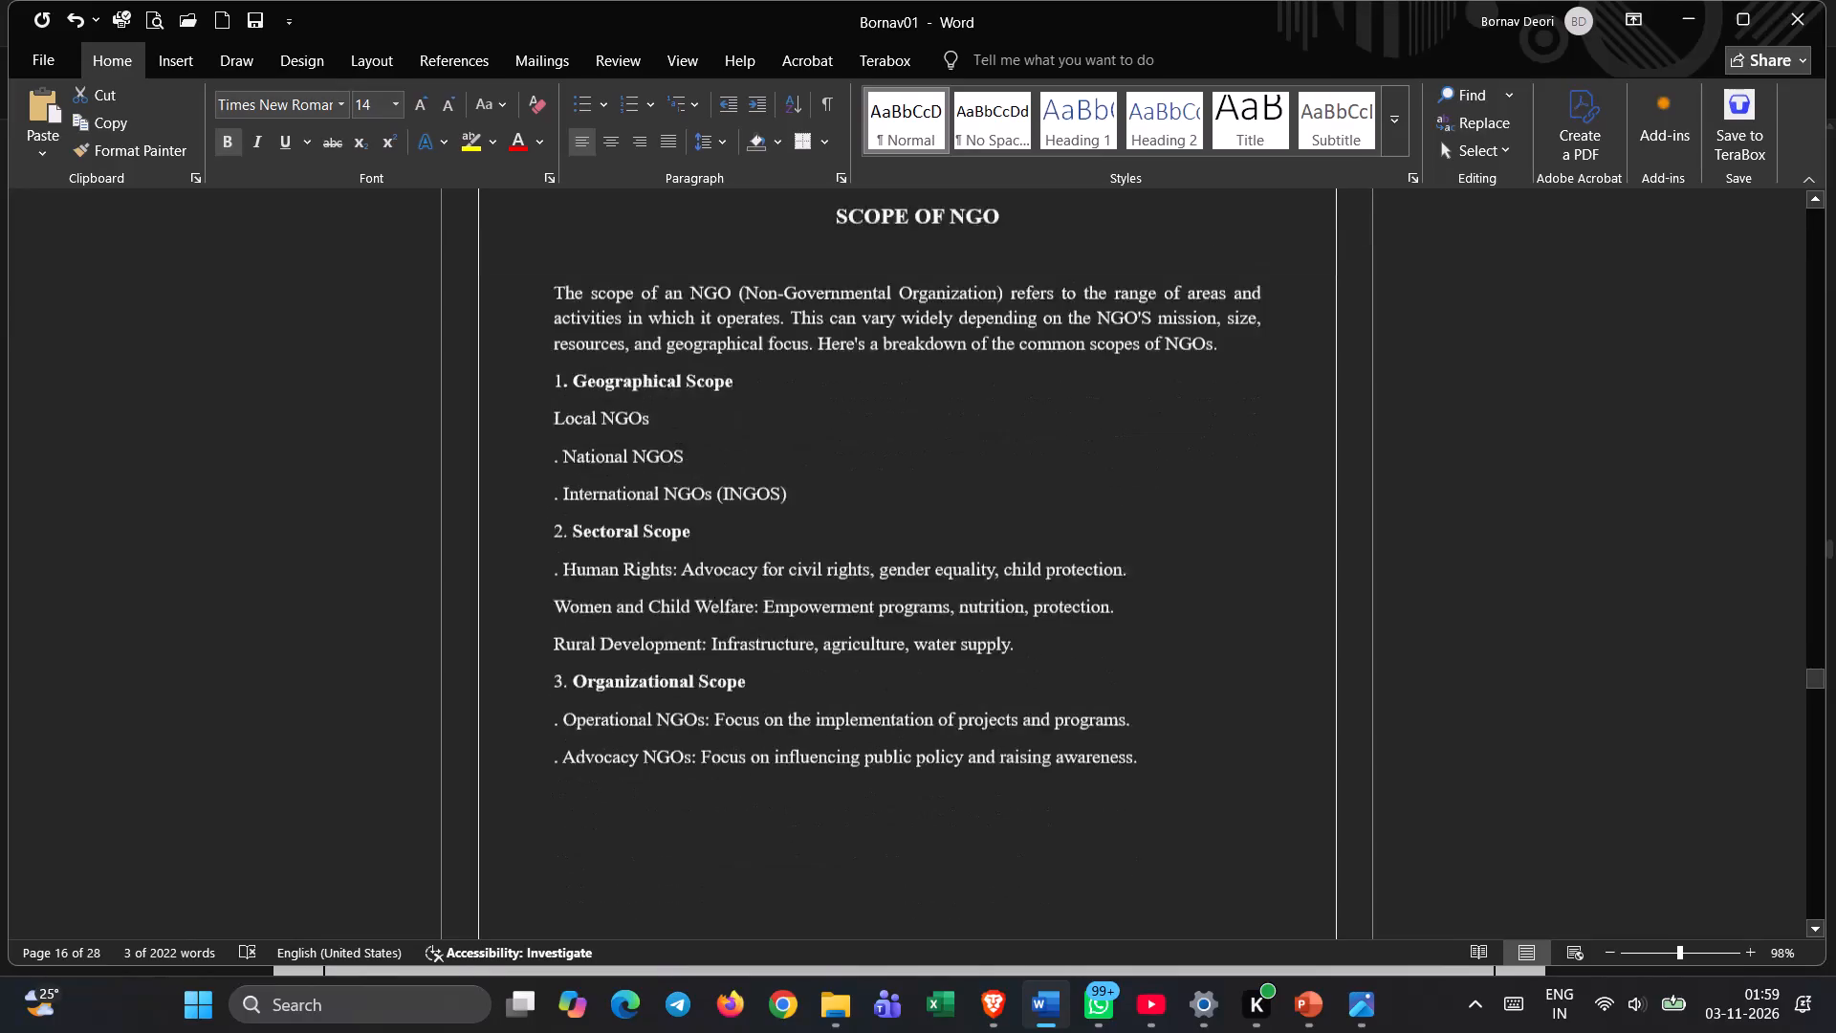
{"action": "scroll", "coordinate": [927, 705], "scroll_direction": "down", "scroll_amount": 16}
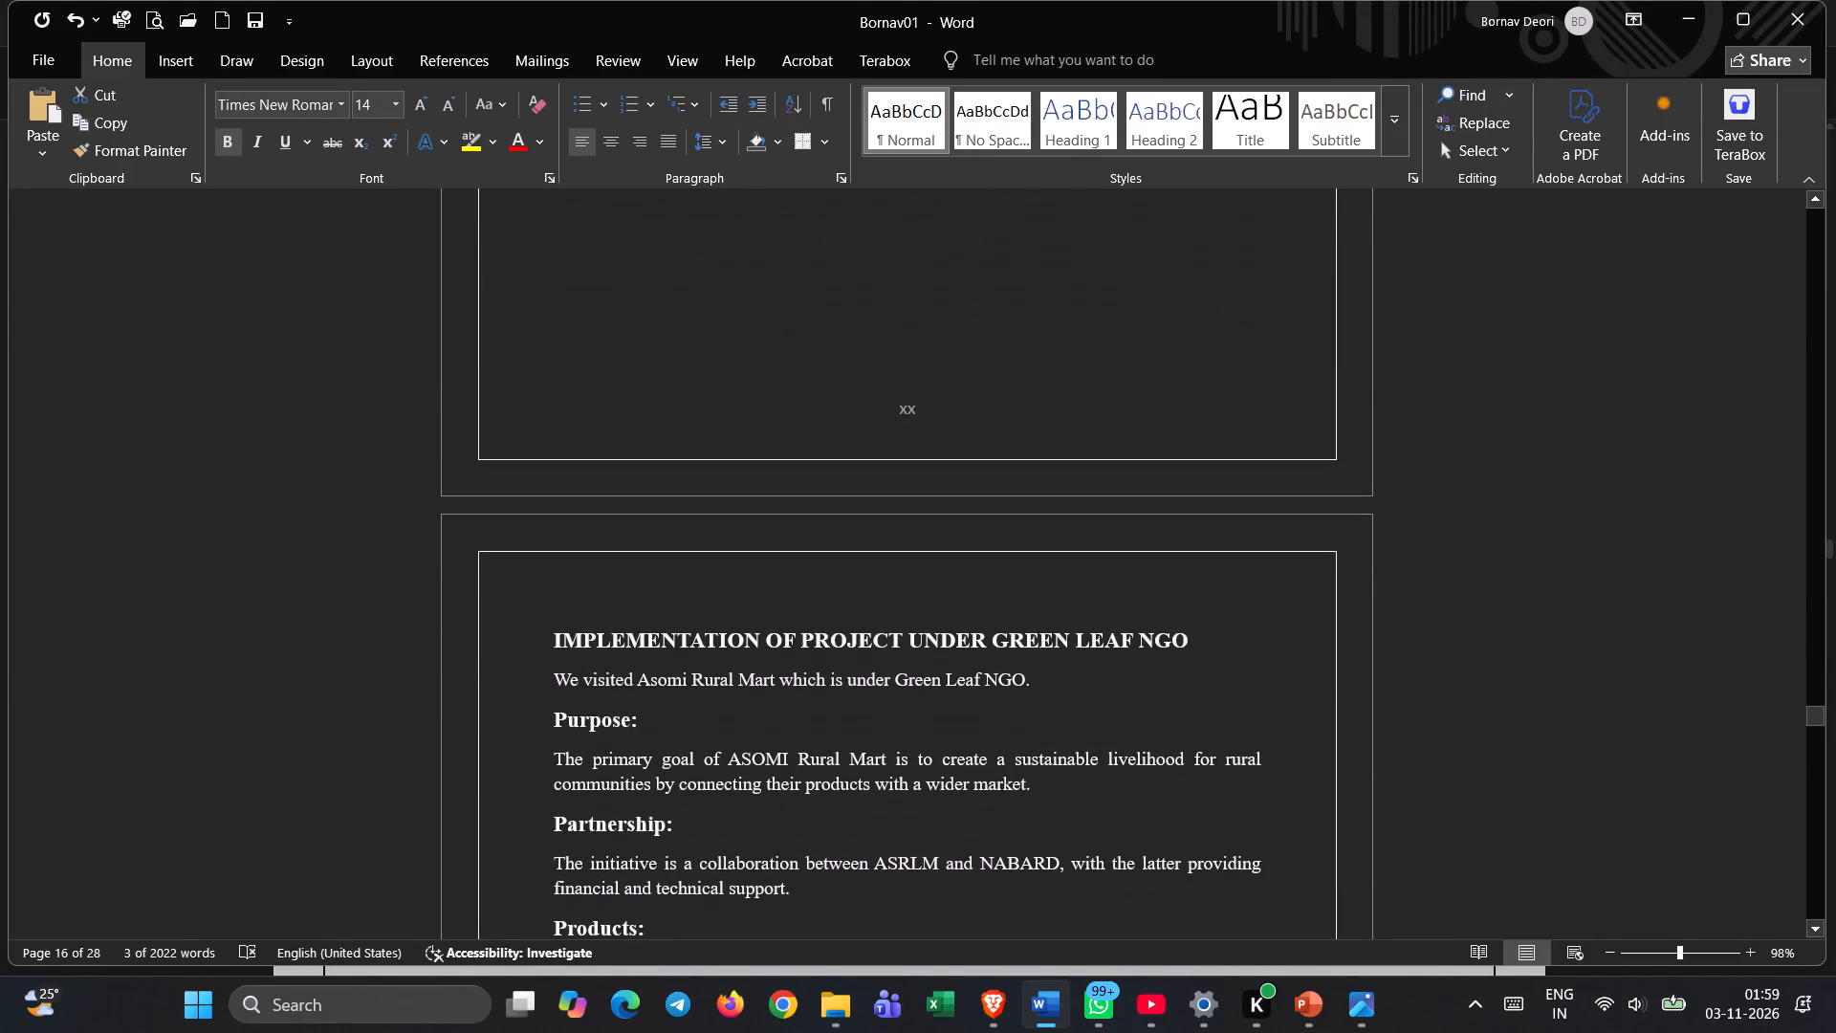
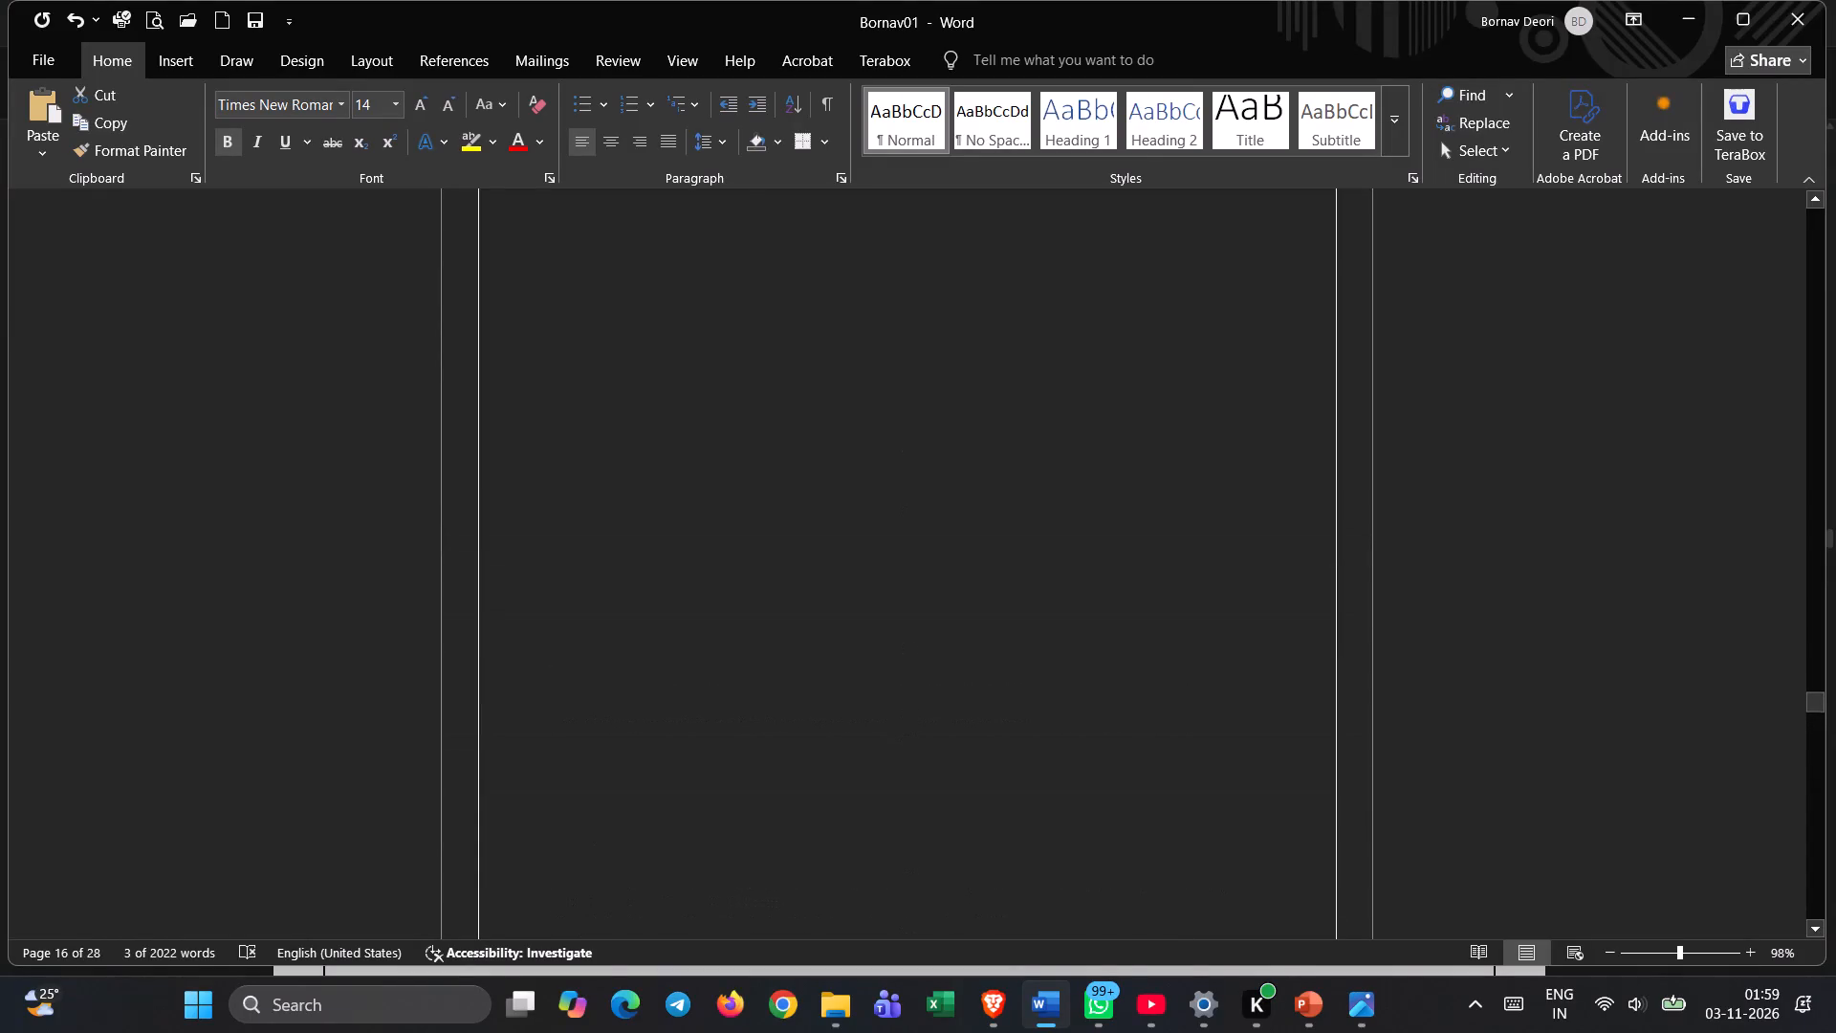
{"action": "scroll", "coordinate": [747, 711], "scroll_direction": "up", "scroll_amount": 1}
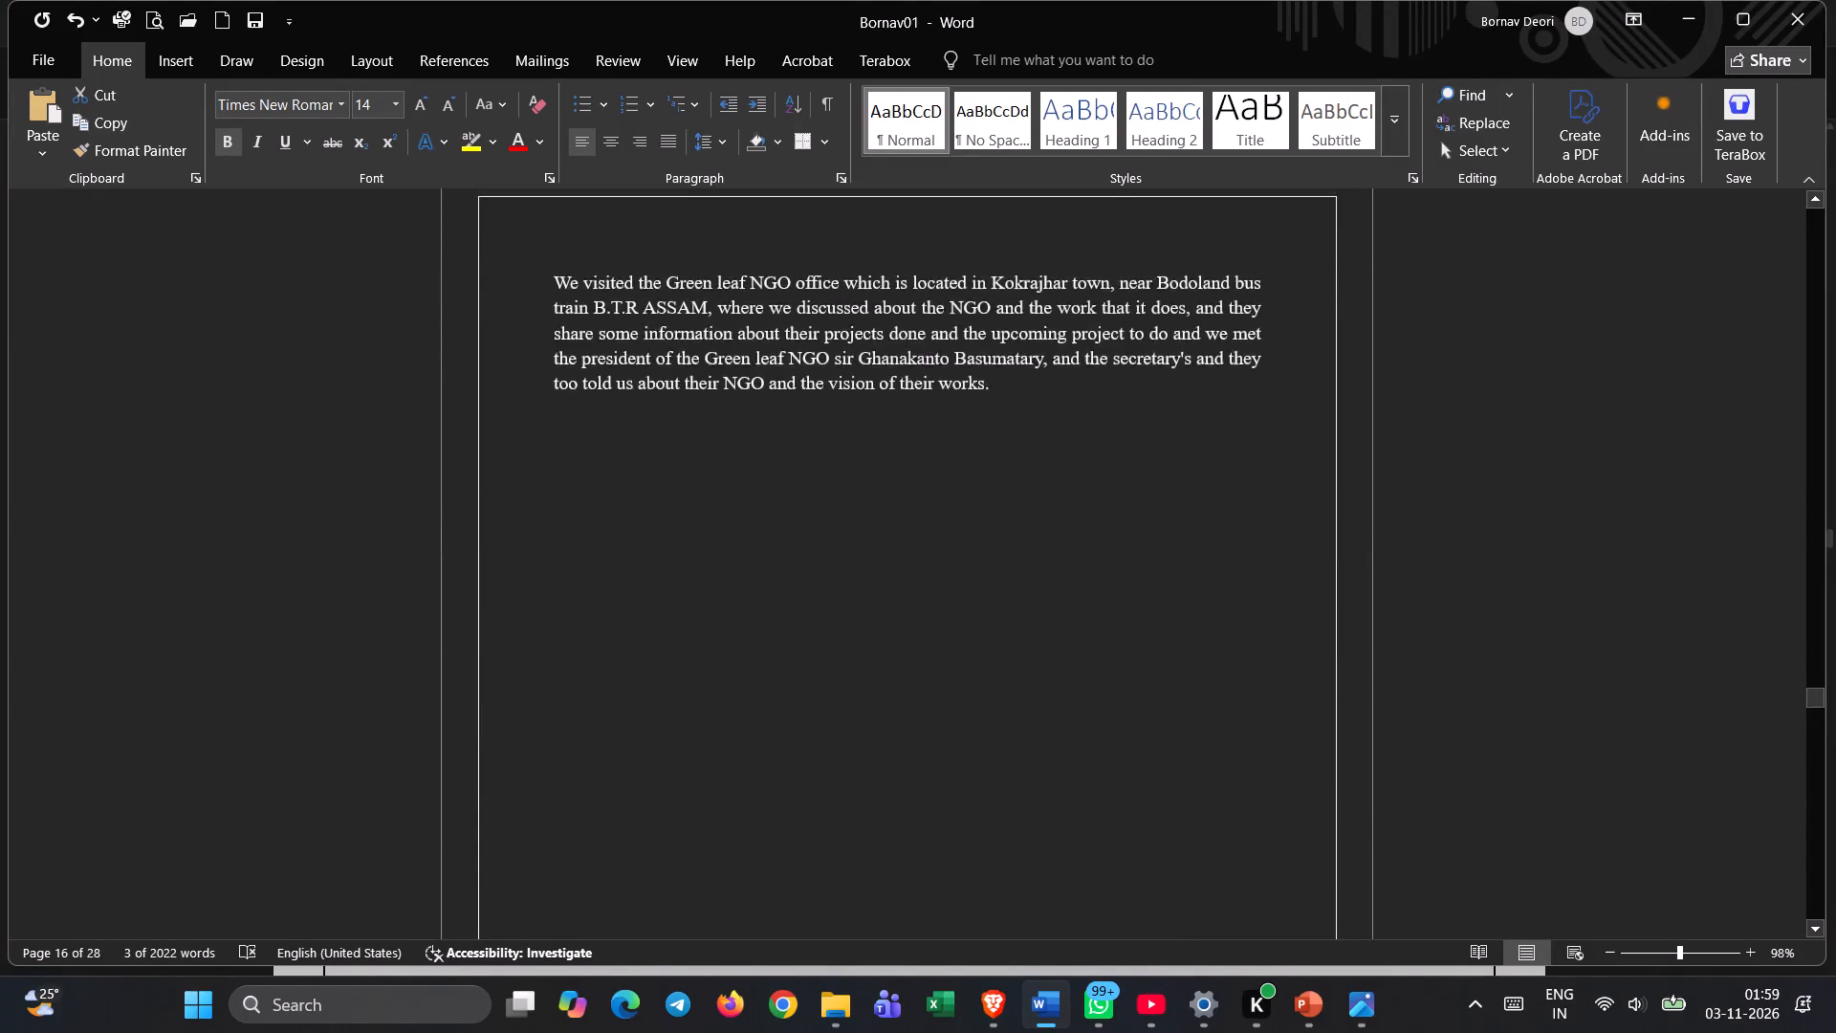
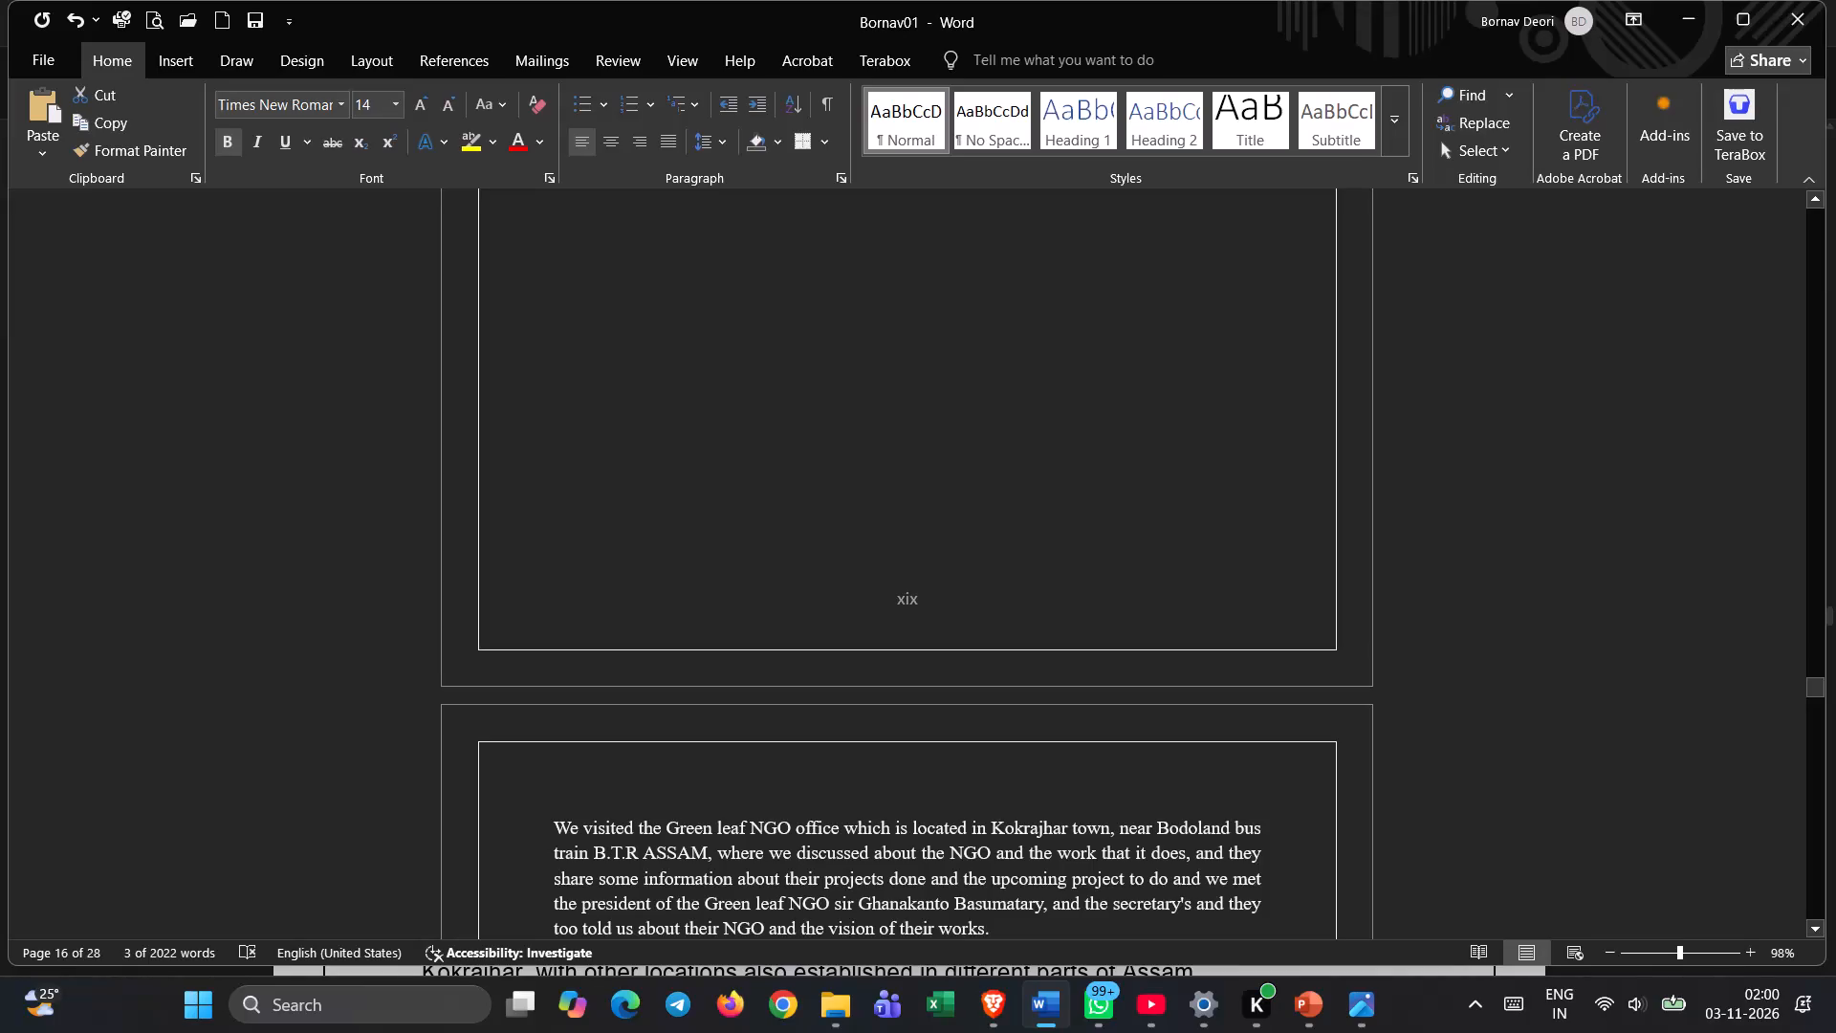
Paste the copied Green Leaf organization background text before the "We visited the Green leaf NGO office" paragraph.
{"action": "left_click", "coordinate": [557, 824]}
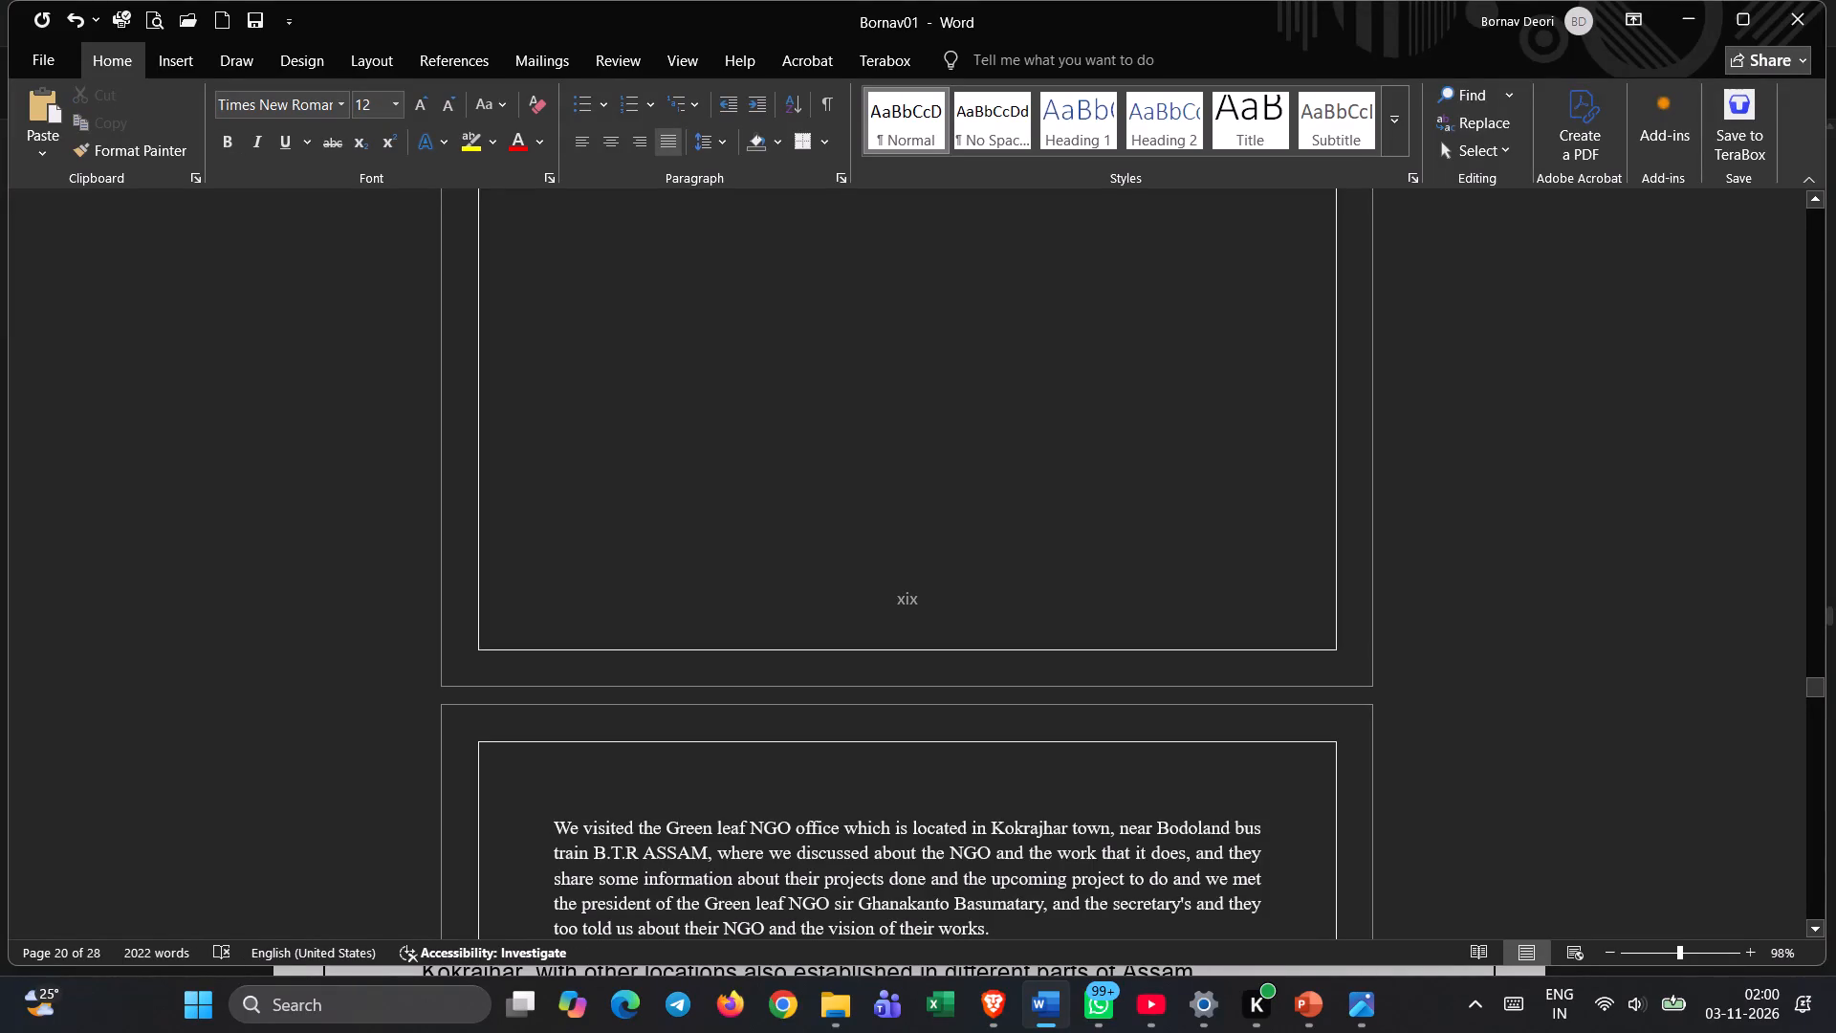
{"action": "key", "text": "ctrl+v"}
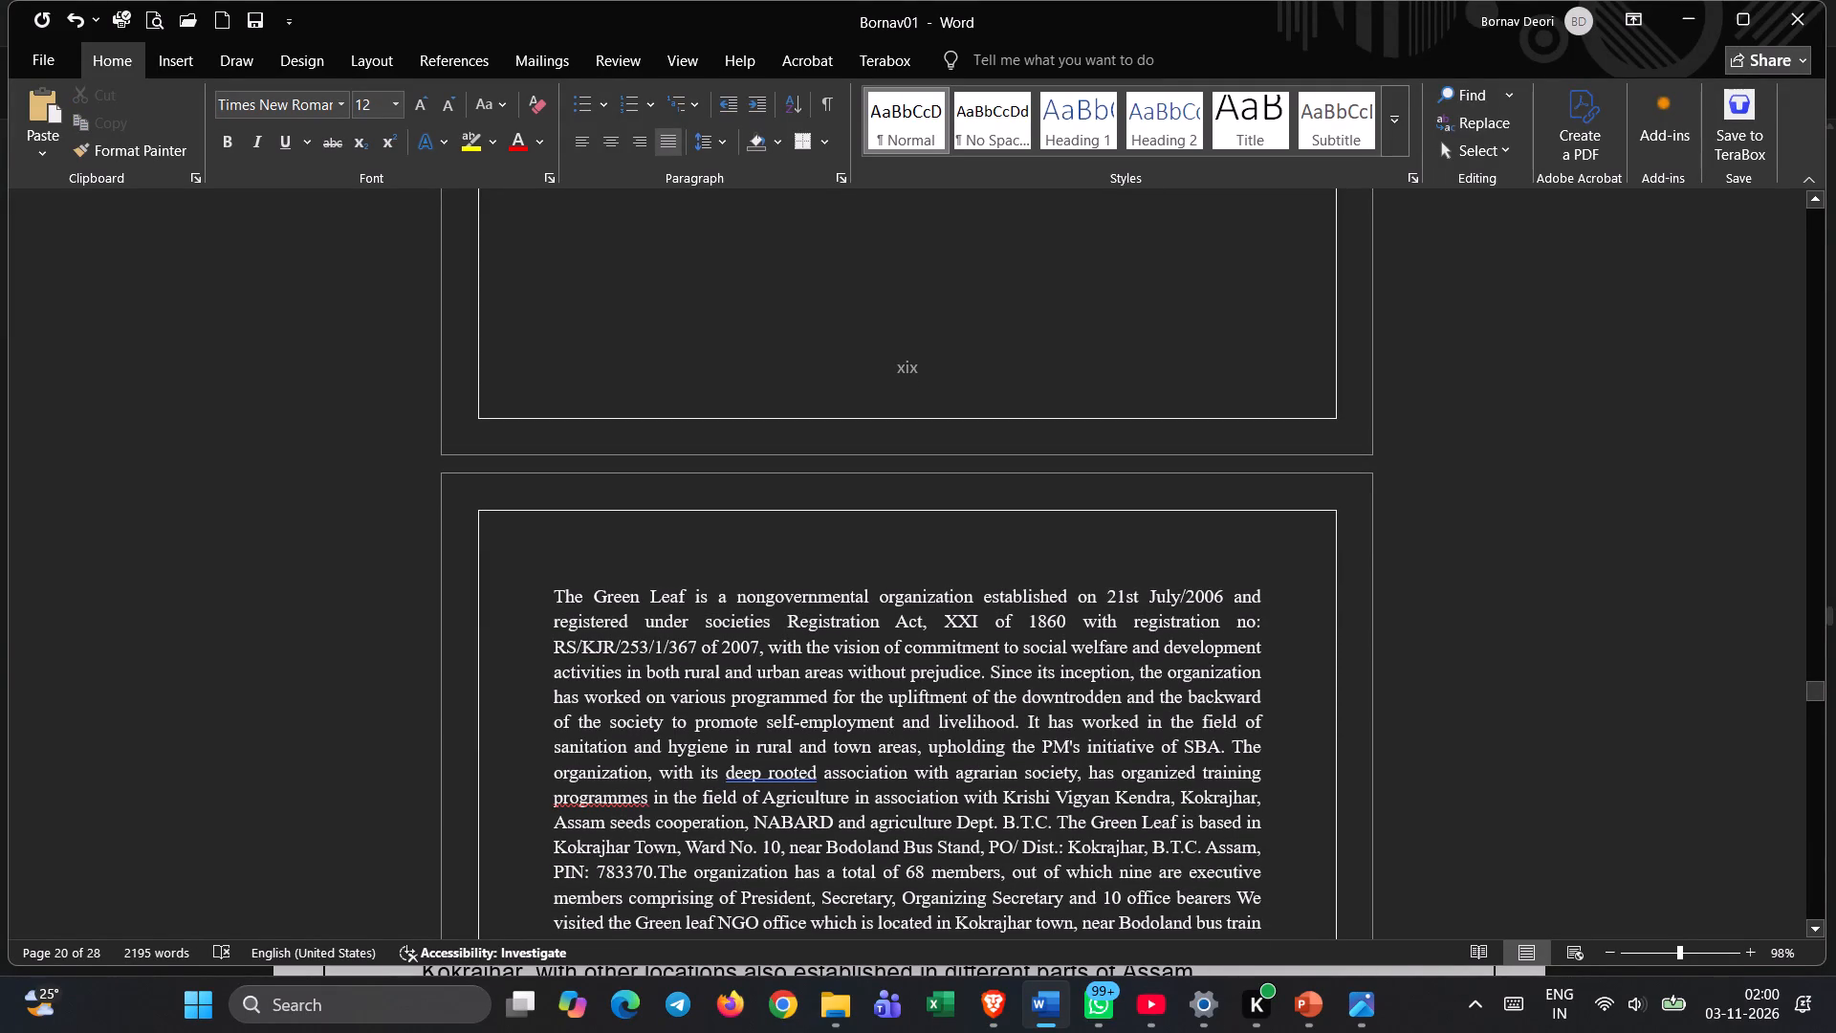
End the pasted text with a period after "10 office bearers" and start "We visited the Green leaf NGO office" as a new paragraph.
{"action": "scroll", "coordinate": [813, 794], "scroll_direction": "down", "scroll_amount": 2}
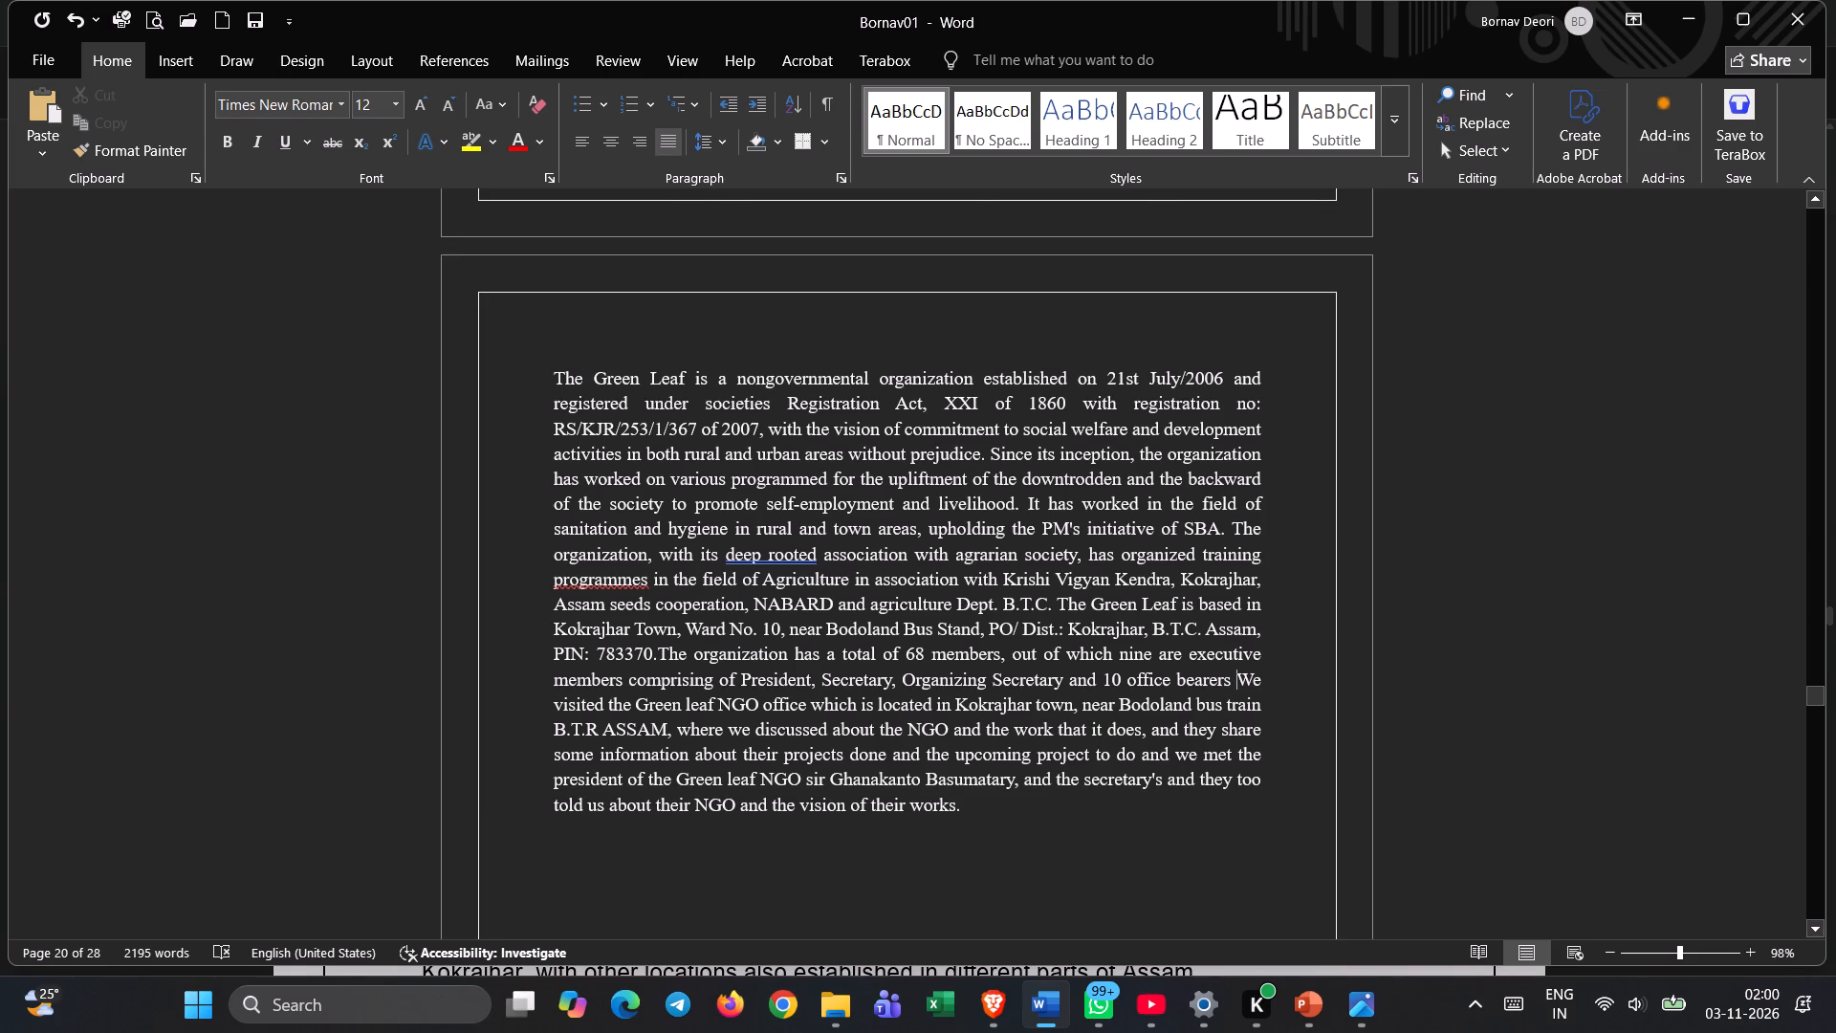
{"action": "scroll", "coordinate": [803, 683], "scroll_direction": "down", "scroll_amount": 13}
{"action": "scroll", "coordinate": [803, 683], "scroll_direction": "up", "scroll_amount": 7}
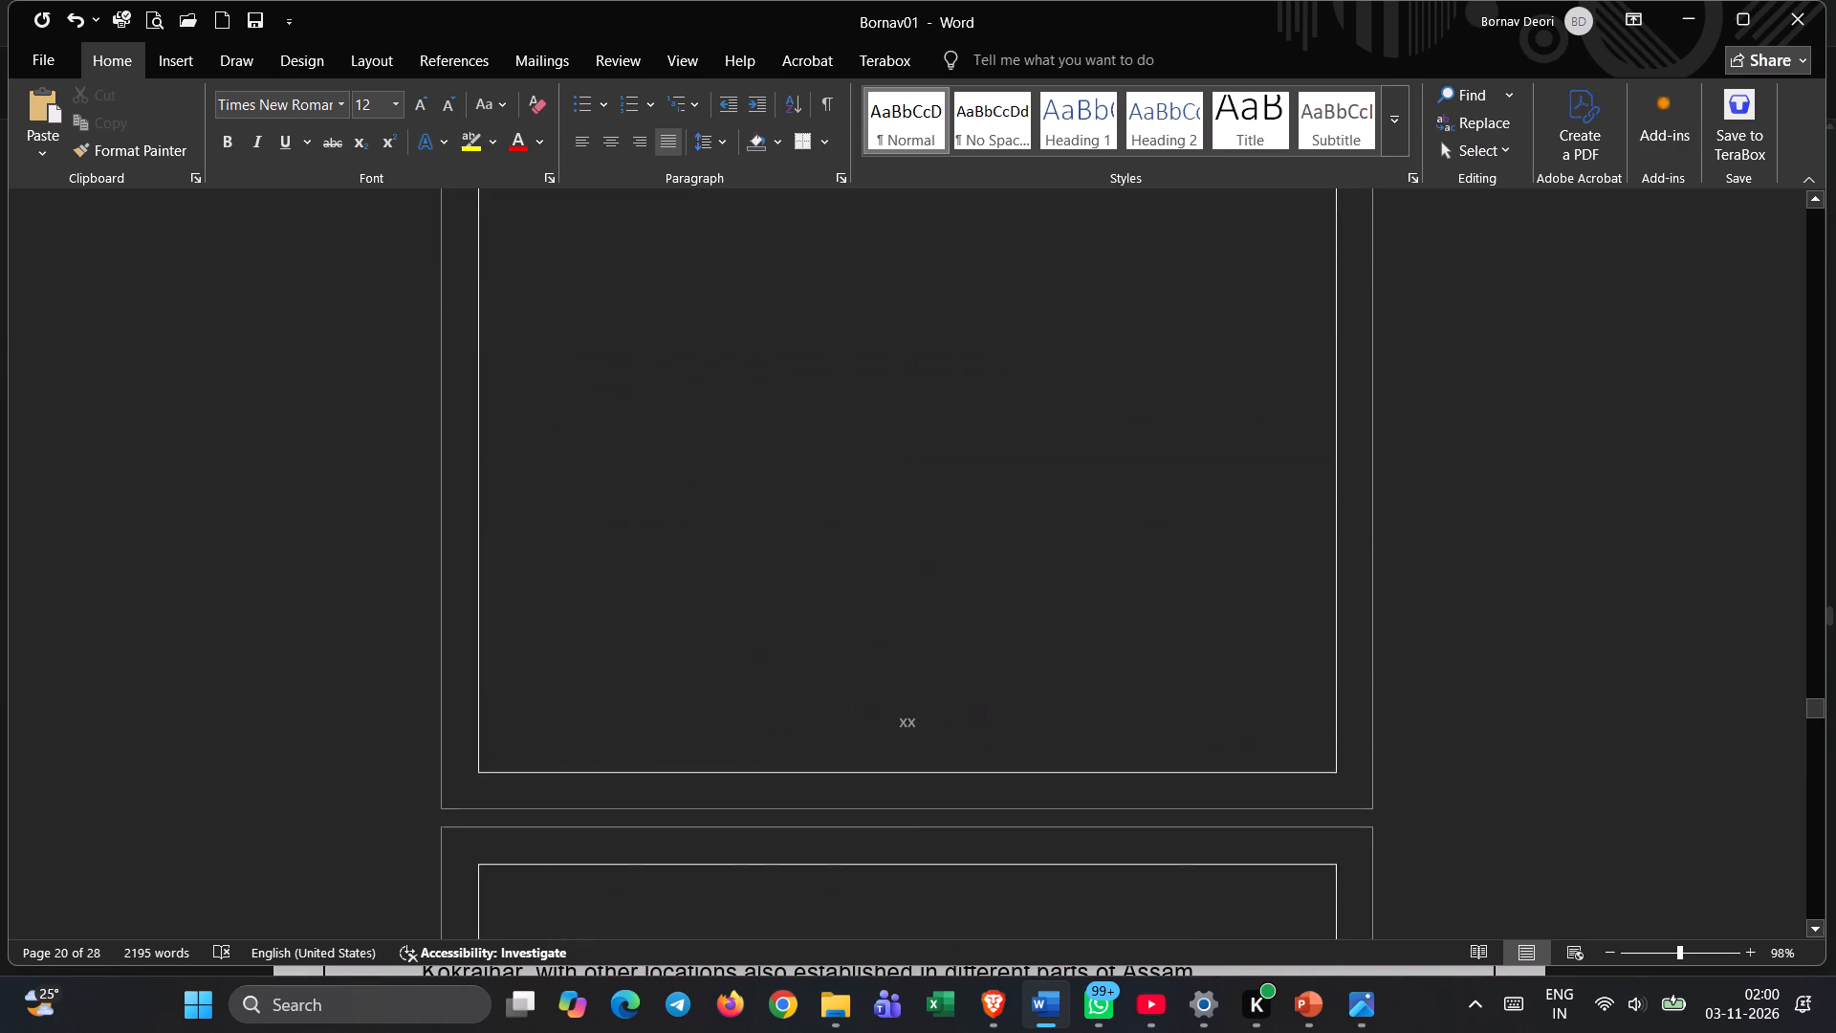
{"action": "scroll", "coordinate": [804, 678], "scroll_direction": "up", "scroll_amount": 5}
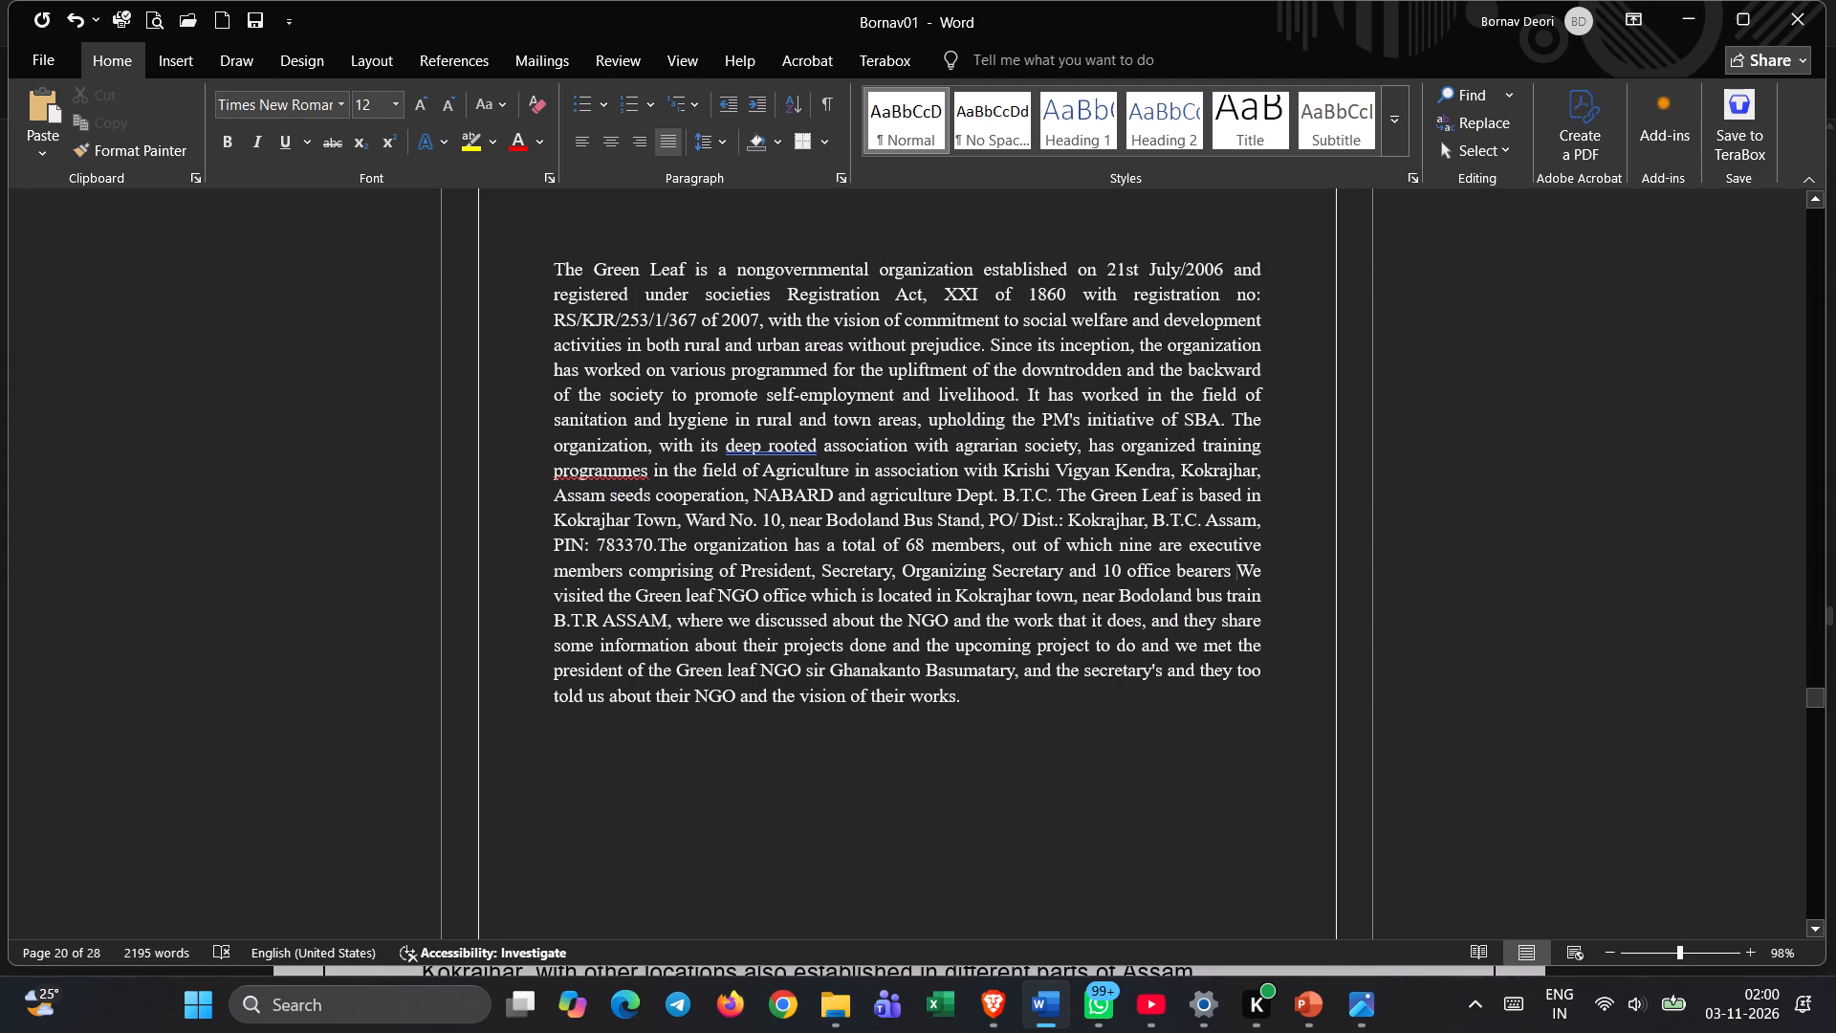
{"action": "key", "text": "BackSpace"}
{"action": "key", "text": "period"}
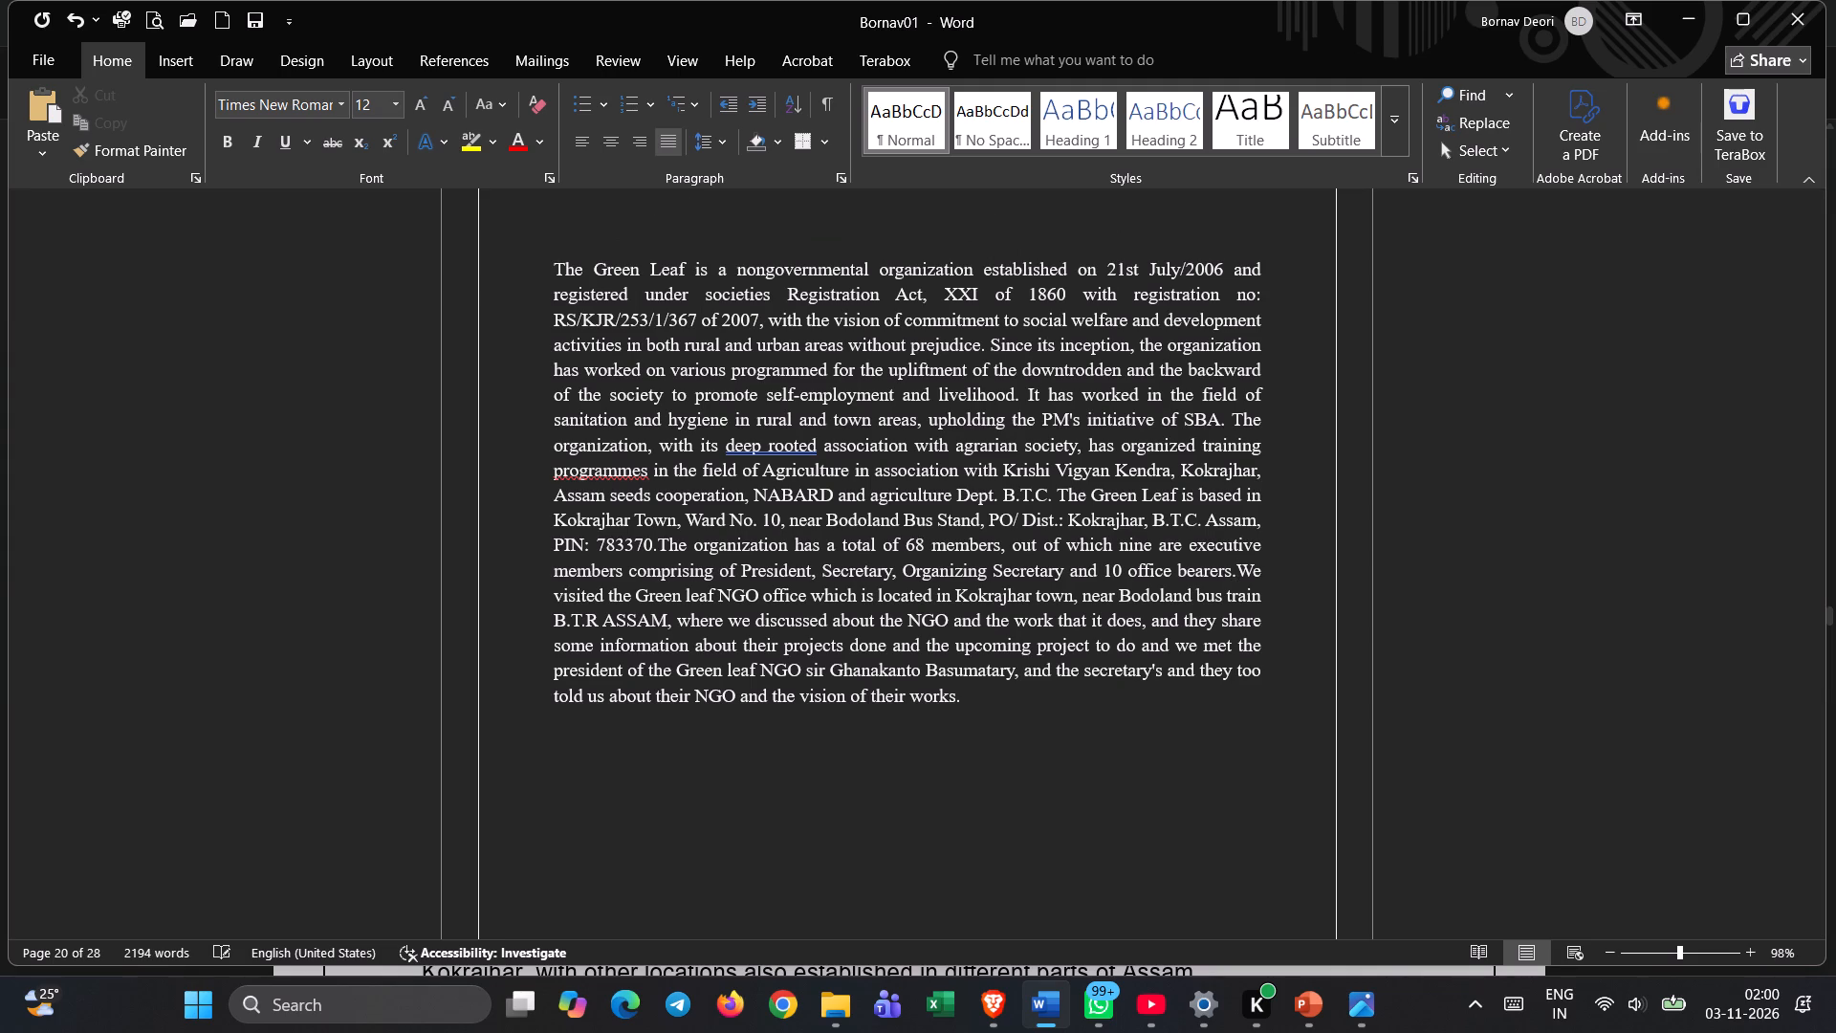
{"action": "key", "text": "Return"}
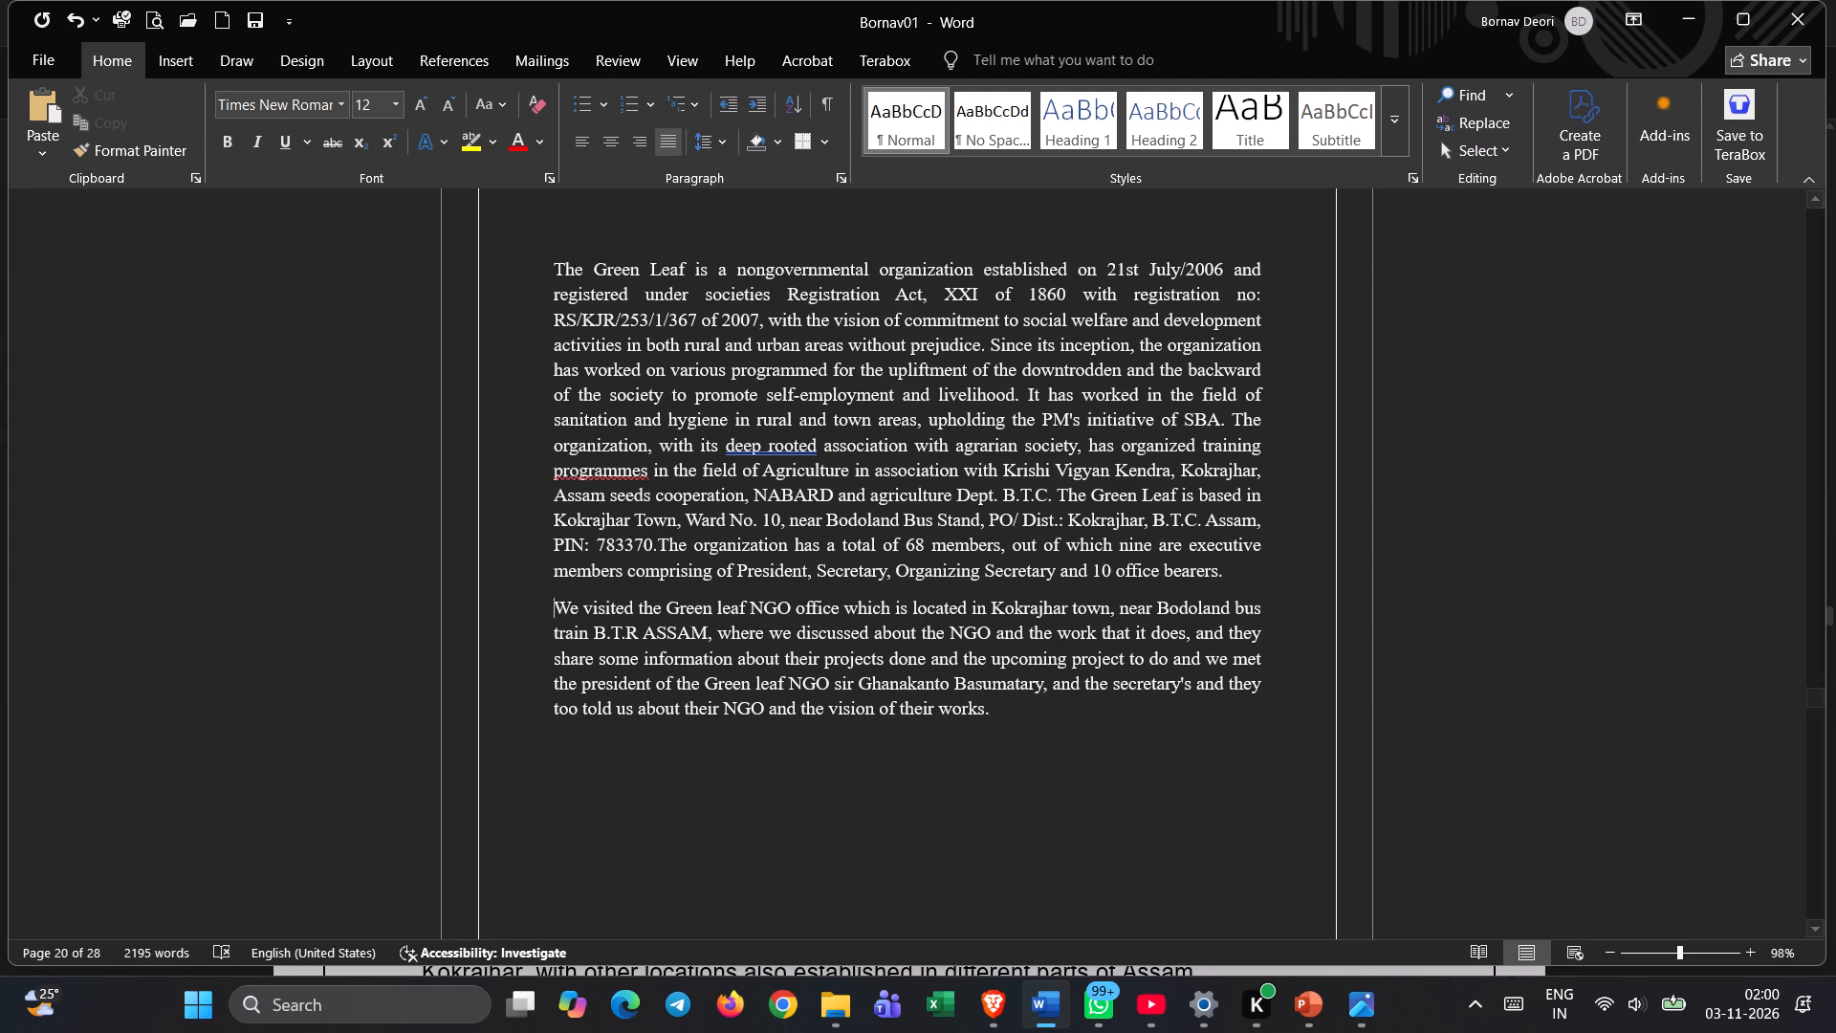
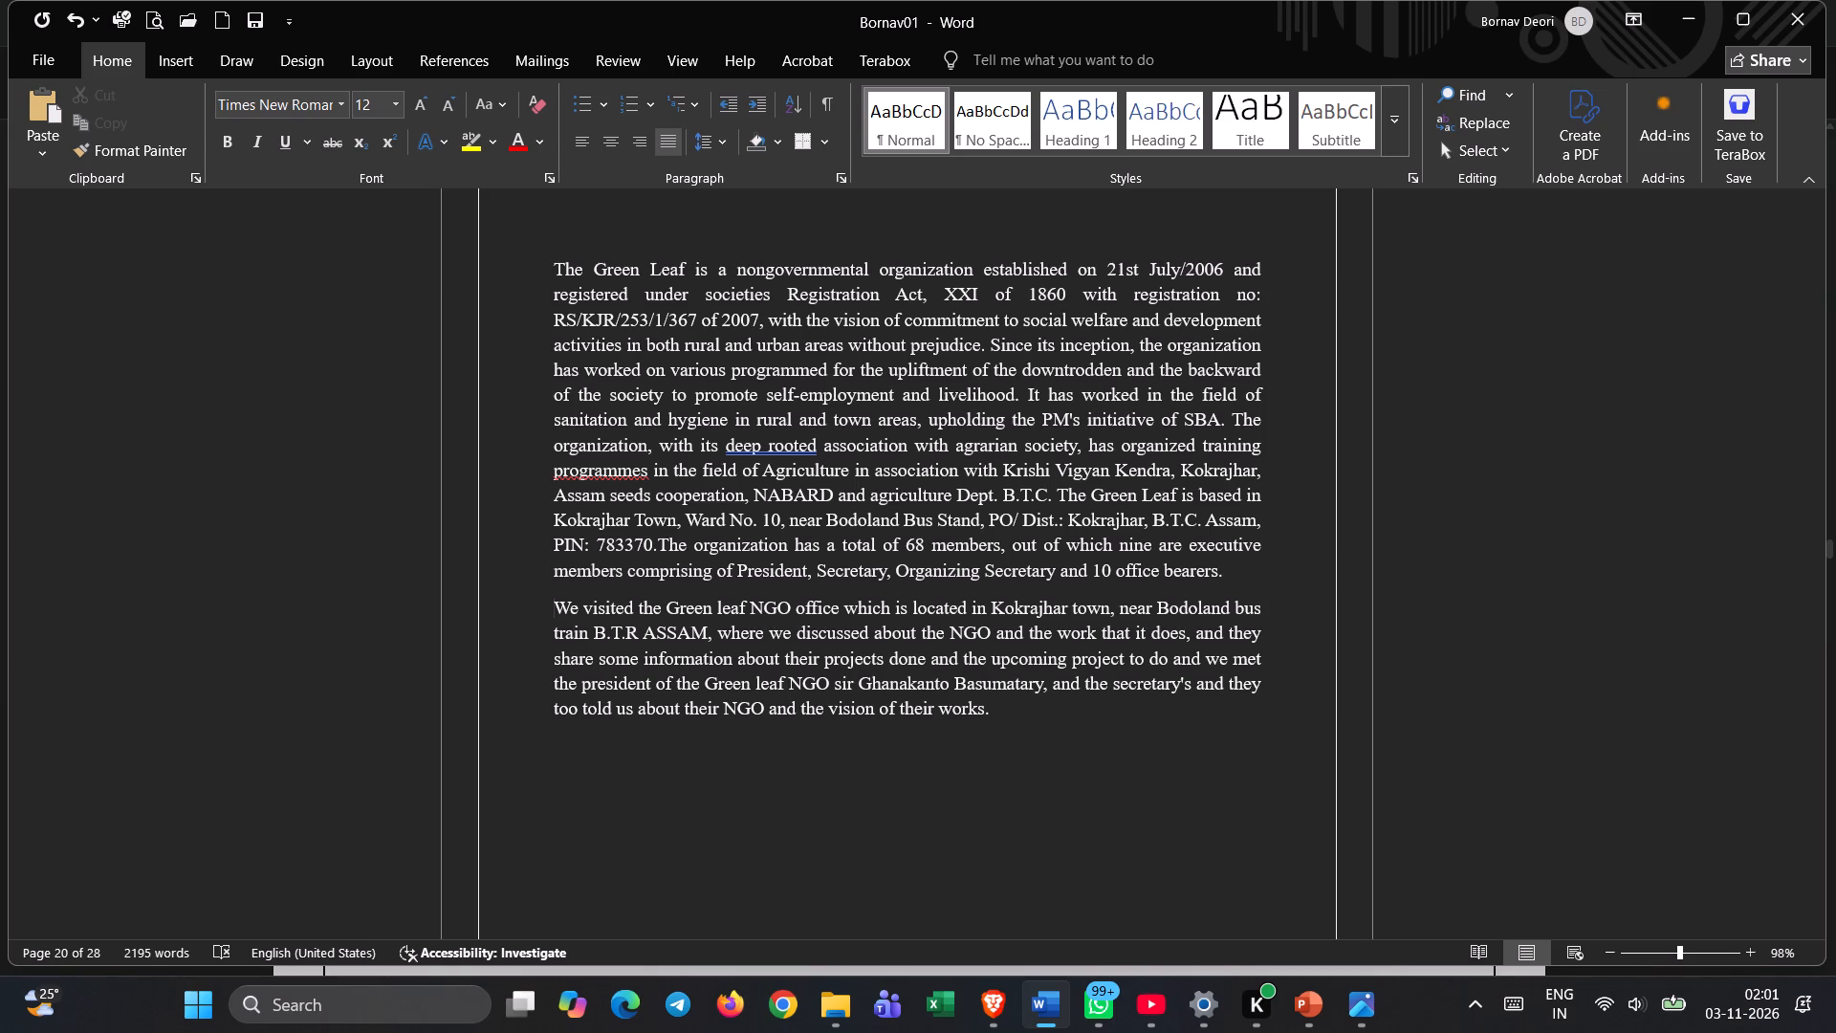
Ignore all spelling flags for the word "programmes" in the Green Leaf organization background paragraph.
{"action": "right_click", "coordinate": [609, 477]}
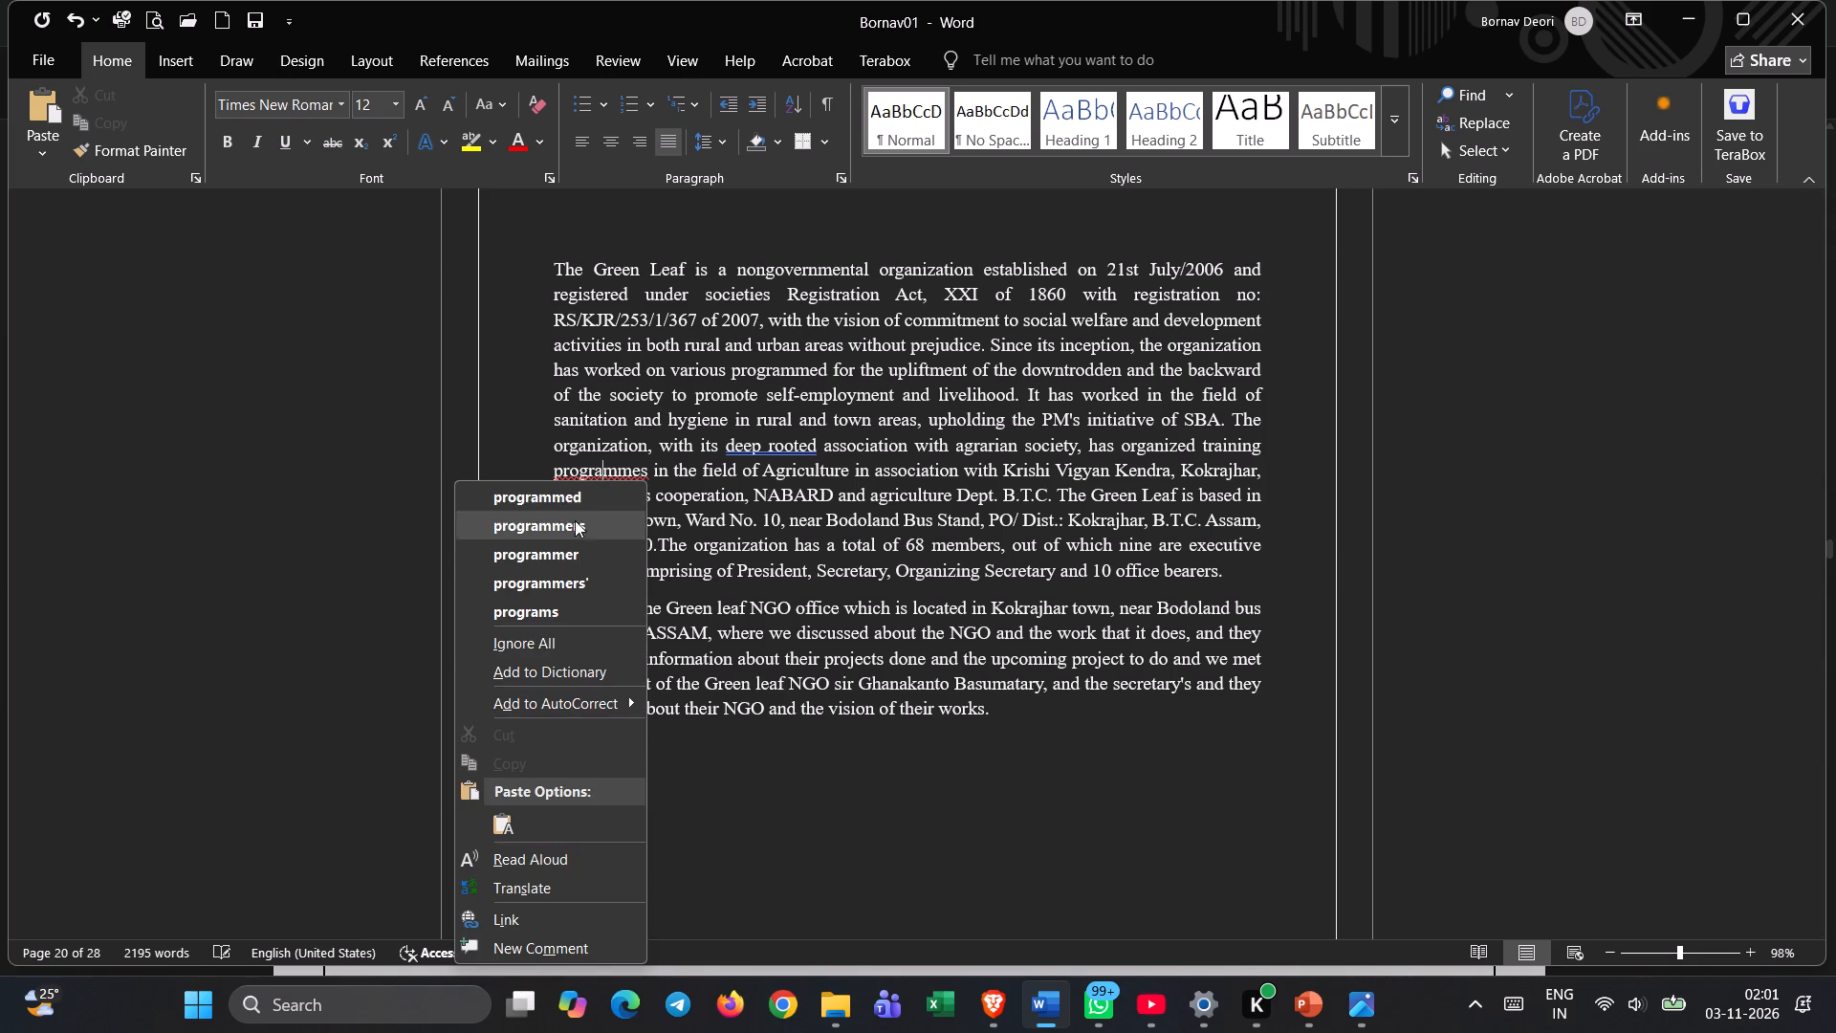
{"action": "left_click", "coordinate": [558, 637]}
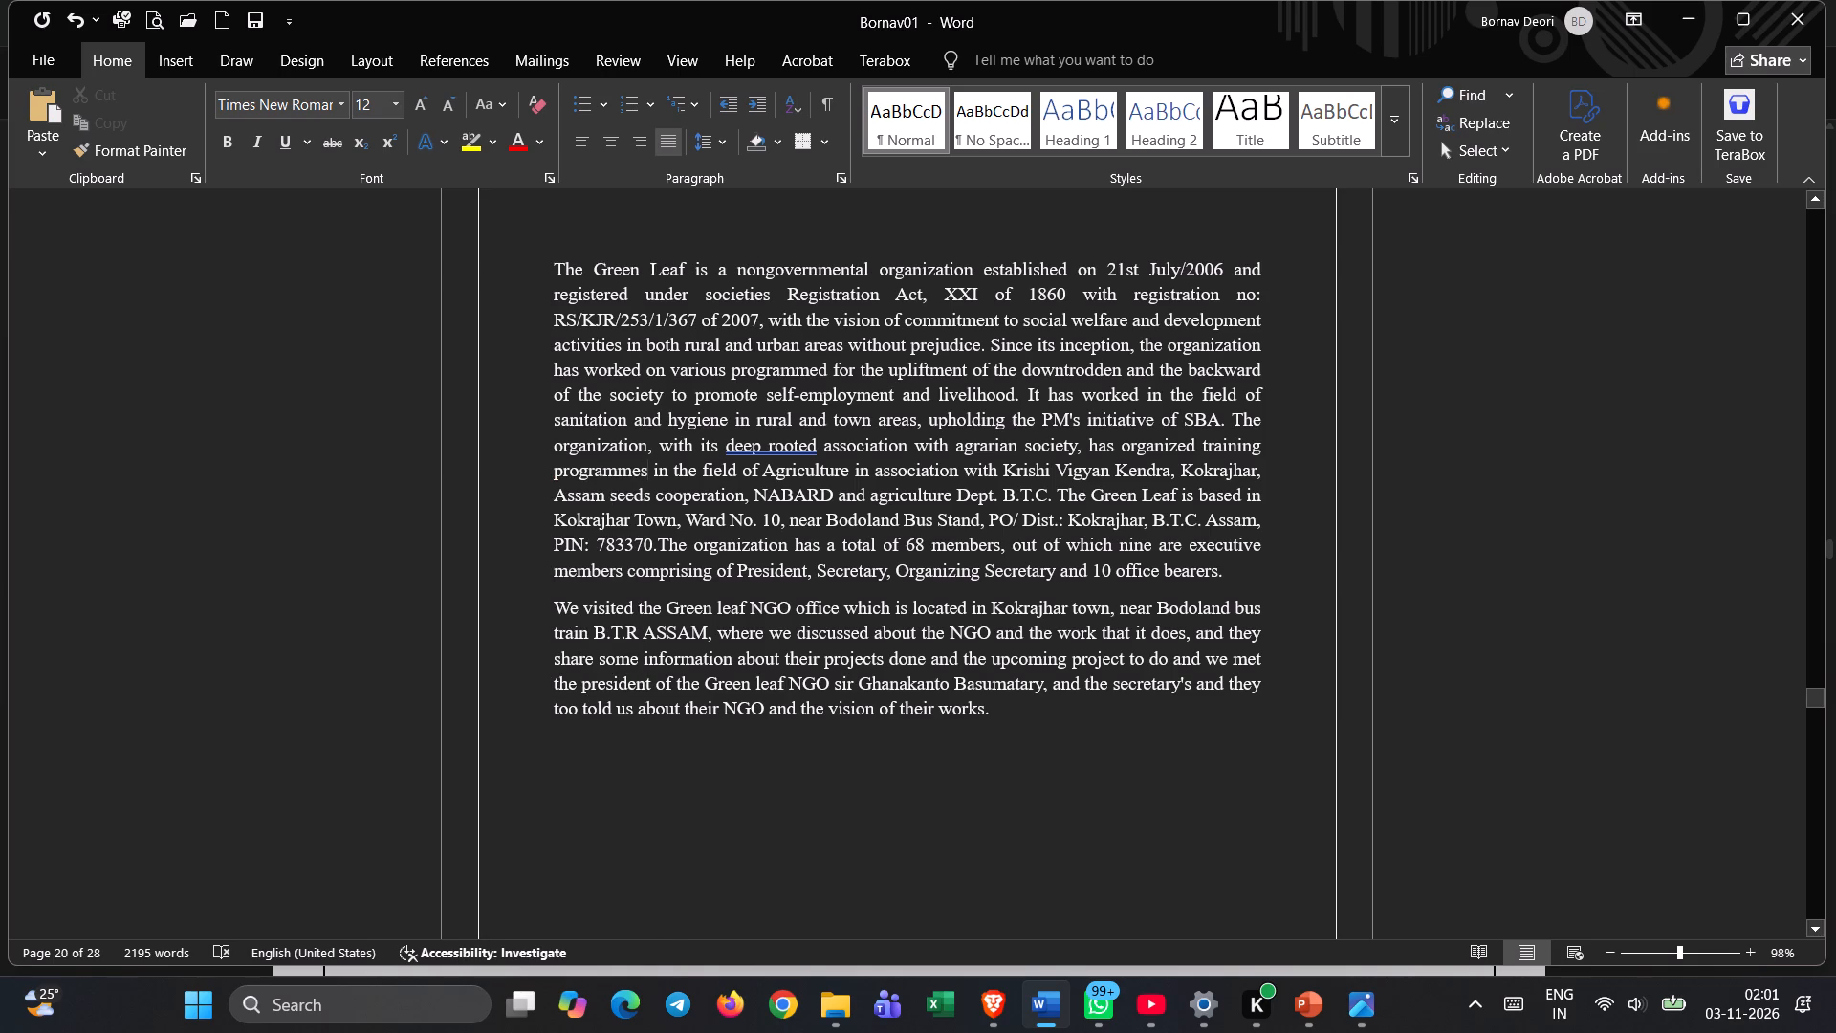
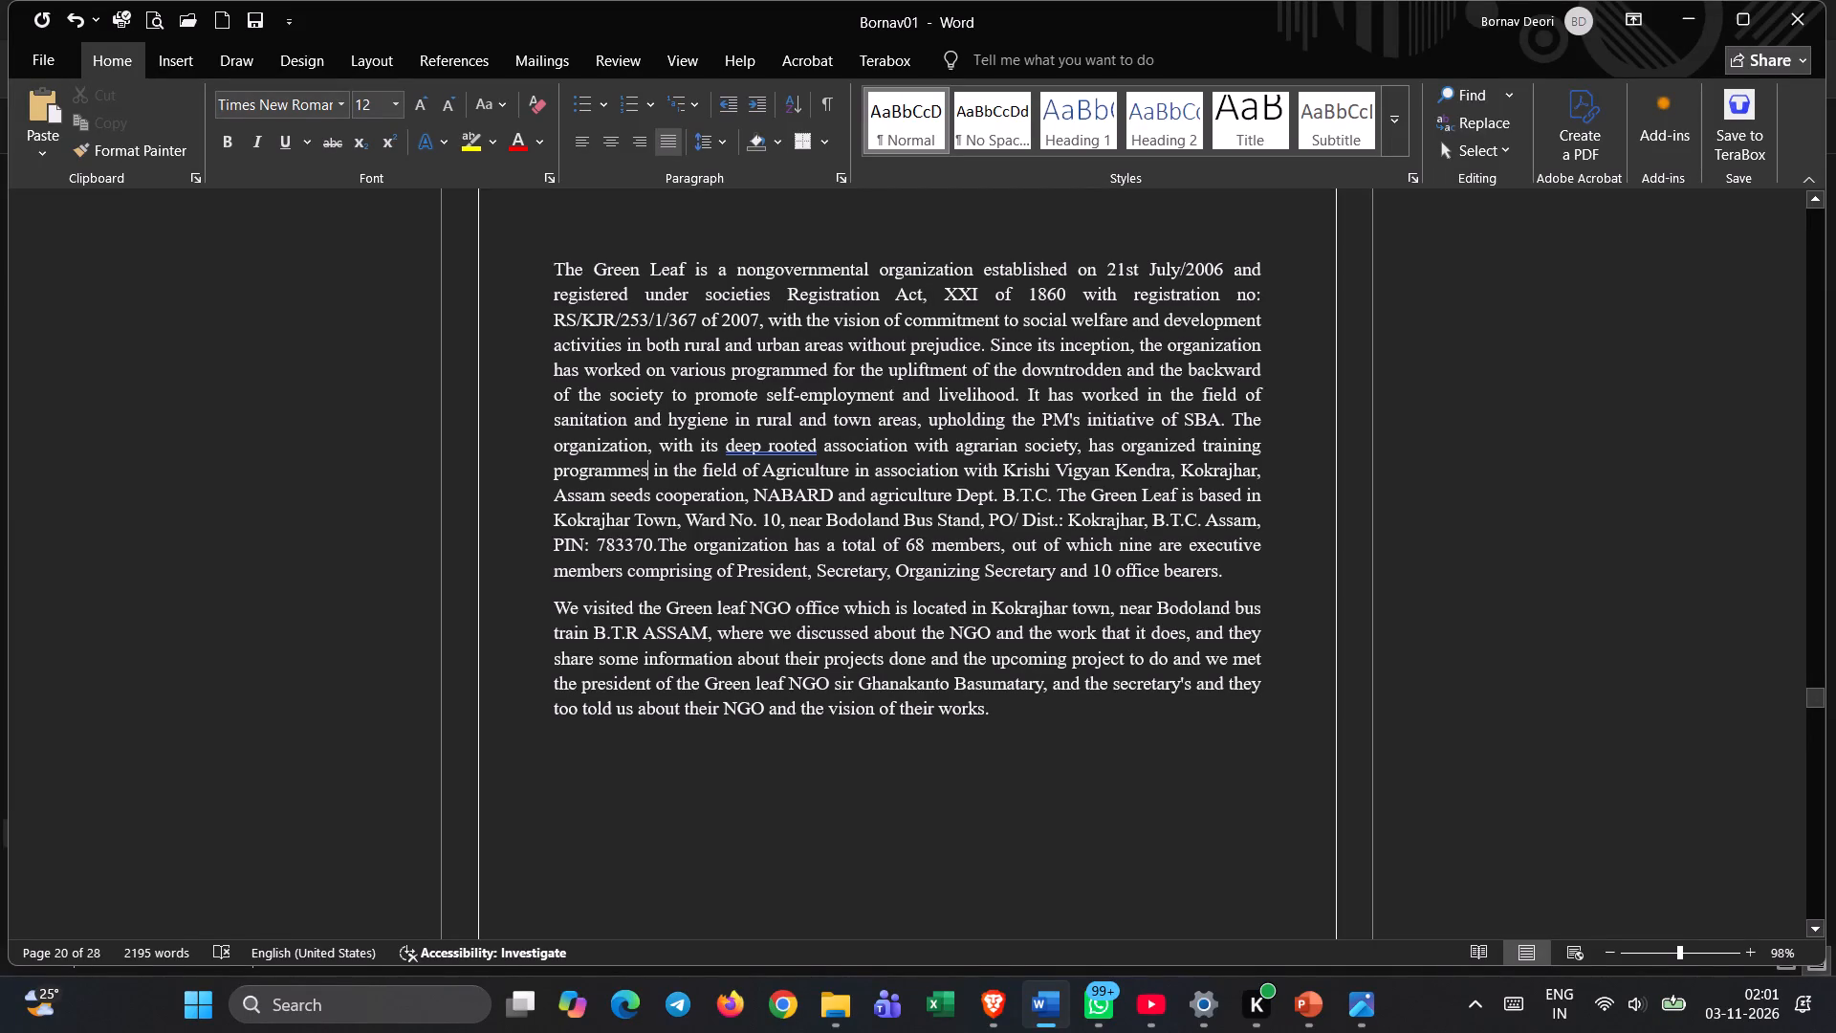
Bring up the grammar suggestions for the flagged phrase "deep rooted" in the Green Leaf background paragraph.
{"action": "right_click", "coordinate": [781, 439]}
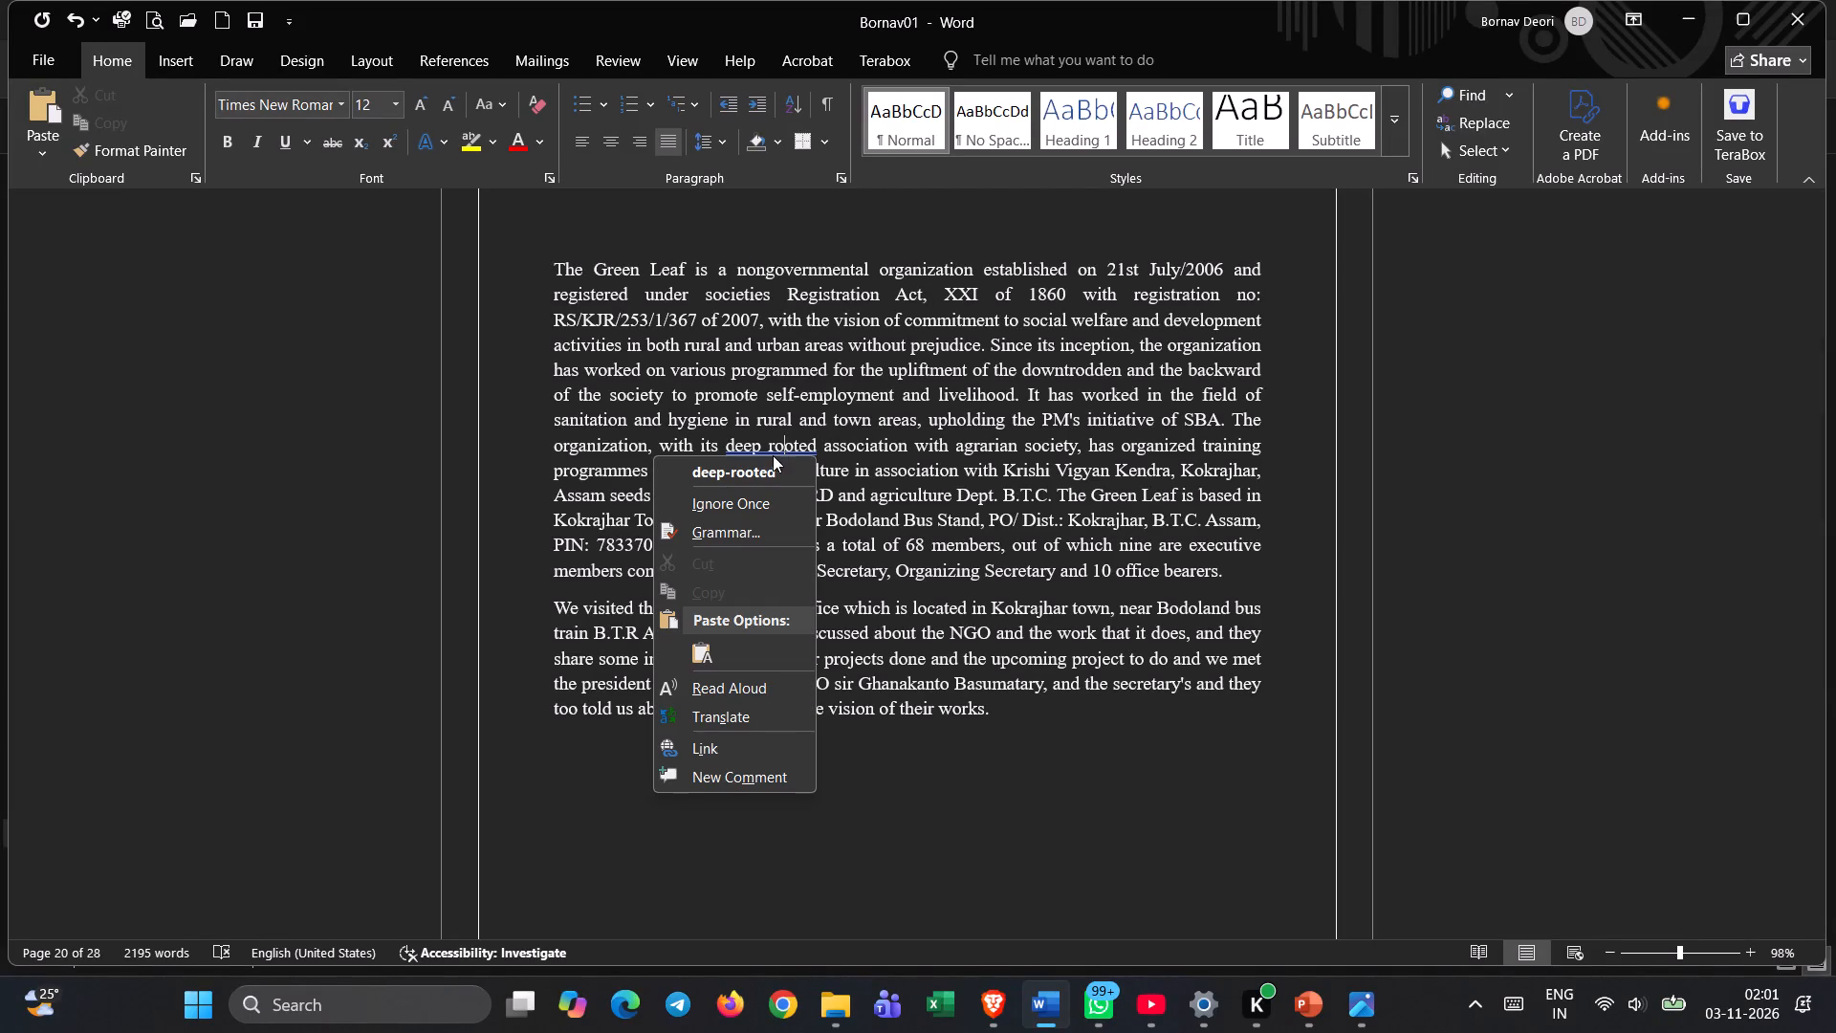
Correct "deep rooted" to the suggested "deep-rooted" in the Green Leaf background paragraph.
{"action": "left_click", "coordinate": [766, 460]}
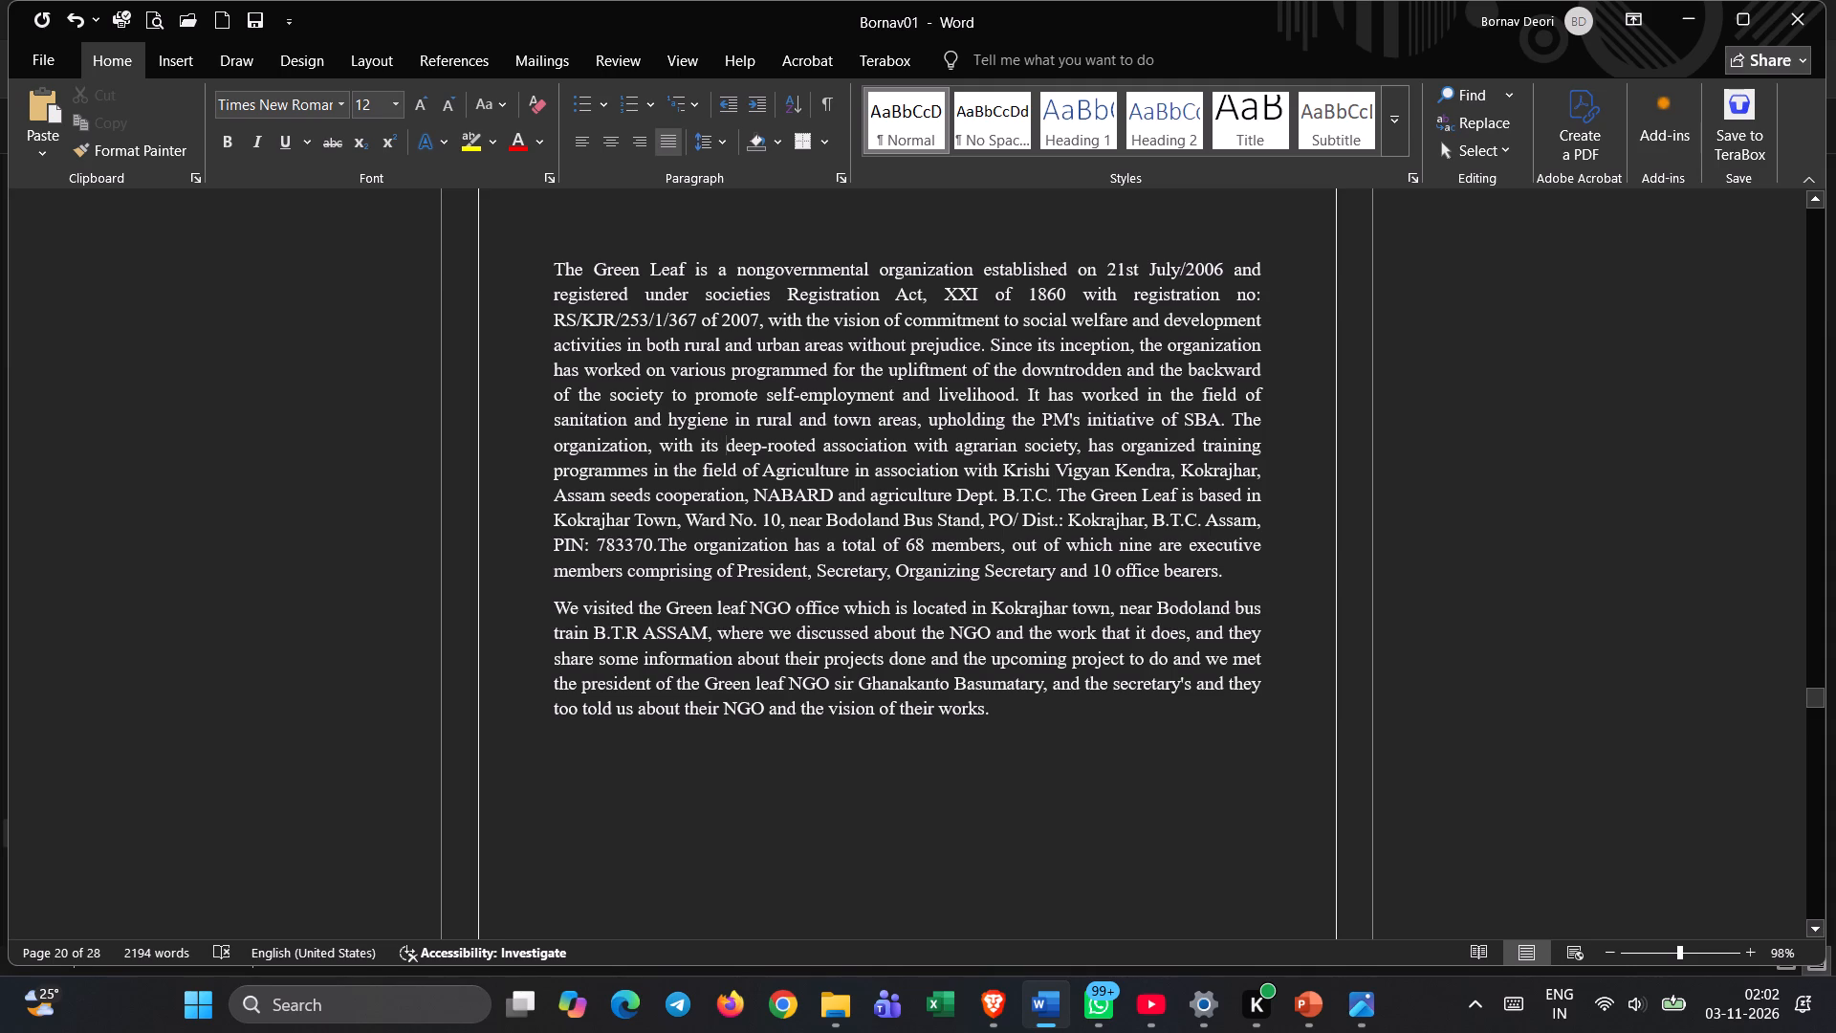
Start a new paragraph at "Since its inception" in the Green Leaf background text.
{"action": "left_click", "coordinate": [992, 344]}
{"action": "key", "text": "Return"}
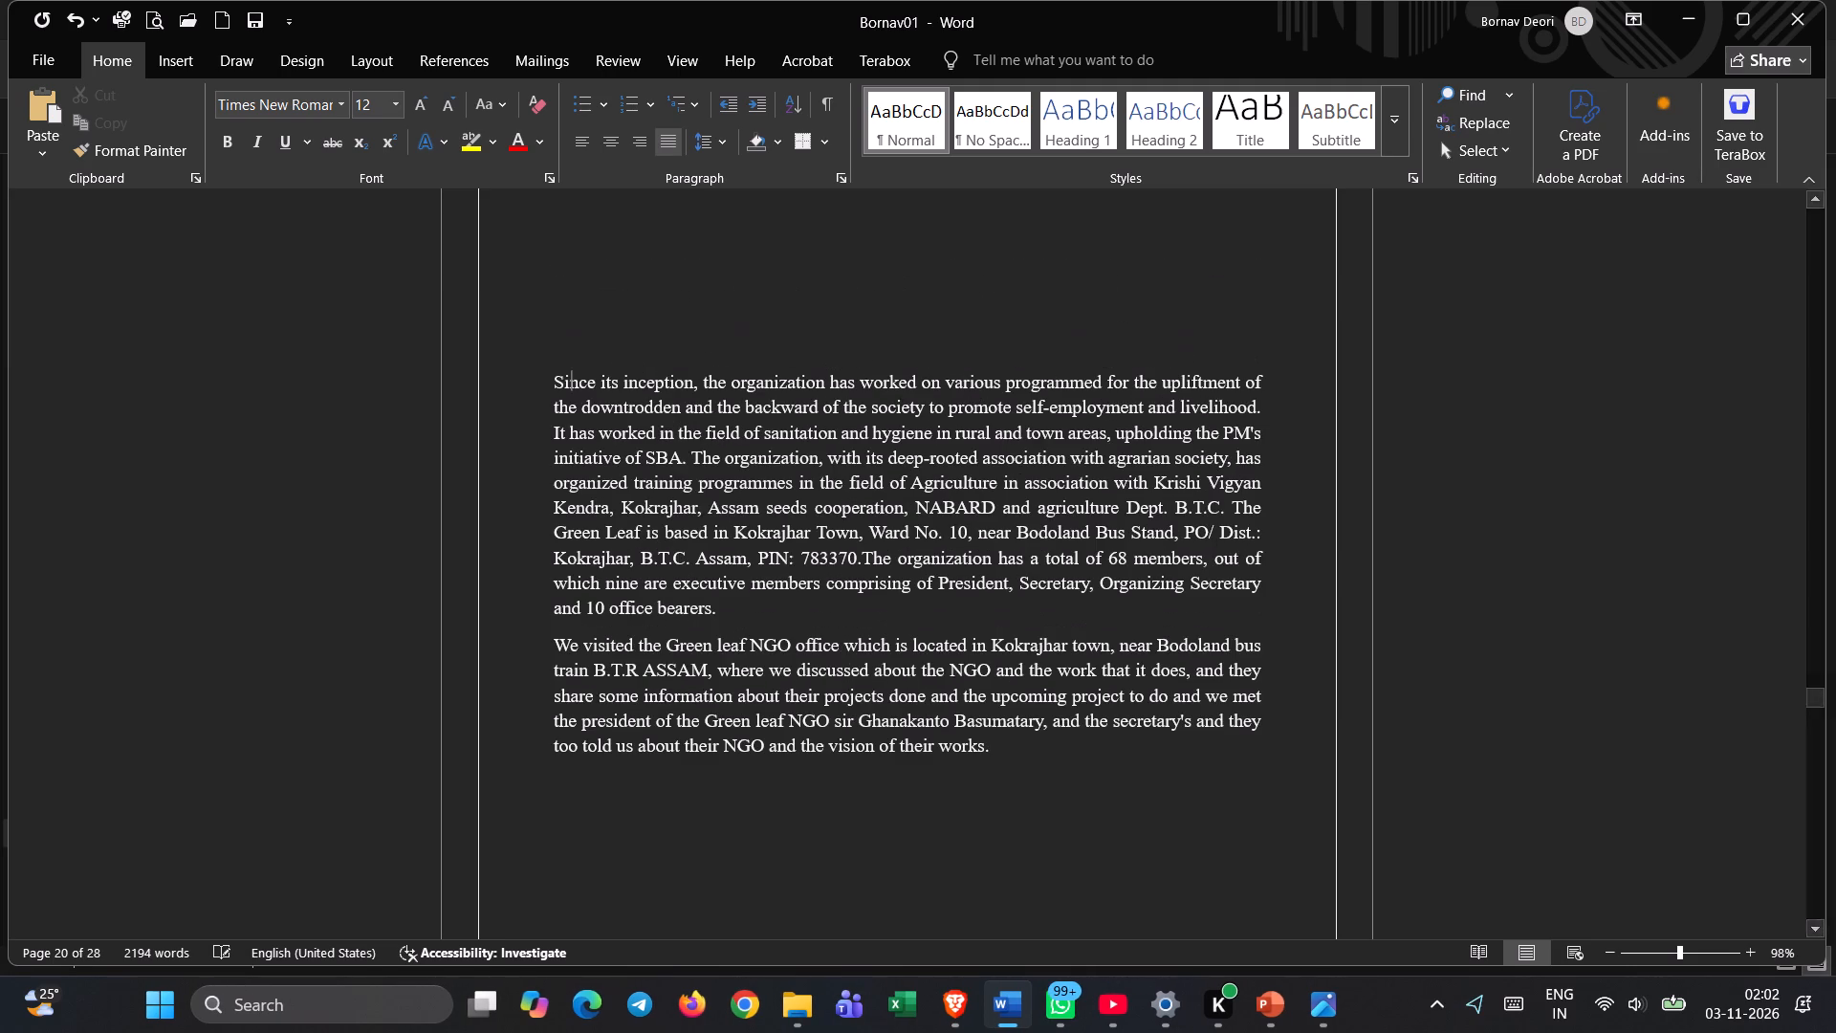